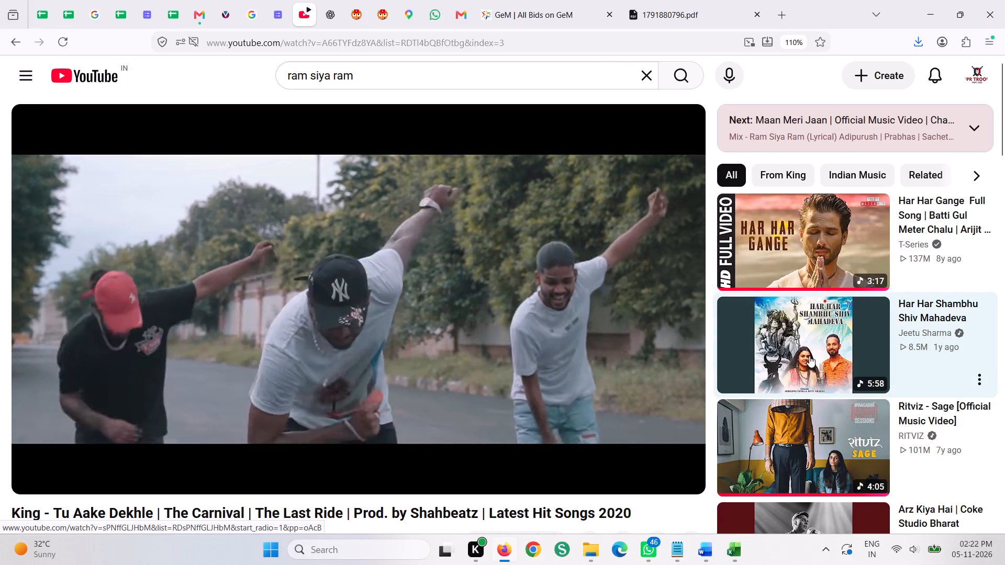
Play the suggested video "Arz Kiya Hai | Coke Studio Bharat".
scroll(816, 369, down, 1)
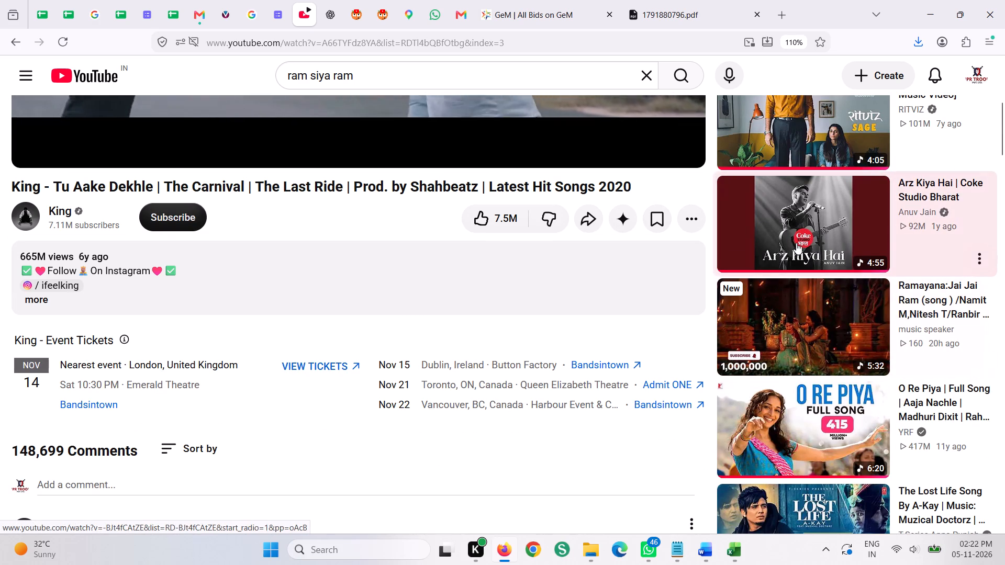
click(791, 227)
Capture clause 26, Affidavit, on page 20 of the tender PDF 1791880796.pdf as a region screenshot and copy it.
click(684, 0)
scroll(474, 335, down, 4)
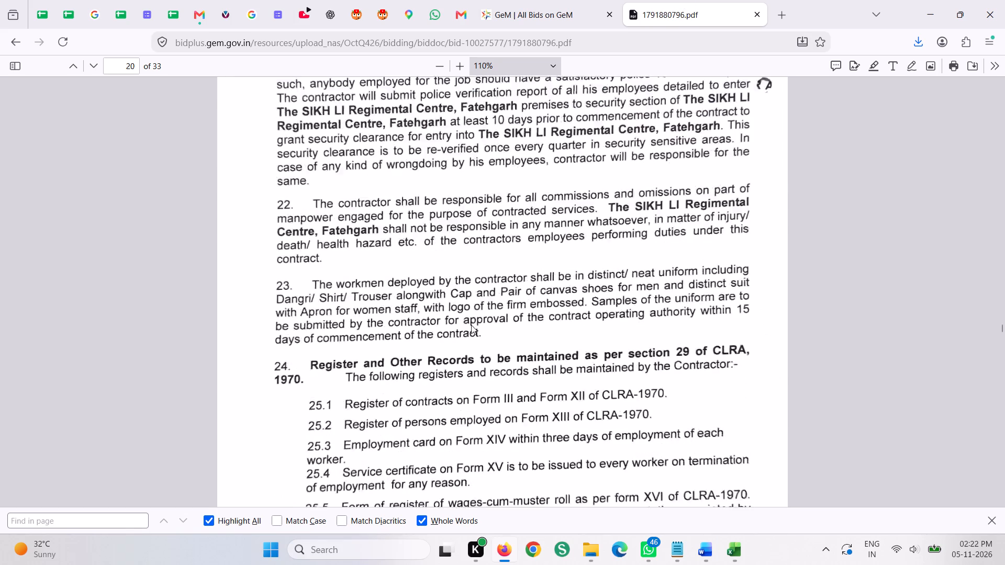
scroll(454, 295, up, 2)
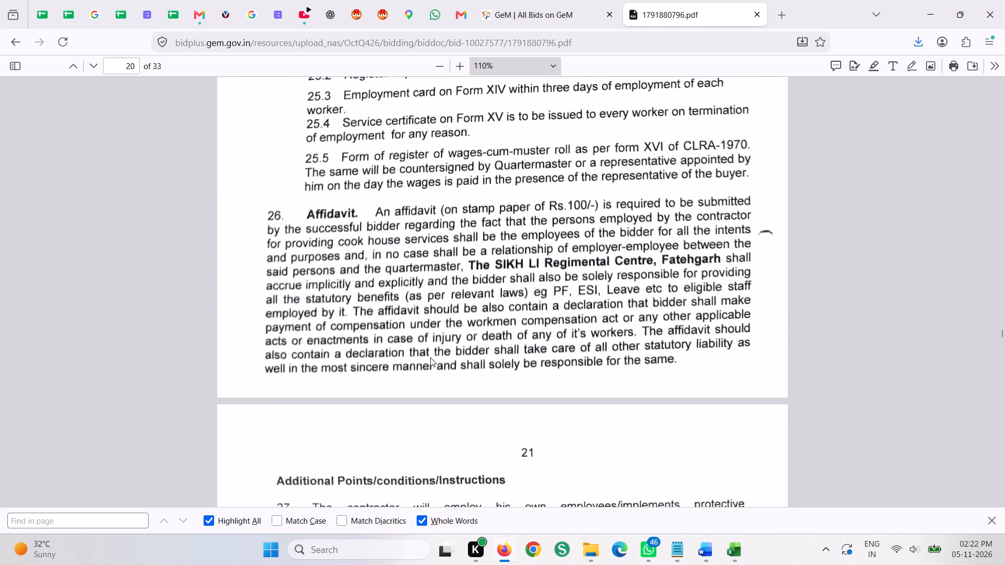
key(ctrl+shift+s)
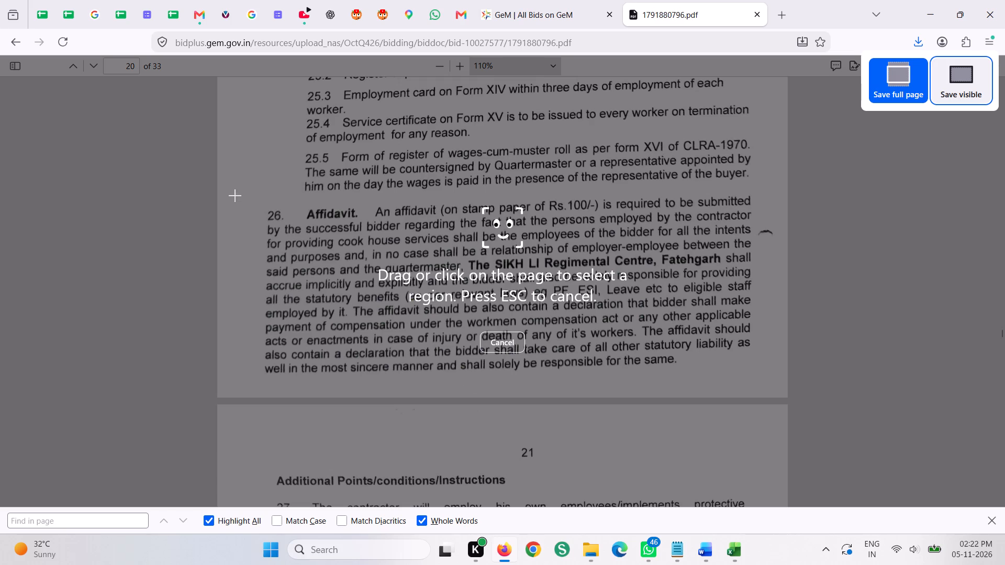
drag(234, 195, 801, 406)
click(701, 426)
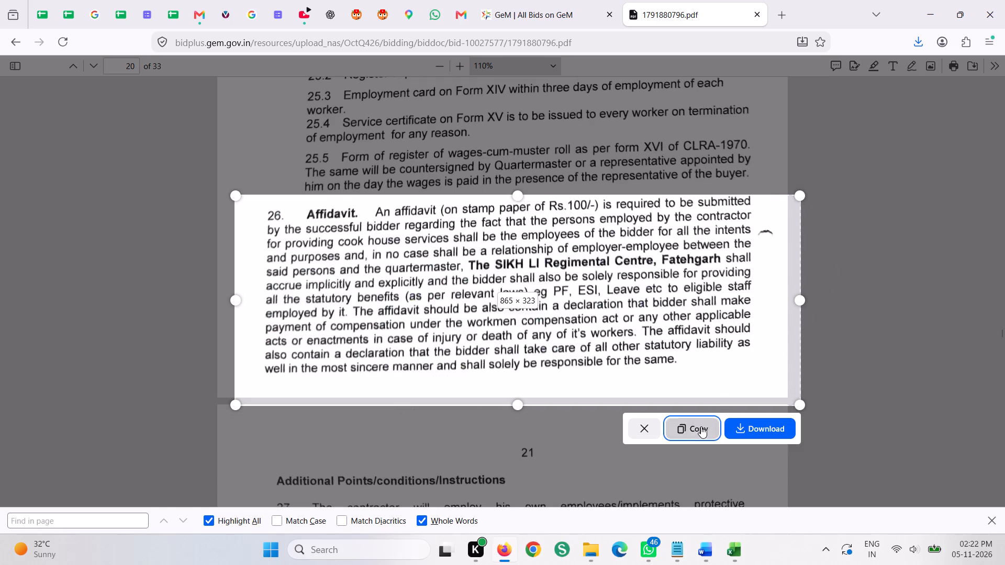
Run a Google Lens image search with the copied affidavit clause screenshot.
click(247, 19)
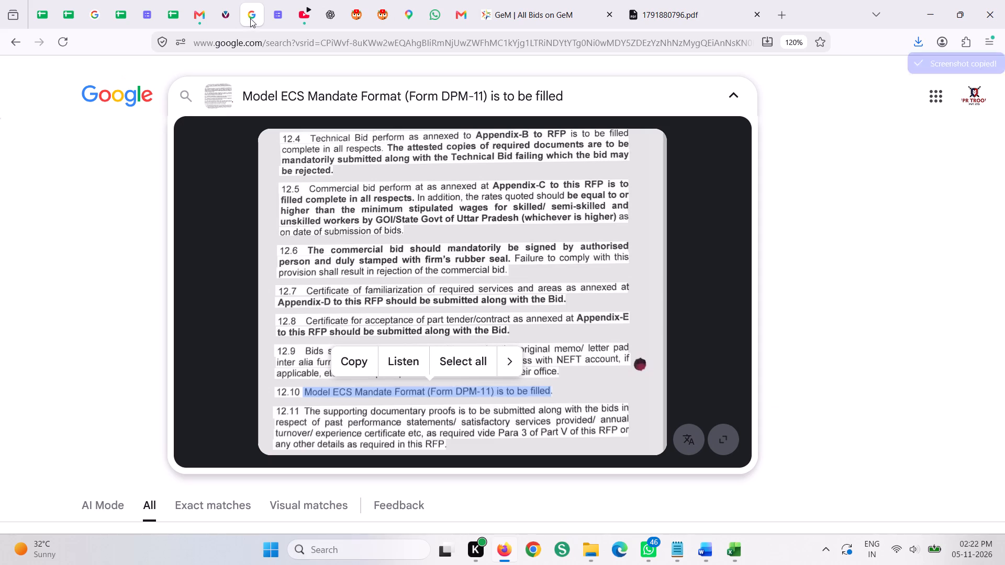
click(738, 90)
click(709, 99)
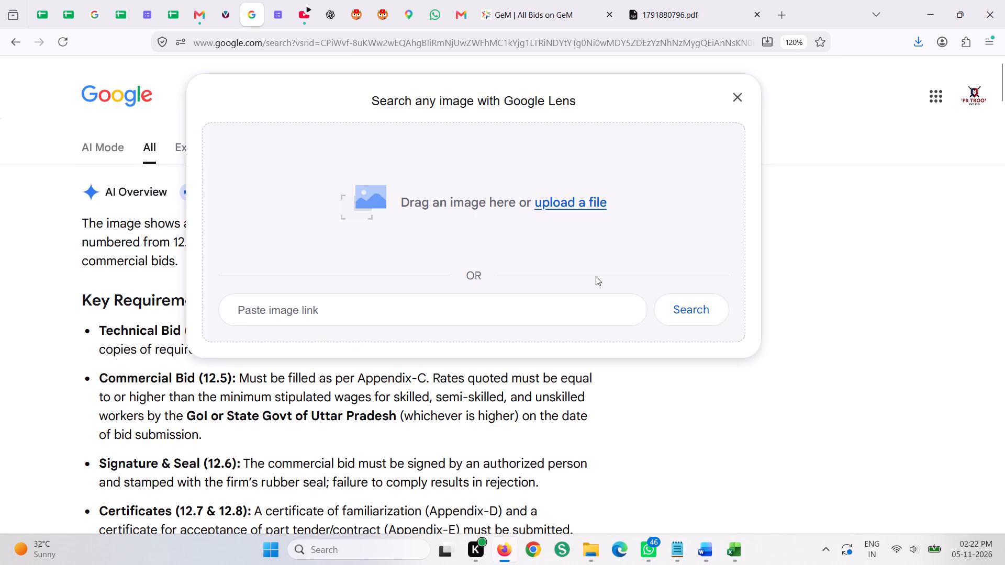
click(587, 317)
key(ctrl+v)
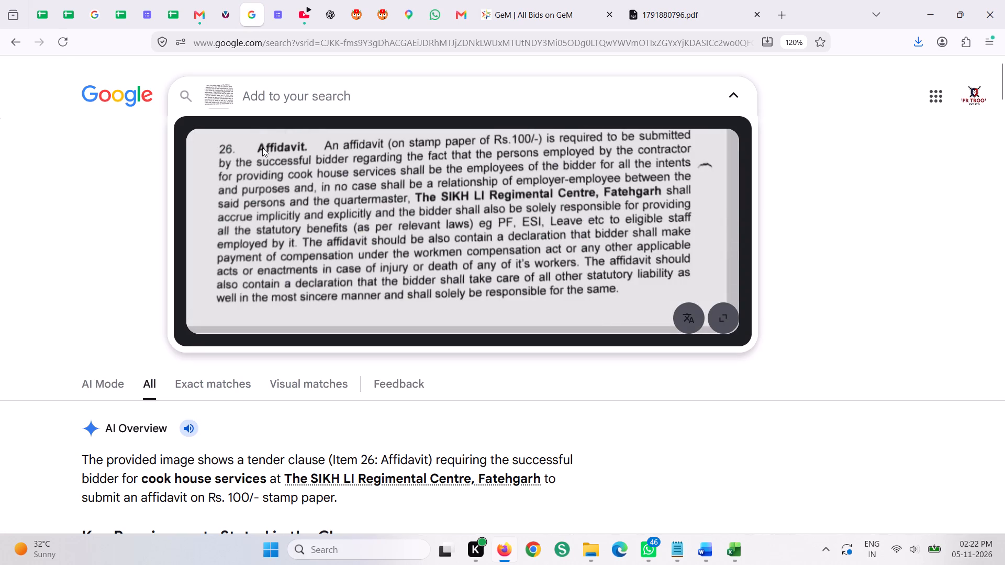
Copy the recognised clause text from "Affidavit." through "responsible for the same." in the Lens image.
click(269, 149)
drag(269, 149, 278, 151)
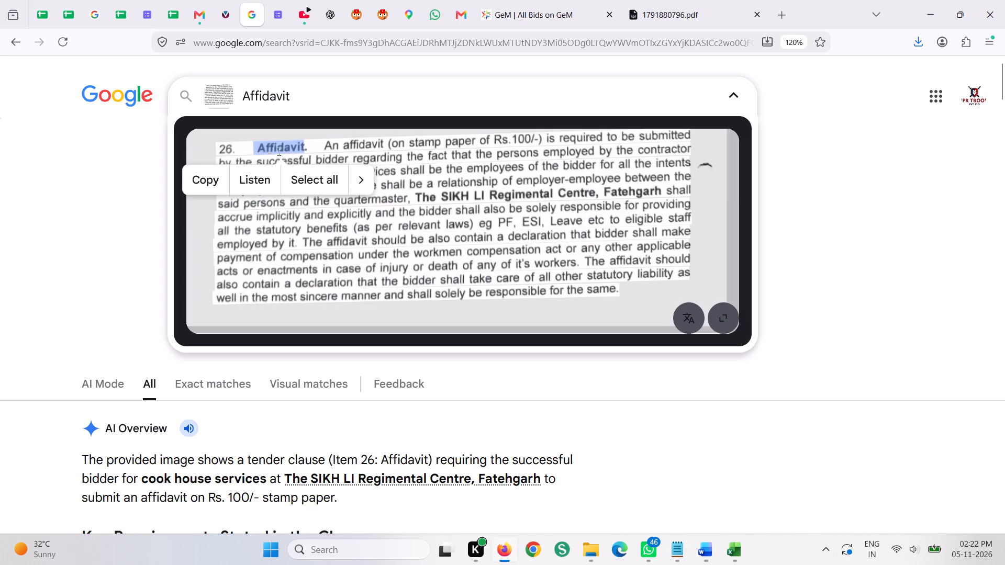
drag(278, 151, 632, 304)
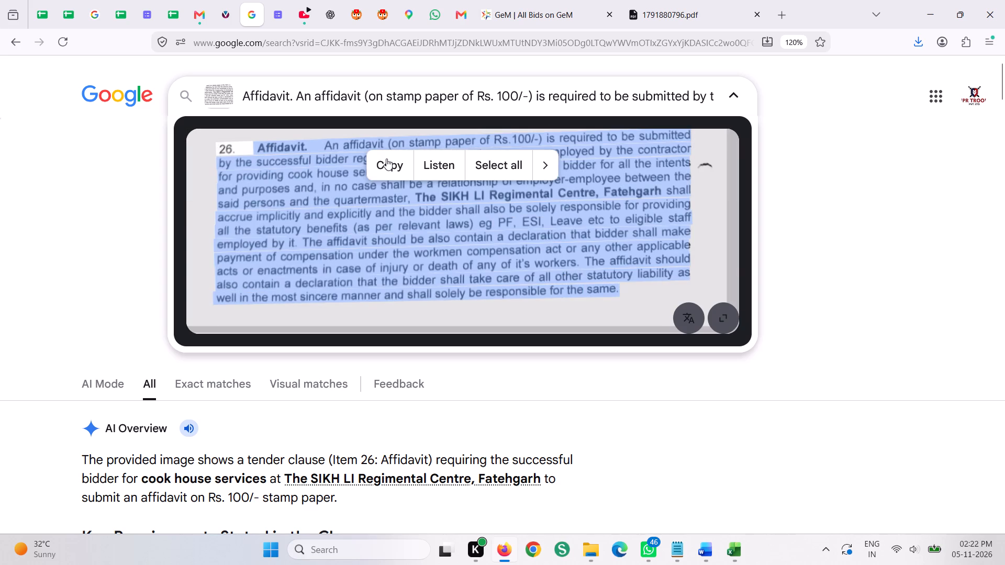
click(386, 159)
Paste the affidavit clause as item 13 in the REQUIRED DOCUMENTS Word file and join its two paragraphs into one.
click(712, 545)
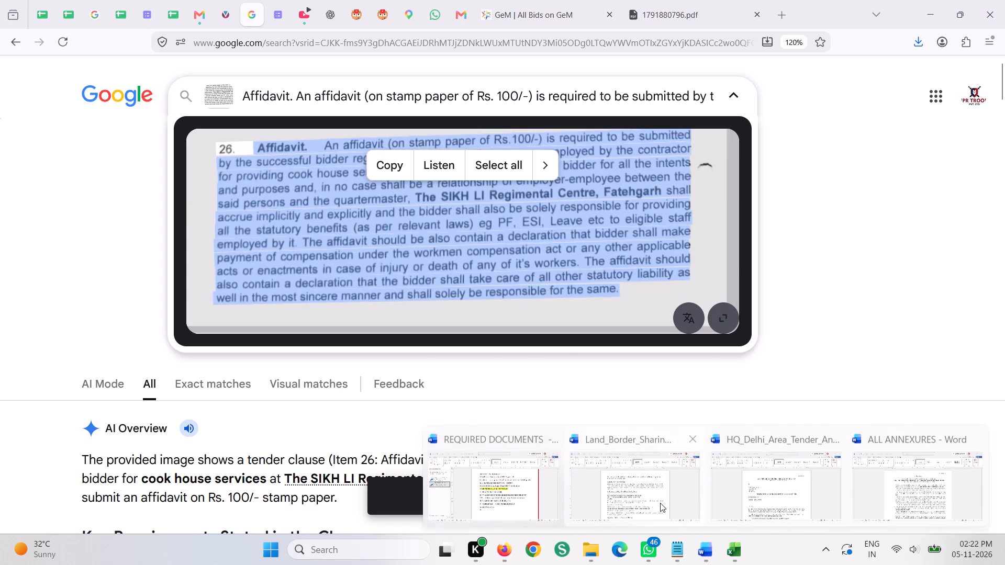
click(493, 483)
key(ctrl+v)
scroll(514, 400, down, 1)
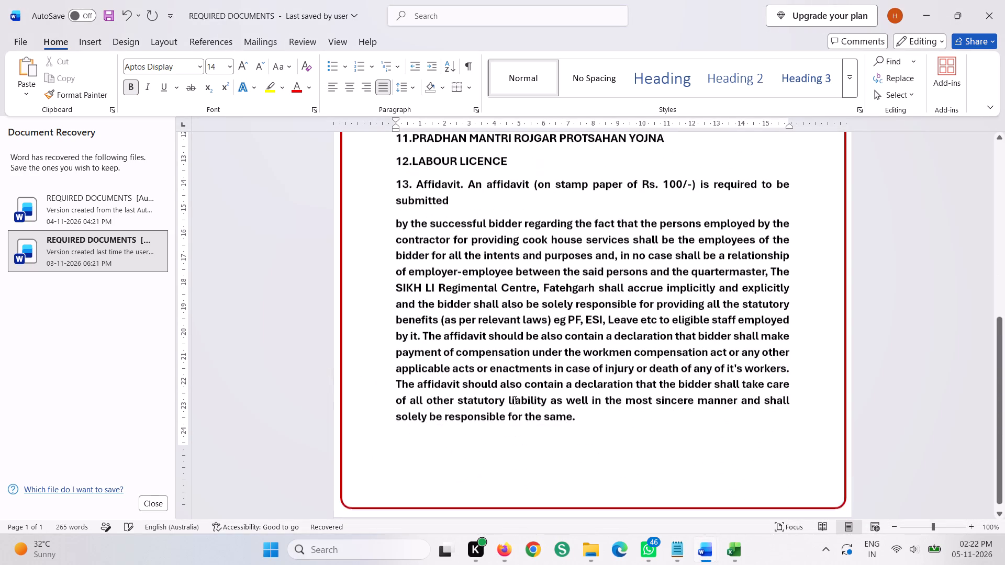
click(393, 209)
key(BackSpace)
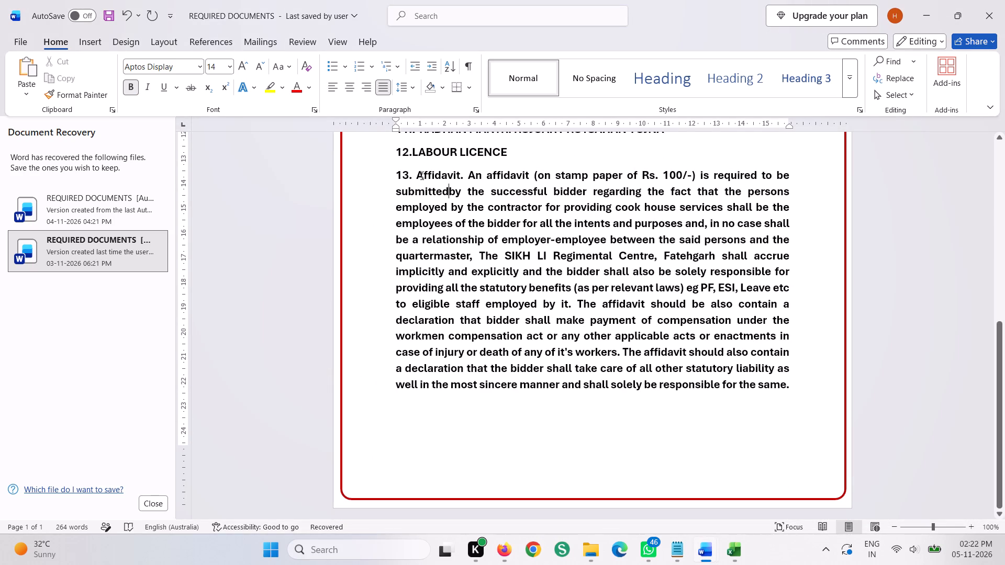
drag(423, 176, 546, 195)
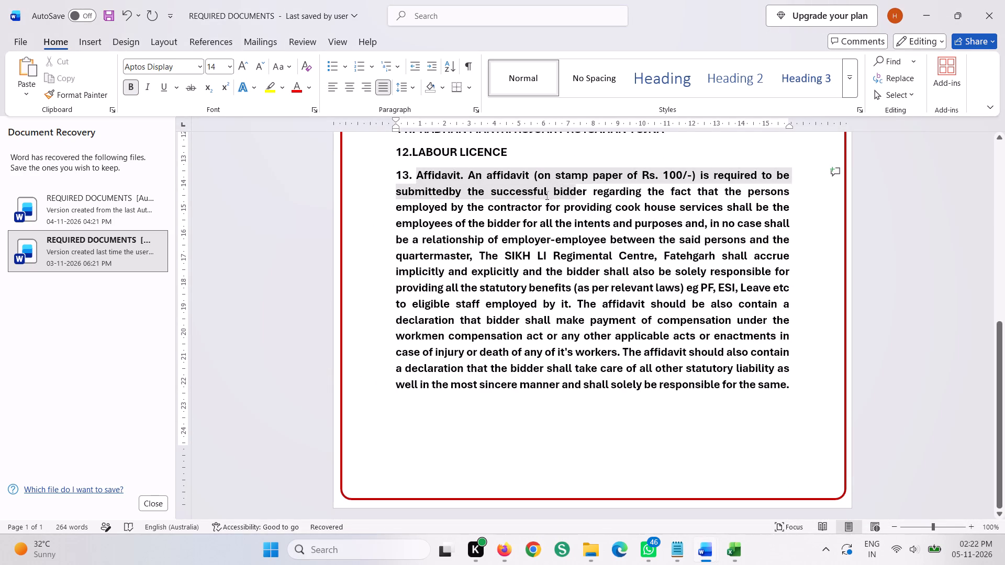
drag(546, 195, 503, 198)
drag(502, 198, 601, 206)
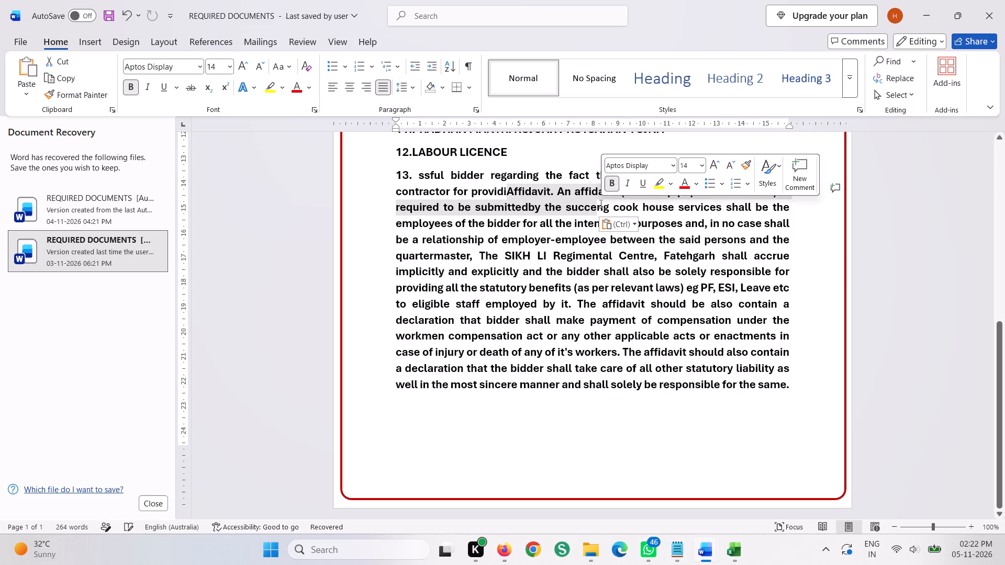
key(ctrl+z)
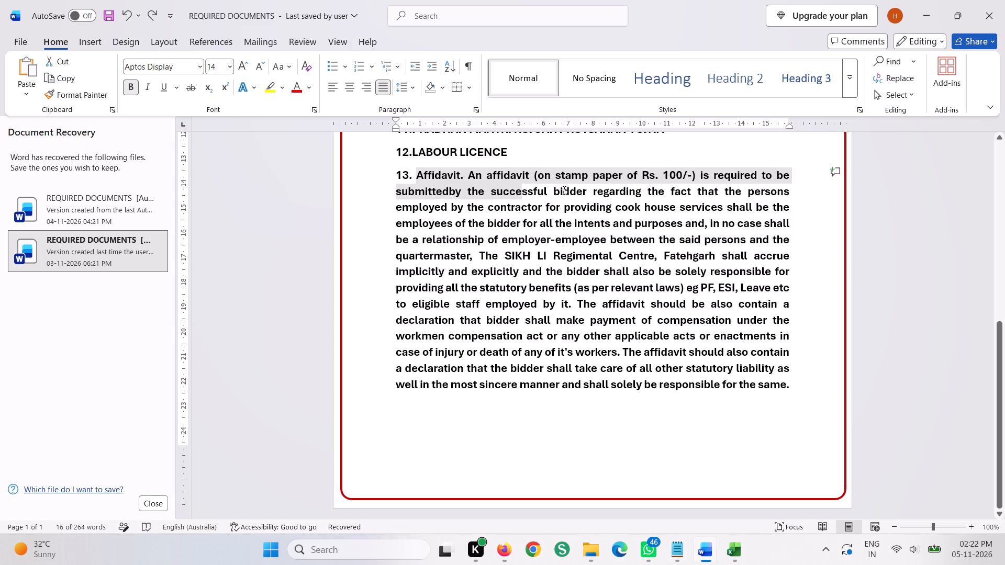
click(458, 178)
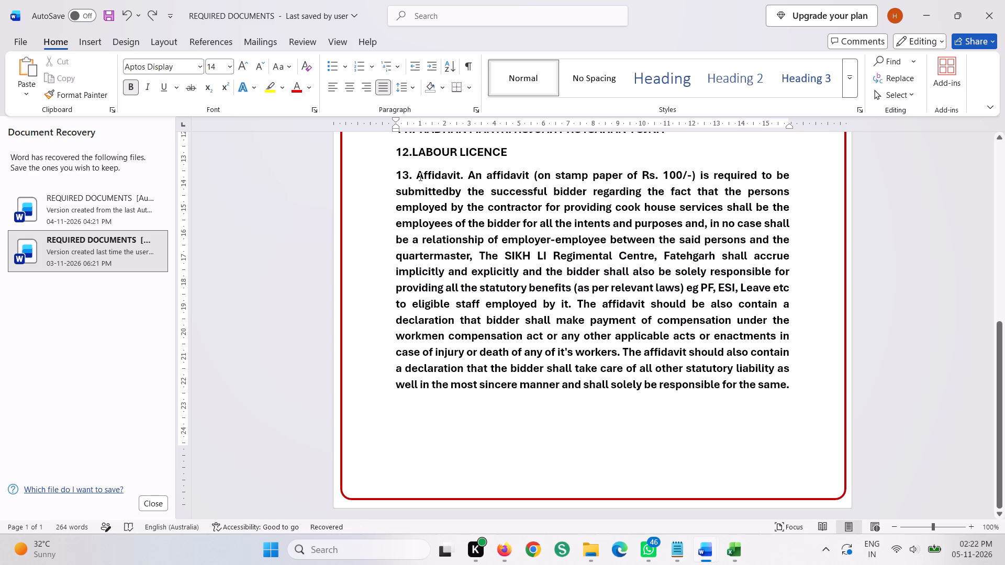
Colour the opening of item 13 red, from "Affidavit." through "successful bidder regarding".
drag(419, 175, 619, 192)
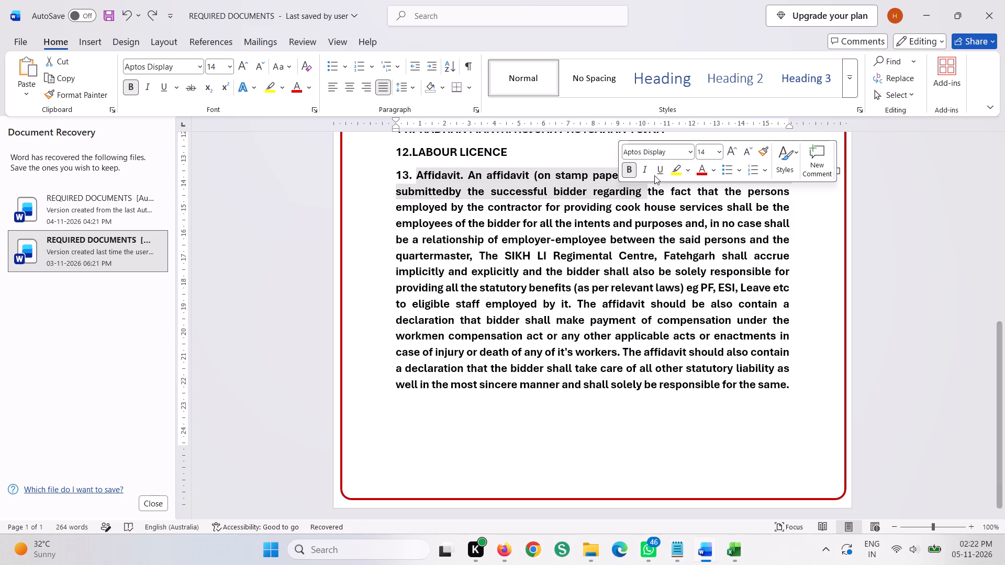
click(699, 169)
click(622, 263)
Add the item "14.POLICE VERIFICATION" below the affidavit clause and start another line numbered "15.".
click(795, 389)
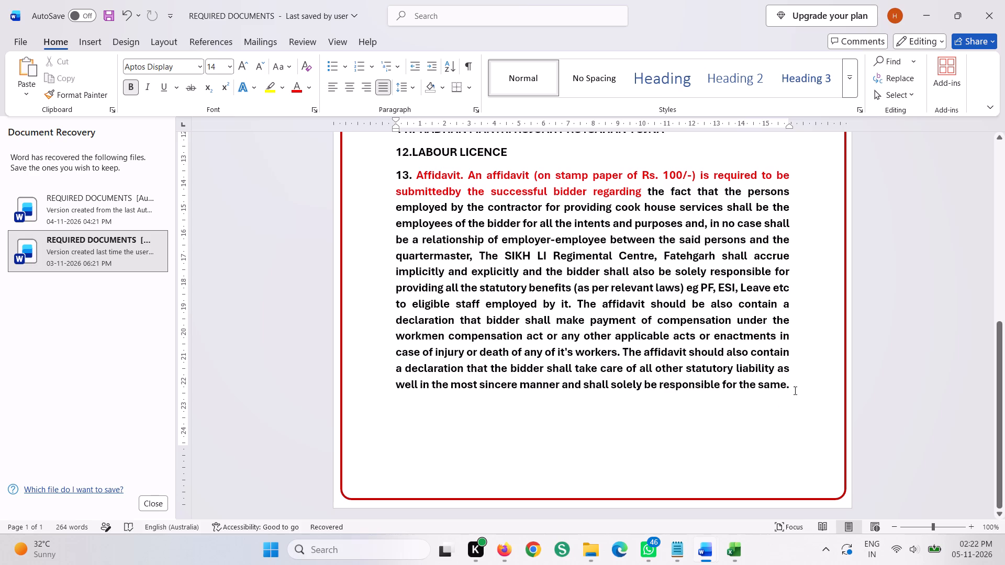
key(Return)
text(47)
key(BackSpace)
key(BackSpace)
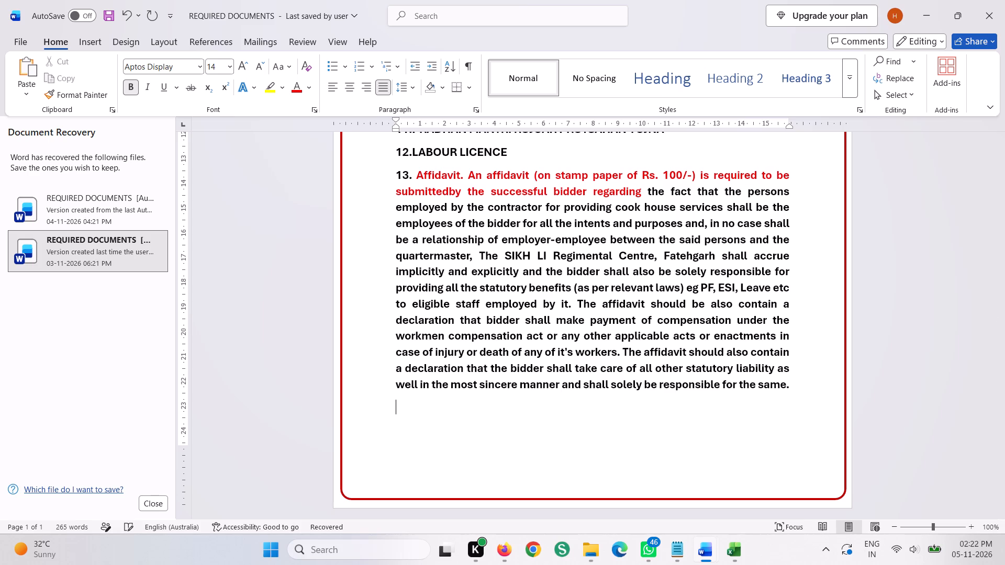
text(14.POLICE ER)
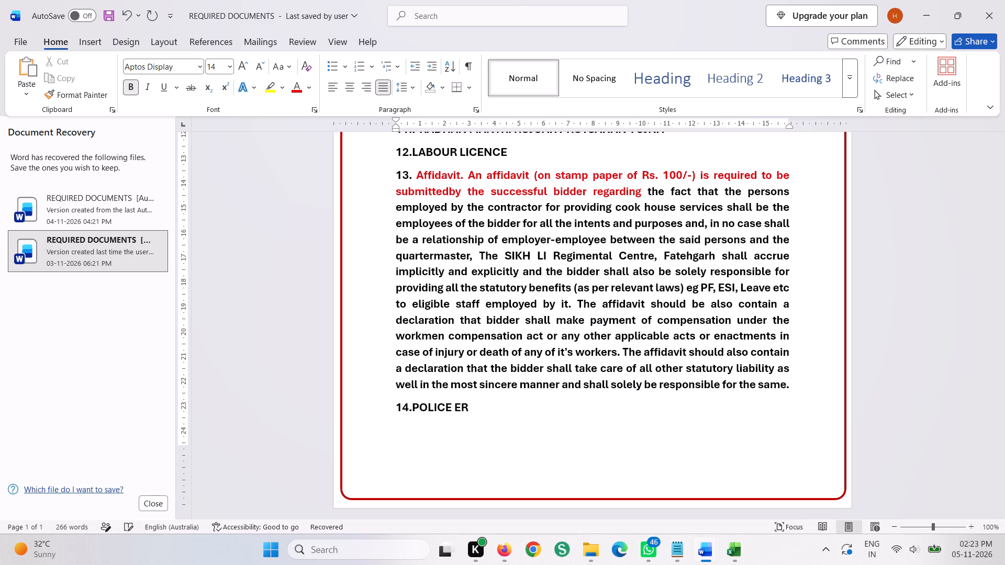
key(BackSpace)
key(BackSpace)
text(VERIFICATION)
key(space)
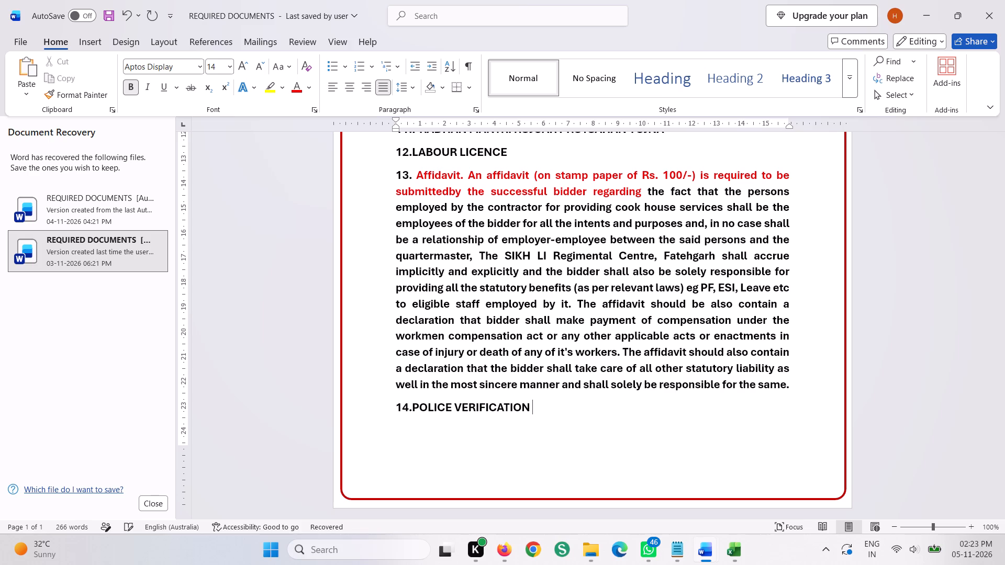
key(Return)
text(15.)
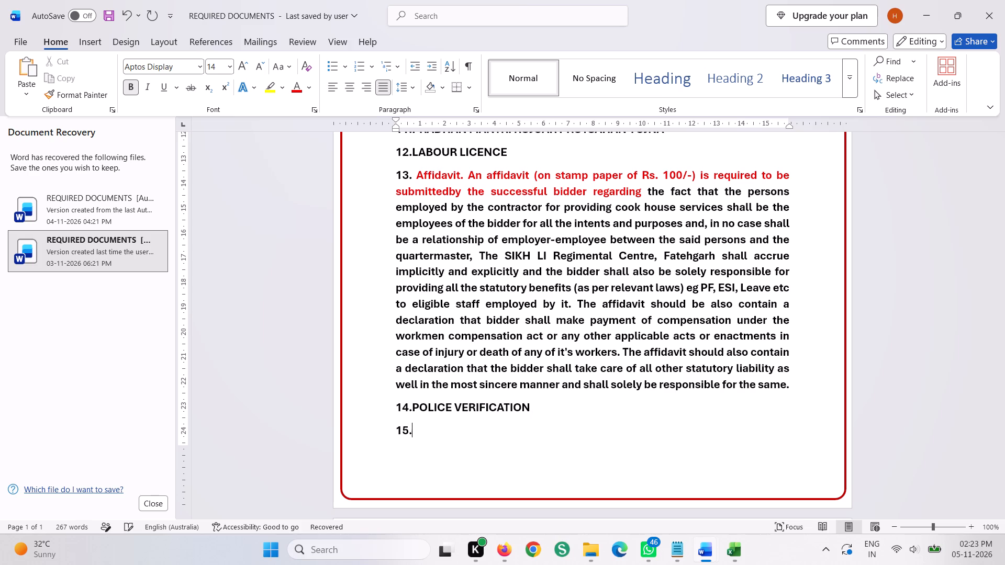
Switch to the YouTube tab in Firefox and get the song "Arz Kiya Hai" playing.
key(alt+Tab)
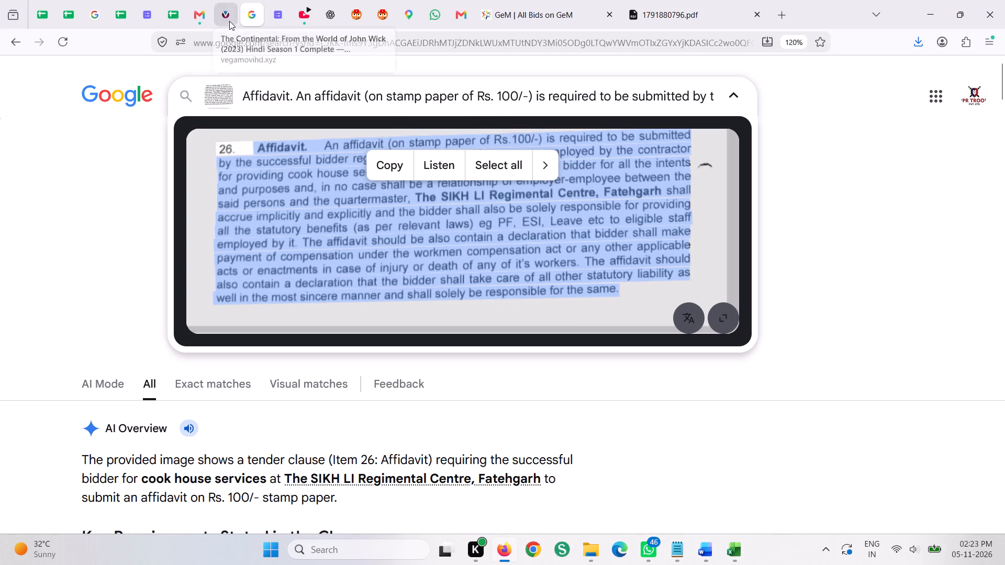
click(305, 24)
click(639, 427)
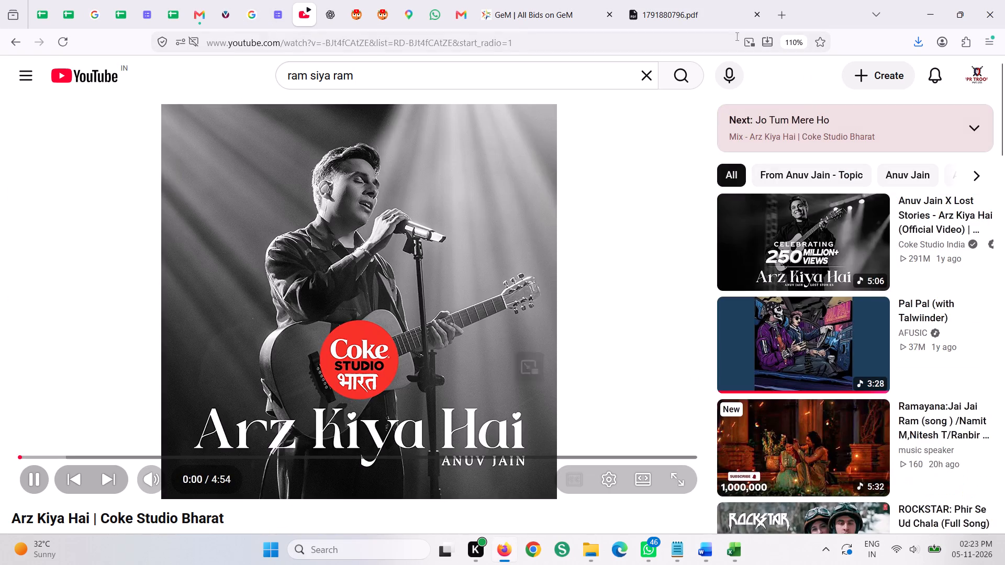
Review the bid PDF from the additional conditions on page 21 through the Appendix-B checklist on page 28 for required documents.
click(721, 0)
scroll(564, 338, down, 1)
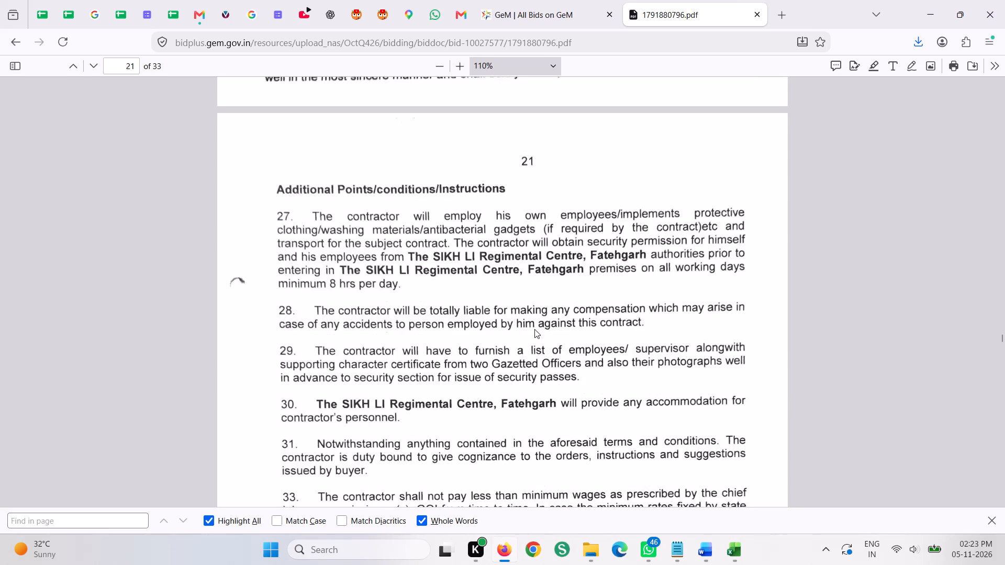
scroll(535, 319, down, 1)
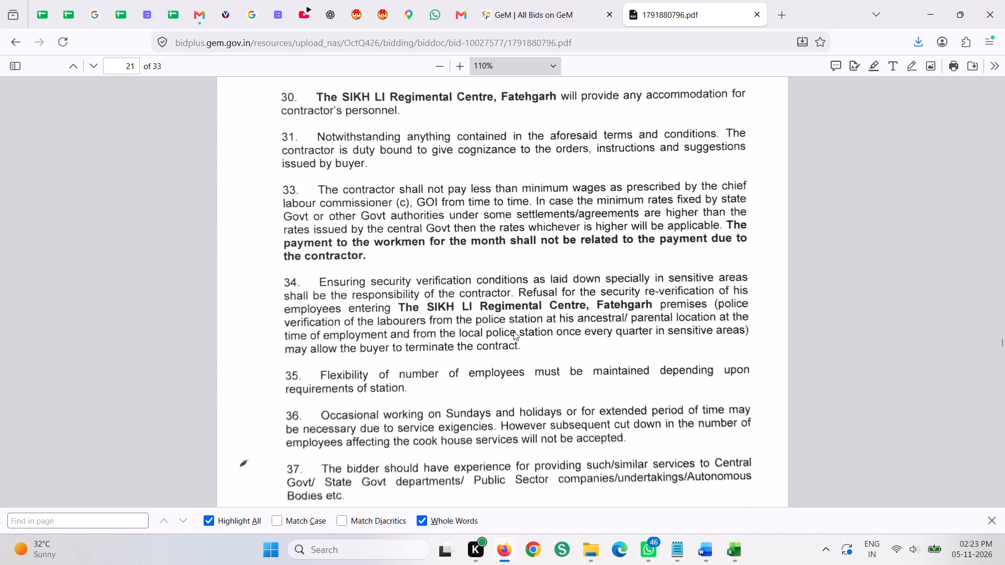
scroll(515, 331, down, 1)
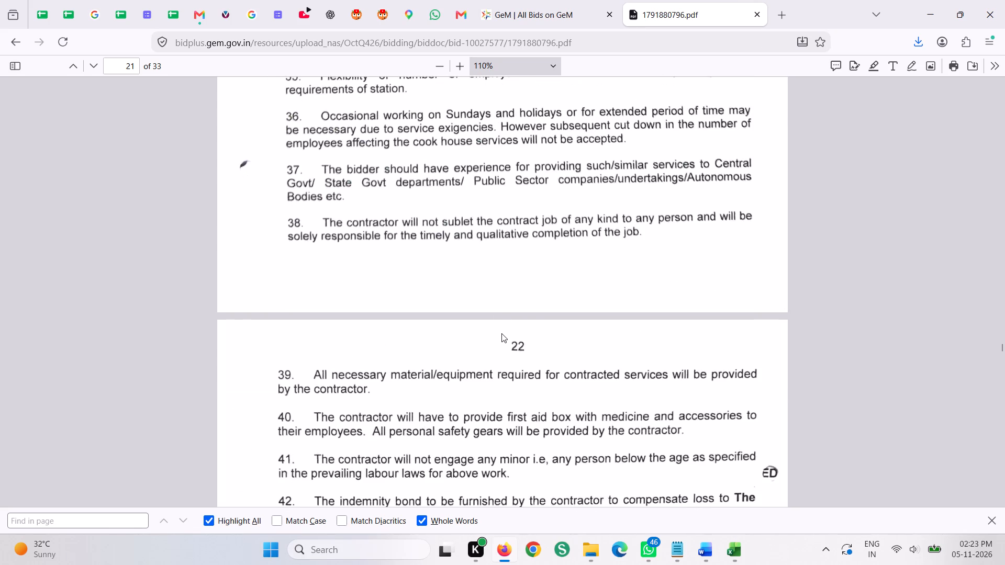
scroll(500, 419, down, 1)
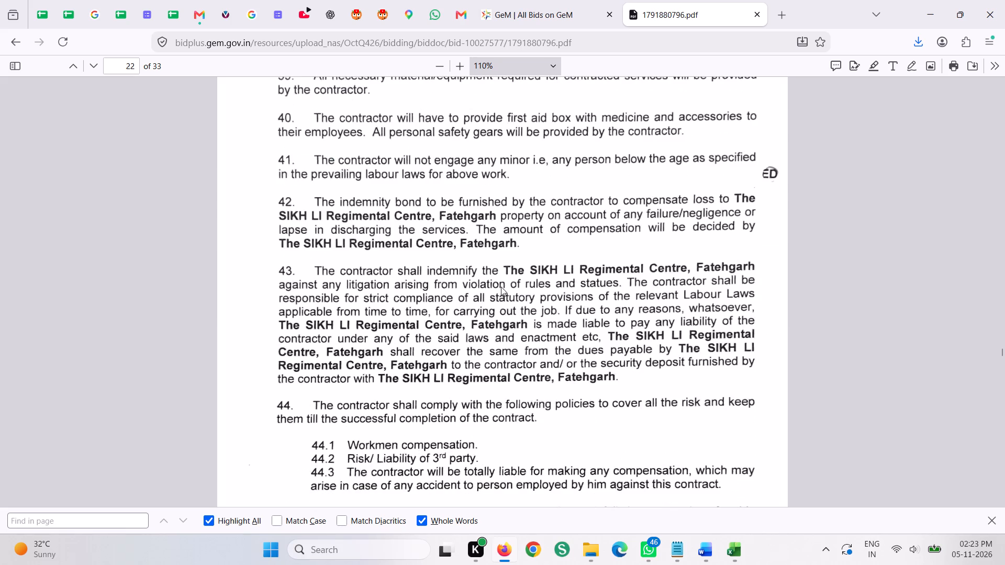
scroll(526, 357, down, 1)
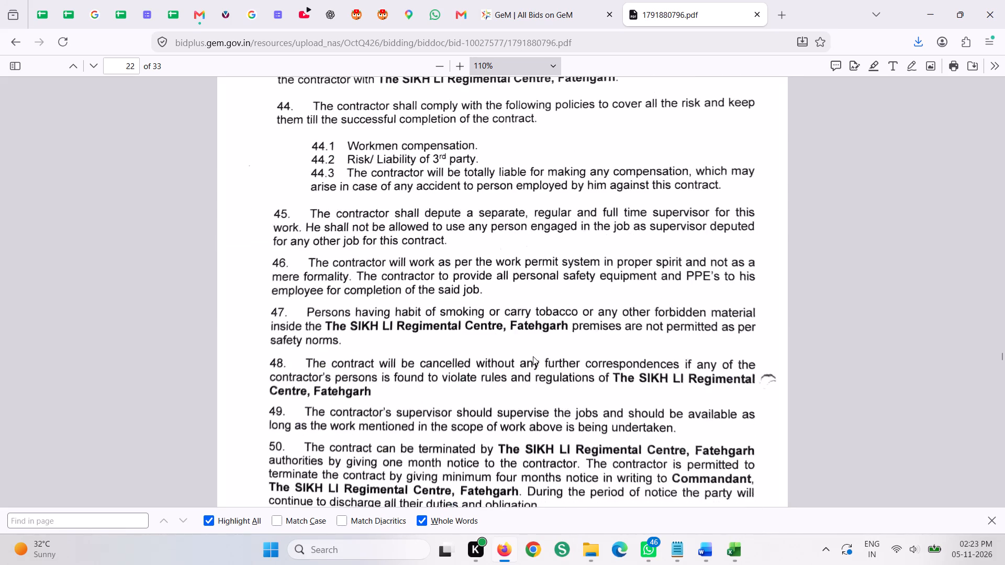
scroll(533, 356, down, 1)
scroll(533, 356, up, 1)
scroll(533, 356, down, 1)
scroll(598, 348, down, 1)
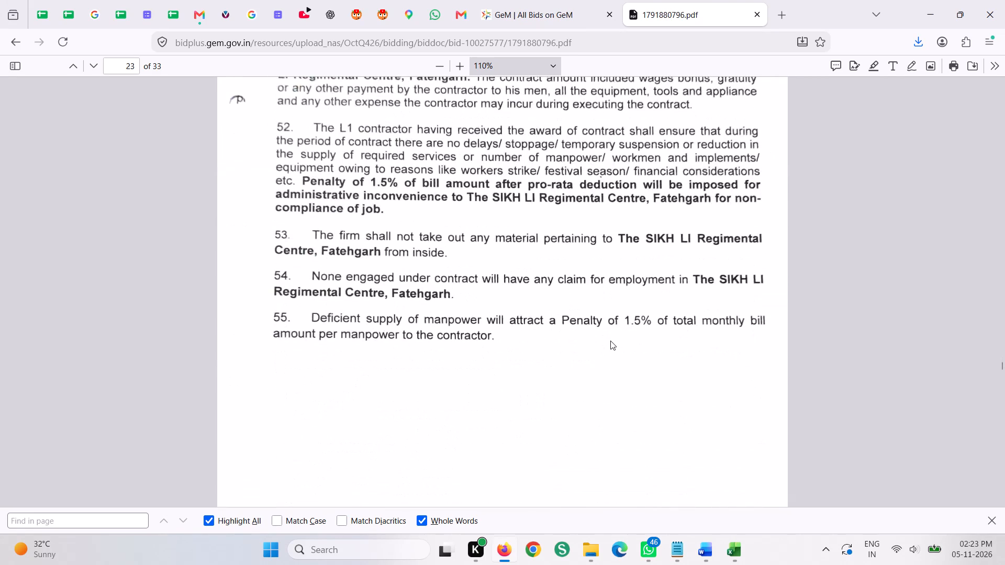
scroll(606, 345, down, 2)
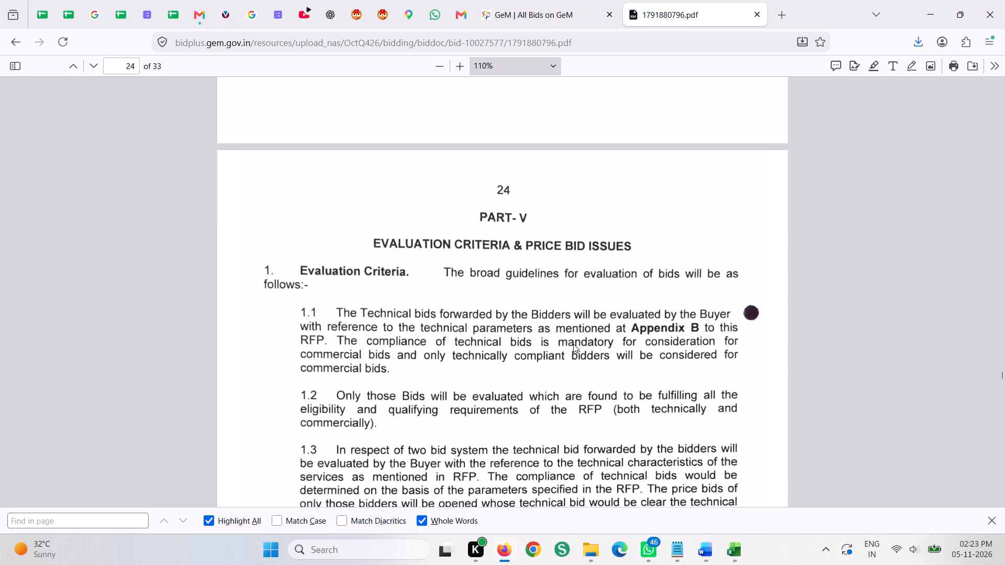
scroll(573, 344, down, 1)
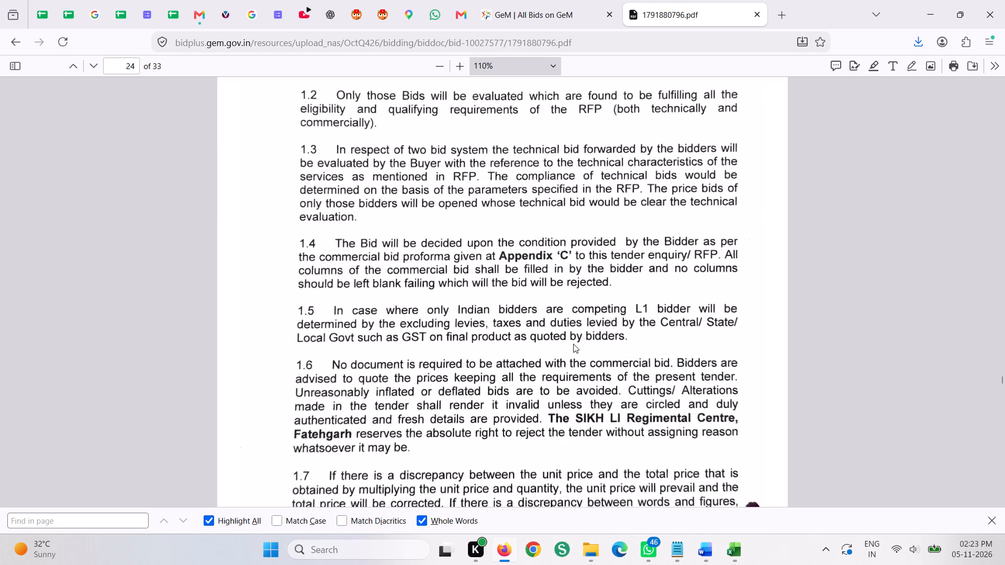
scroll(573, 344, down, 2)
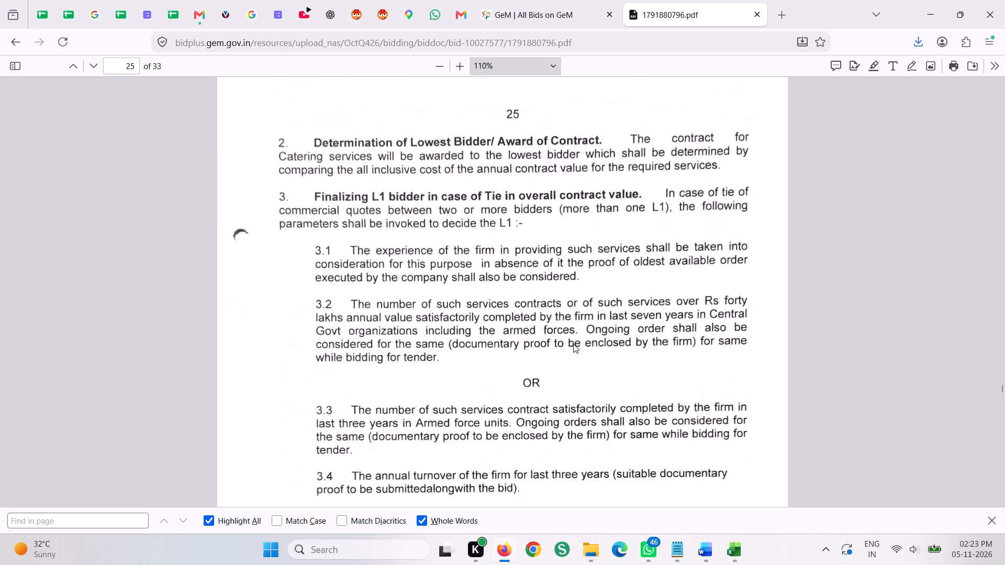
scroll(573, 344, down, 5)
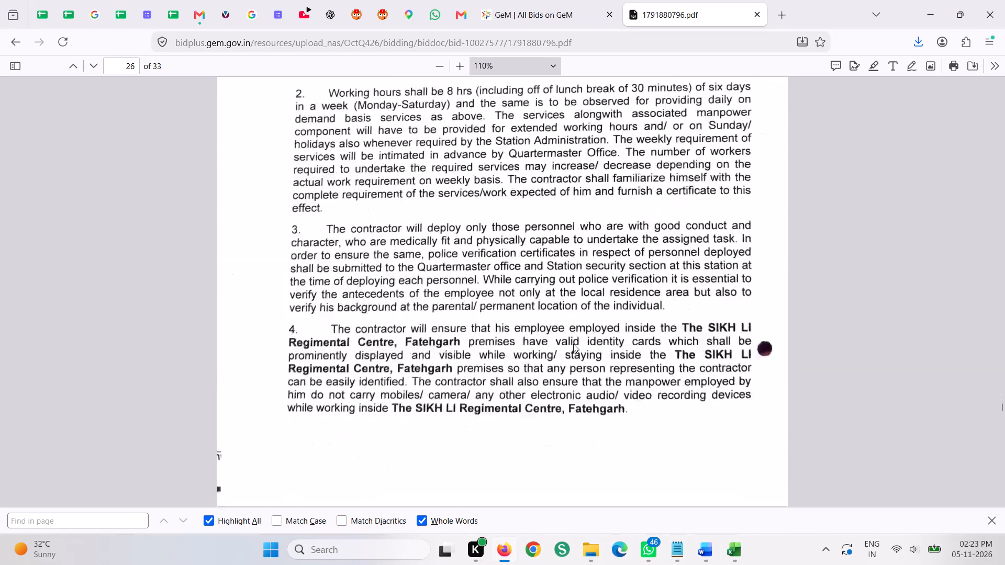
scroll(573, 344, down, 4)
scroll(573, 344, up, 1)
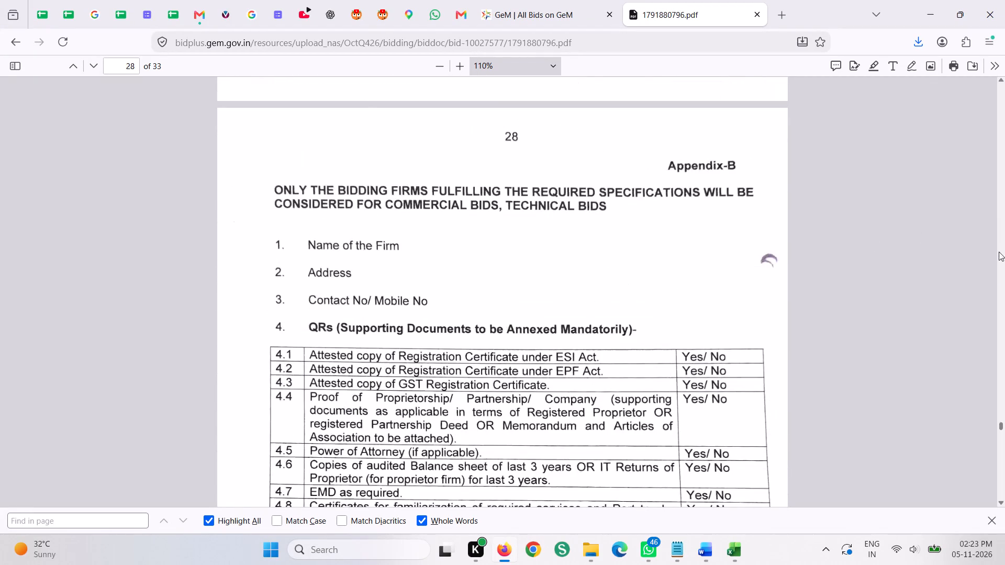
click(1003, 426)
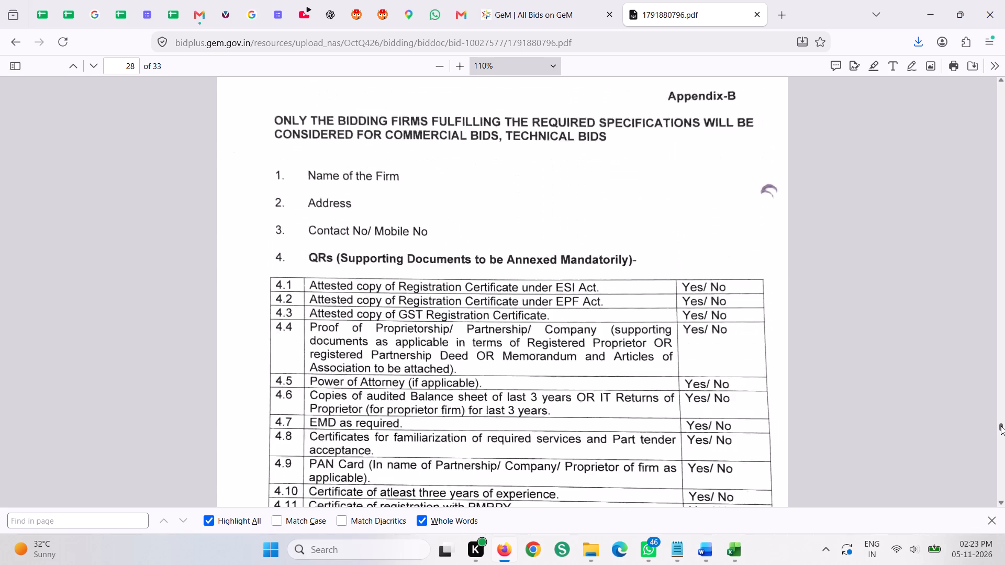
scroll(699, 385, down, 1)
scroll(690, 375, up, 1)
Enter "SCOPE OF WORK-" as the text of item 15 in the REQUIRED DOCUMENTS Word file.
key(alt+Tab)
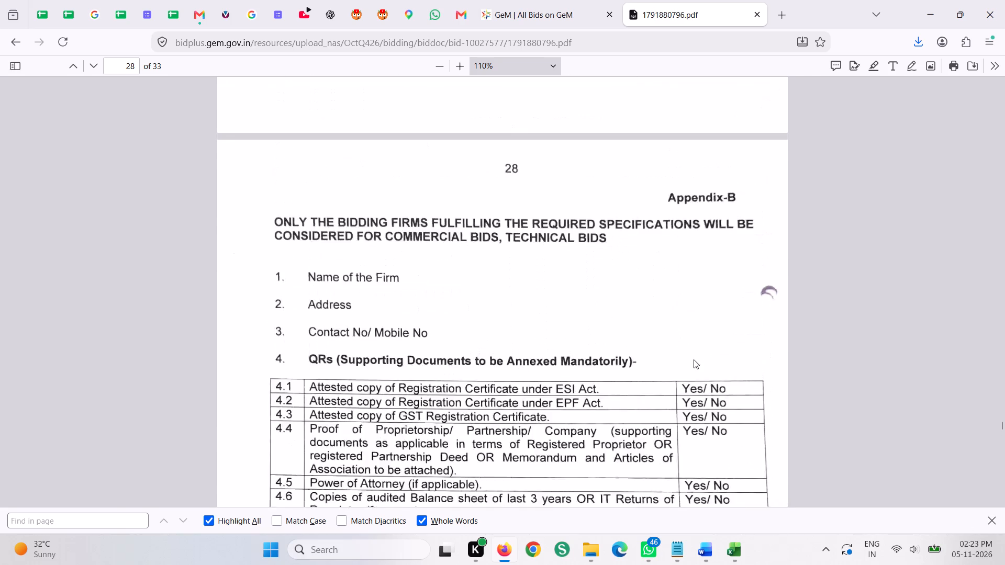
key(s)
key(c)
text(OP)
key(e)
key(space)
text(OF)
key(space)
text(WOR)
scroll(456, 394, up, 1)
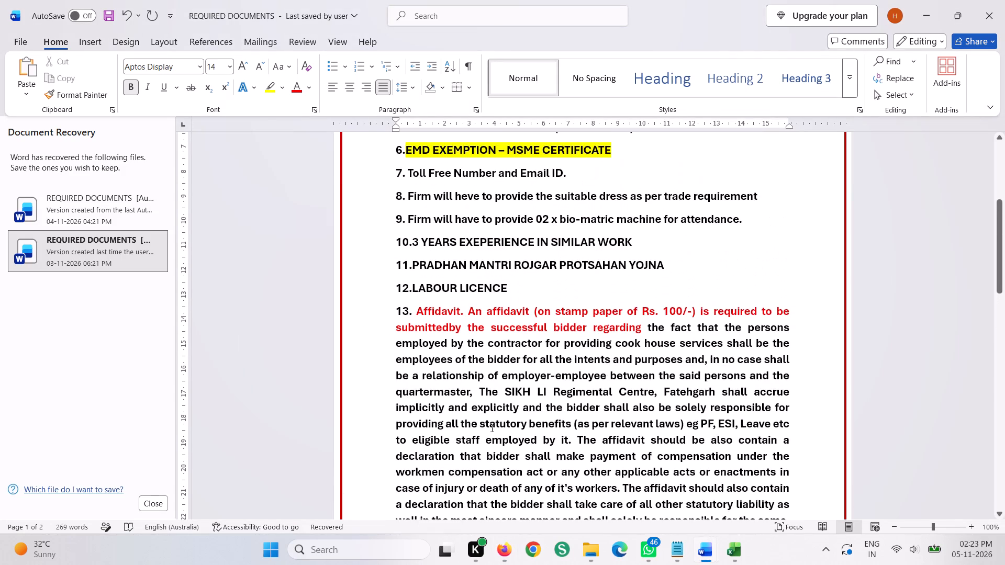
scroll(517, 423, up, 1)
scroll(576, 405, down, 2)
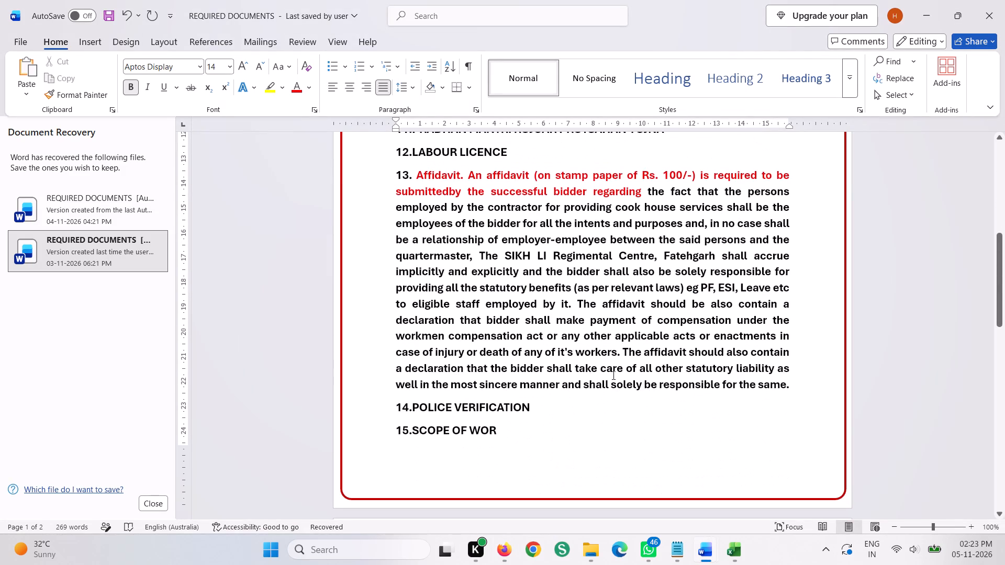
text(K-)
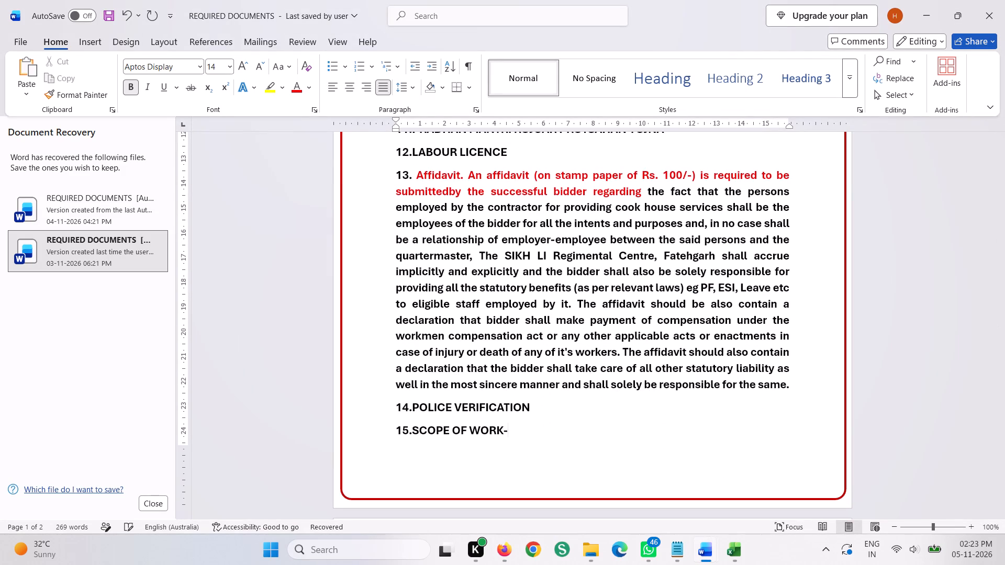
Complete item 15 with the reference "PG.NO-28 (APPEND-B) FILL", checking the appendix letter in the bid PDF.
text(PG.NO*-28)
key(BackSpace)
key(BackSpace)
key(BackSpace)
key(BackSpace)
text(-28)
key(space)
key(shift+parenleft)
key(alt+Tab)
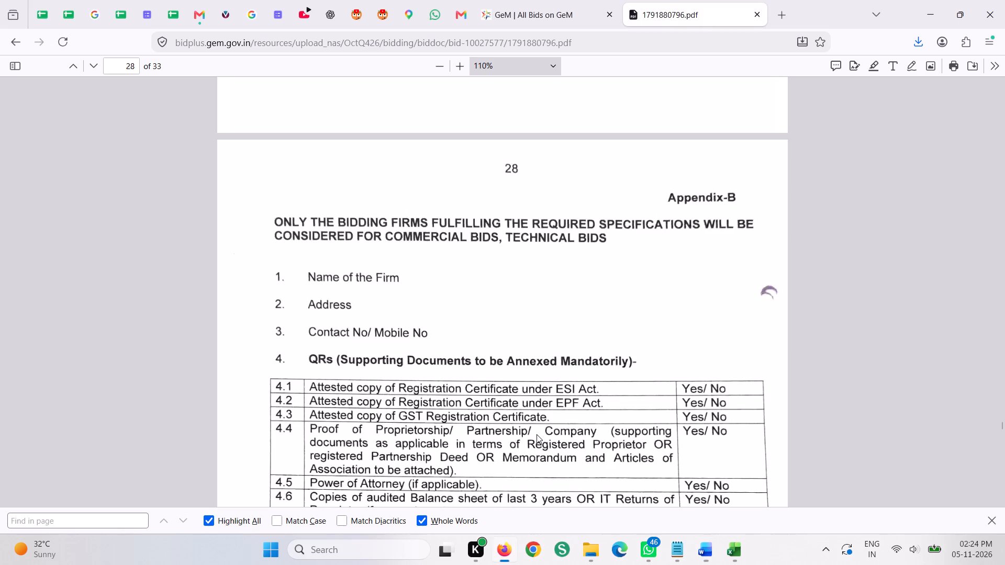
key(alt+Tab)
text(APPEND-)
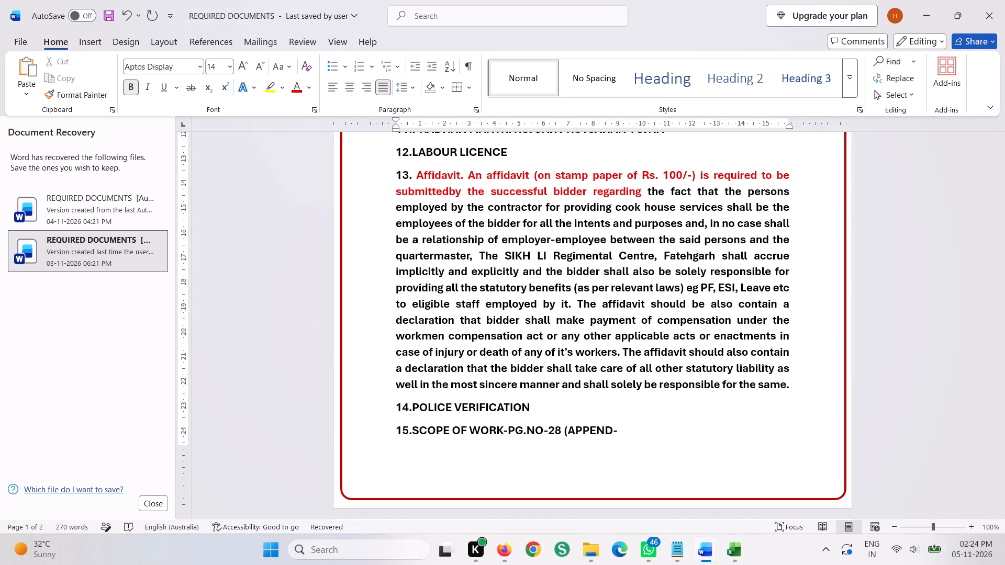
text(B) FILL)
Consult the Appendix-B checklist, add the item "16.POWER OF ATTORNEY" to the Word list and start another line numbered "17.".
key(alt+Tab)
scroll(574, 373, down, 1)
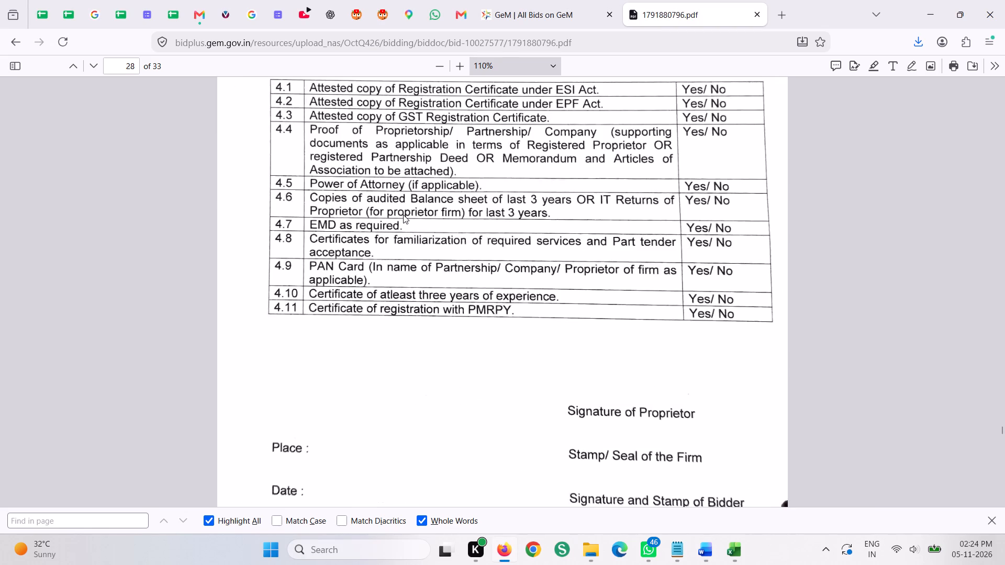
key(alt+Tab)
key(Return)
text(16.POWER I)
key(BackSpace)
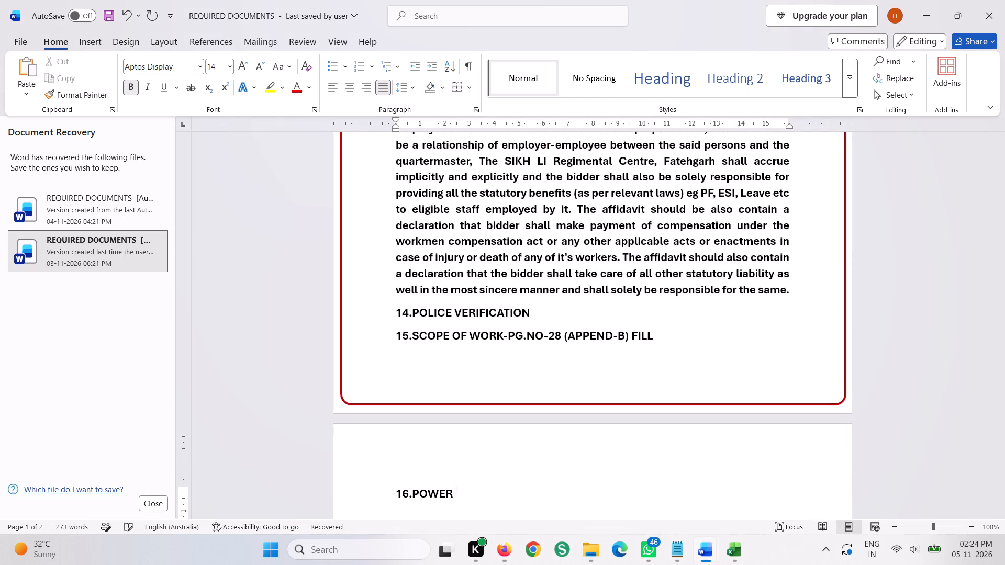
text(OF ATTORNEY)
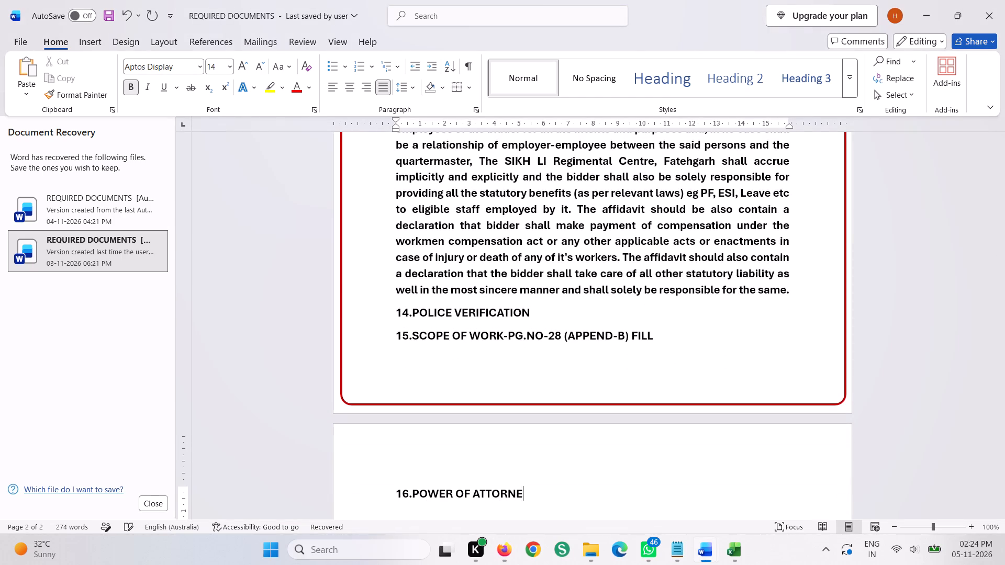
key(space)
key(Return)
text(17.)
Copy a region screenshot of the Appendix-B checklist covering rows 4.5 to 4.11 from the bid PDF in Firefox.
key(alt+Tab)
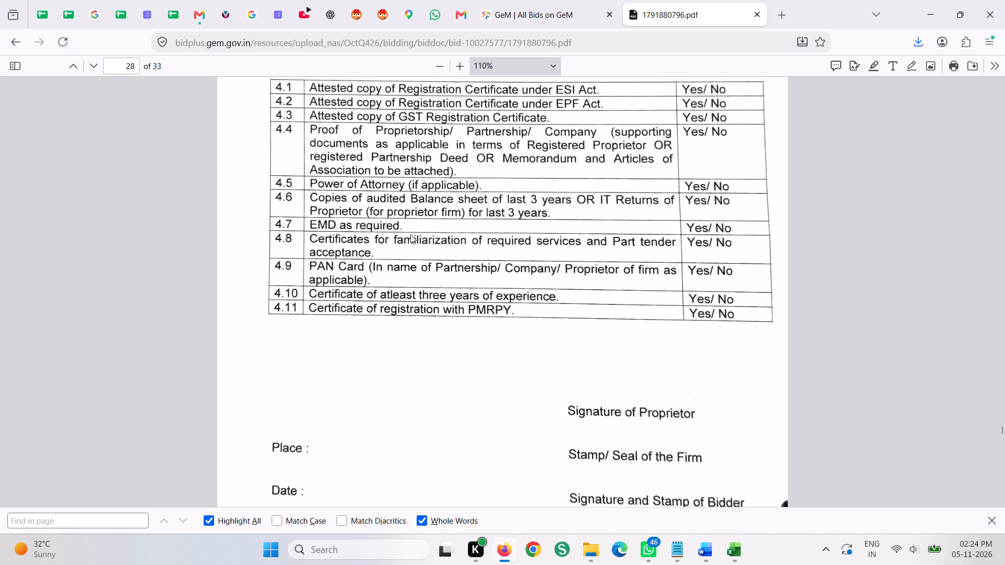
key(ctrl+shift+s)
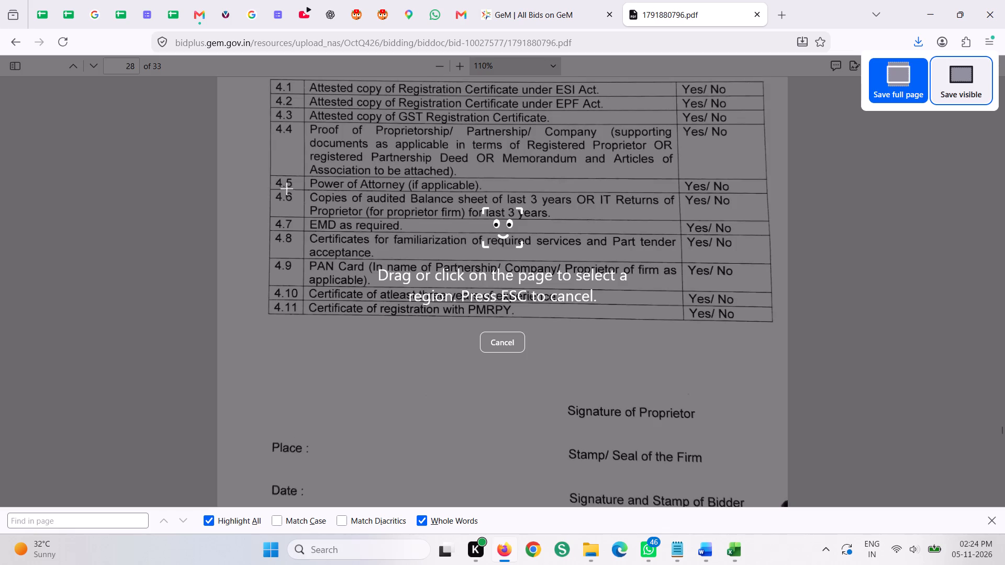
drag(244, 138, 803, 392)
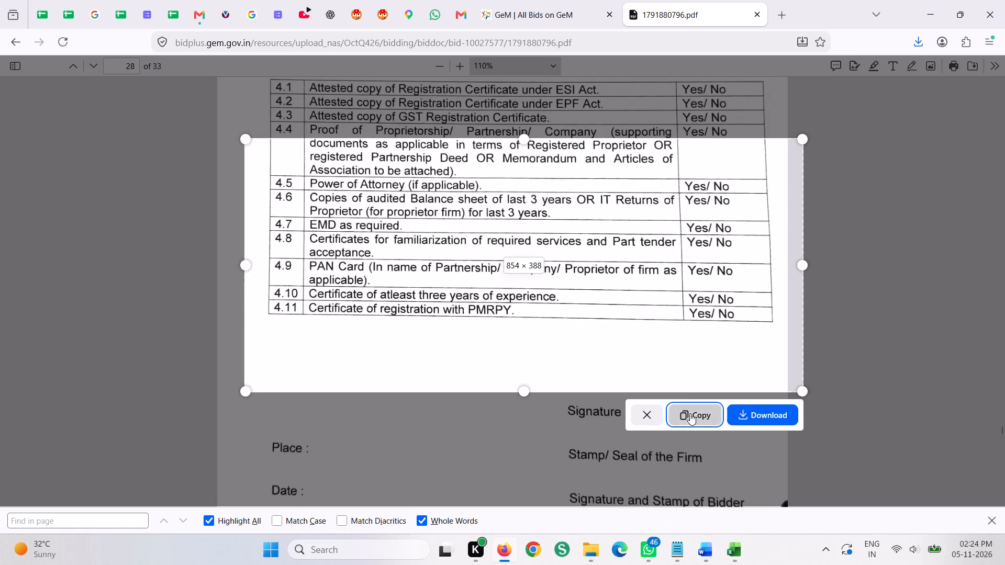
click(690, 413)
Clear the affidavit image search in the Google tab and search with the copied checklist screenshot instead.
click(249, 18)
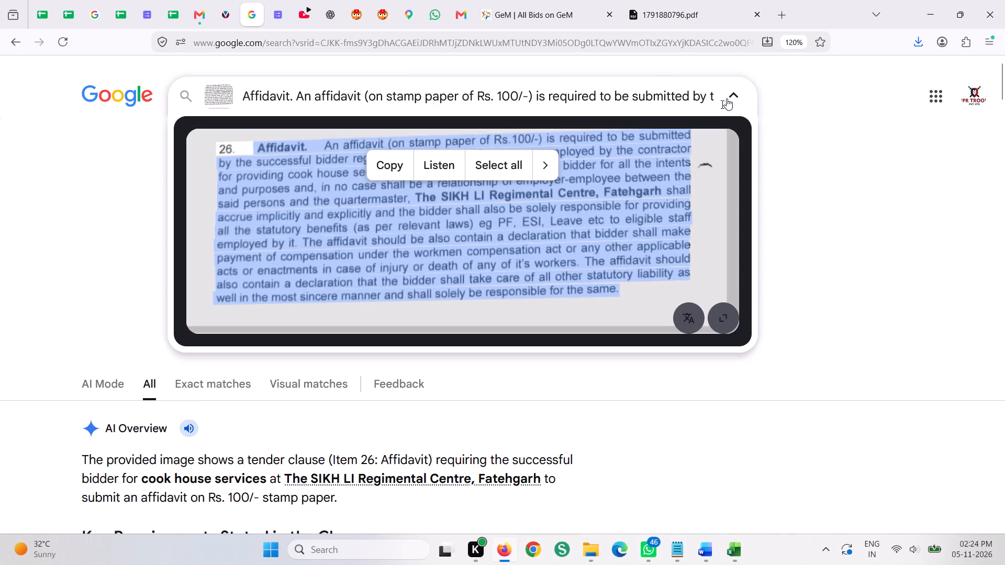
click(727, 98)
click(706, 98)
click(488, 295)
key(ctrl+v)
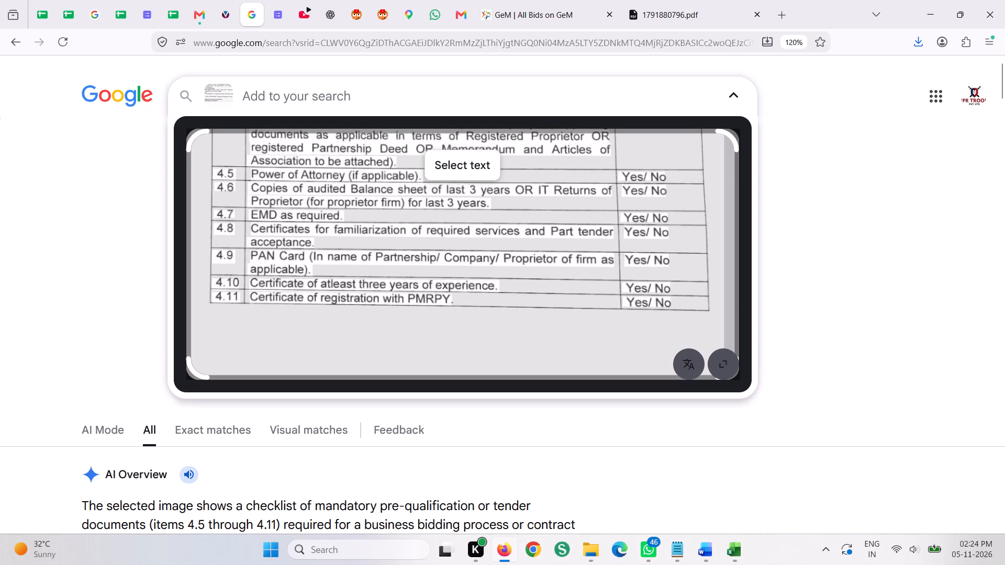
Copy row 4.8, "Certificates for familiarization of required services and Part tender acceptance", and paste it before "AS PER Appendix-D" in Word item 2.
drag(258, 228, 310, 245)
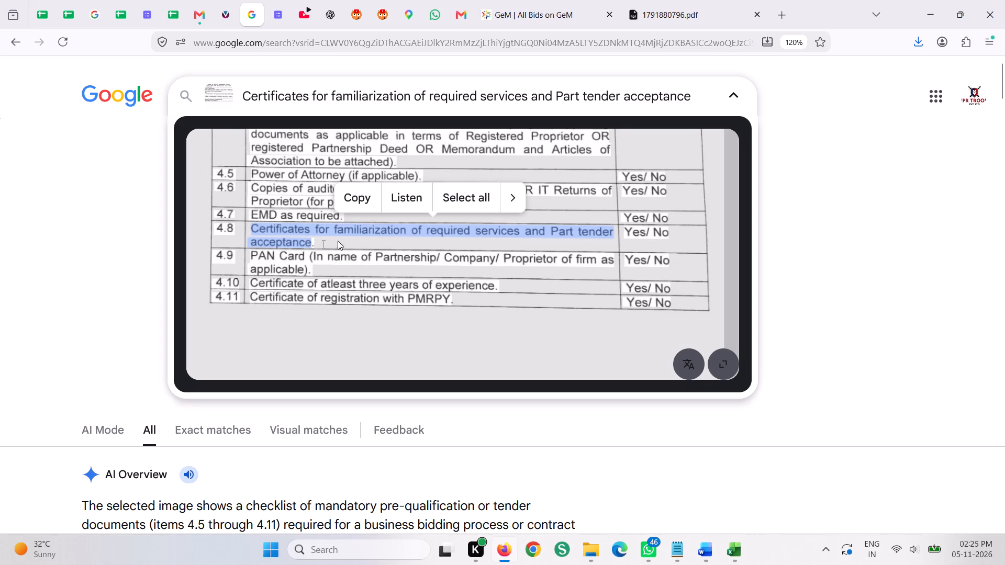
click(349, 196)
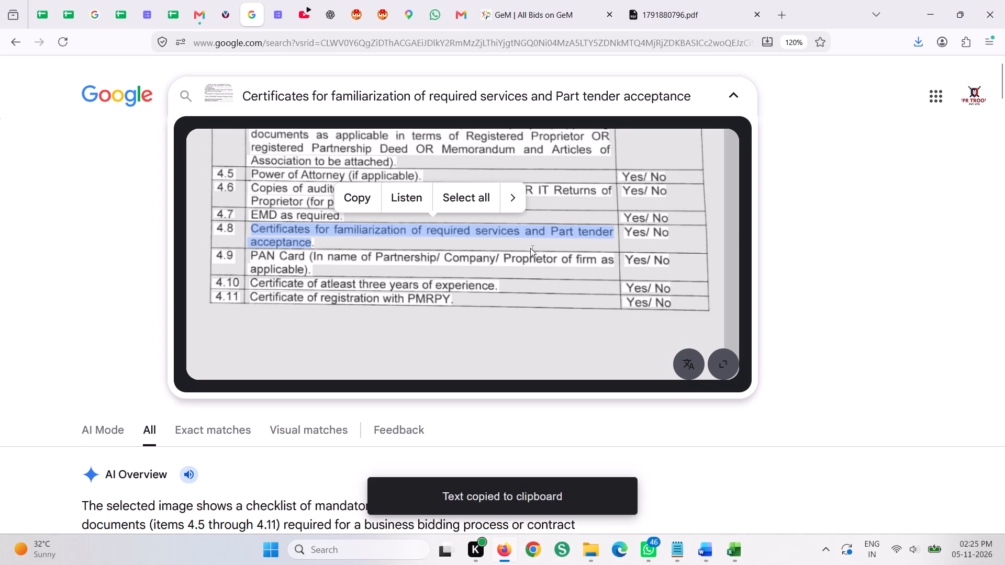
key(alt+Tab)
scroll(513, 314, up, 2)
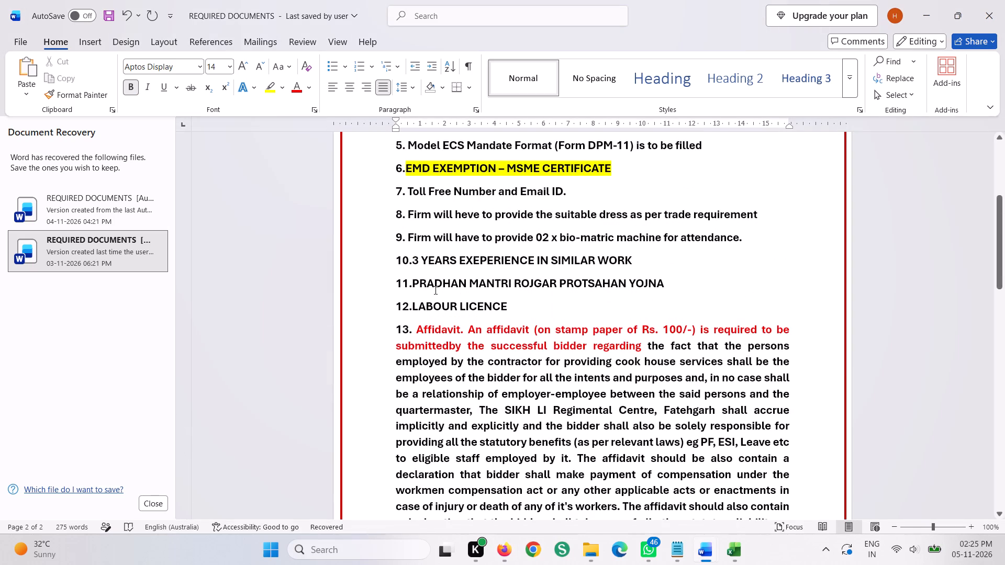
scroll(428, 199, up, 1)
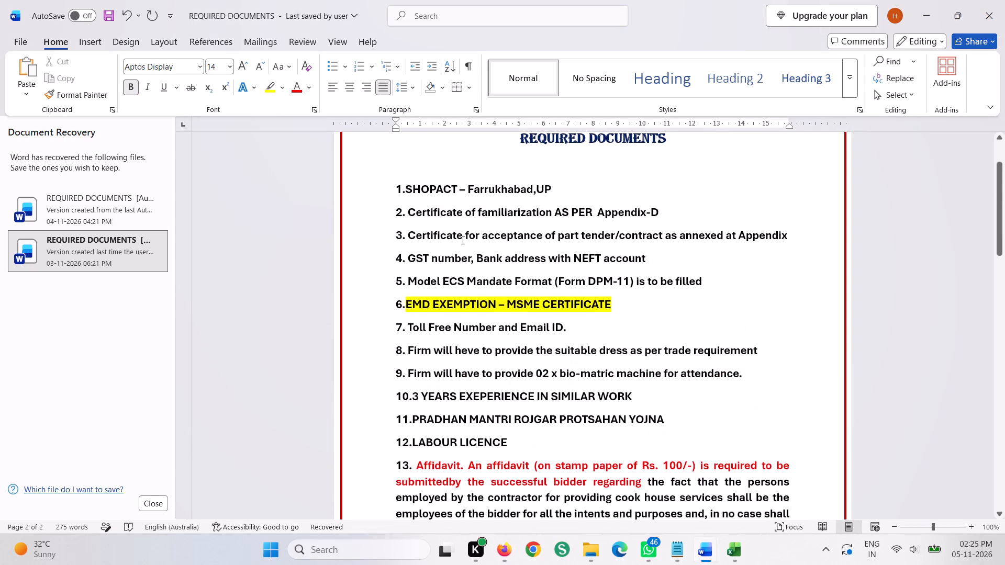
click(668, 210)
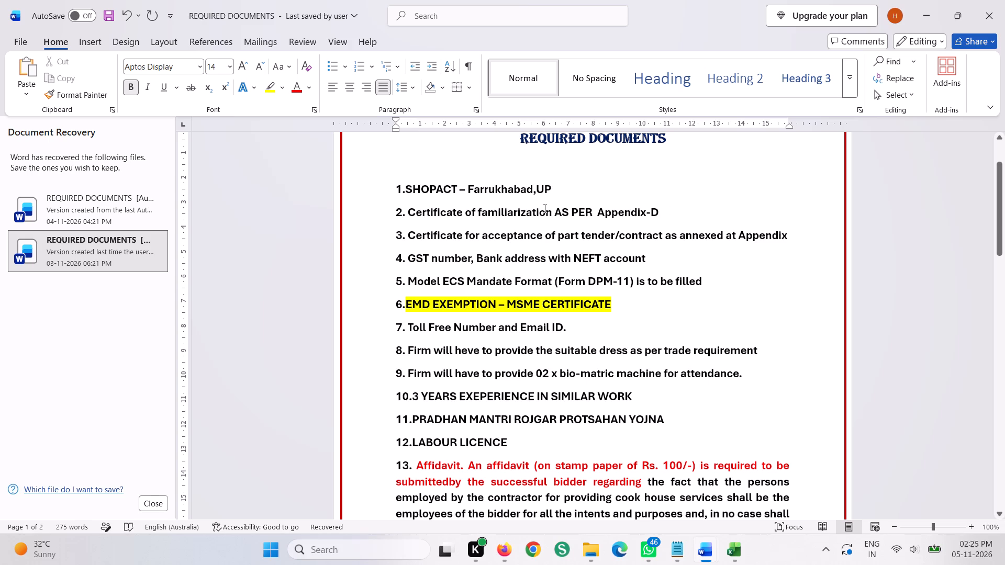
click(552, 211)
key(ctrl+v)
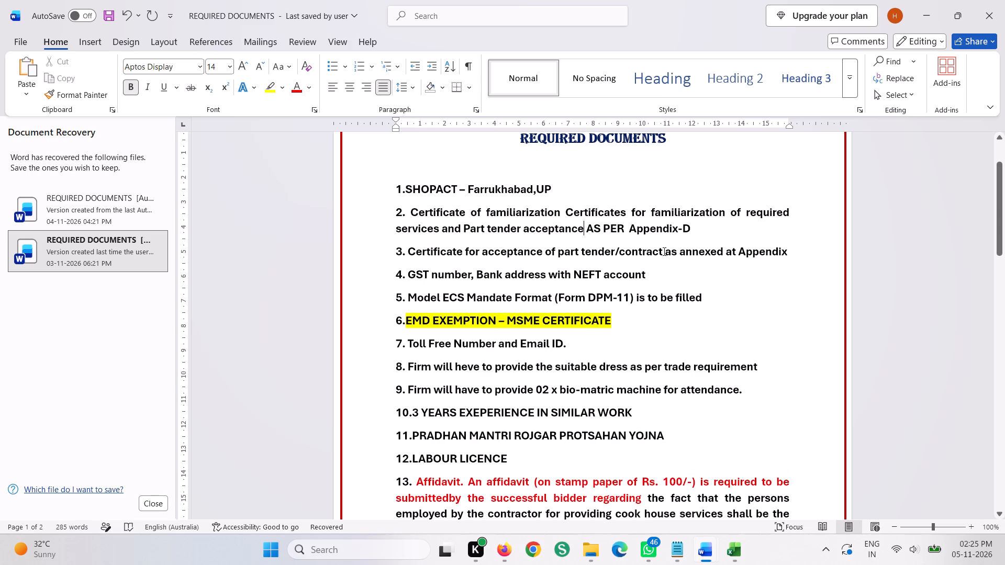
Delete the duplicate words "Certificate of familiarization" from the start of item 2 in the Word list.
drag(560, 213, 426, 210)
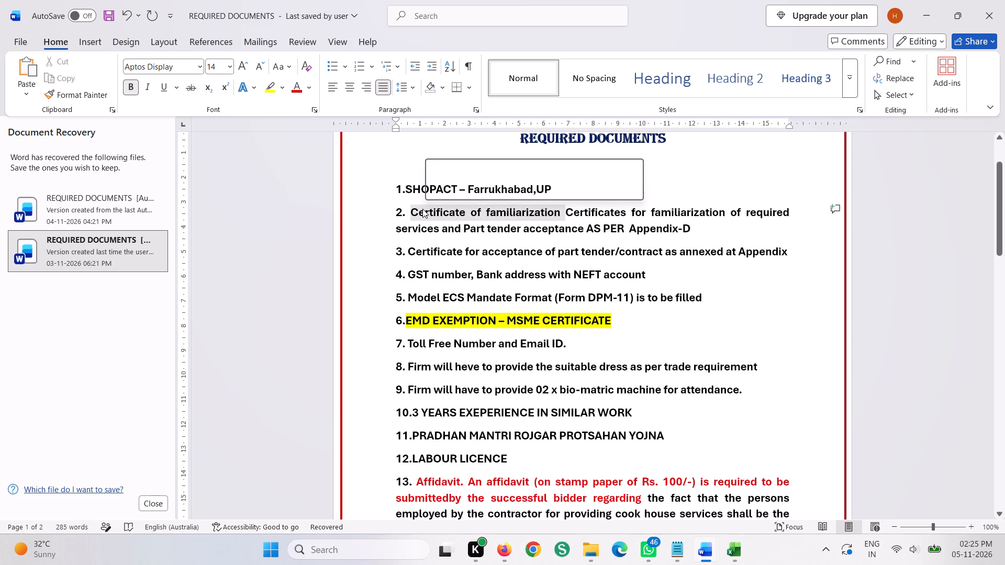
key(BackSpace)
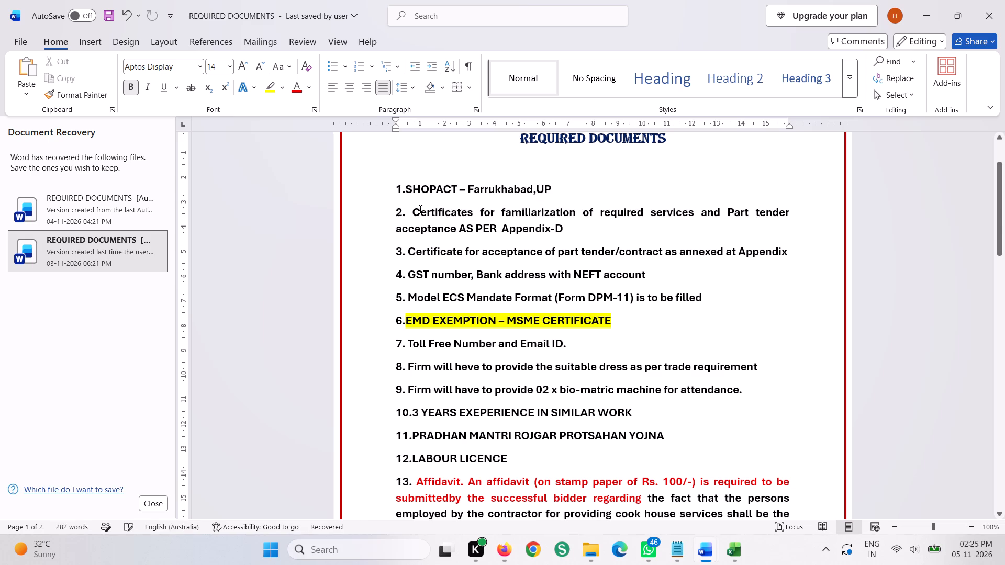
Check the end of the Word list against the Appendix-B checklist, and read the commercial bid and bid submission formats on PDF pages 29 and 30.
scroll(485, 319, down, 4)
click(443, 376)
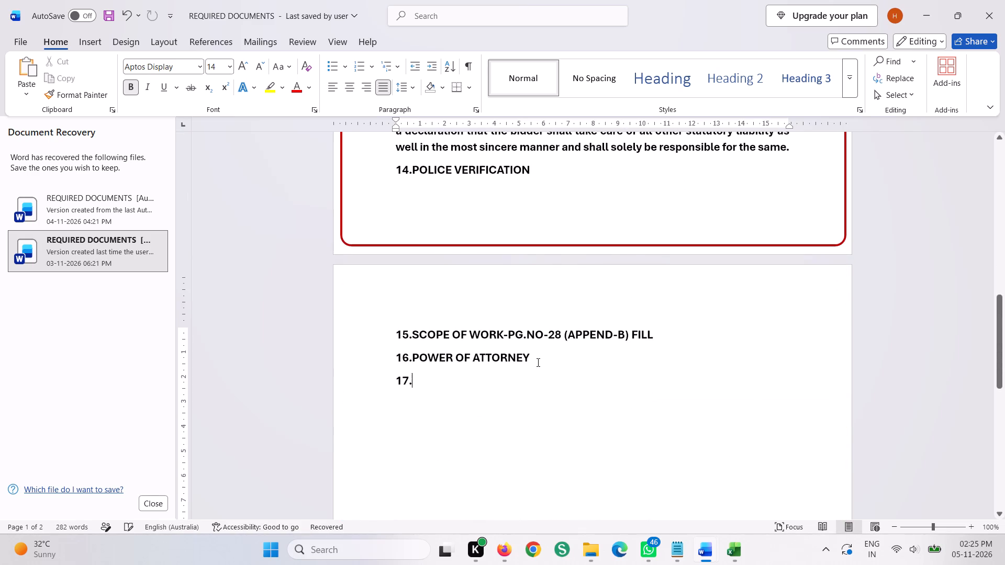
key(alt+Tab)
click(702, 0)
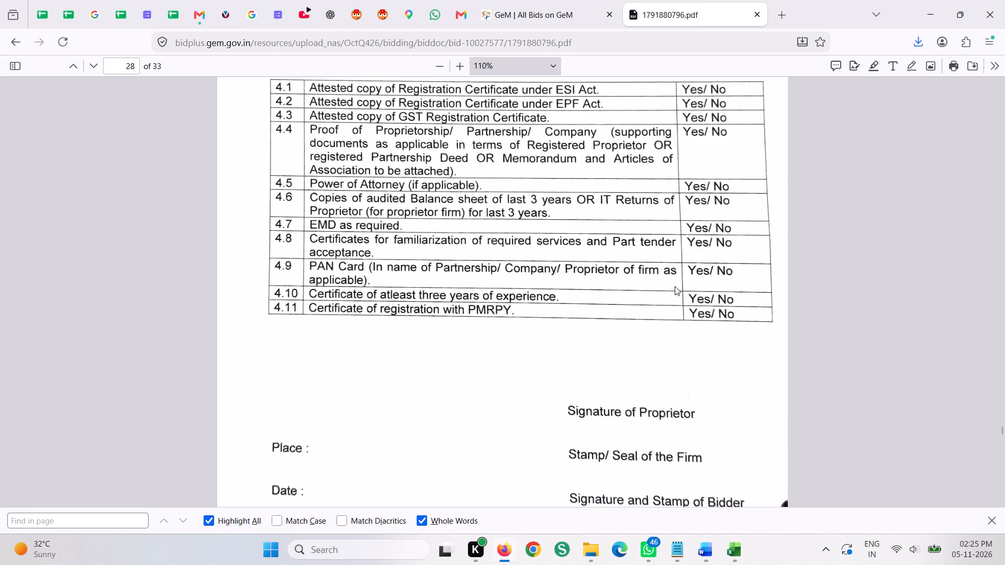
key(alt+Tab)
click(311, 225)
scroll(507, 296, up, 1)
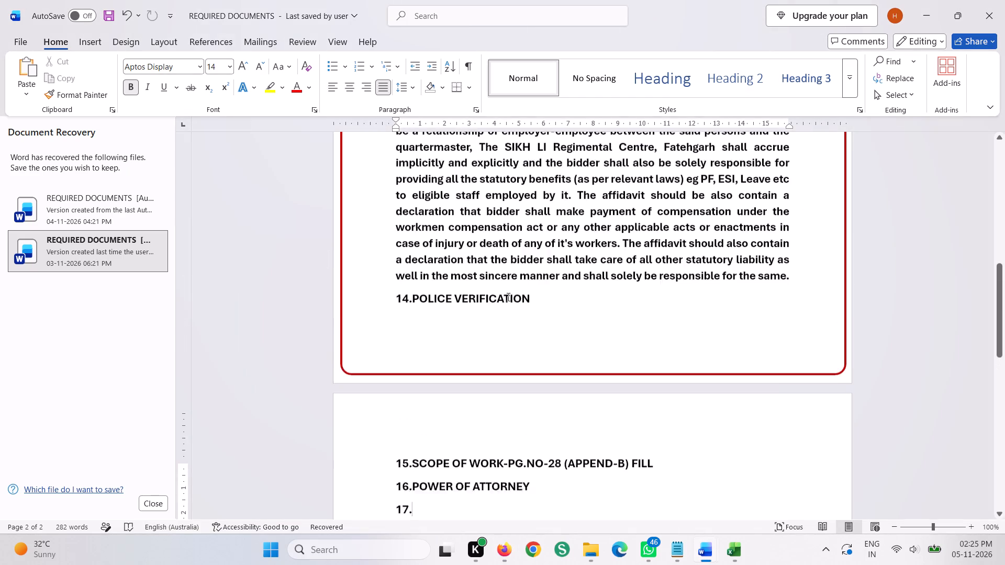
scroll(539, 316, down, 1)
key(alt+Tab)
scroll(495, 296, up, 1)
scroll(494, 295, down, 3)
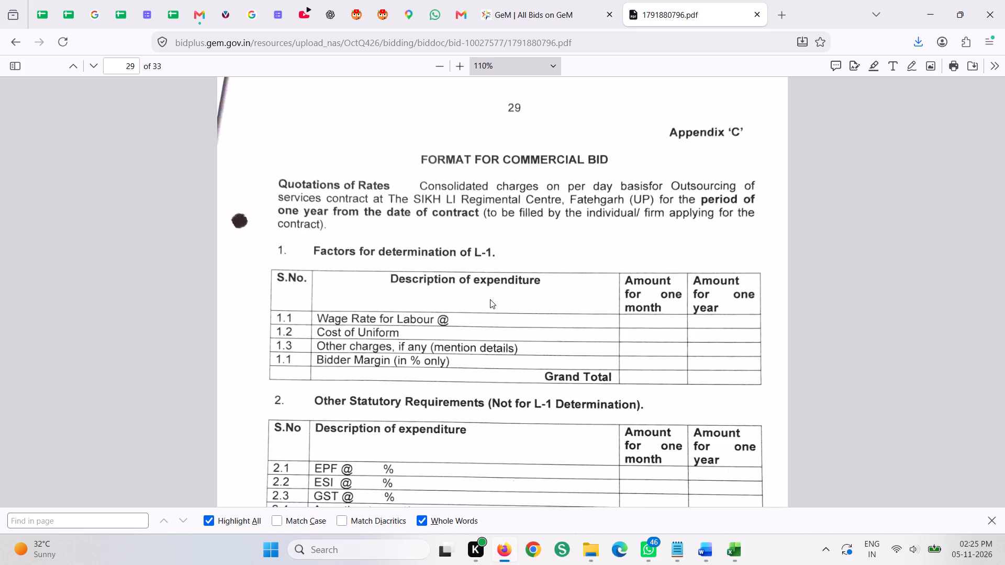
scroll(472, 319, down, 1)
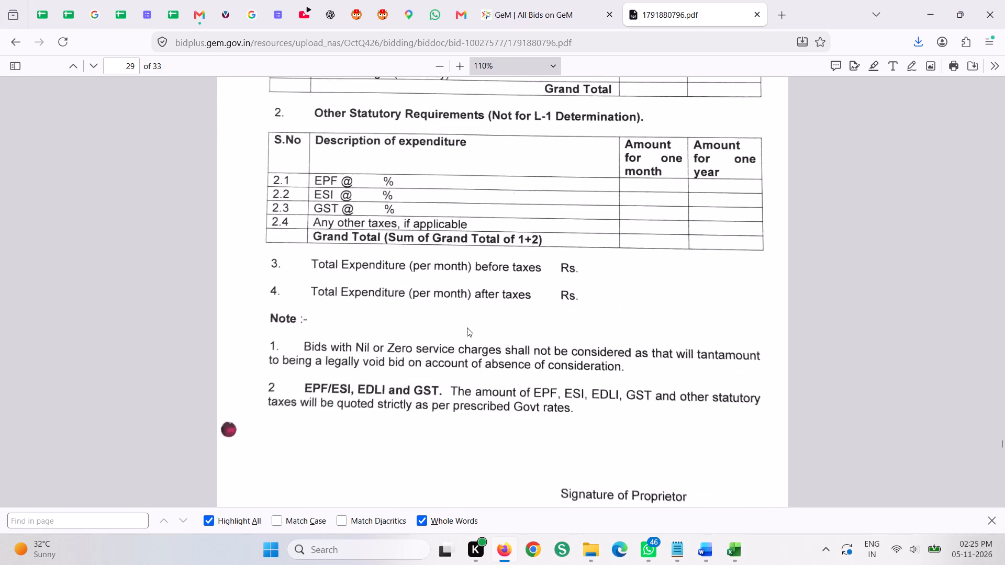
scroll(465, 331, down, 1)
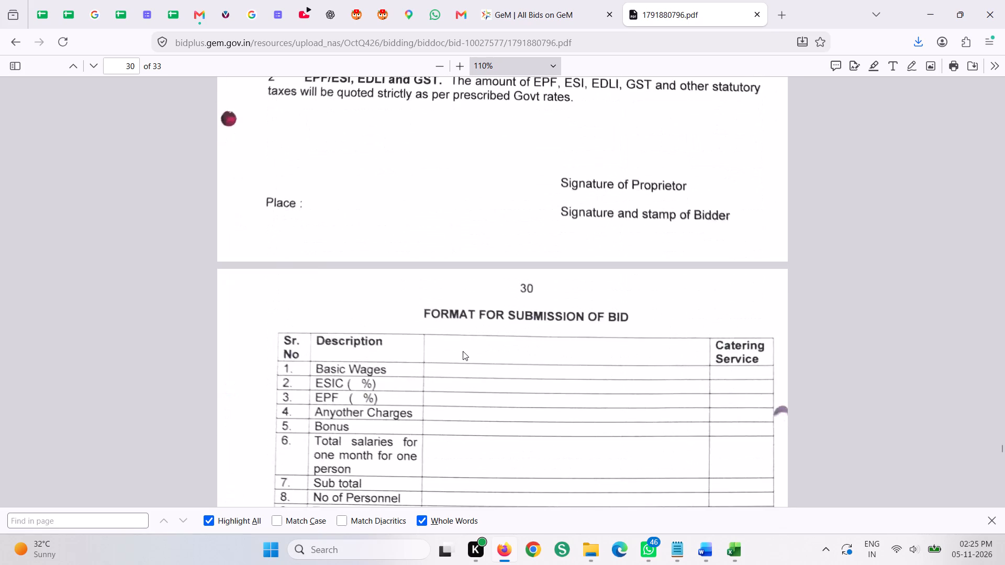
scroll(464, 354, down, 1)
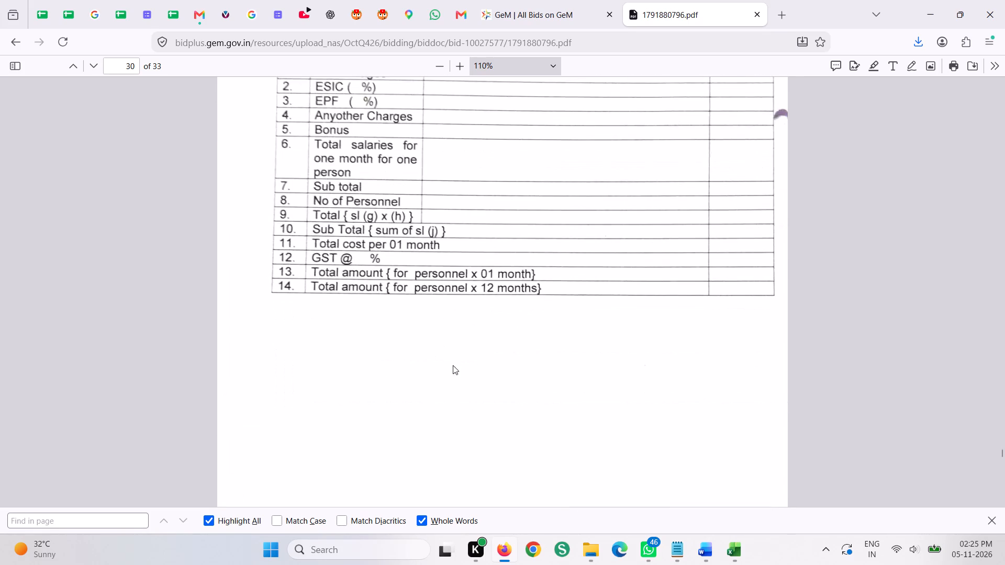
scroll(450, 354, up, 1)
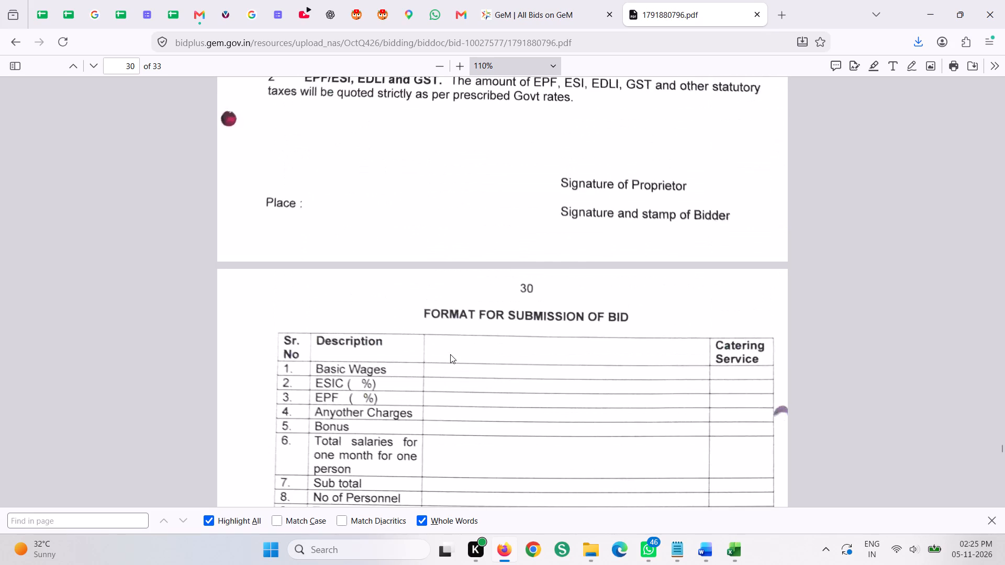
scroll(450, 354, down, 2)
scroll(501, 358, down, 1)
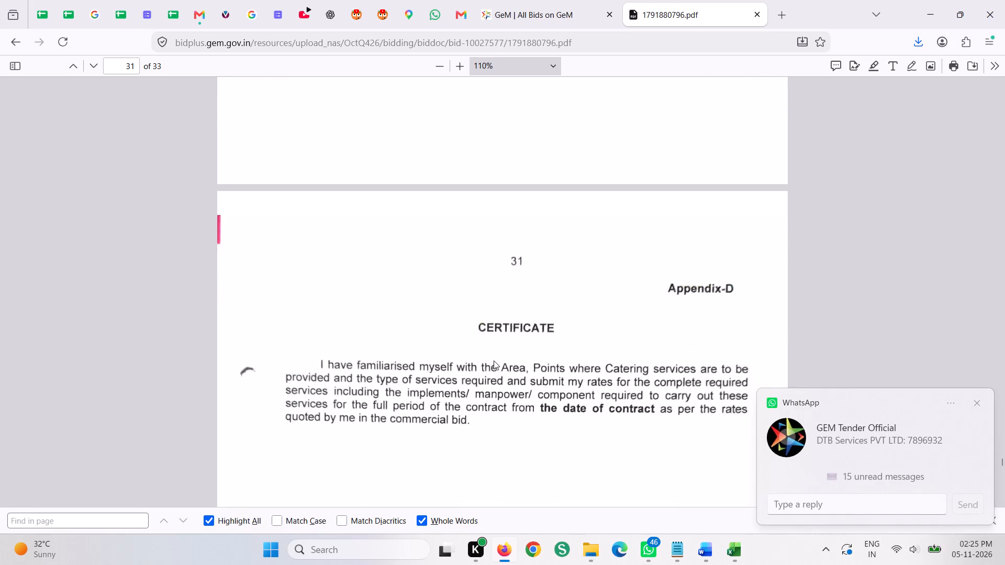
click(978, 401)
scroll(722, 377, down, 1)
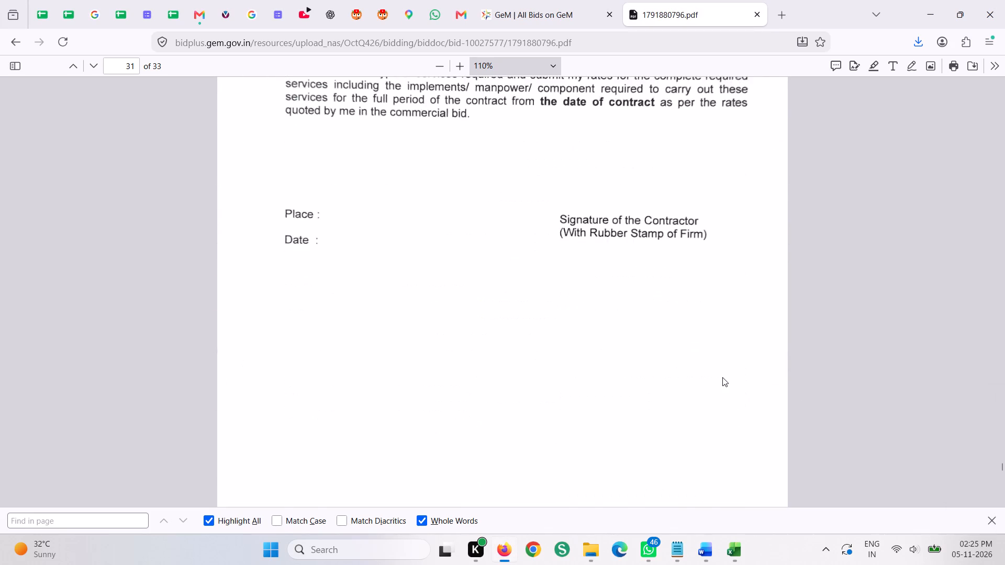
scroll(722, 377, up, 1)
click(440, 69)
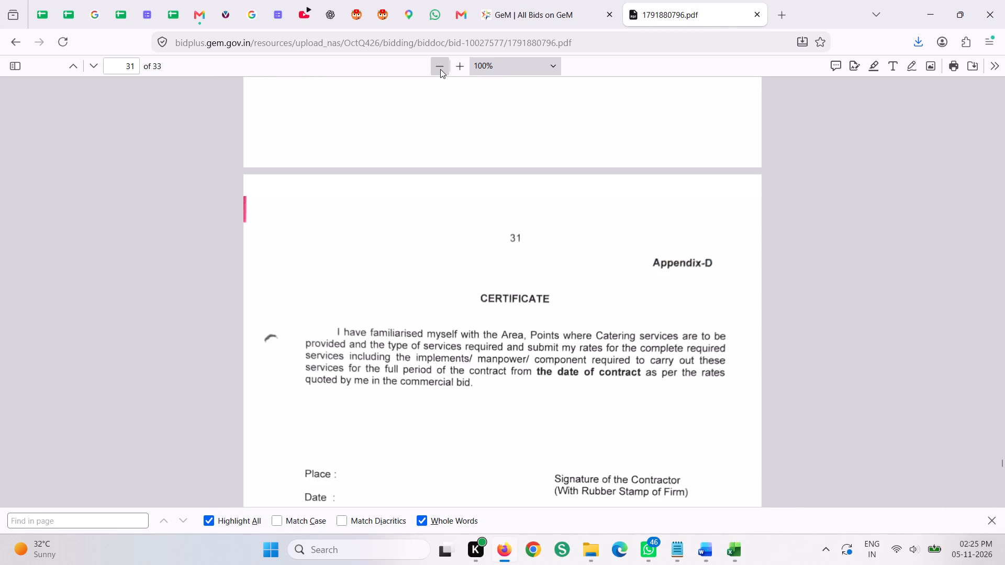
click(440, 69)
key(ctrl+shift+s)
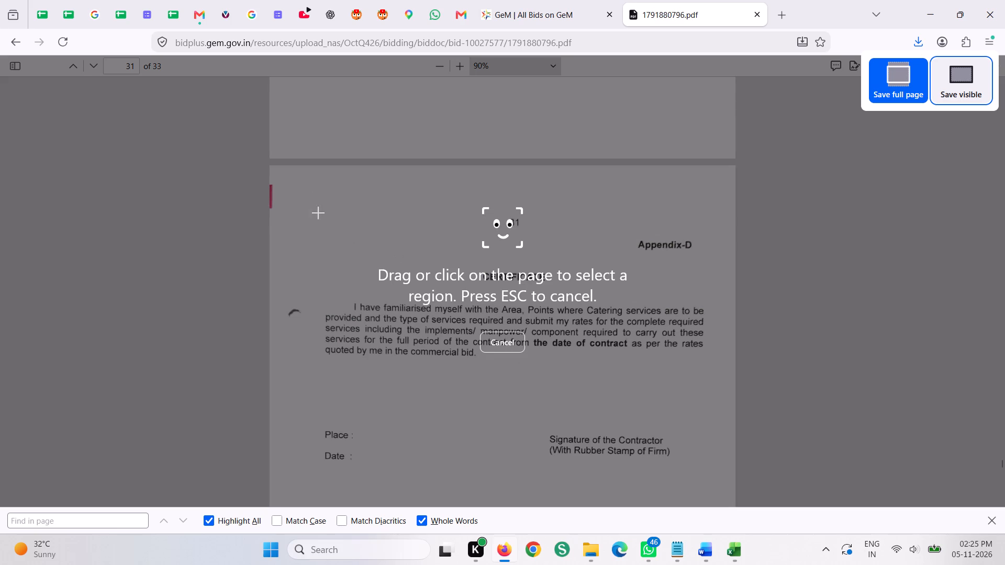
drag(289, 189, 813, 379)
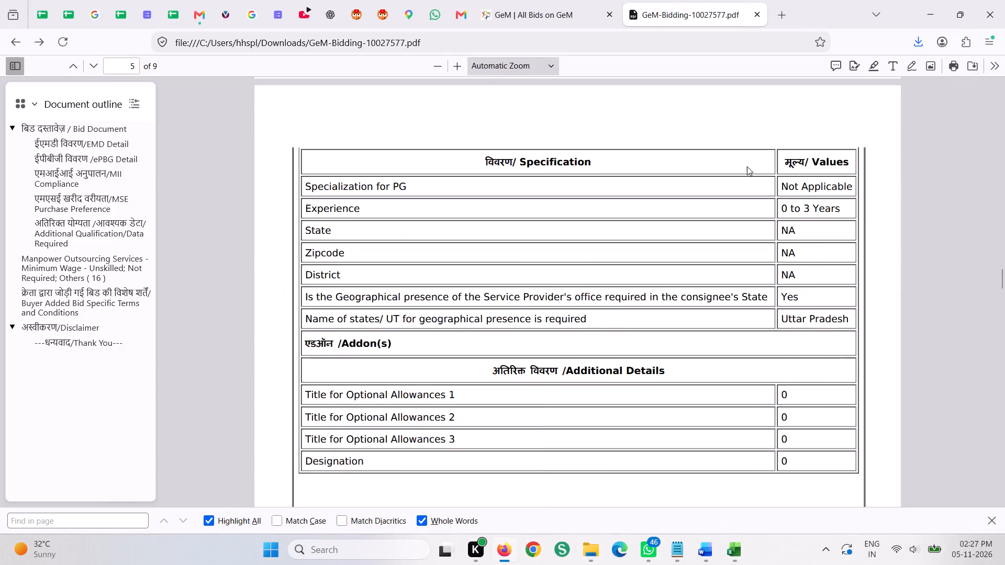
scroll(716, 189, down, 2)
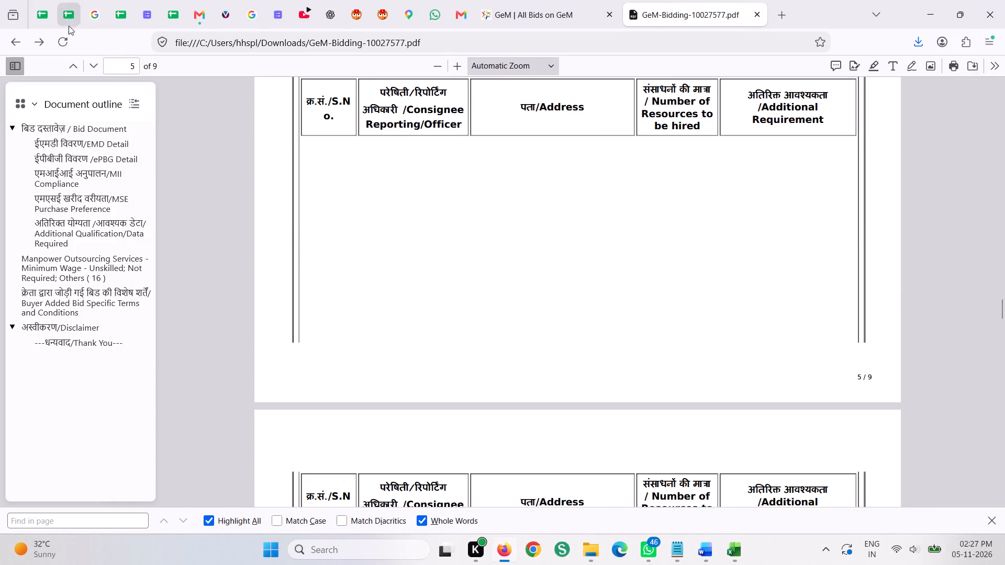
click(180, 14)
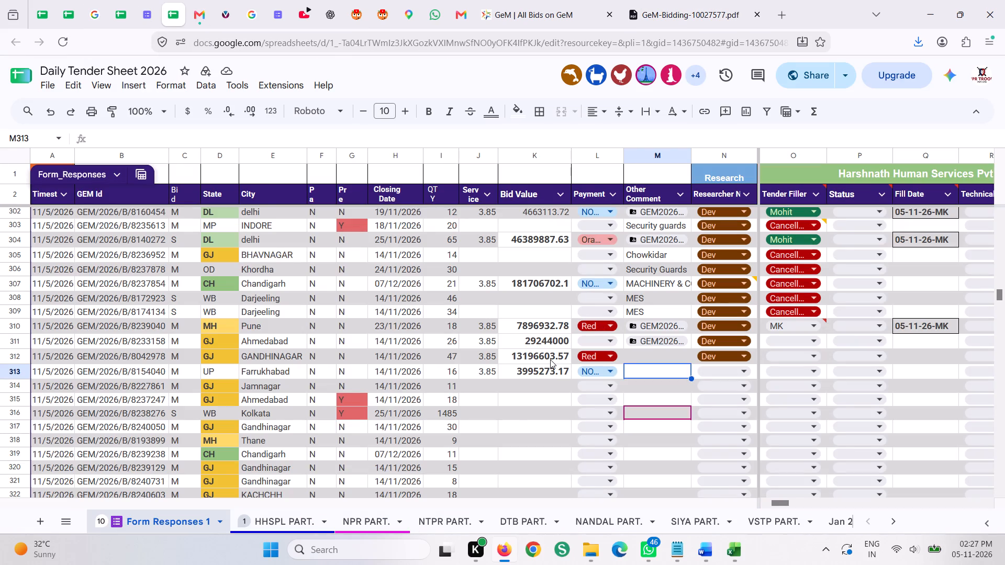
scroll(496, 452, down, 1)
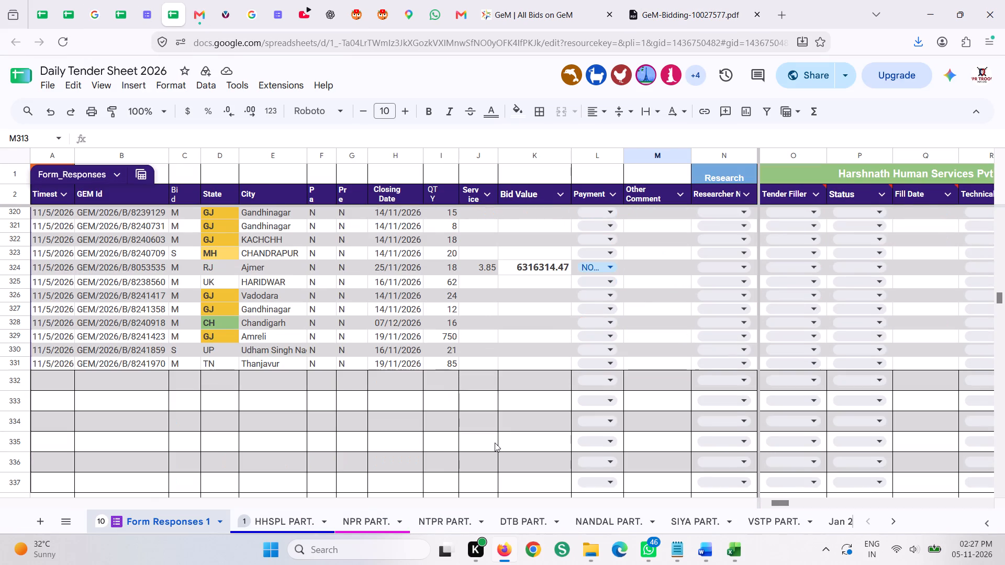
scroll(495, 443, up, 1)
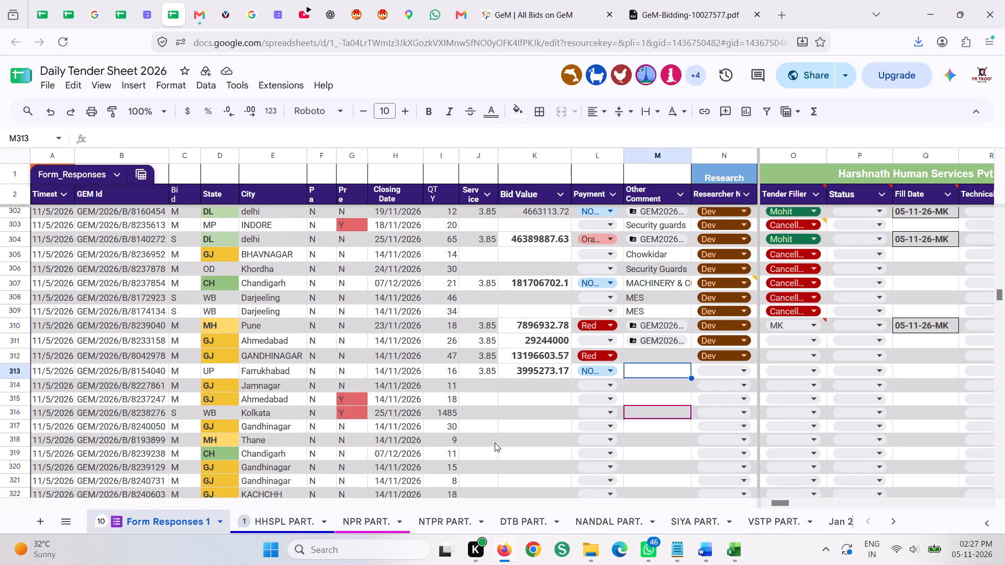
scroll(495, 443, down, 1)
scroll(495, 443, up, 1)
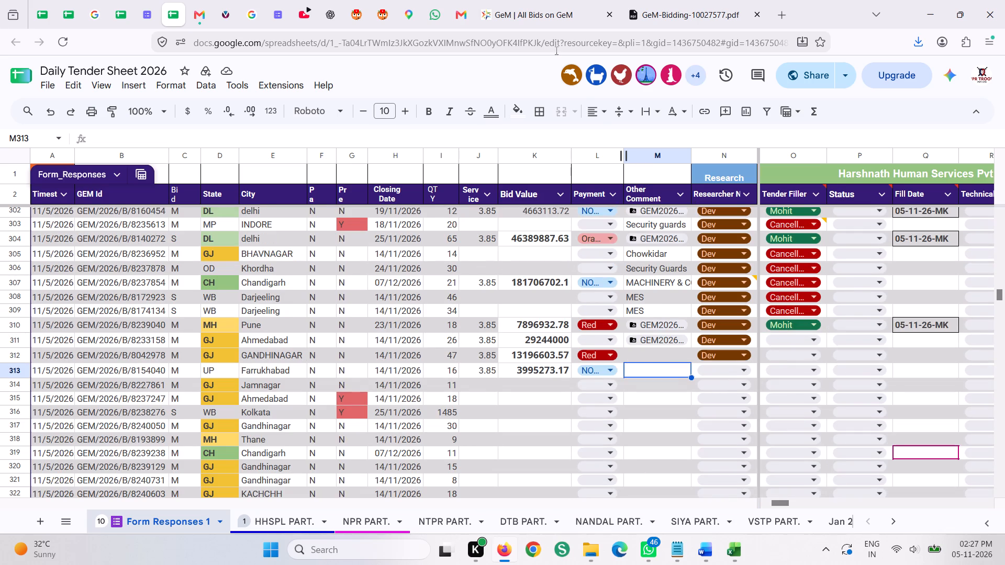
click(564, 3)
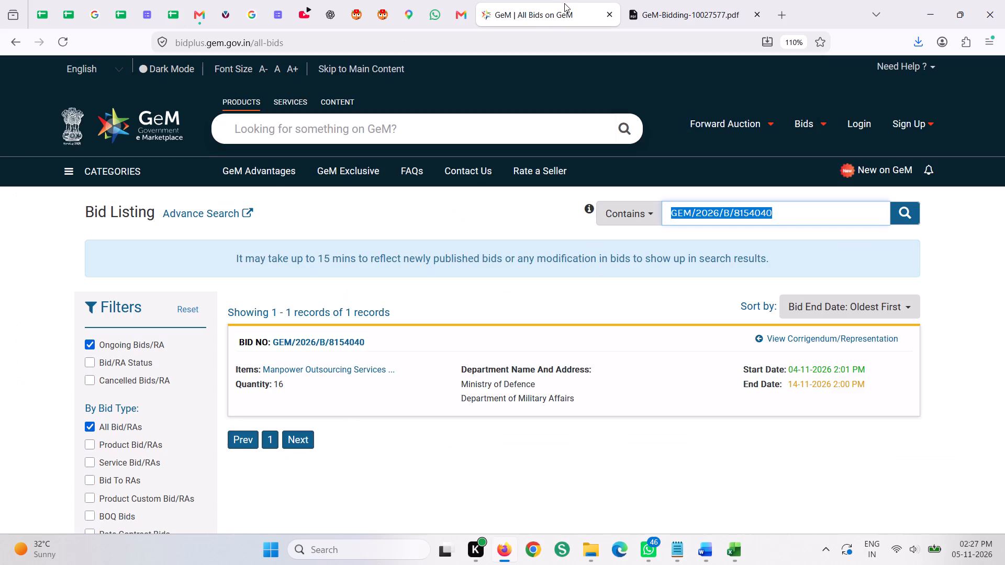
click(690, 4)
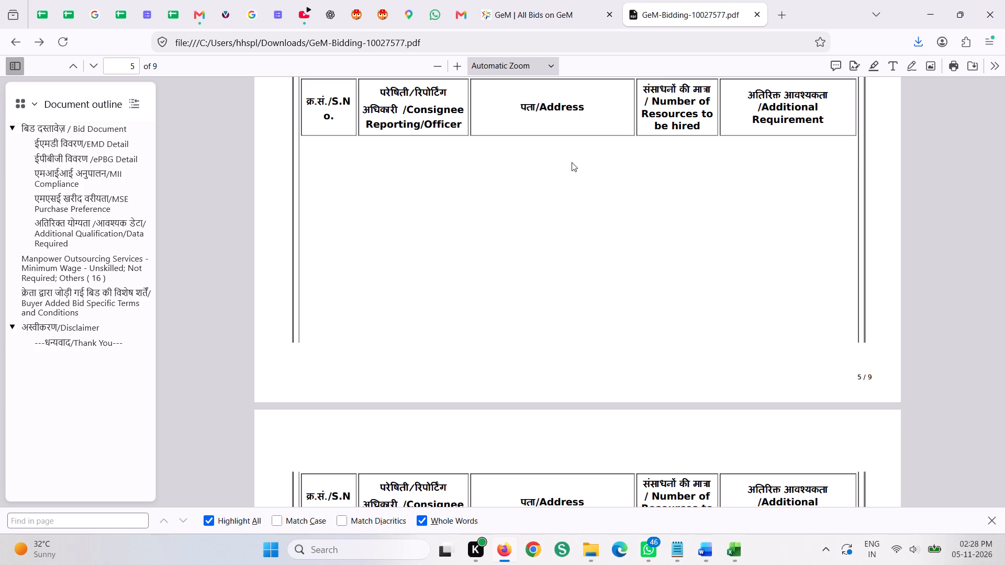
scroll(530, 108, up, 1)
scroll(608, 204, up, 2)
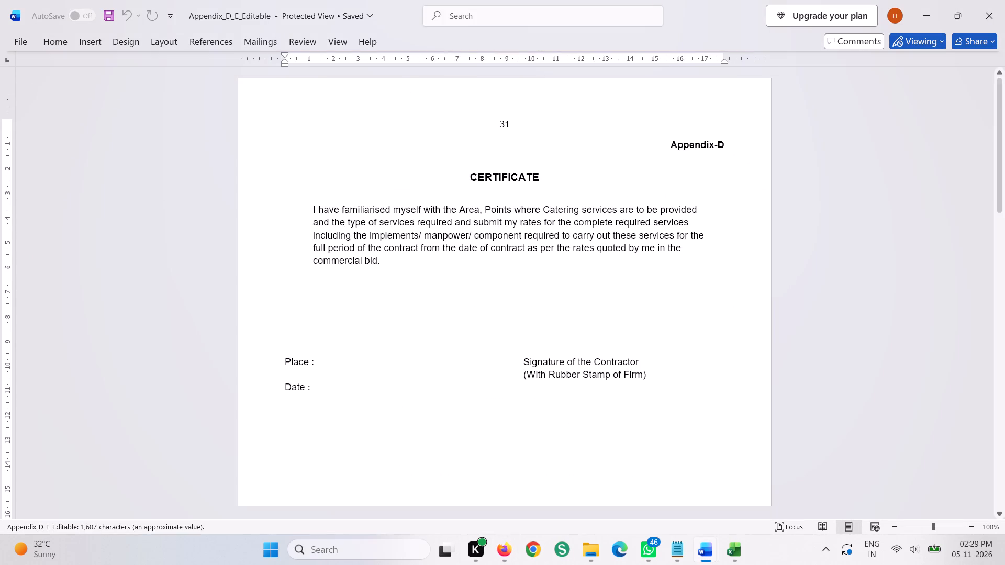
Justify the certificate paragraph in Appendix-D.
click(483, 257)
drag(309, 274, 394, 345)
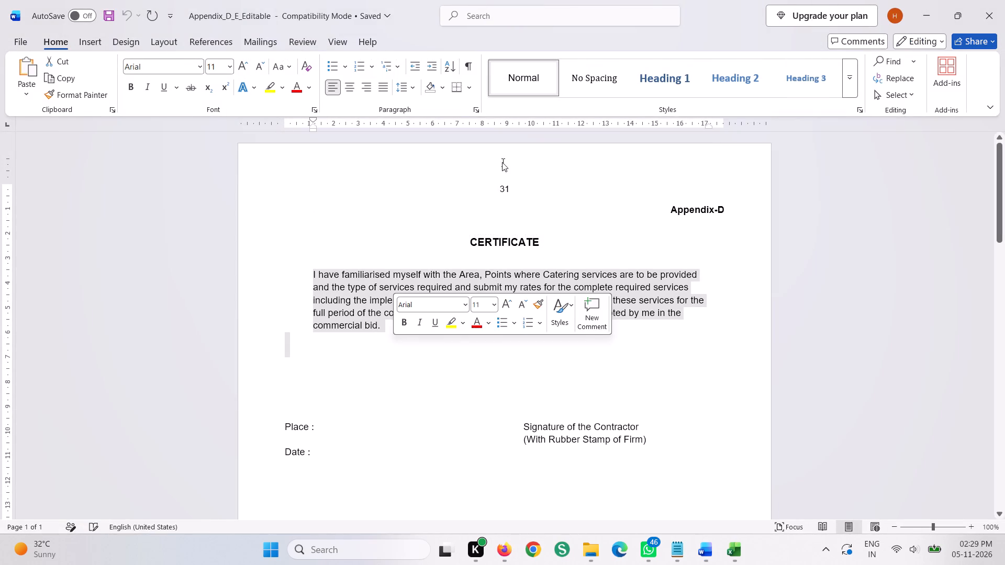
click(381, 87)
Justify the text of numbered clauses 1 to 5 in the Appendix 'E' tender acceptance letter and review the page.
scroll(580, 295, down, 5)
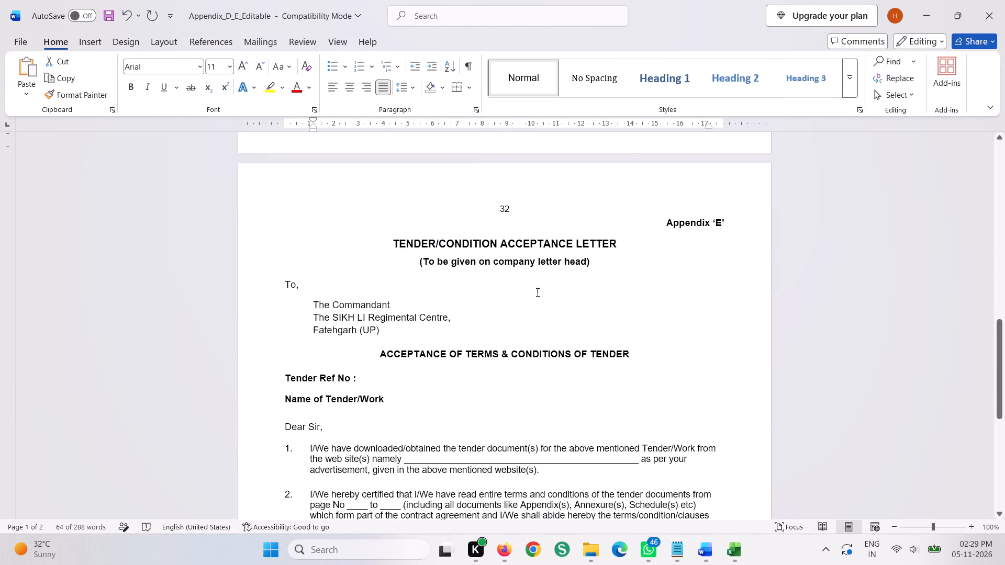
click(534, 295)
scroll(482, 318, down, 1)
drag(299, 315, 432, 514)
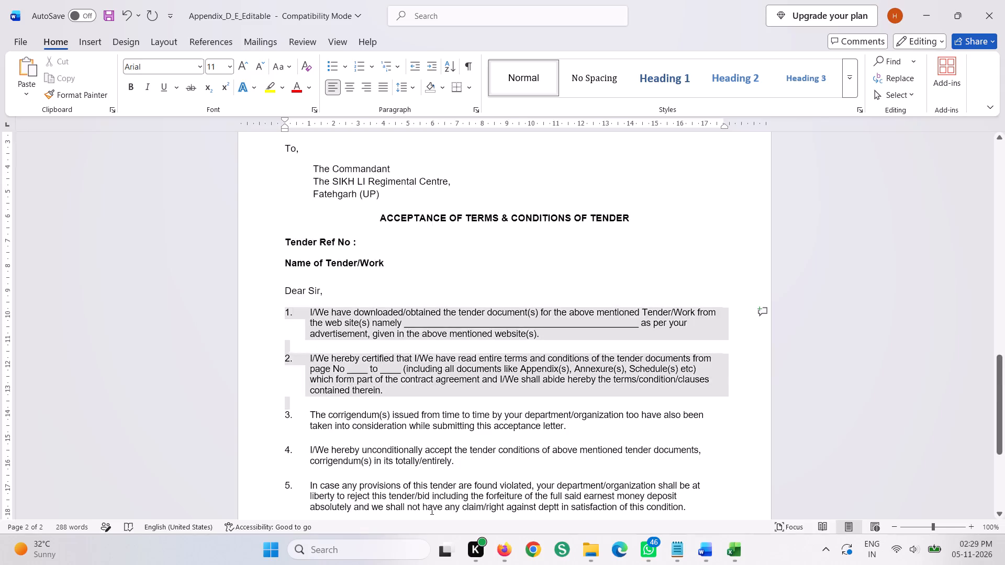
drag(432, 514, 630, 321)
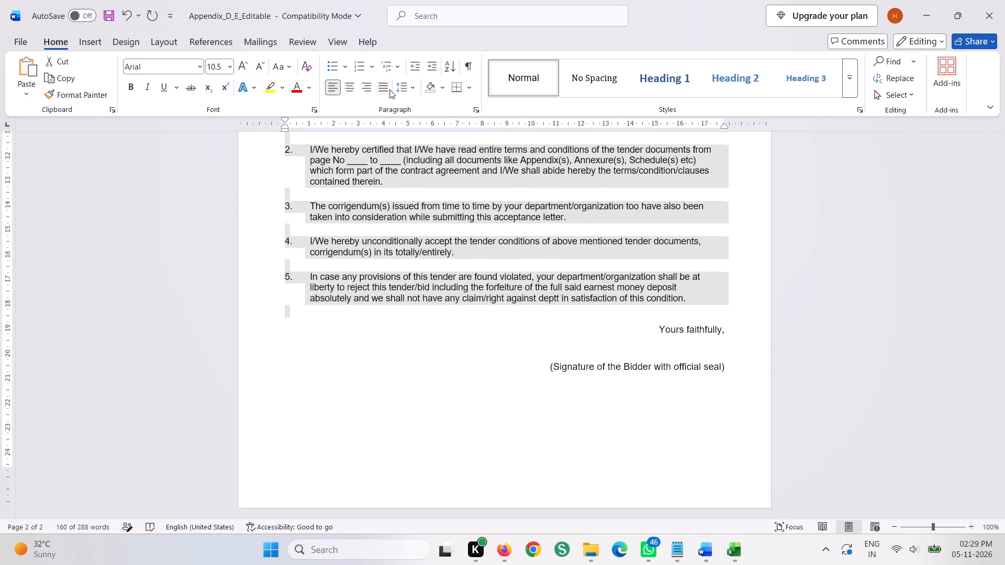
click(388, 87)
click(518, 237)
scroll(519, 240, up, 3)
scroll(520, 385, down, 1)
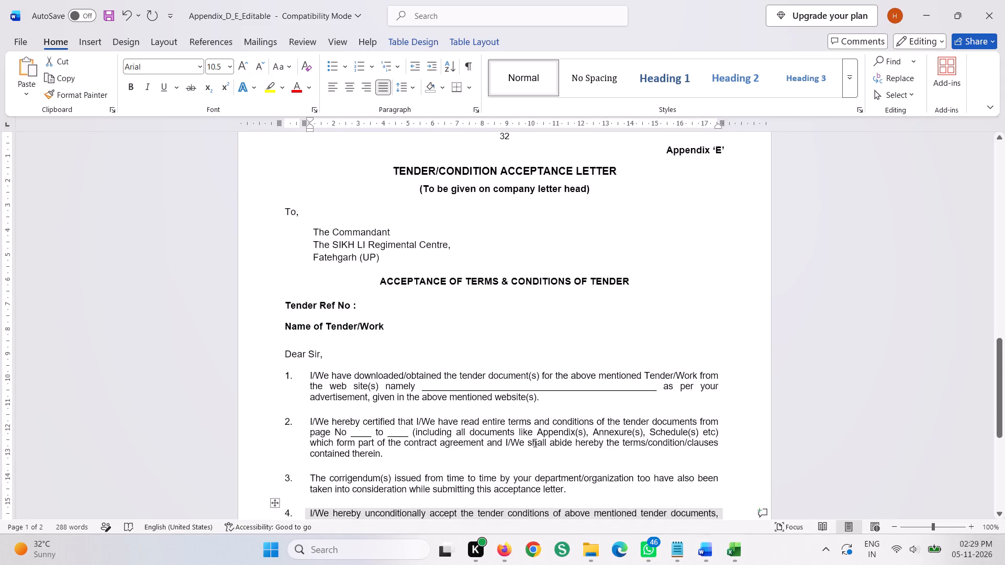
click(533, 444)
scroll(561, 363, down, 2)
scroll(563, 526, down, 3)
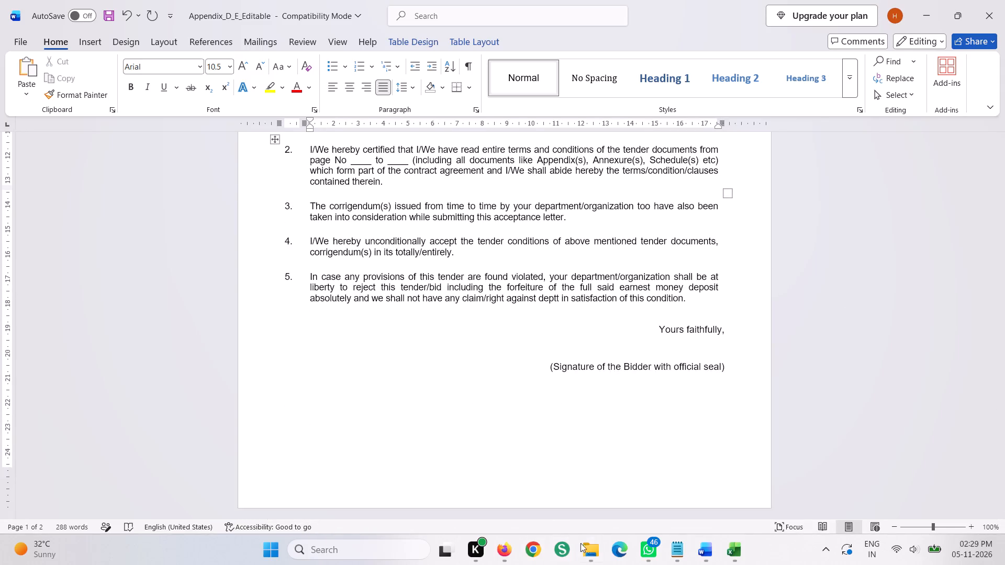
Save a copy of the document as Word Document Appendix_D_E_Editable in the DEV1 folder GEM2026B8154040, accepting the file format upgrade.
click(585, 544)
click(585, 544)
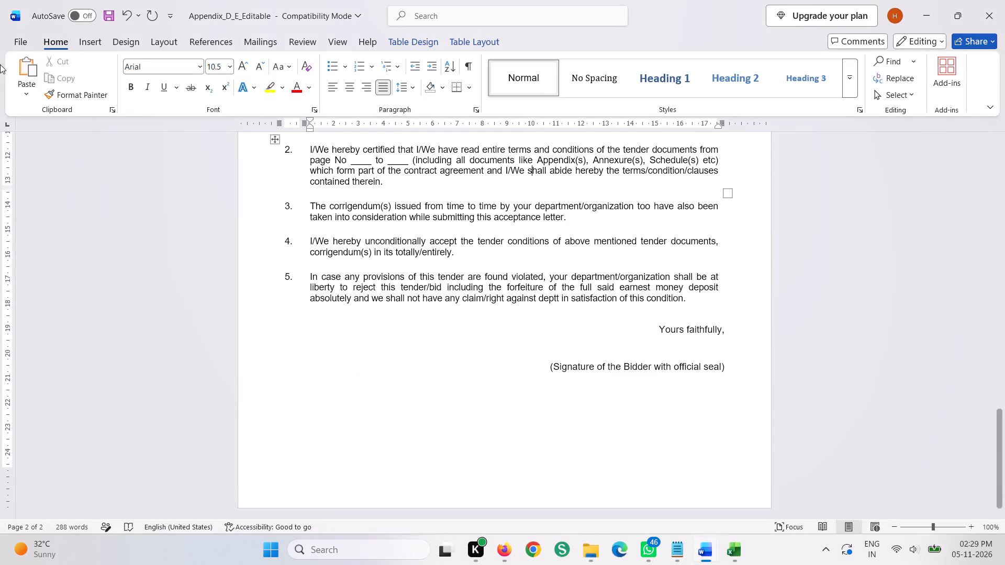
click(19, 39)
click(29, 242)
click(157, 352)
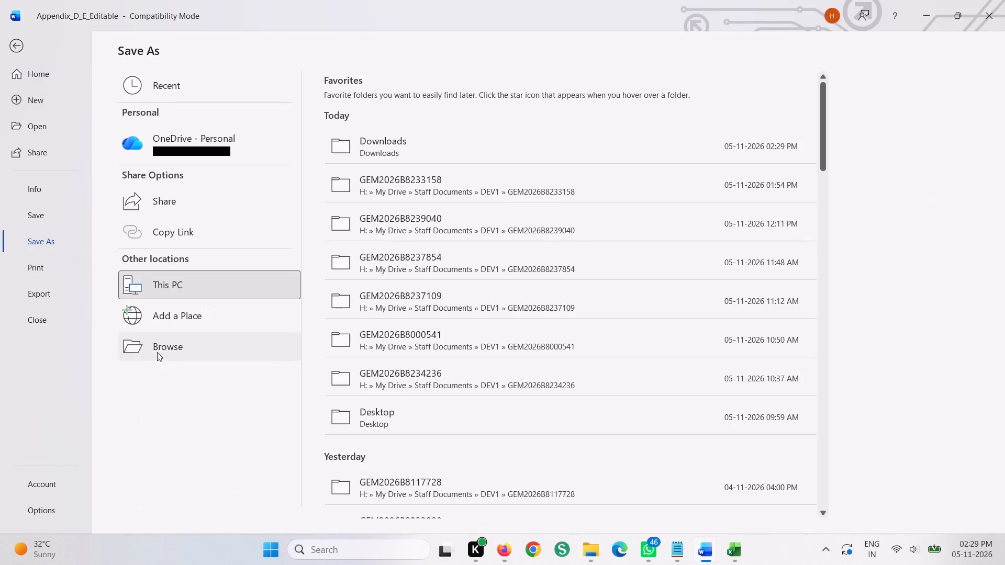
scroll(254, 244, up, 4)
click(214, 248)
scroll(322, 212, up, 11)
double_click(343, 177)
click(331, 289)
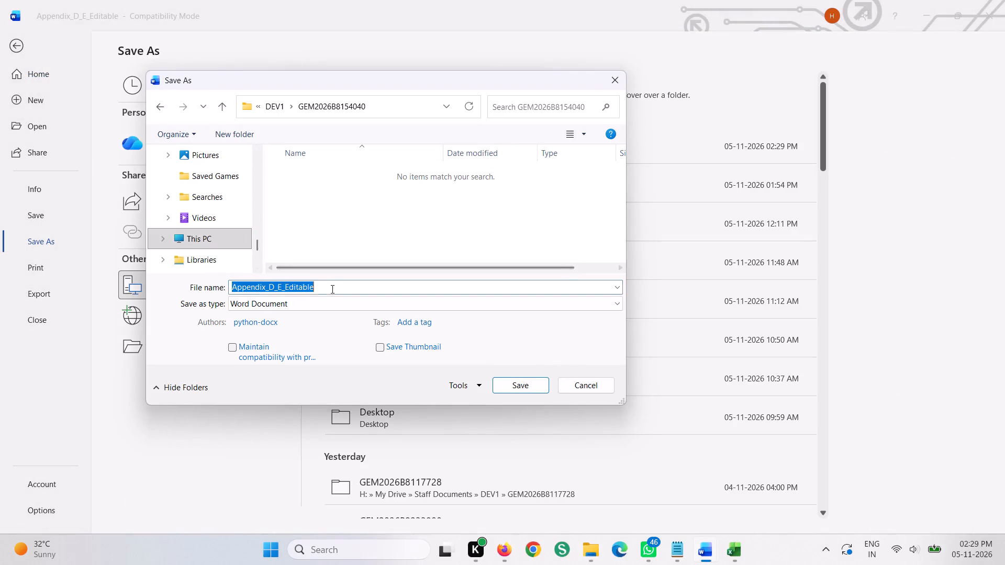
click(499, 391)
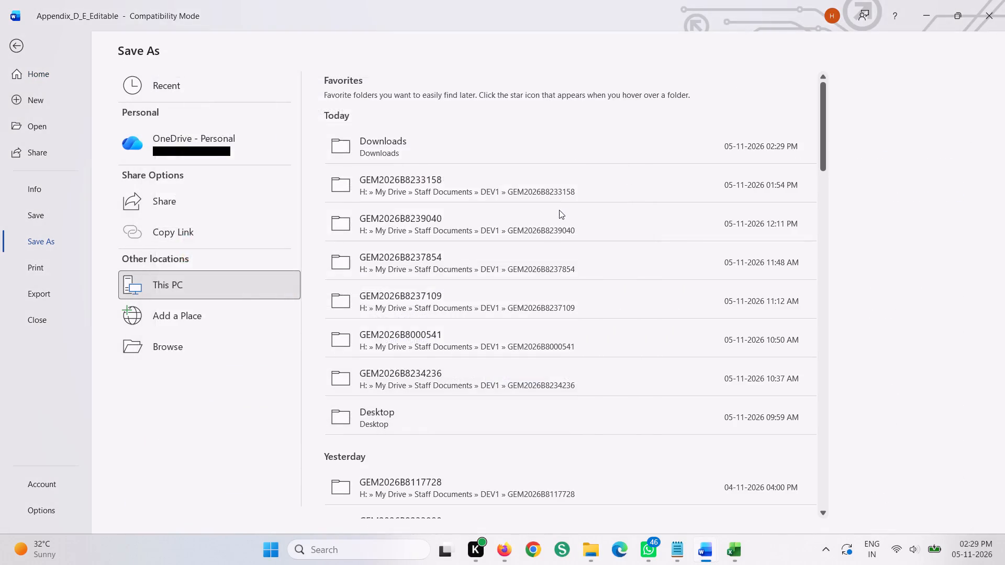
click(566, 303)
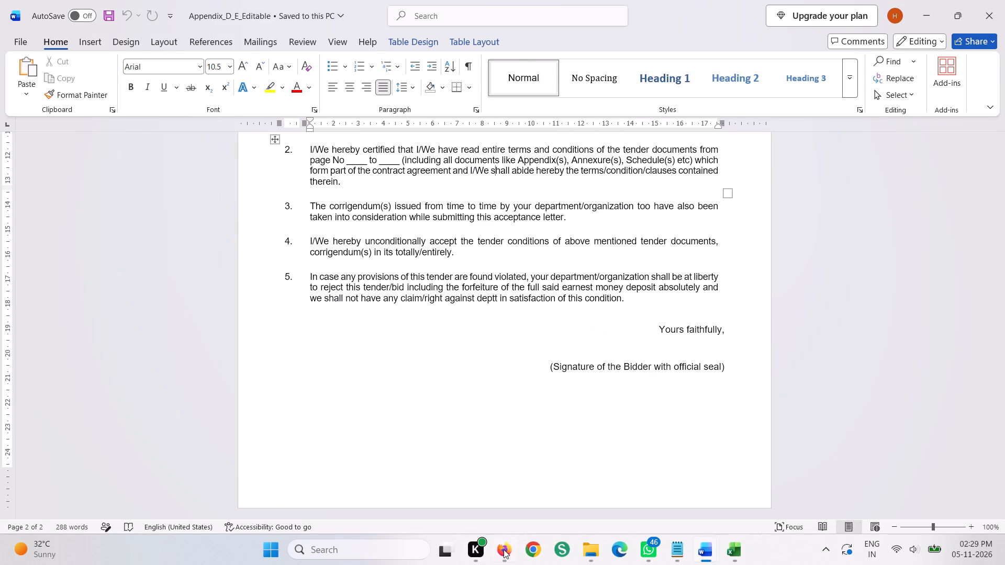
Review the bid document GeM-Bidding-10027577.pdf from page 2 through the buyer added terms and disclaimer on page 8.
click(504, 549)
scroll(621, 389, up, 6)
click(682, 0)
scroll(684, 148, up, 5)
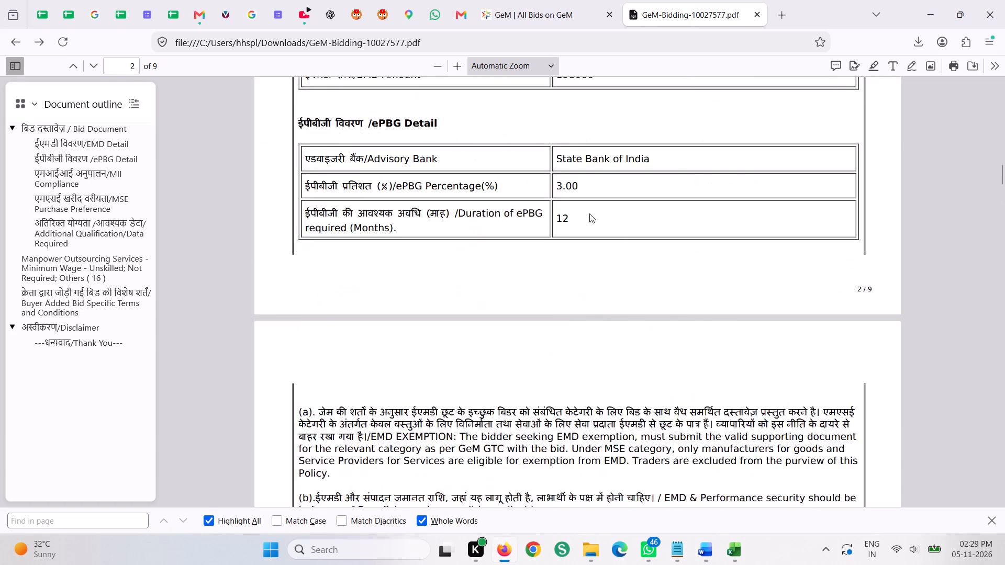
scroll(574, 223, down, 8)
scroll(526, 241, down, 5)
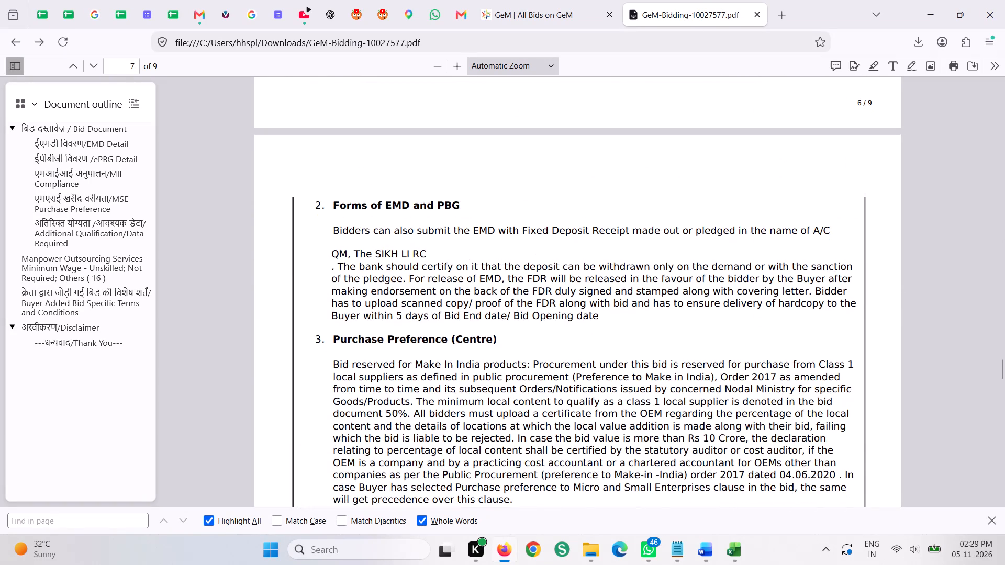
scroll(632, 413, down, 2)
scroll(551, 341, down, 2)
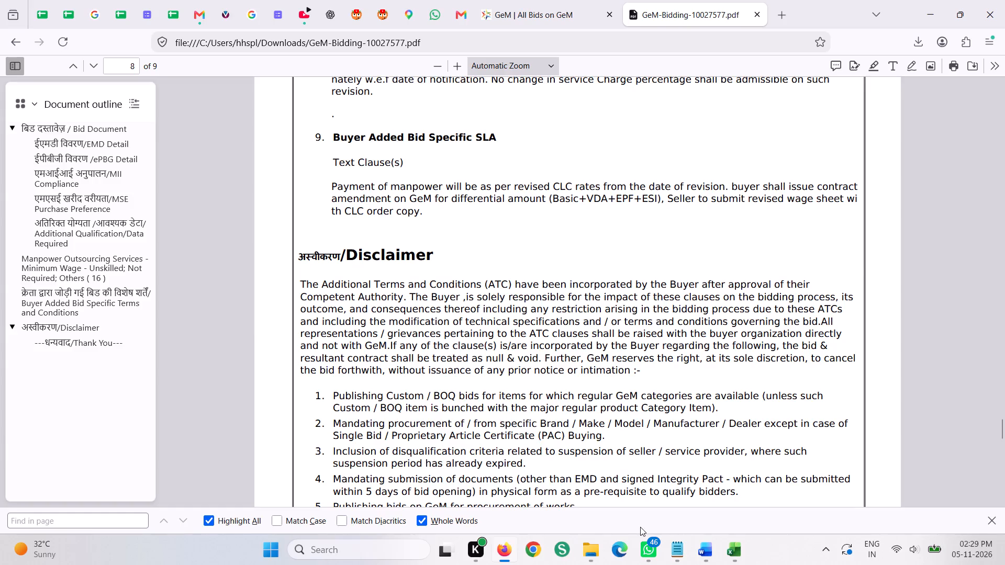
Go up from the GEM2026B8154040 folder to DEV1 and close the bid document GeM-Bidding-10027577.pdf.
click(589, 548)
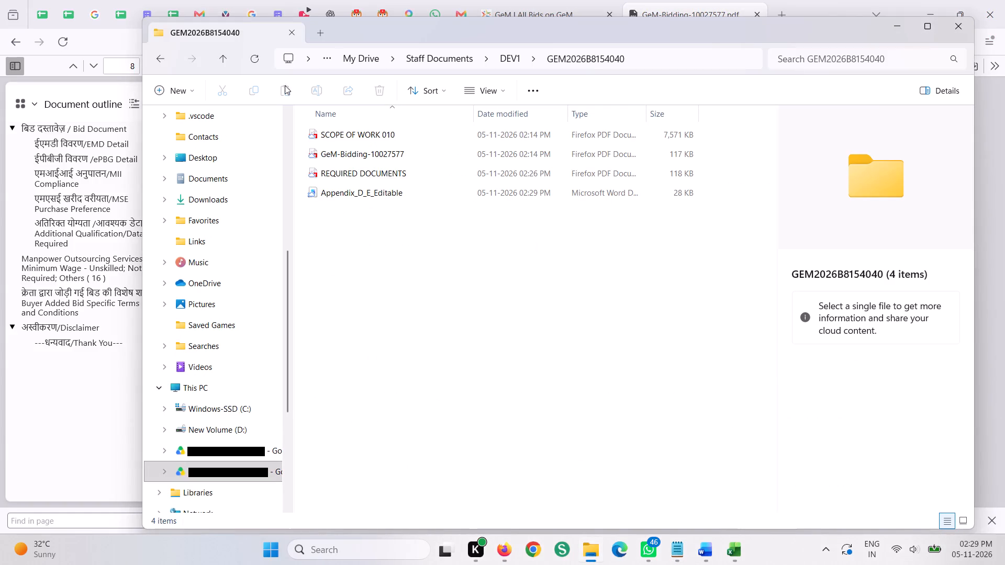
click(217, 59)
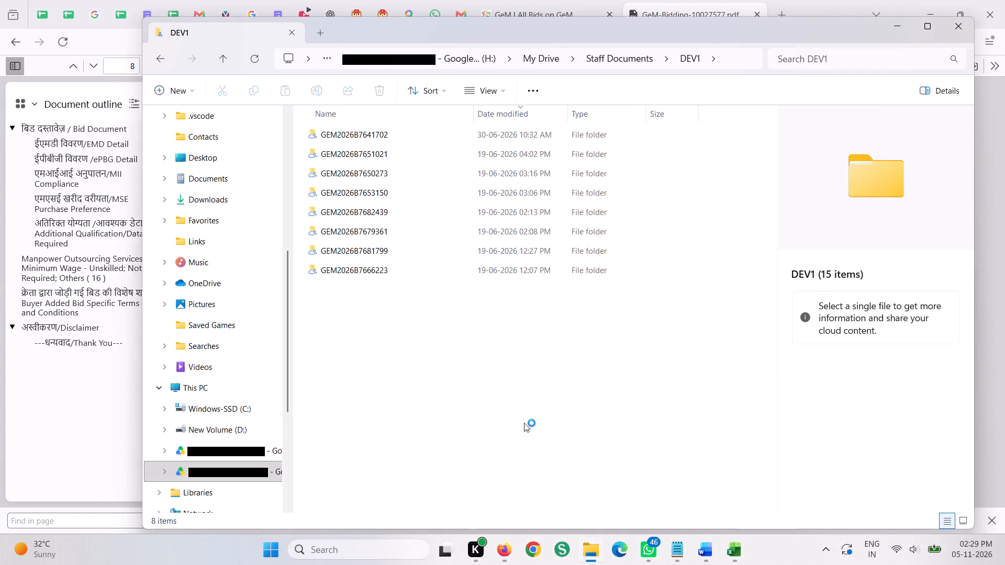
click(504, 547)
click(716, 0)
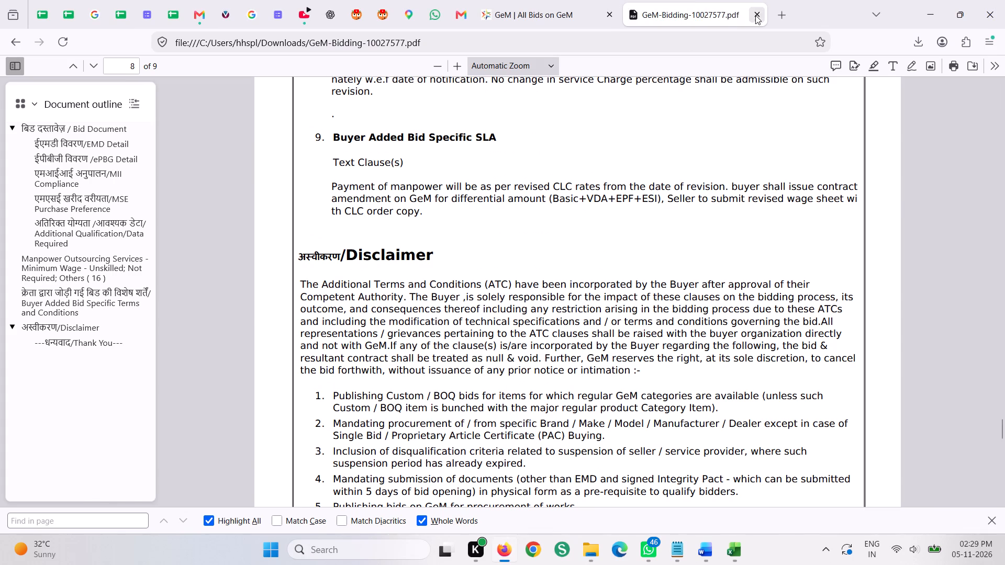
click(756, 15)
Copy the Google Drive link of folder GEM2026B8042978 and paste it into the Gandhinagar row's Other Comment cell M312 in Daily Tender Sheet 2026.
click(172, 19)
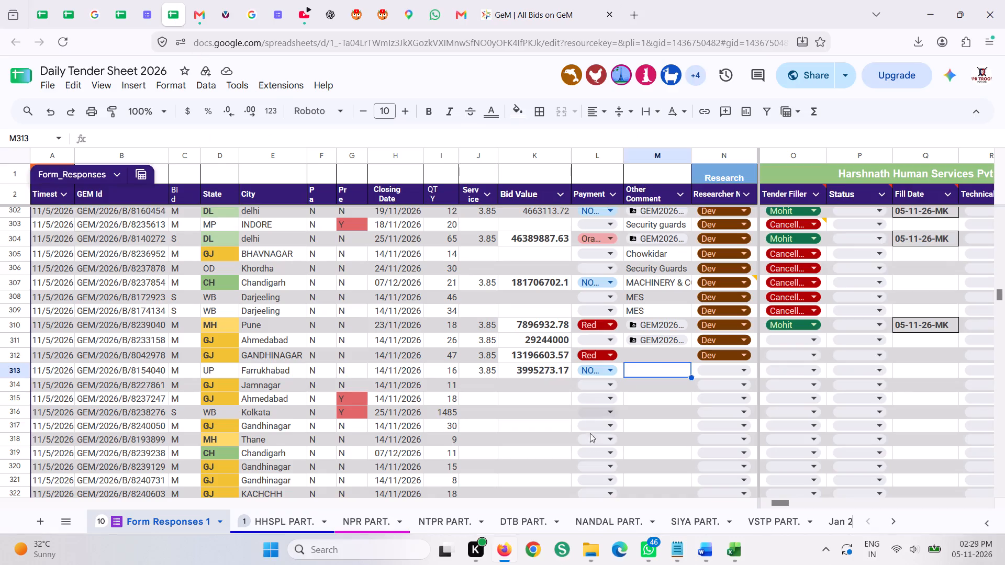
click(639, 351)
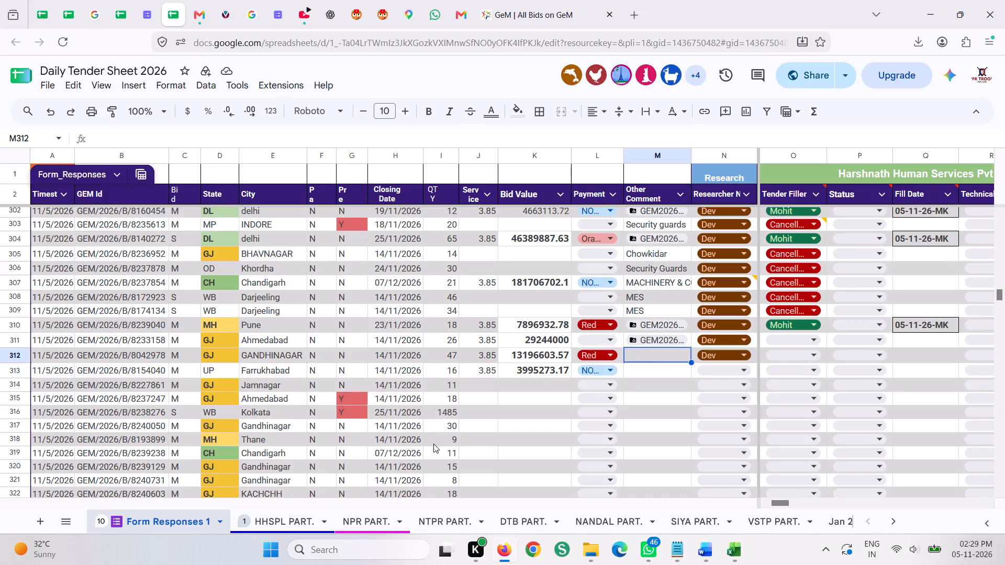
click(579, 549)
scroll(371, 206, up, 2)
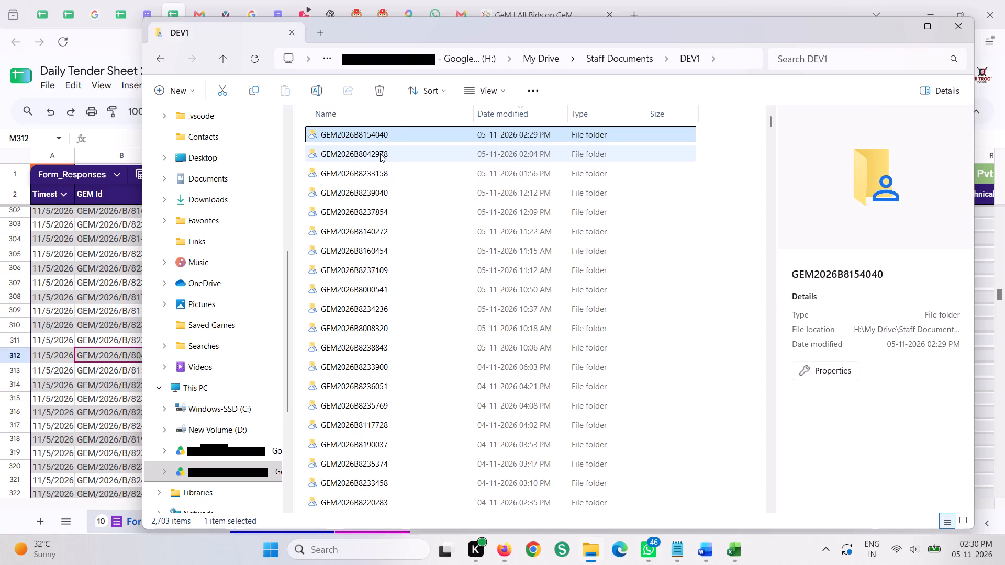
right_click(380, 153)
click(416, 404)
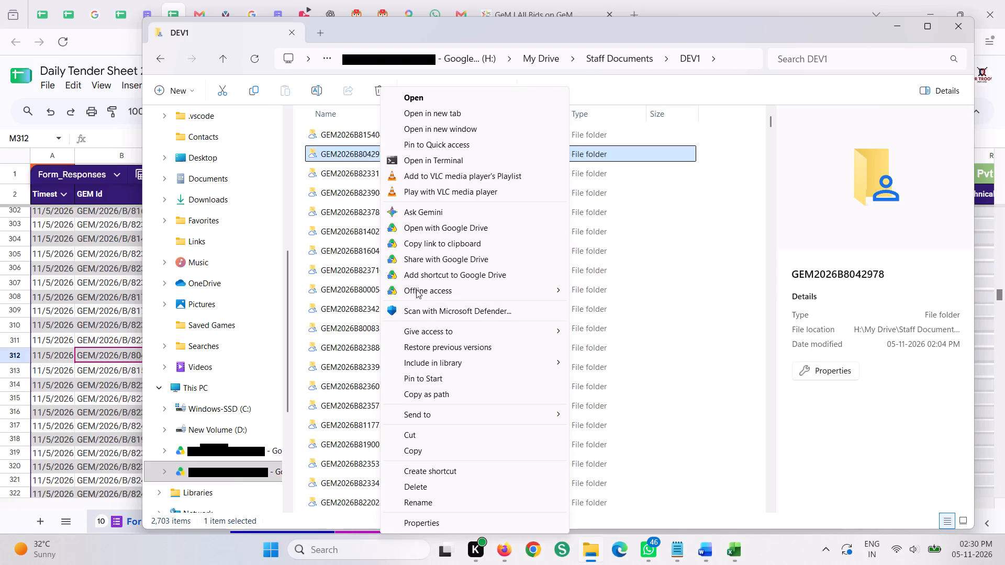
click(419, 244)
key(alt+Tab)
click(434, 155)
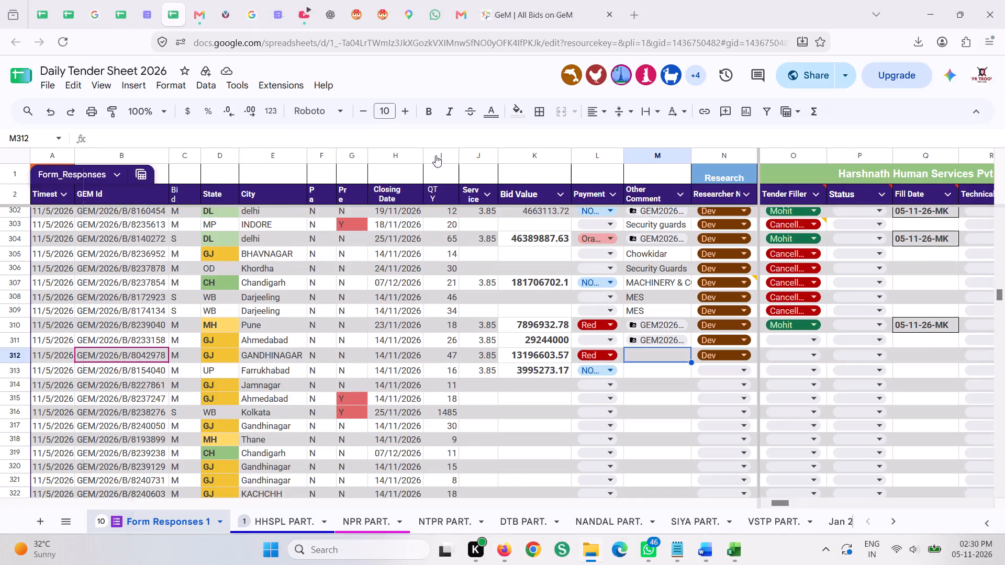
double_click(632, 356)
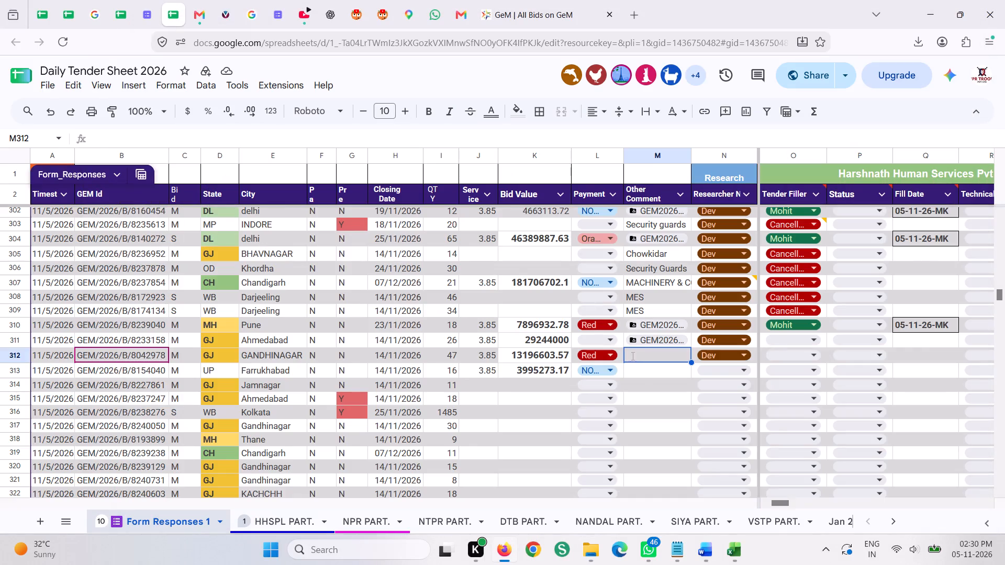
key(ctrl+v)
key(Tab)
Set the researcher name to Dev for the Farrukhabad tender in row 313.
click(463, 406)
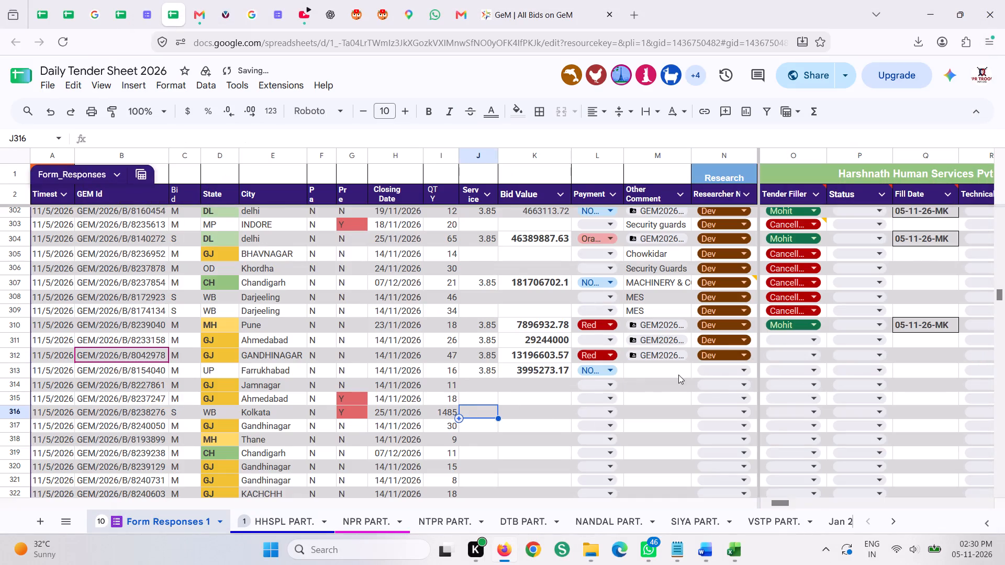
click(700, 369)
click(708, 387)
click(676, 377)
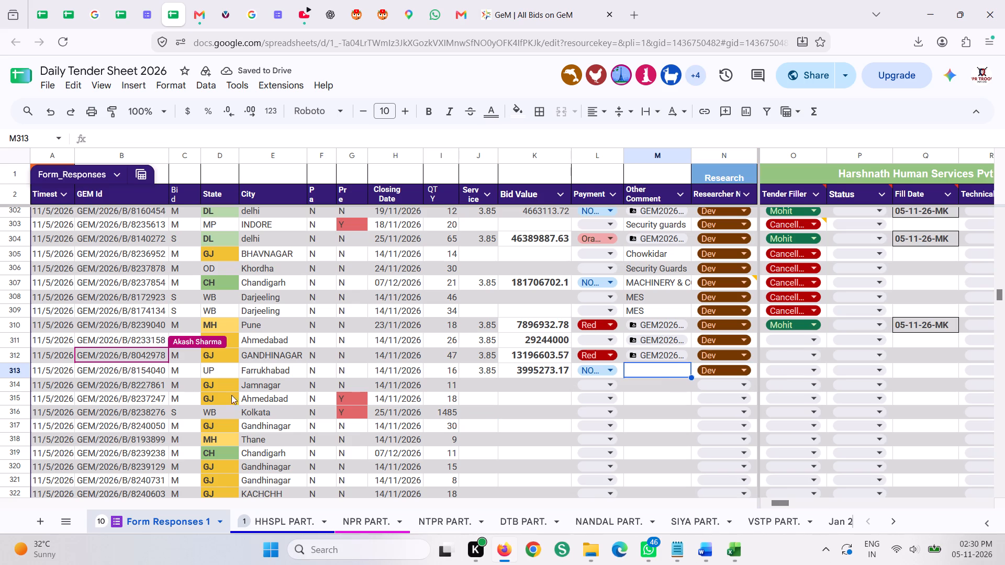
Copy the Jamnagar tender's ID GEM/2026/B/8227861 from row 314 and search for it in the GeM bid listing.
click(160, 370)
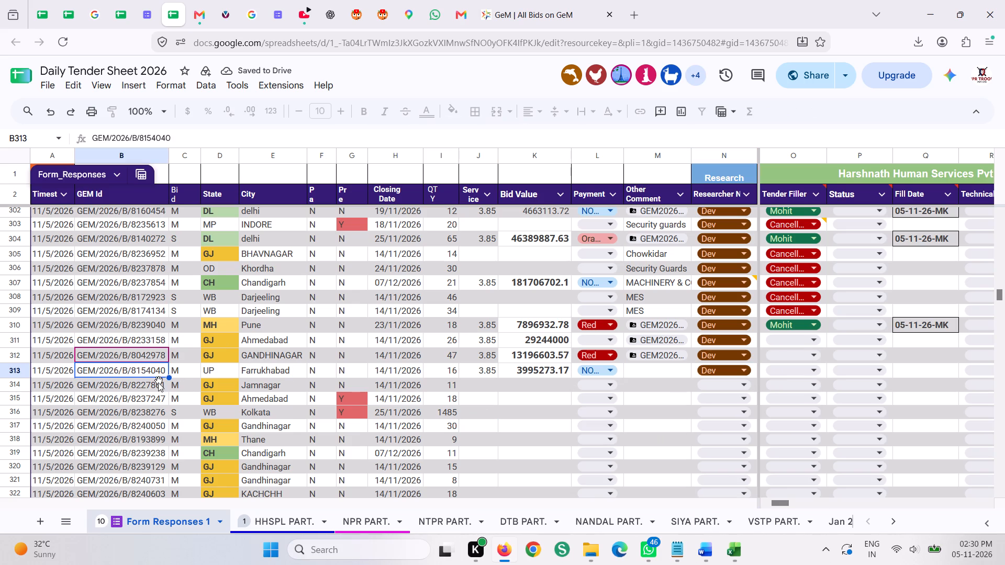
click(154, 388)
key(ctrl+c)
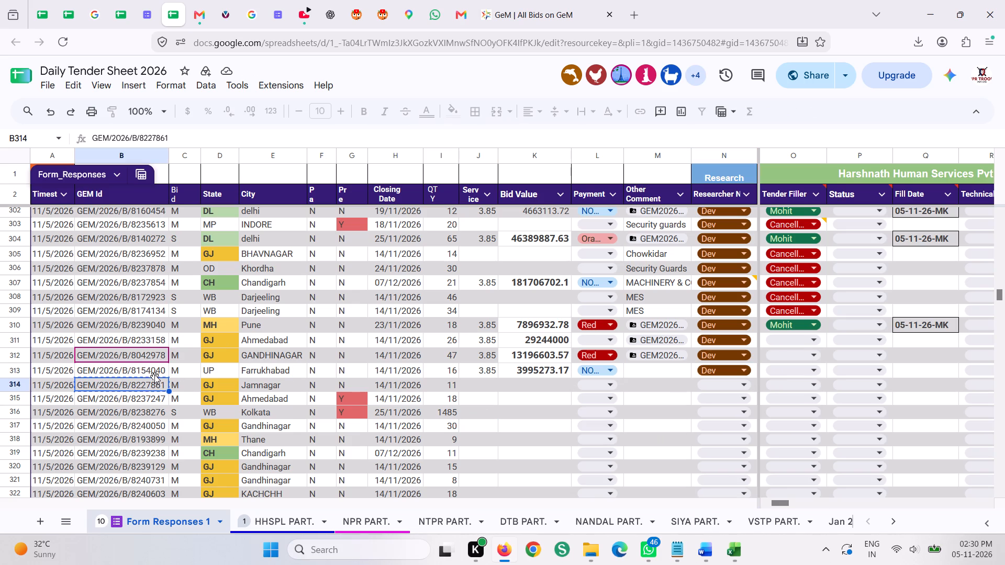
click(154, 375)
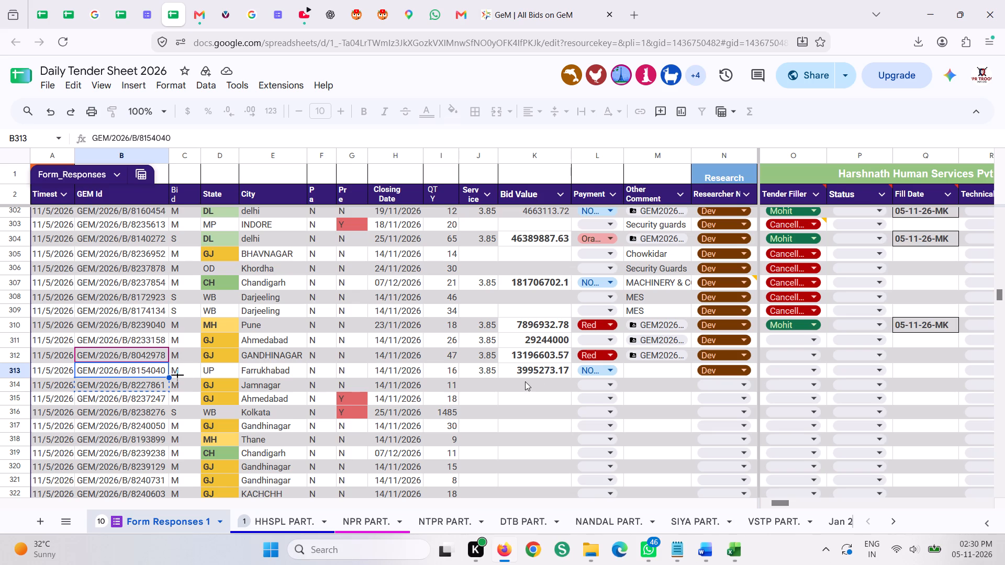
click(628, 371)
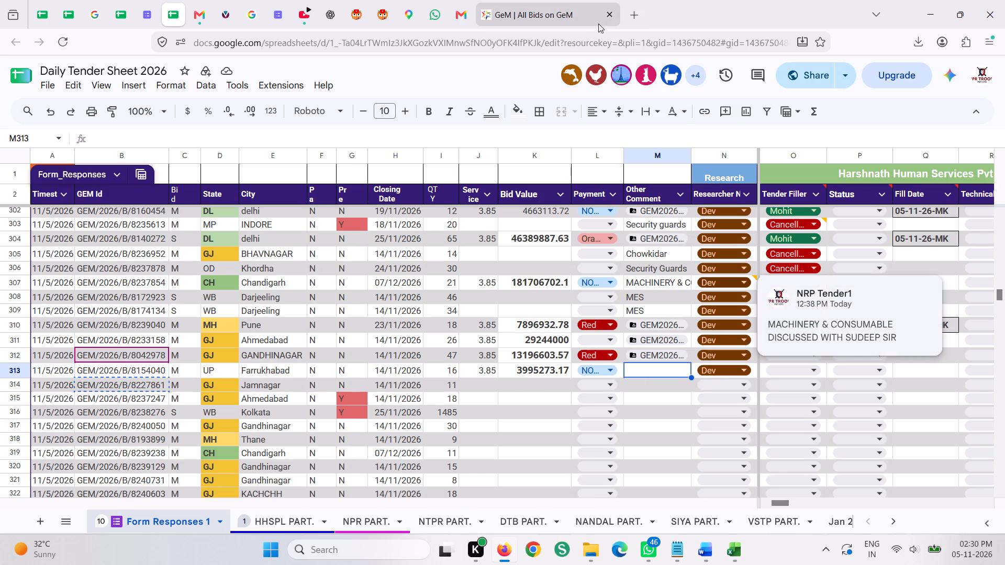
click(565, 0)
key(ctrl+v)
key(Return)
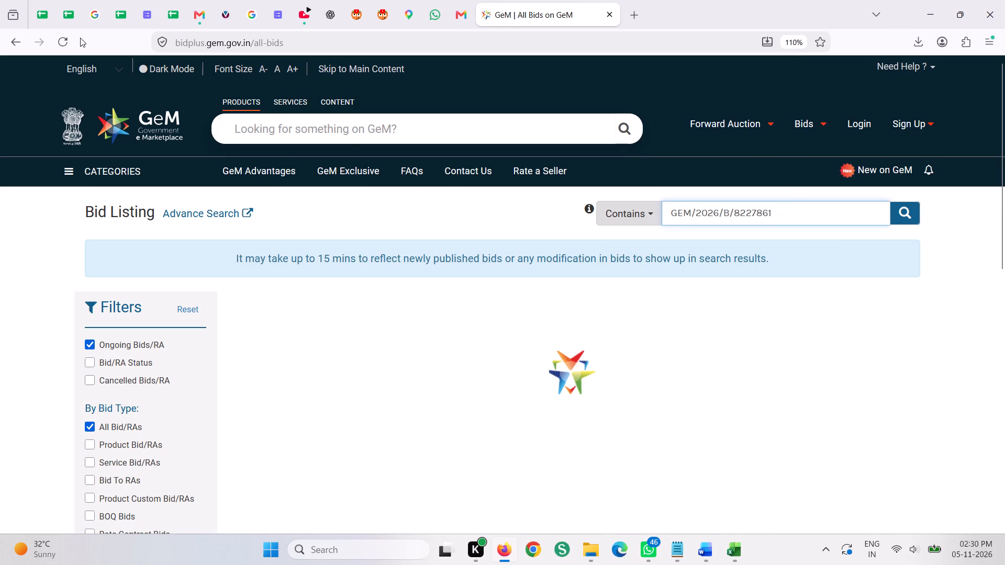
click(65, 40)
click(773, 217)
key(ctrl+v)
key(Return)
Open the bid document of GEM/2026/B/8227861 from the bid listing and view its bid details.
click(332, 338)
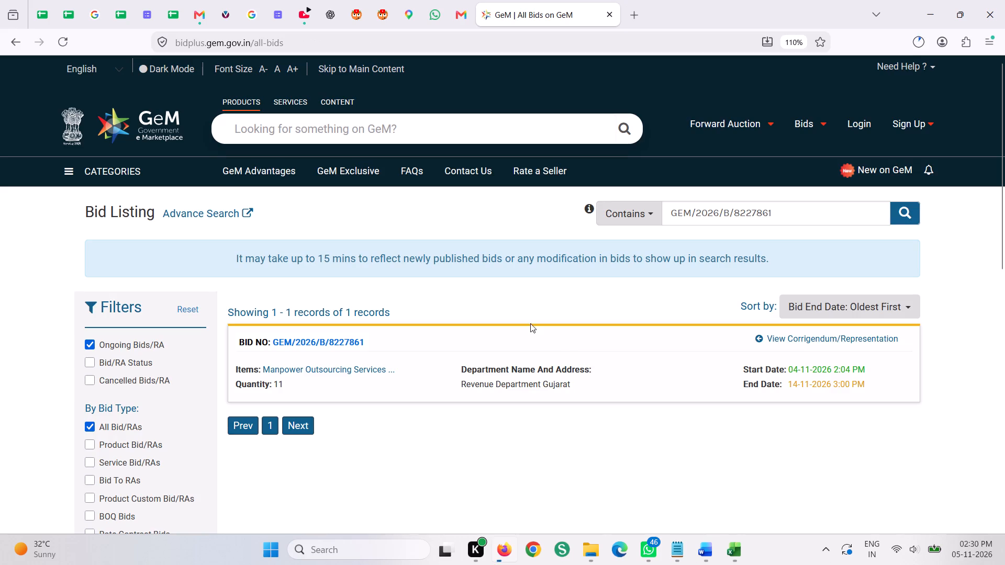
click(308, 287)
scroll(569, 304, down, 1)
click(628, 293)
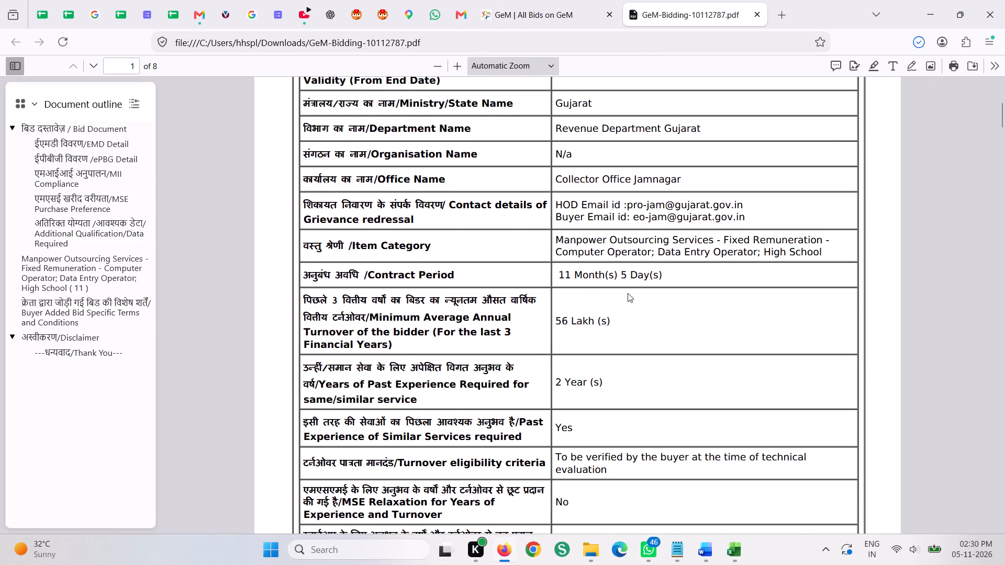
Search the Jamnagar bid document for "SECURITY", step through the matches and clear the search term.
key(ctrl+f)
text(SEC)
text(URITY)
key(Return)
key(Return)
key(Return)
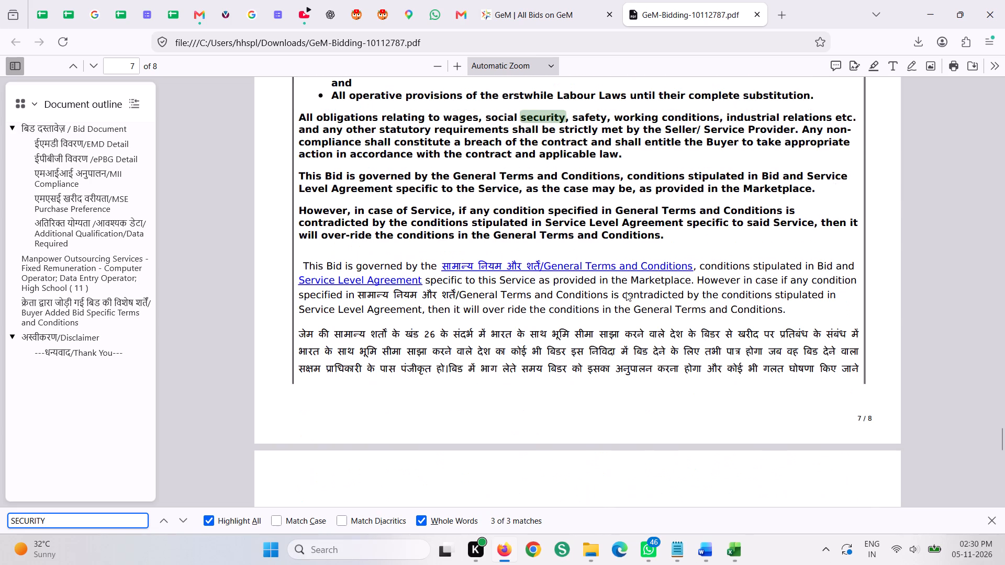
key(Return)
key(Return)
key(BackSpace)
key(BackSpace)
key(BackSpace)
key(BackSpace)
key(BackSpace)
key(BackSpace)
key(BackSpace)
key(BackSpace)
key(BackSpace)
key(BackSpace)
key(BackSpace)
key(BackSpace)
key(BackSpace)
key(BackSpace)
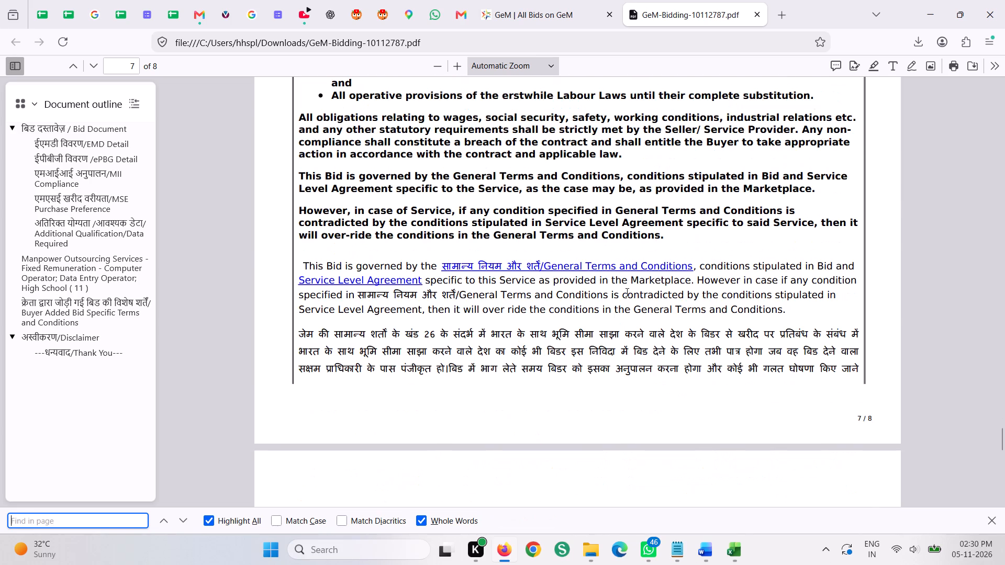
Search the Jamnagar bid document for "WATCH" and "CHOWKIDAR", clearing each search term.
text(WATCH)
key(BackSpace)
key(BackSpace)
key(BackSpace)
key(BackSpace)
key(BackSpace)
key(BackSpace)
key(BackSpace)
key(BackSpace)
key(BackSpace)
key(BackSpace)
key(BackSpace)
key(BackSpace)
key(BackSpace)
key(BackSpace)
key(BackSpace)
key(BackSpace)
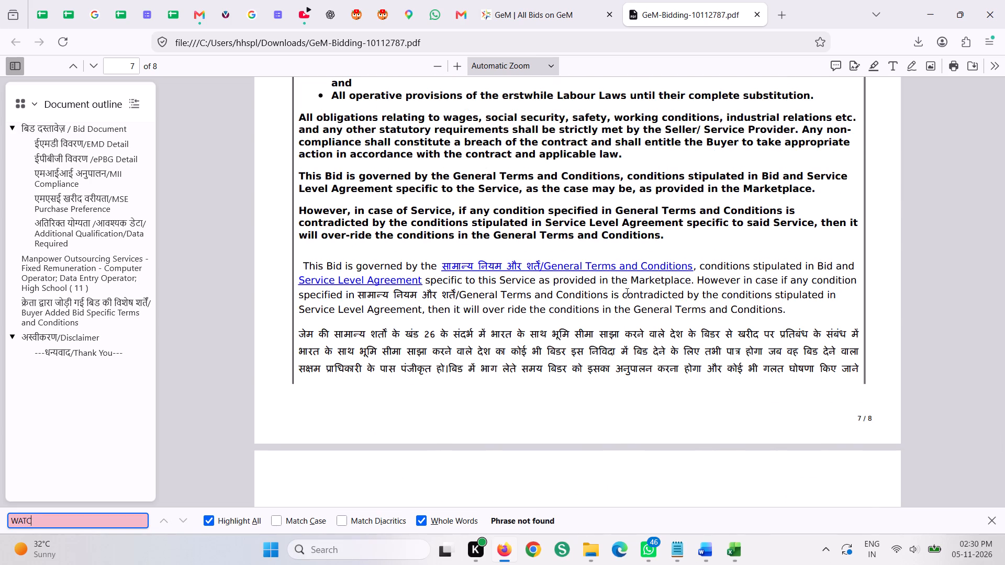
text(CHOWKIDAR)
key(BackSpace)
key(BackSpace)
key(BackSpace)
key(BackSpace)
key(BackSpace)
key(BackSpace)
key(BackSpace)
key(BackSpace)
key(BackSpace)
key(BackSpace)
key(BackSpace)
key(BackSpace)
key(BackSpace)
key(BackSpace)
key(BackSpace)
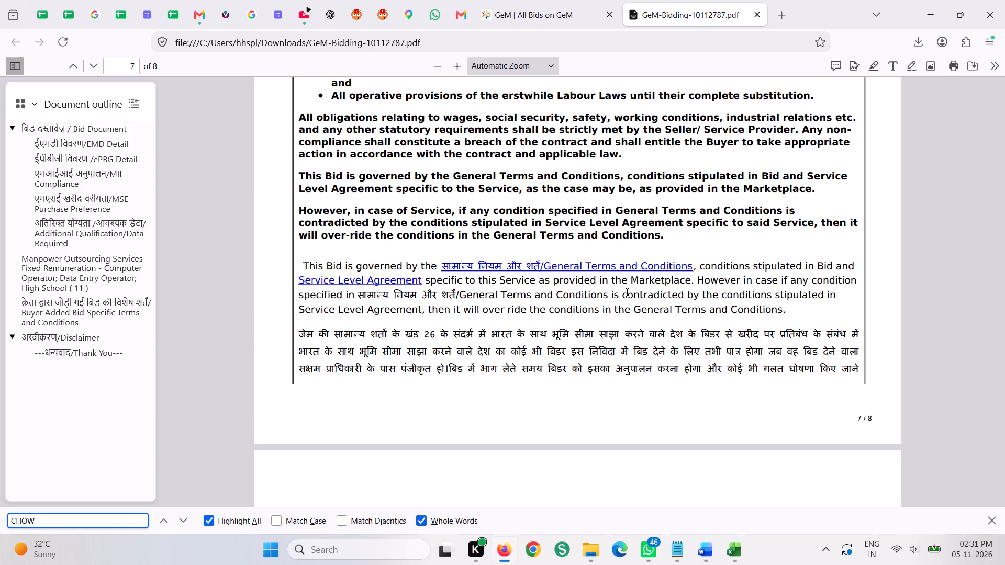
Open the Scope of work & Job Description attachment 1793781095.pdf from the bid document and look through its opening pages.
scroll(626, 292, up, 11)
scroll(608, 185, up, 2)
scroll(597, 194, down, 1)
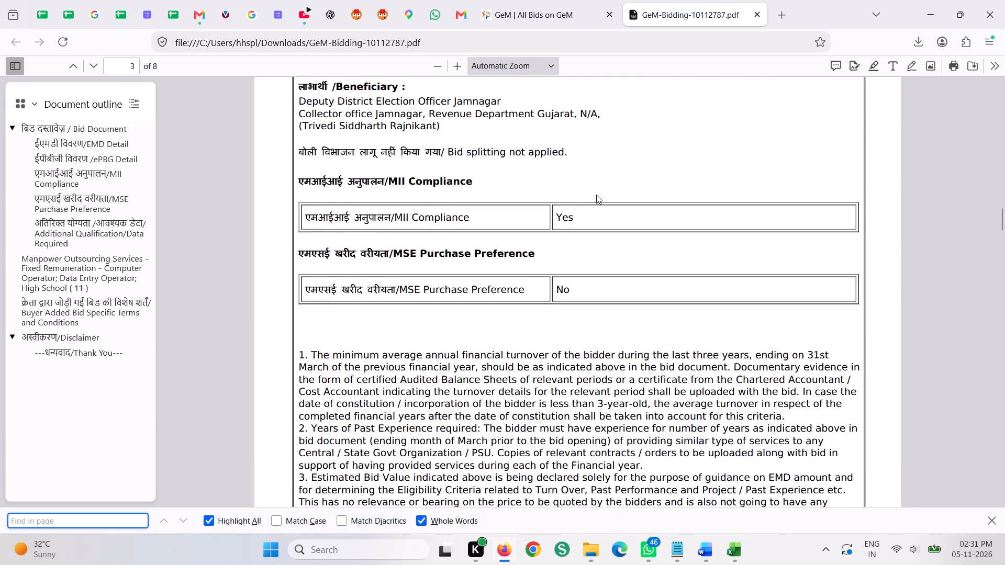
scroll(596, 195, down, 2)
scroll(591, 174, up, 1)
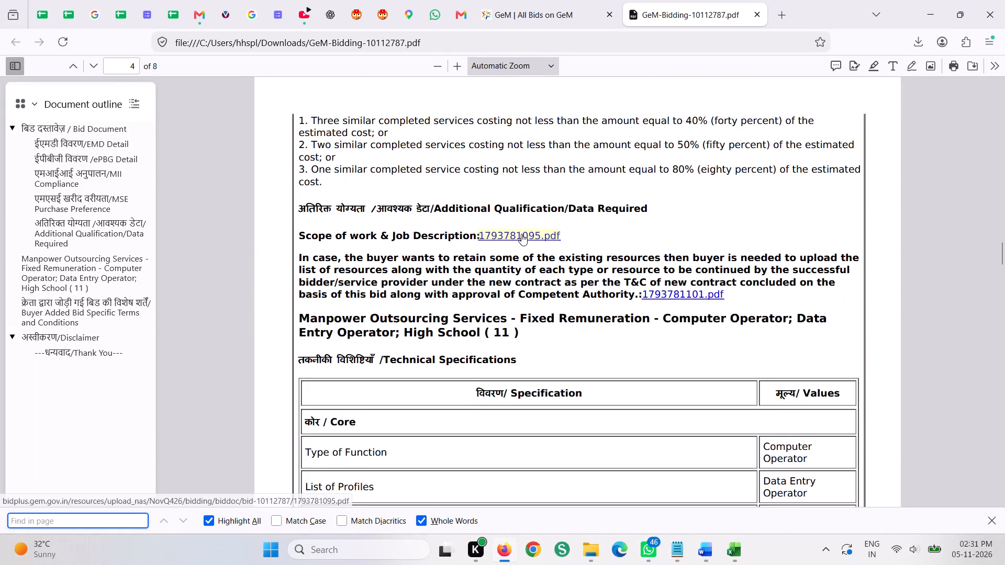
click(521, 234)
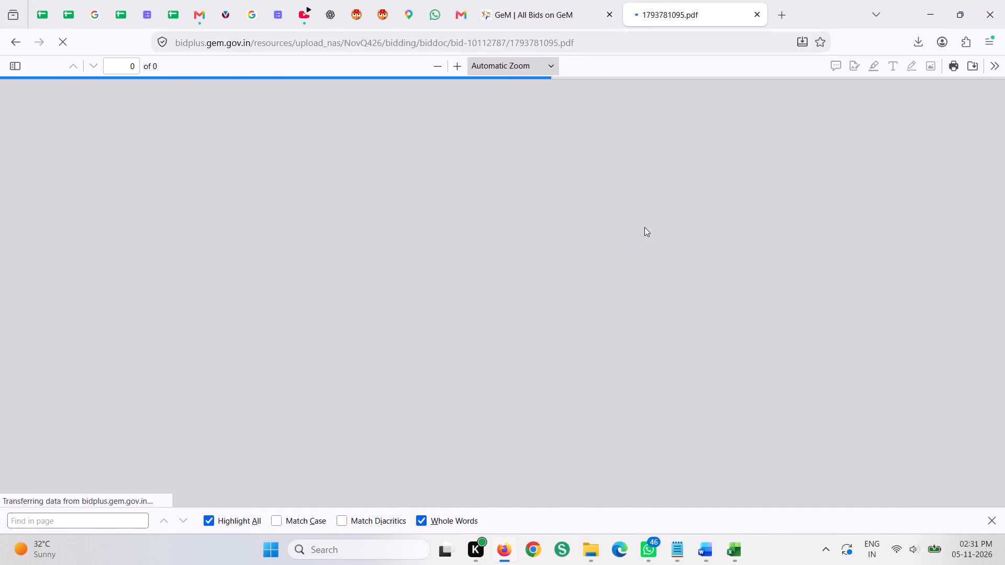
scroll(553, 267, down, 10)
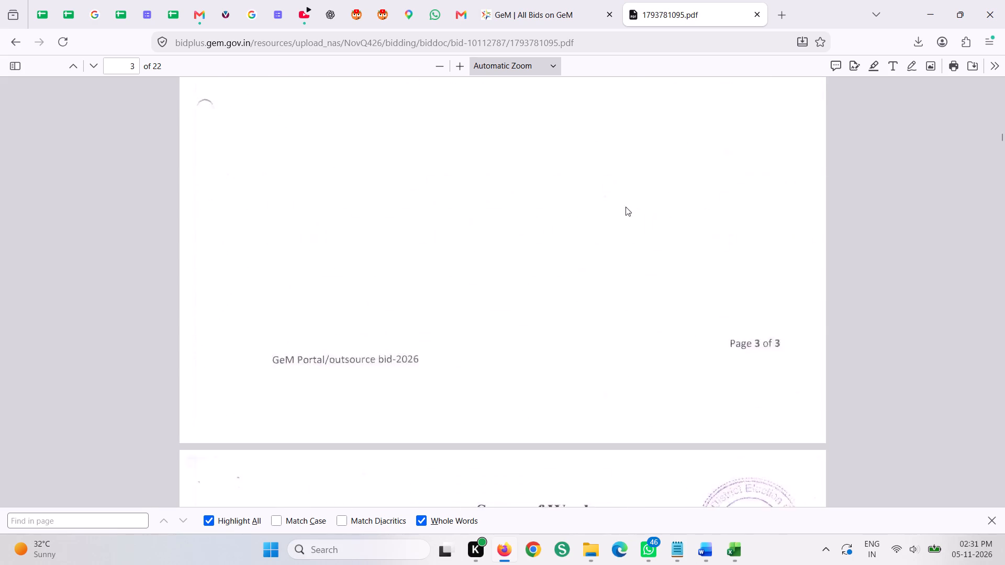
scroll(626, 207, down, 1)
click(538, 0)
click(687, 2)
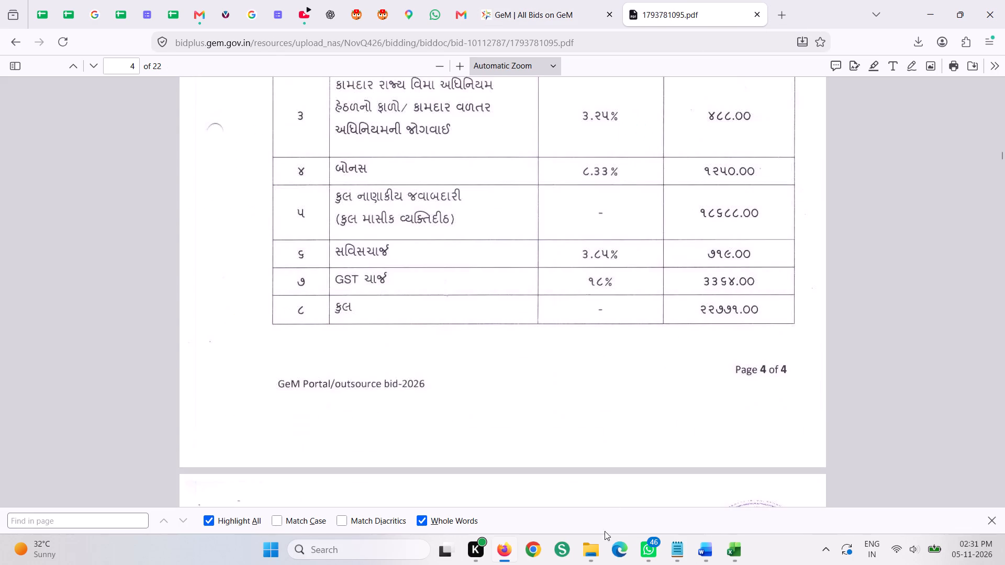
Create a folder named GEM2026B8227861 in the DEV1 folder and open it.
click(596, 545)
right_click(663, 210)
click(690, 312)
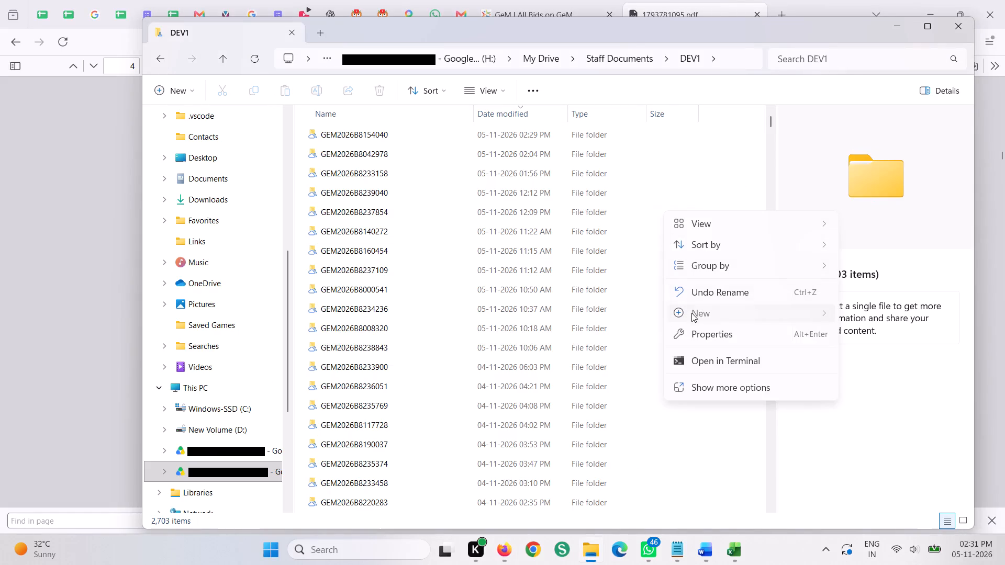
click(545, 107)
key(ctrl+v)
key(Return)
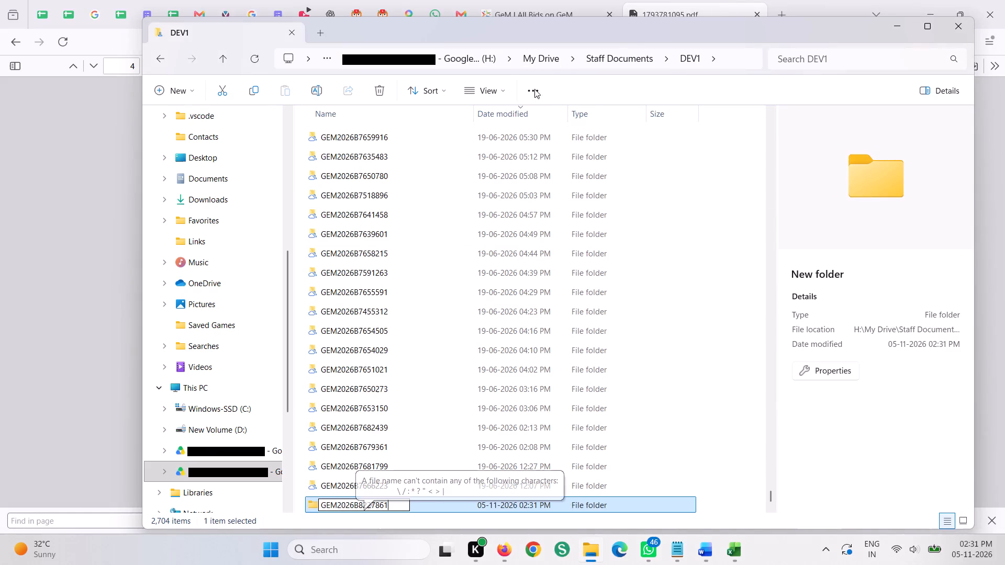
double_click(388, 506)
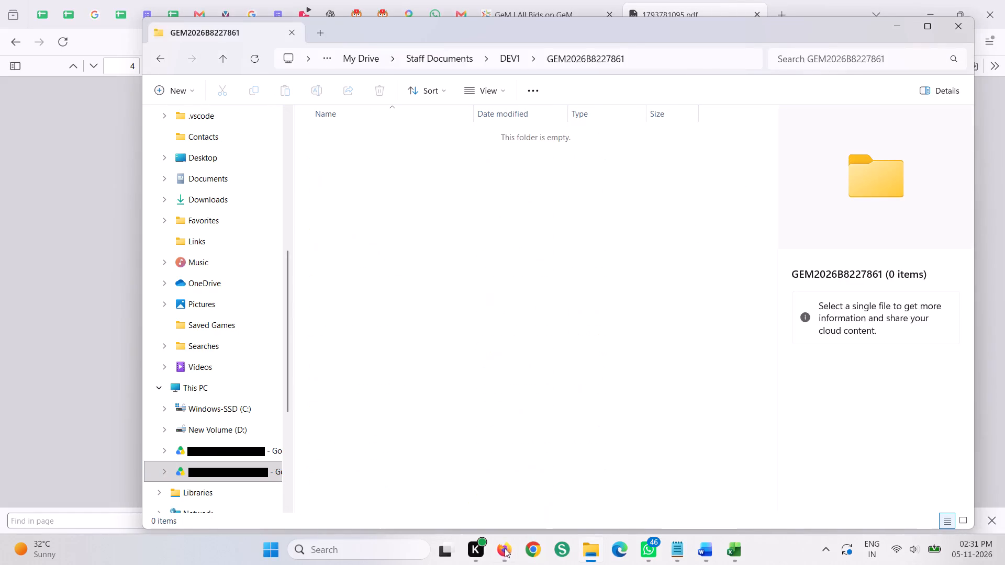
Save the scope of work attachment 1793781095.pdf as SCOPE OF WORK 01 in the GEM2026B8227861 folder.
click(504, 552)
scroll(688, 311, up, 5)
click(17, 42)
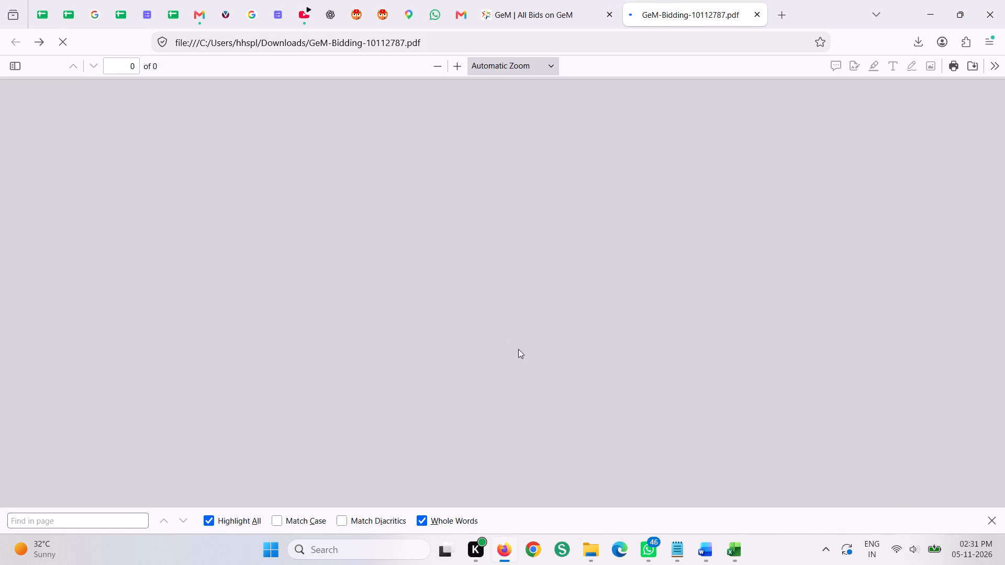
click(538, 236)
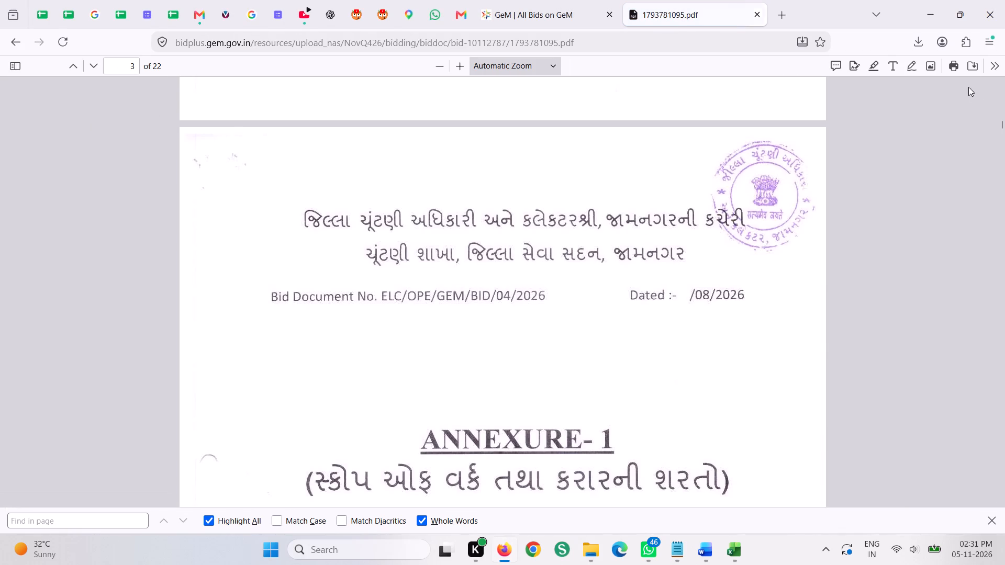
click(977, 66)
scroll(292, 169, up, 5)
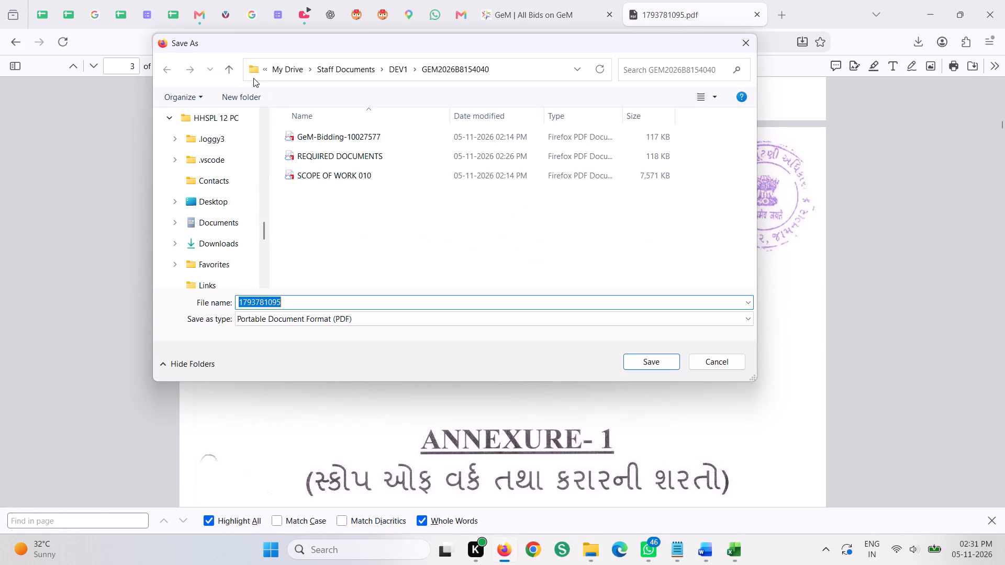
click(230, 77)
scroll(340, 163, up, 5)
double_click(345, 136)
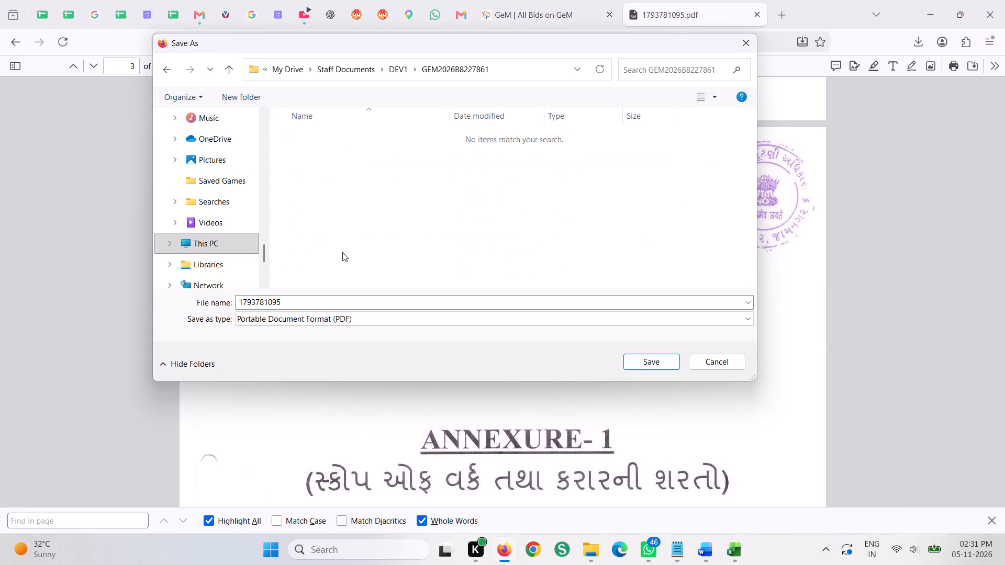
click(334, 303)
text(SCOPE OF WORK 01)
key(Return)
Open the existing-resources attachment 1793781101.pdf from the bid document and return to the bid document.
scroll(324, 297, down, 6)
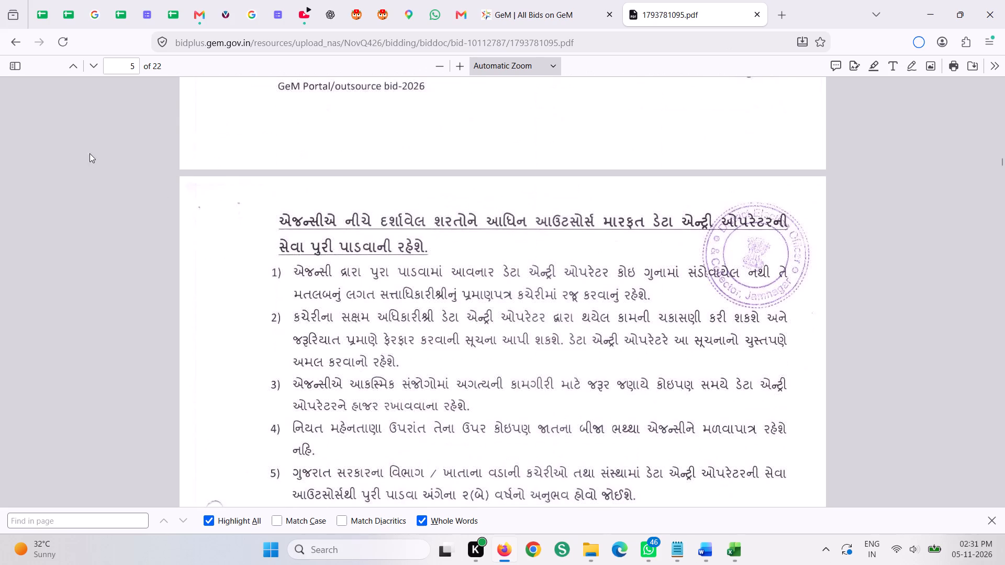
click(20, 39)
click(664, 291)
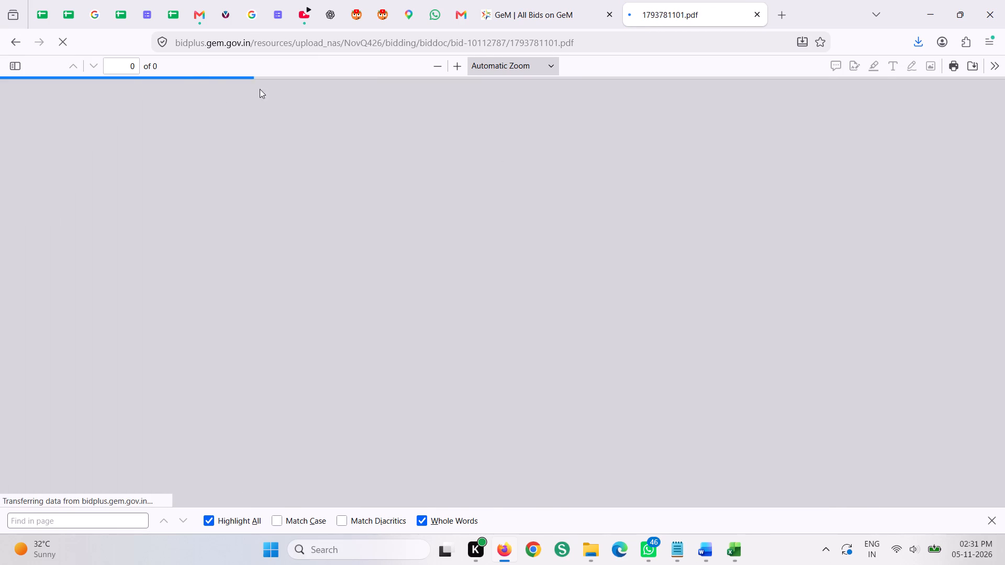
click(12, 40)
Save the bid document GeM-Bidding-10112787 as a PDF in the GEM2026B8227861 folder.
scroll(496, 287, down, 3)
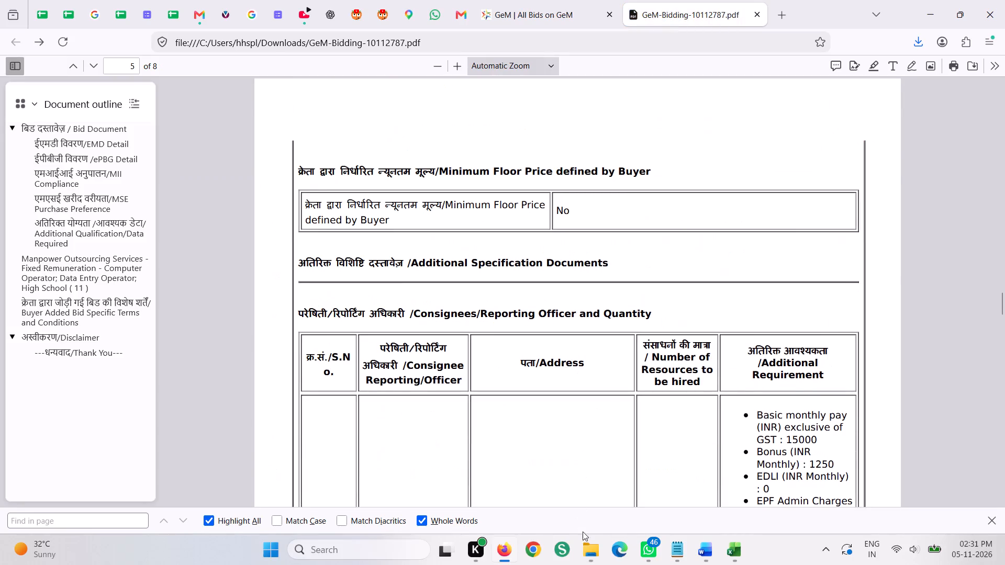
click(591, 545)
click(590, 543)
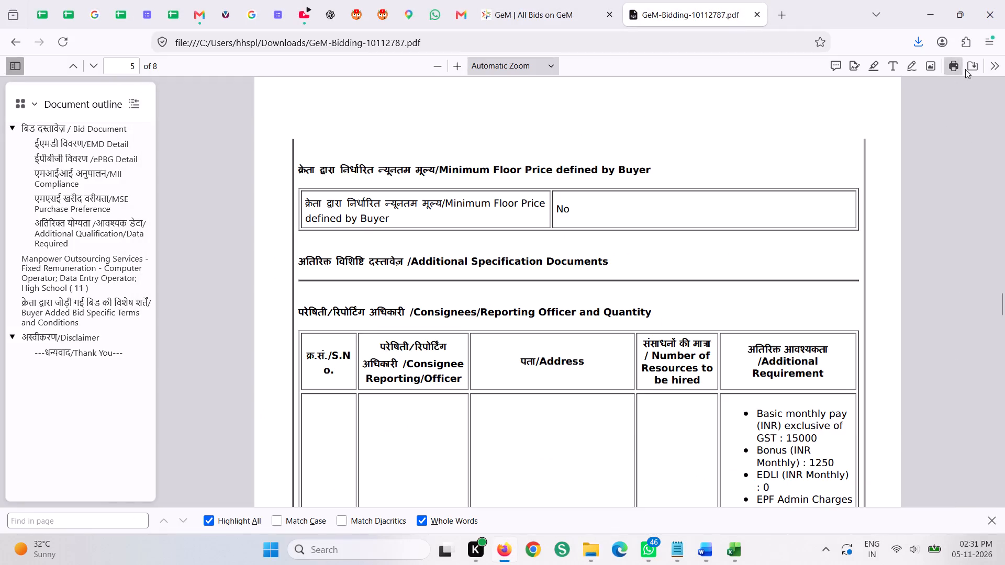
click(970, 62)
scroll(291, 242, up, 4)
scroll(247, 95, up, 1)
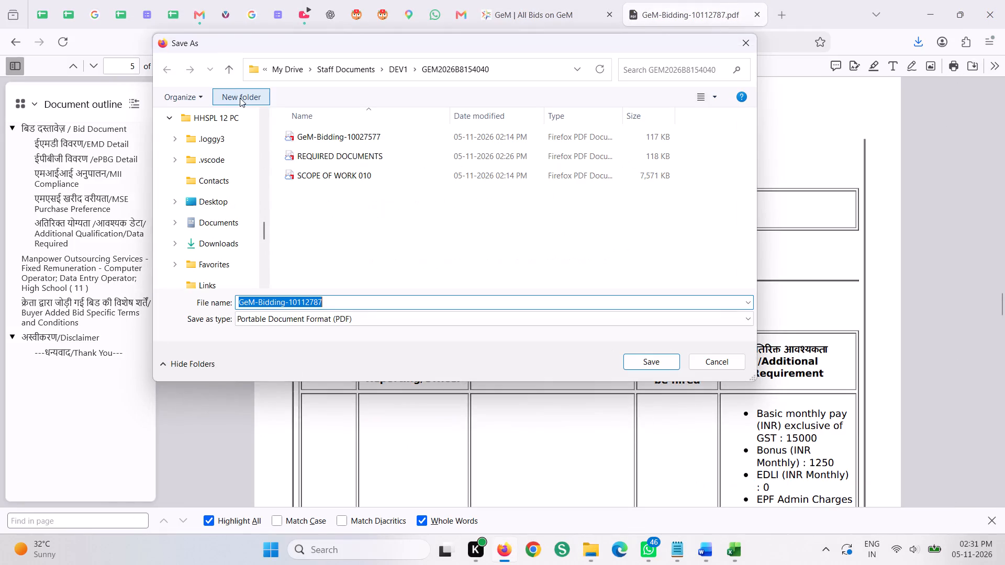
click(229, 71)
scroll(351, 149, up, 6)
double_click(349, 134)
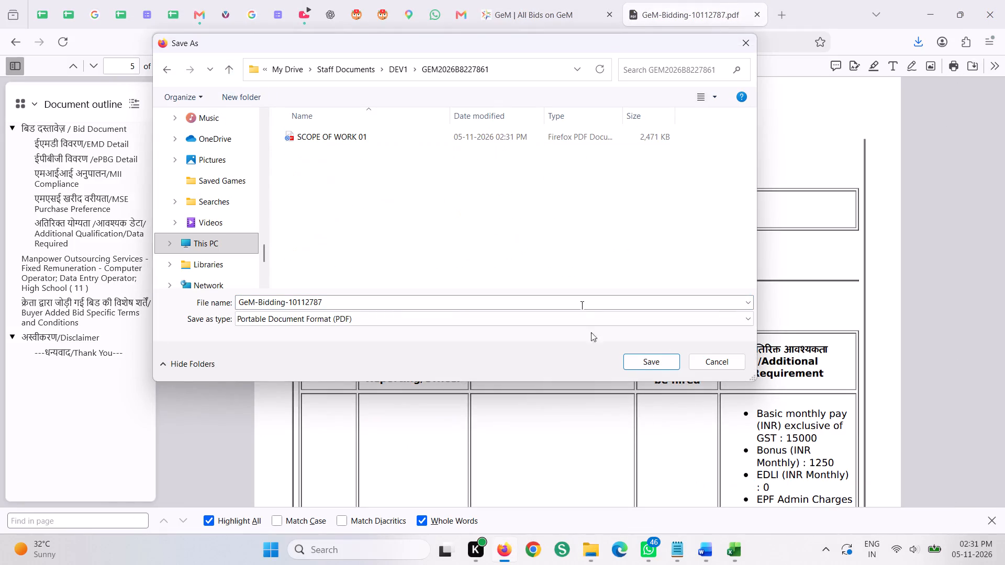
click(656, 361)
Copy the "Type of Bid" label from the bid document and delete everything after "1.SHOPACT –" in the REQUIRED DOCUMENTS list in Word.
scroll(701, 257, up, 9)
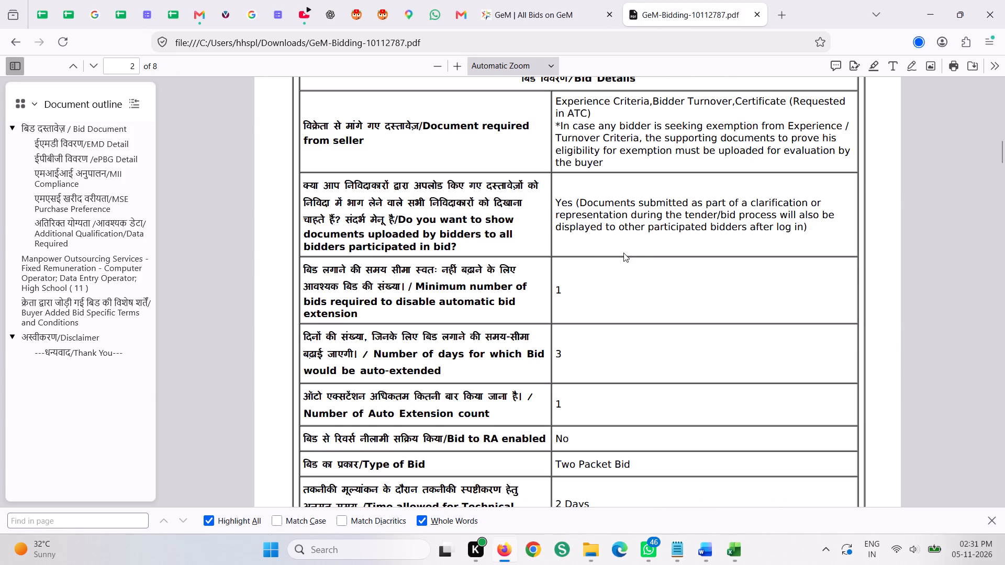
click(365, 465)
drag(365, 464, 421, 467)
key(ctrl+c)
key(ctrl+c)
click(701, 552)
click(361, 495)
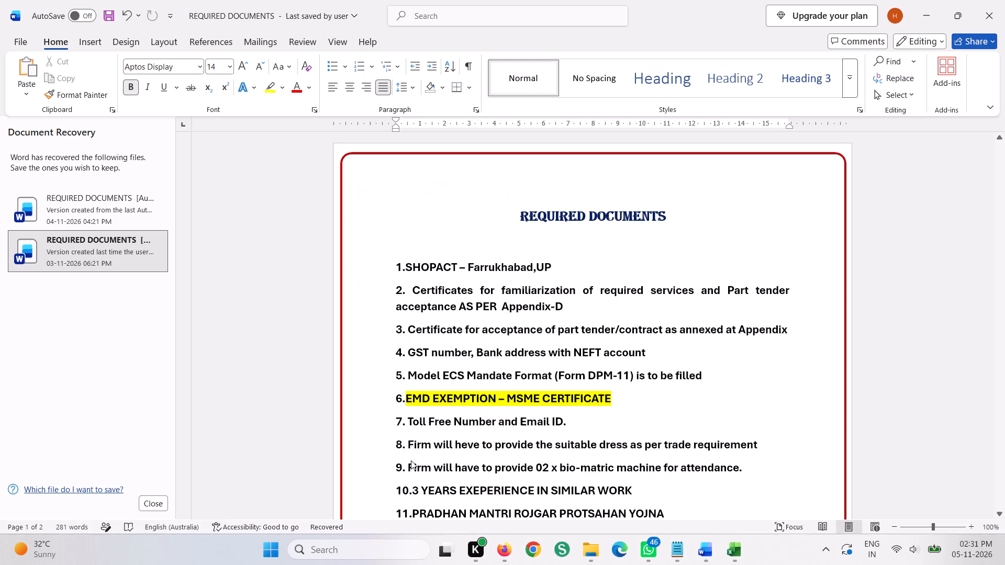
scroll(432, 376, up, 2)
drag(470, 265, 744, 559)
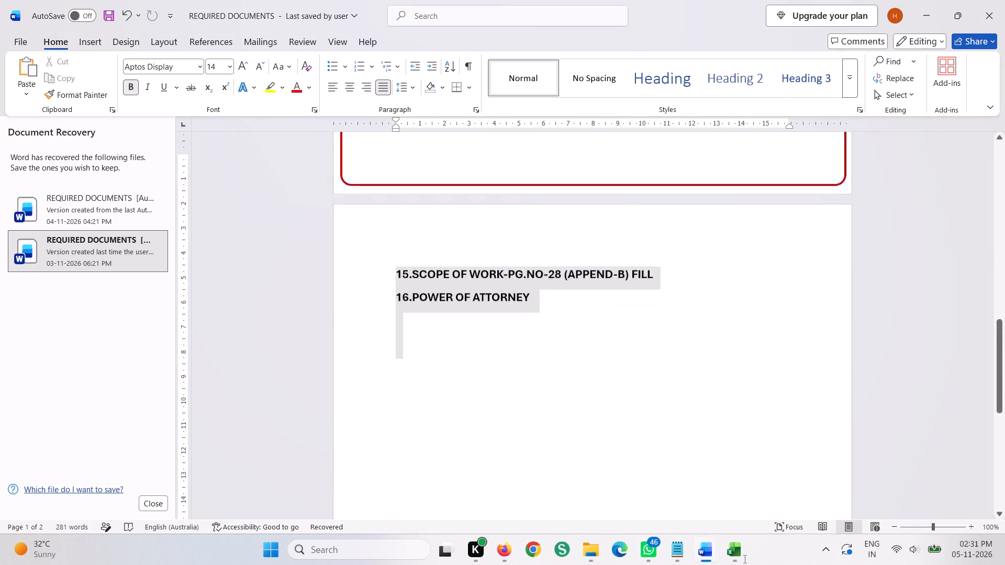
drag(744, 559, 751, 554)
key(BackSpace)
Add item 2 to the required documents list as "Type of Bid-TWO PACKET BID", pasting the copied label.
key(Return)
text(2.)
key(ctrl+v)
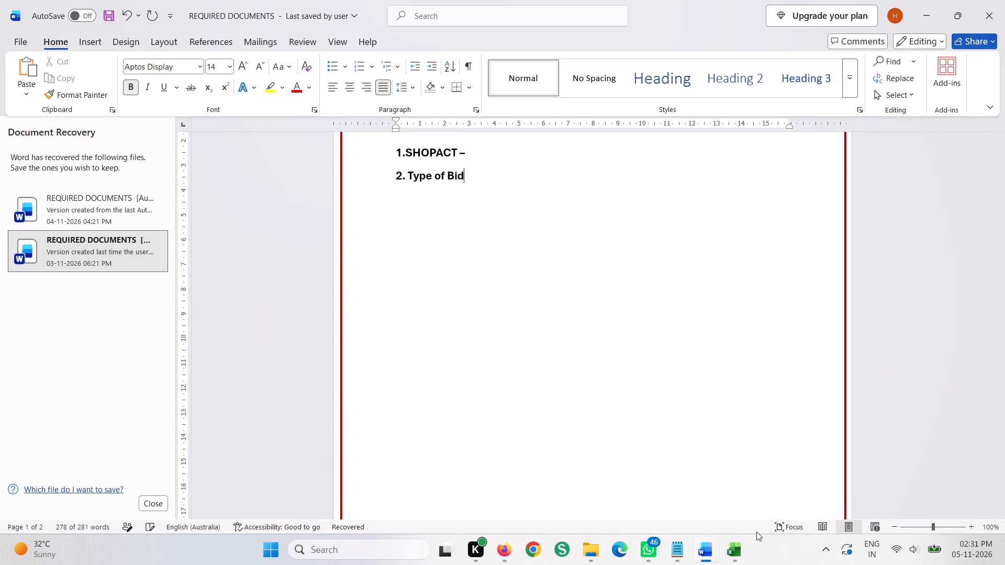
key(minus)
key(alt+Tab)
key(alt+Tab)
text(TWO PACKET BID)
key(space)
key(Return)
Add item 3 to the list as "ESTIMATED BID VALUE-2770900", taking the value from the bid document.
text(3.)
key(alt+Tab)
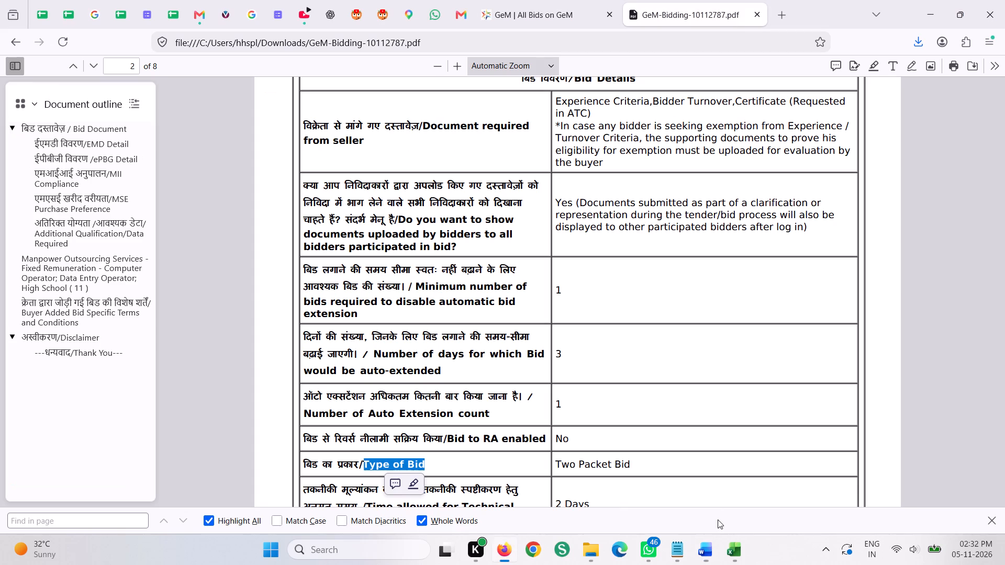
scroll(581, 416, up, 1)
scroll(581, 416, down, 2)
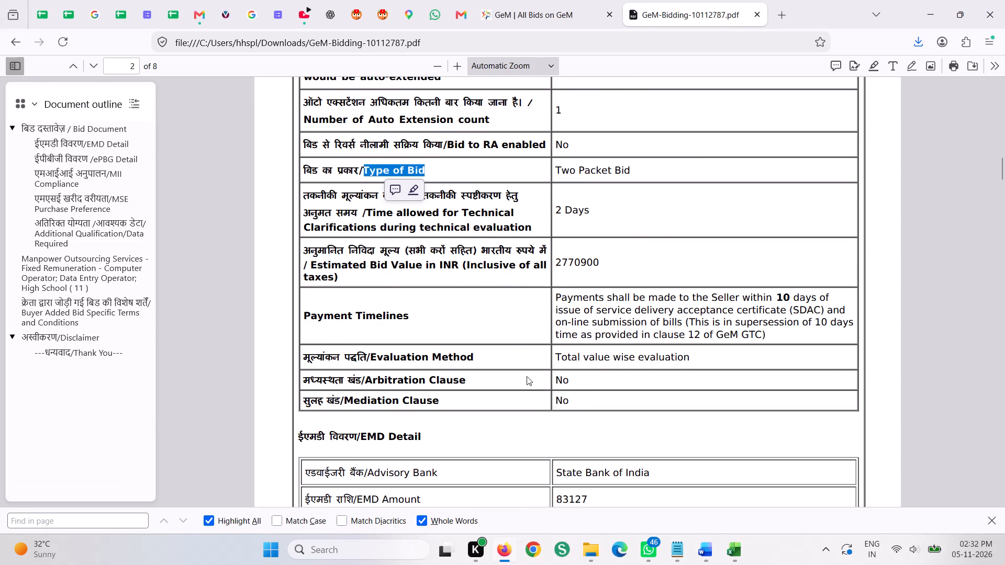
key(alt+Tab)
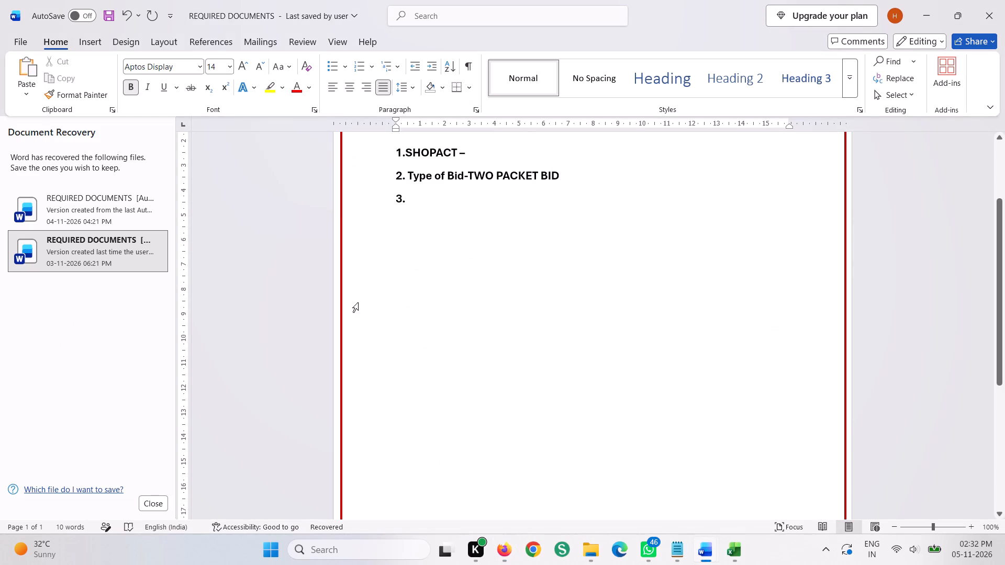
text(ESTIMATED BID C)
key(BackSpace)
text(VALUE-)
key(alt+Tab)
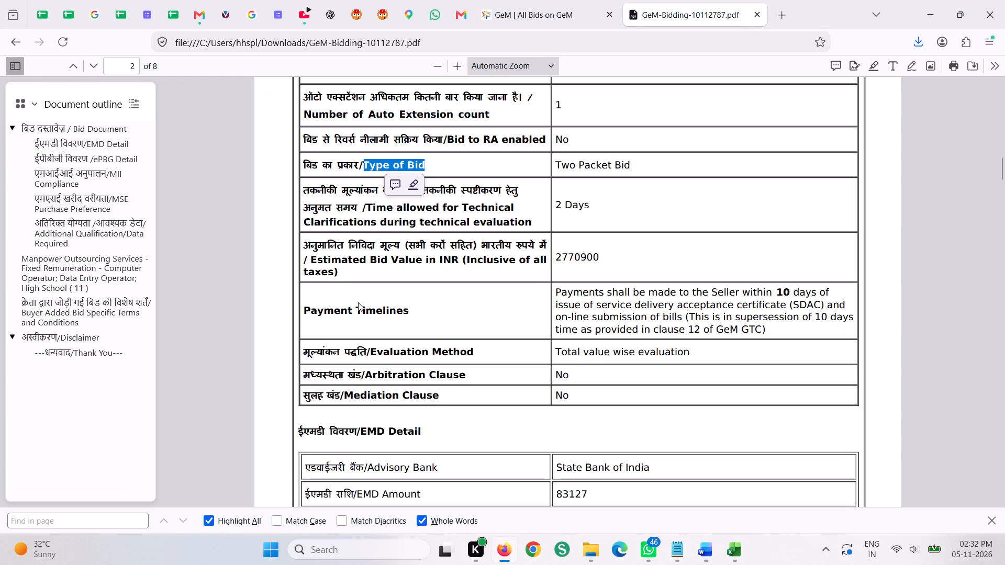
key(alt+Tab)
text(277)
key(alt+Tab)
key(alt+Tab)
text(0900)
key(Return)
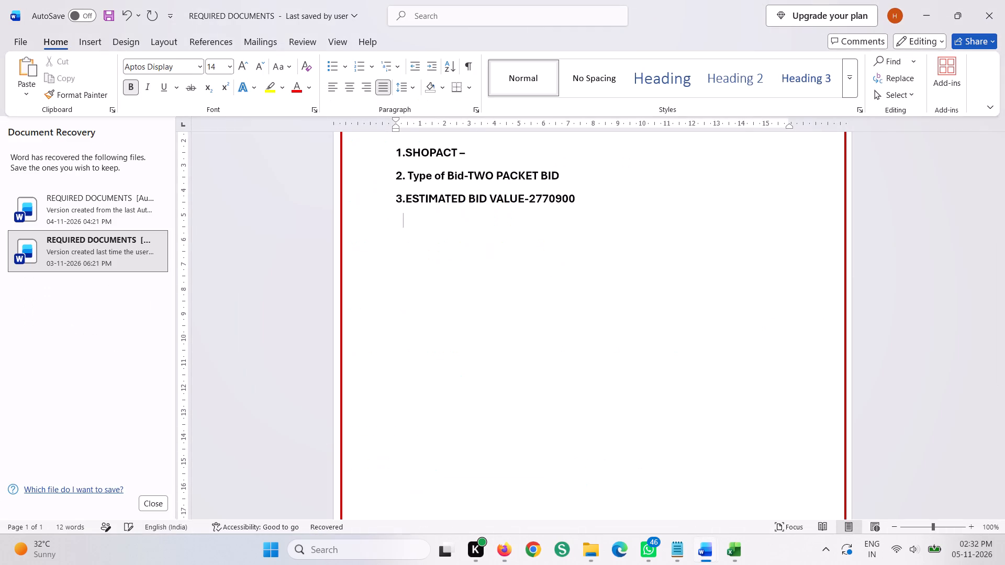
Add item 4 to the list as "TURNOVER-56 LAKH FOR 3 YEARS", taking the turnover requirement from the bid document.
text(4.)
key(alt+Tab)
scroll(498, 201, up, 3)
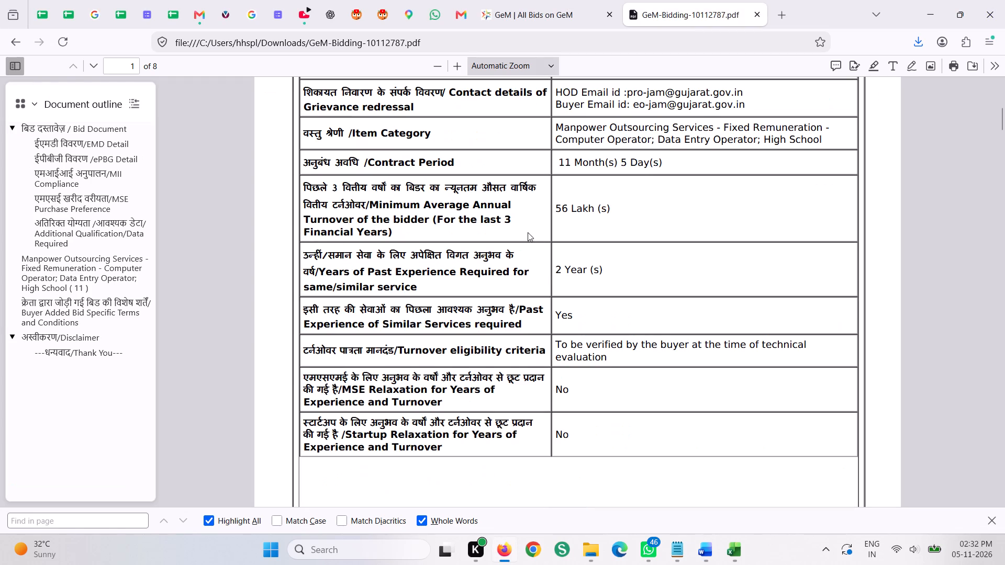
key(alt+Tab)
text(TU)
text(RNO)
text(VER-)
key(alt+Tab)
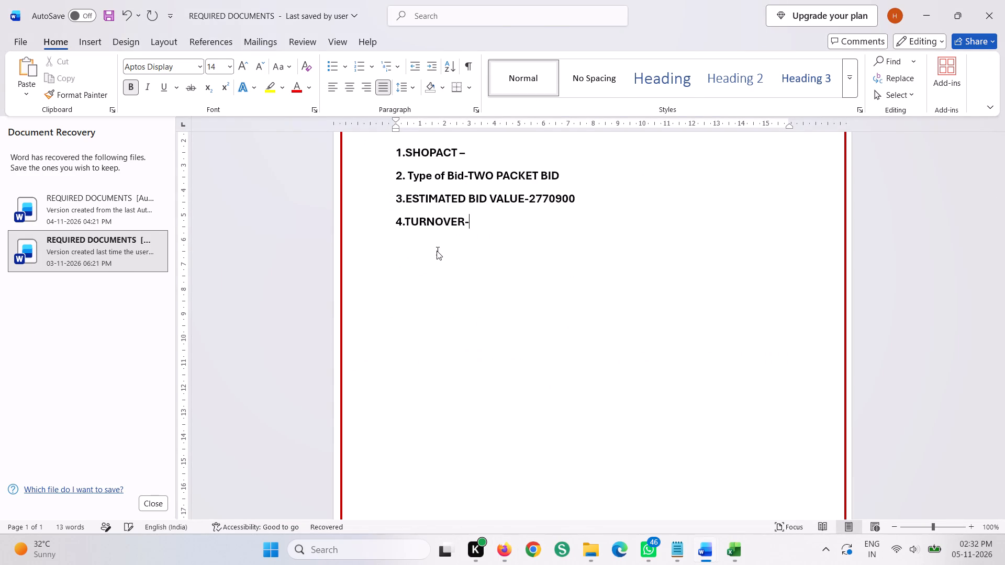
key(alt+Tab)
key(5)
key(6)
key(space)
text(LAKH)
key(space)
text(F)
text(OR)
key(space)
text(3)
key(space)
text(YEAR)
key(s)
key(space)
key(Return)
Add item 5 to the required documents list as "MSE RELAXATION FOR YEARS OF EXPERIENCE & TURNOVER", following the bid document's wording.
text(5.)
key(alt+Tab)
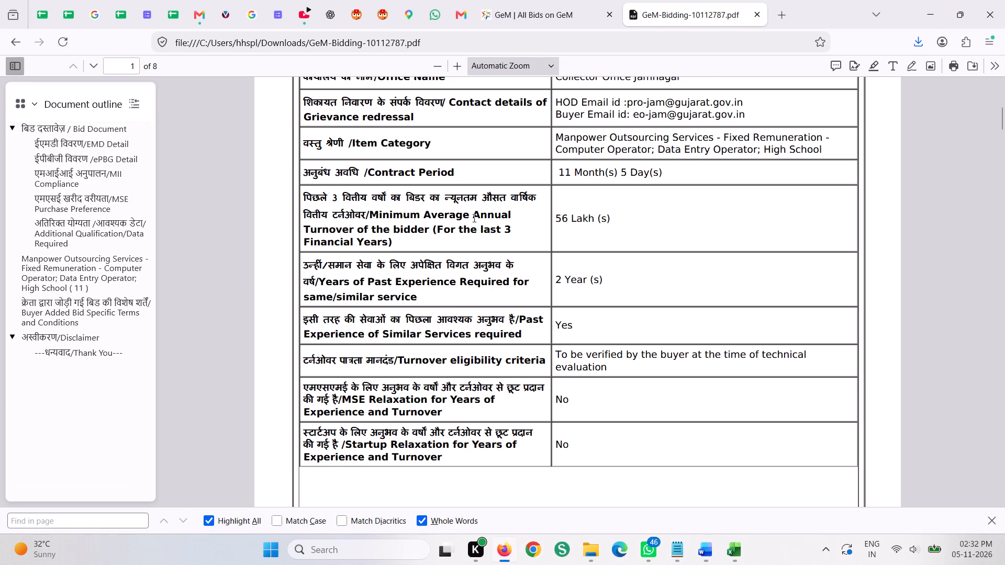
key(alt+Tab)
text(MSE RELAX)
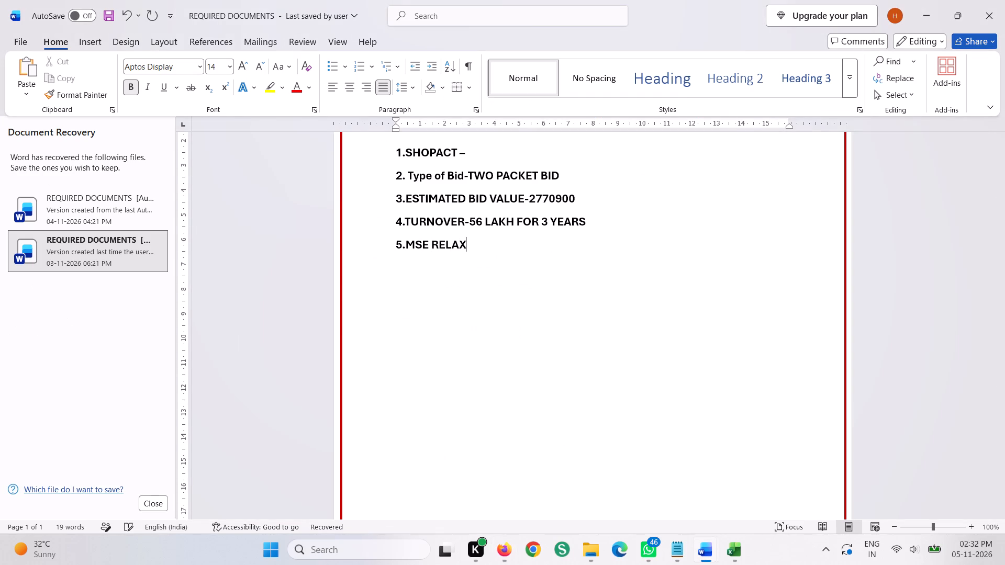
text(ATION)
key(space)
key(alt+Tab)
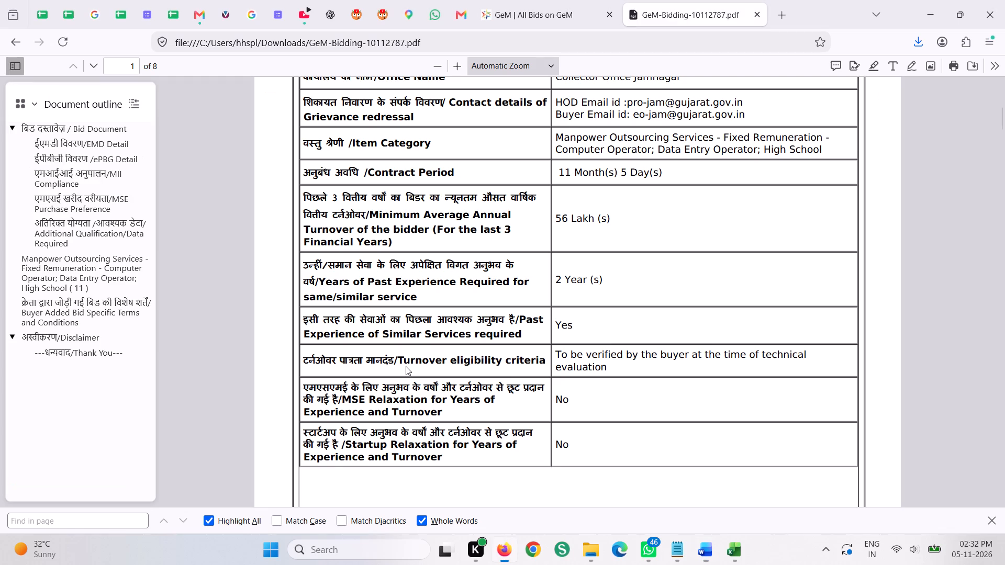
key(alt+Tab)
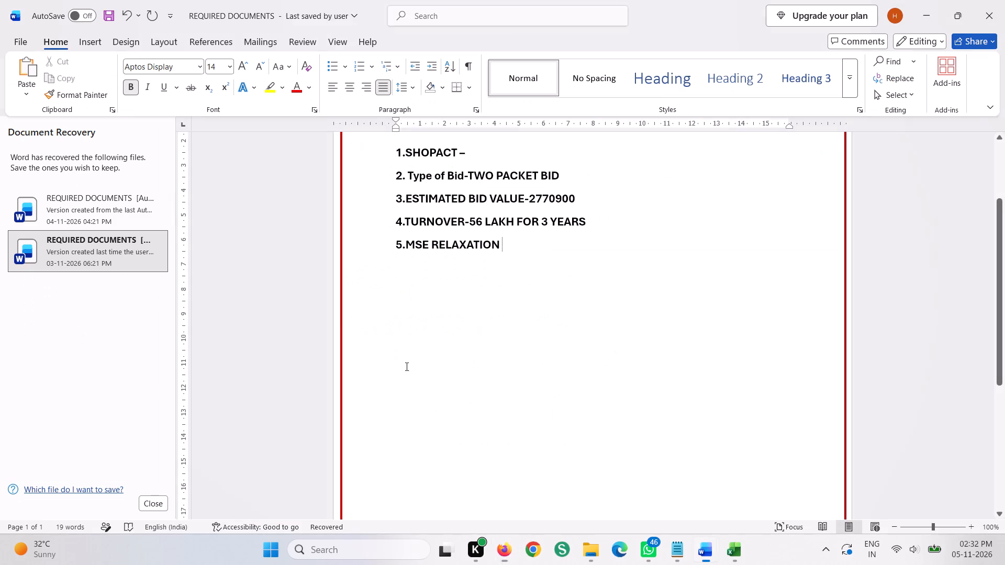
text(FOR YEARS)
key(space)
key(alt+Tab)
key(alt+Tab)
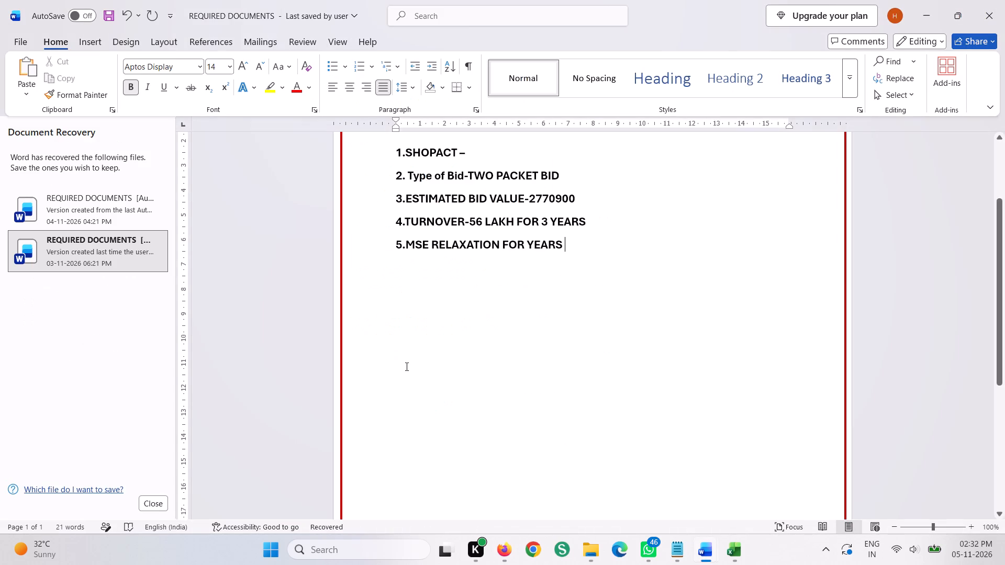
text(OF)
key(space)
key(alt+Tab)
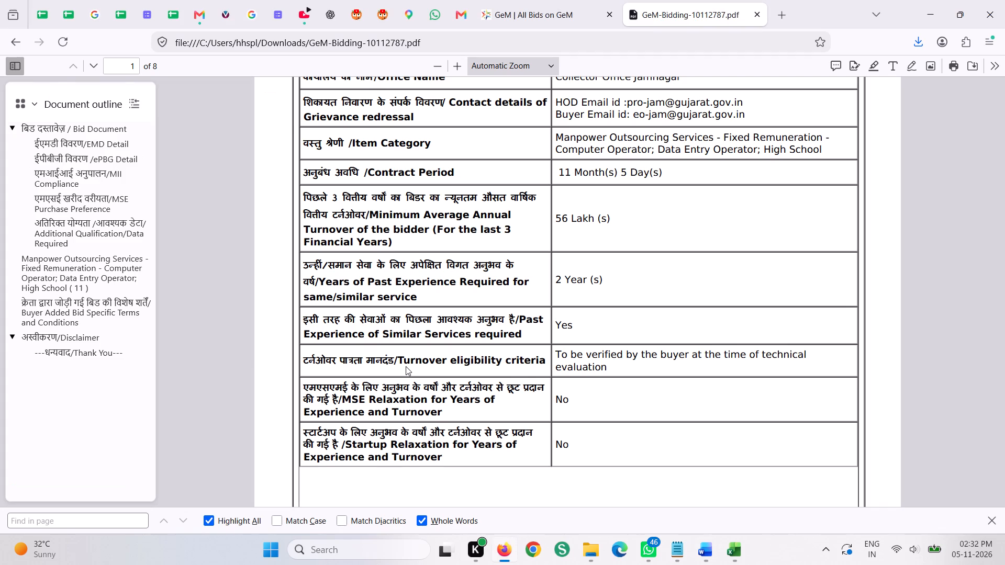
key(alt+Tab)
key(space)
text(EXPERIENCE)
key(space)
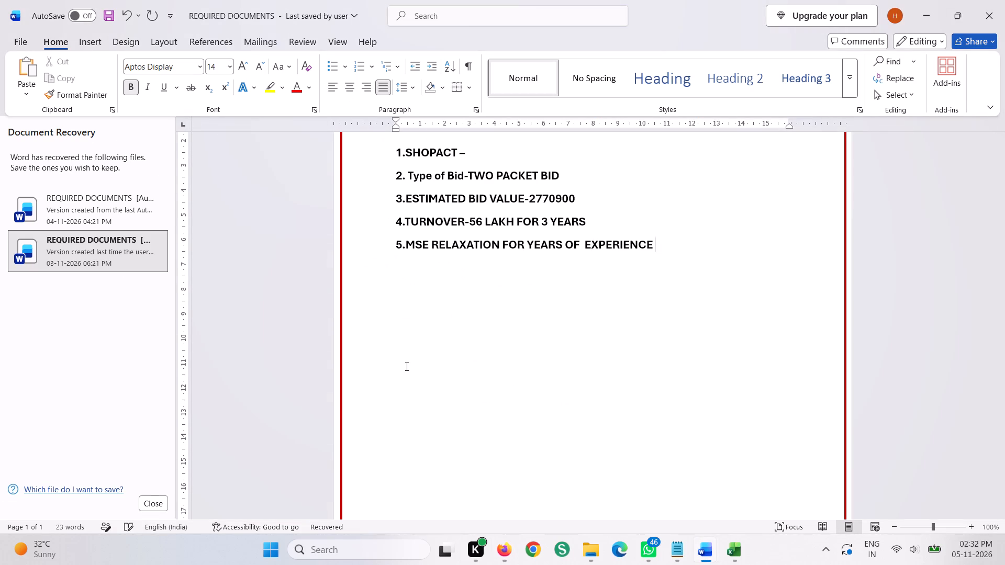
text(& TURNOVER)
key(space)
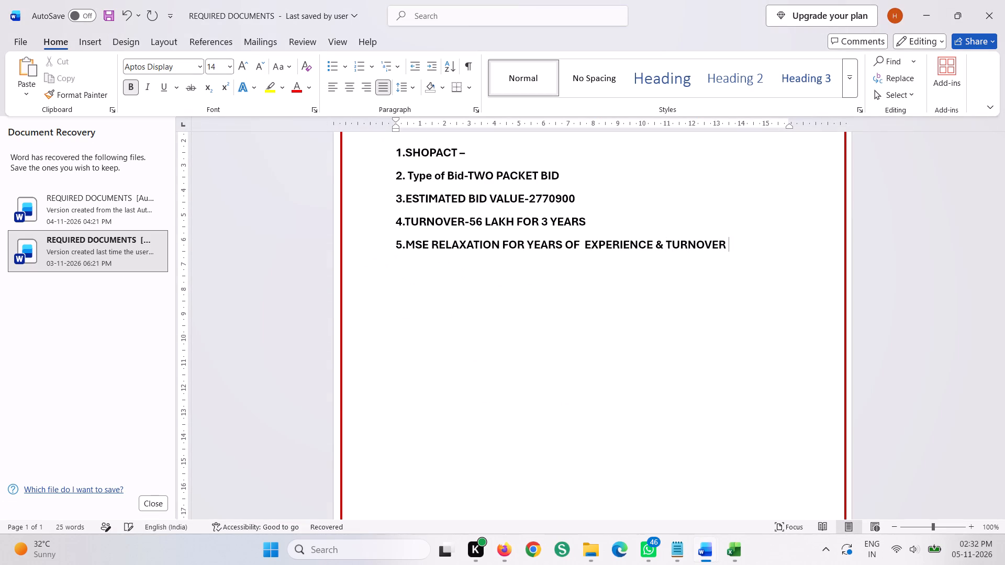
Complete item 5 with "- NO", taking the MSE relaxation answer from the bid document.
key(alt+Tab)
key(alt+Tab)
key(minus)
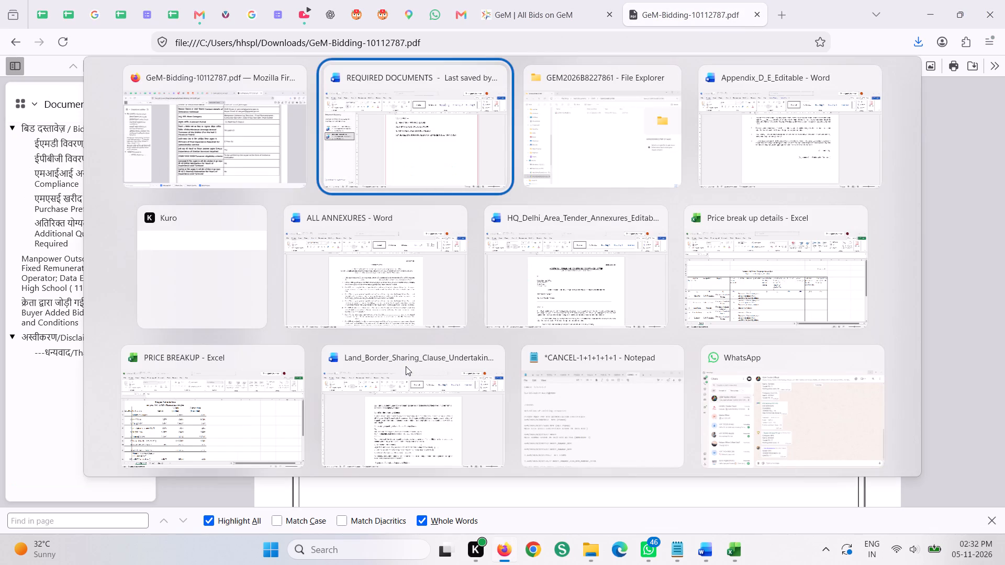
key(Return)
text(- NO)
key(space)
Copy the word "Startup" from the bid document and insert "& Startup" after "MSE" in item 5 of the list.
key(alt+Tab)
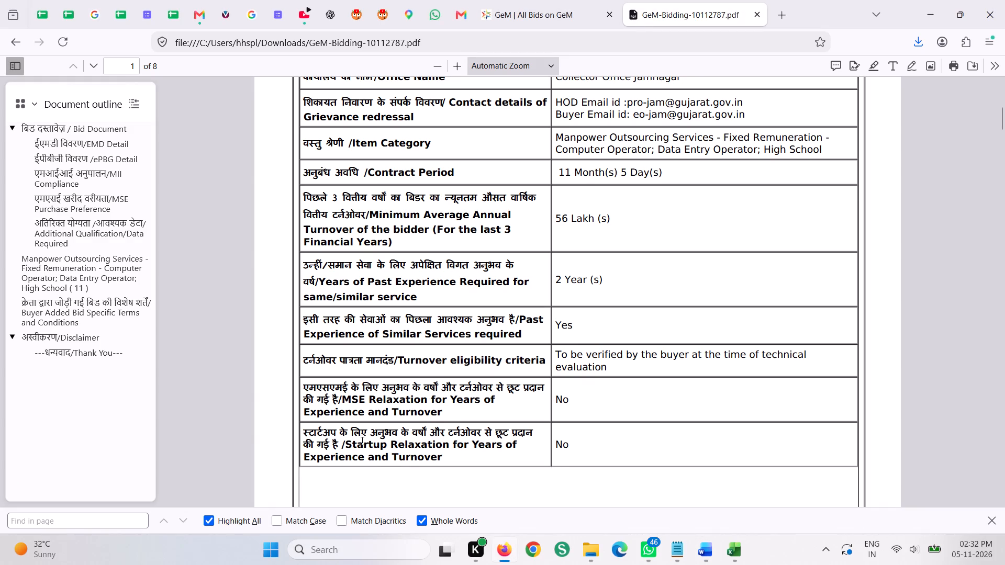
double_click(361, 442)
key(ctrl+c)
key(ctrl+c)
key(alt+Tab)
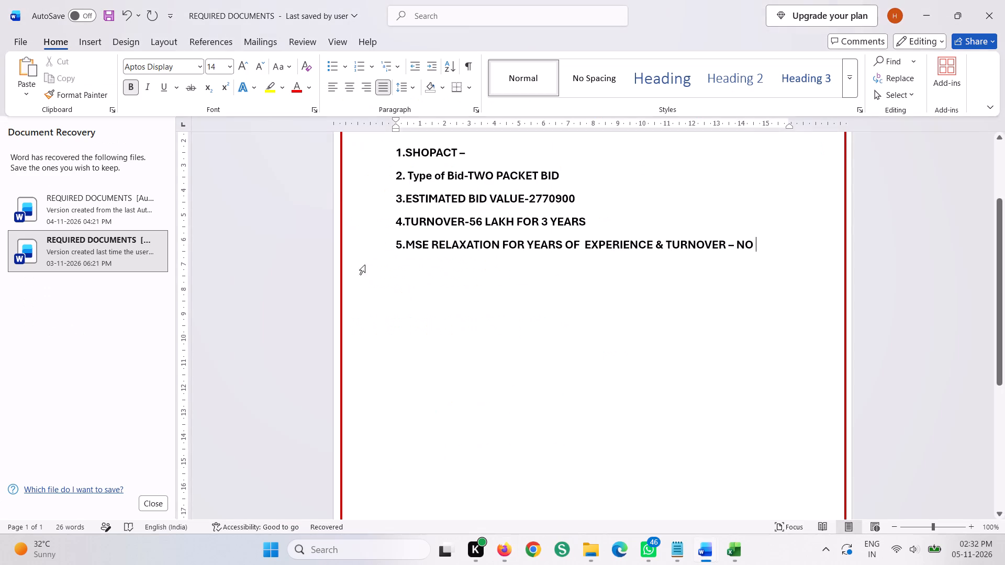
click(428, 244)
text(&)
key(space)
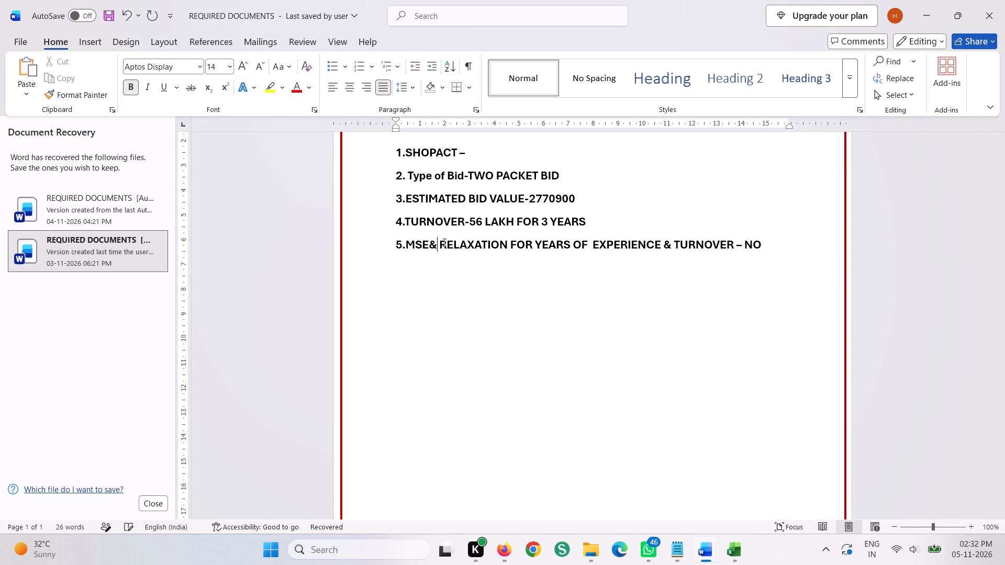
key(ctrl+v)
Look through the bid document, briefly open its linked file 1793781101.pdf, and return to the bid document.
key(alt+Tab)
scroll(504, 274, down, 1)
scroll(561, 221, down, 3)
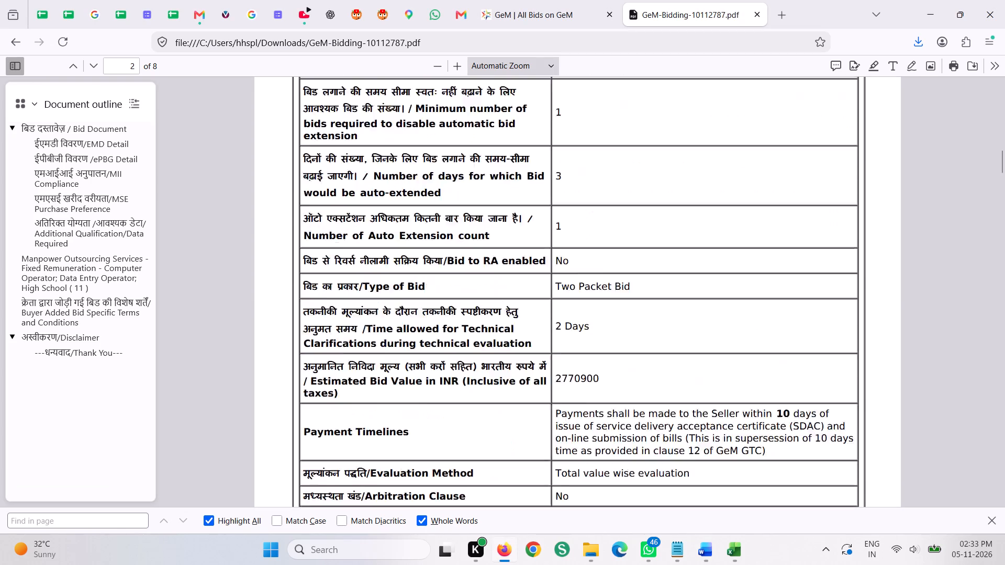
scroll(571, 256, down, 2)
scroll(617, 252, down, 2)
click(691, 295)
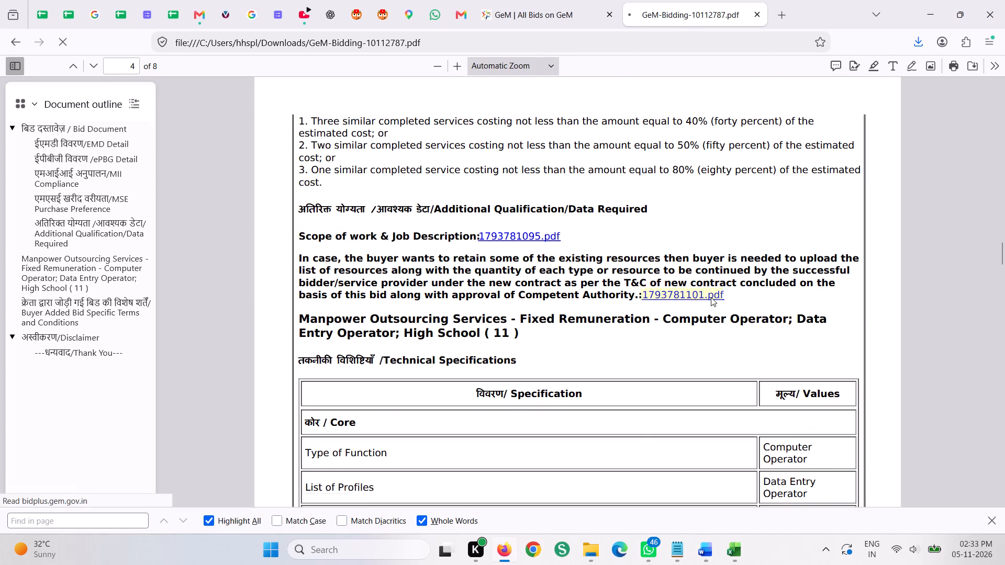
scroll(674, 317, up, 3)
click(15, 36)
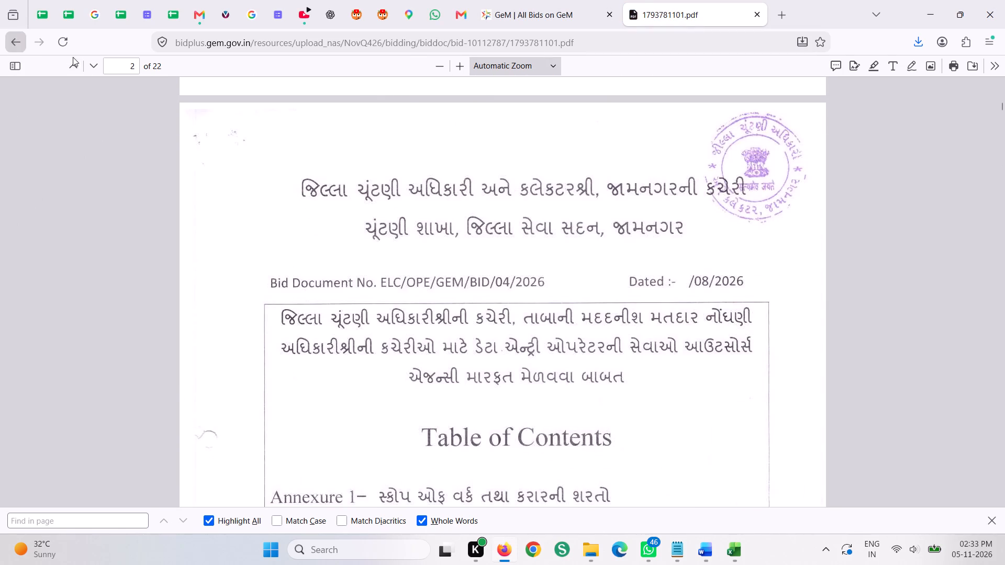
Find the consignee's reporting address in the bid document and search the web for its postal code 361006.
scroll(527, 255, down, 5)
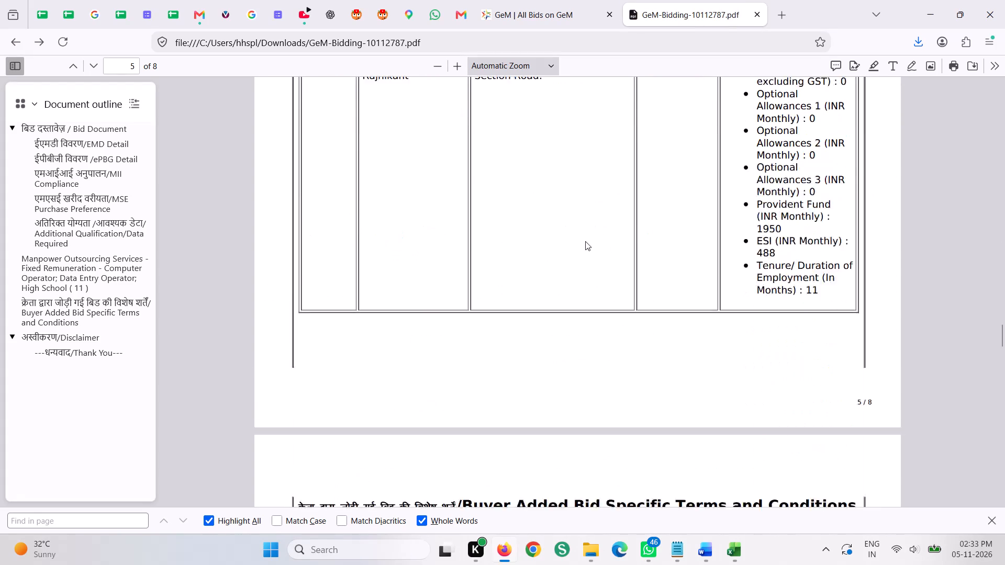
scroll(545, 231, up, 1)
double_click(495, 329)
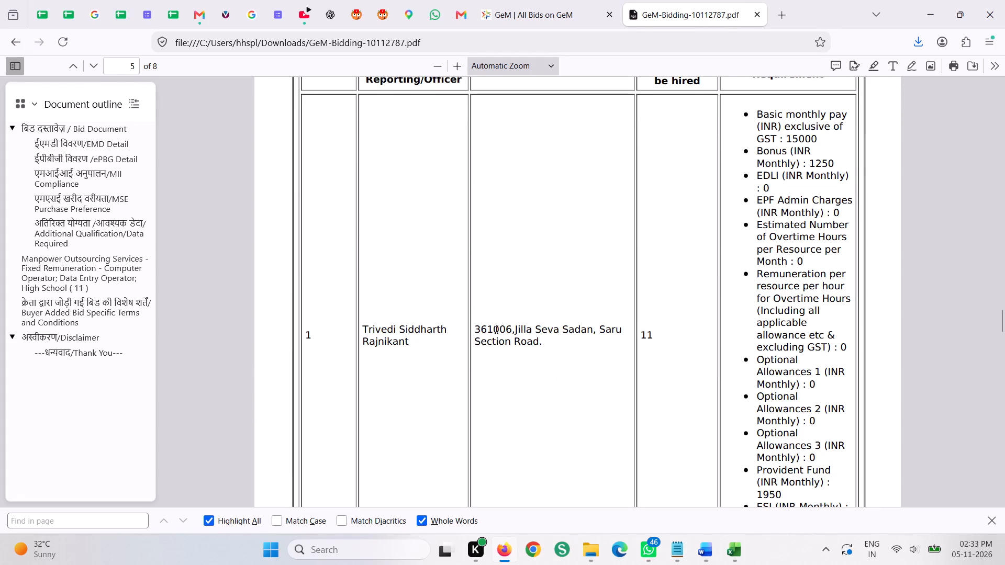
right_click(495, 329)
click(553, 182)
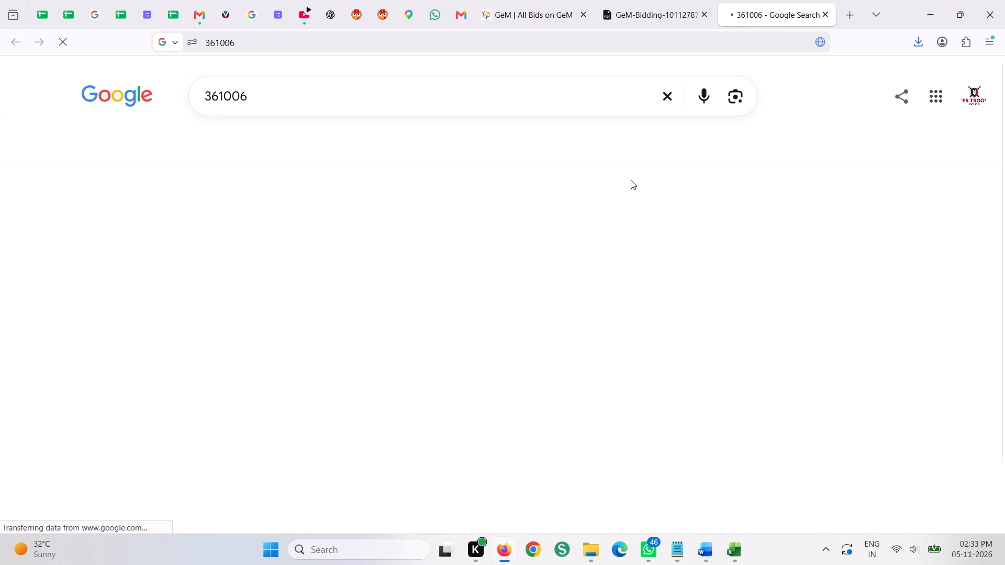
Copy "Jamnagar district in Gujarat" from the search result and paste it after "1.SHOPACT –" in the Word list.
click(285, 226)
drag(285, 226, 380, 225)
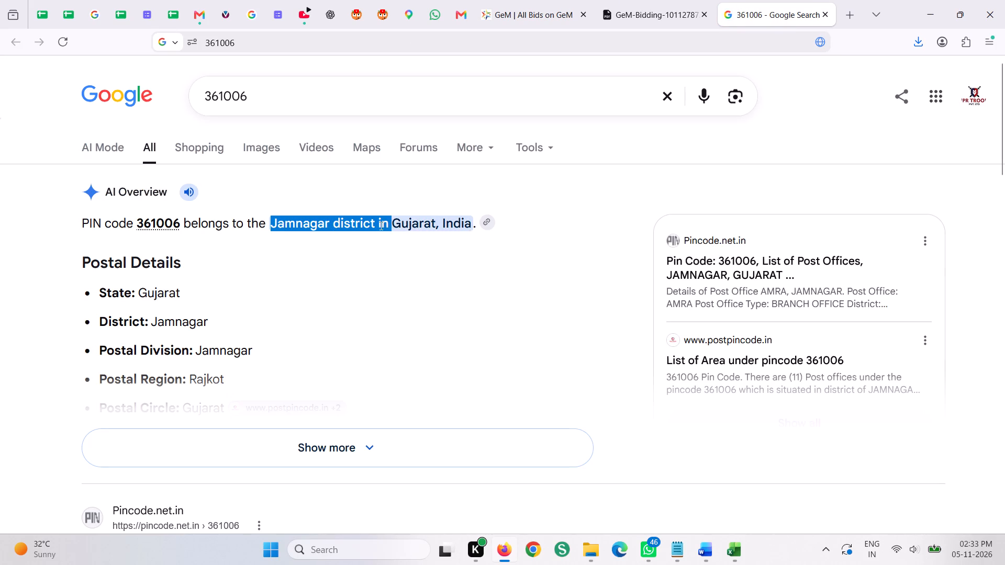
drag(380, 225, 420, 225)
key(ctrl+c)
key(ctrl+c)
key(alt+Tab)
scroll(482, 220, up, 2)
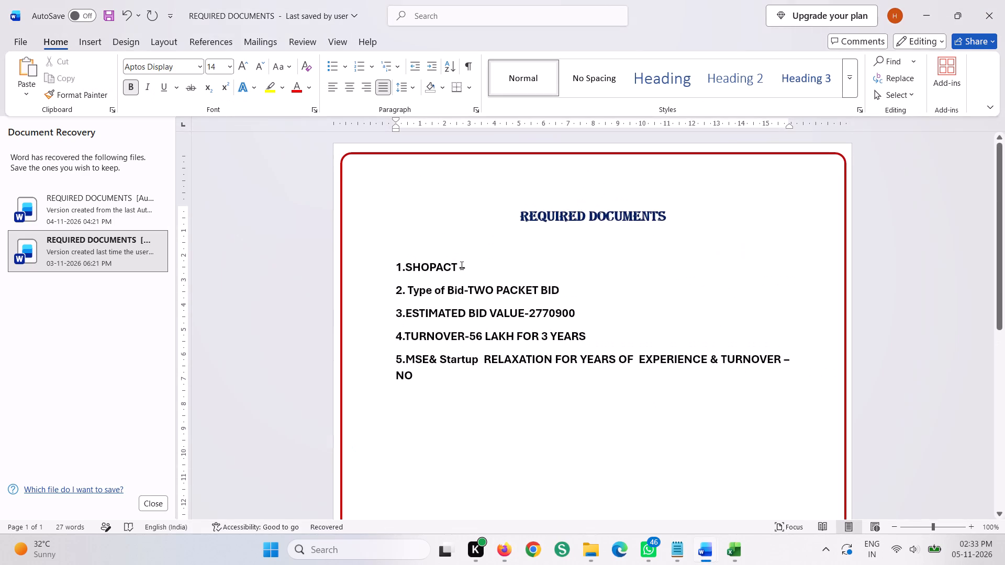
click(465, 264)
key(ctrl+v)
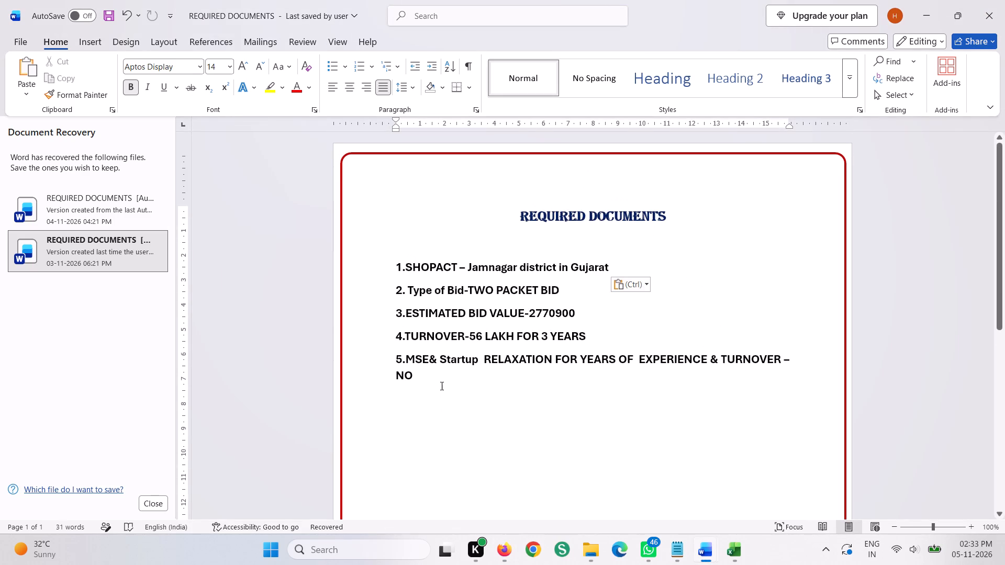
Add item 6 to the list as "Bidder financial standing", copying the phrase from the bid document's buyer-added terms.
click(441, 385)
key(Return)
text(6.)
key(alt+Tab)
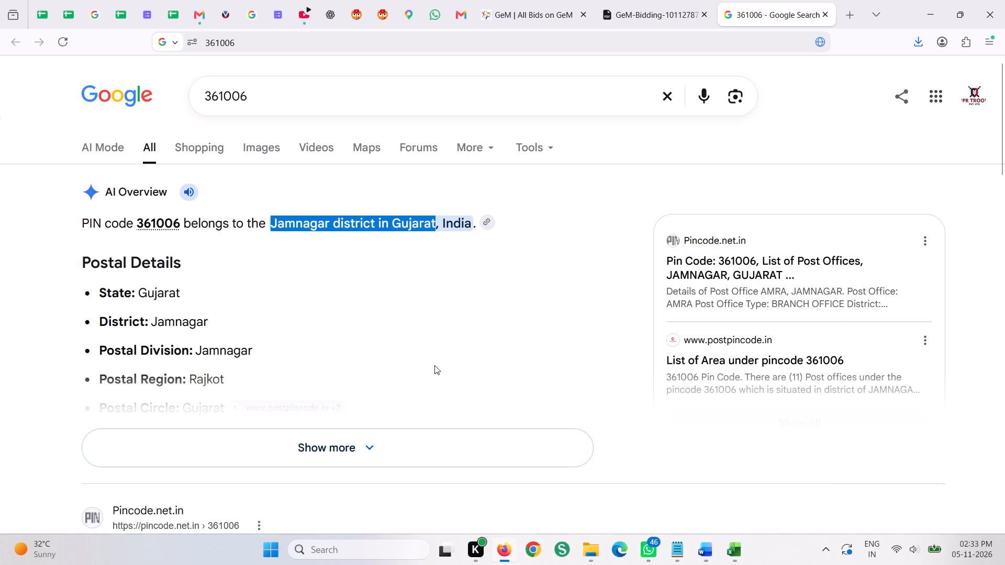
key(alt+Tab)
key(alt+Tab)
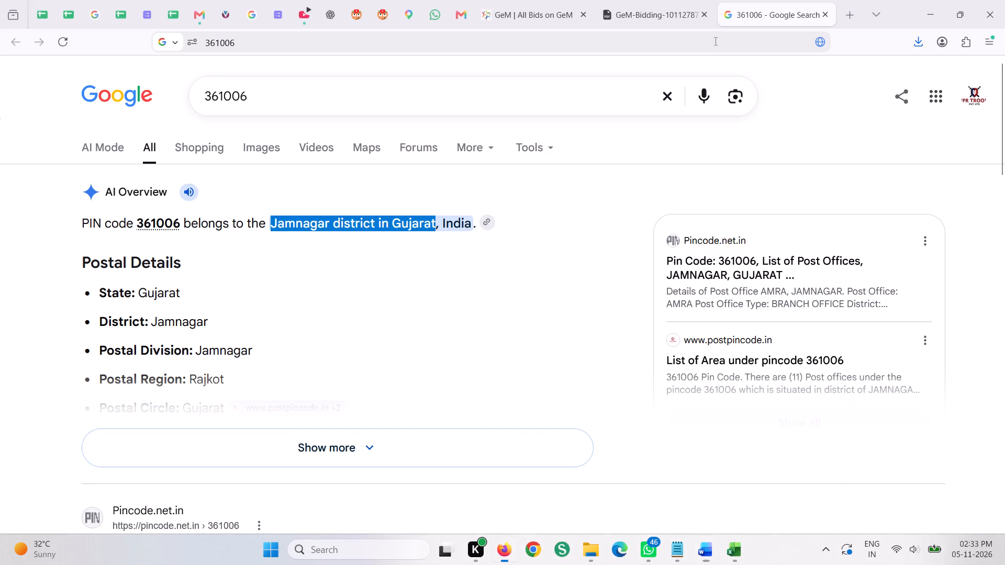
click(760, 0)
click(827, 16)
scroll(590, 291, down, 1)
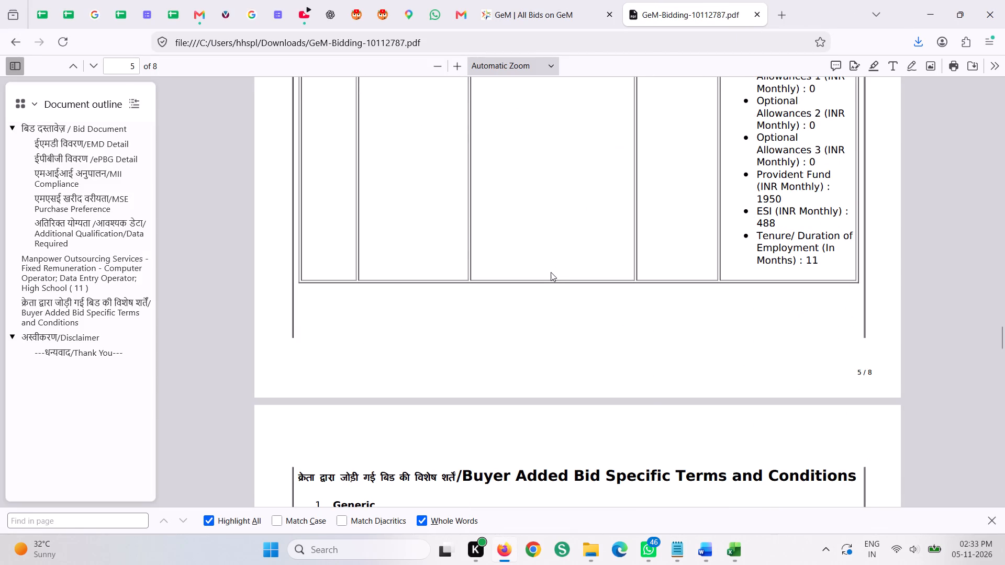
scroll(567, 268, down, 2)
scroll(557, 298, up, 1)
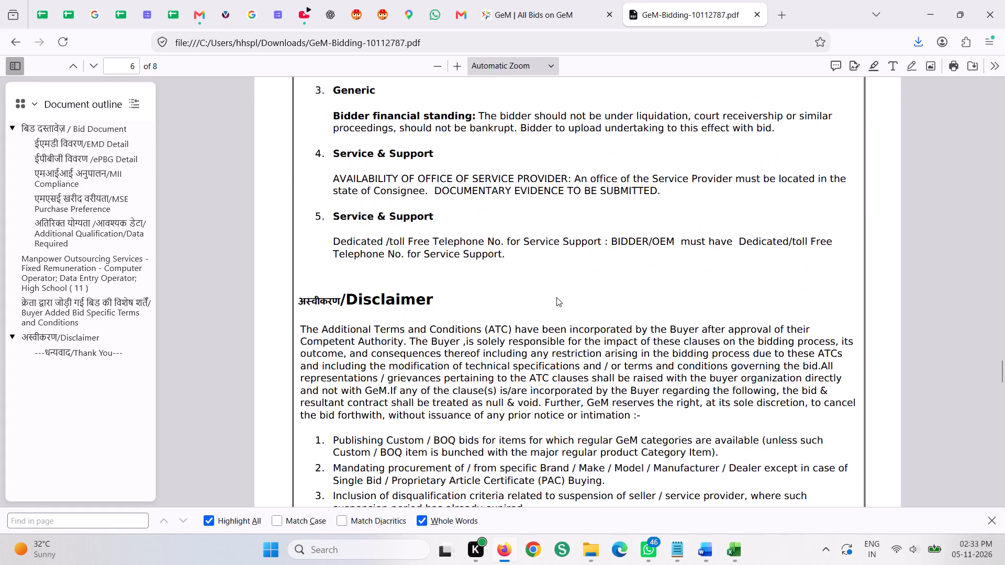
click(334, 414)
drag(334, 414, 430, 409)
key(ctrl+c)
key(ctrl+c)
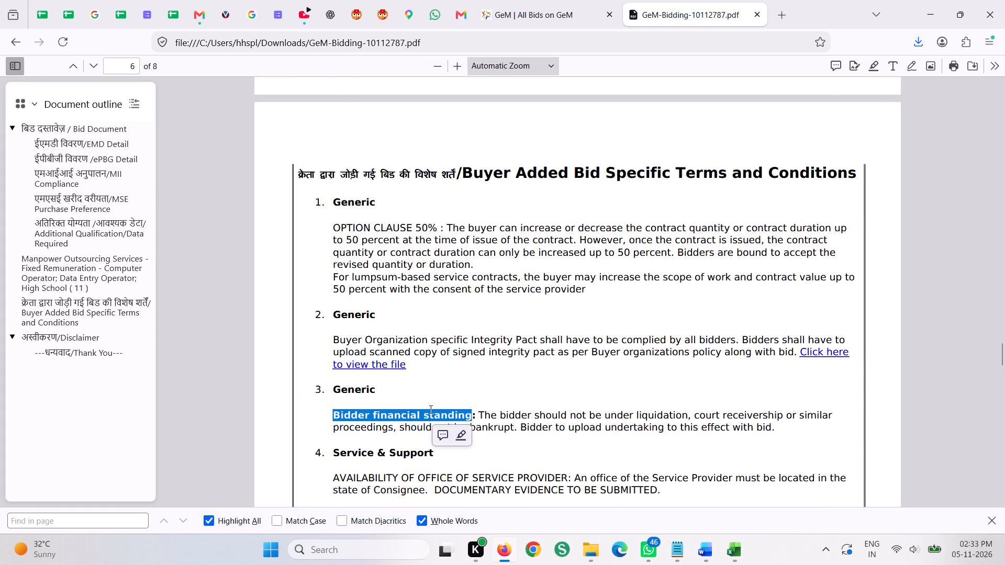
key(alt+Tab)
key(ctrl+v)
Start a new list line numbered "7." below item 6.
key(Return)
text(7.)
Open the integrity pact file linked in clause 2 of the buyer-added terms, examine it, and close it.
key(alt+Tab)
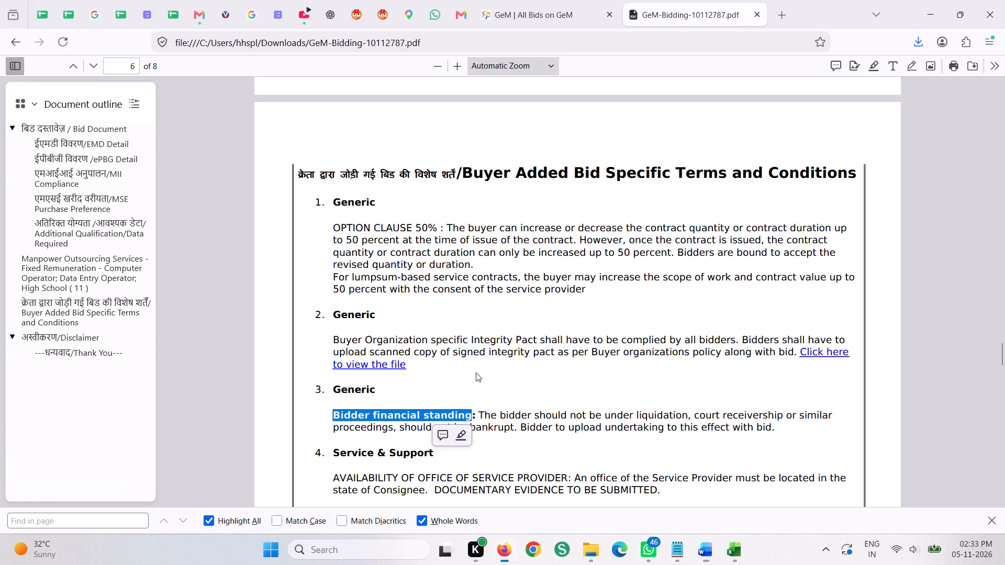
scroll(478, 357, down, 1)
scroll(437, 279, up, 1)
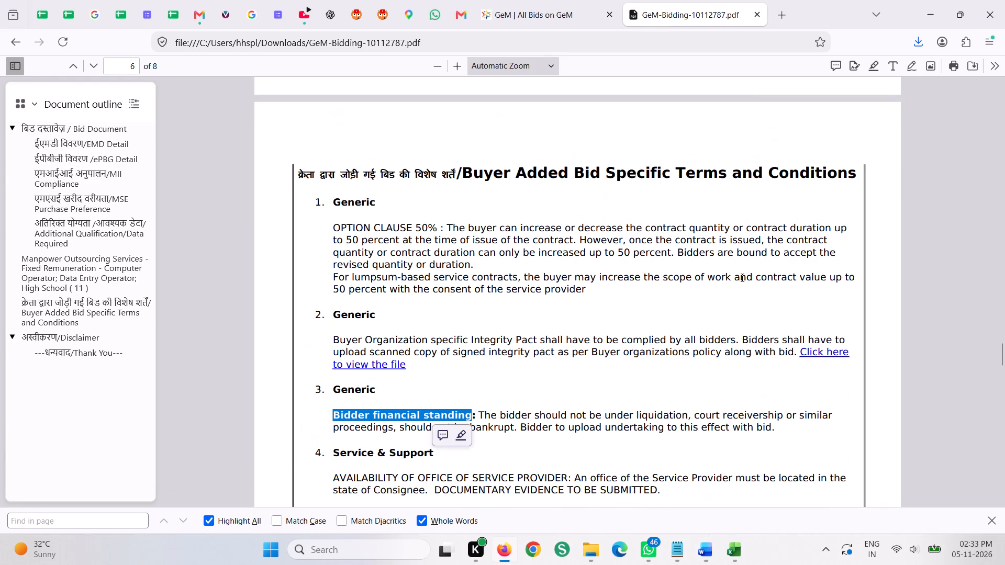
click(814, 353)
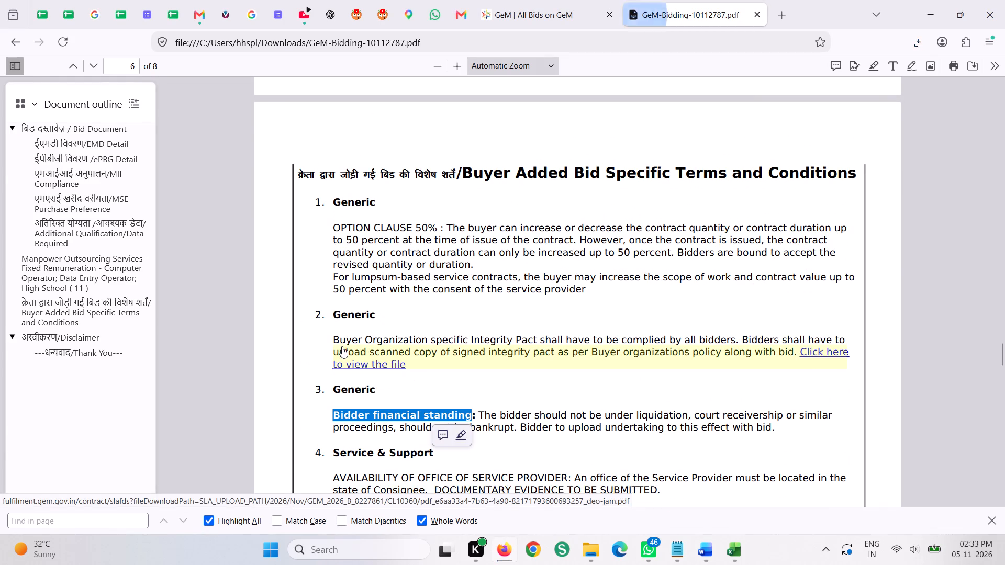
click(198, 271)
scroll(443, 295, up, 1)
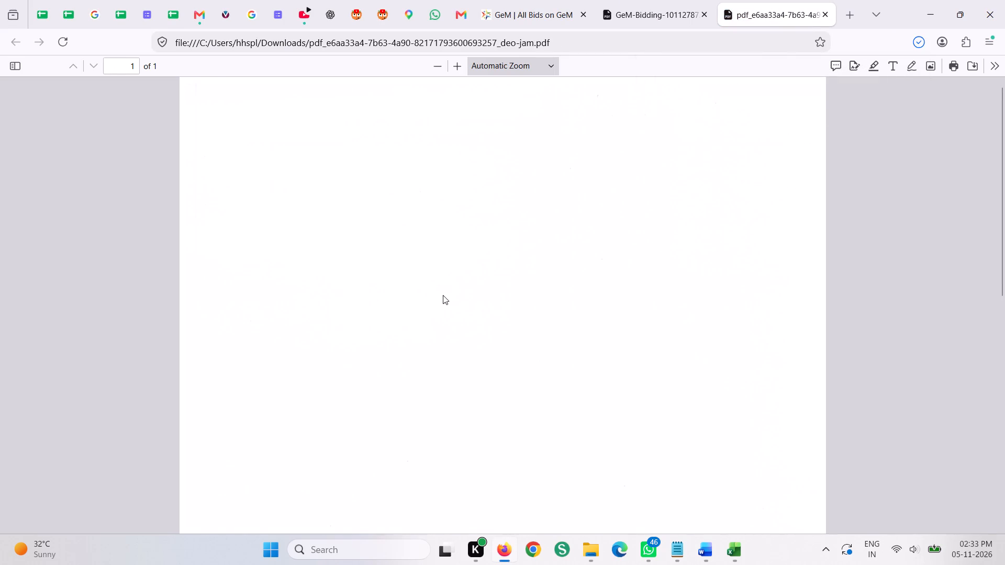
scroll(460, 322, down, 11)
scroll(454, 331, up, 8)
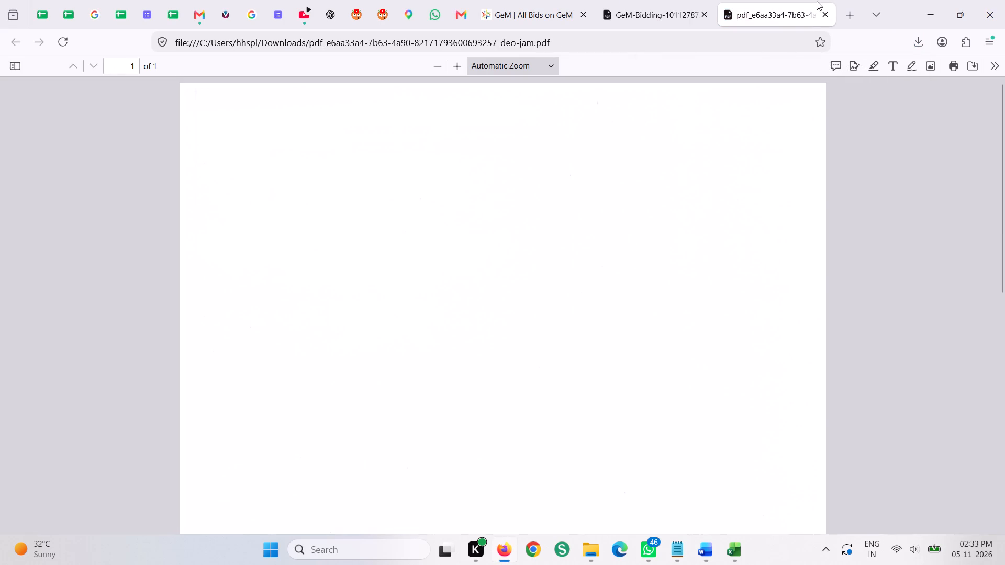
click(814, 0)
click(827, 12)
Open the attachment 1793781101.pdf linked in the bid document's Additional Qualification/Data Required section, under retaining existing resources.
scroll(693, 219, up, 8)
scroll(587, 240, up, 5)
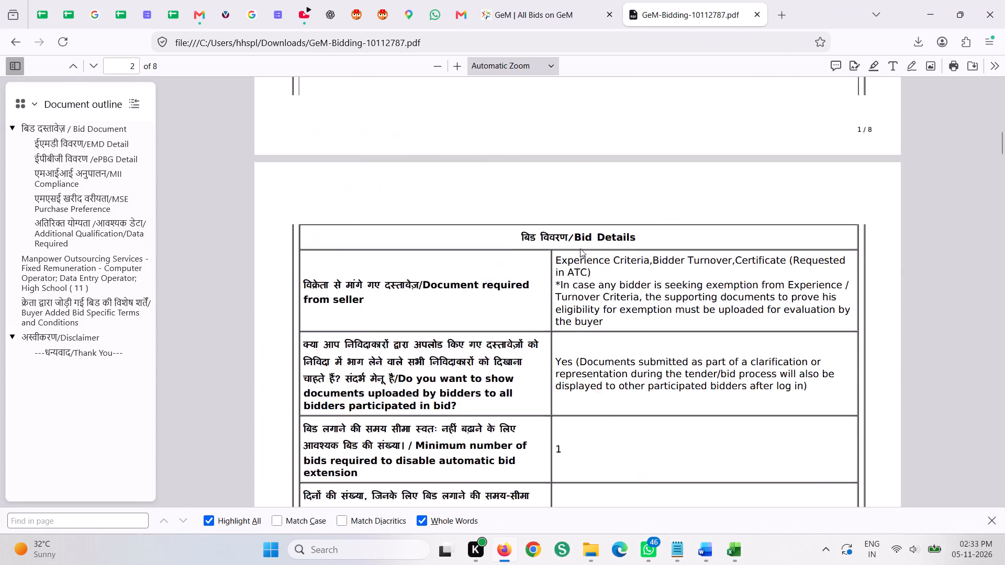
scroll(576, 253, down, 9)
scroll(575, 256, up, 2)
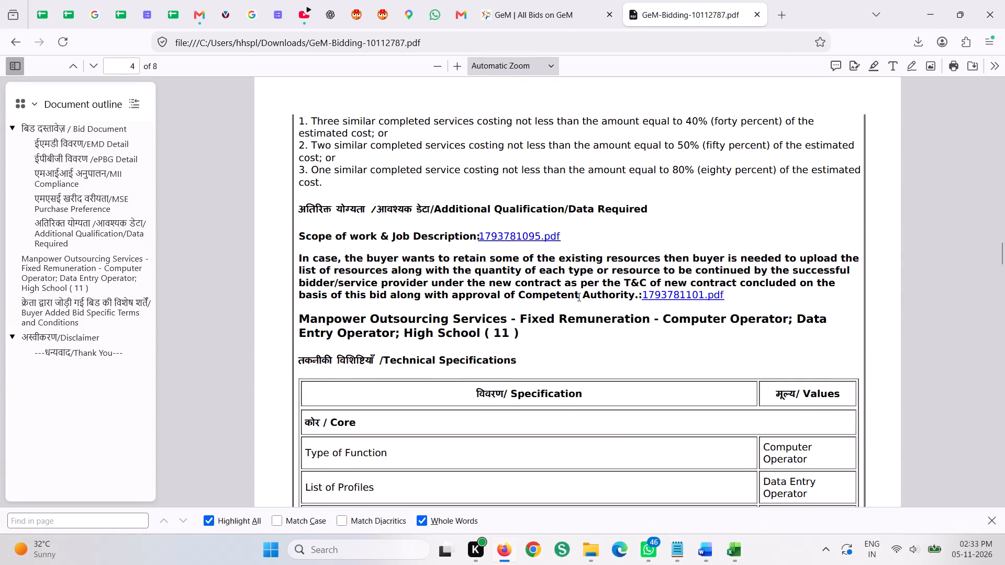
click(658, 293)
Examine the Gujarati tender document's contract terms, financial conditions and bid participation conditions up to the EMD clauses on page 11.
scroll(559, 293, down, 2)
scroll(559, 295, up, 5)
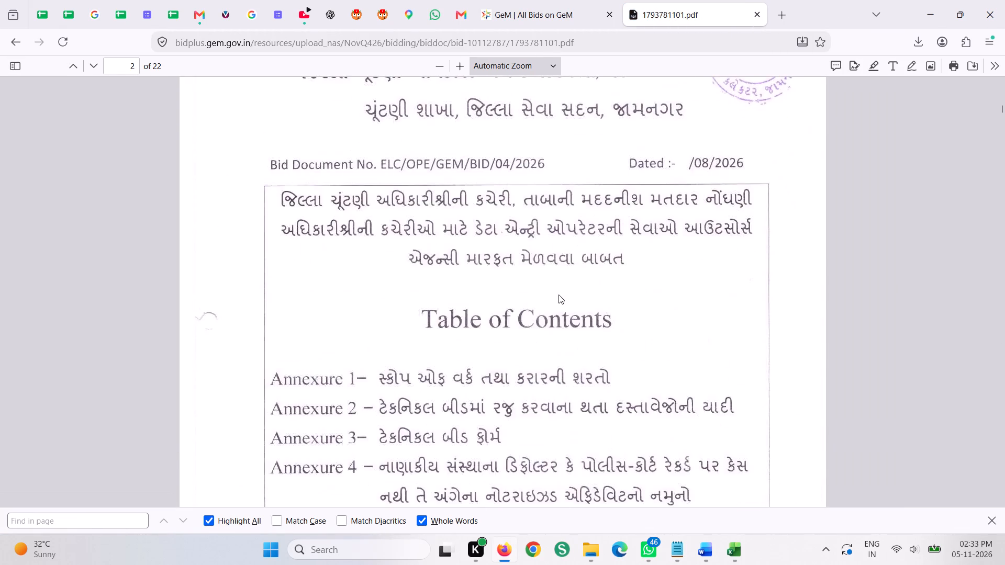
scroll(559, 296, down, 9)
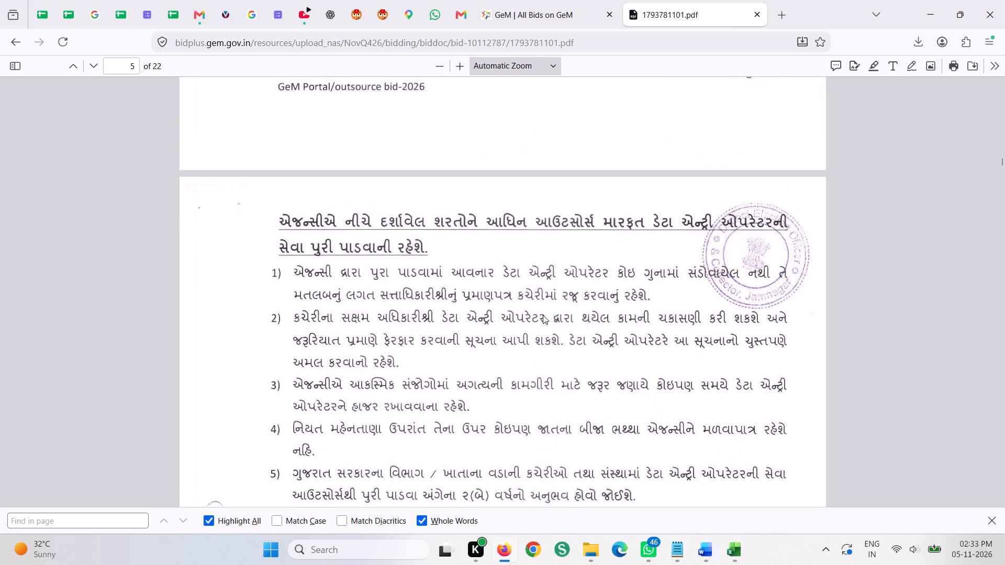
scroll(523, 317, down, 3)
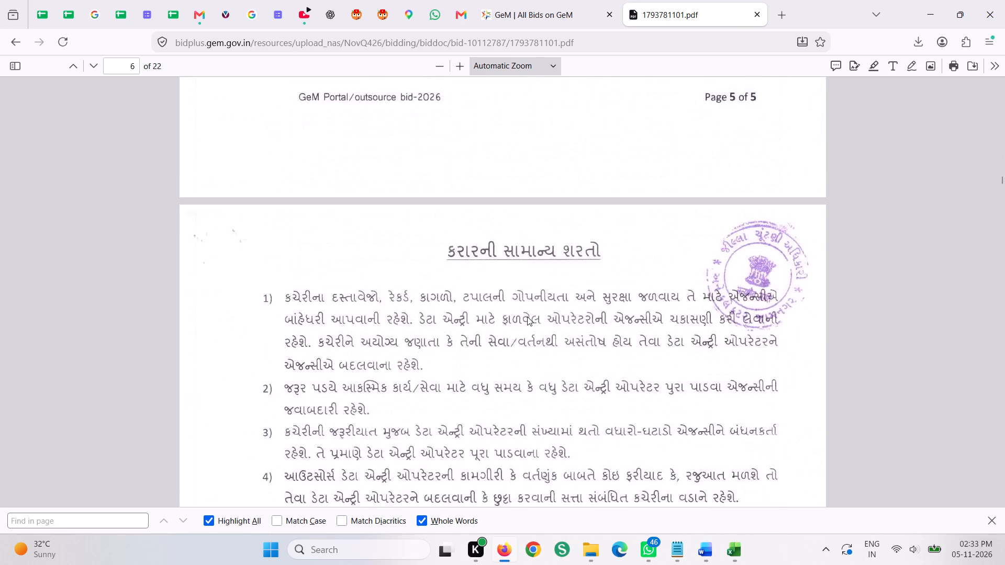
scroll(527, 317, down, 3)
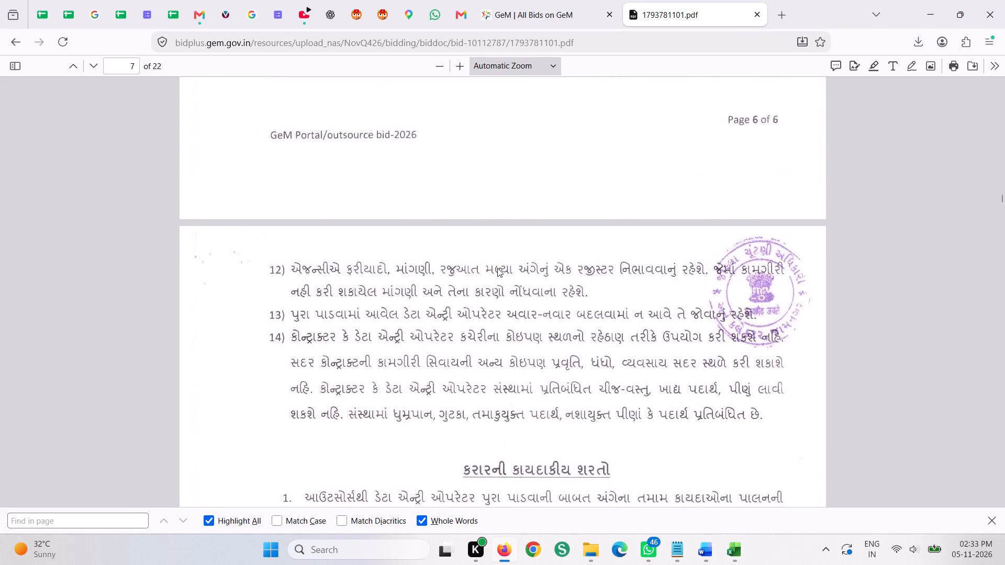
scroll(496, 261, down, 2)
scroll(539, 264, up, 1)
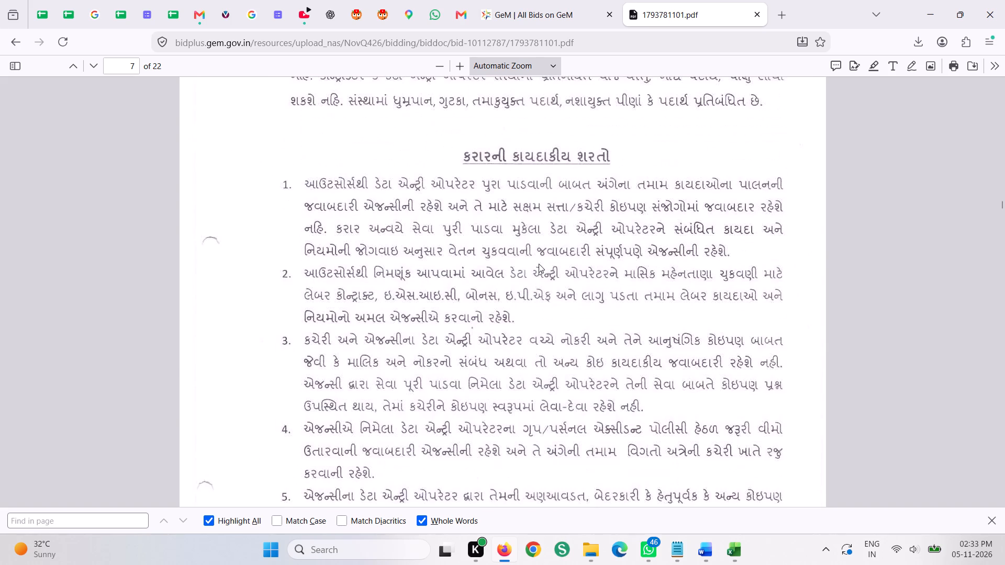
scroll(533, 285, down, 2)
scroll(577, 301, down, 1)
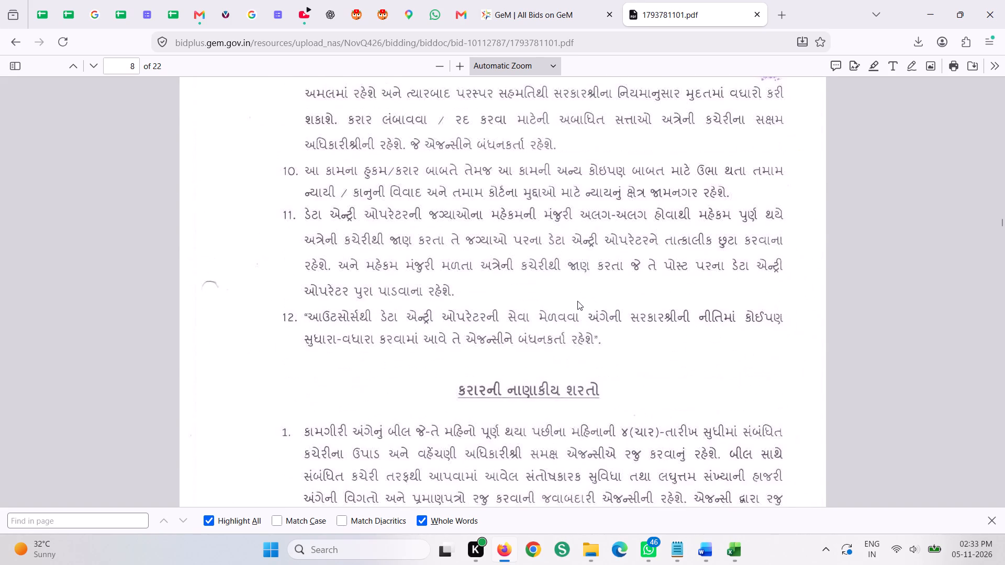
scroll(574, 303, down, 2)
scroll(574, 303, up, 1)
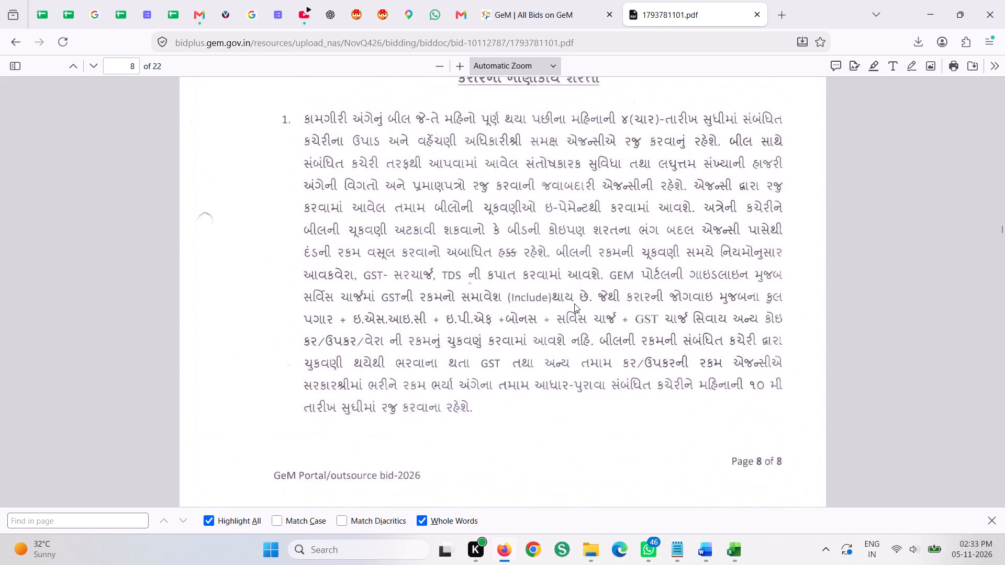
scroll(574, 303, down, 4)
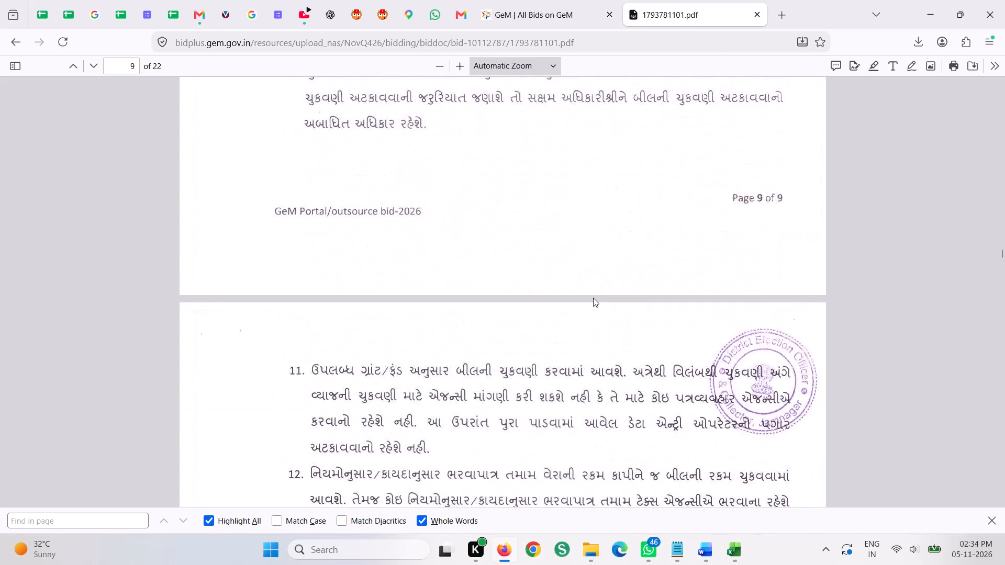
scroll(593, 297, down, 1)
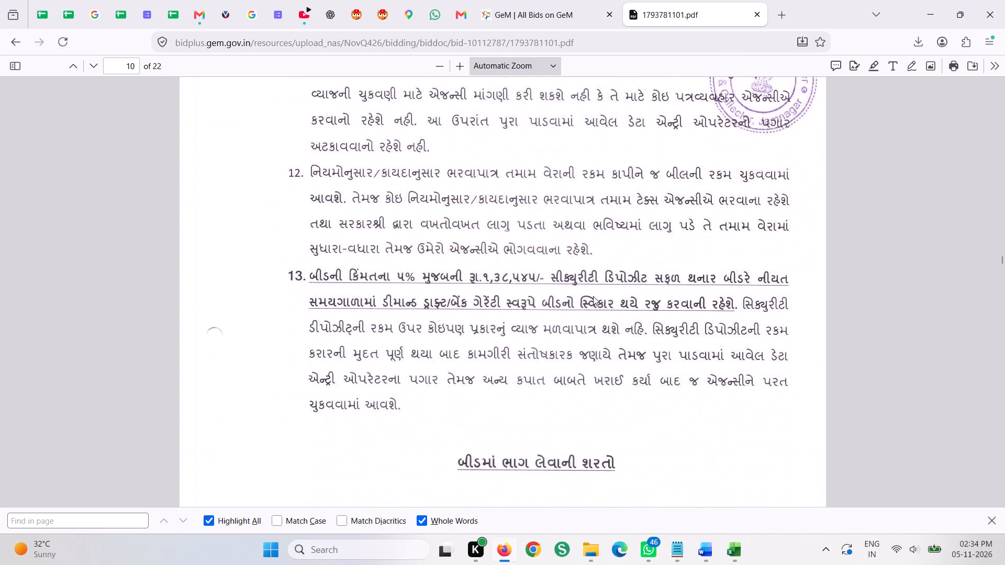
scroll(593, 296, down, 2)
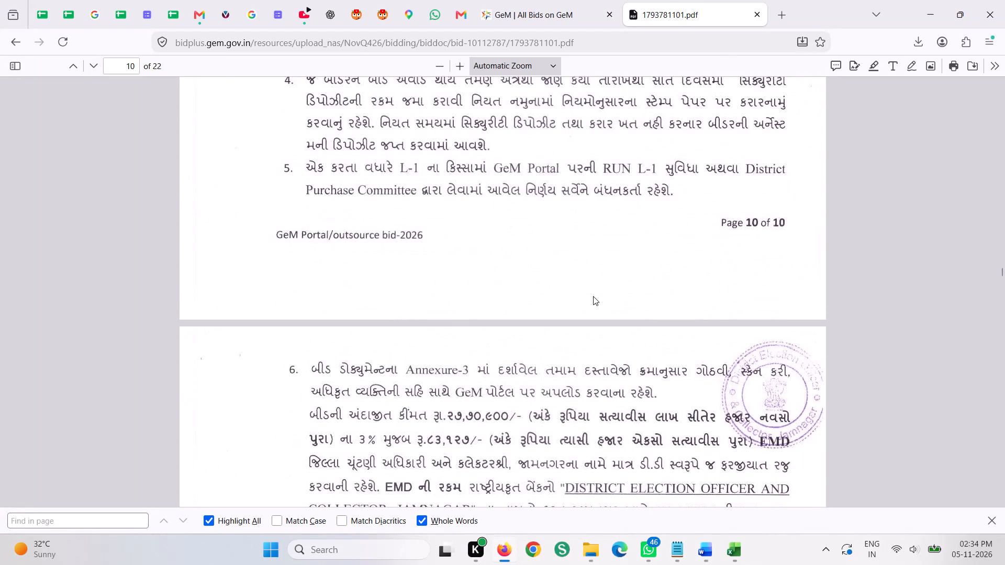
scroll(593, 296, up, 1)
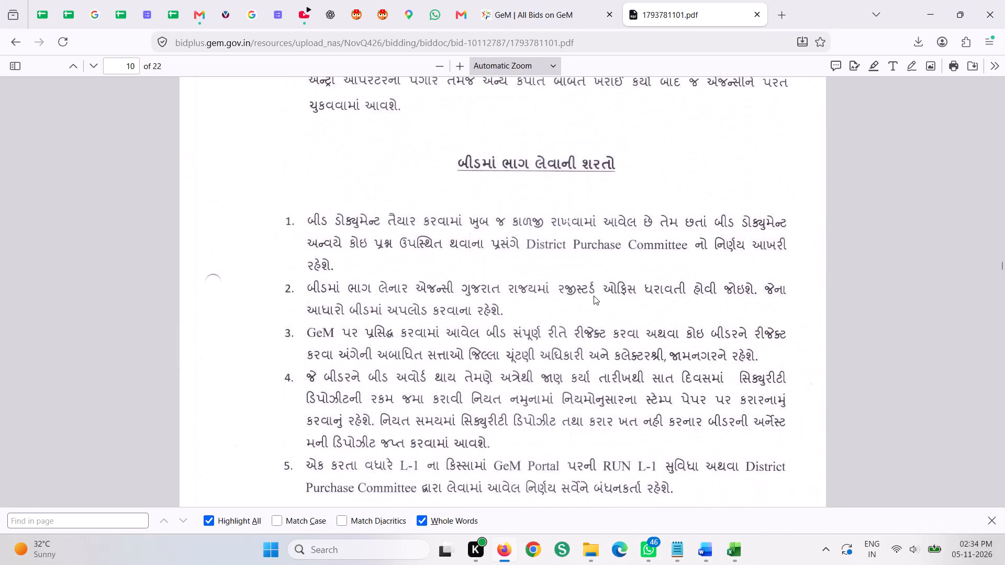
scroll(585, 284, down, 2)
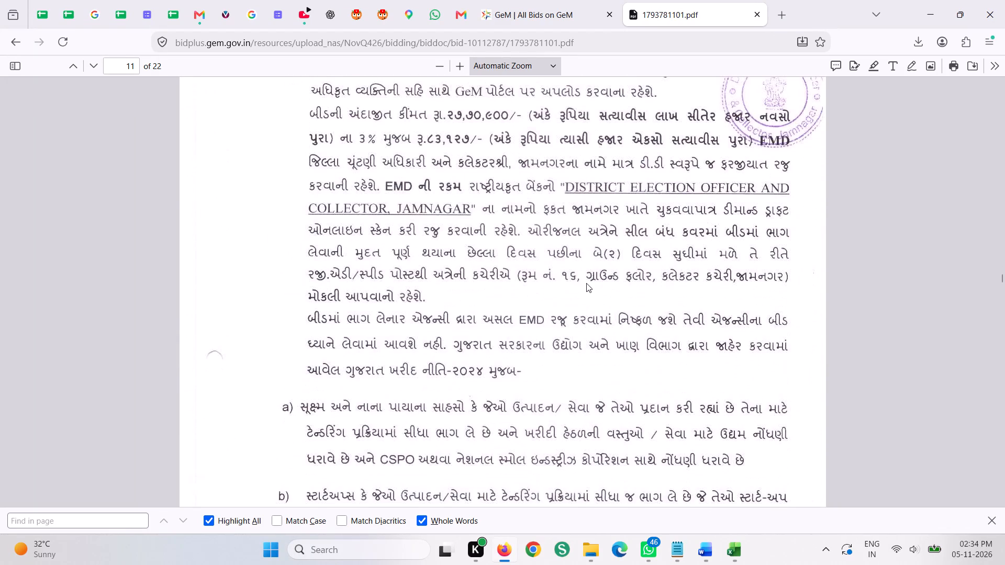
Copy a screenshot of clause 6, covering the EMD terms, from page 11 of the Gujarati tender document at 100% zoom.
double_click(438, 65)
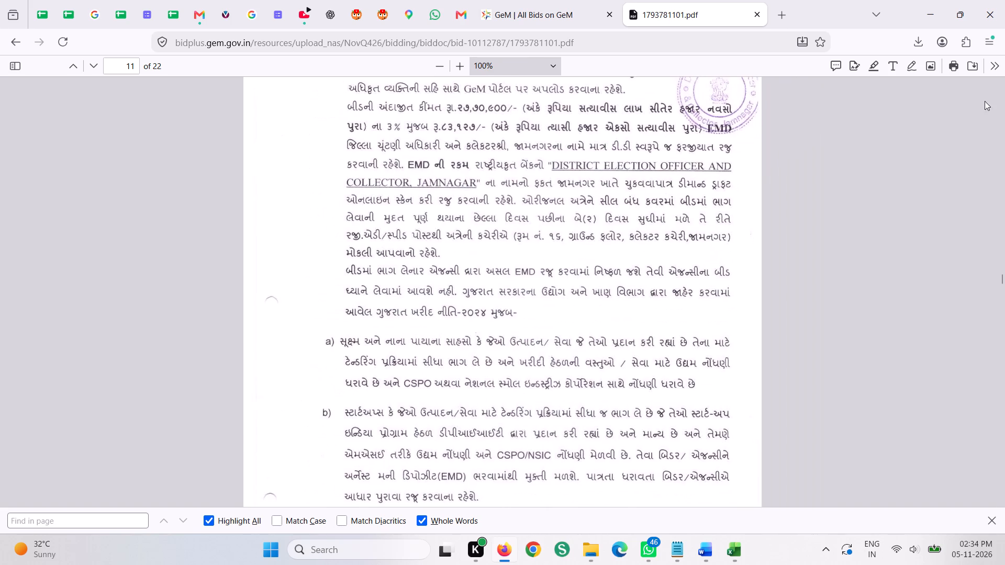
click(1003, 81)
key(ctrl+shift+s)
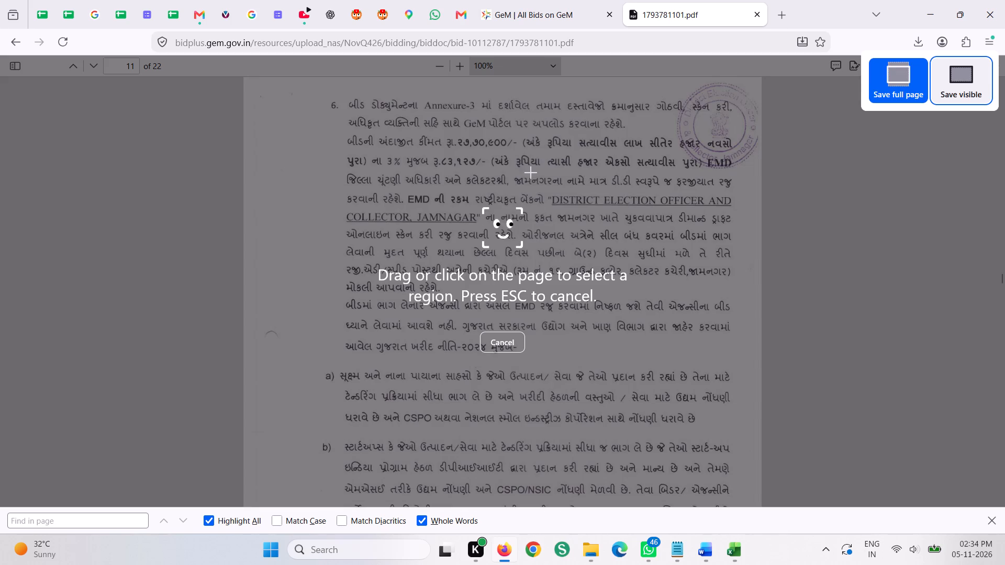
drag(315, 86, 768, 355)
click(676, 370)
Run a Google Lens search on the captured clause 6, translate it from Gujarati to English, and read the EMD submission terms.
click(250, 8)
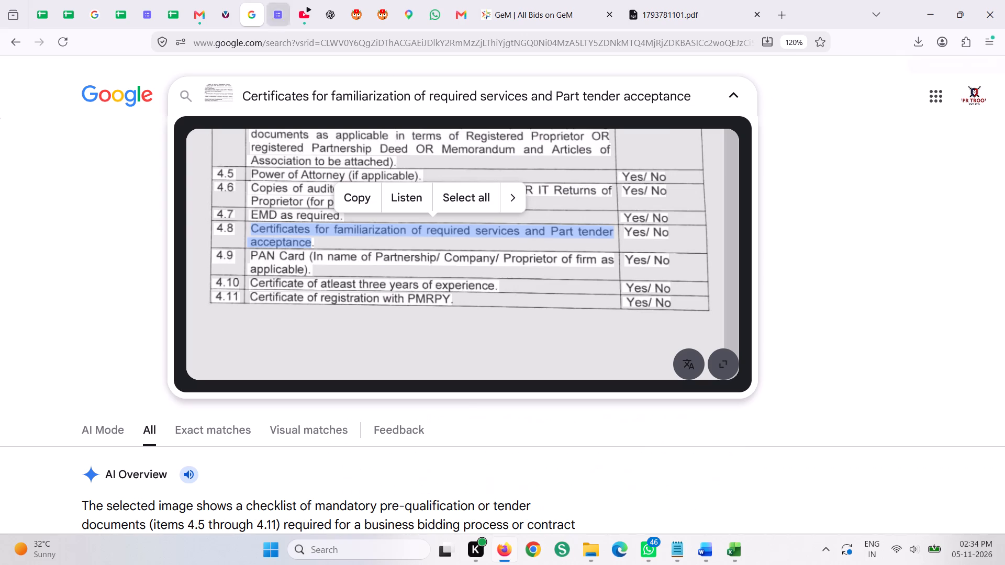
click(727, 99)
click(702, 106)
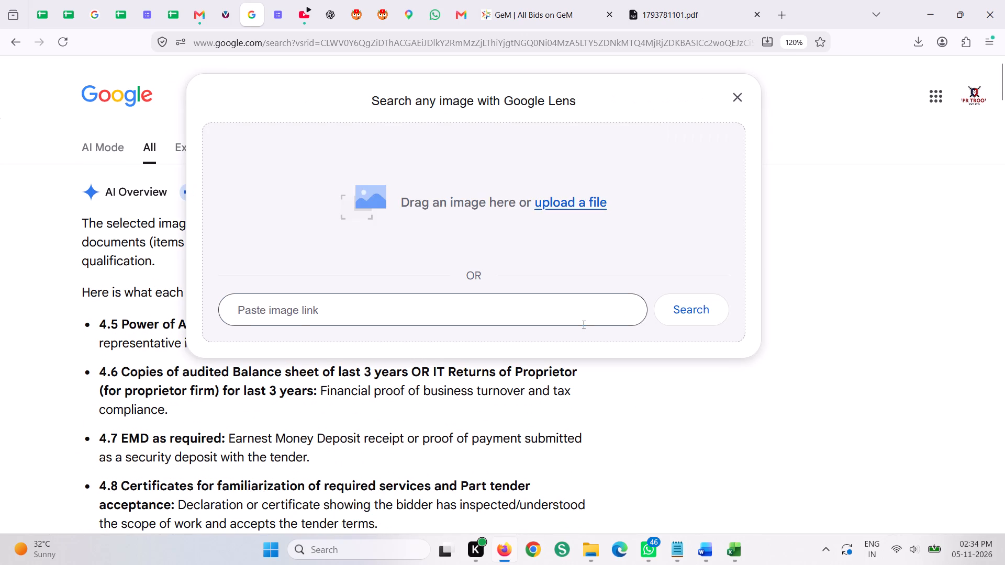
click(583, 324)
key(ctrl+v)
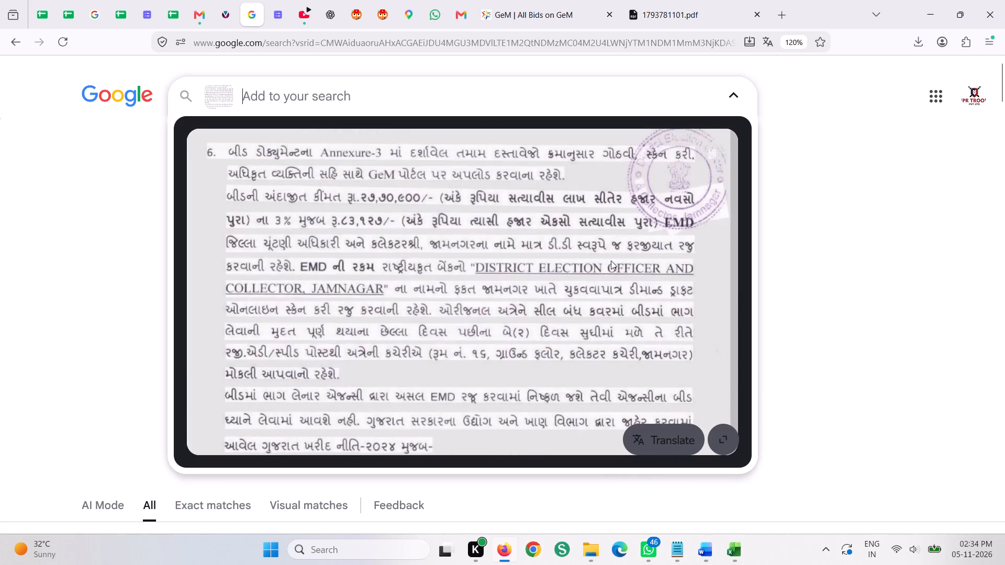
click(653, 439)
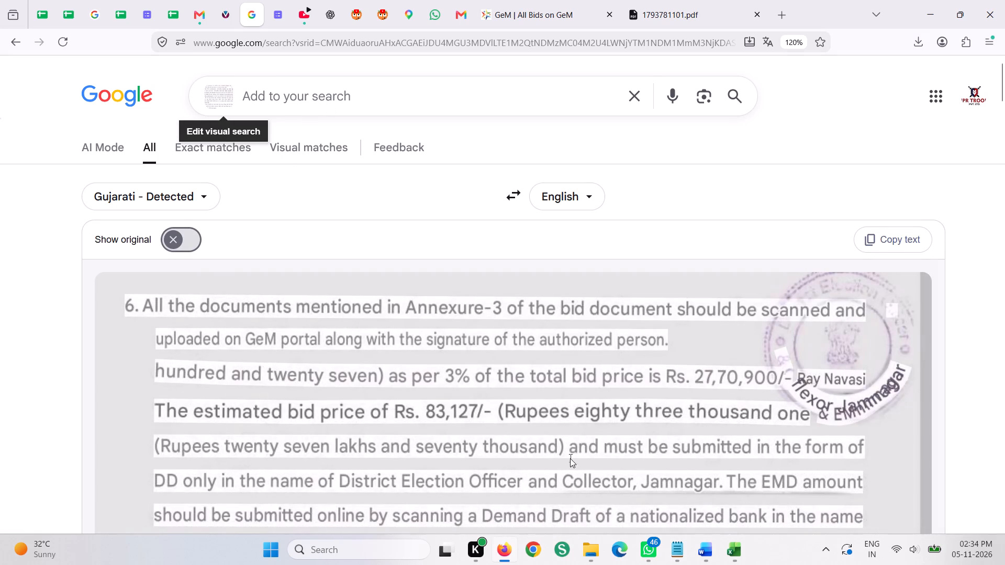
scroll(524, 437, down, 1)
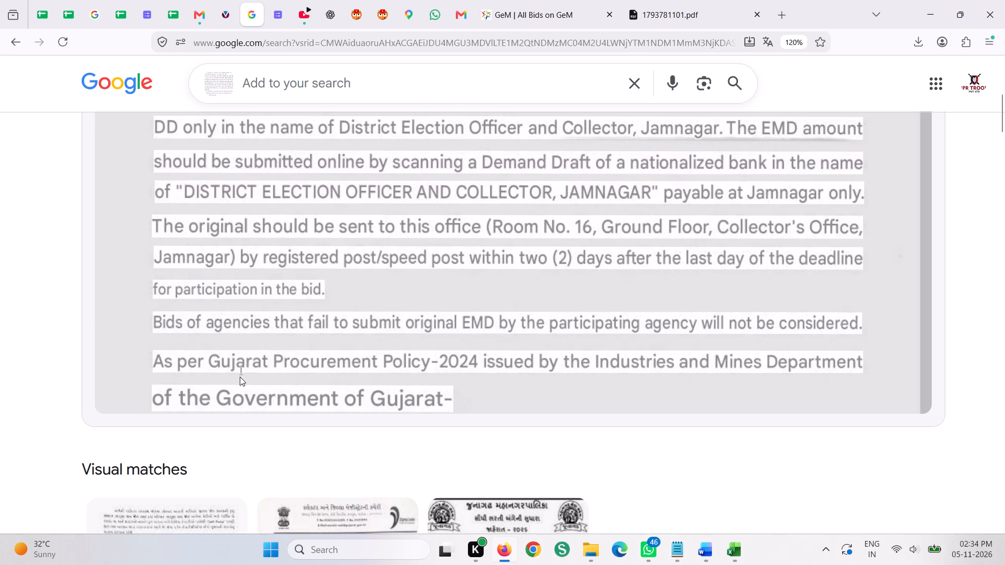
scroll(416, 348, up, 1)
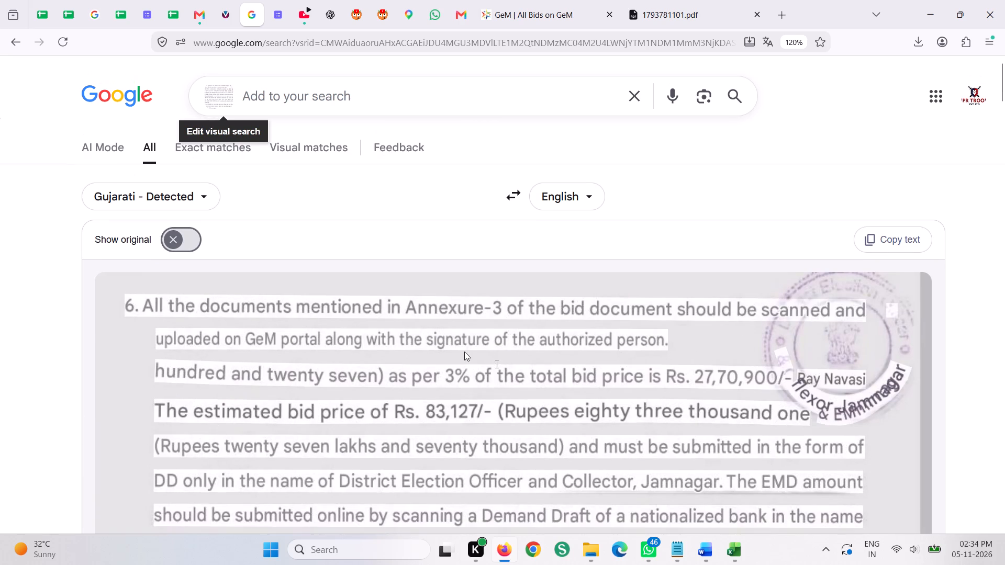
scroll(477, 352, down, 1)
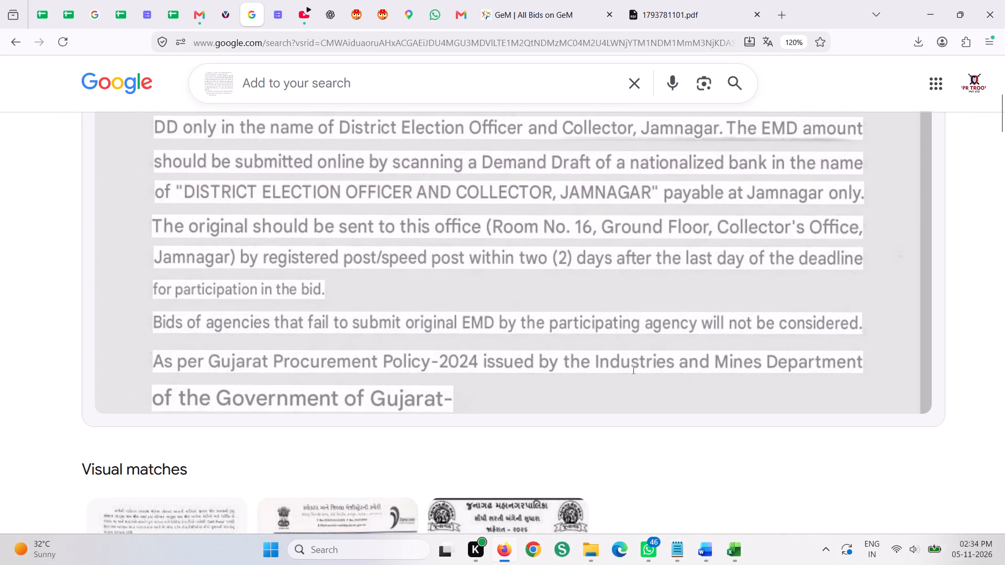
Complete item 7 in the Word list as "EMD EXEMPTION -MSME WITH NSIC/CSPO".
key(alt+Tab)
text(EMDE XEMPTION -)
key(BackSpace)
key(BackSpace)
key(BackSpace)
key(BackSpace)
key(BackSpace)
key(BackSpace)
key(BackSpace)
key(BackSpace)
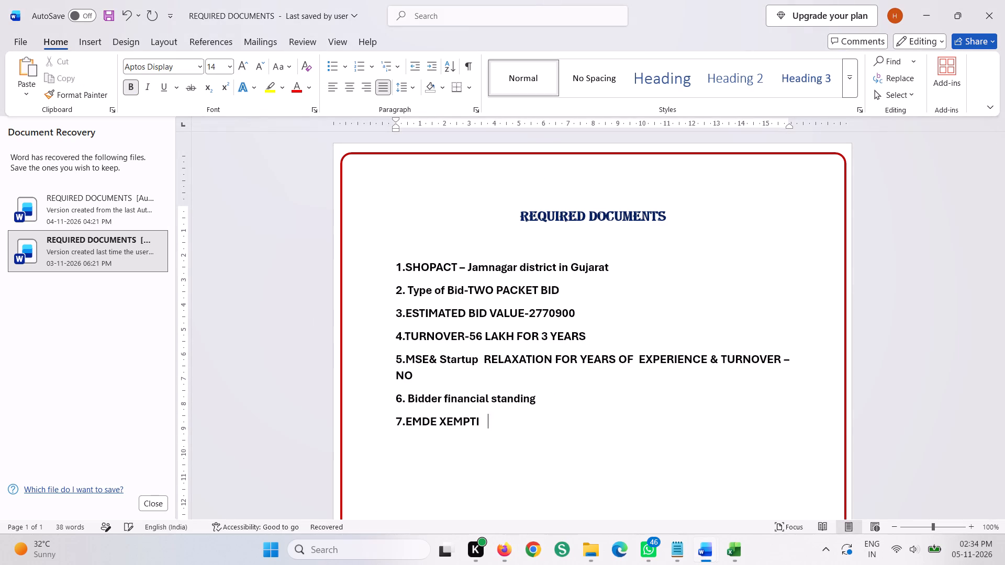
key(BackSpace)
key(BackSpace)
key(BackSpace)
key(BackSpace)
key(space)
text(EXEMPTION -)
text(MSME)
key(space)
key(BackSpace)
key(BackSpace)
key(BackSpace)
key(BackSpace)
key(BackSpace)
text(MSME)
key(space)
text(WITH NSIC)
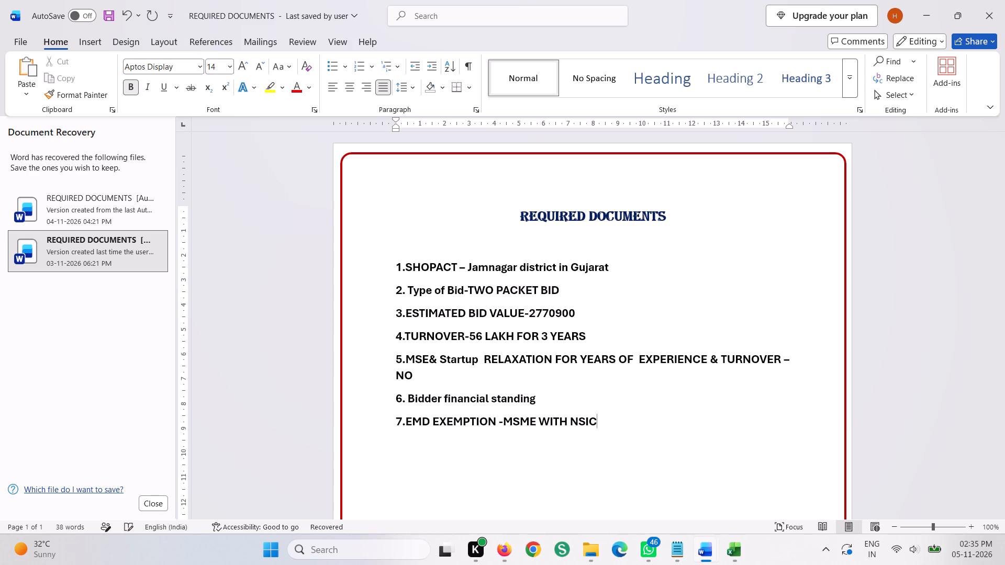
text(/CSPO)
key(space)
Start a new list line numbered "8." below item 7.
key(Return)
text(8.)
Return to page 11 of 1793781101.pdf in the browser and copy a screenshot of paragraph b) through clause 8.
key(alt+Tab)
key(alt+Tab)
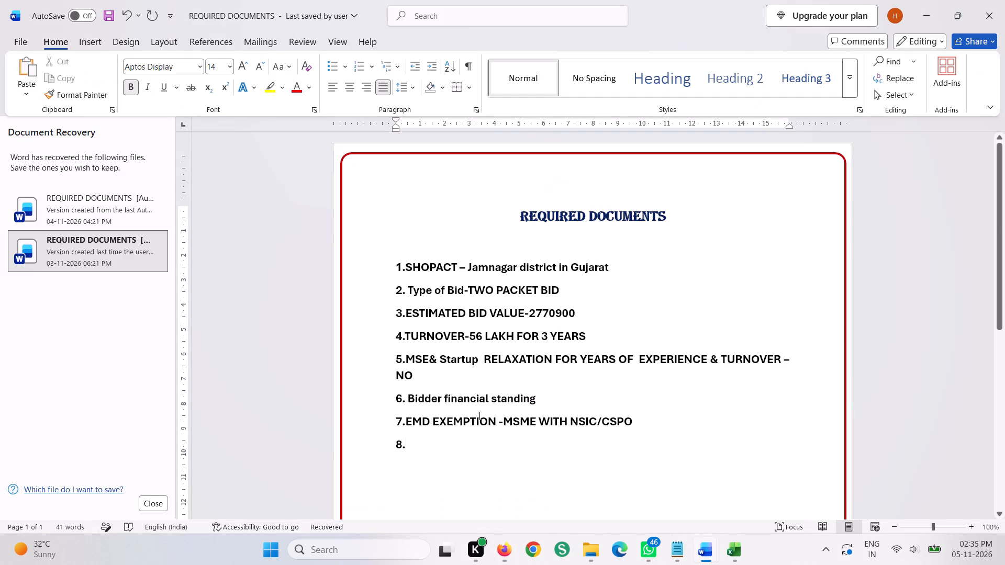
key(alt+Tab)
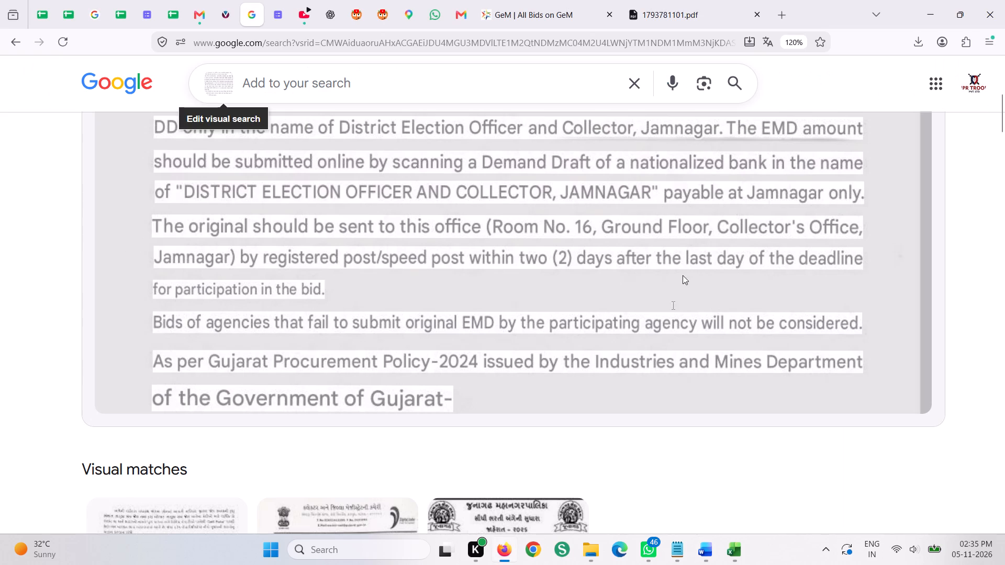
click(695, 0)
scroll(548, 267, down, 1)
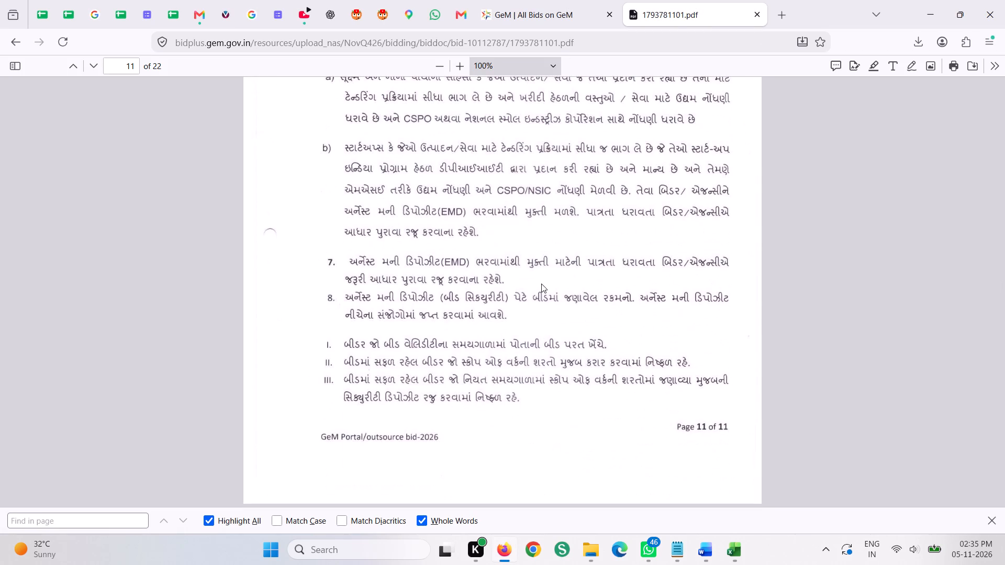
key(ctrl+shift+s)
drag(273, 128, 807, 435)
click(687, 457)
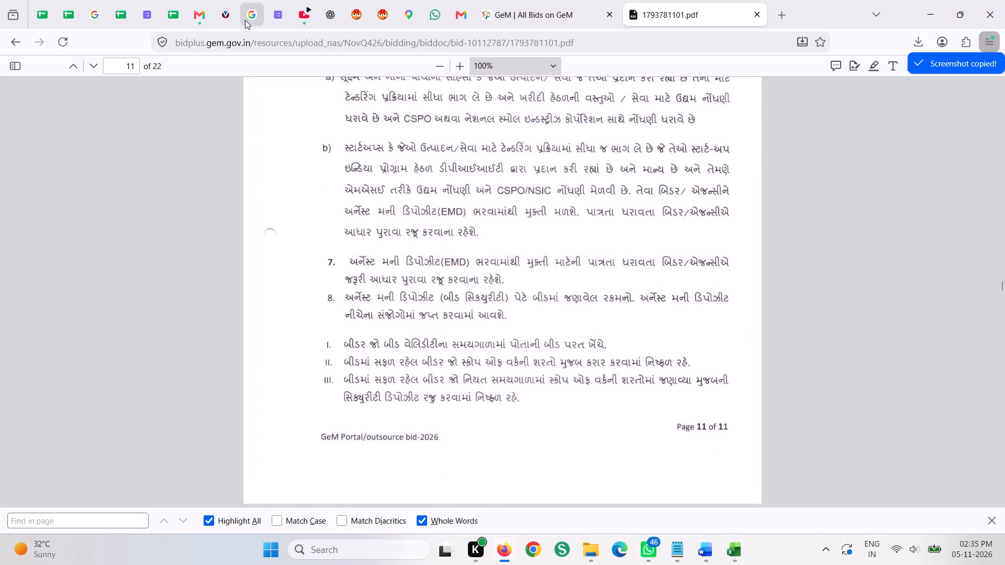
Run a Google Lens search on the new capture, translate it into English, and read the EMD exemption and forfeiture clauses.
click(245, 20)
click(706, 81)
click(612, 301)
key(ctrl+v)
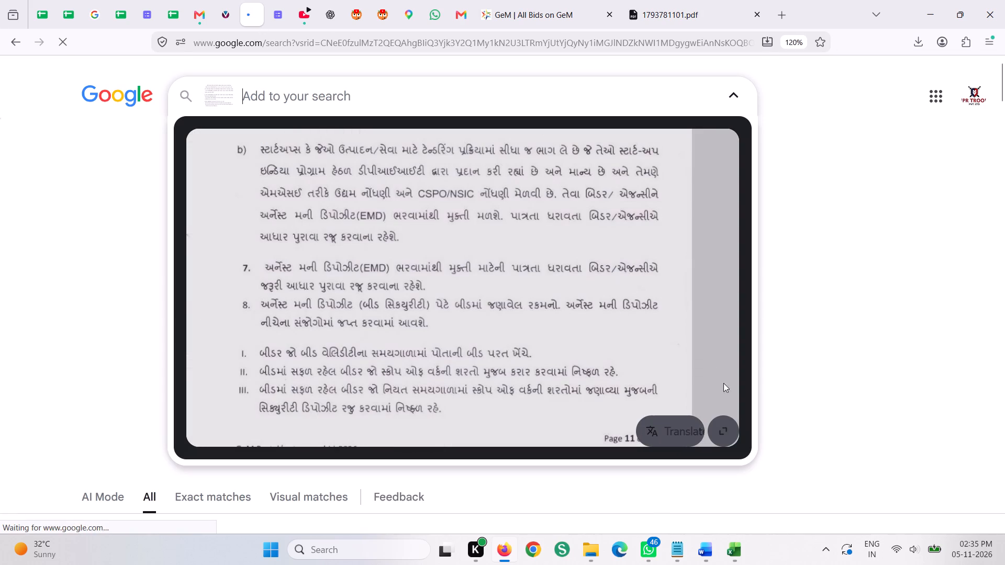
click(661, 430)
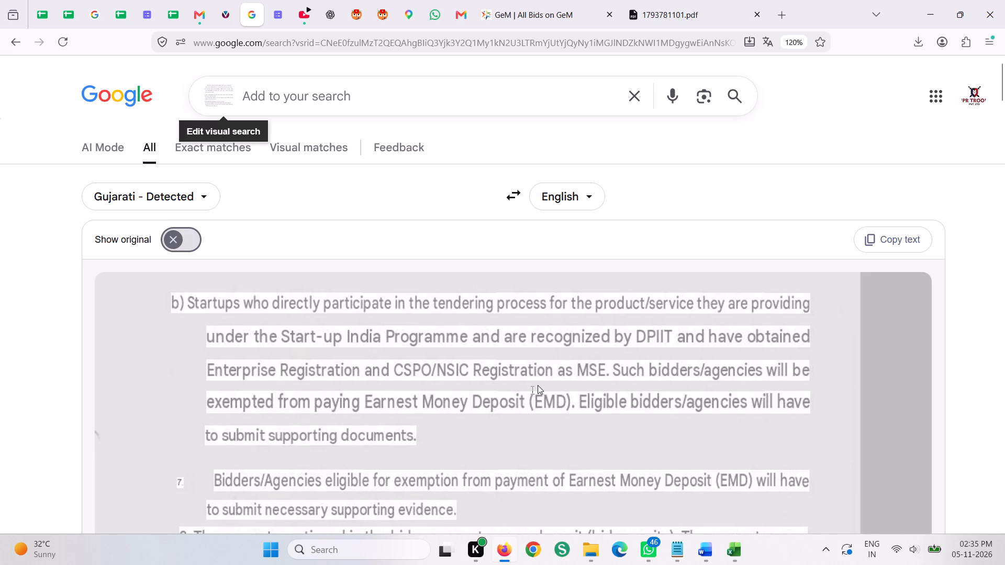
scroll(537, 386, down, 1)
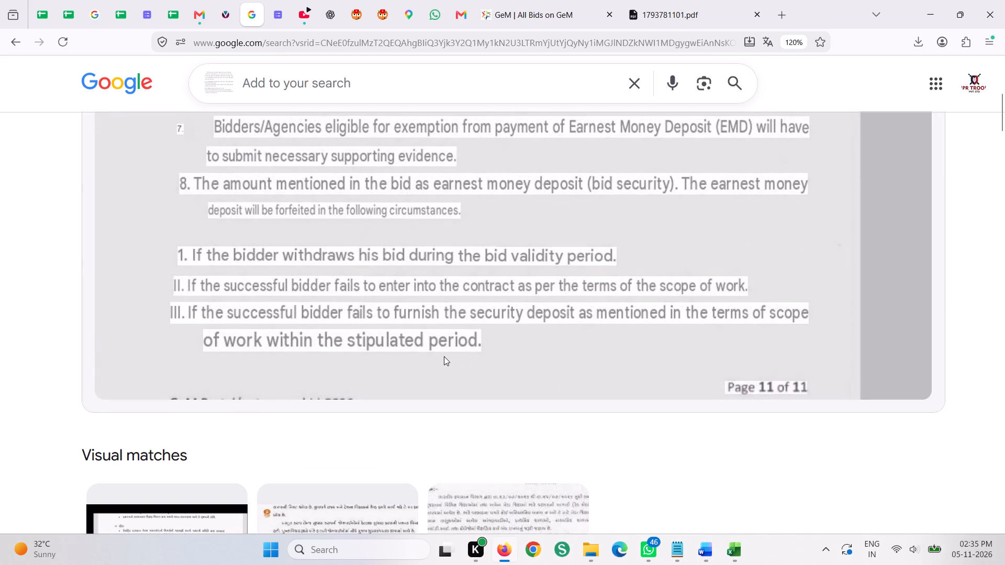
Return to 1793781101.pdf and copy a screenshot of the document list, items 1 to 12, on page 14.
click(699, 0)
scroll(508, 321, down, 1)
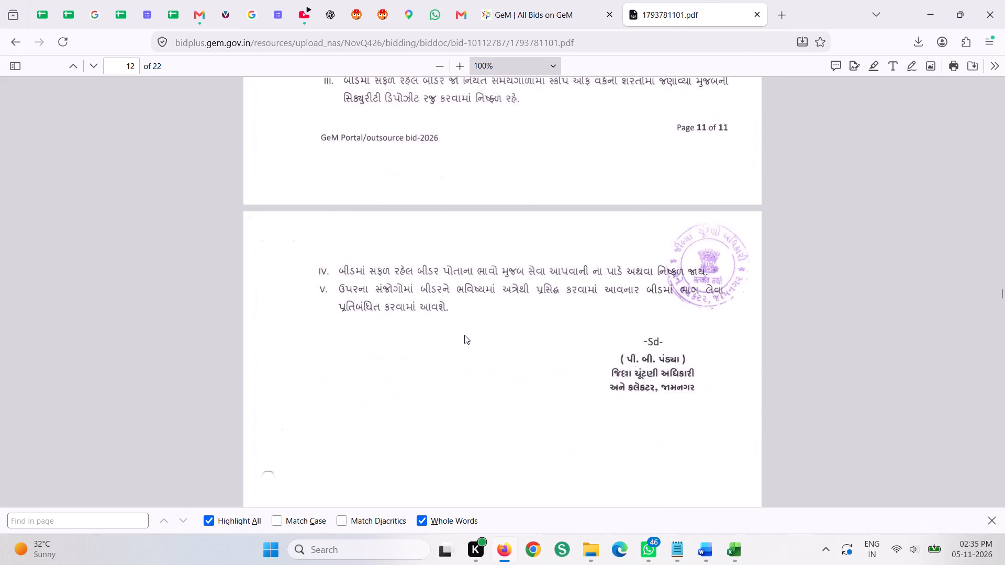
scroll(464, 335, down, 5)
scroll(514, 336, down, 1)
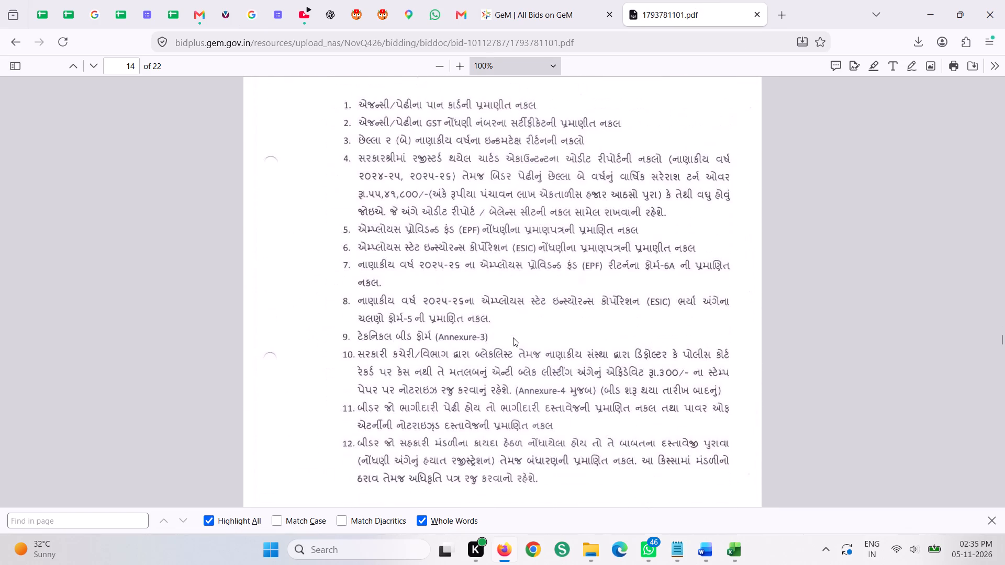
key(ctrl+shift+s)
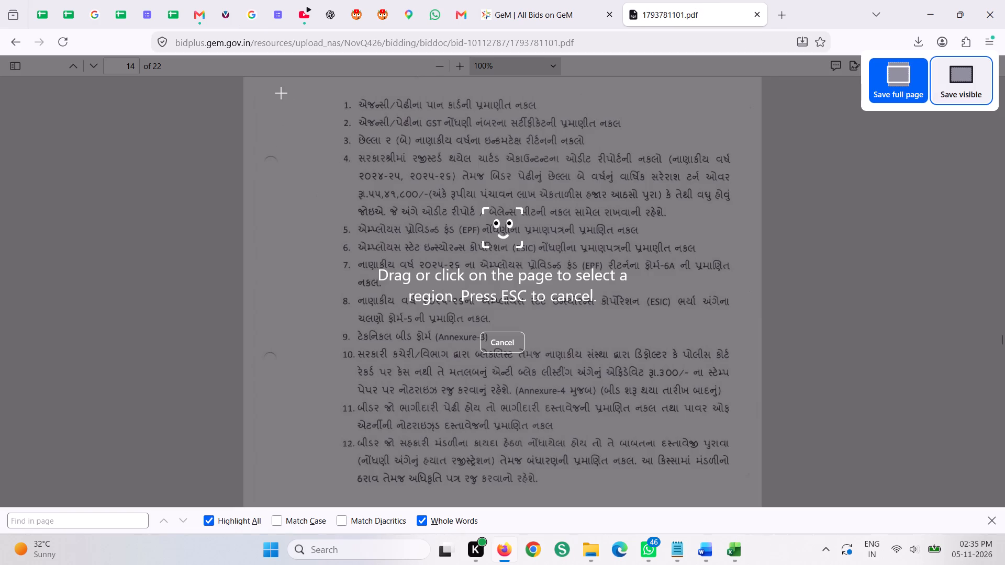
drag(281, 93, 797, 498)
click(693, 478)
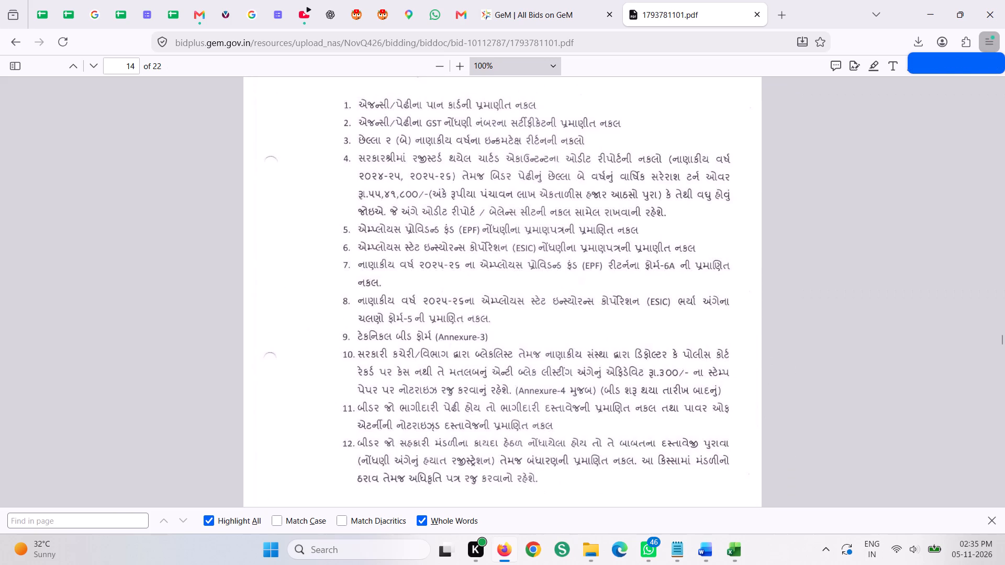
Run a Google Lens search on the captured document list and translate it from Gujarati into English.
click(256, 14)
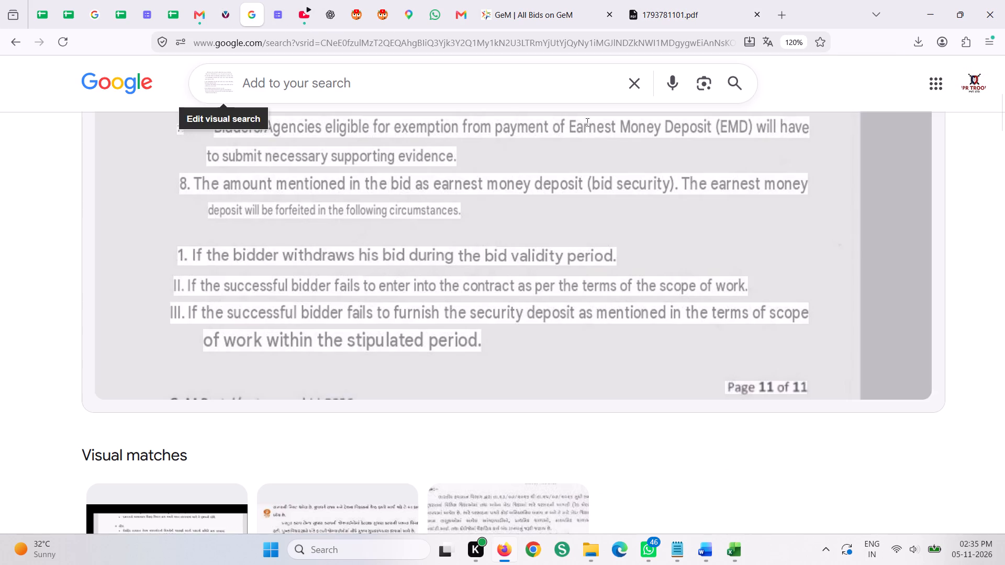
click(705, 81)
click(604, 300)
key(ctrl+v)
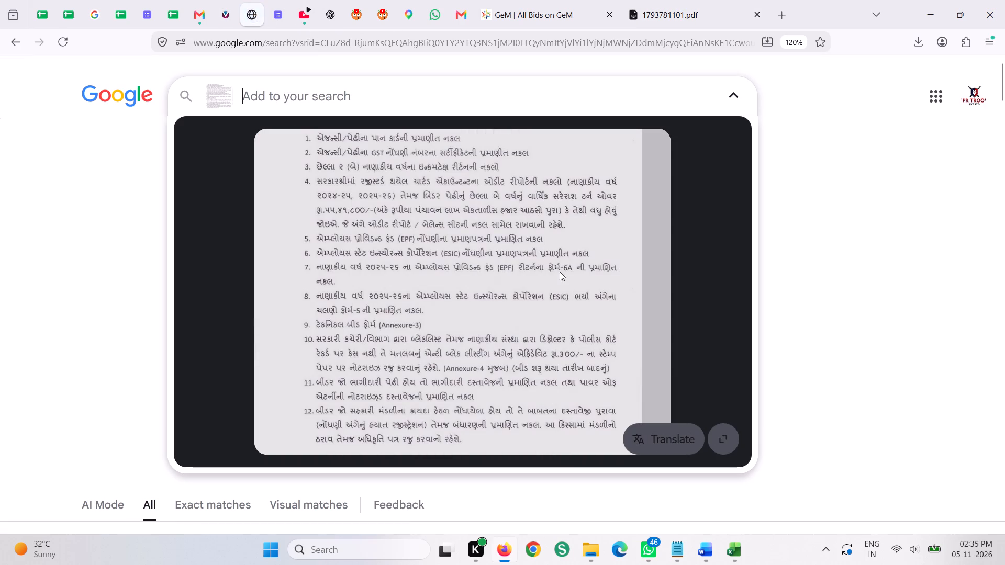
click(639, 431)
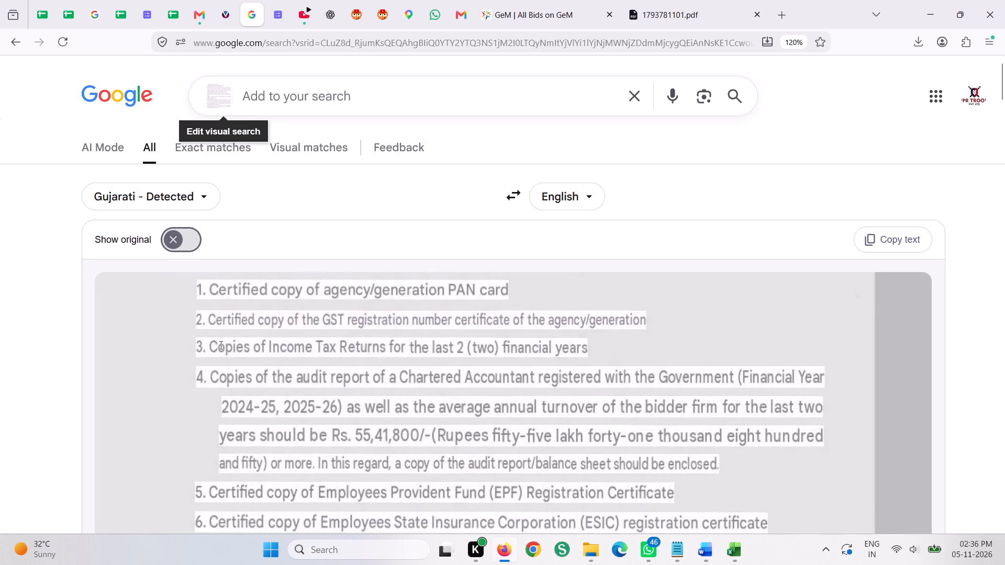
Copy "Copies of Income Tax Returns for the last 2 (two) financial years" from the translation into item 8 of the Word list.
drag(217, 346, 571, 347)
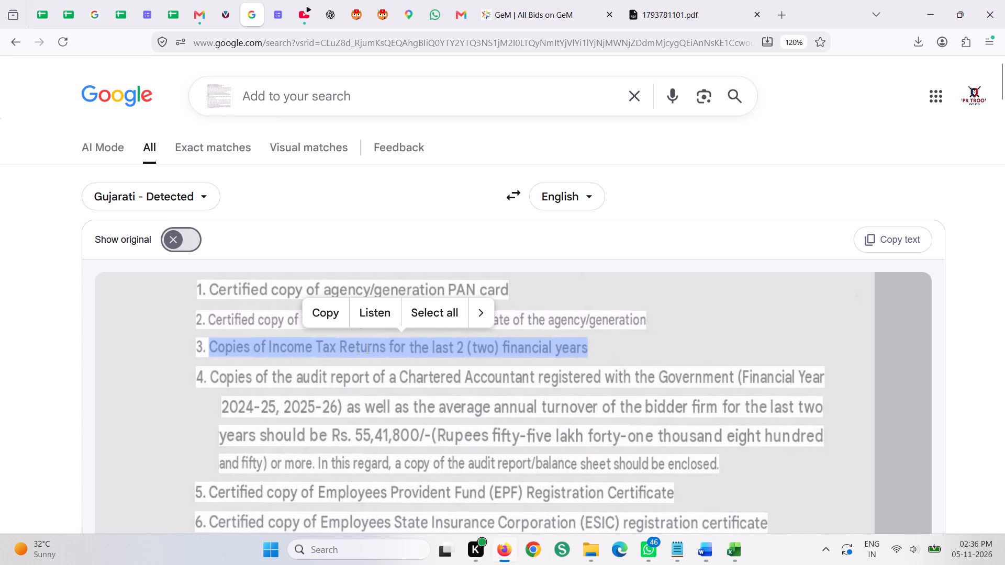
click(326, 311)
key(alt+Tab)
key(ctrl+v)
Add item 9 to the Word list as "COPY OF EPGF,ESIC,GST,PAN REG CERTIFCIATE".
key(Return)
text(9.)
text(COPY OF EPGF,ESIC,.GST)
key(BackSpace)
key(BackSpace)
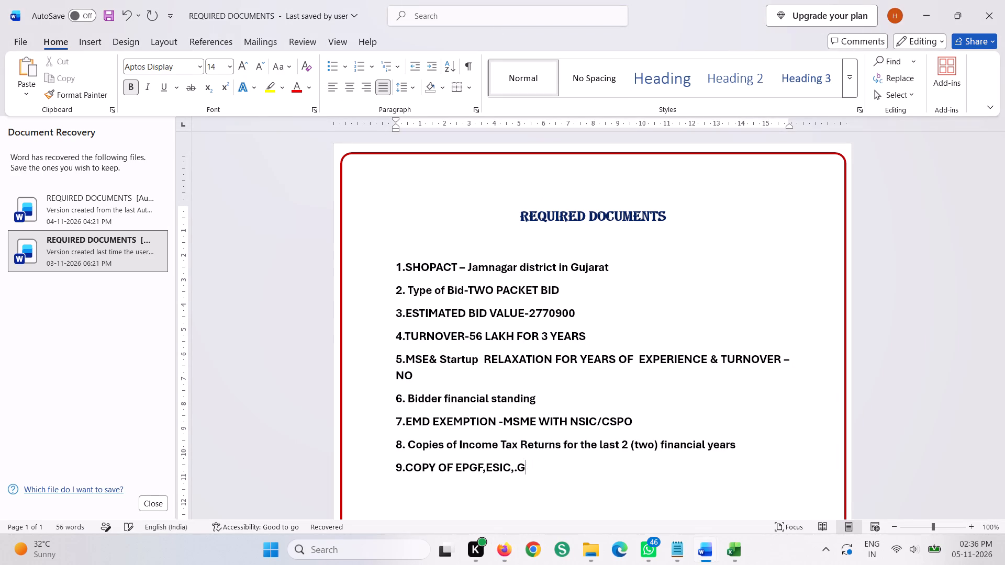
key(BackSpace)
key(BackSpace)
text(GST,PAN,)
key(i)
key(BackSpace)
key(BackSpace)
key(space)
text(REG CERTIFCIA)
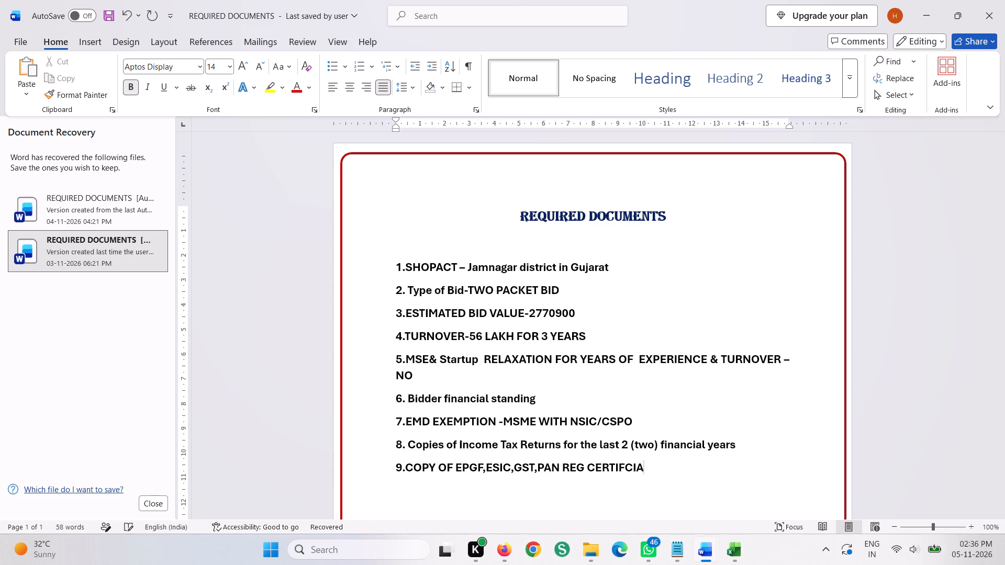
text(TE)
key(space)
Add item 10 using the translation's "affidavit regarding anti-blacklisting", followed by "ON STAMP RS..300".
key(Return)
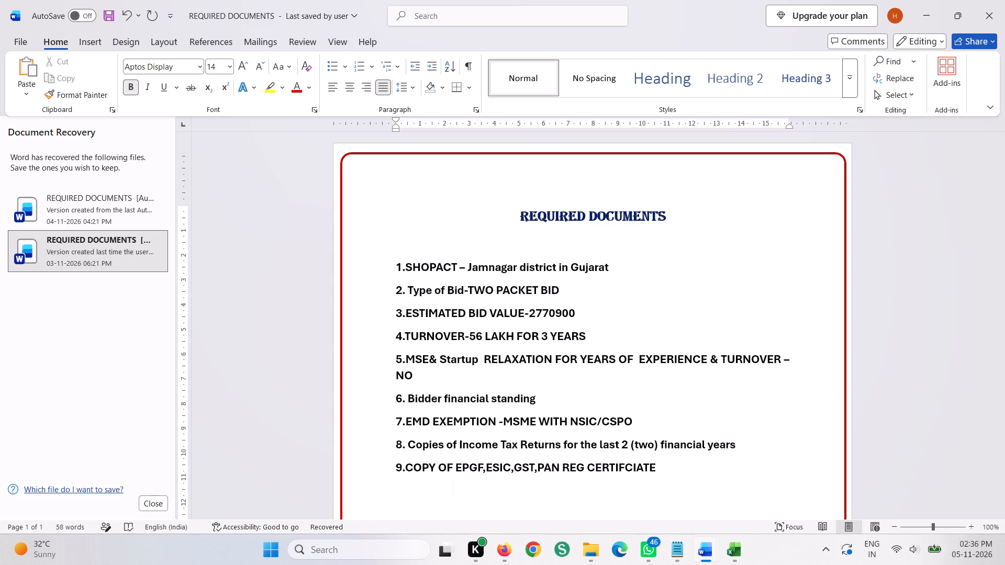
text(10.)
key(alt+Tab)
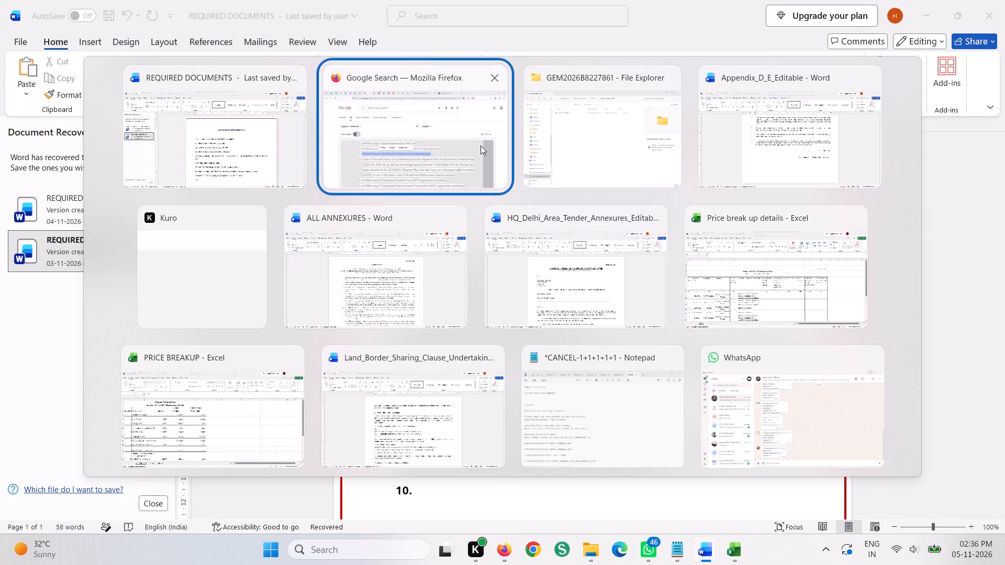
click(446, 143)
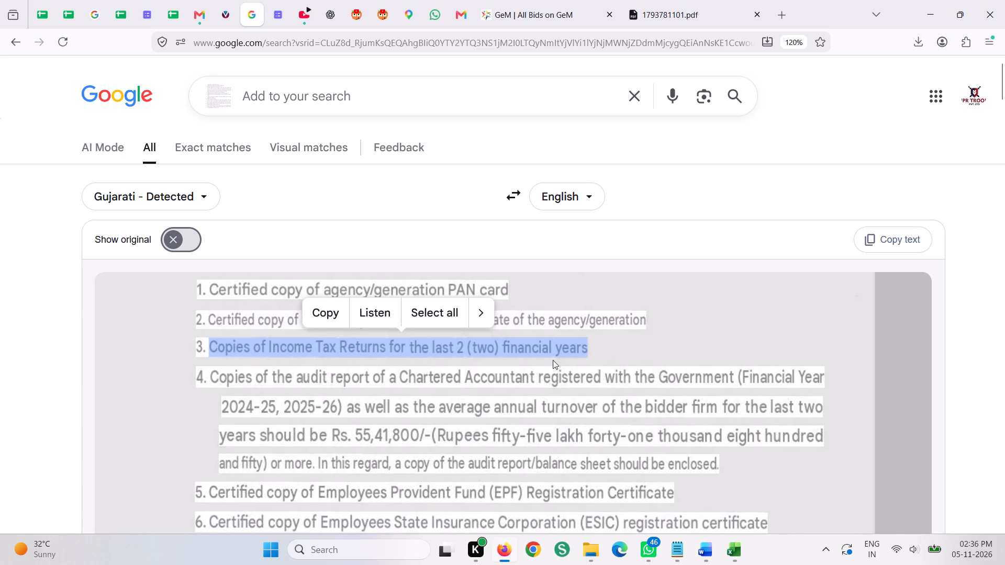
scroll(550, 402, down, 1)
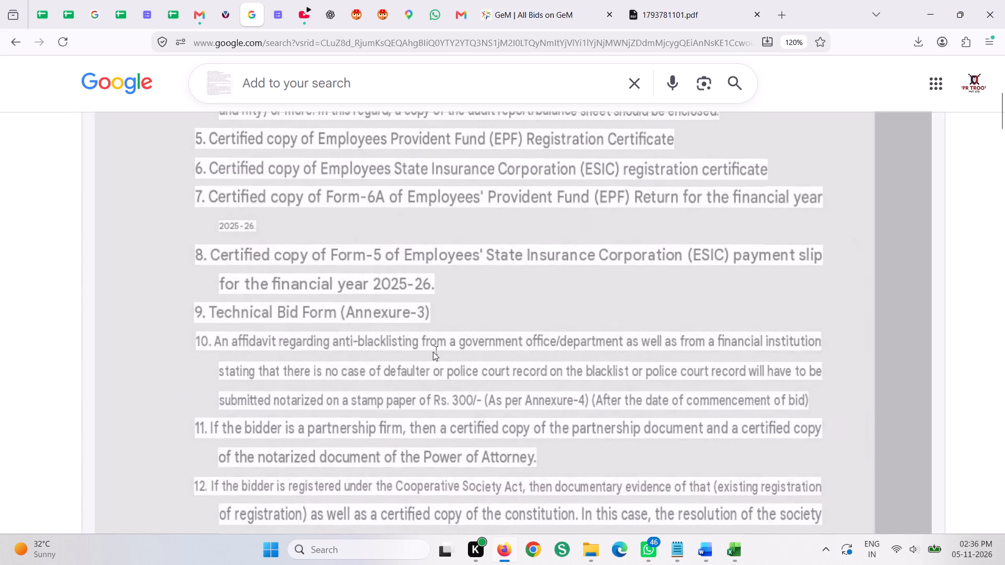
click(396, 343)
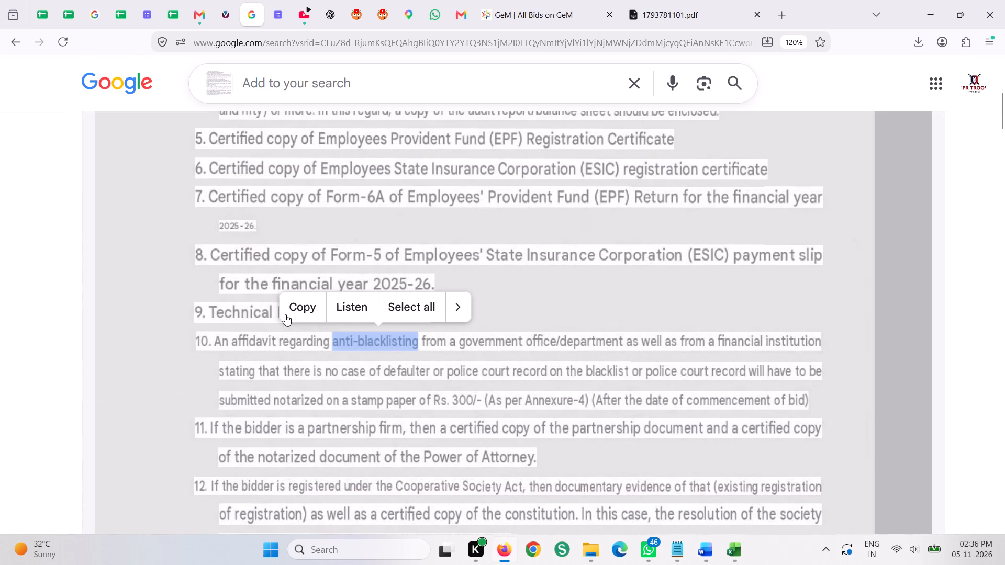
drag(234, 342, 388, 341)
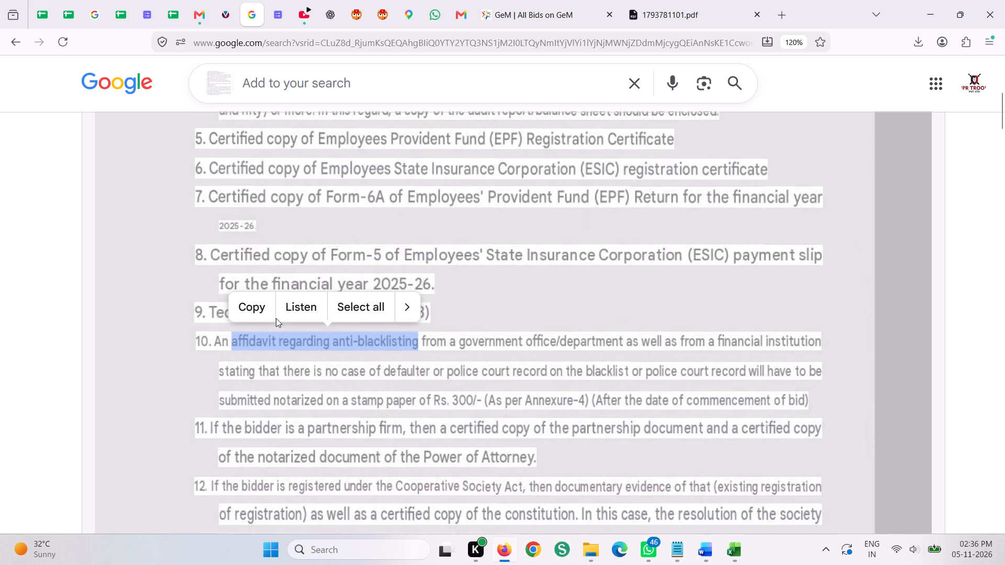
click(253, 301)
key(alt+Tab)
key(ctrl+v)
key(space)
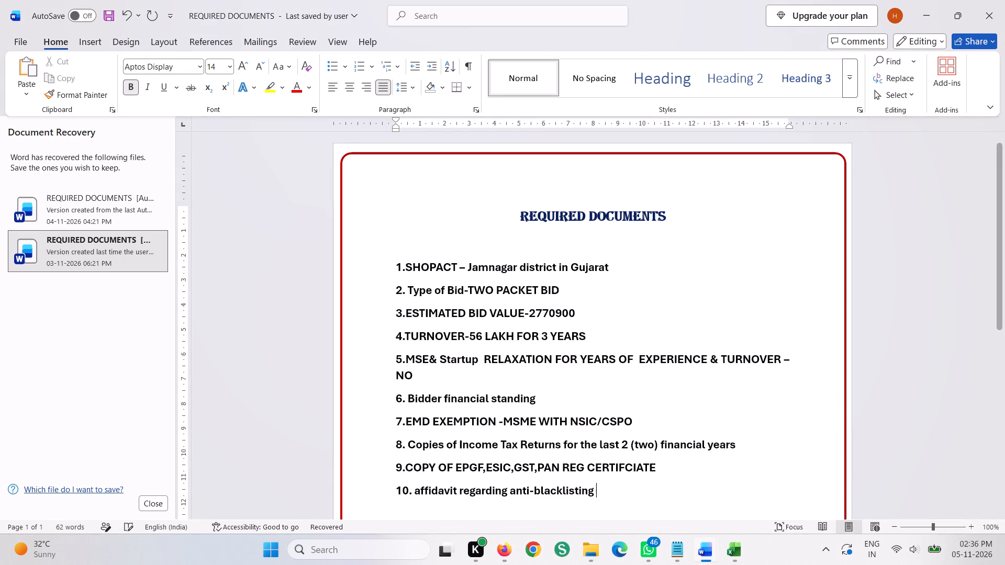
text(ON STAMP RS..300)
Copy "As per Annexure-4" from the translated affidavit clause and append it to item 10 in Word.
key(alt+Tab)
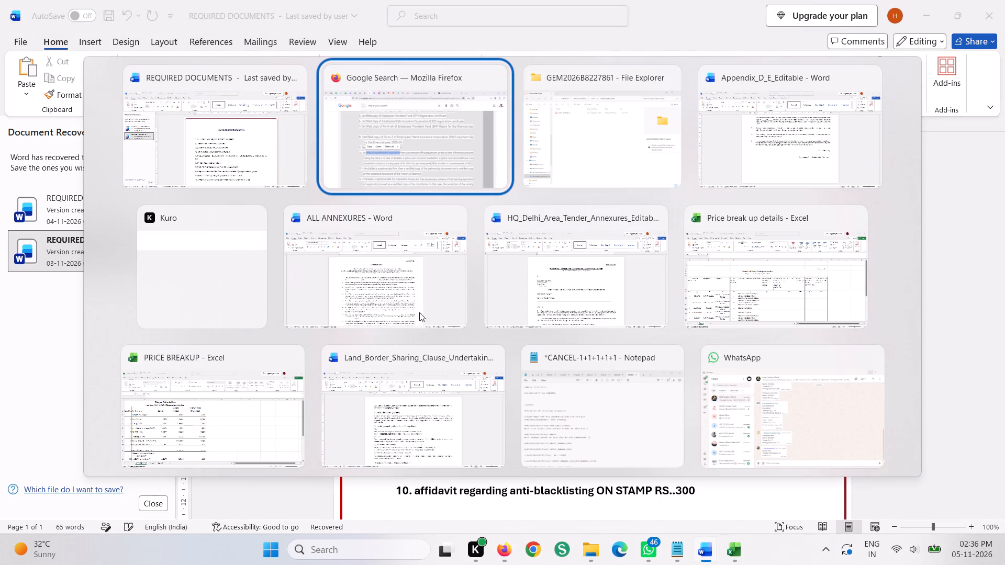
click(412, 154)
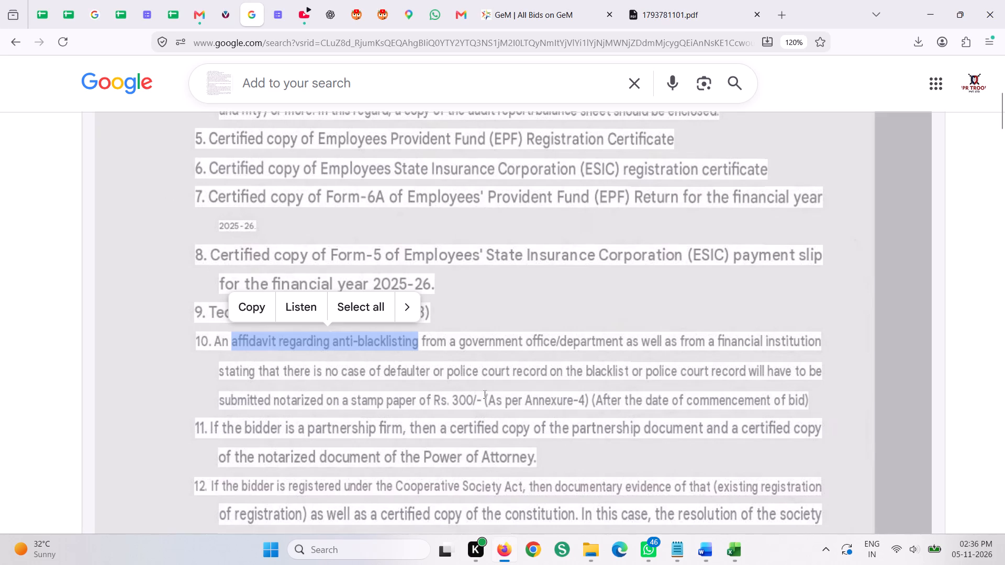
drag(488, 400, 555, 399)
click(466, 364)
key(alt+Tab)
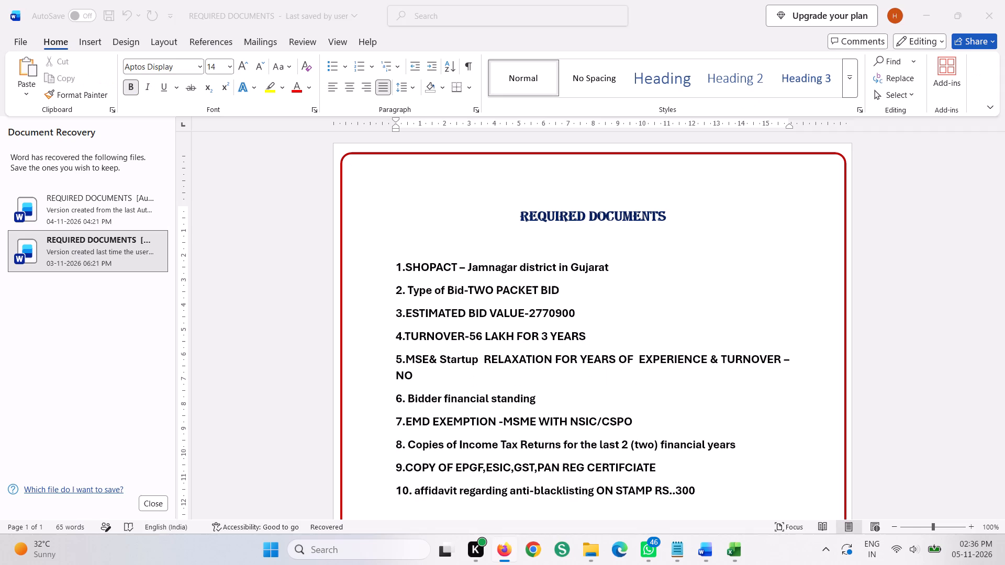
key(ctrl+v)
Copy "After the date of commencement of bid" from the translated affidavit clause and append it to item 10 in Word.
key(alt+Tab)
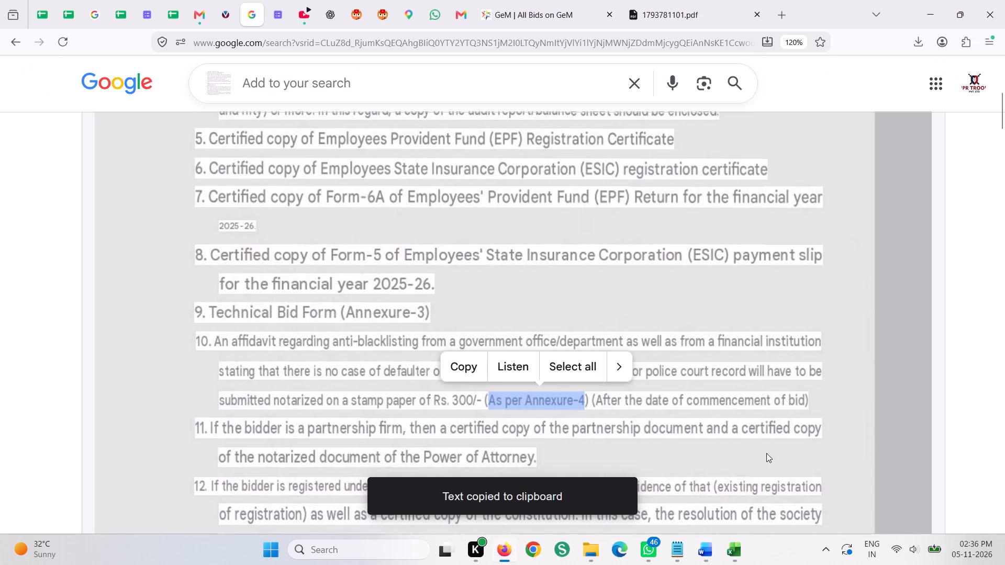
drag(599, 400, 807, 399)
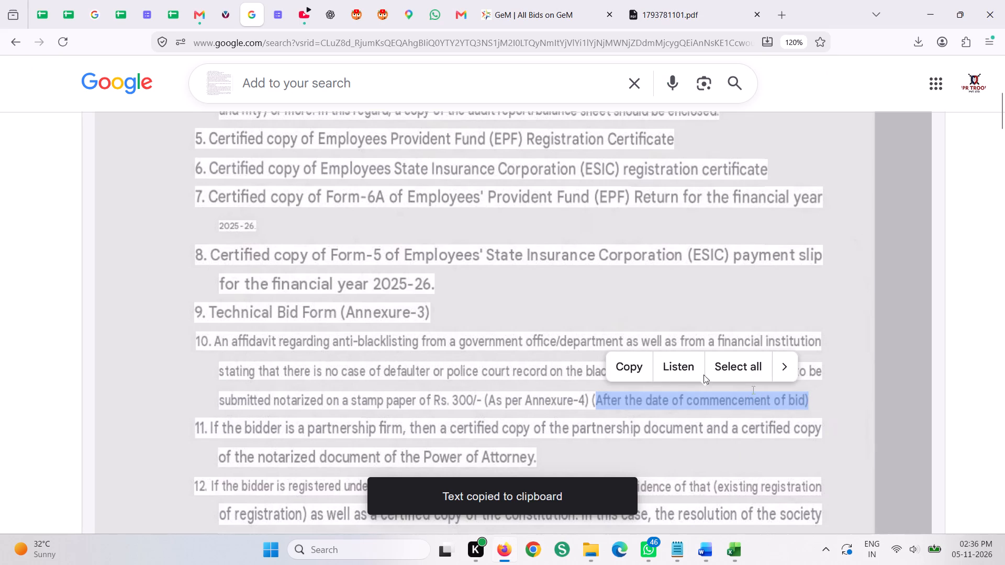
click(639, 356)
click(633, 370)
key(alt+Tab)
key(space)
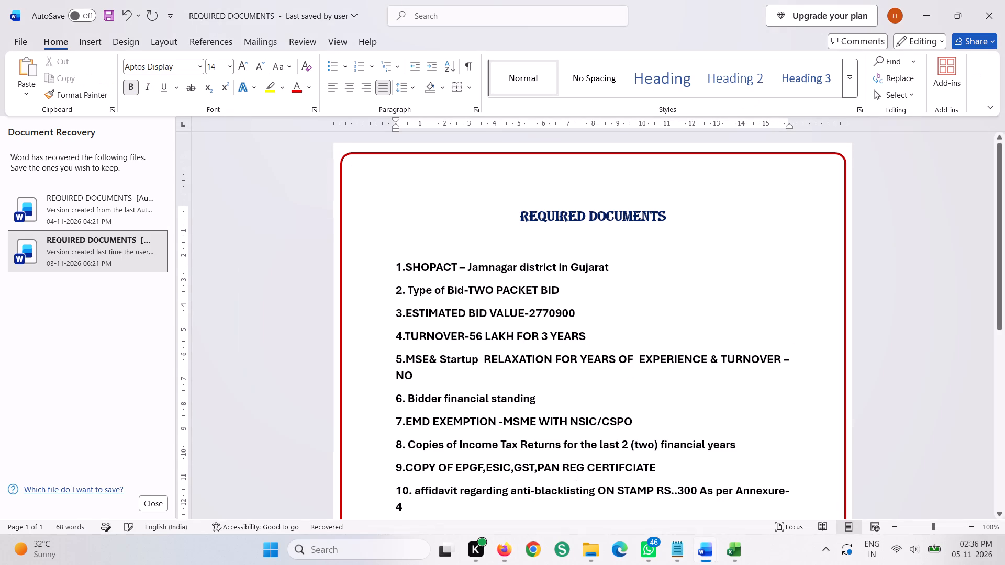
key(ctrl+v)
Add item 11 to the Word list with "Power of Attorney" copied from the translated clause 11.
key(Return)
text(11.)
key(alt+Tab)
scroll(332, 460, down, 1)
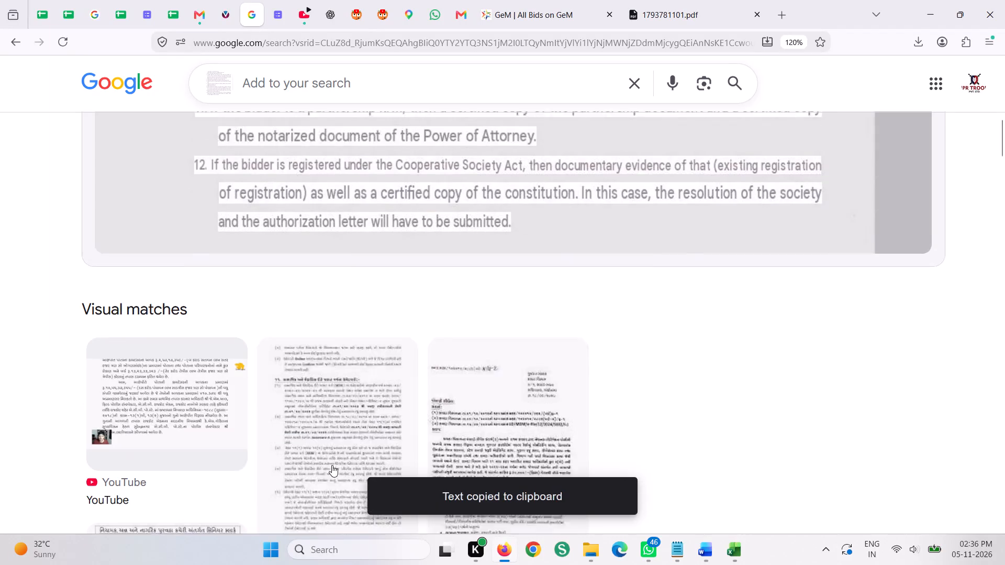
scroll(341, 304, up, 1)
drag(431, 458, 504, 452)
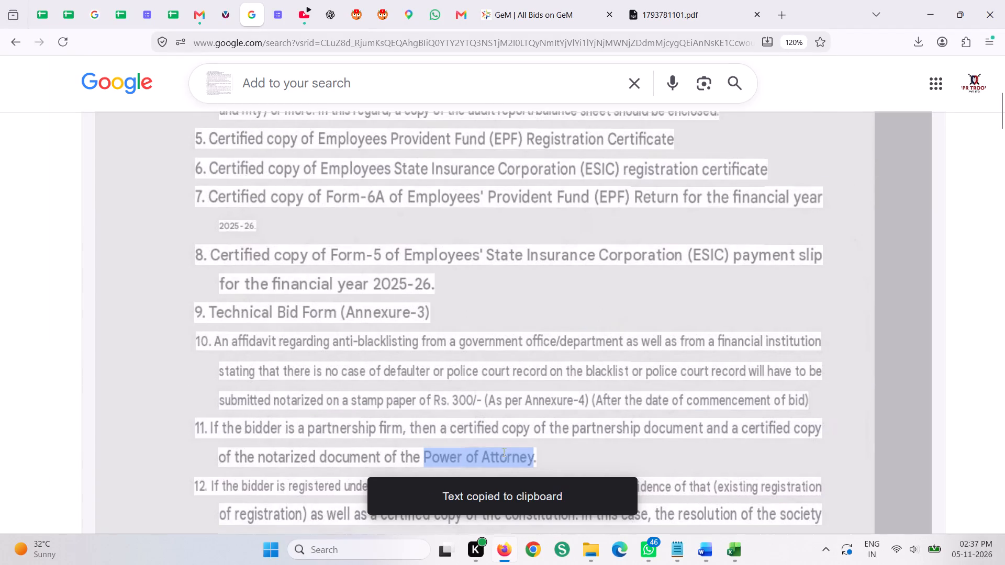
drag(504, 452, 519, 453)
click(403, 421)
key(alt+Tab)
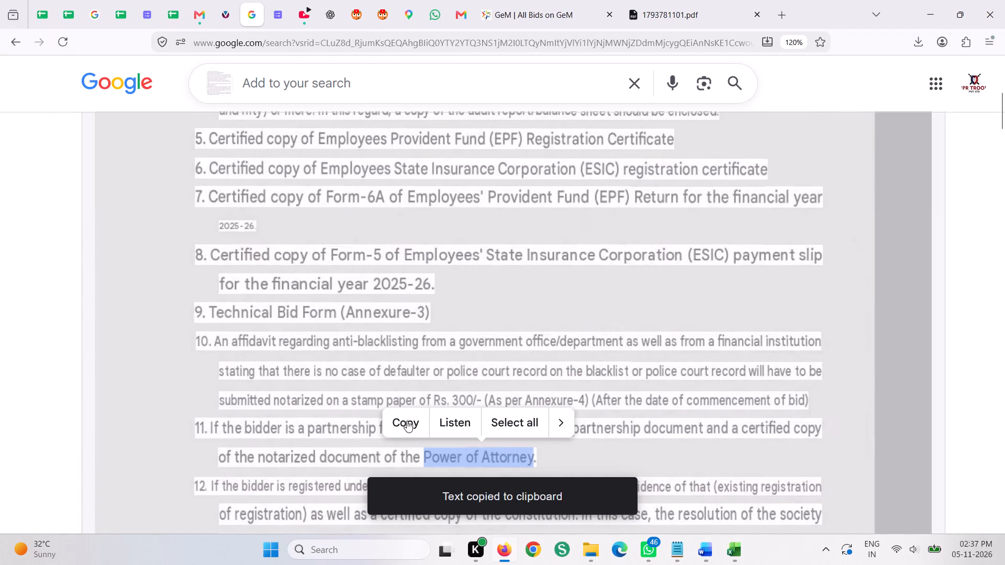
key(ctrl+v)
Start a new list line numbered "12." below item 11.
key(Return)
text(12.)
Return to 1793781101.pdf in the browser and copy a screenshot of items 13 to 15 on page 15.
key(alt+Tab)
scroll(396, 436, down, 1)
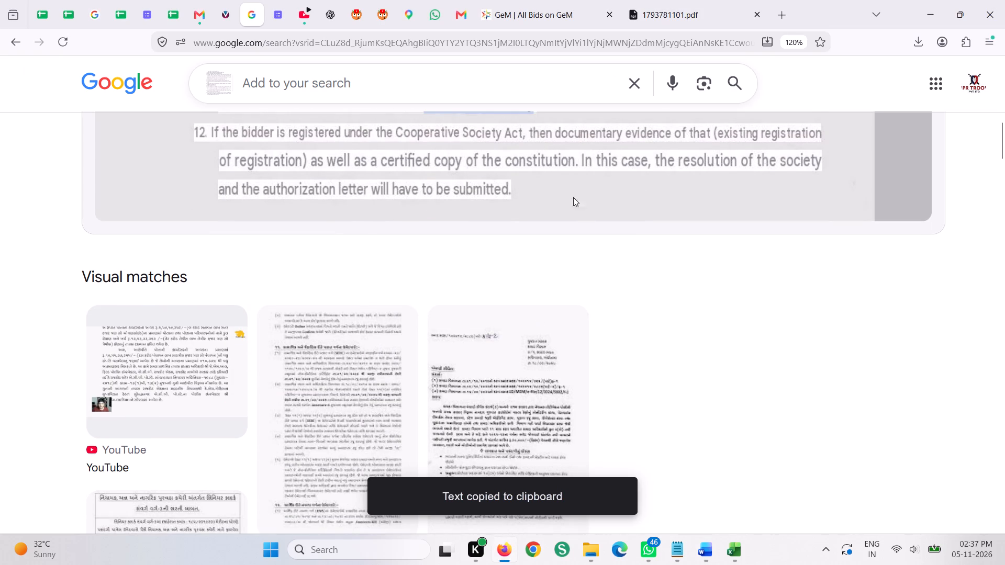
click(696, 0)
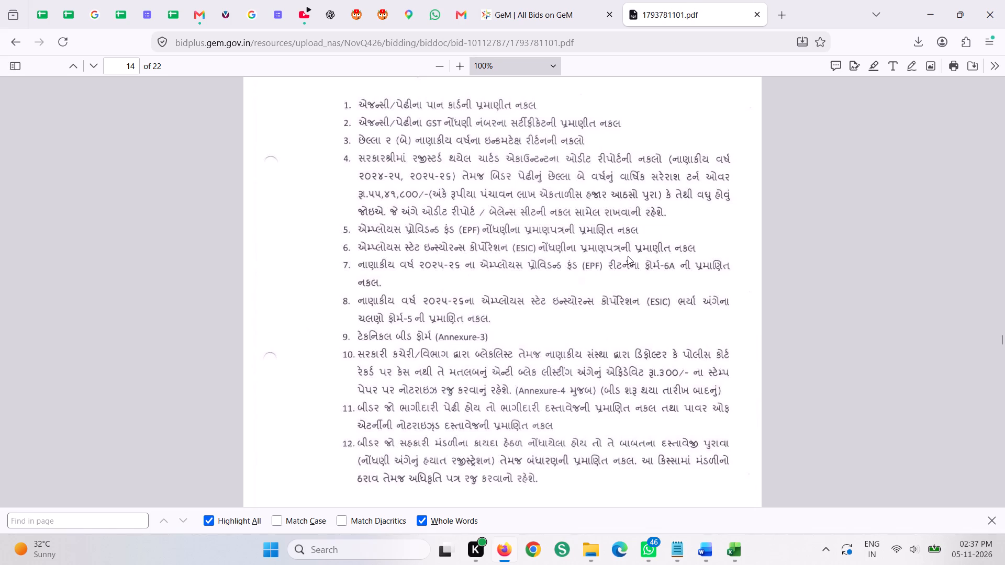
scroll(624, 267, down, 1)
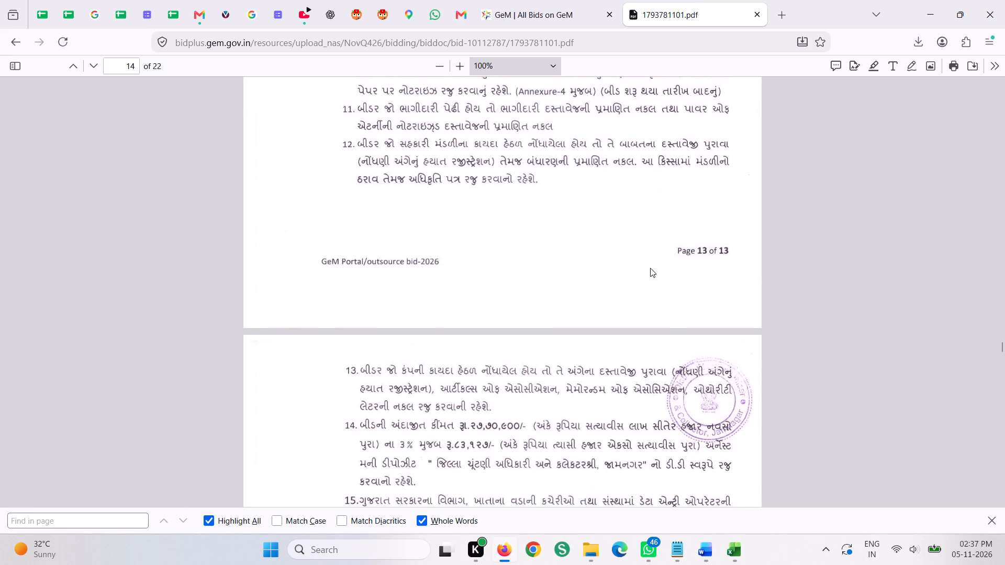
scroll(628, 276, down, 1)
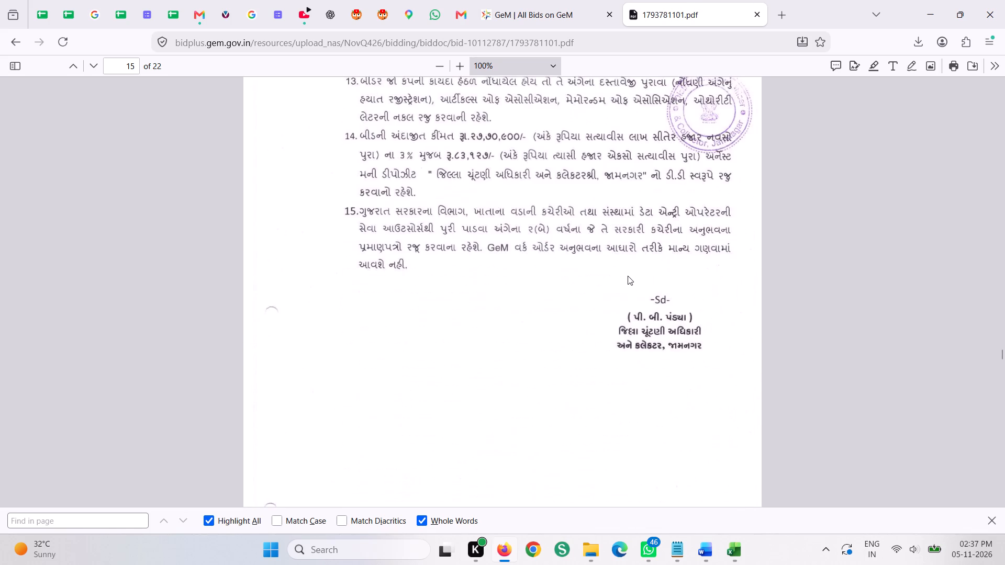
double_click(1000, 82)
key(ctrl+shift+s)
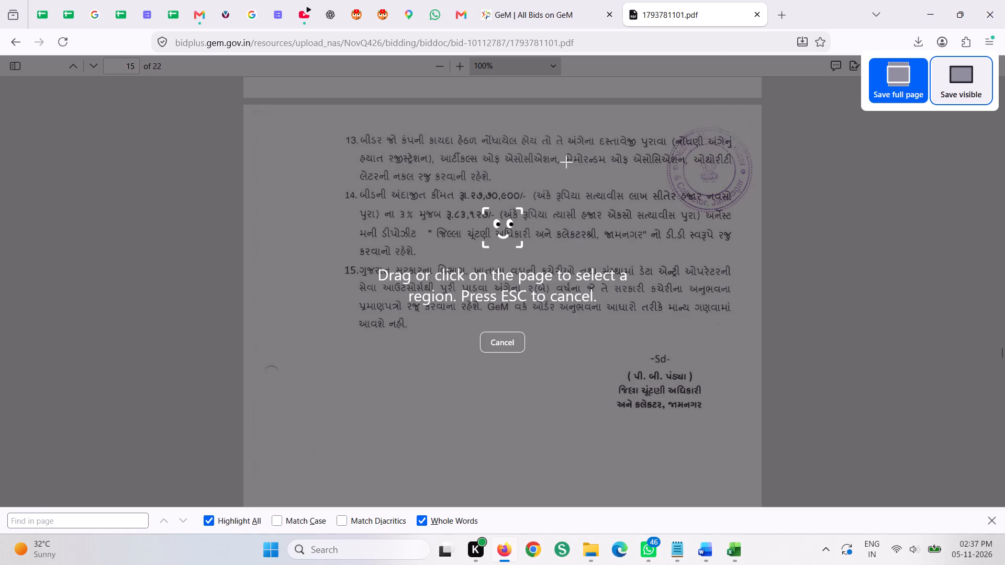
drag(303, 115, 799, 403)
click(720, 418)
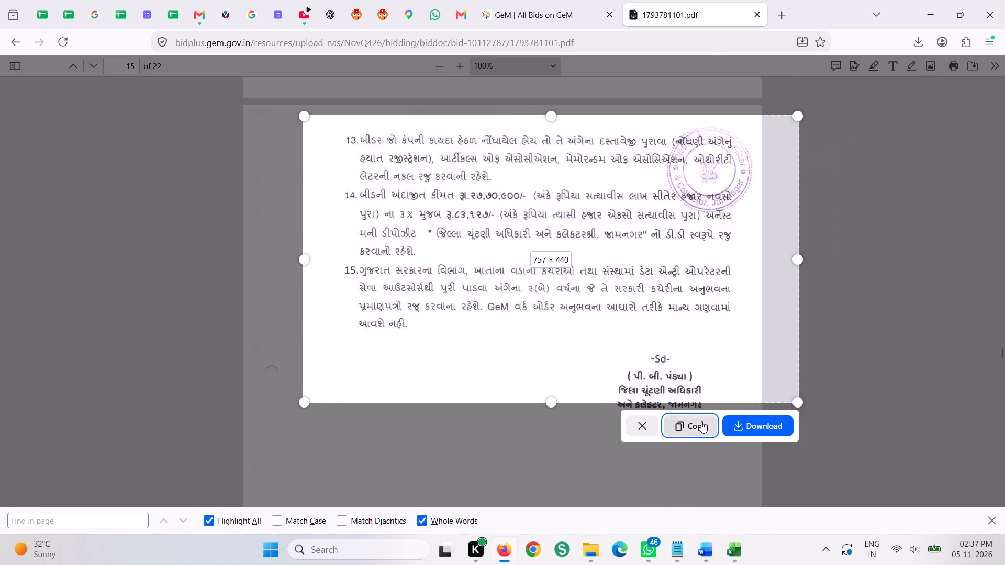
Translate the copied screenshot of items 13 to 15 from Gujarati to English with Google Lens.
click(691, 423)
click(260, 19)
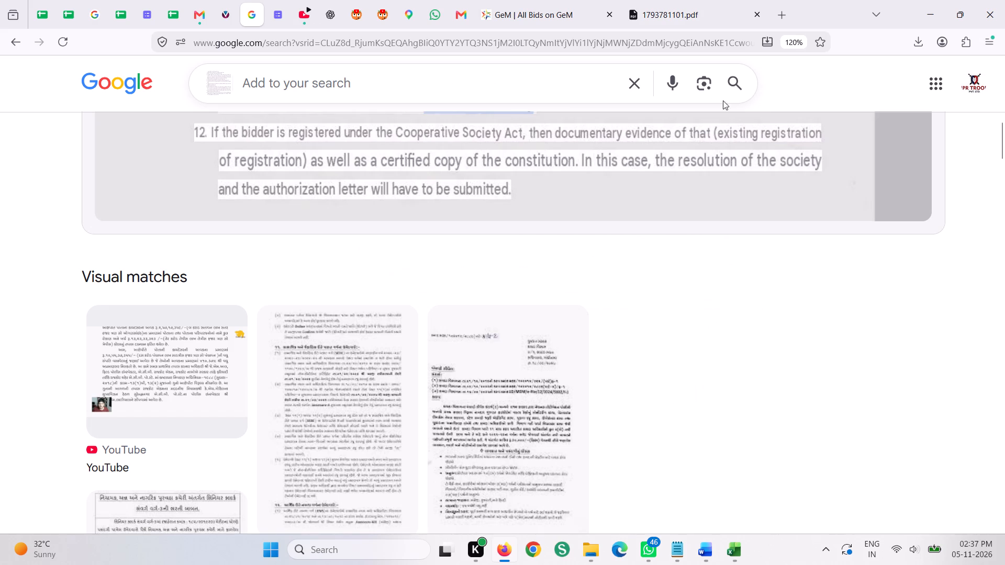
click(708, 81)
click(582, 285)
key(ctrl+v)
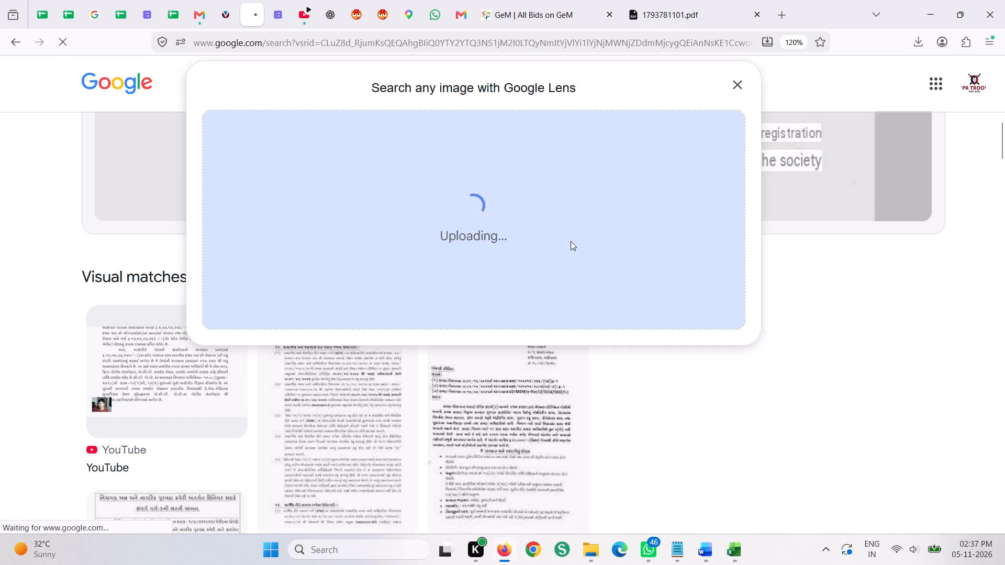
click(674, 428)
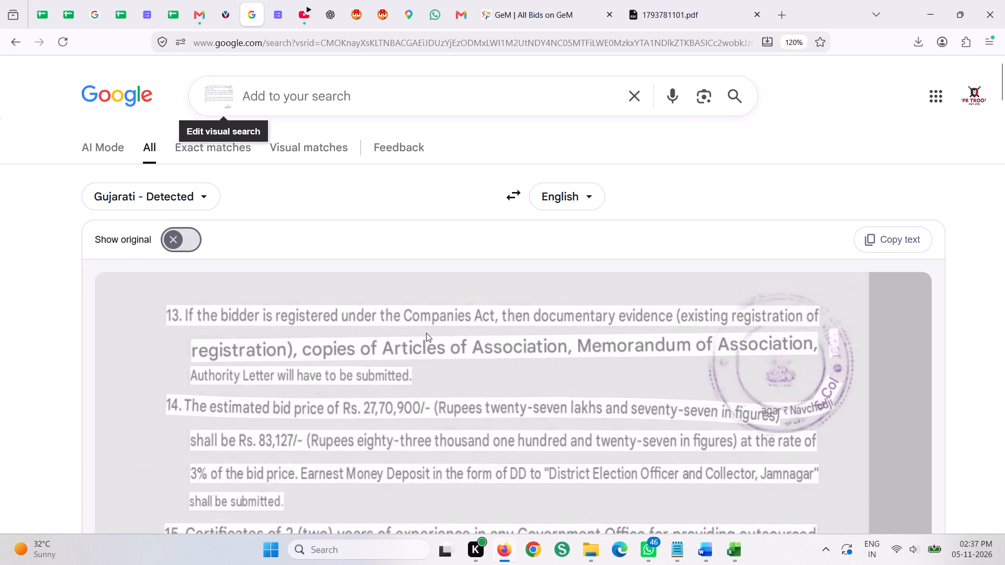
Copy translated clause 13 from "copies of Articles of Association" to "will have to be submitted" and paste it as item 12 in Word.
drag(309, 351, 372, 355)
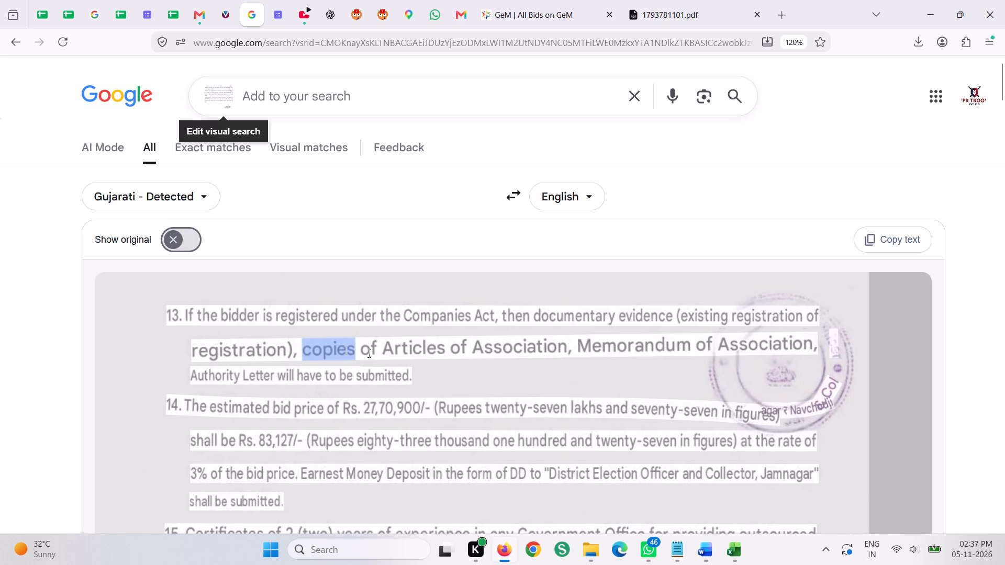
drag(372, 355, 400, 368)
click(431, 308)
key(alt+Tab)
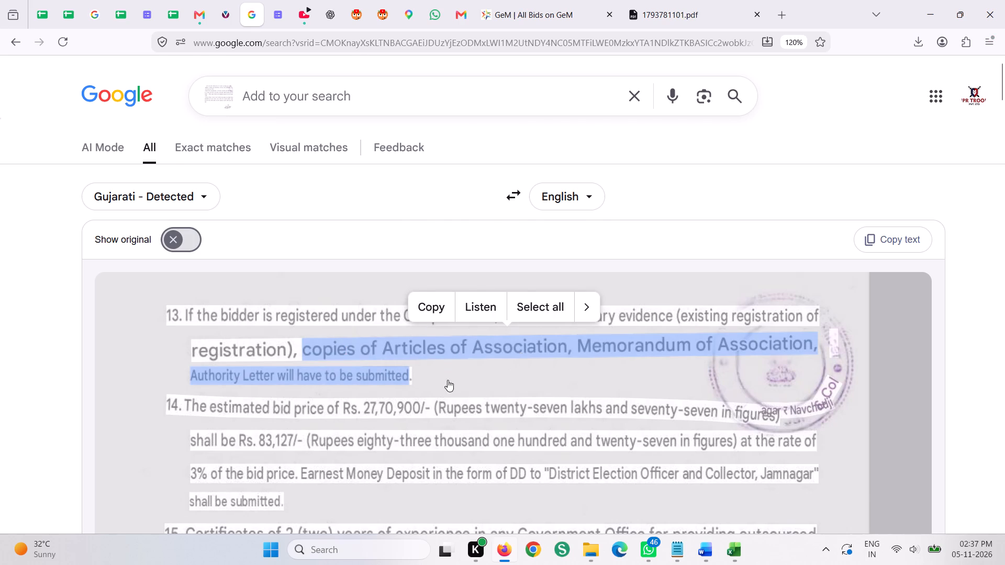
key(ctrl+v)
Add item 13 to the Word list with translated clause 15, from "Certificates of 2 (two) years of experience" to "shall be submitted".
key(Return)
text(13.)
key(alt+Tab)
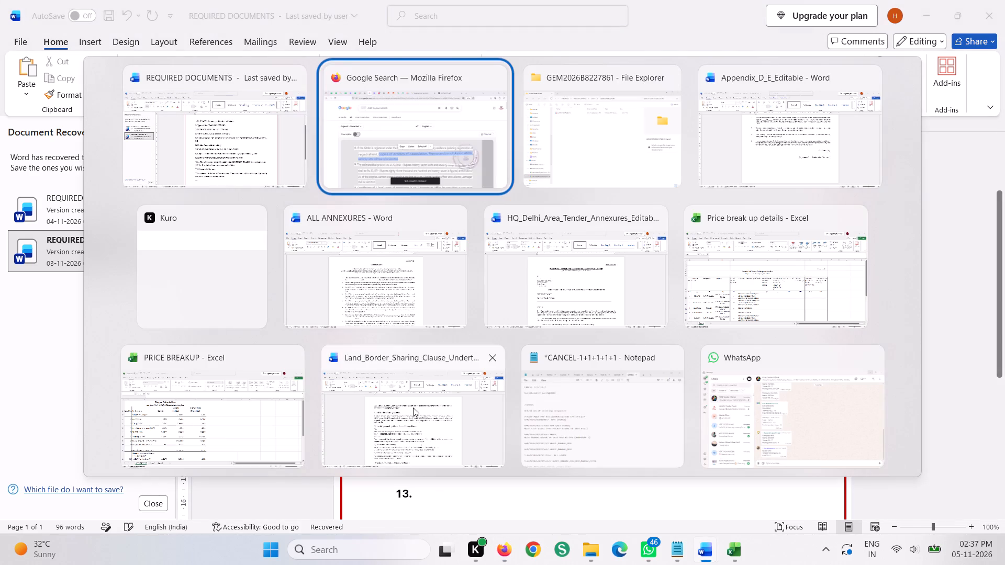
click(444, 132)
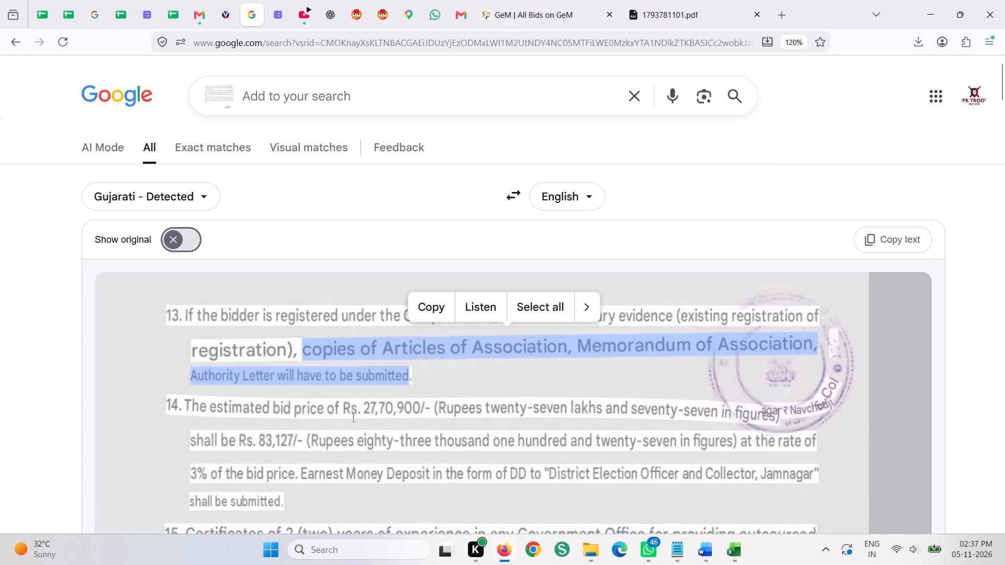
key(alt+Tab)
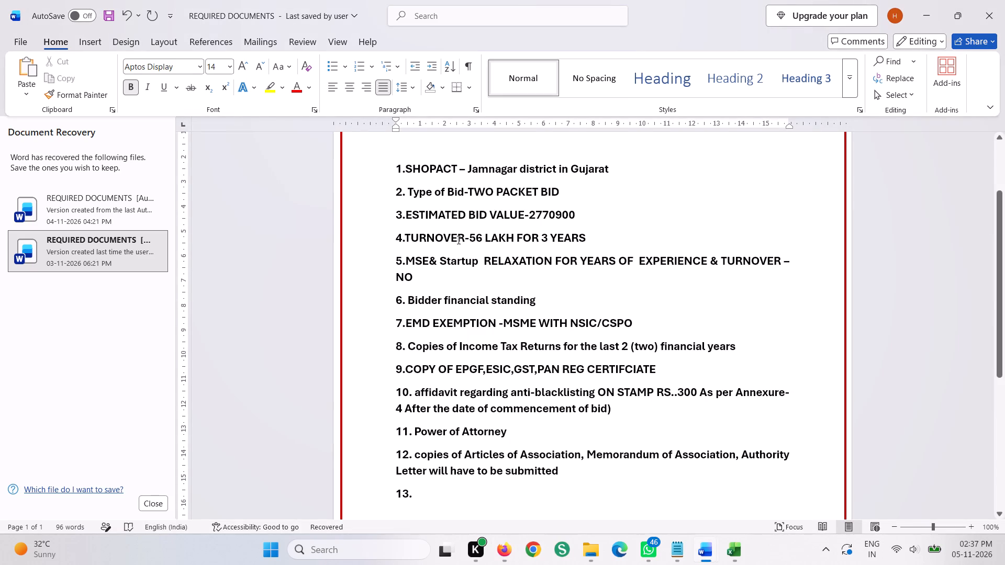
key(alt+Tab)
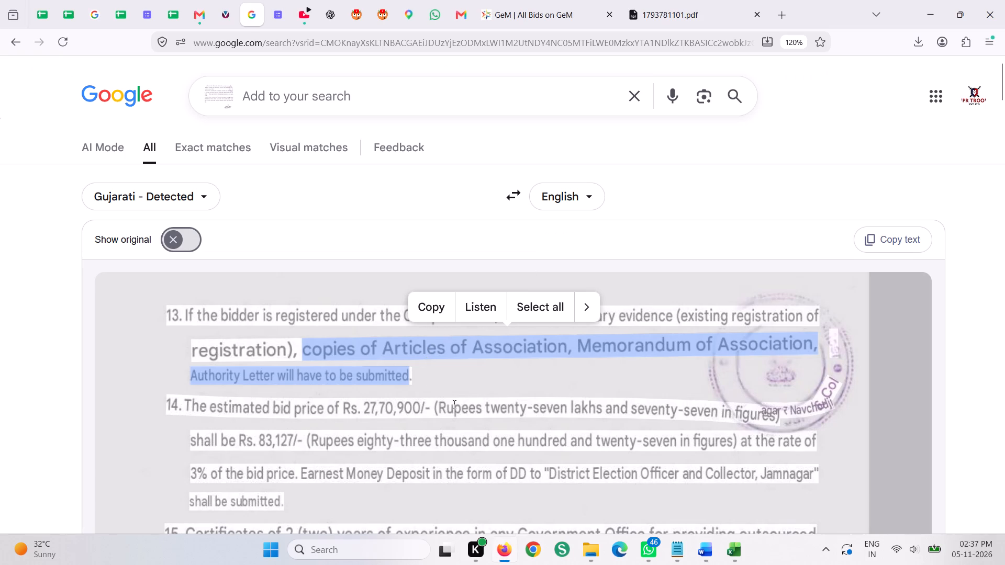
scroll(563, 398, down, 1)
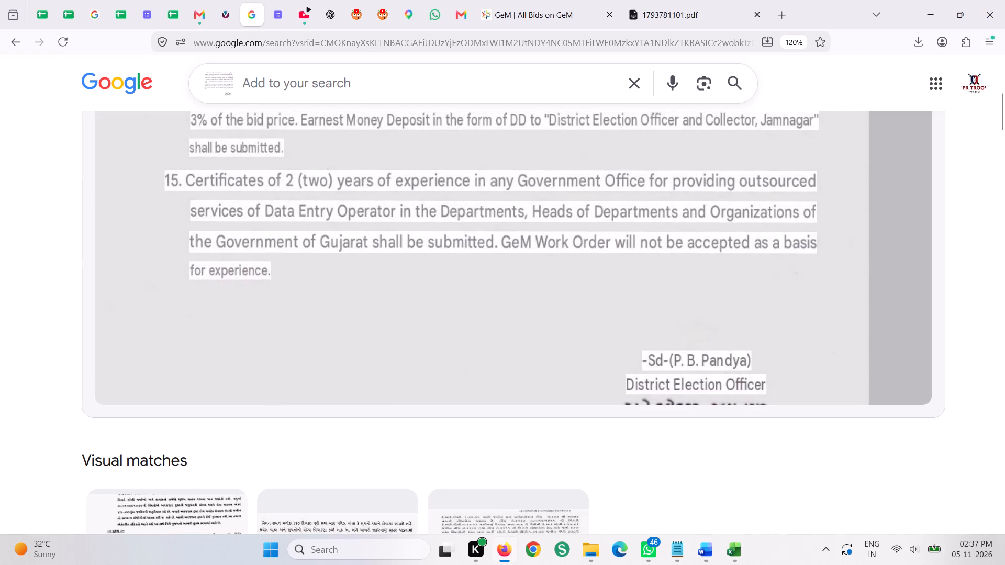
drag(209, 176, 561, 232)
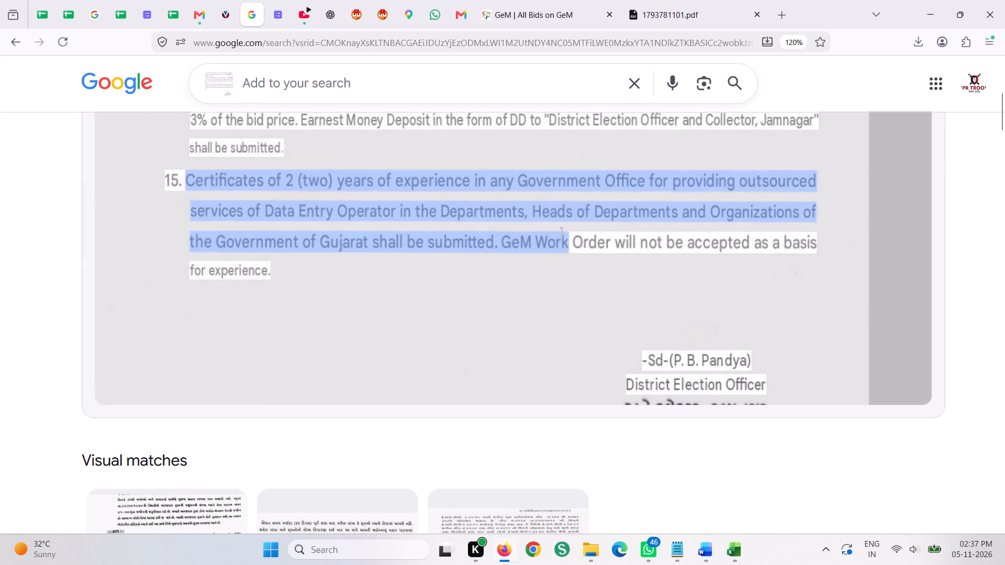
drag(561, 232, 456, 240)
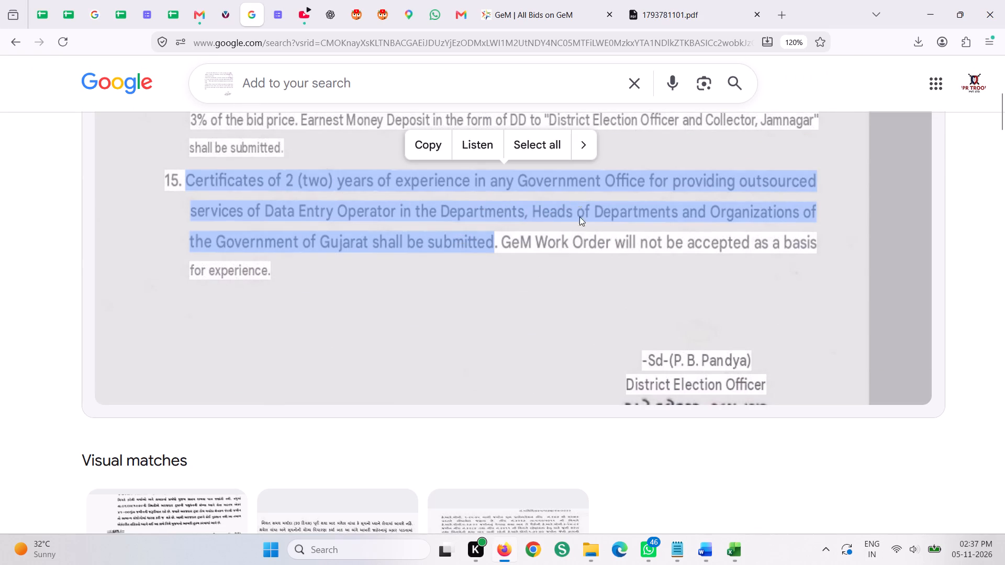
click(430, 140)
key(alt+Tab)
key(ctrl+v)
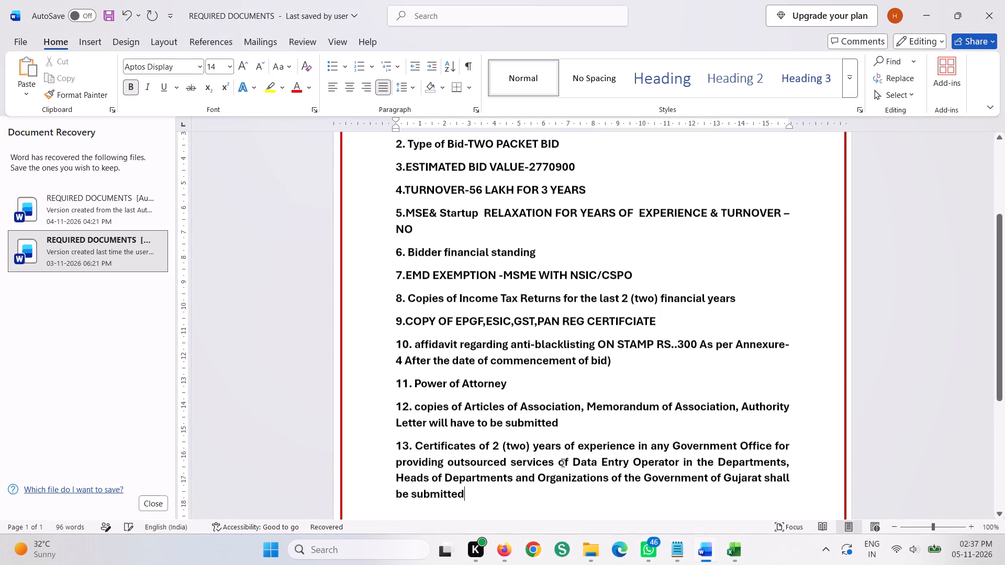
Highlight the text of item 5 (MSE & Startup relaxation) and item 7 (EMD exemption) in yellow.
scroll(537, 448, down, 1)
scroll(562, 374, up, 3)
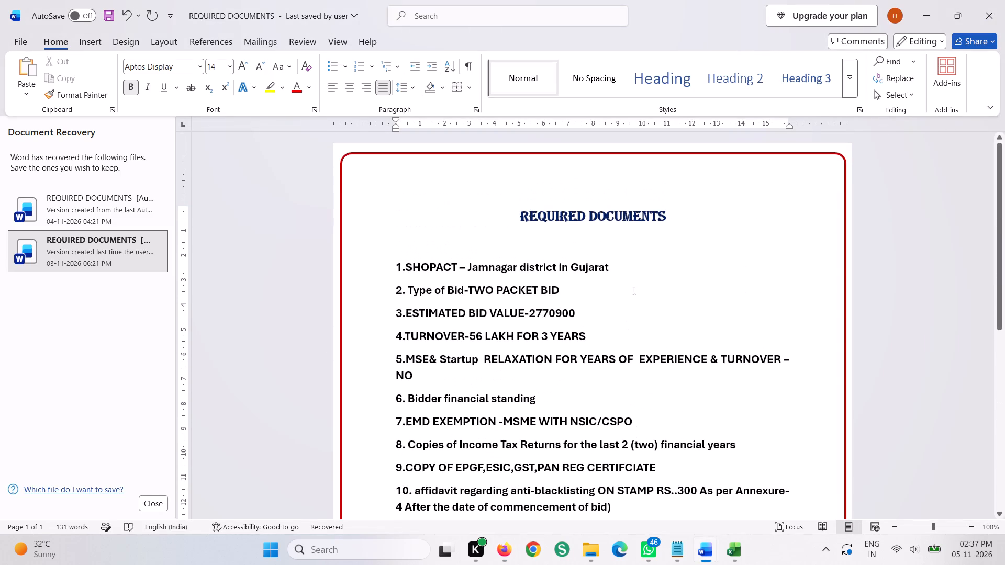
drag(406, 358, 433, 375)
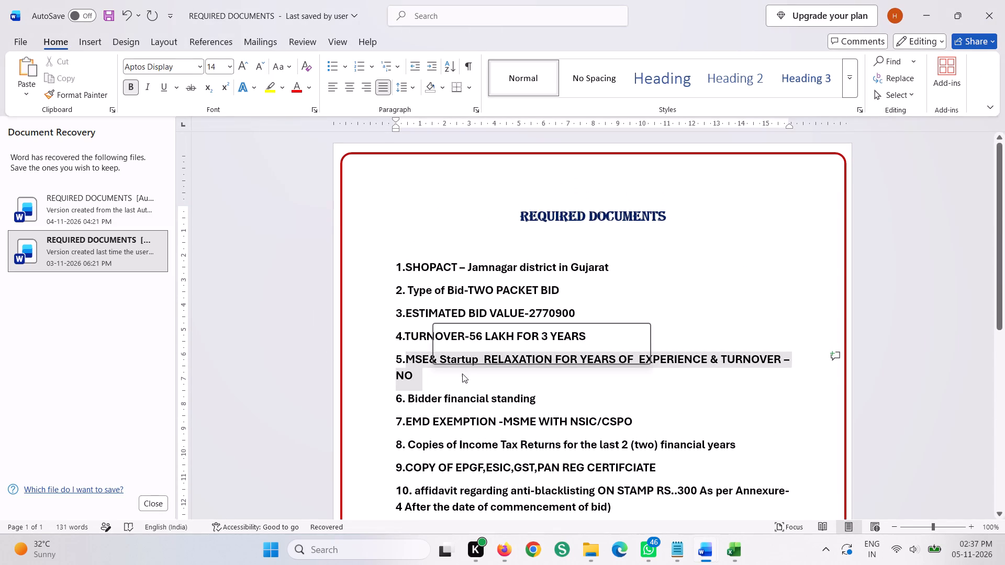
click(488, 356)
scroll(479, 388, down, 1)
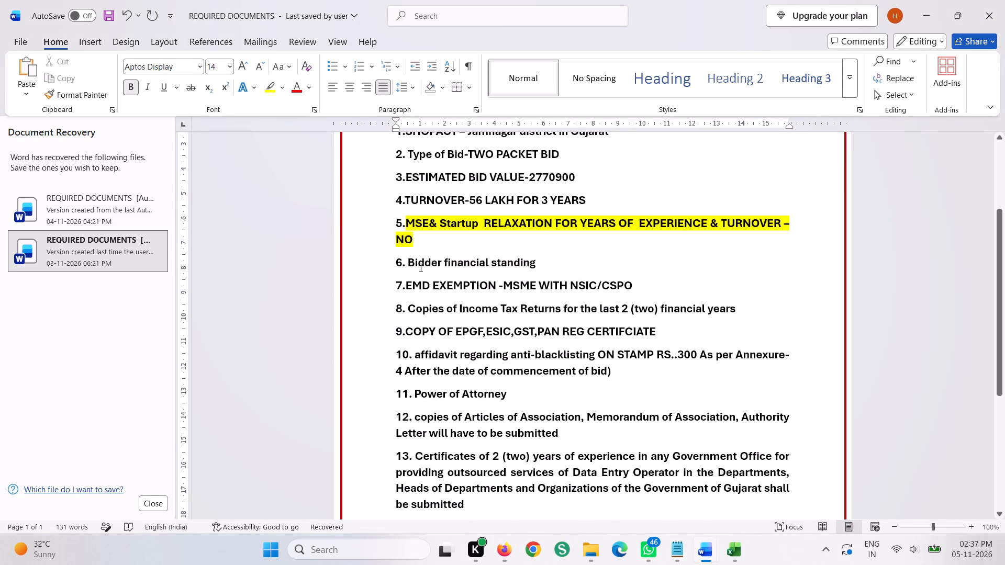
drag(410, 281, 628, 284)
click(685, 263)
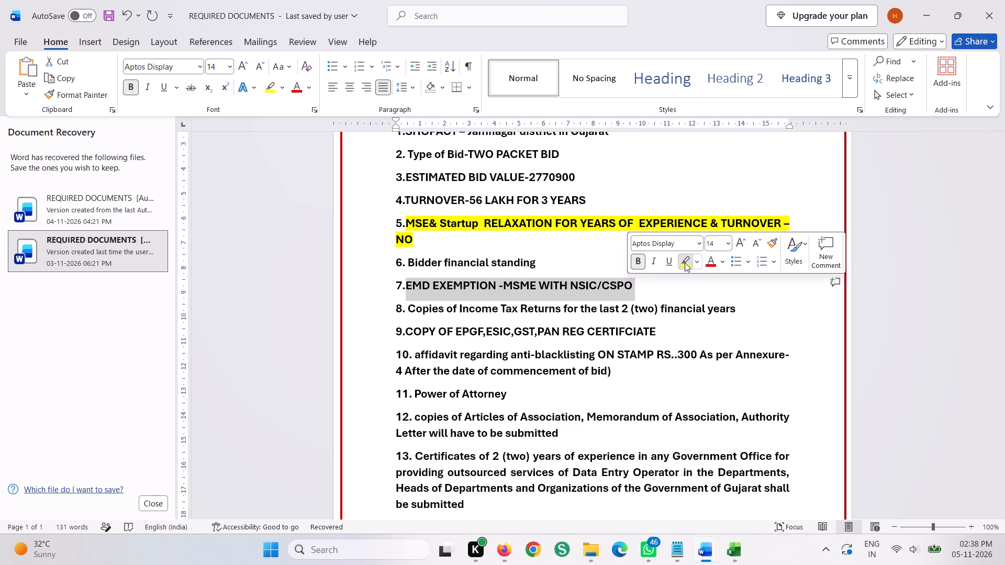
Highlight the text of item 13 (experience certificates) and item 10 (anti-blacklisting affidavit) in yellow.
scroll(549, 366, down, 1)
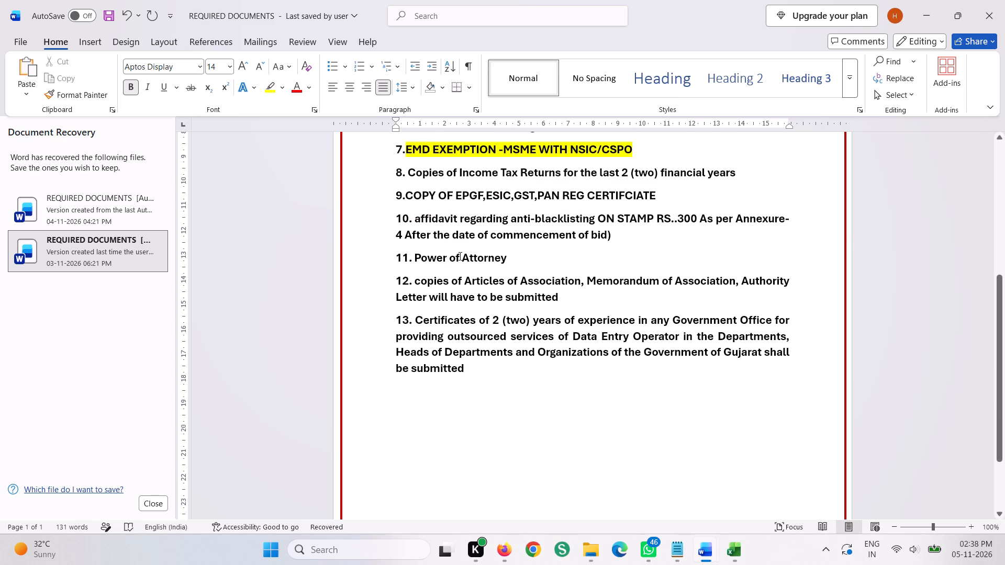
drag(417, 320, 487, 373)
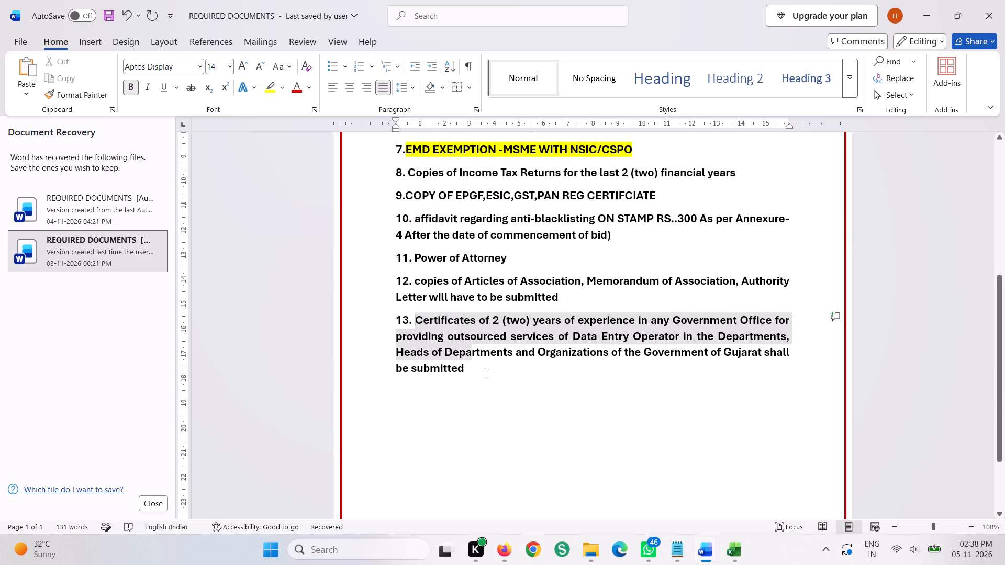
drag(487, 373, 497, 380)
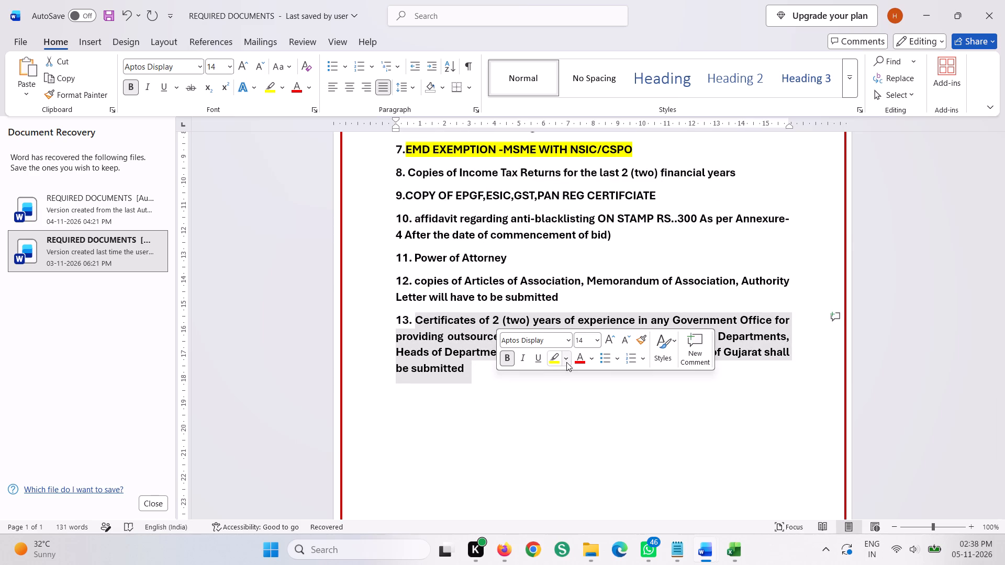
click(548, 358)
click(528, 424)
drag(419, 222, 629, 233)
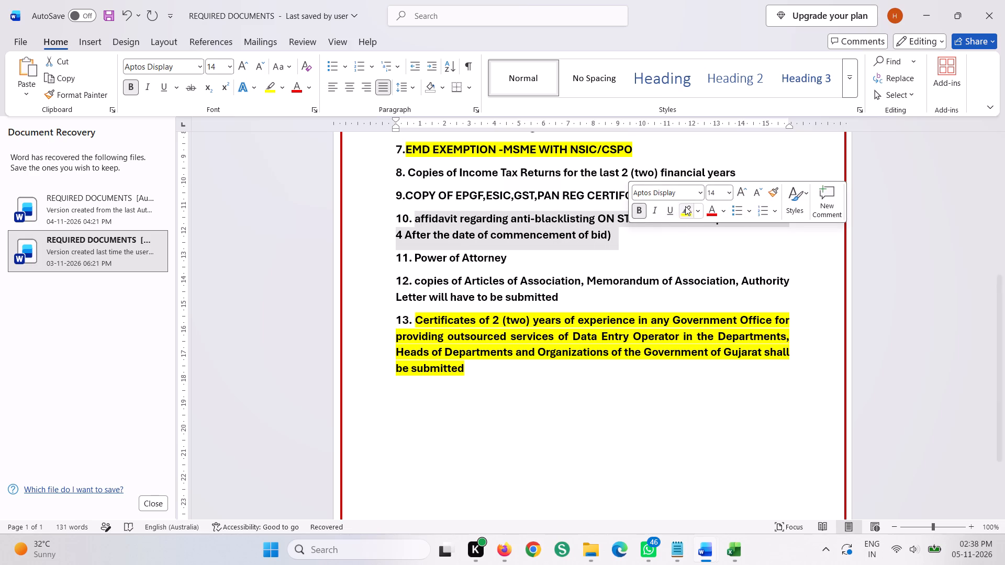
click(685, 206)
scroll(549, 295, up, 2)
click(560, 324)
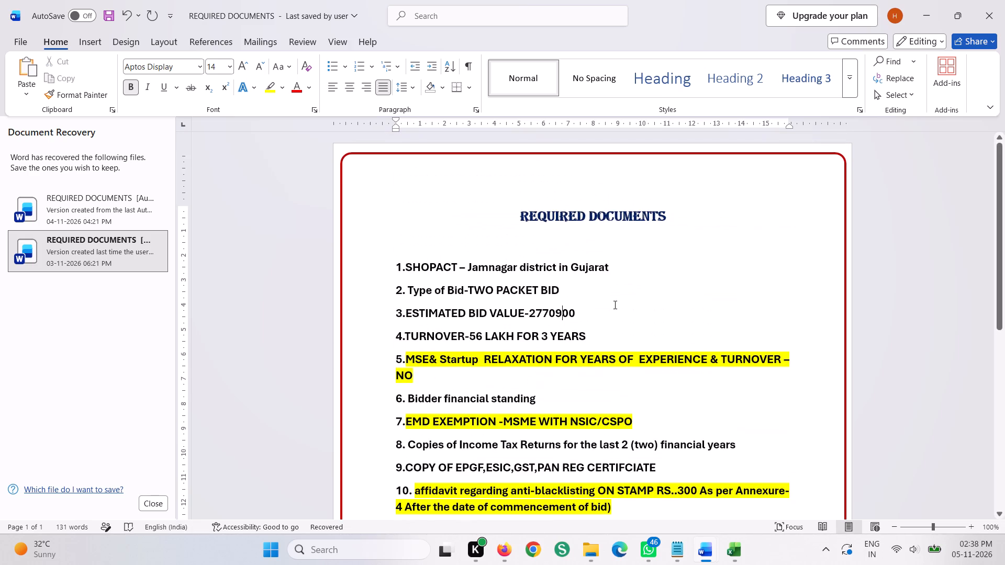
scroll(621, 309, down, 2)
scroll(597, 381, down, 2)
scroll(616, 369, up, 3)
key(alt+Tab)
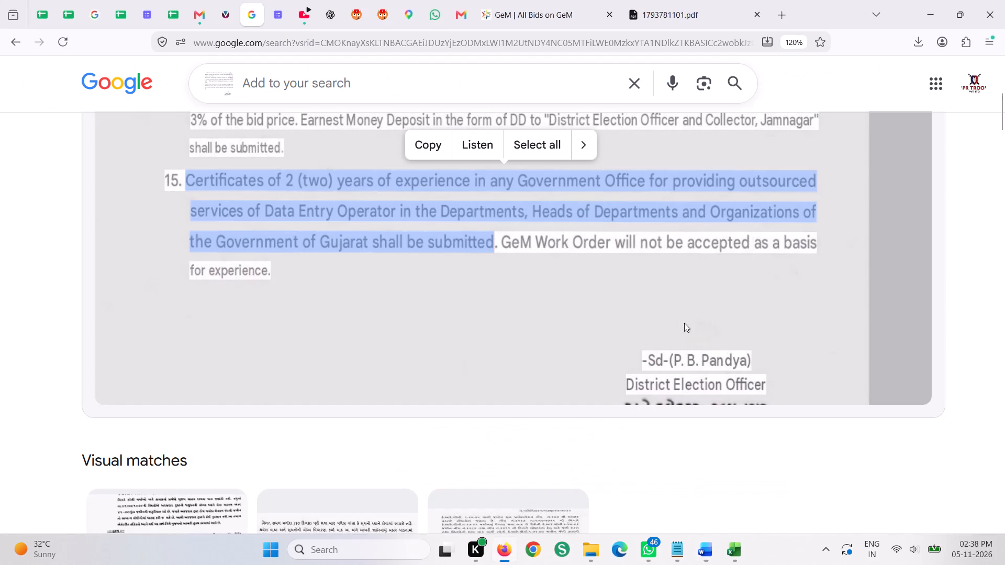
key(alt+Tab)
Return to 1793781101.pdf in the browser and examine the pages after page 15, through the Annexure-3 form on page 17.
key(alt+Tab)
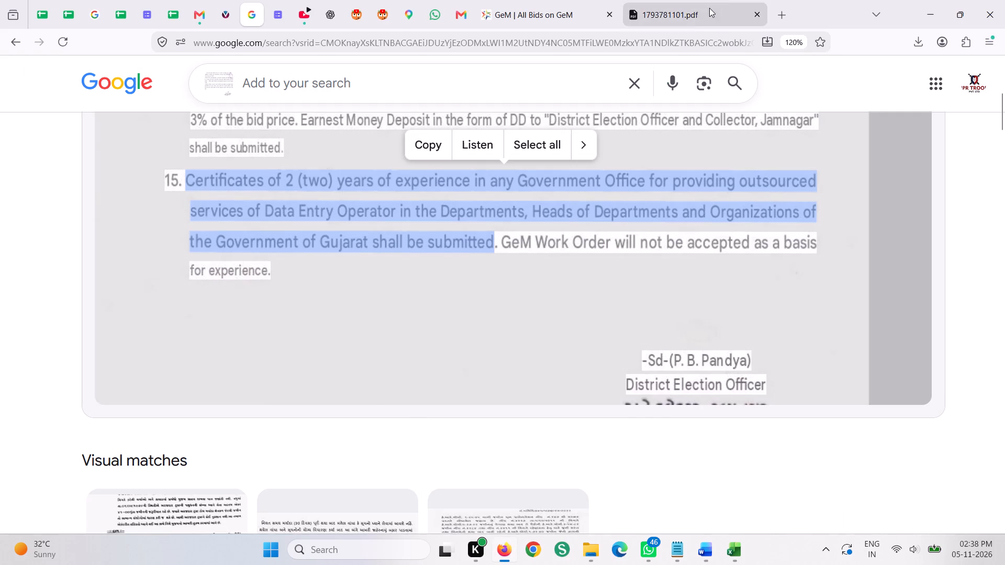
click(709, 8)
scroll(565, 348, down, 5)
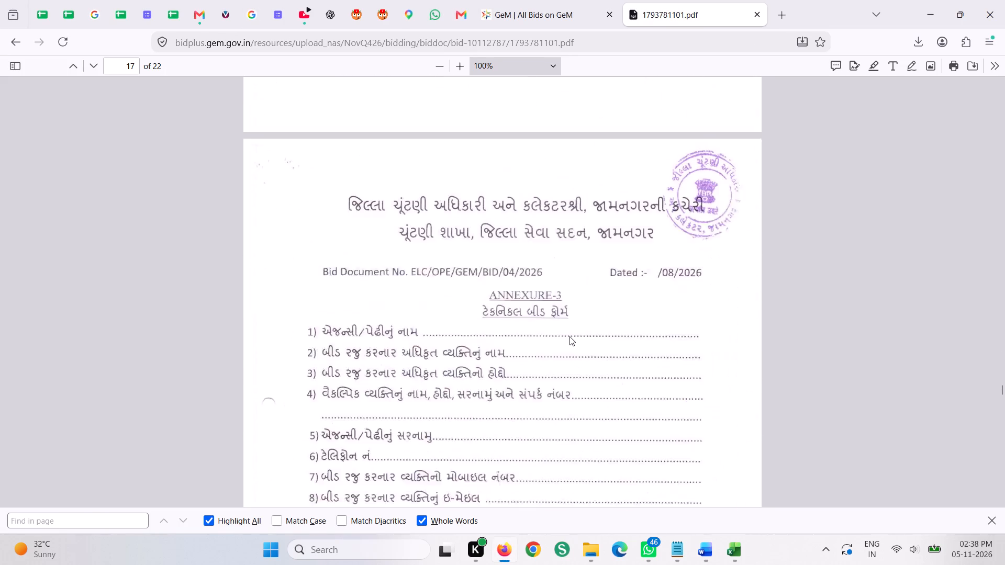
scroll(569, 336, down, 1)
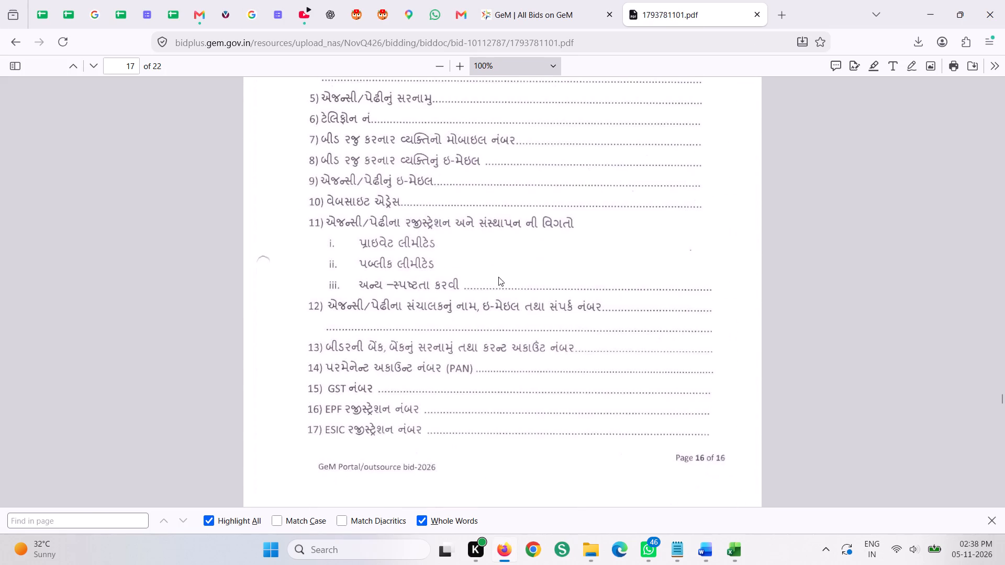
Go back to the GeM bidding document and open the Scope of work & Job Description attachment 1793781095.pdf.
click(18, 43)
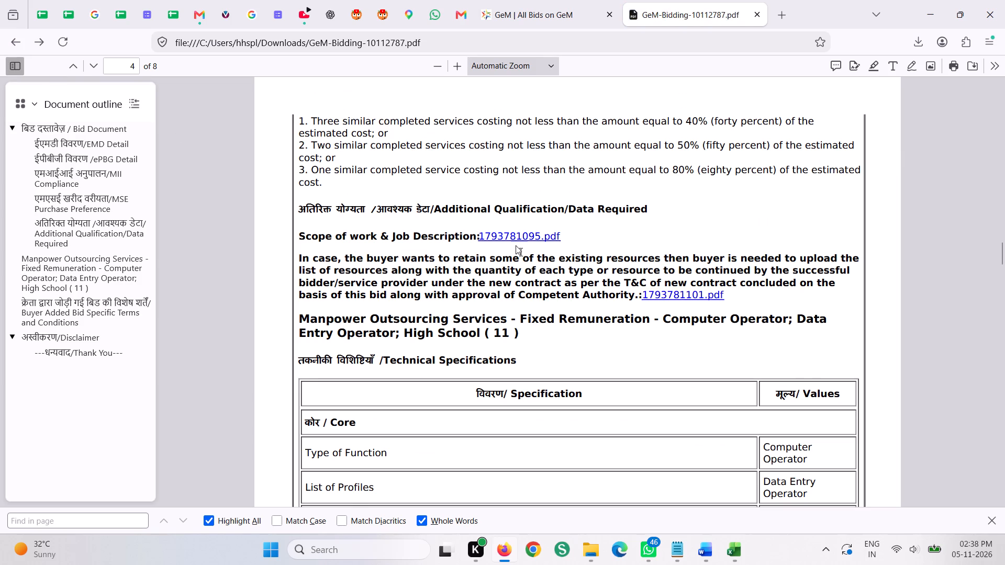
click(515, 239)
Add a line below item 13 in the Word list reading "14.SCOPE OF WORK-PG.NO-".
key(alt+Tab)
scroll(521, 458, down, 2)
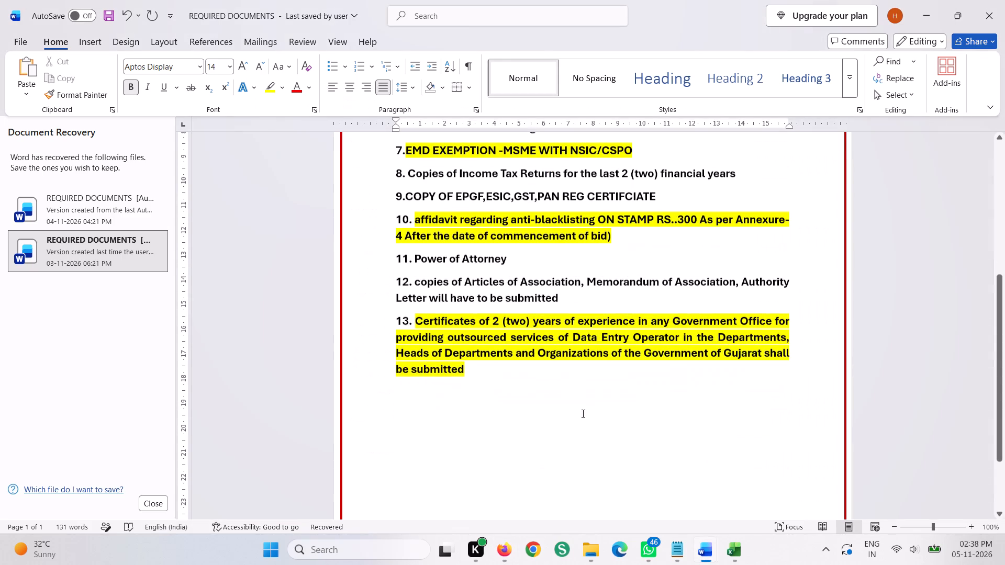
click(524, 354)
click(495, 368)
scroll(494, 362, down, 1)
key(Return)
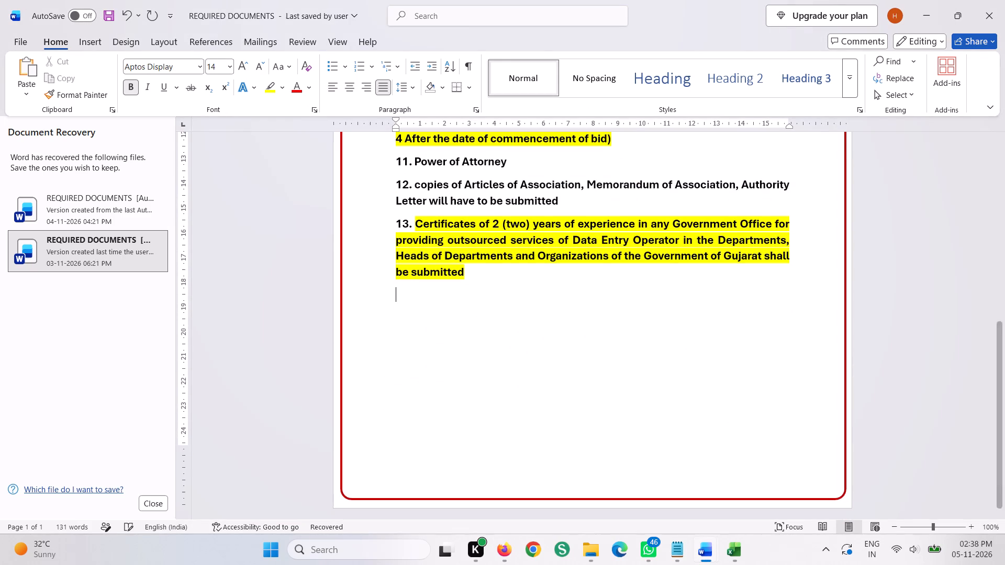
text(14.SCOPE OF WORK-PG.NO-)
Check the page number in 1793781095.pdf and complete item 14 in Word with "17 (ANNEX-3) FILL".
key(alt+Tab)
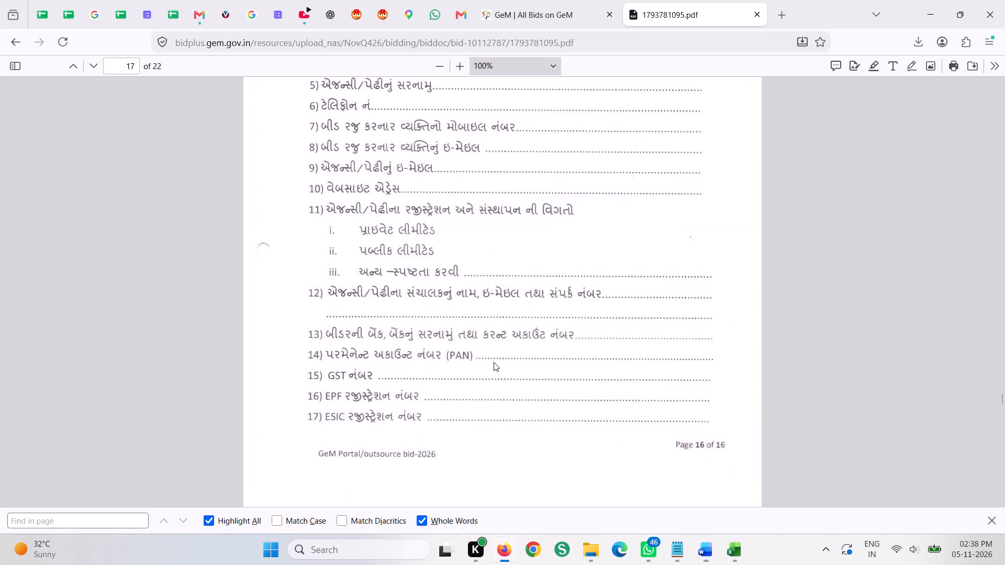
key(alt+Tab)
key(1)
key(Return)
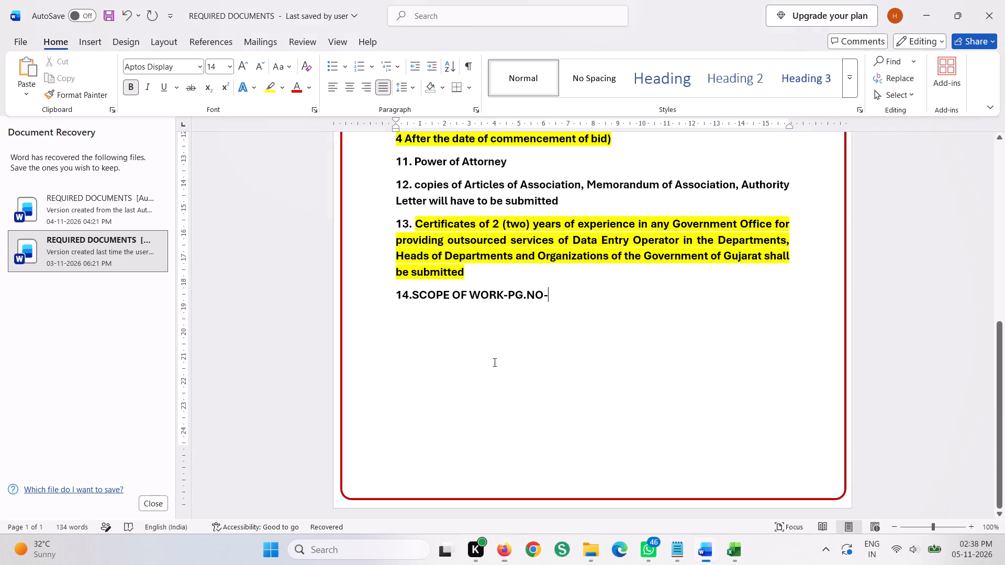
text(17)
key(space)
text()=)
key(BackSpace)
key(BackSpace)
key(BackSpace)
key(space)
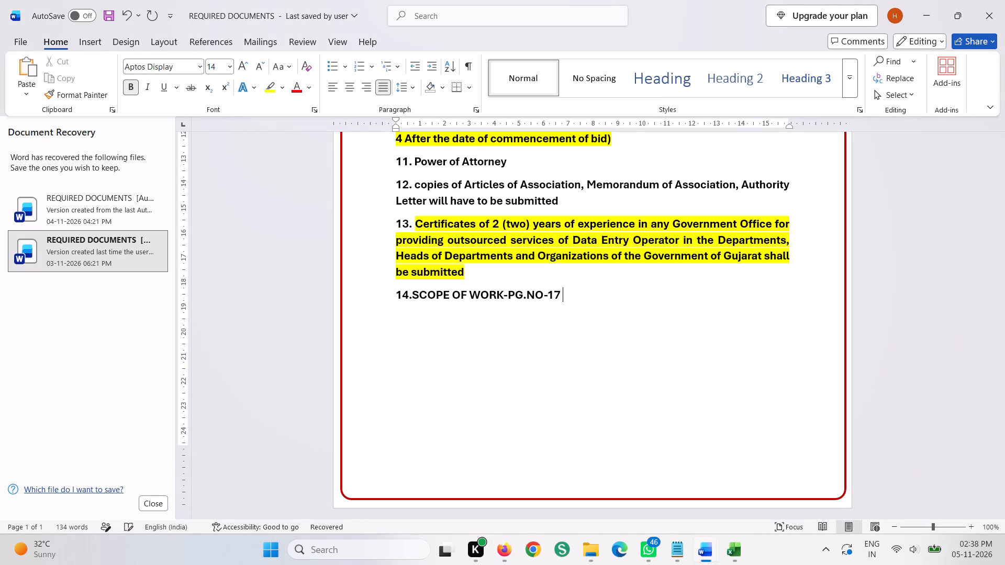
text((ANNEX-3))
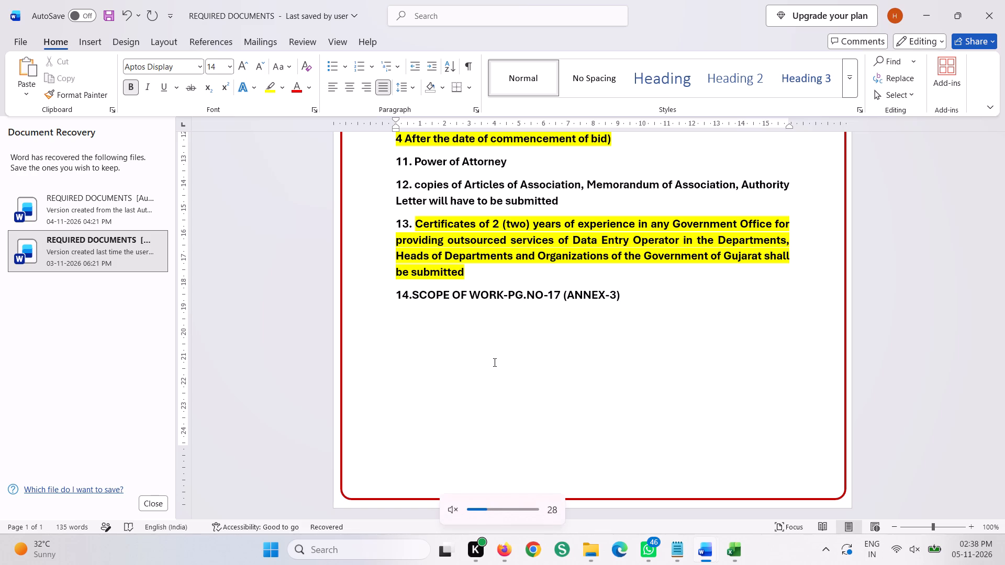
key(space)
text(FILL)
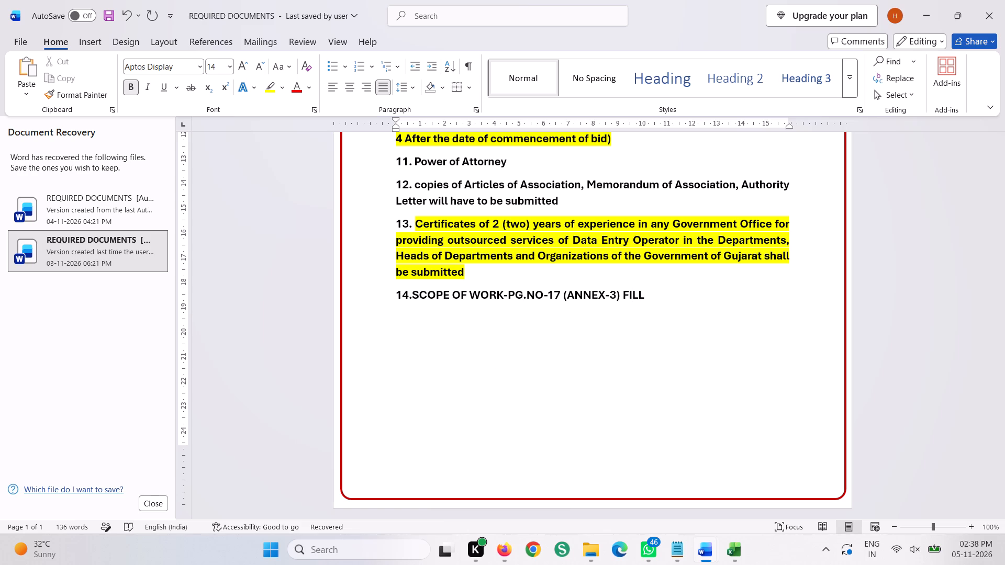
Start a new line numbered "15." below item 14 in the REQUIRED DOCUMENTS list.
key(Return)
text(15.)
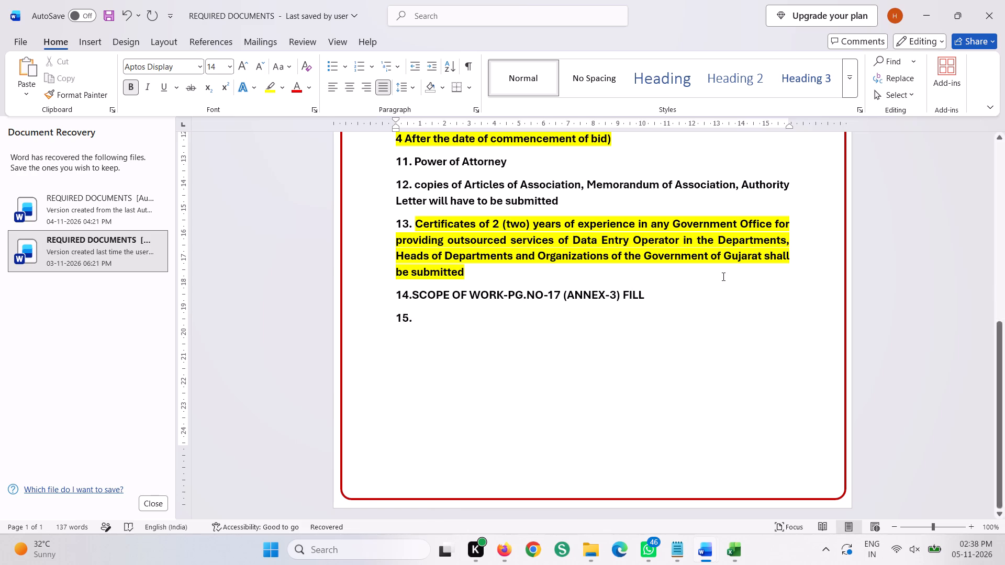
Switch to 1793781095.pdf in Firefox and examine the pages after the Annexure-3 form, through the Annexure-4 affidavit on page 21.
key(alt+Tab)
scroll(546, 335, down, 3)
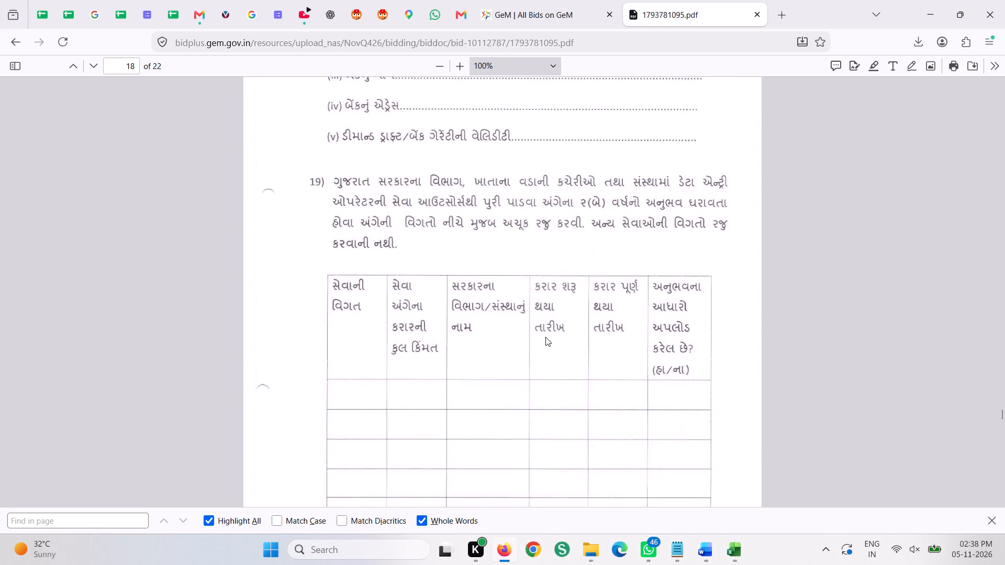
scroll(545, 337, down, 1)
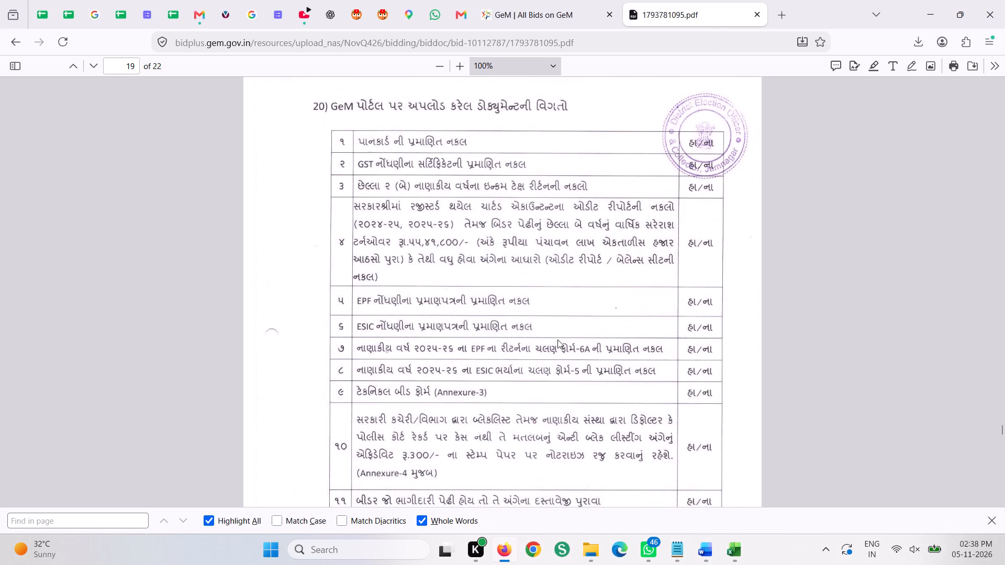
scroll(557, 340, down, 1)
scroll(571, 339, up, 1)
scroll(616, 340, up, 3)
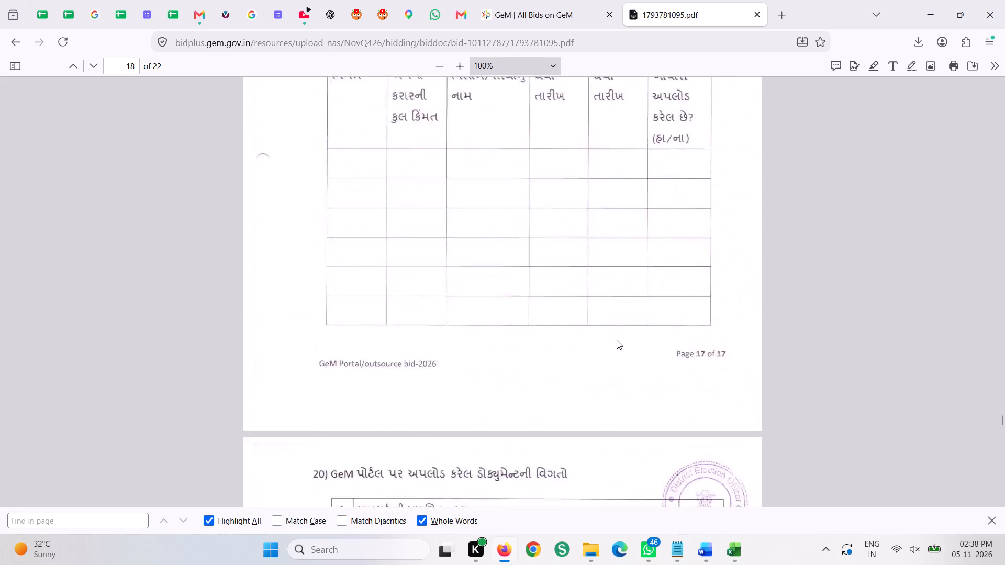
scroll(617, 340, down, 6)
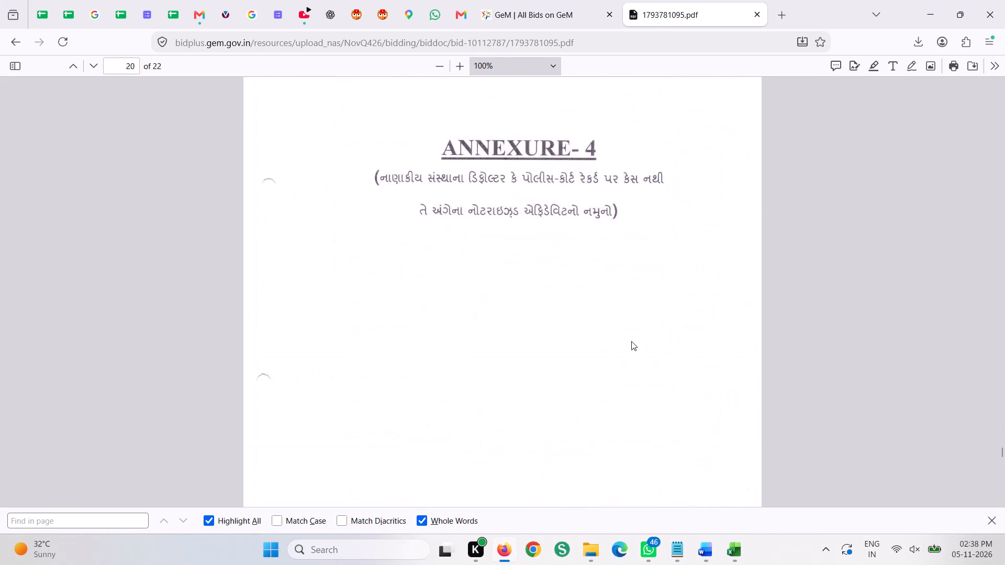
scroll(638, 342, down, 3)
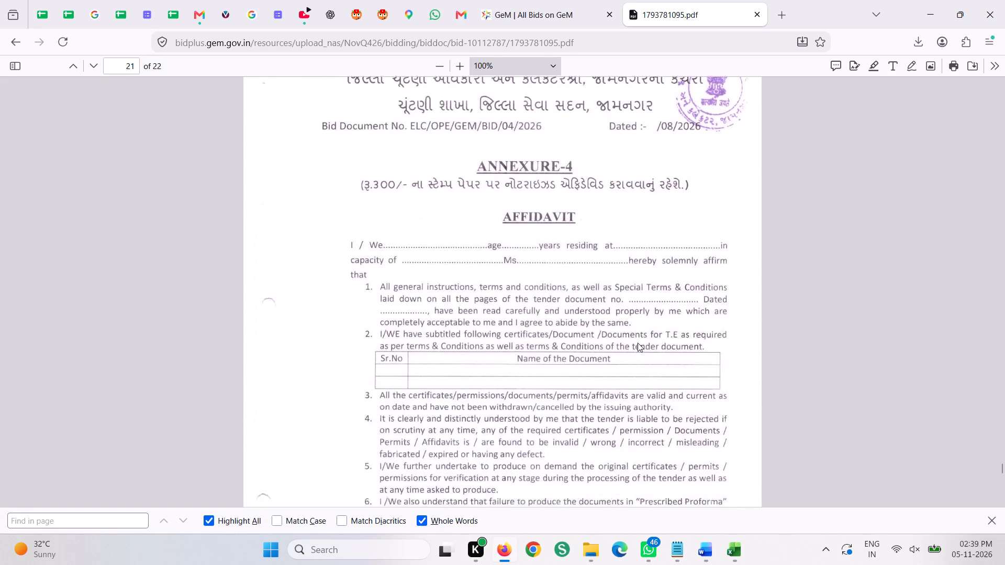
scroll(638, 343, up, 1)
click(443, 67)
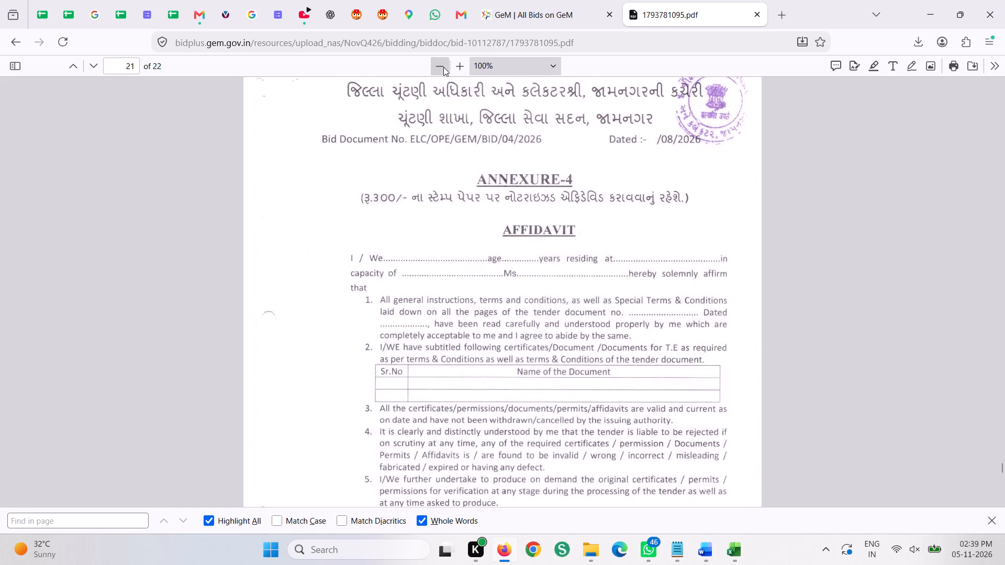
click(443, 67)
click(443, 67)
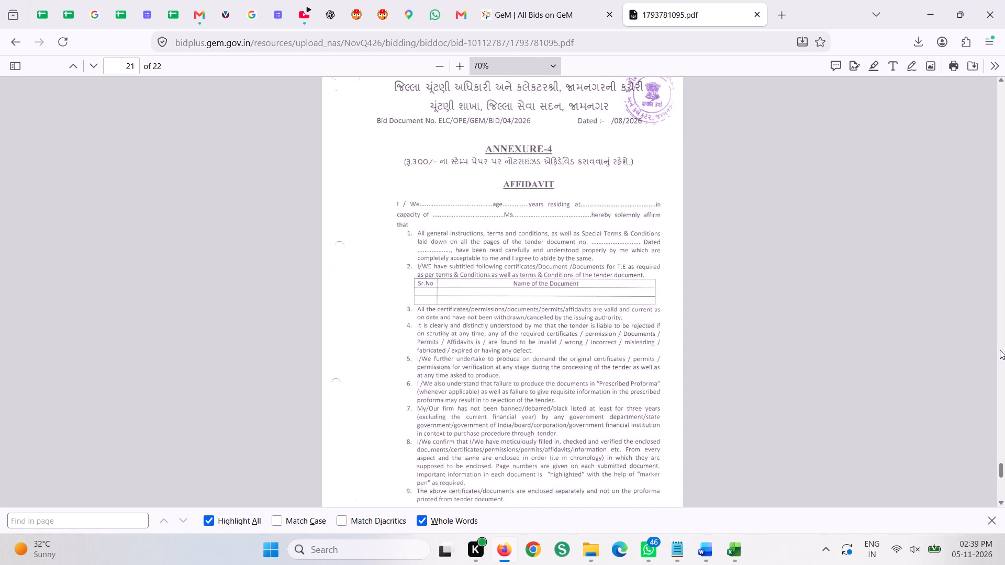
click(1002, 500)
click(1002, 500)
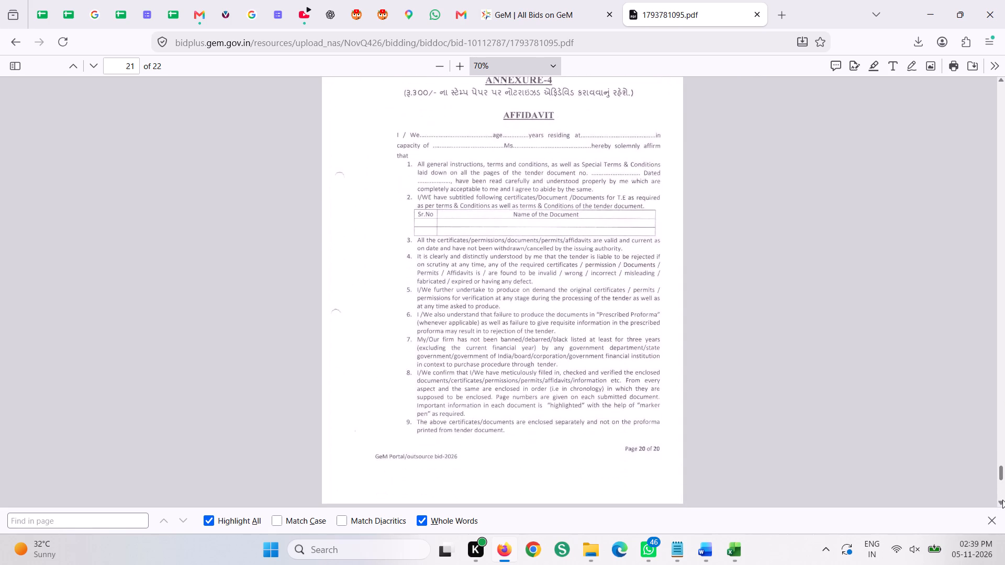
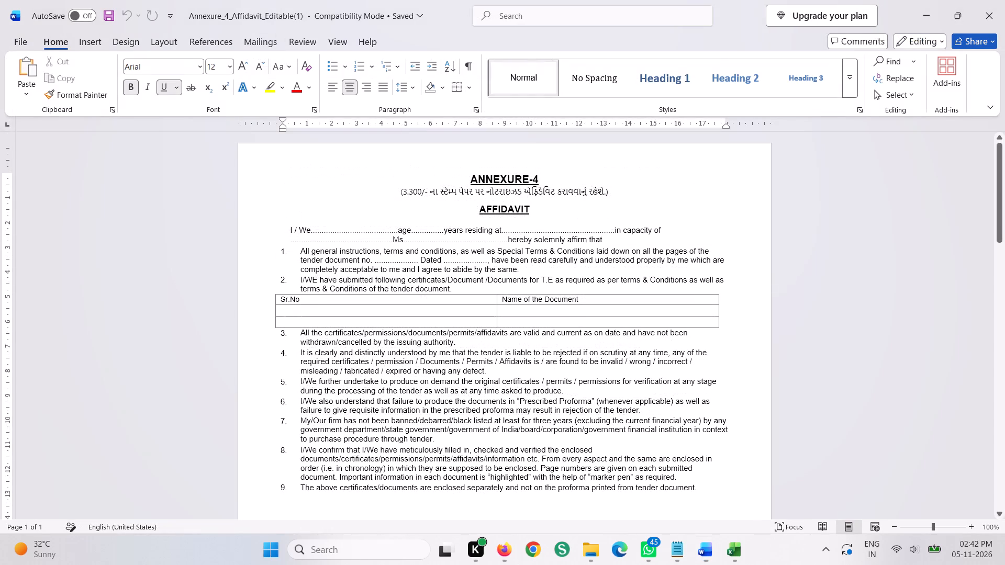
drag(289, 230, 554, 267)
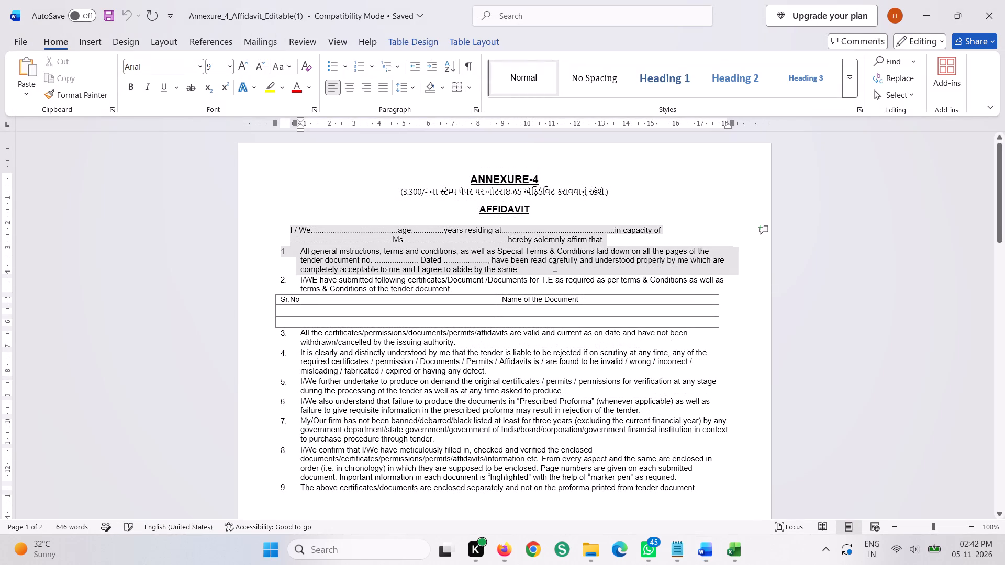
drag(554, 267, 552, 282)
click(384, 88)
click(551, 273)
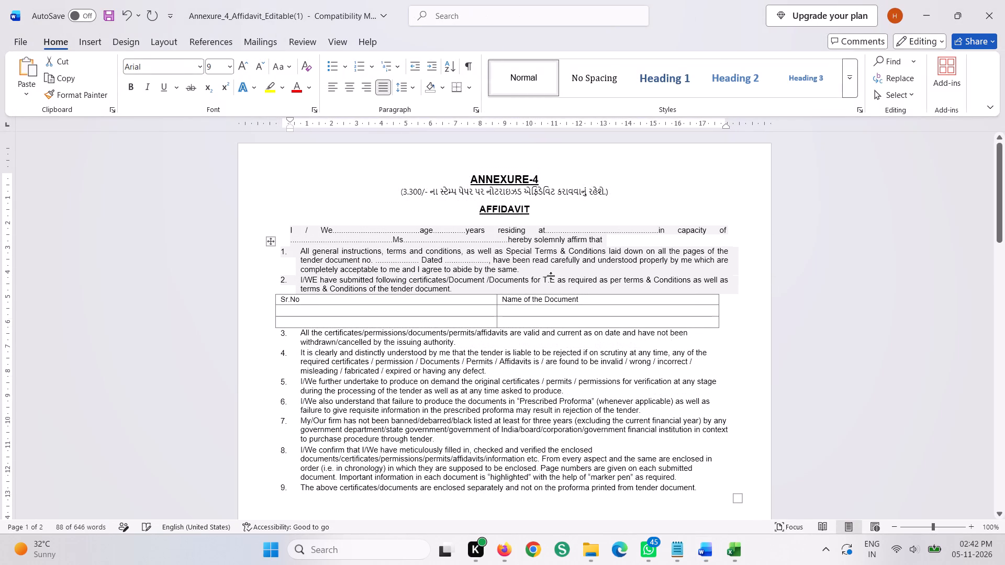
click(492, 367)
drag(291, 334, 703, 516)
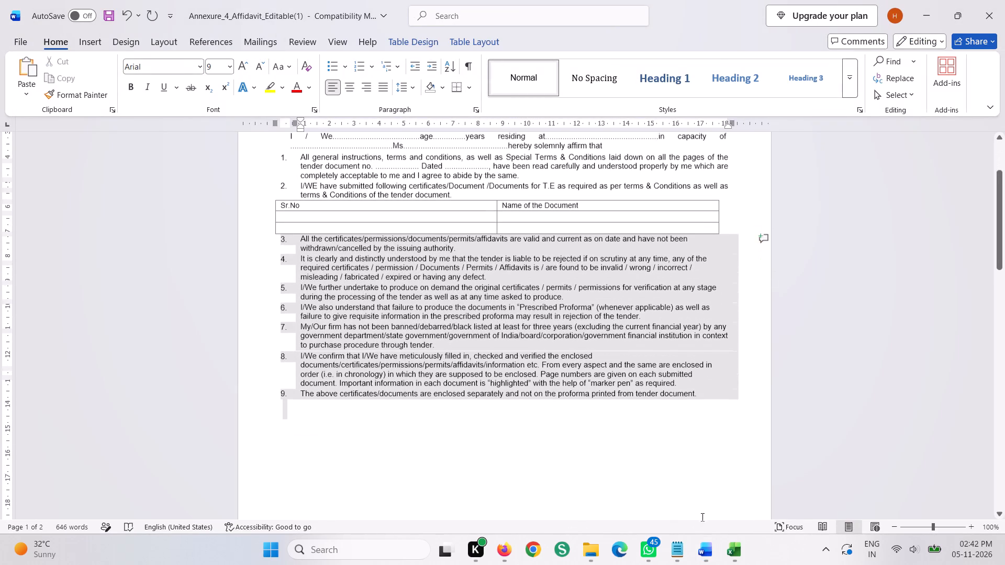
drag(703, 516, 706, 508)
click(382, 85)
click(542, 284)
Justify points 10 to 16 and the closing truth statement on the affidavit's second page.
scroll(490, 322, down, 2)
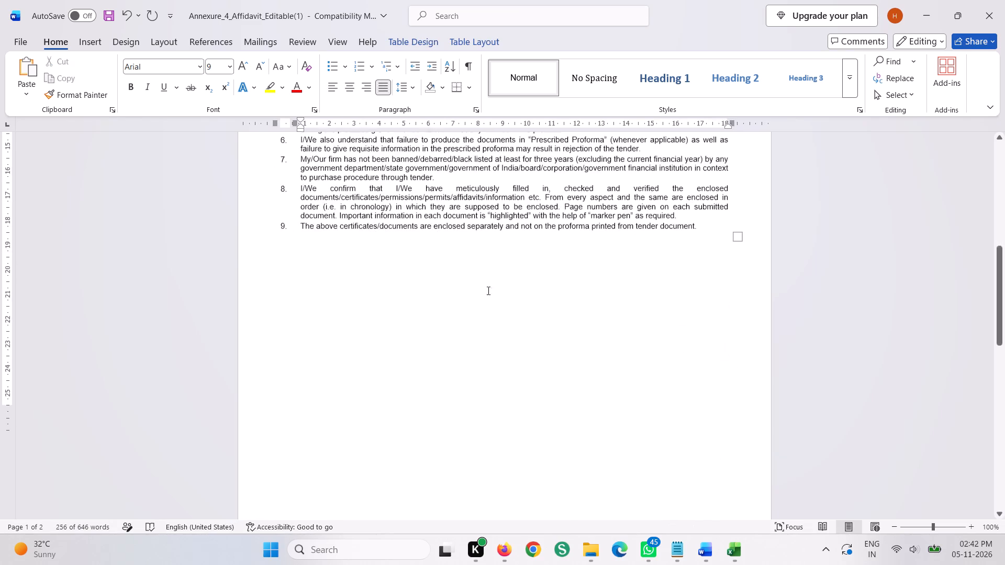
scroll(472, 289, down, 2)
drag(301, 209, 575, 373)
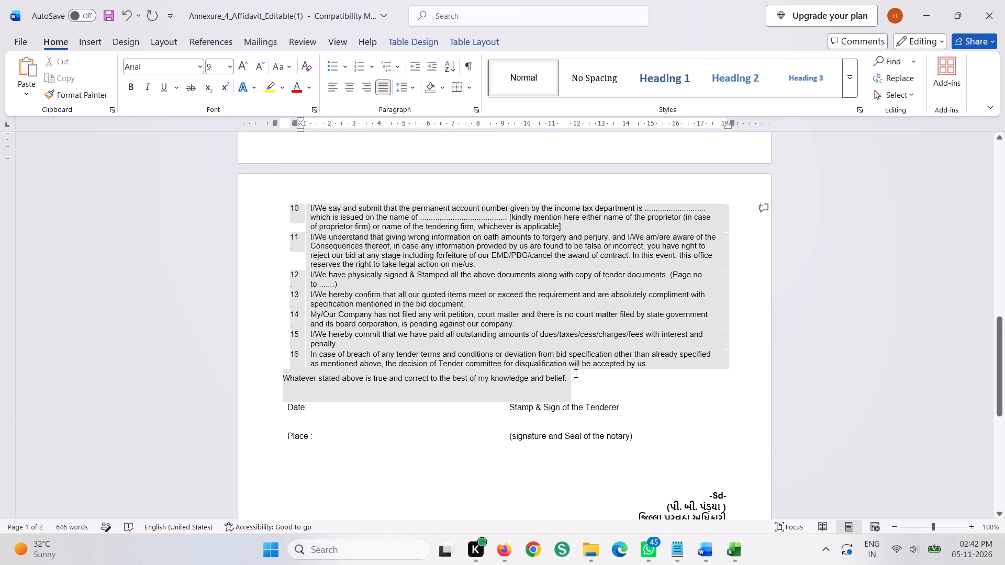
drag(575, 373, 576, 374)
click(385, 89)
click(517, 258)
Highlight the Gujarati Rs. 300 stamp-paper note beneath the ANNEXURE-4 heading and look over the rest of the affidavit.
scroll(528, 296, up, 3)
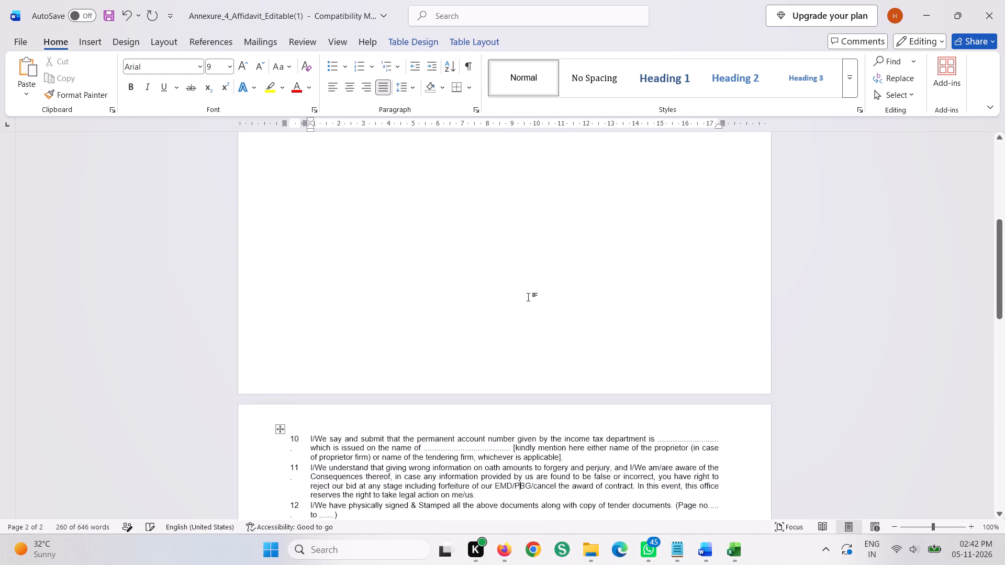
scroll(528, 297, up, 6)
scroll(543, 291, down, 5)
scroll(540, 300, up, 7)
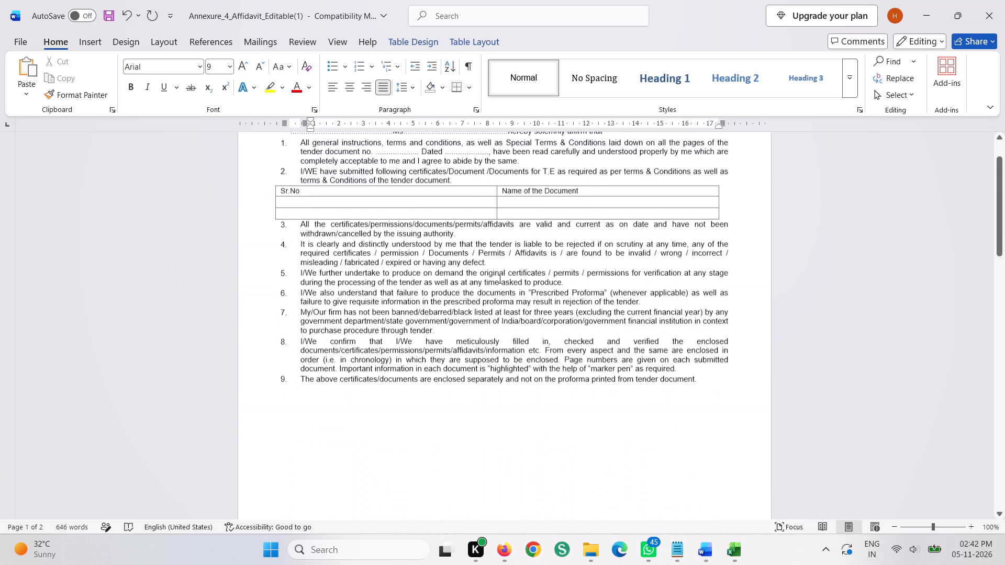
drag(398, 193, 616, 192)
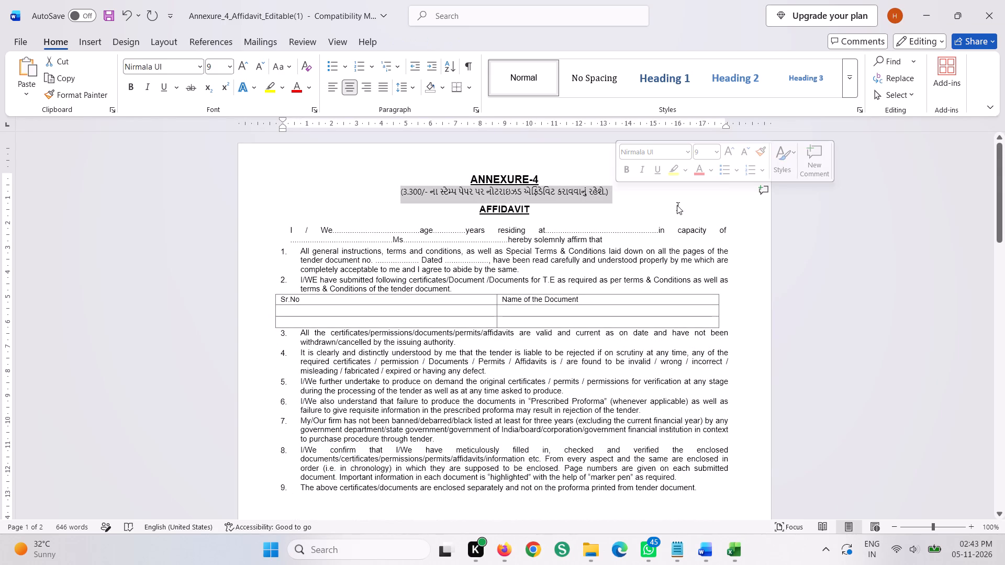
click(672, 172)
click(626, 256)
scroll(575, 410, down, 5)
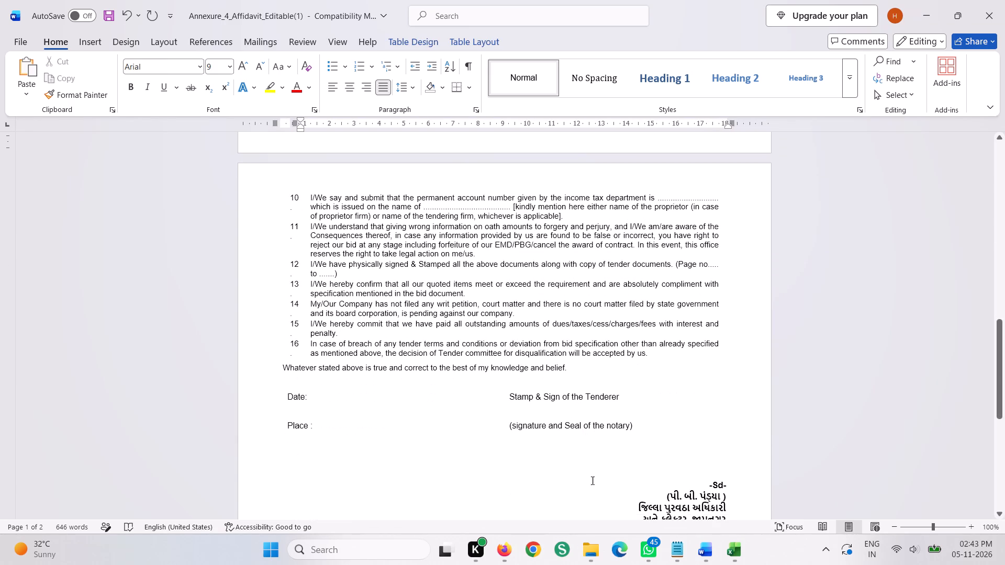
Save the affidavit as a Word document in DEV1's GEM2026B8227861 folder, keeping the name Annexure_4_Affidavit_Editable(1) and upgrading to the newest file format.
click(584, 552)
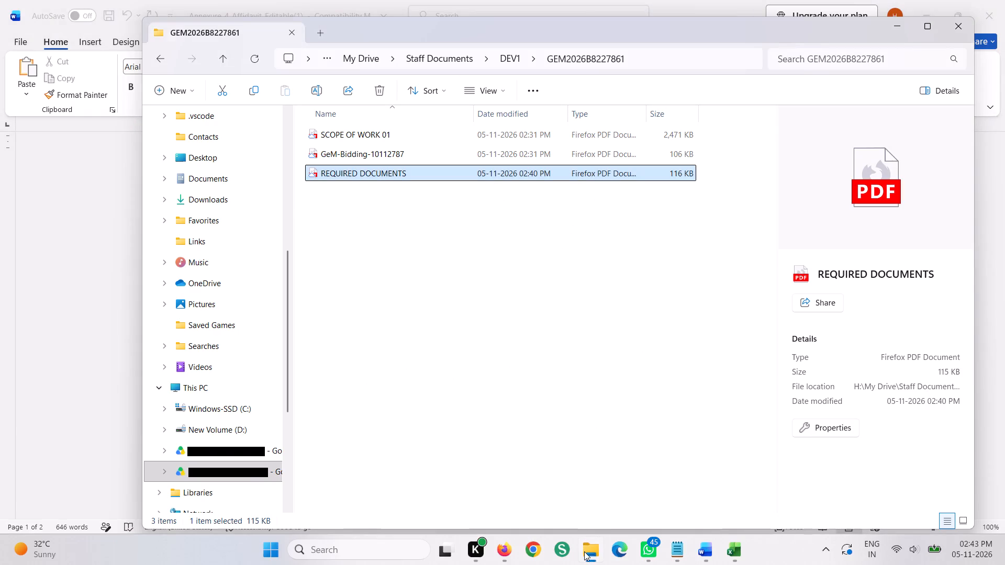
click(584, 551)
click(15, 42)
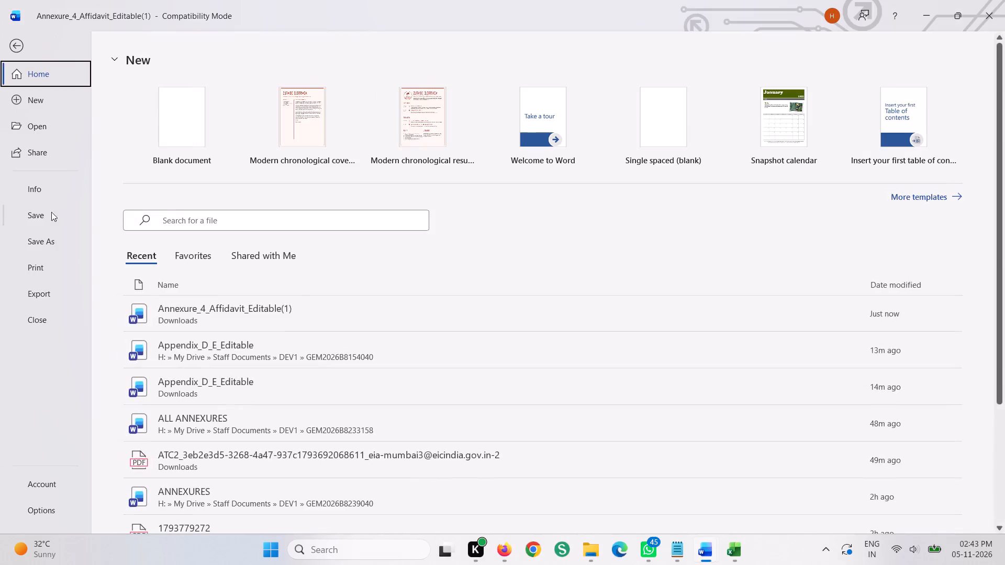
click(48, 238)
click(158, 351)
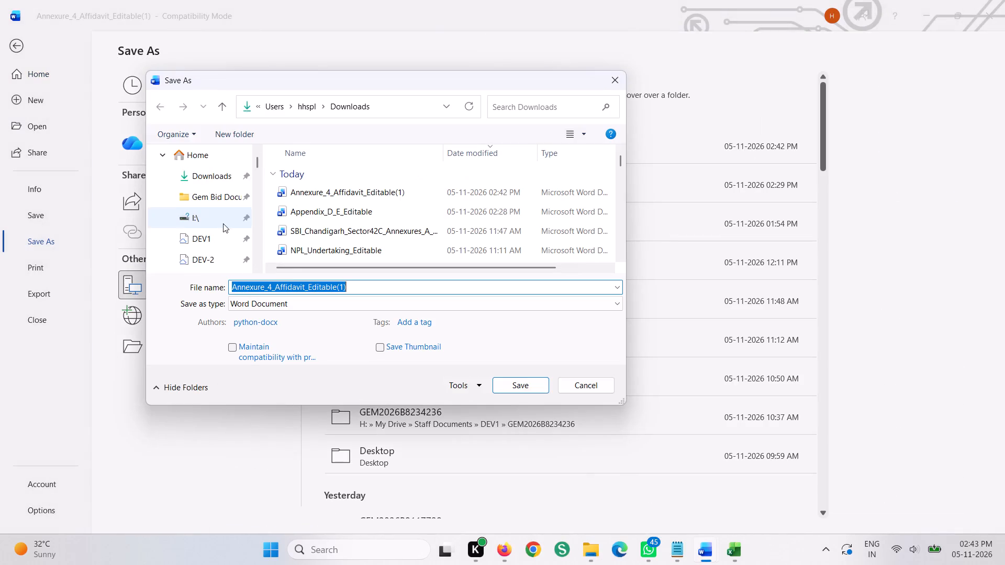
scroll(223, 223, up, 3)
click(210, 263)
scroll(307, 191, up, 3)
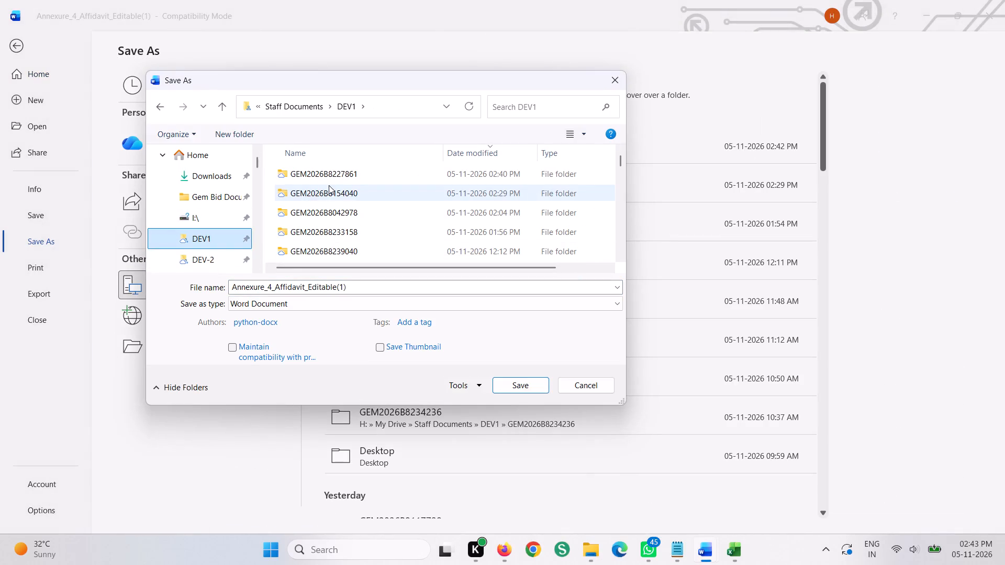
scroll(329, 185, up, 2)
double_click(341, 175)
click(362, 281)
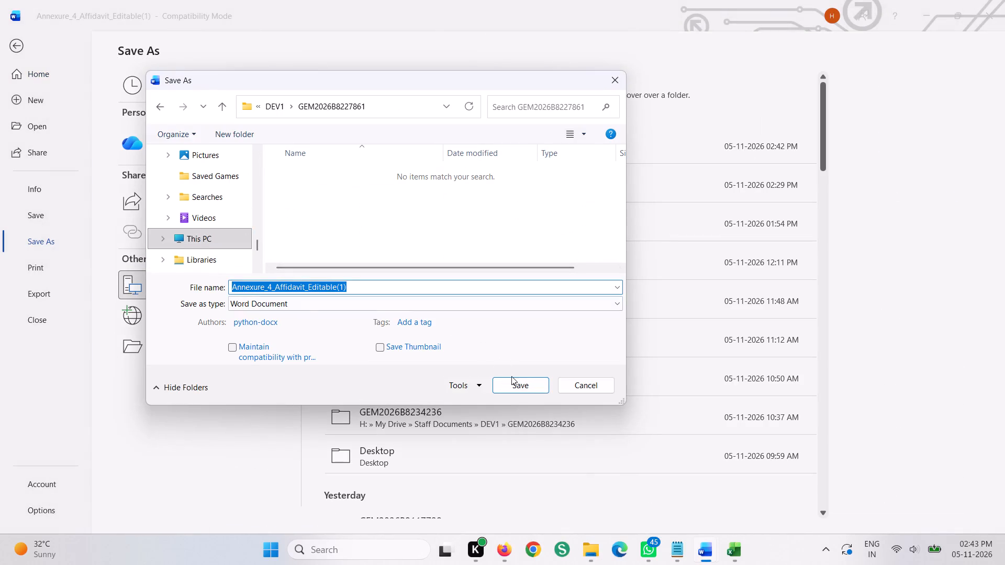
click(513, 383)
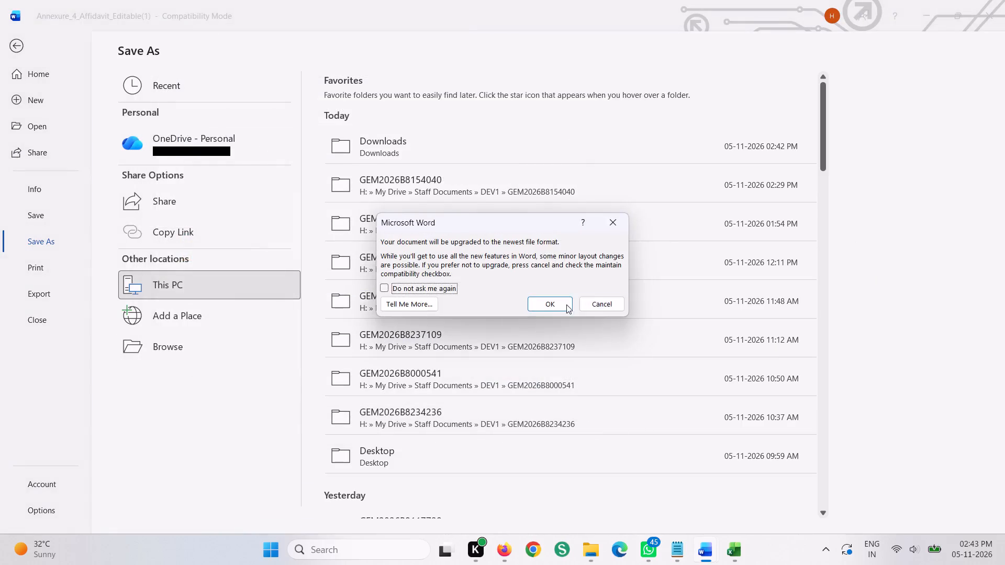
click(551, 303)
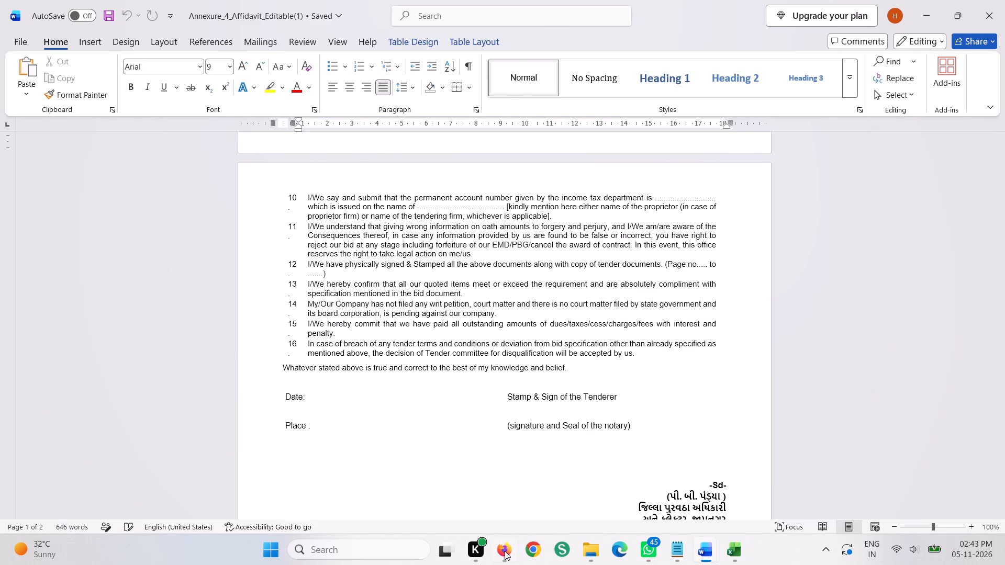
Switch to GeM-Bidding-10112787.pdf in Firefox and review the consignee requirements, disclaimer and Buyer Added Bid Specific Terms and Conditions.
click(505, 551)
scroll(572, 424, up, 3)
click(666, 0)
scroll(595, 332, down, 4)
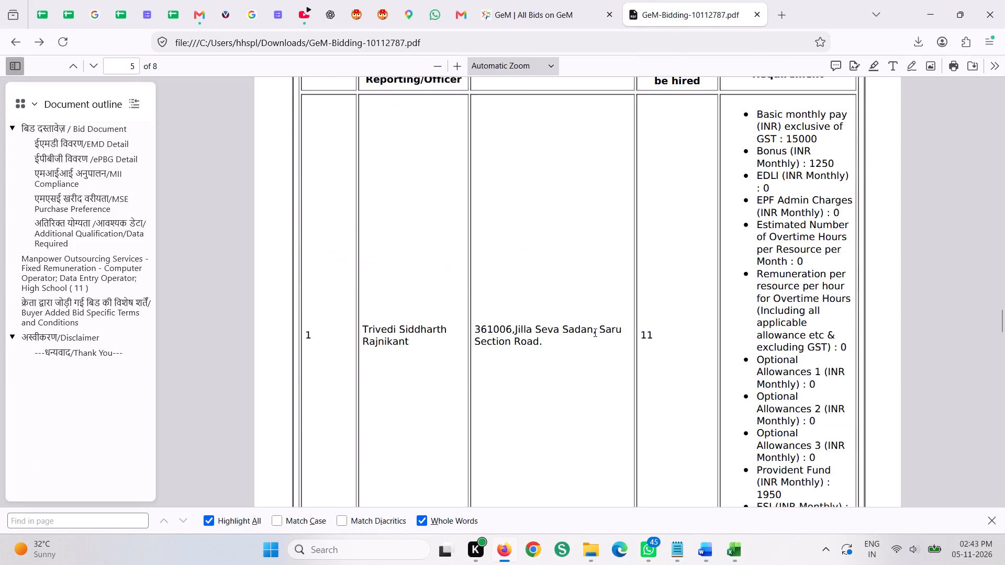
scroll(591, 333, down, 10)
scroll(591, 333, up, 7)
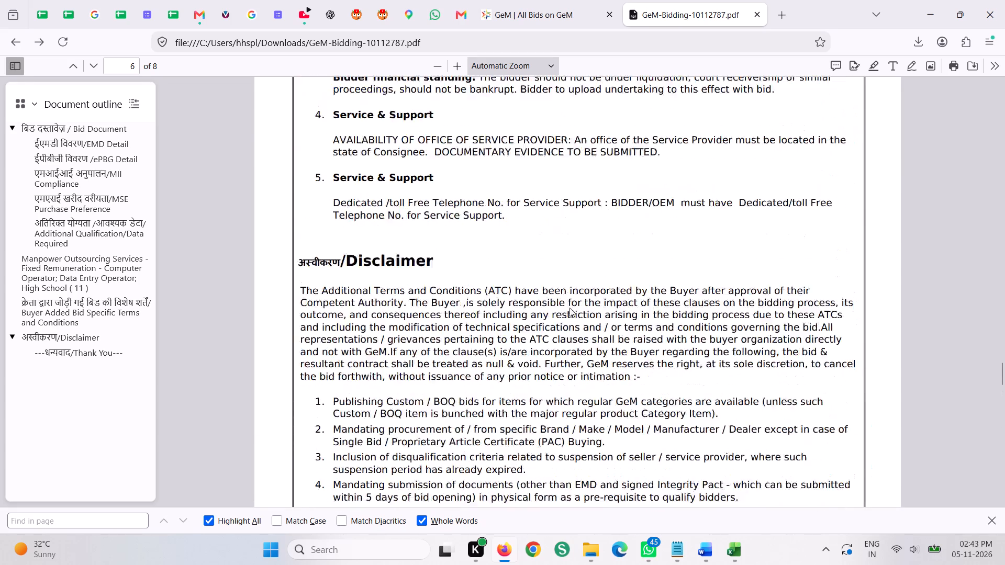
scroll(570, 308, up, 1)
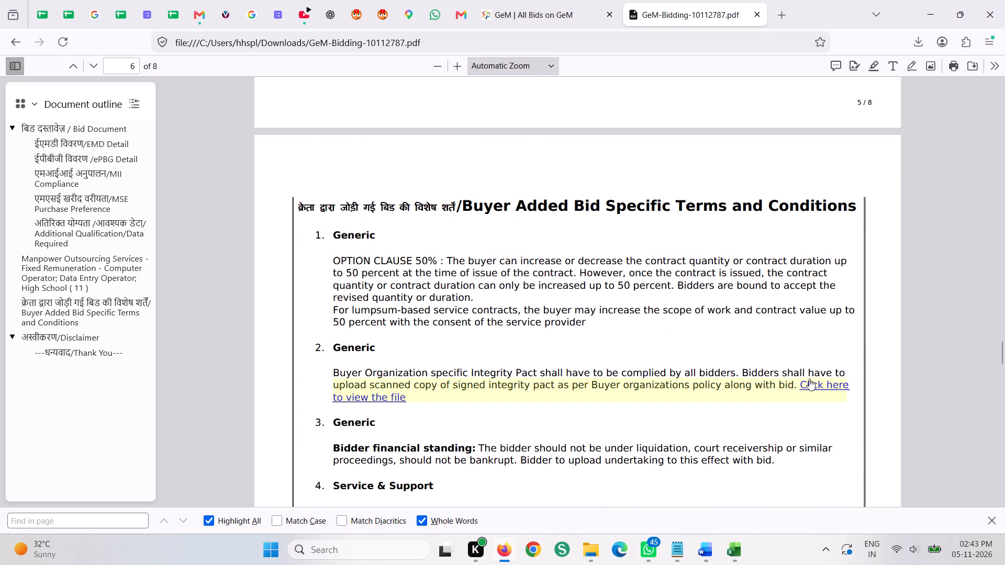
Open the integrity pact file linked in the buyer-added terms, check its page, and close it to return to the bidding document.
click(809, 379)
scroll(558, 377, down, 1)
click(407, 268)
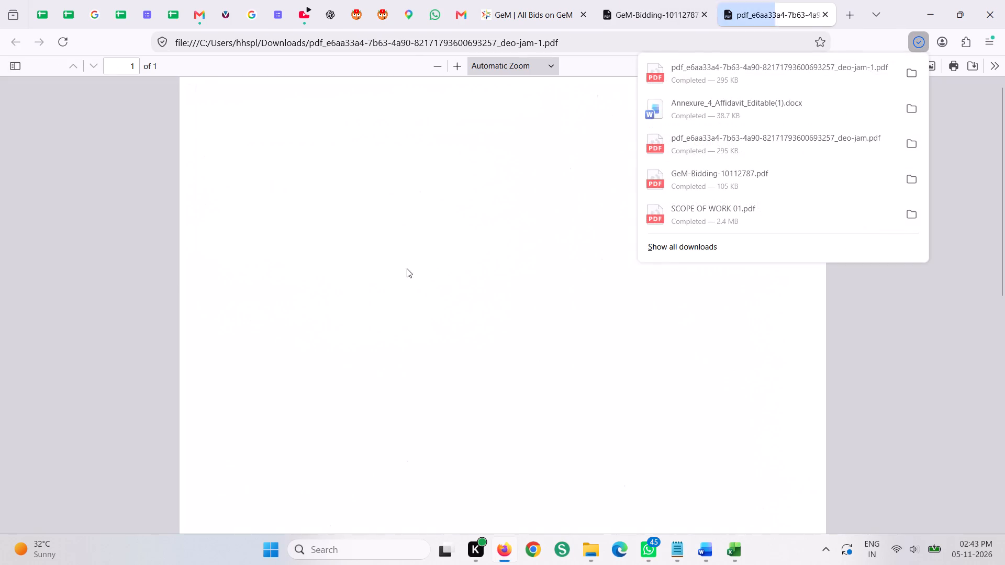
scroll(588, 296, down, 4)
scroll(573, 306, up, 10)
scroll(620, 296, down, 3)
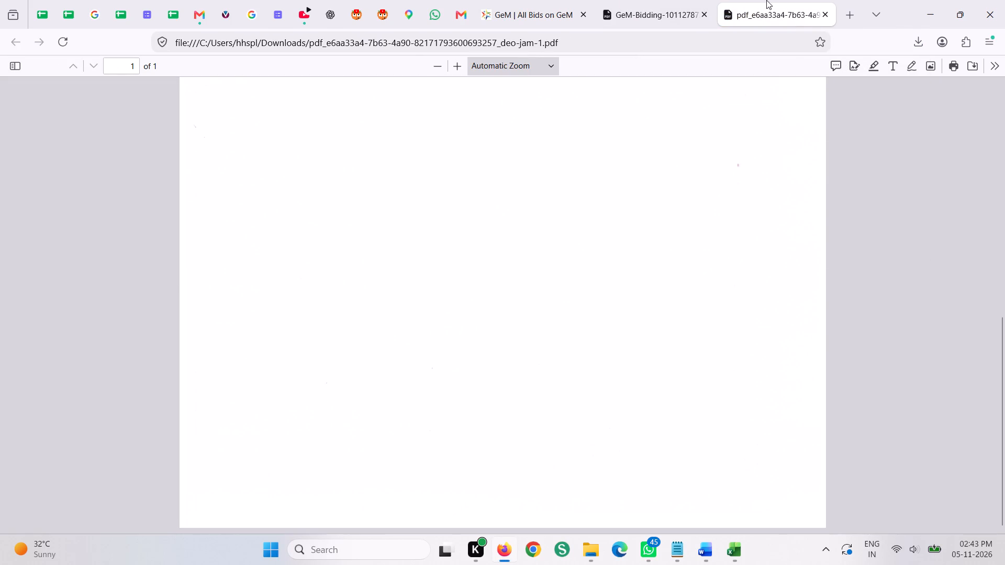
click(766, 0)
click(818, 17)
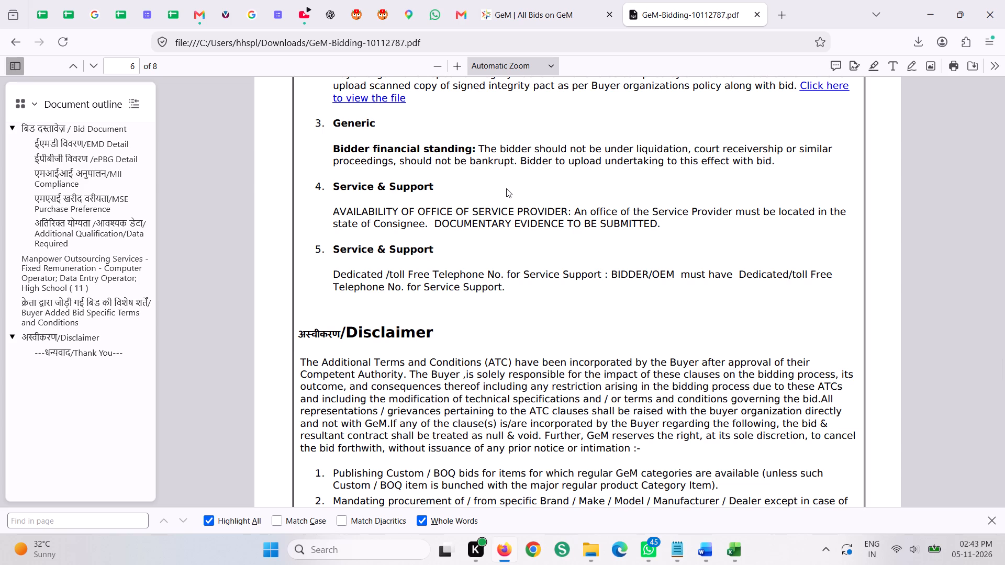
Pause the Sunflower video on YouTube and switch to the GeM All Bids page.
click(308, 19)
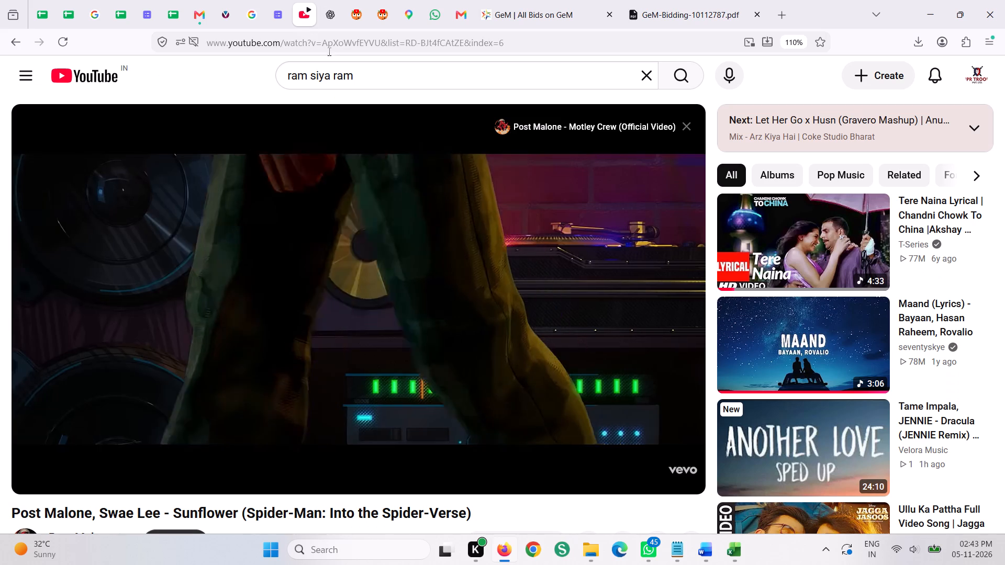
click(385, 196)
click(542, 0)
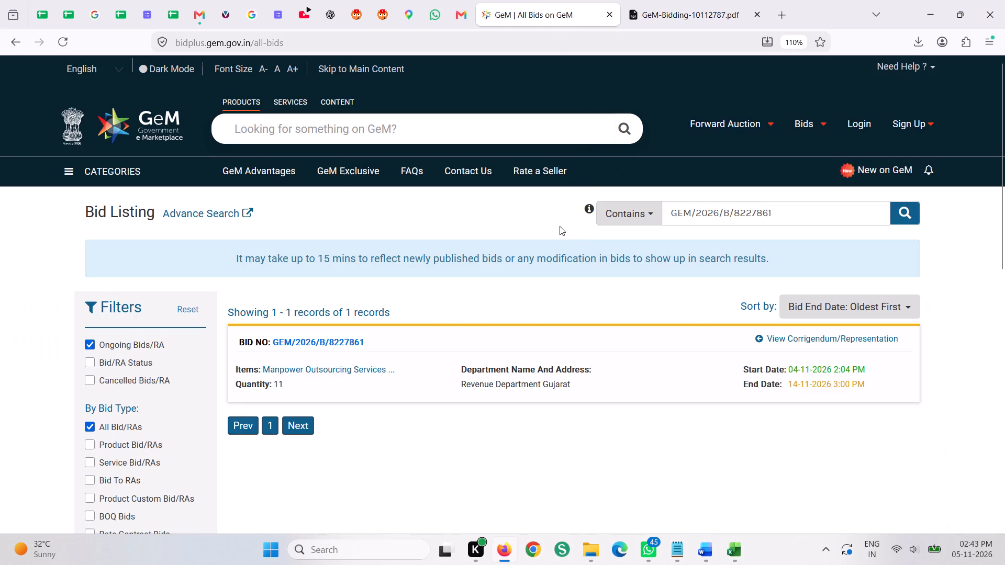
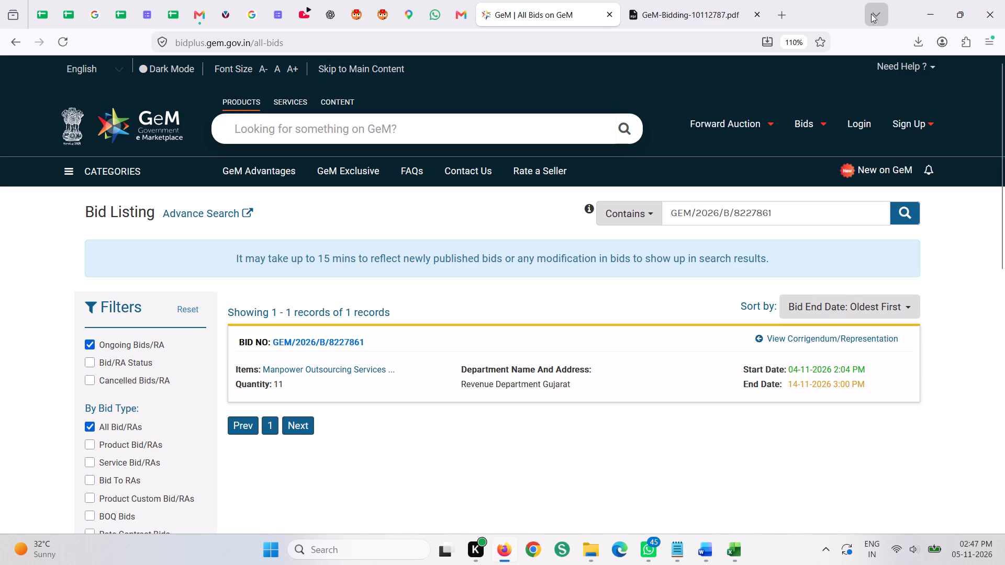
Switch back to GeM-Bidding-10112787.pdf and recheck the Buyer Added Bid Specific Terms and Conditions.
click(716, 0)
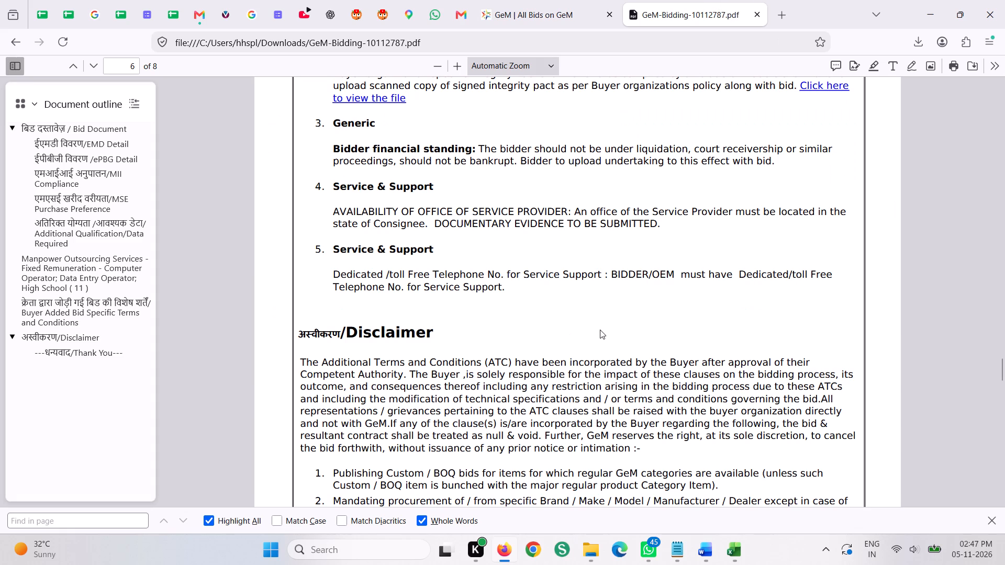
scroll(602, 327, up, 1)
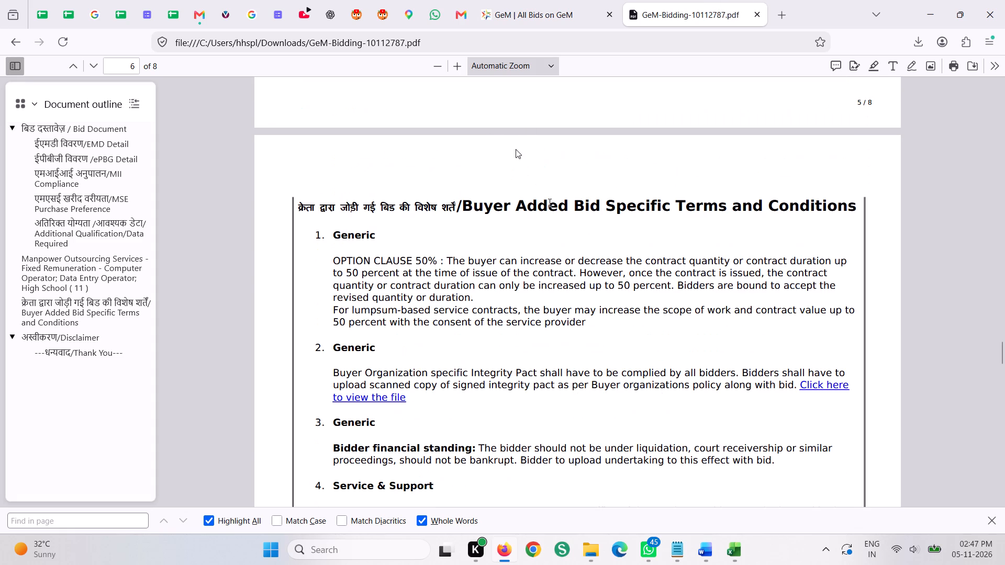
click(545, 5)
click(685, 0)
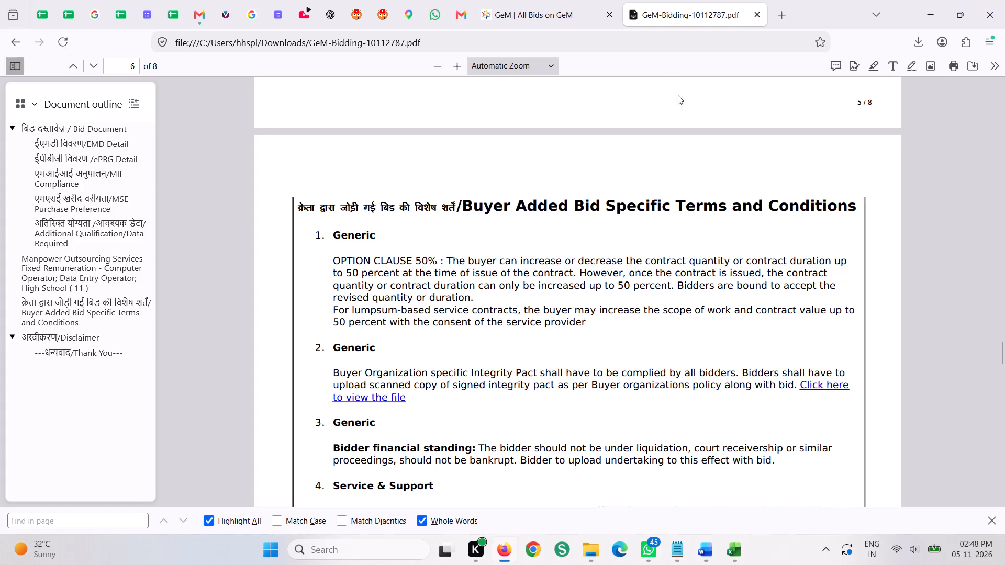
In File Explorer, browse the H: Google Drive's My Drive to the Additional Documents folder inside Gem Bid Documents - HHSPL.
click(591, 553)
scroll(220, 238, up, 4)
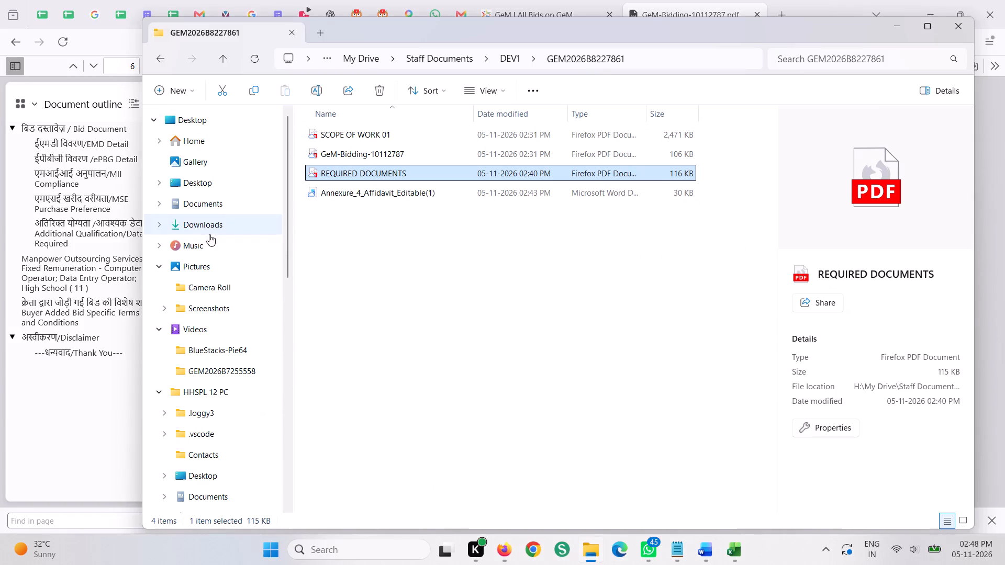
scroll(205, 381, down, 1)
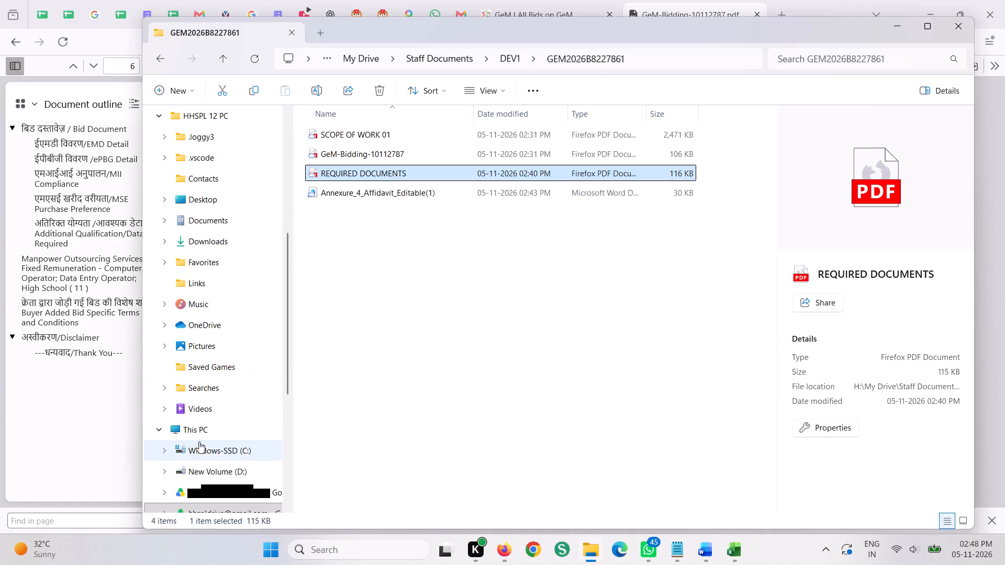
scroll(211, 447, down, 1)
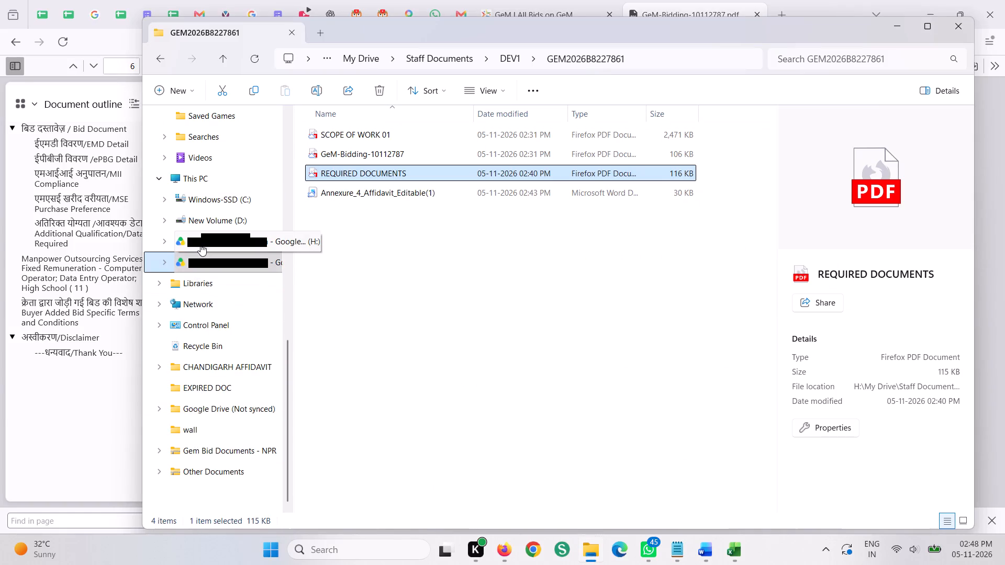
double_click(195, 261)
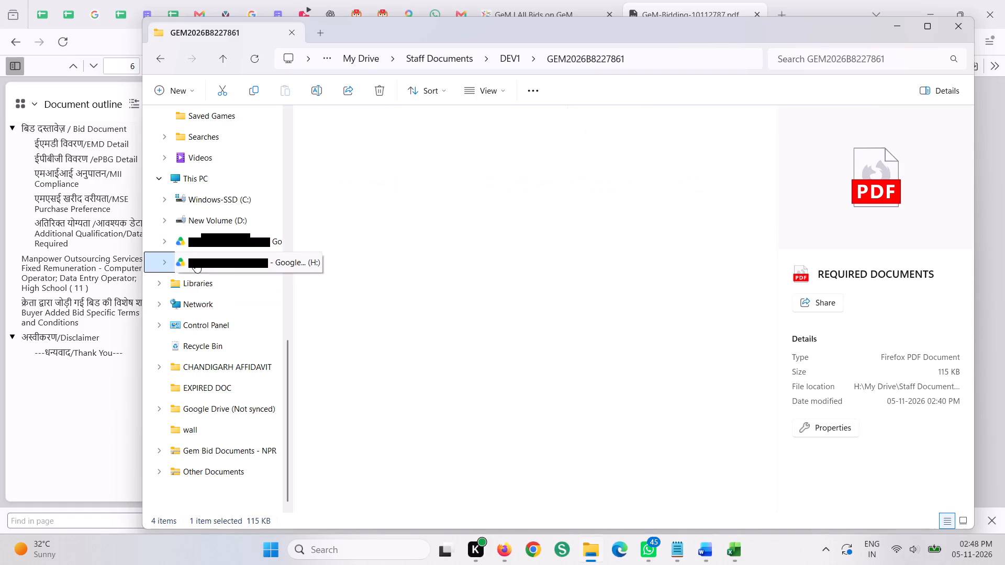
double_click(358, 154)
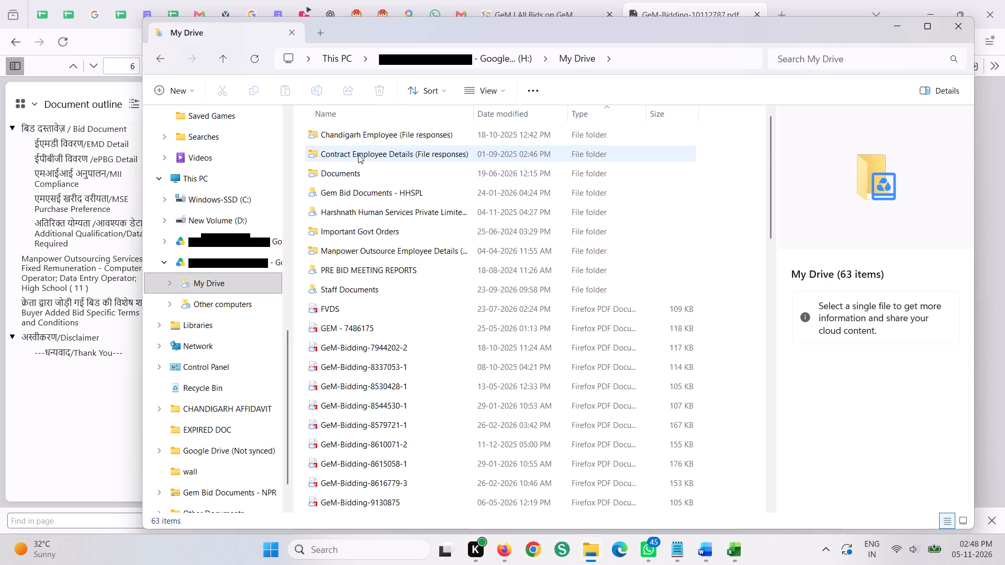
double_click(349, 210)
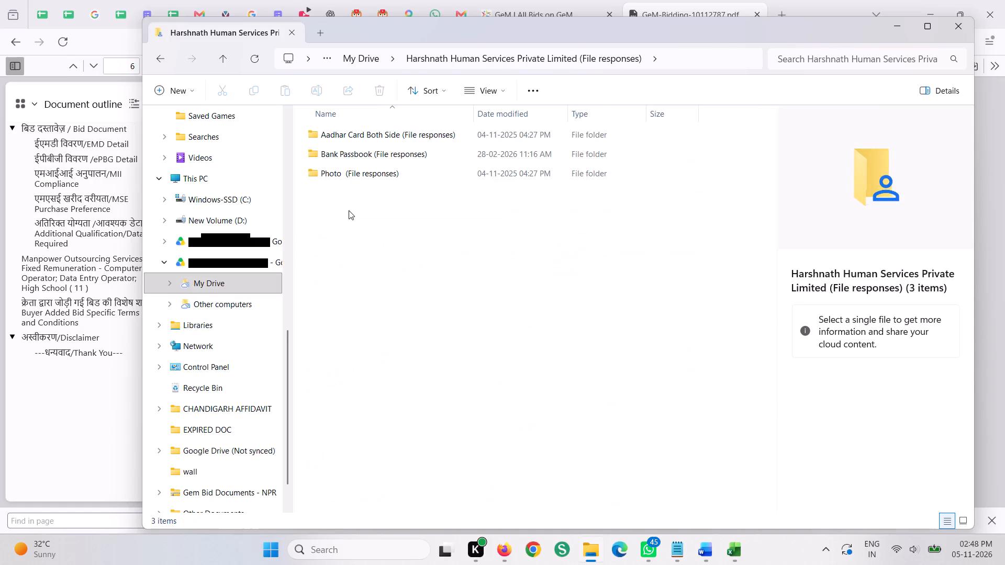
click(224, 57)
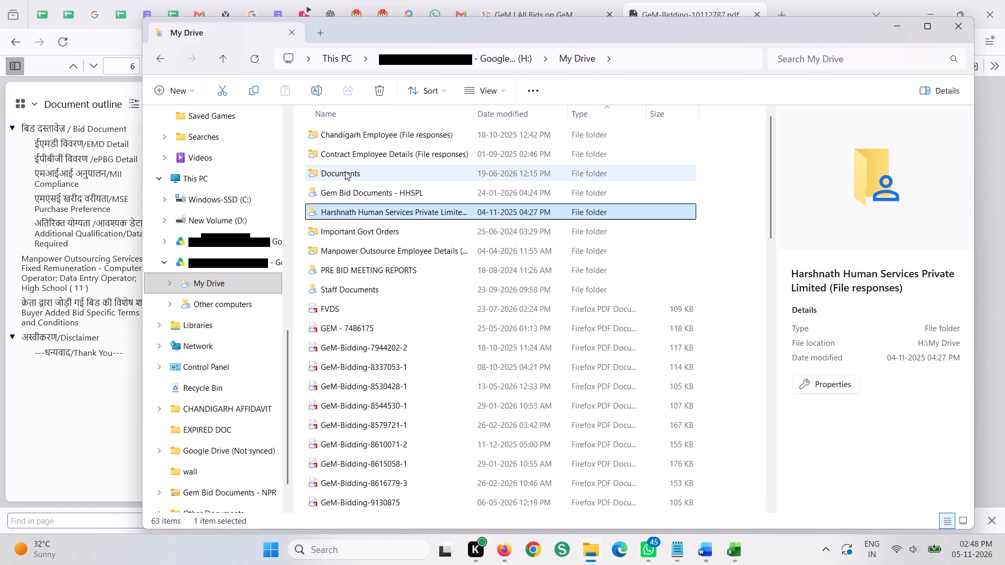
double_click(345, 171)
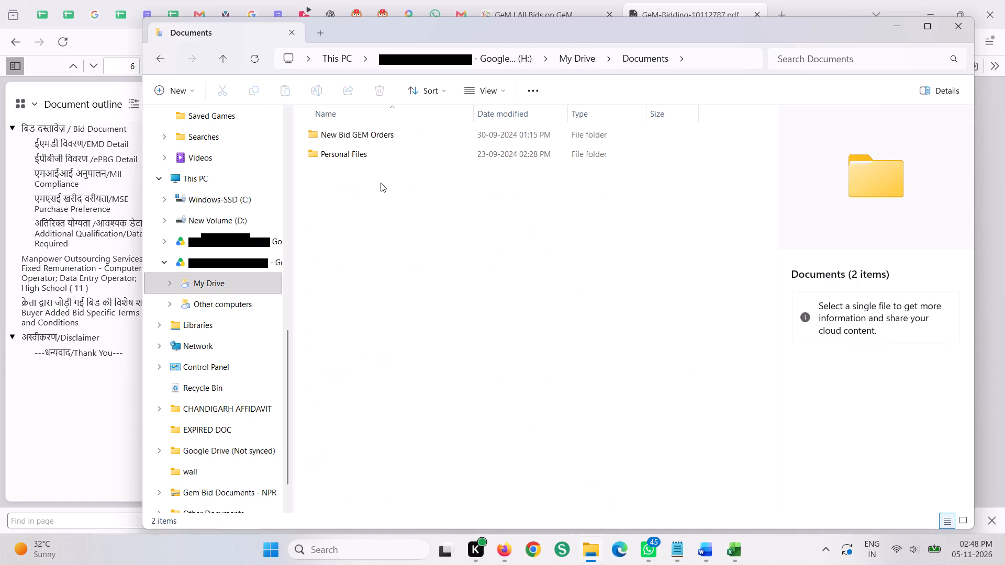
click(219, 64)
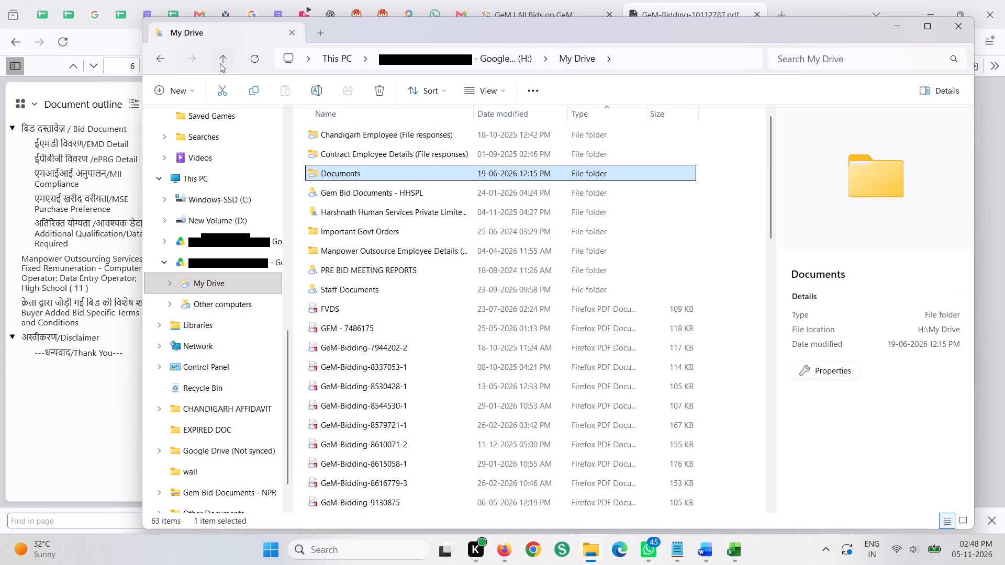
double_click(354, 187)
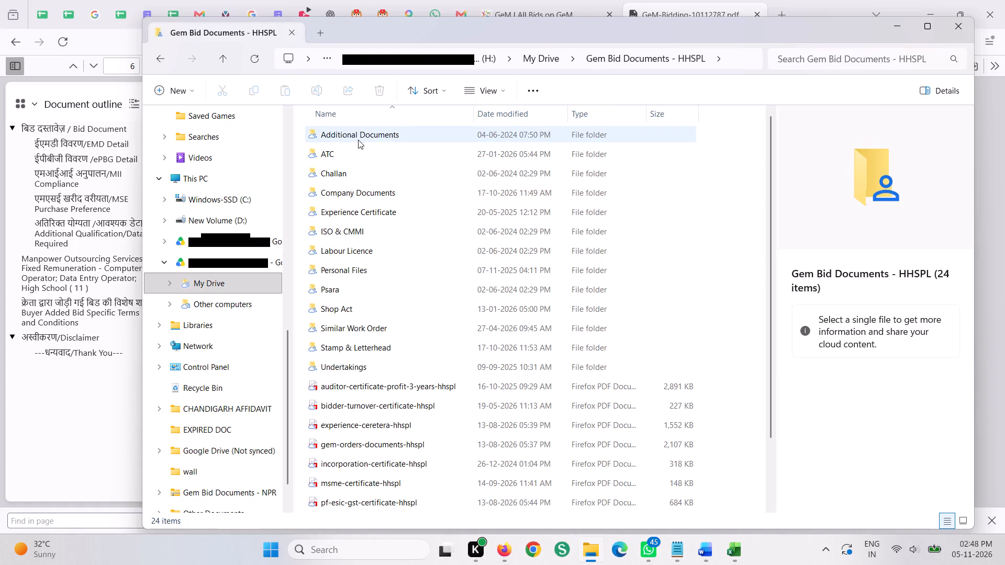
double_click(356, 139)
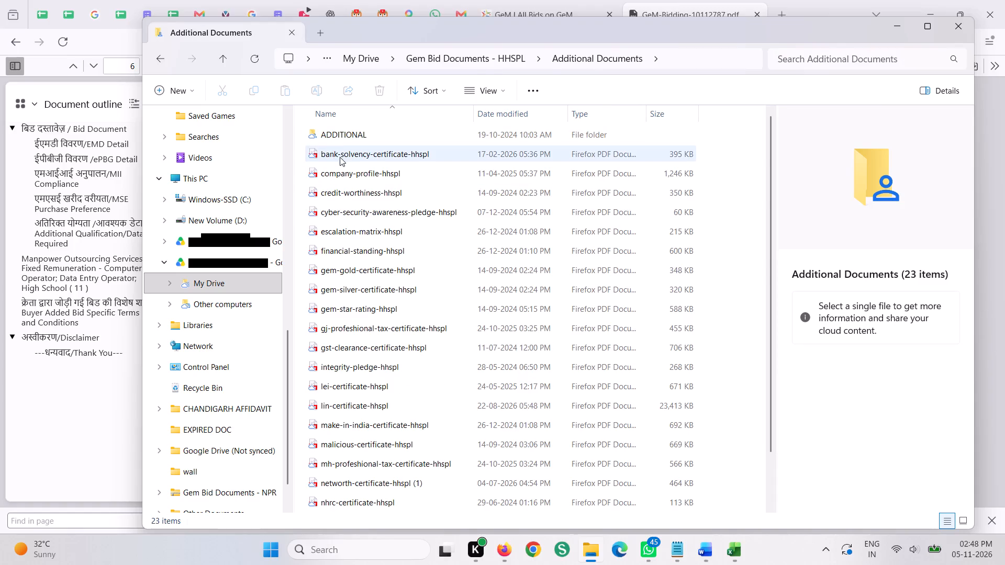
Open bank-solvency-certificate-hhspl, read through the certificate, and close it.
double_click(340, 157)
scroll(582, 293, down, 4)
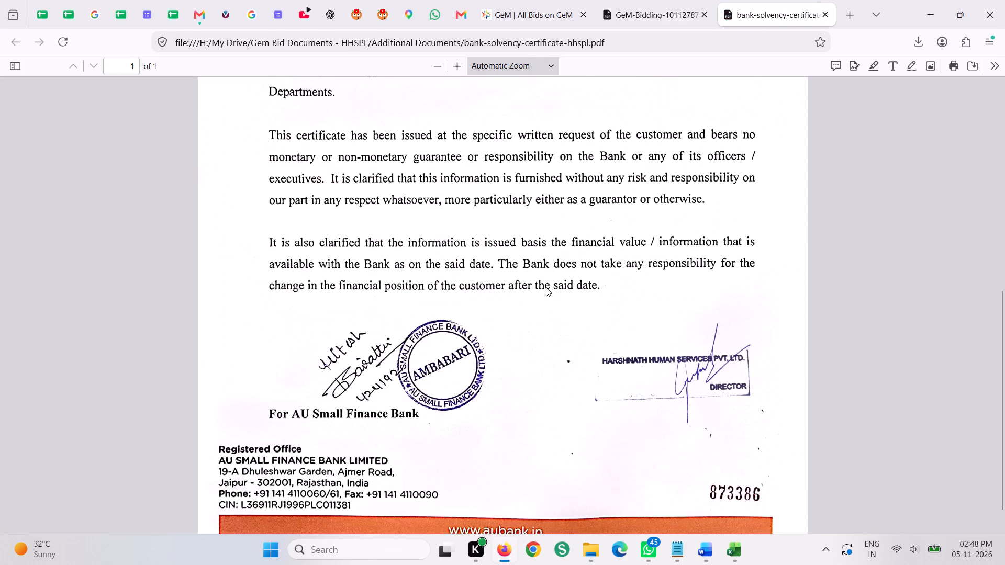
scroll(548, 287, up, 1)
scroll(739, 252, up, 1)
scroll(585, 235, down, 1)
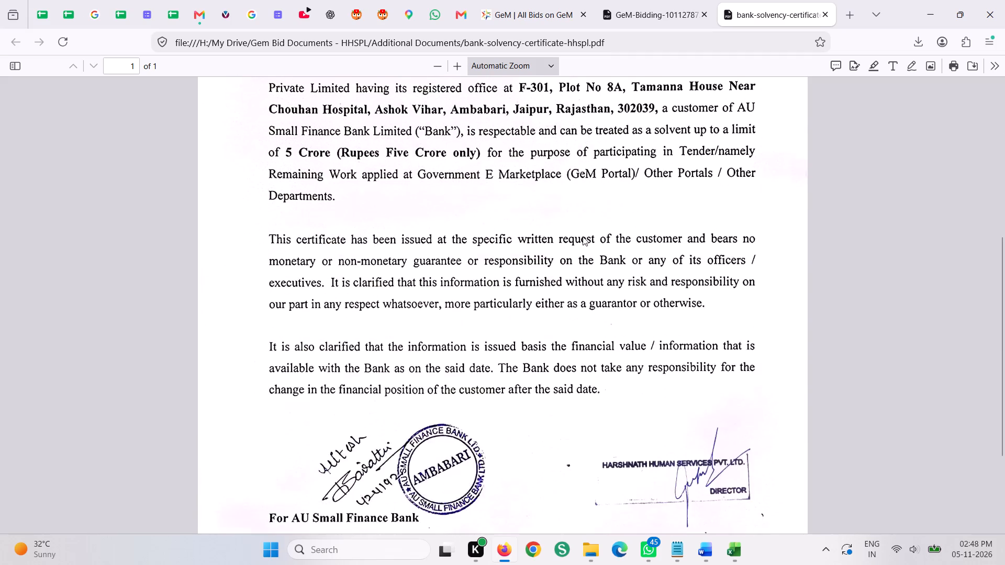
scroll(585, 236, up, 1)
click(825, 15)
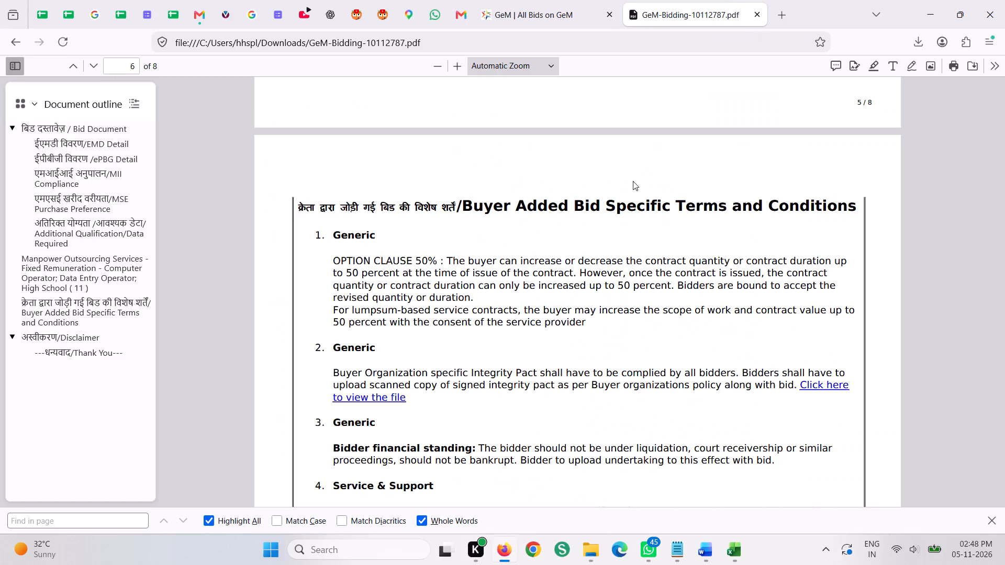
Open credit-worthiness-hhspl from the Additional Documents folder, examine the certificate, and bring the folder window back into full view.
click(590, 551)
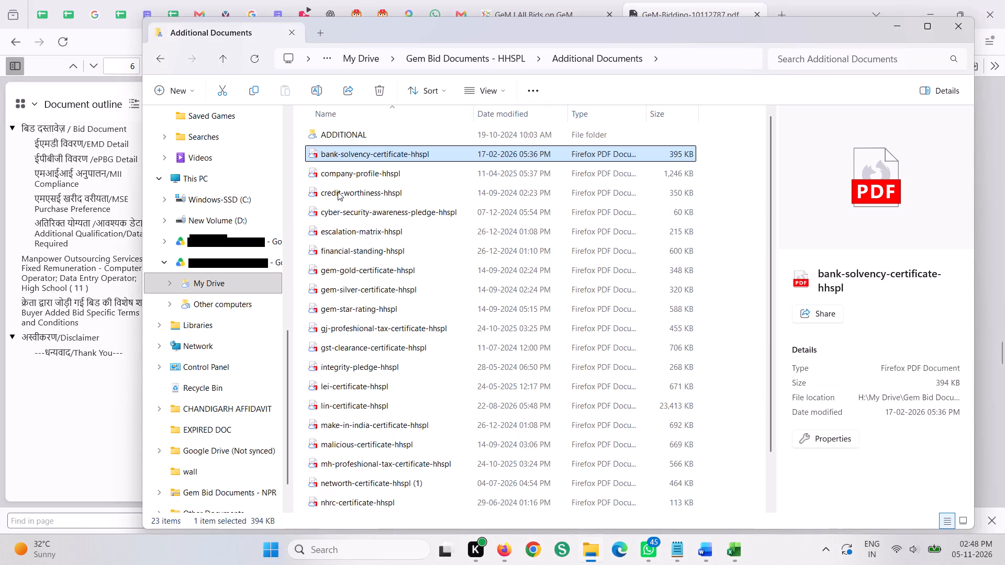
triple_click(358, 193)
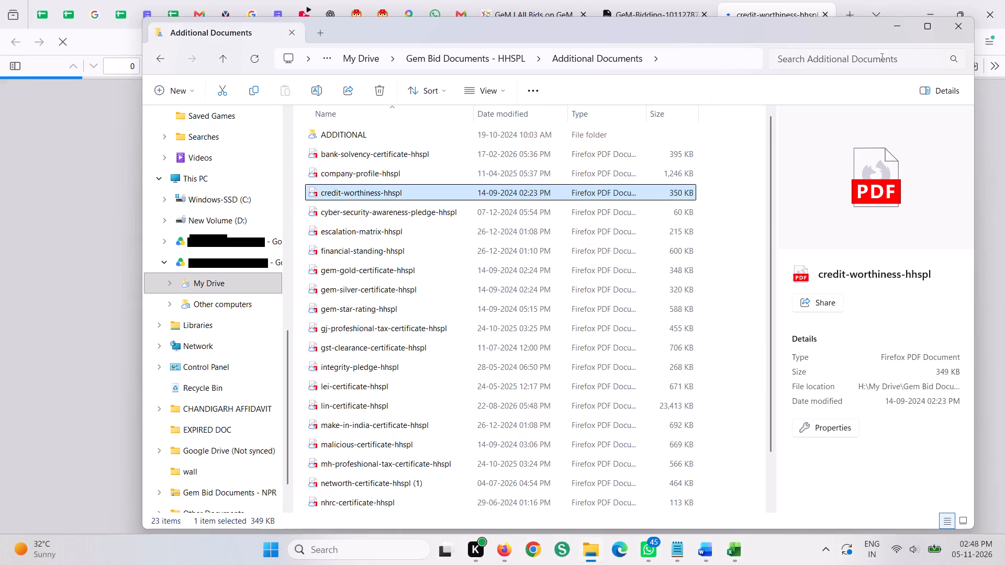
drag(796, 32, 671, 370)
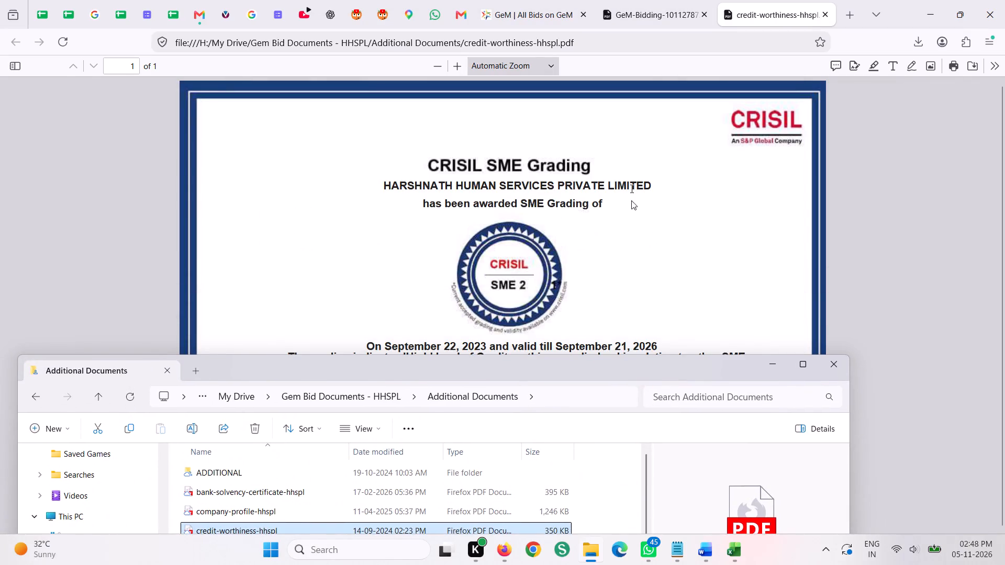
scroll(630, 211, down, 5)
drag(631, 373, 698, 499)
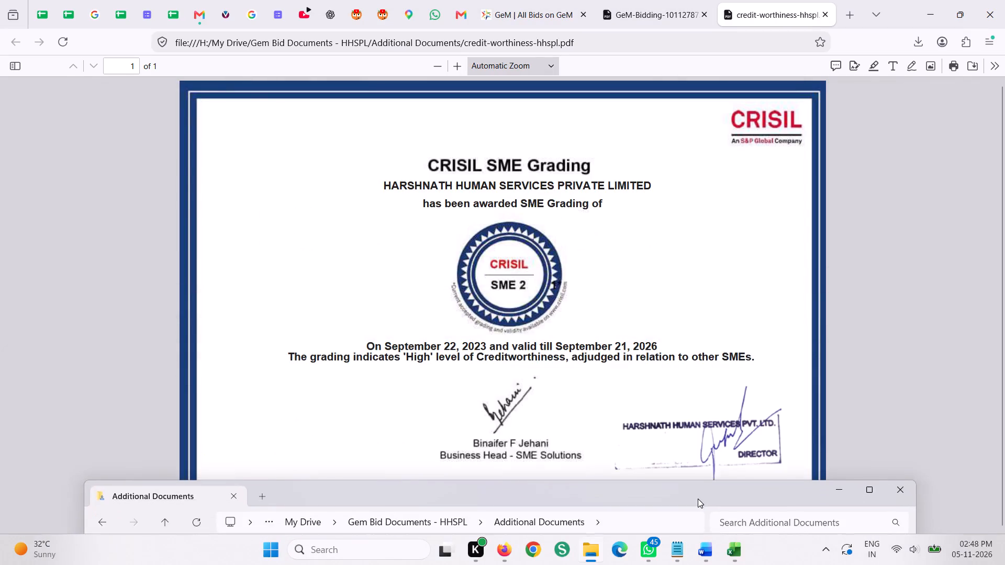
drag(698, 499, 697, 81)
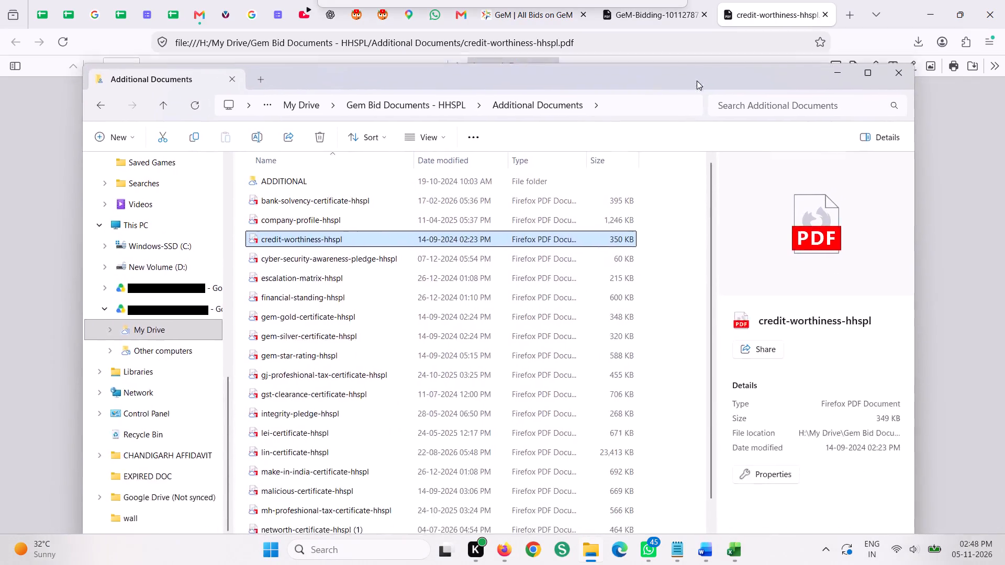
drag(697, 81, 727, 17)
drag(728, 14, 722, 0)
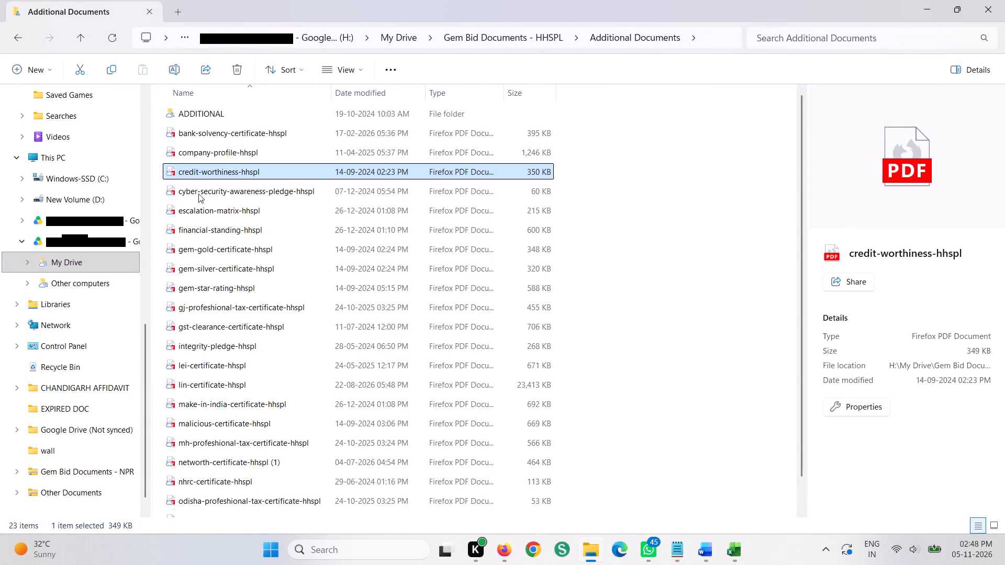
Open cyber-security-awareness-pledge-hhspl, examine it, and close both it and the credit-worthiness certificate.
double_click(198, 193)
drag(622, 2, 590, 533)
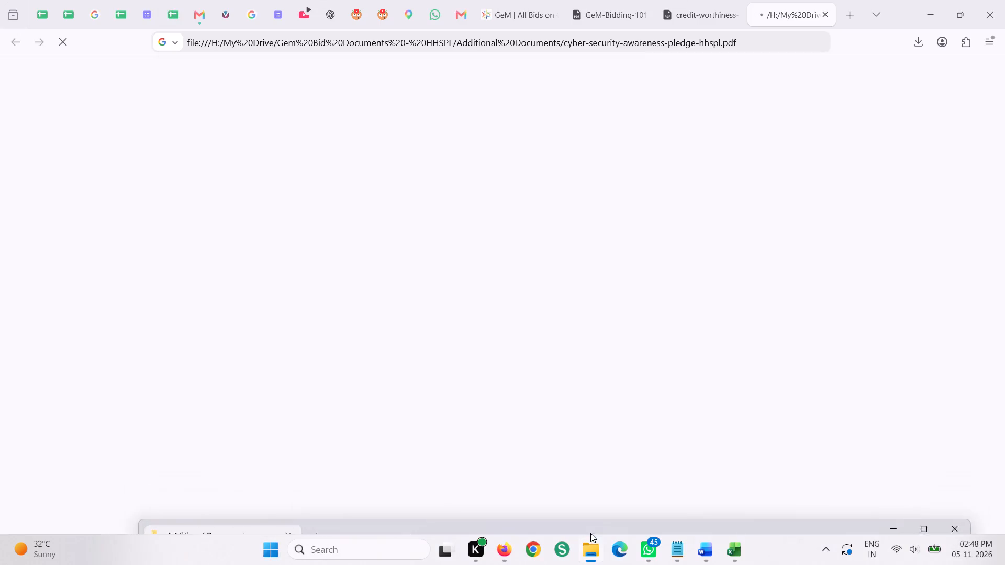
drag(590, 533, 587, 533)
click(703, 0)
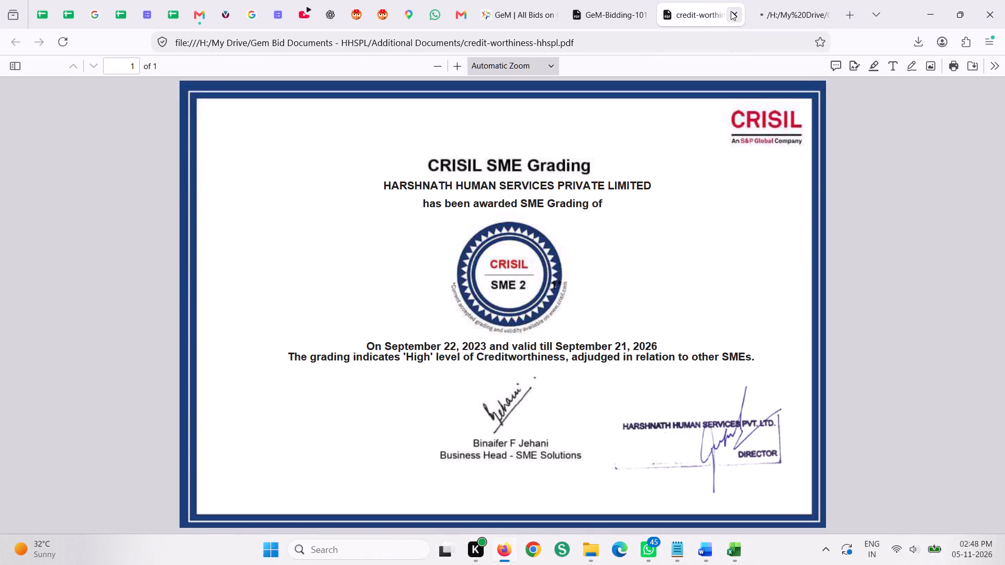
click(731, 11)
click(776, 1)
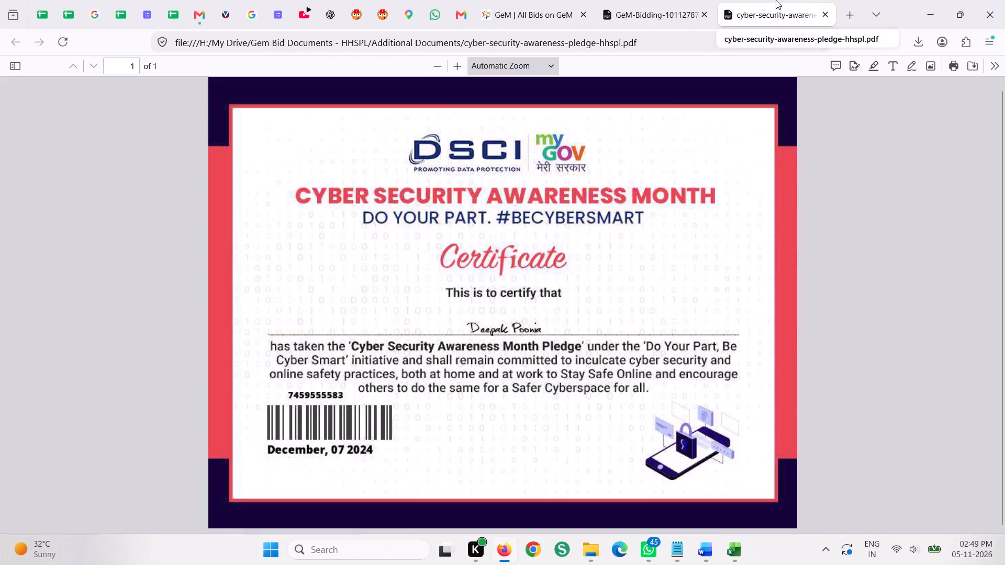
scroll(565, 234, down, 1)
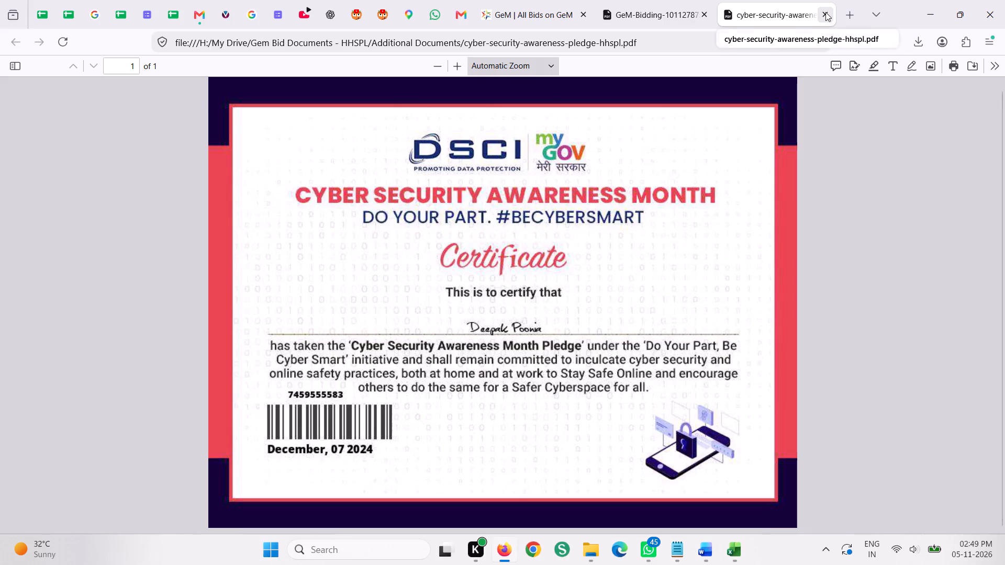
click(825, 12)
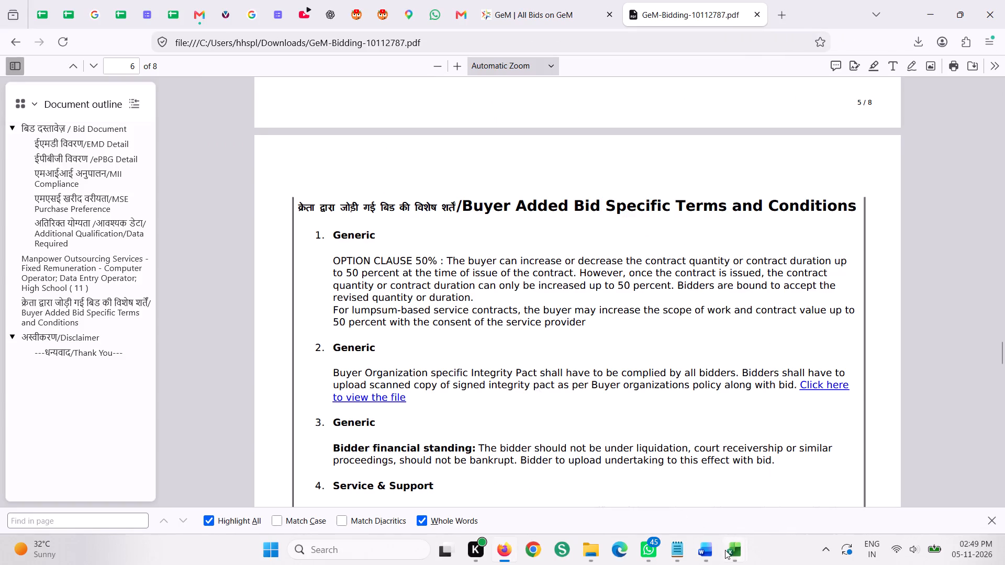
Bring the Additional Documents folder window back into view, open gem-star-rating-hhspl, examine it, and close it.
click(595, 552)
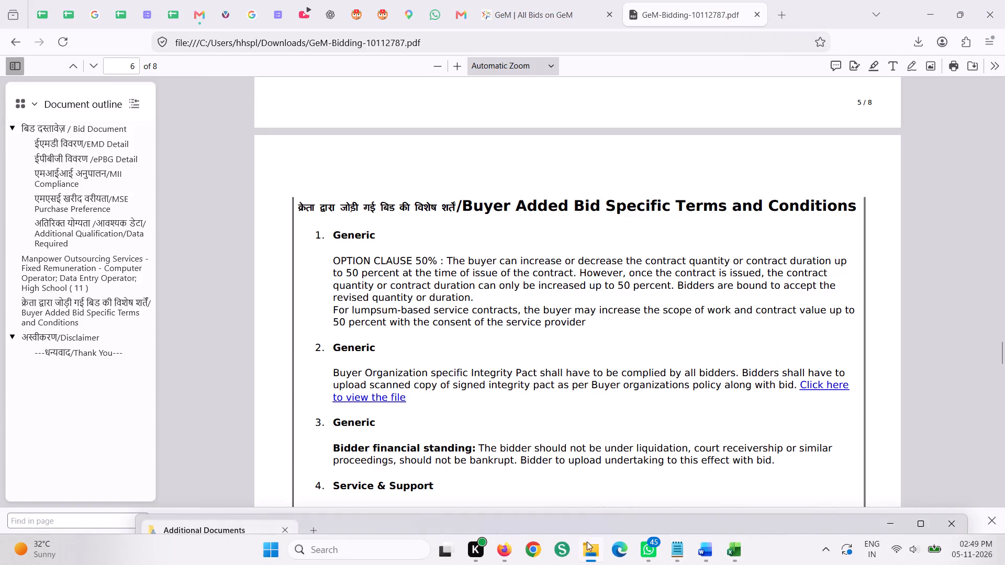
drag(513, 517, 471, 350)
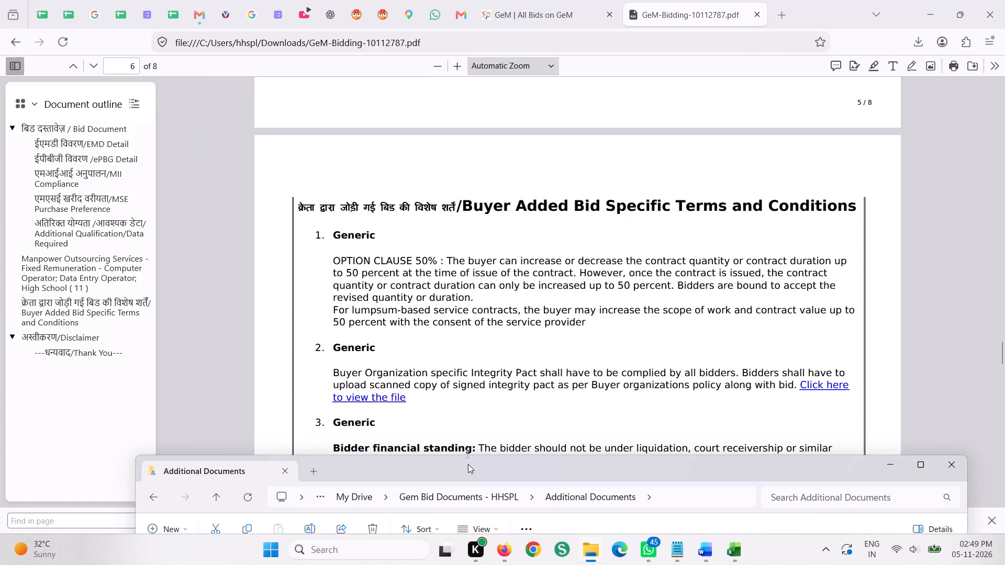
drag(469, 469, 471, 72)
scroll(399, 321, down, 1)
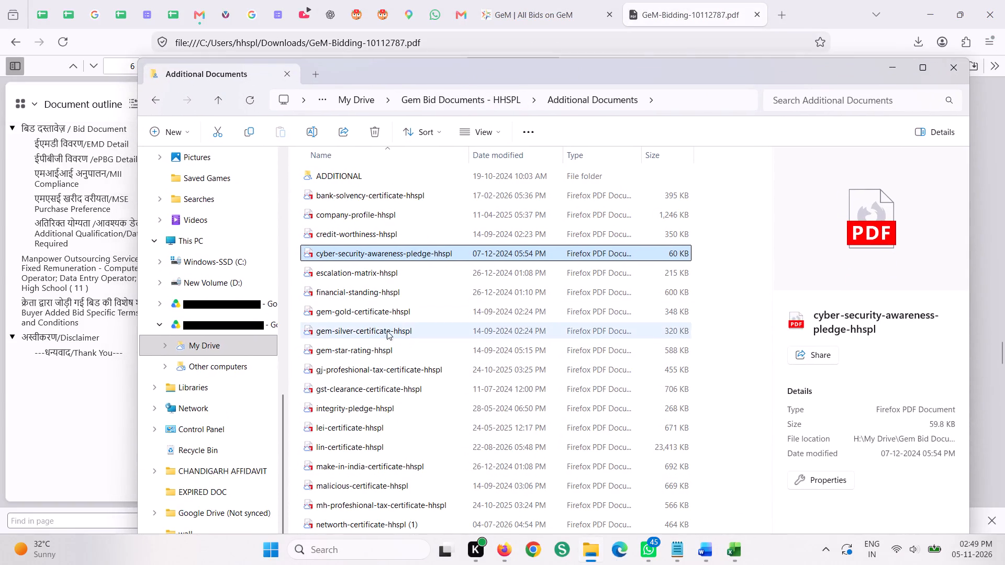
double_click(363, 349)
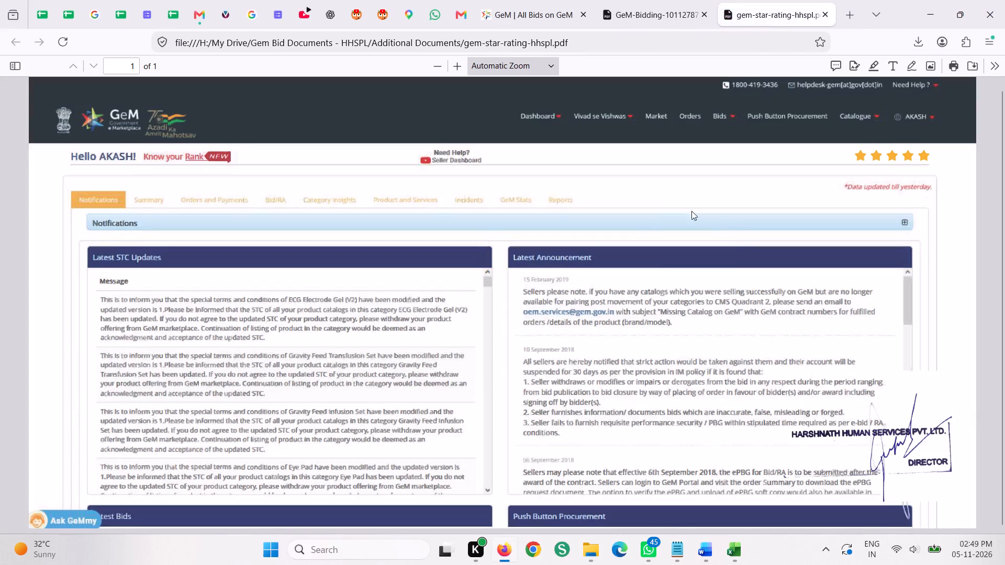
scroll(658, 281, down, 1)
scroll(658, 282, up, 1)
scroll(759, 265, up, 1)
scroll(759, 265, down, 2)
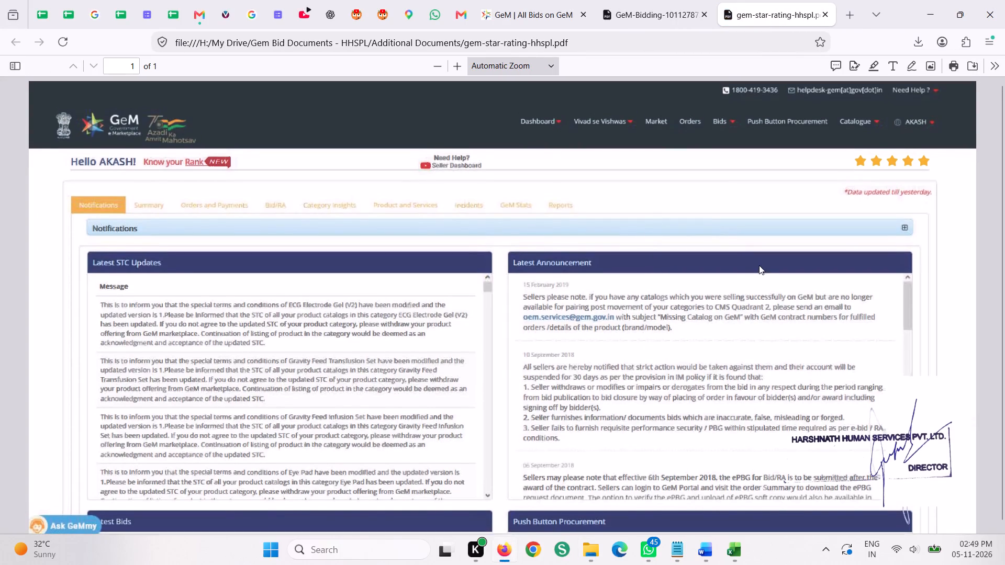
scroll(759, 265, up, 2)
click(802, 0)
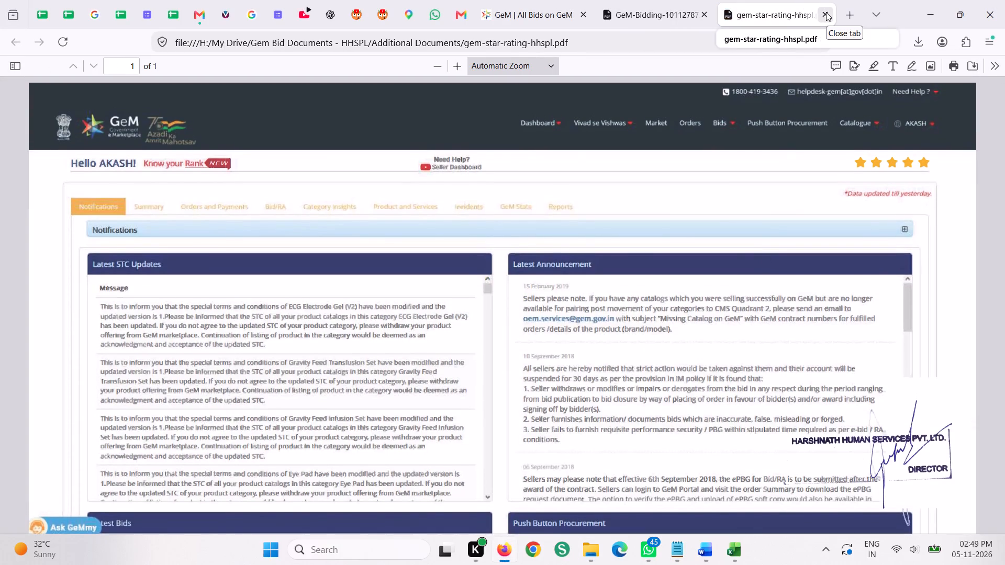
click(826, 12)
scroll(515, 298, down, 1)
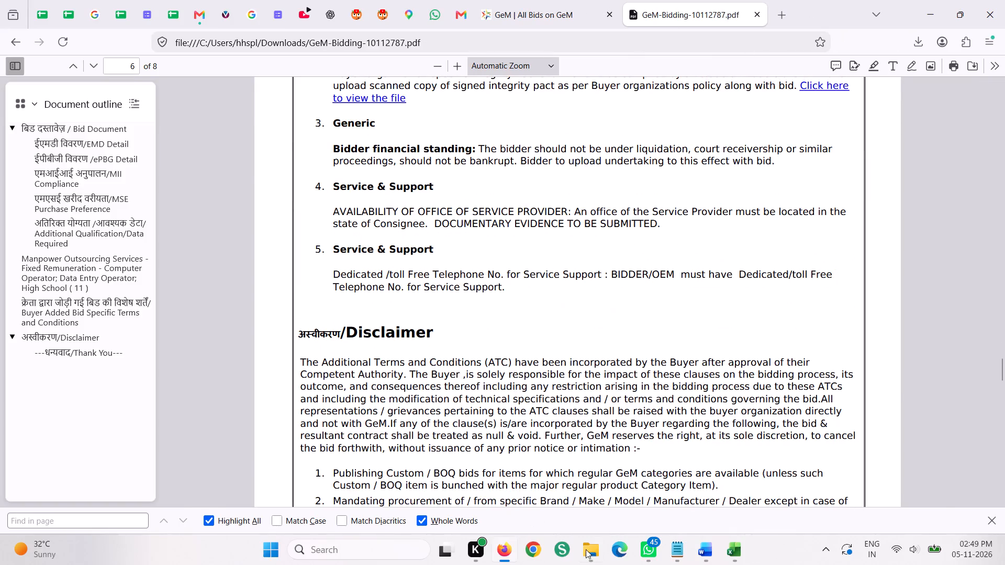
Open integrity-pledge-hhspl from the Additional Documents folder, read through the pledge, and close it.
click(587, 549)
scroll(453, 402, down, 2)
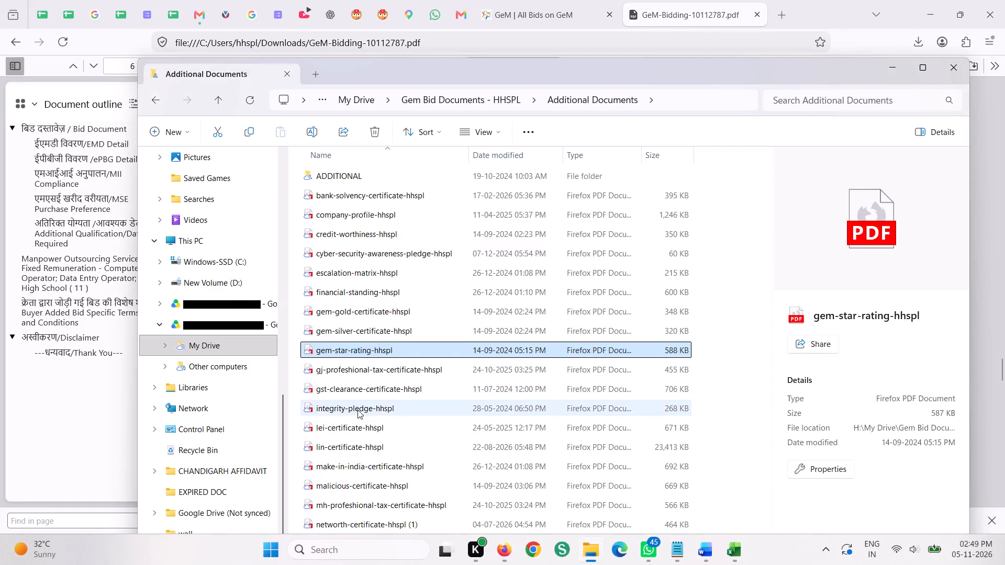
double_click(358, 410)
scroll(538, 334, down, 7)
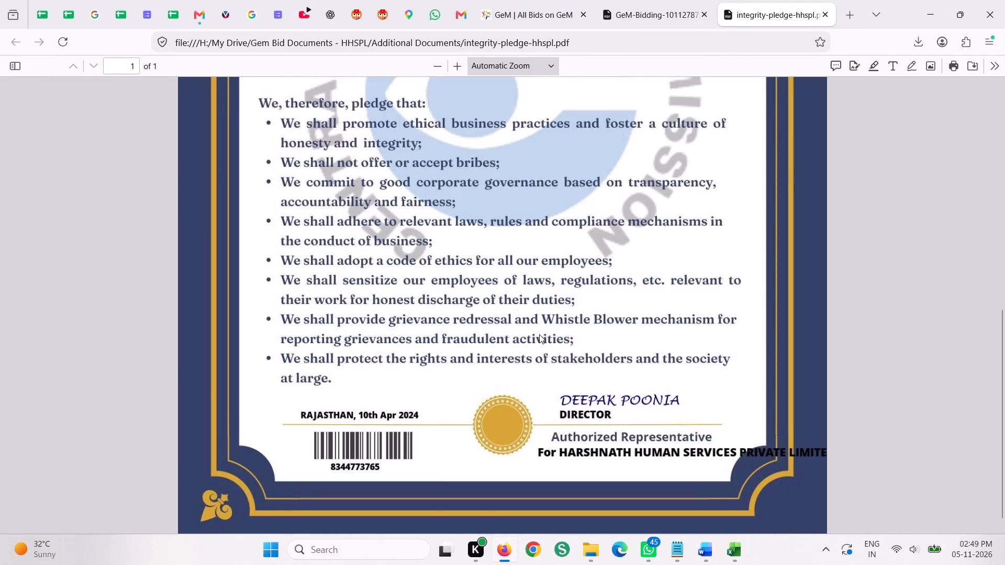
scroll(539, 334, up, 2)
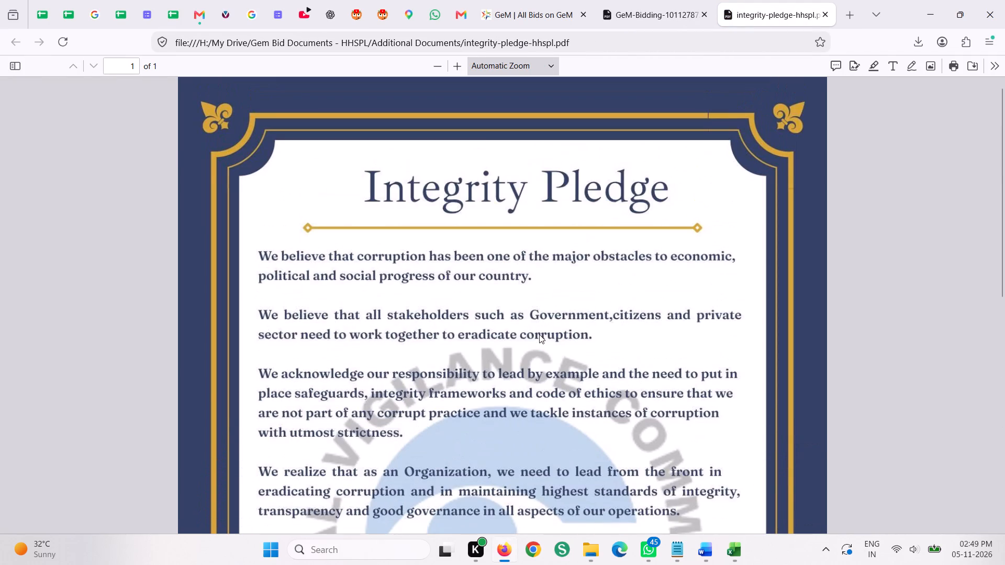
scroll(600, 334, down, 2)
scroll(615, 325, up, 2)
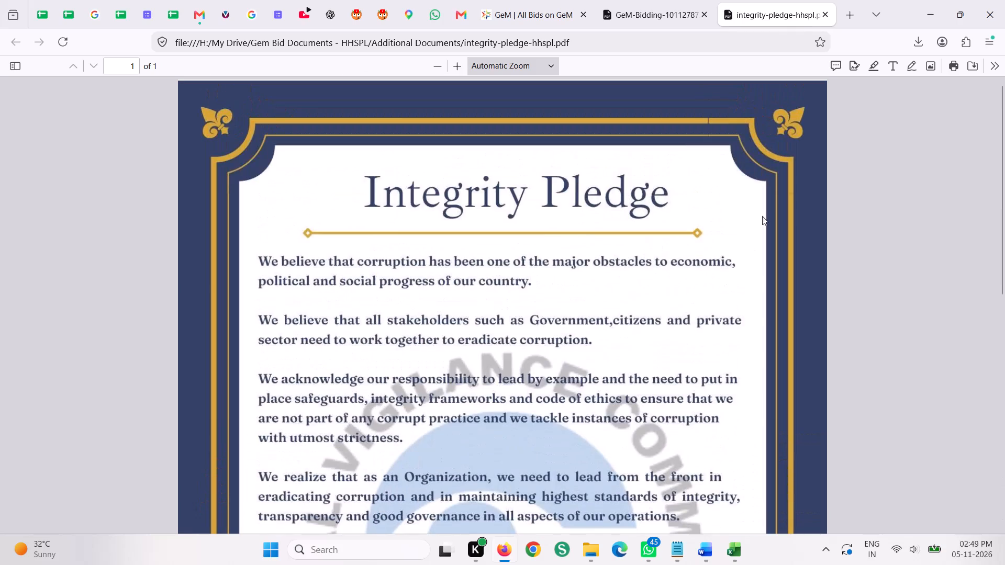
scroll(748, 112, up, 1)
click(786, 9)
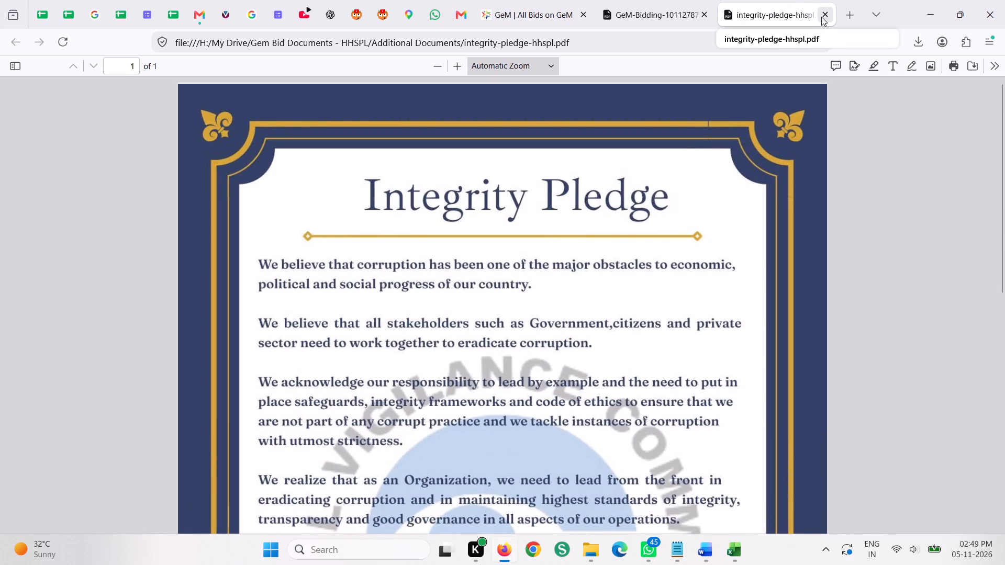
click(821, 17)
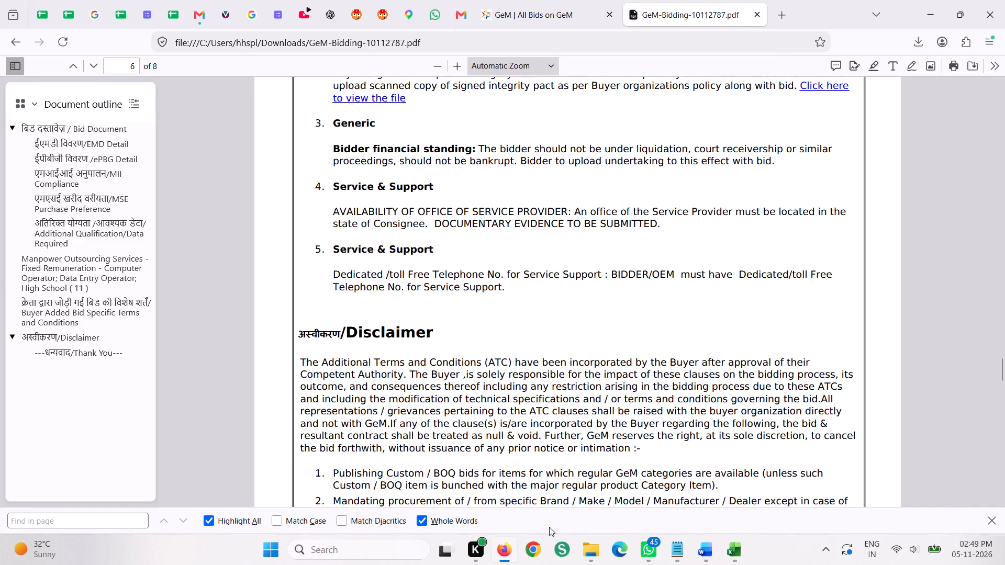
Open malicious-certificate-hhspl from the Additional Documents folder, read through the certificate, and close it.
click(584, 555)
scroll(378, 413, down, 2)
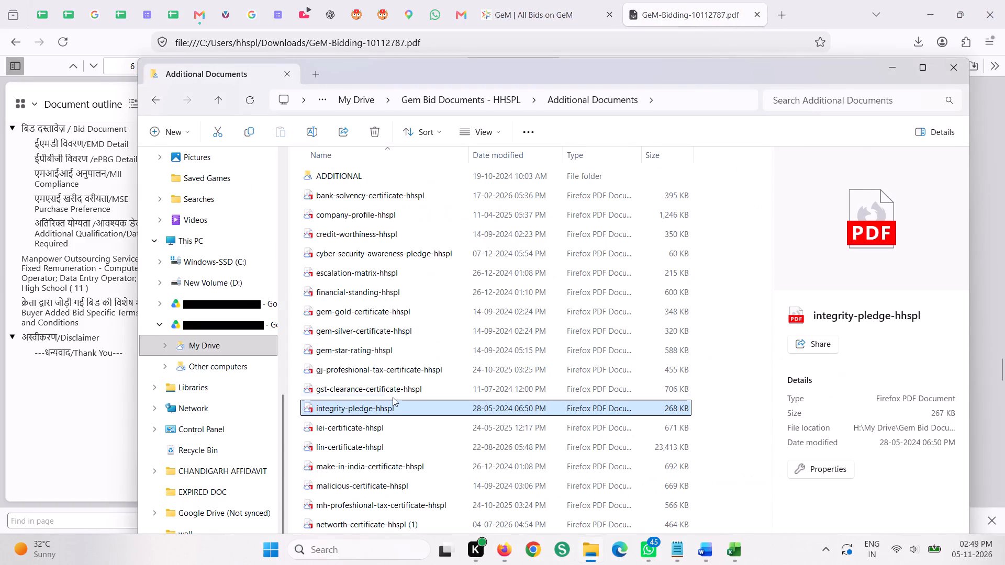
double_click(342, 488)
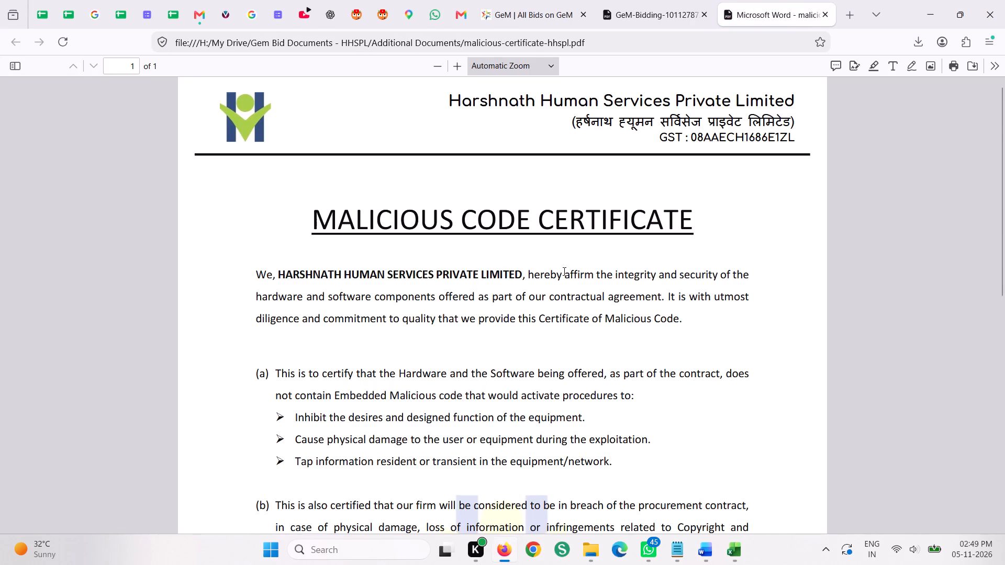
scroll(563, 267, down, 2)
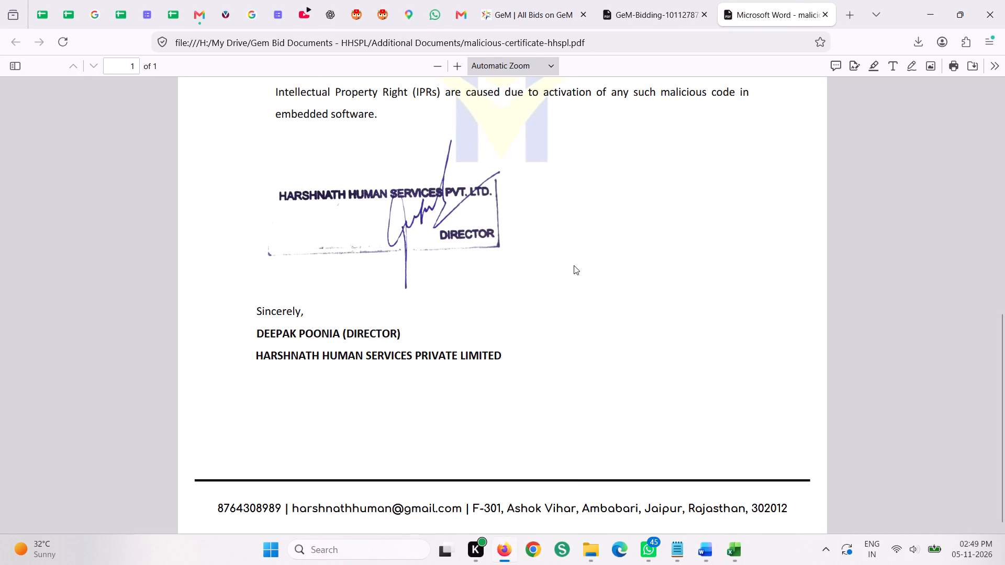
scroll(574, 265, up, 3)
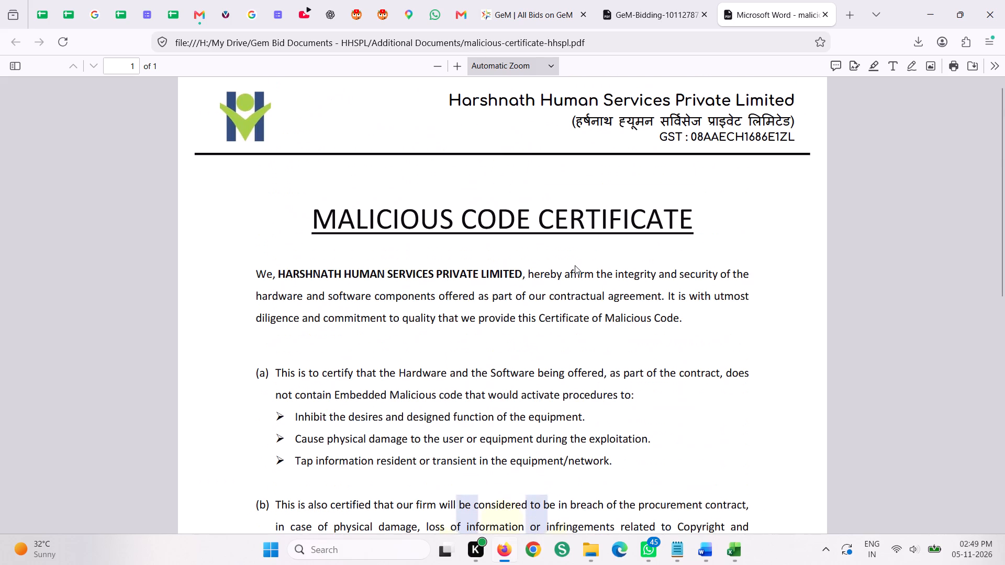
scroll(577, 260, up, 1)
scroll(580, 260, down, 8)
scroll(582, 259, up, 5)
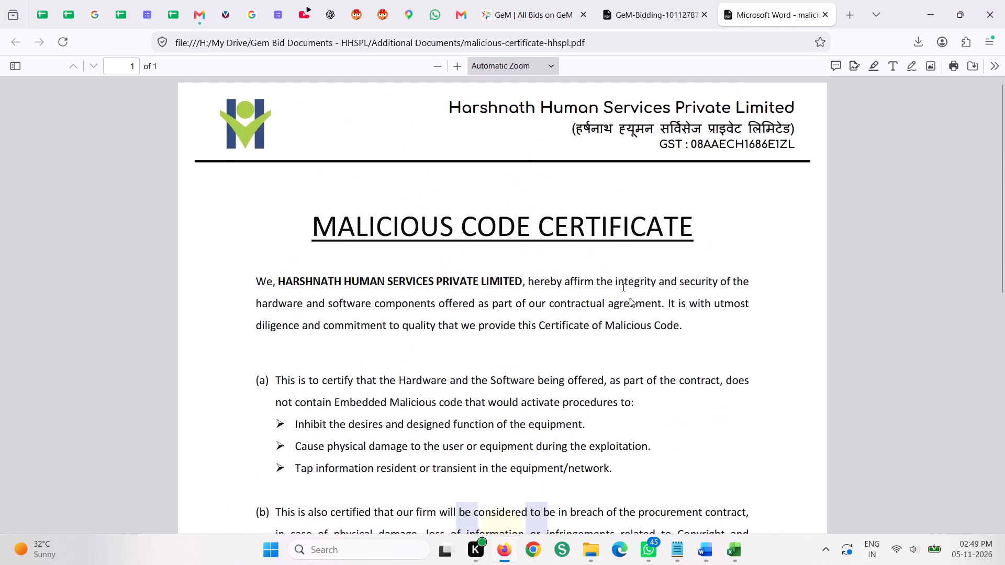
scroll(601, 319, down, 4)
scroll(614, 307, up, 2)
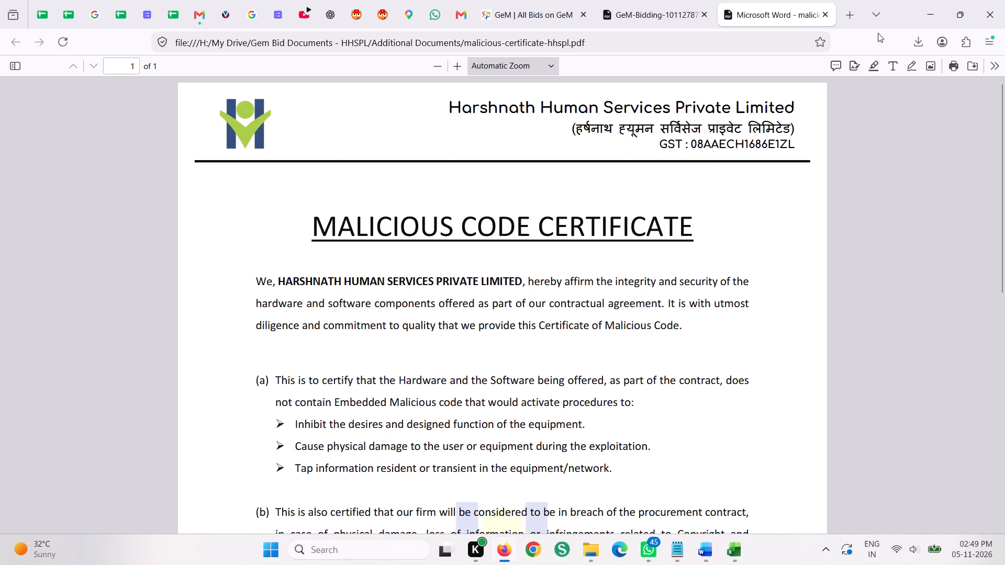
click(823, 12)
scroll(524, 330, down, 3)
scroll(539, 286, up, 2)
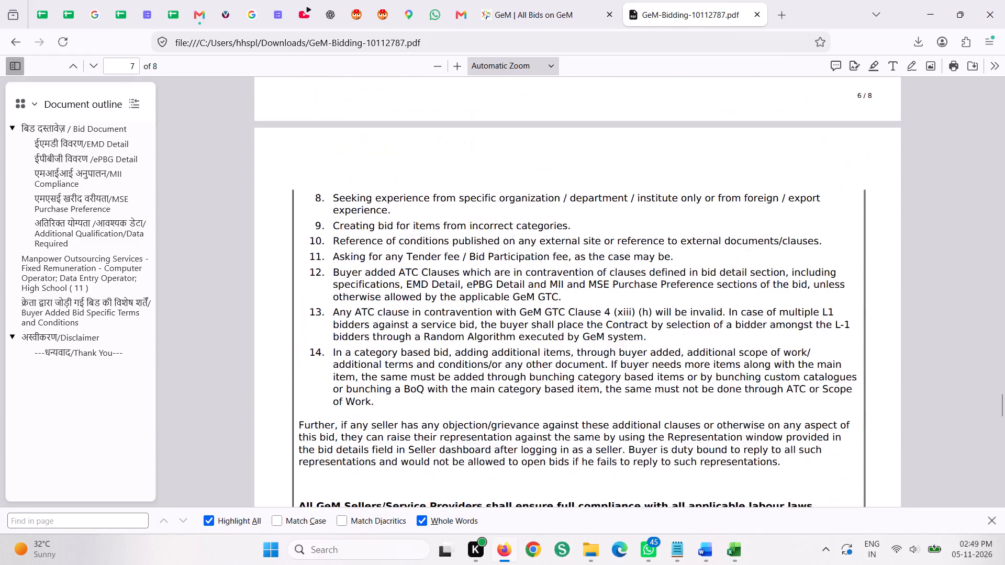
In File Explorer, go from Additional Documents to the Psara folder inside Gem Bid Documents - HHSPL.
click(593, 547)
scroll(407, 460, down, 1)
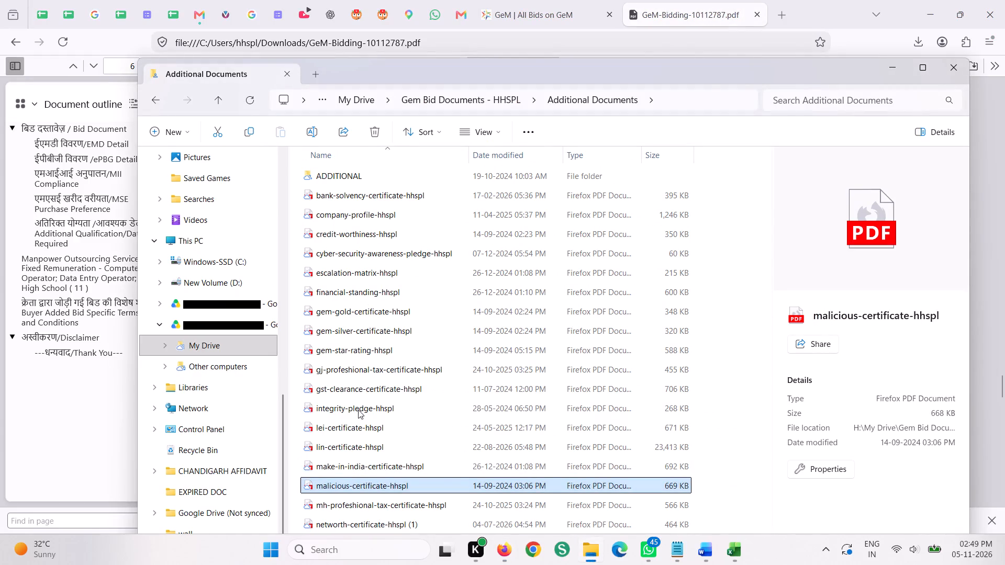
click(216, 98)
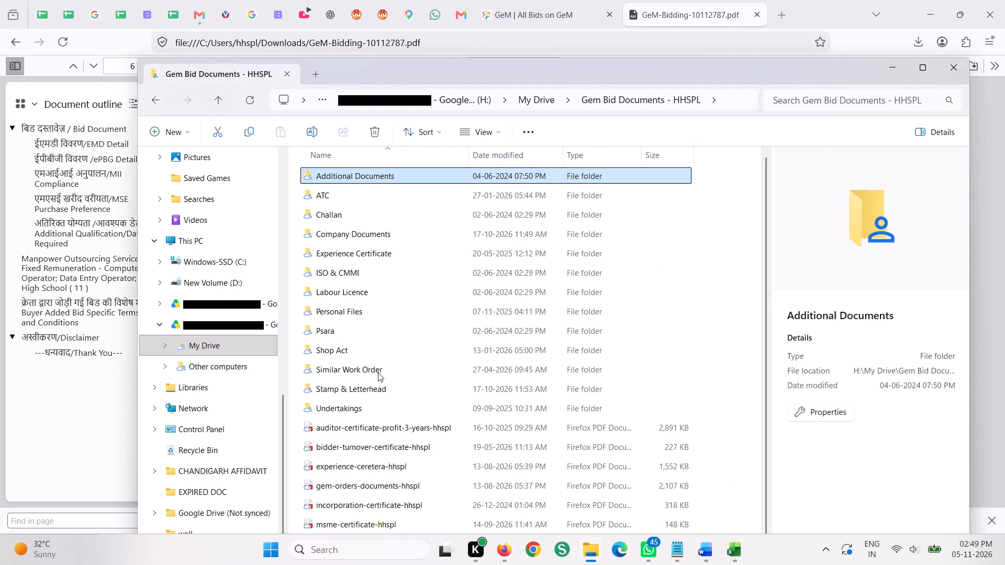
scroll(361, 389, down, 1)
click(331, 295)
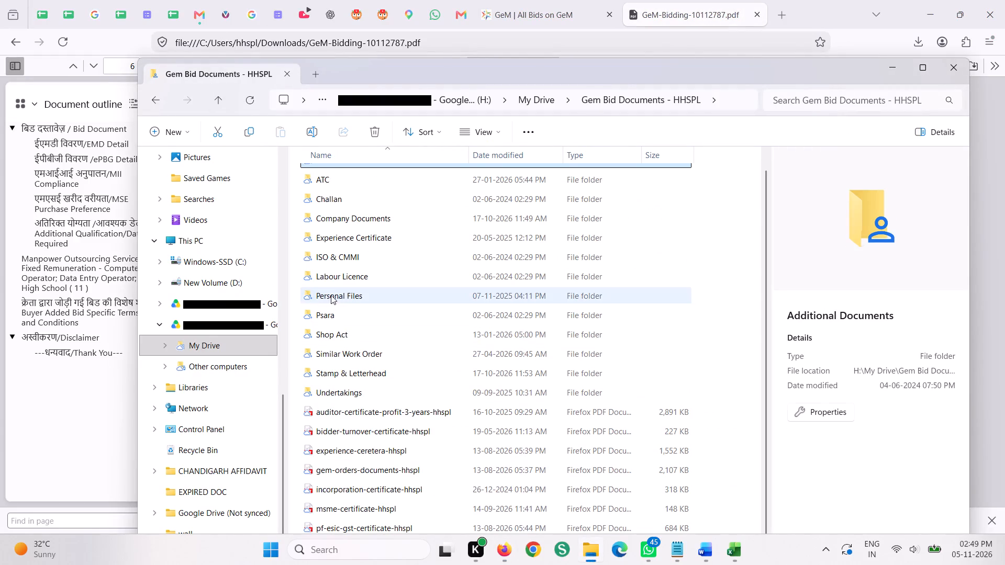
double_click(326, 315)
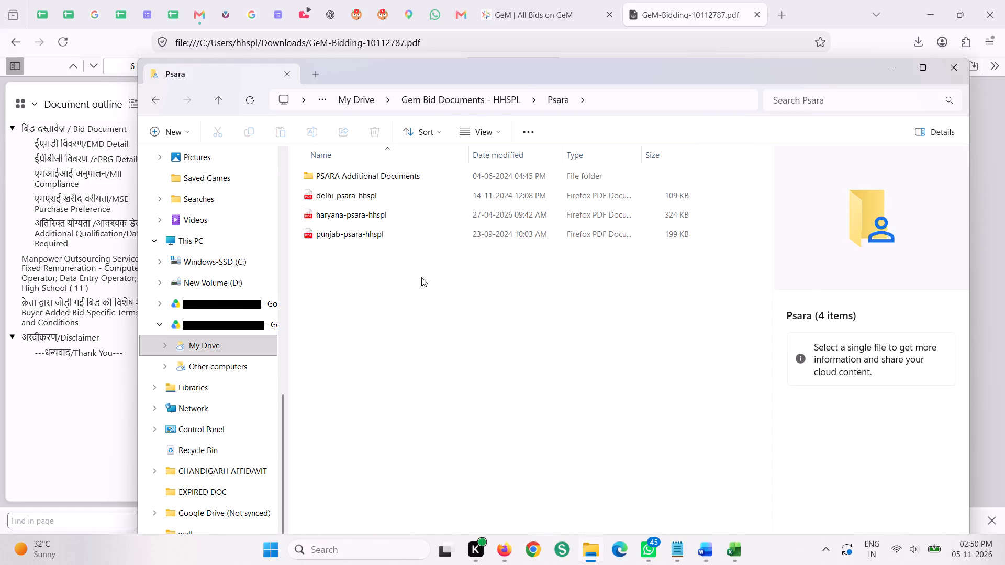
Open haryana-psara-hhspl from the Psara folder, examine the private security agency licence, and close it.
double_click(340, 212)
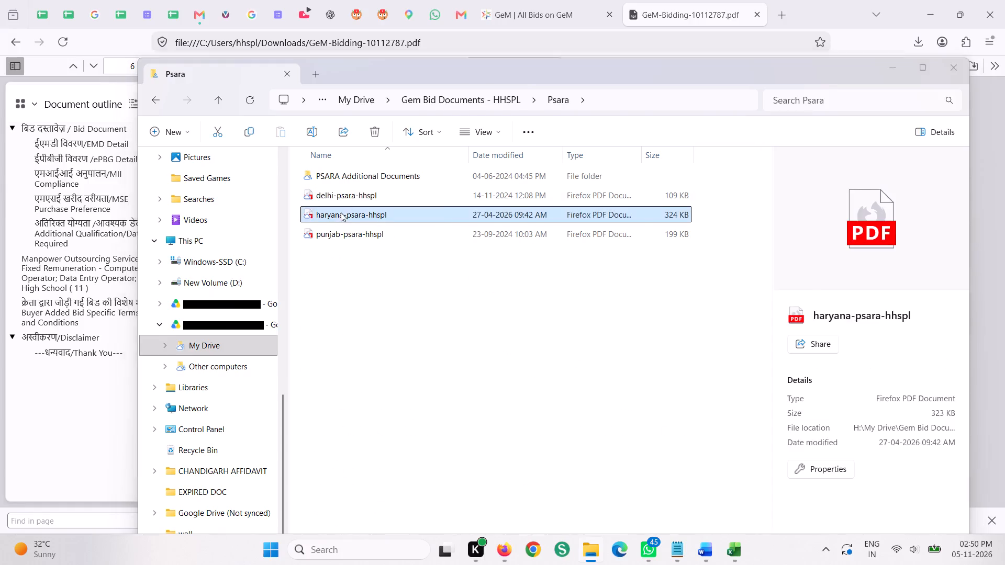
scroll(508, 339, down, 3)
scroll(521, 336, up, 1)
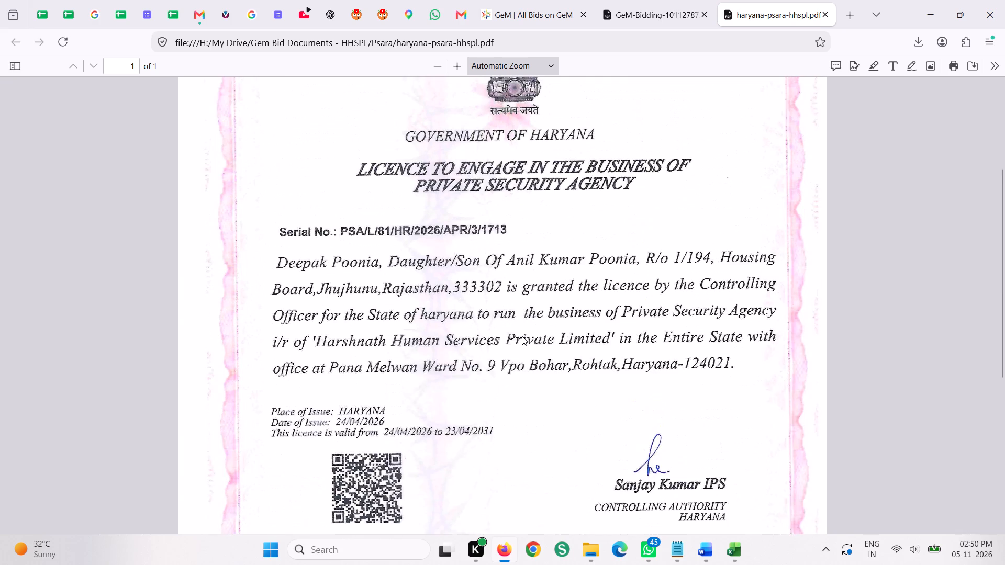
scroll(522, 336, up, 1)
scroll(522, 336, down, 2)
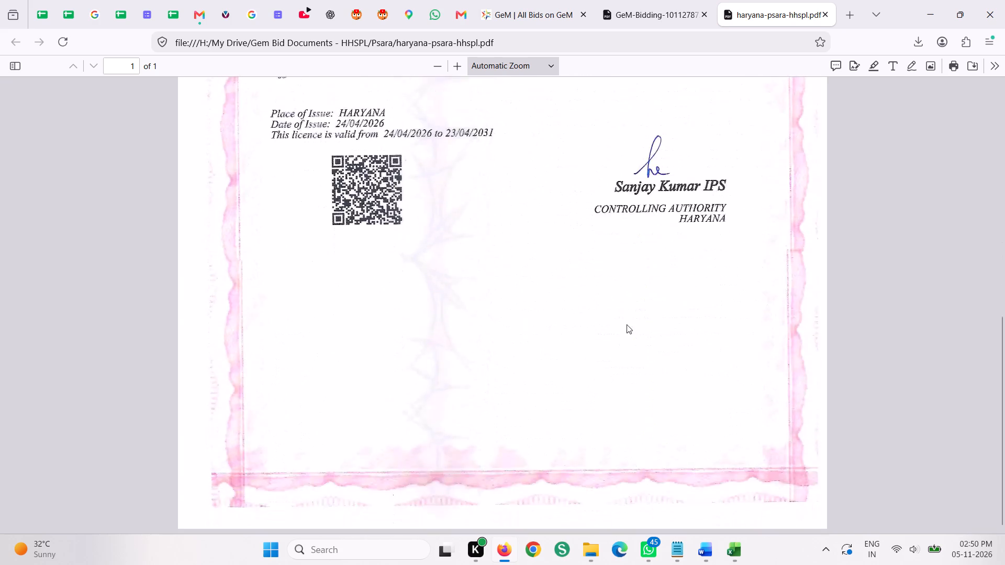
scroll(635, 322, up, 2)
click(773, 0)
click(822, 12)
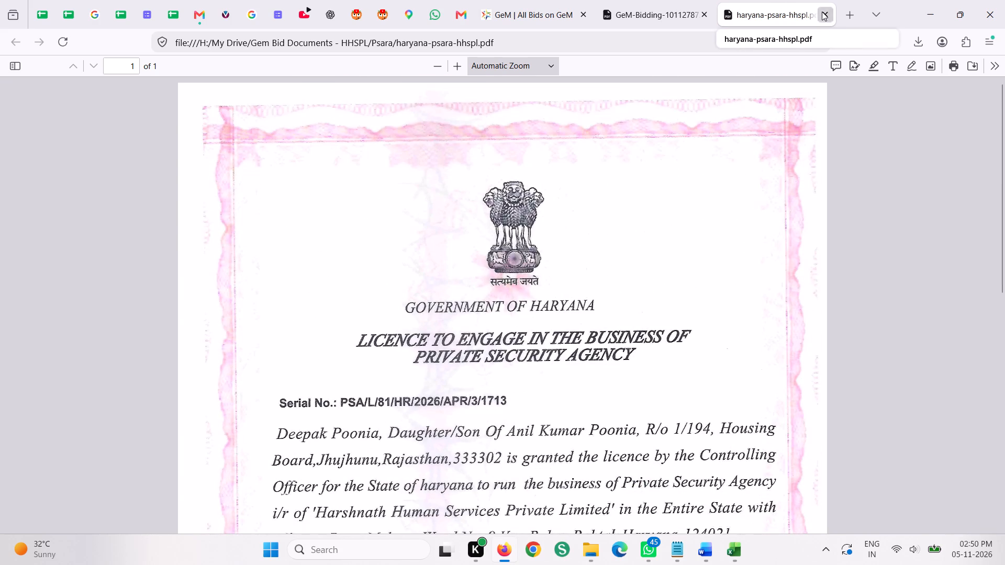
Return to File Explorer and go from Psara to the Undertakings folder inside Gem Bid Documents - HHSPL.
click(586, 551)
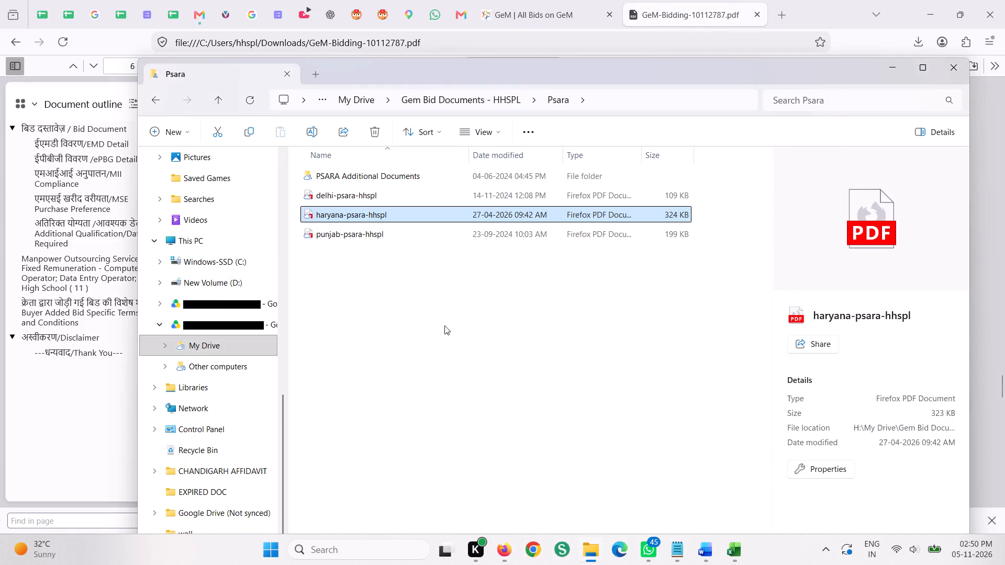
click(219, 98)
scroll(435, 439, down, 1)
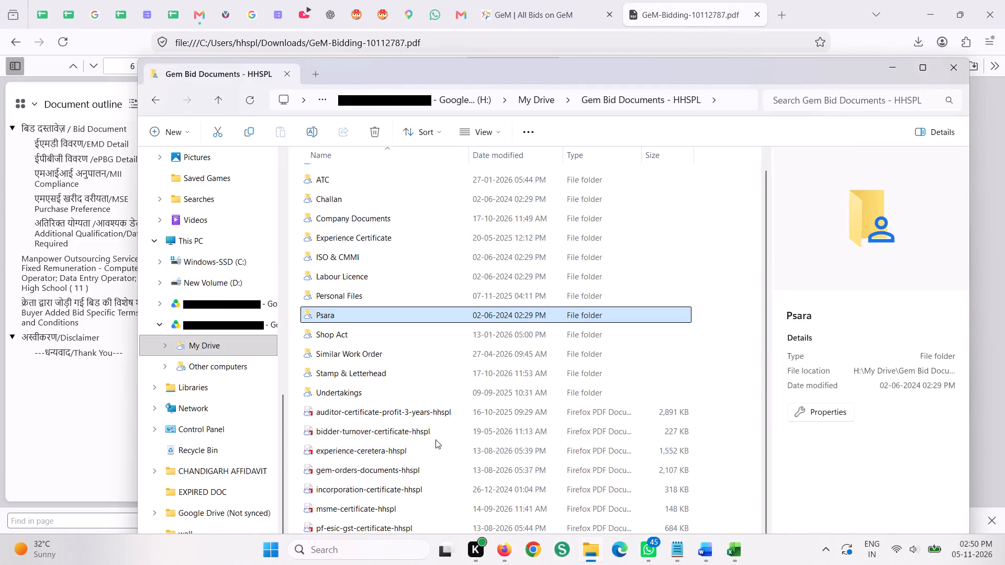
scroll(436, 433, down, 2)
double_click(364, 388)
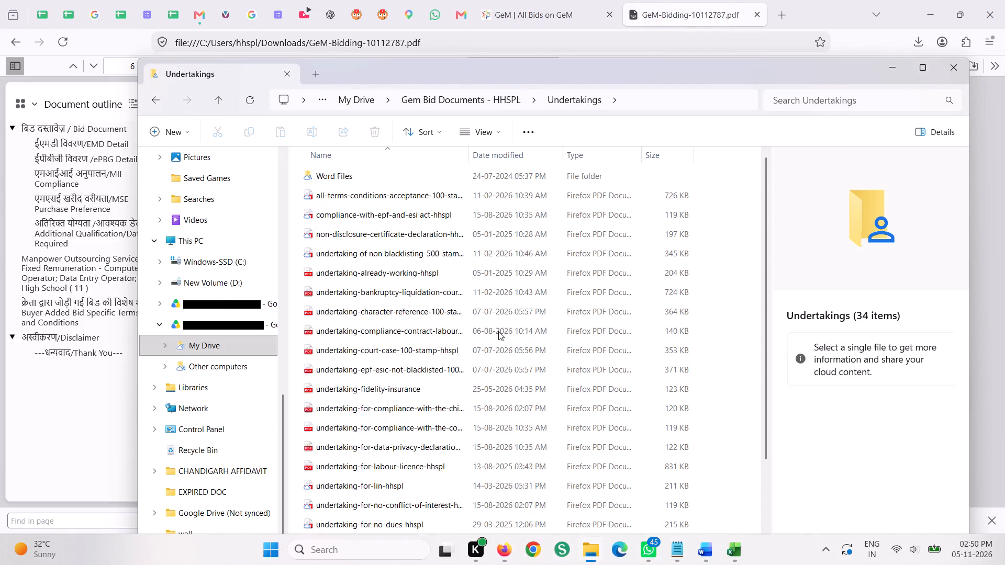
Open all-terms-conditions-acceptance-100-stamp-hhspl from the Undertakings folder, read through the stamped acceptance letter, and close it.
double_click(379, 195)
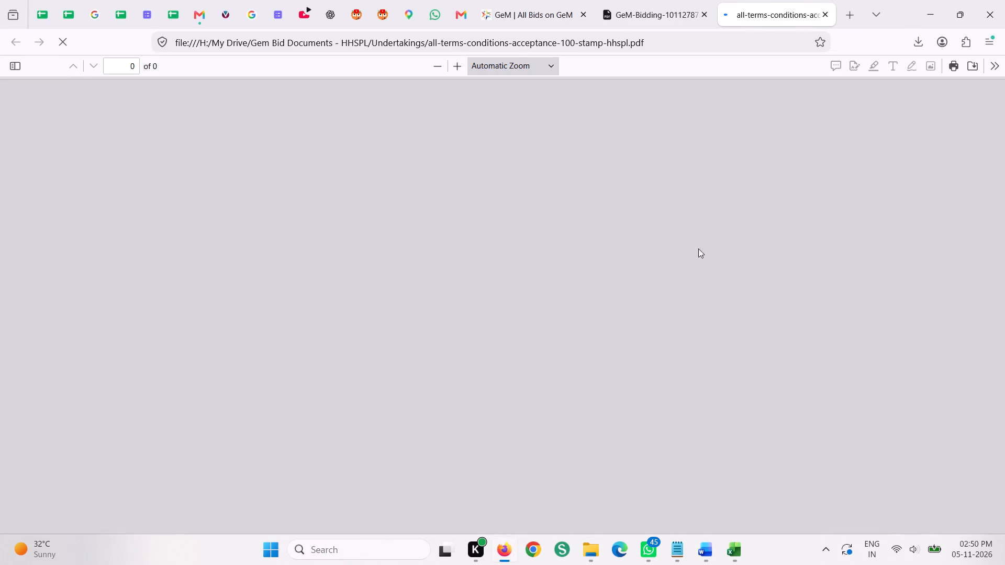
scroll(587, 309, down, 4)
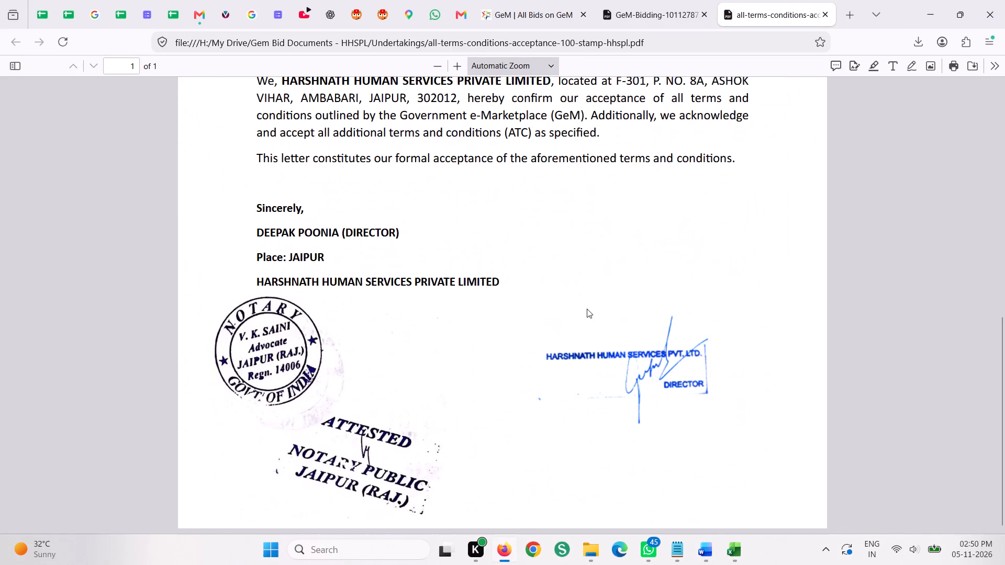
scroll(578, 310, up, 2)
scroll(578, 310, down, 1)
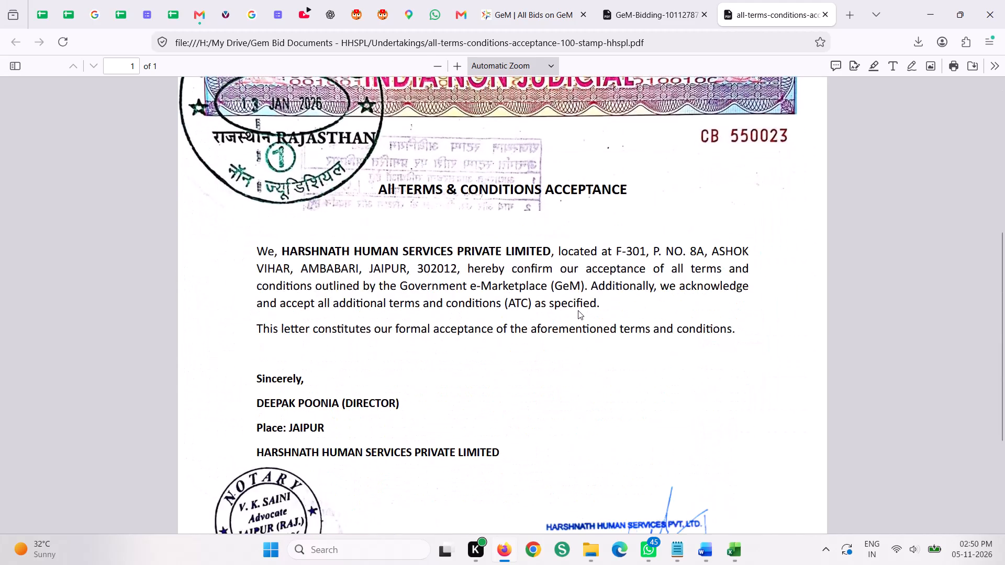
scroll(578, 310, down, 1)
scroll(578, 310, up, 2)
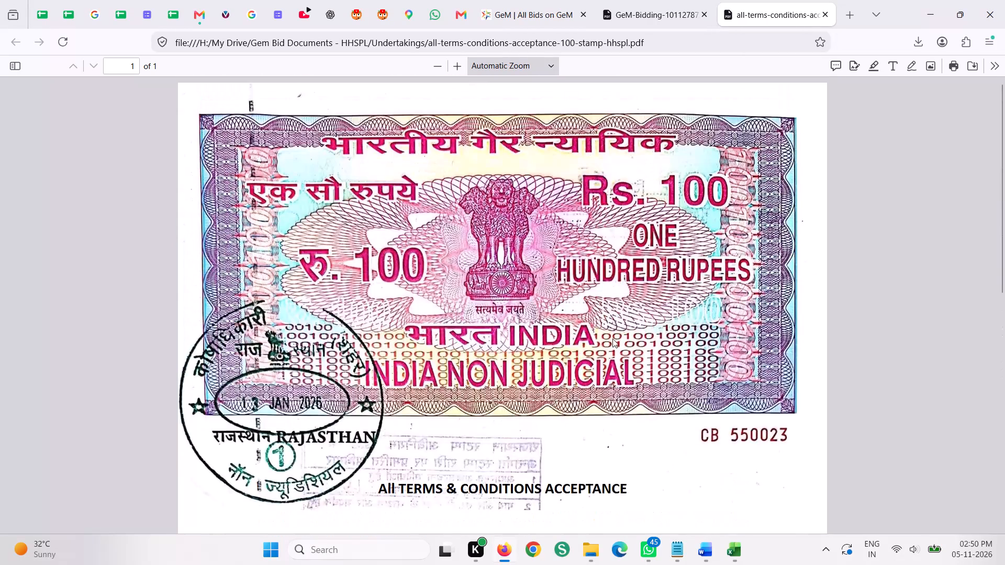
click(766, 0)
click(821, 16)
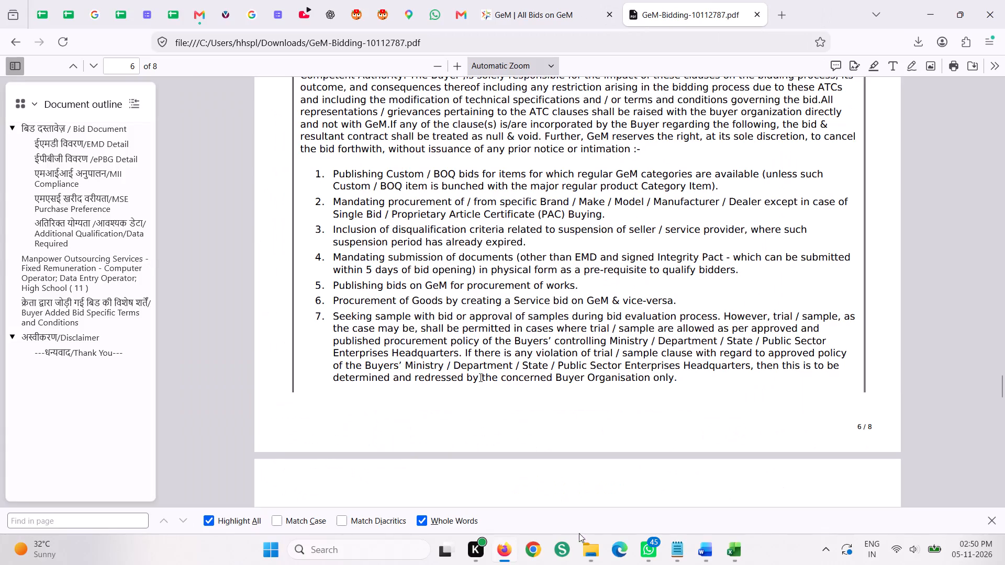
Return to the Undertakings folder in File Explorer, open undertaking-pre-bid-hhspl, read the pre-bid meeting exemption request, and close it.
click(590, 551)
scroll(360, 366, down, 1)
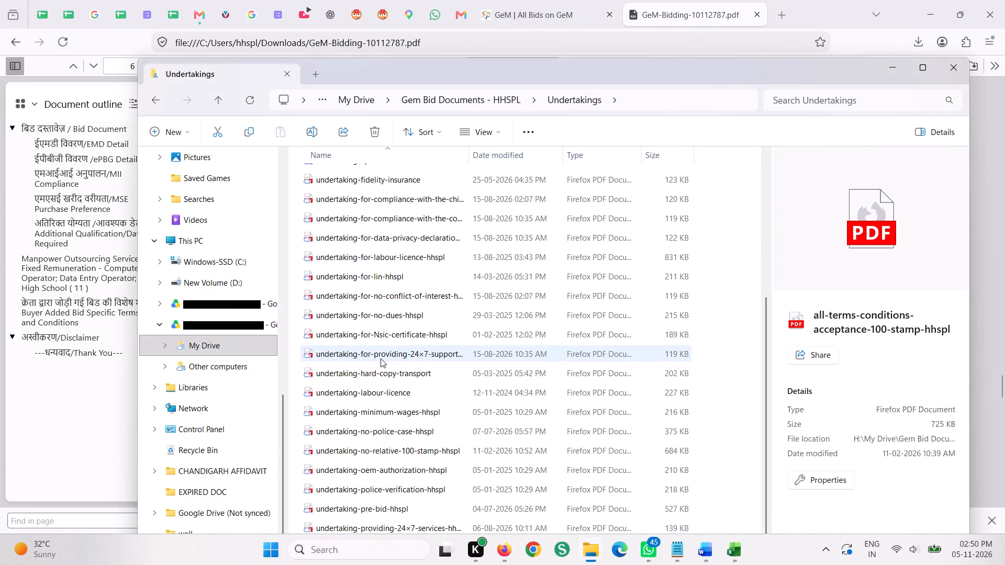
scroll(381, 358, down, 4)
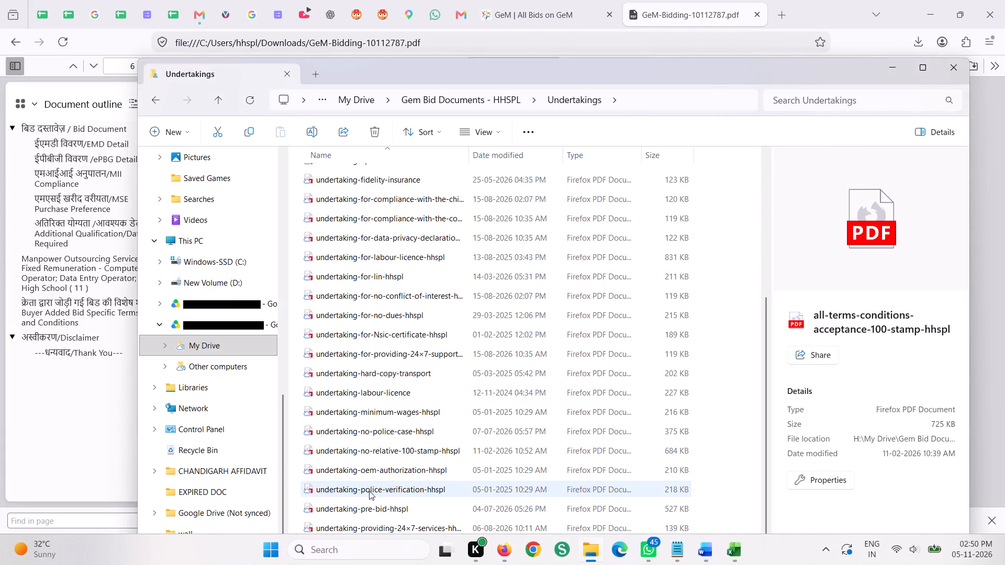
double_click(360, 508)
scroll(483, 343, down, 1)
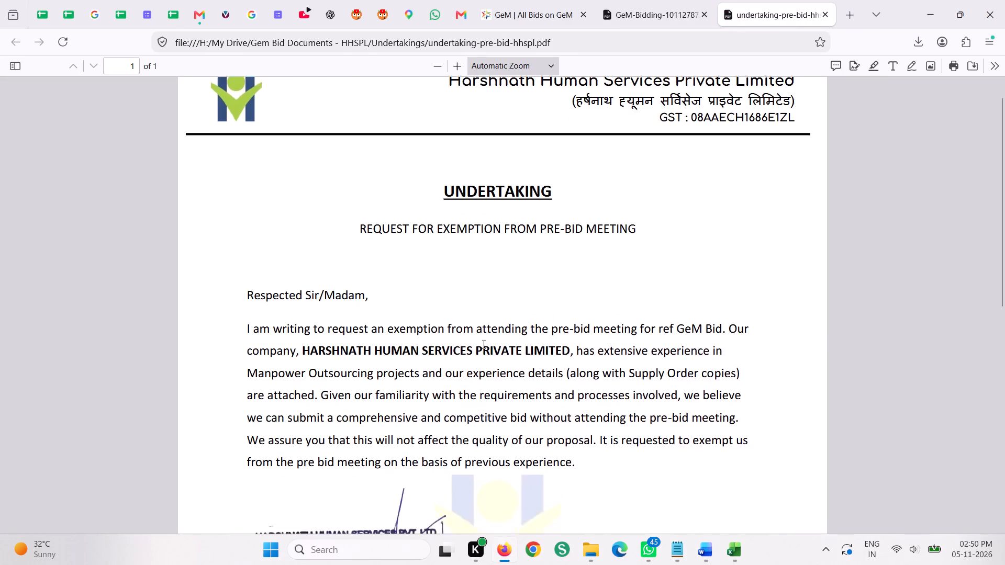
scroll(483, 344, down, 2)
scroll(482, 345, up, 2)
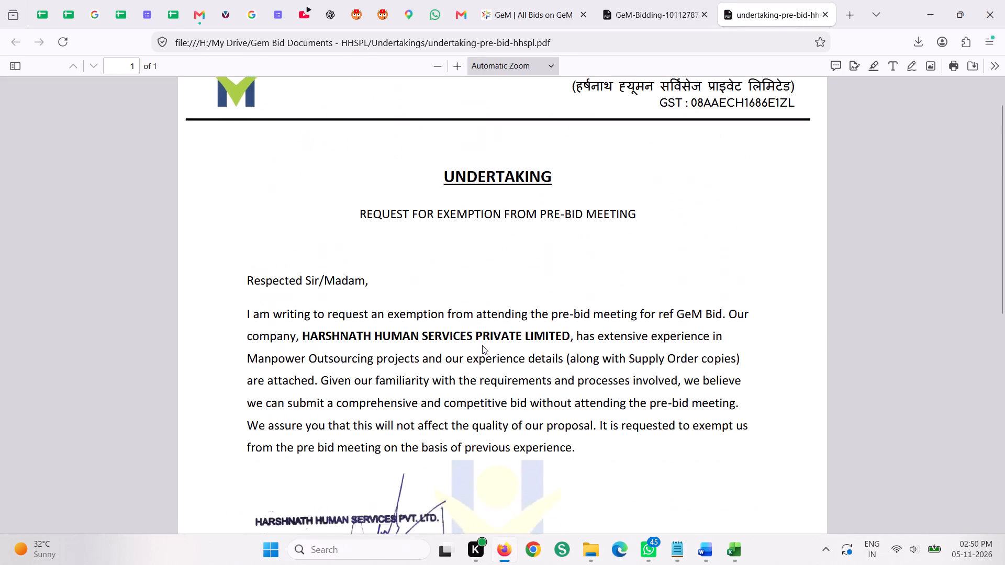
scroll(482, 346, down, 1)
scroll(482, 346, up, 1)
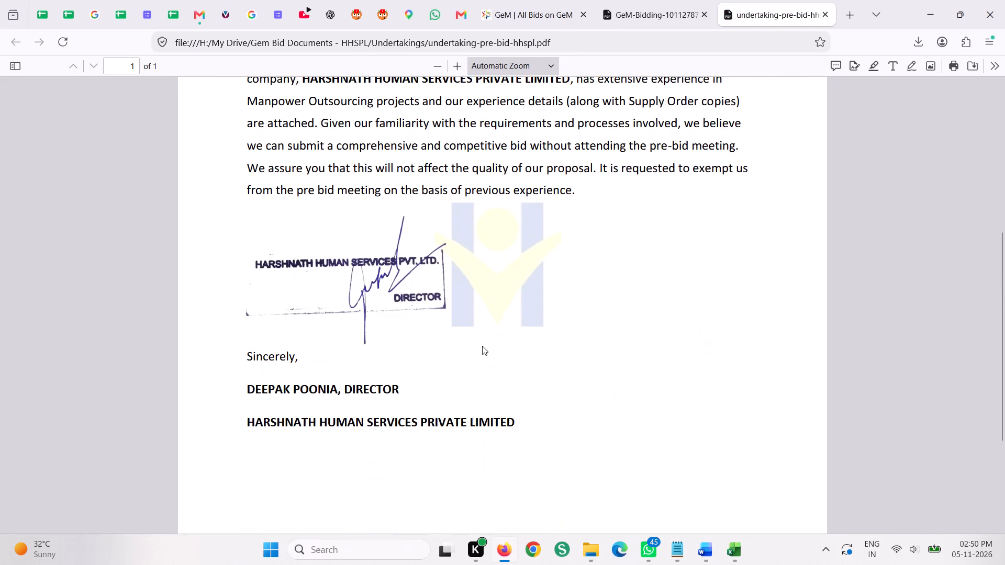
scroll(783, 285, up, 1)
click(792, 0)
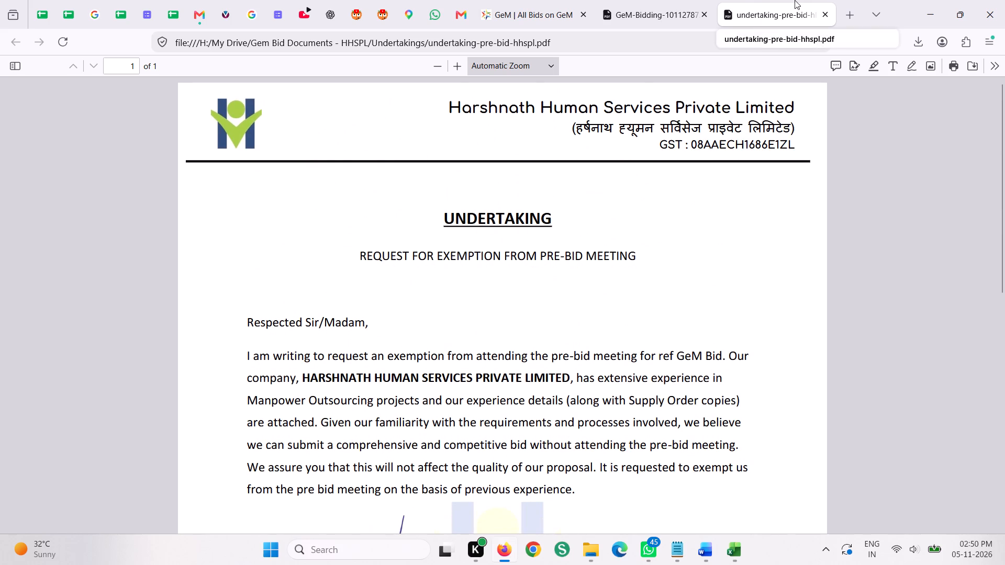
click(821, 20)
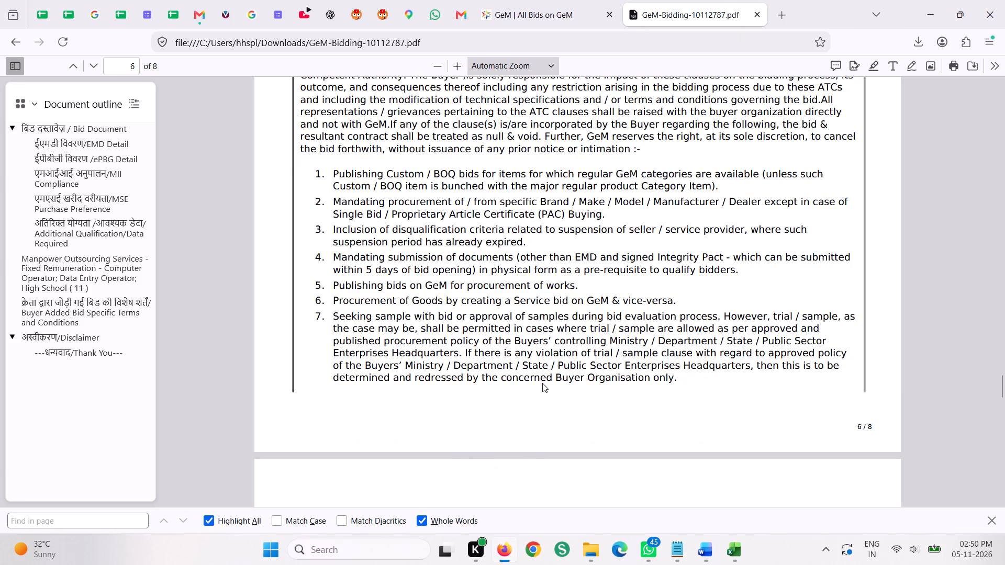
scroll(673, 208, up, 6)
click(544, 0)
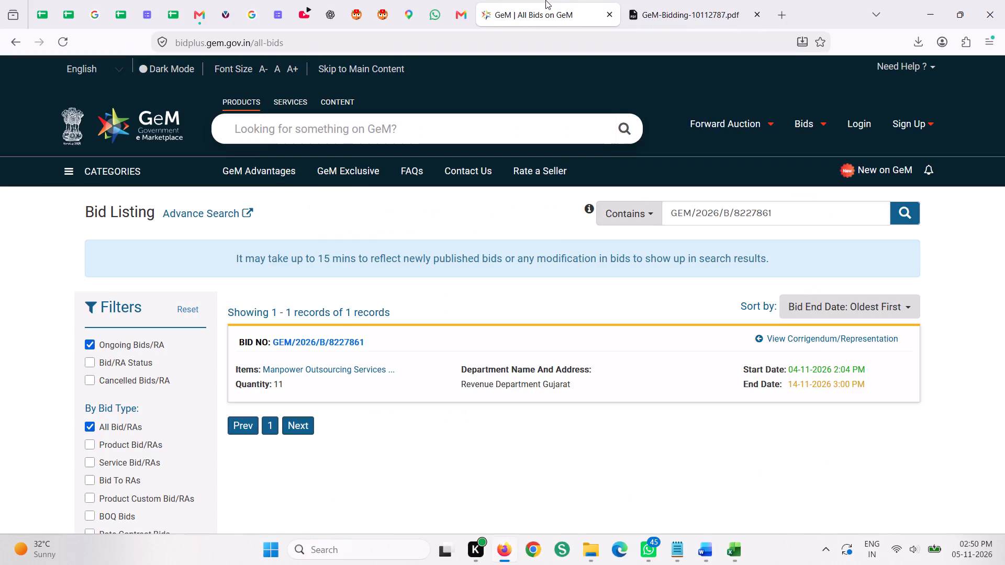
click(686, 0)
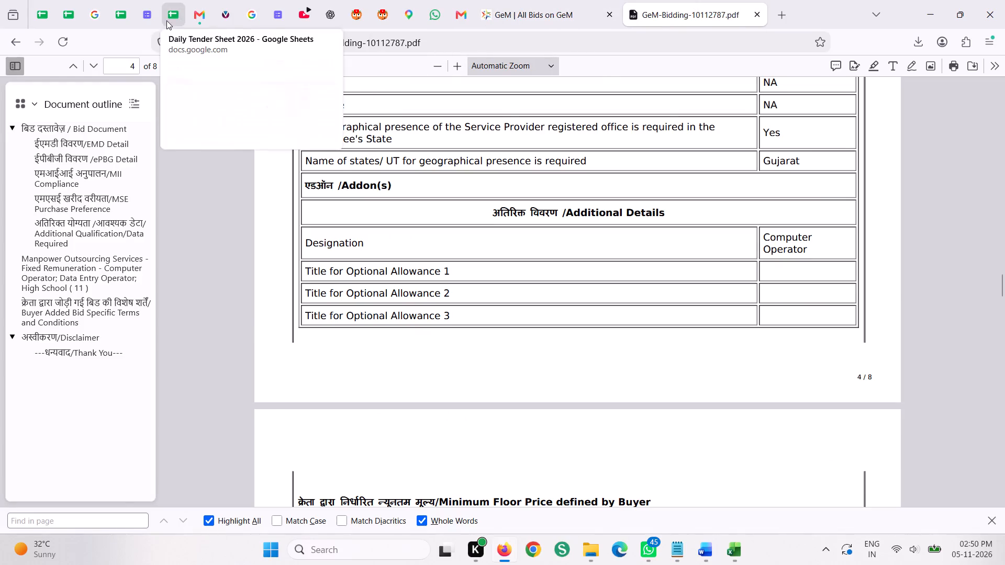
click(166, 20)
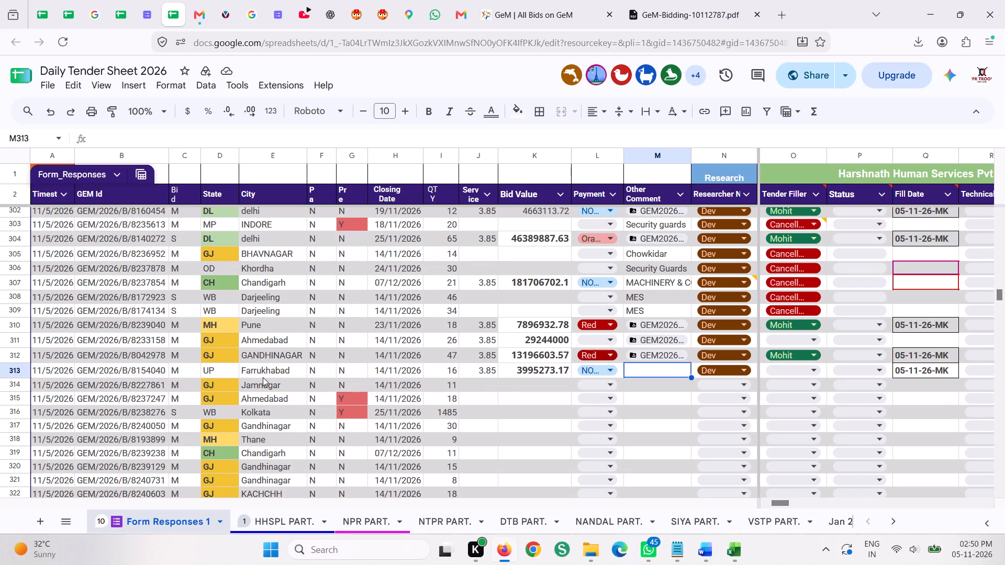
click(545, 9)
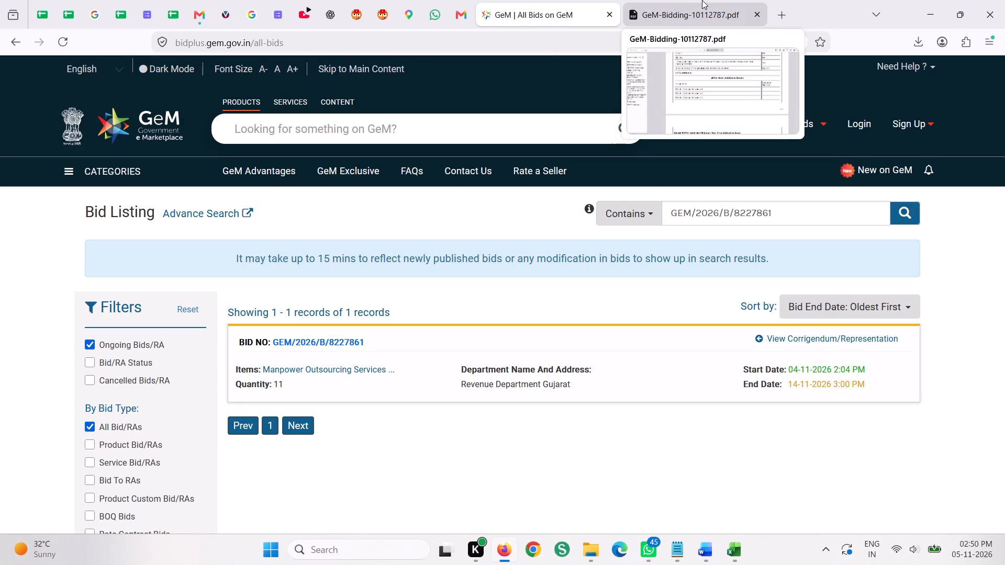
In File Explorer, go from the Undertakings folder through Home to the DEV1 staff folder.
click(590, 554)
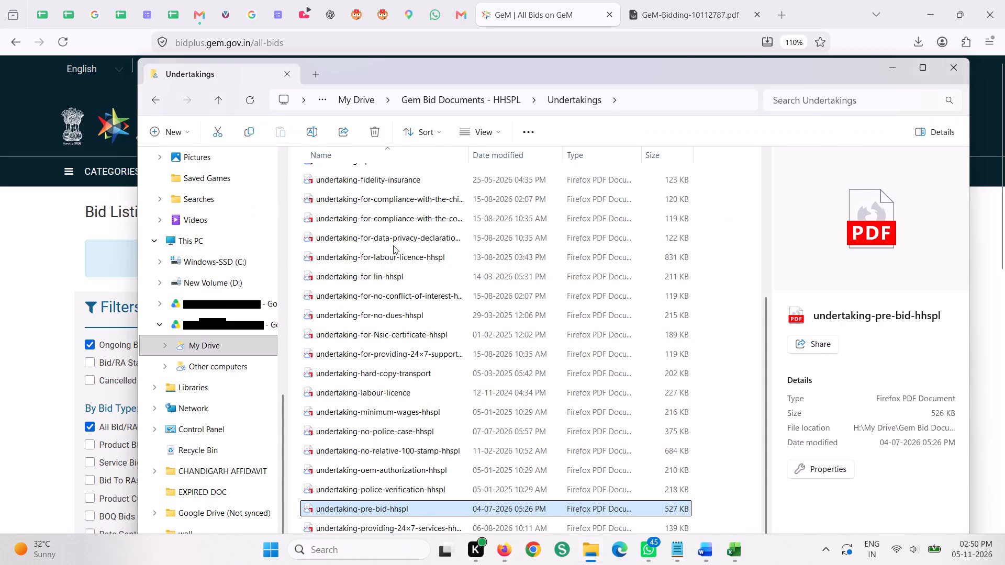
scroll(405, 243, up, 2)
scroll(207, 281, up, 9)
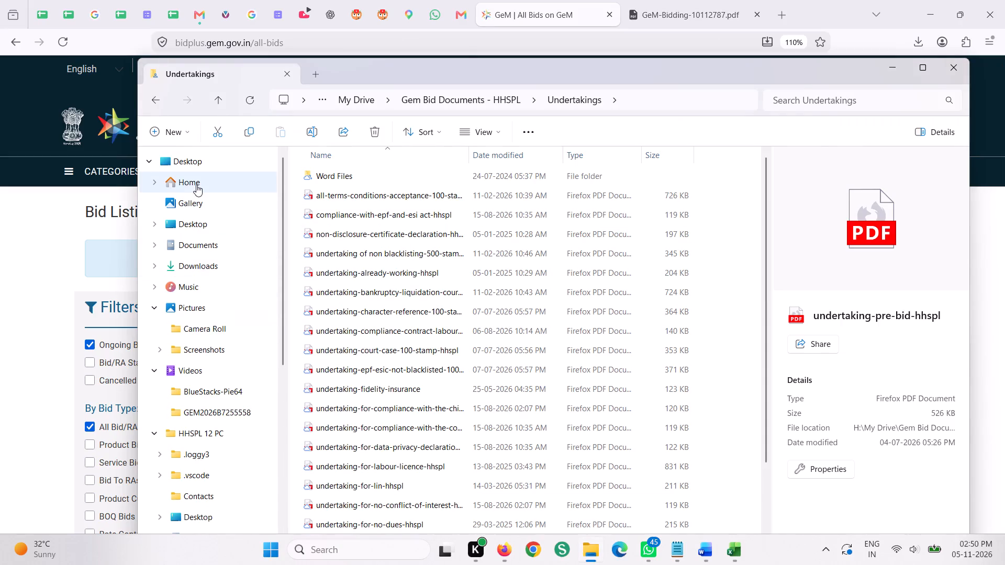
click(195, 183)
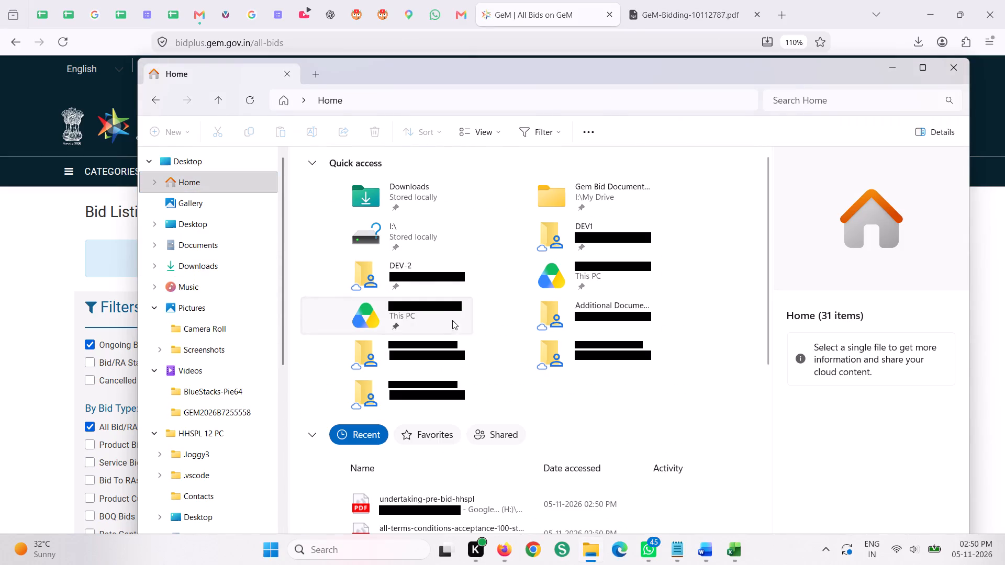
double_click(584, 235)
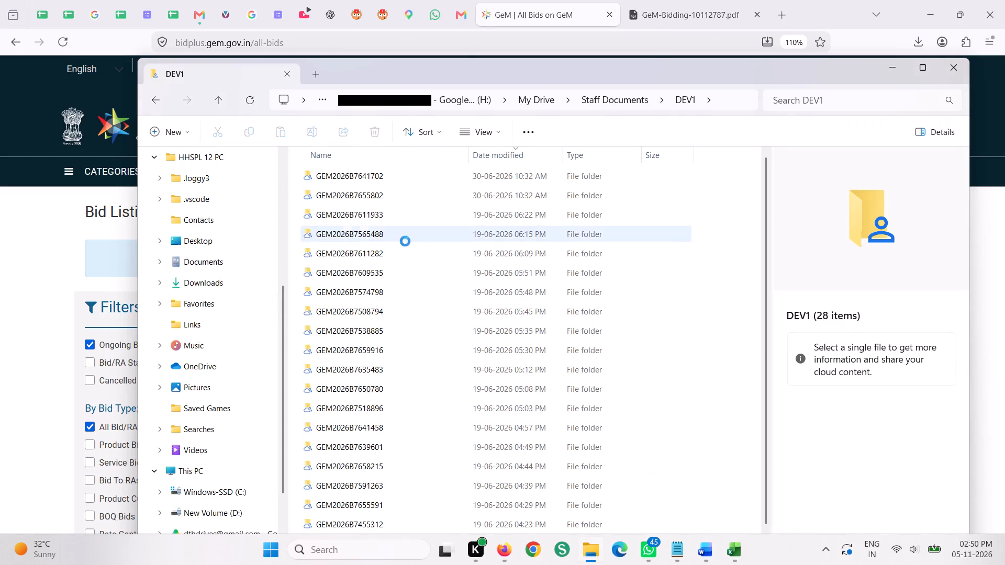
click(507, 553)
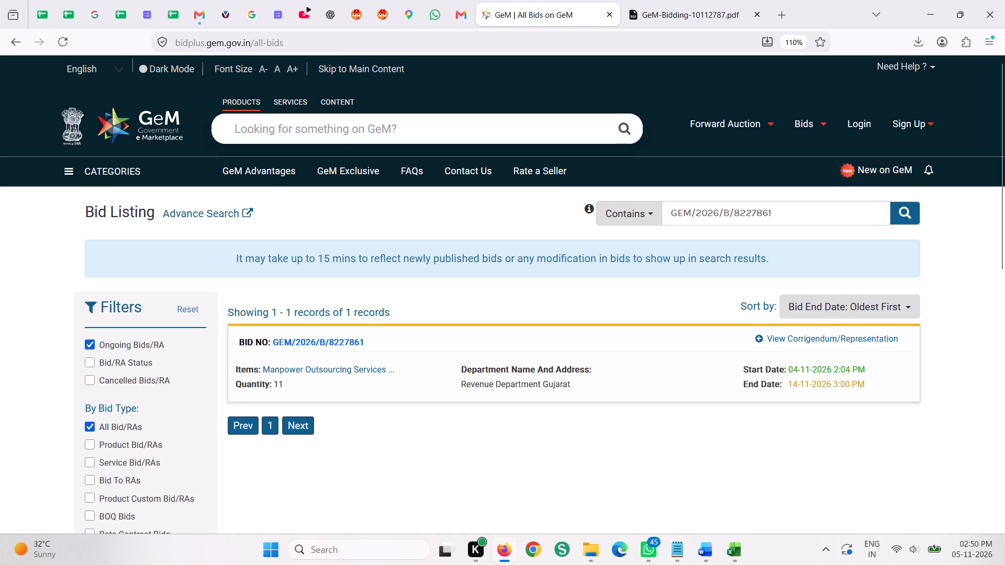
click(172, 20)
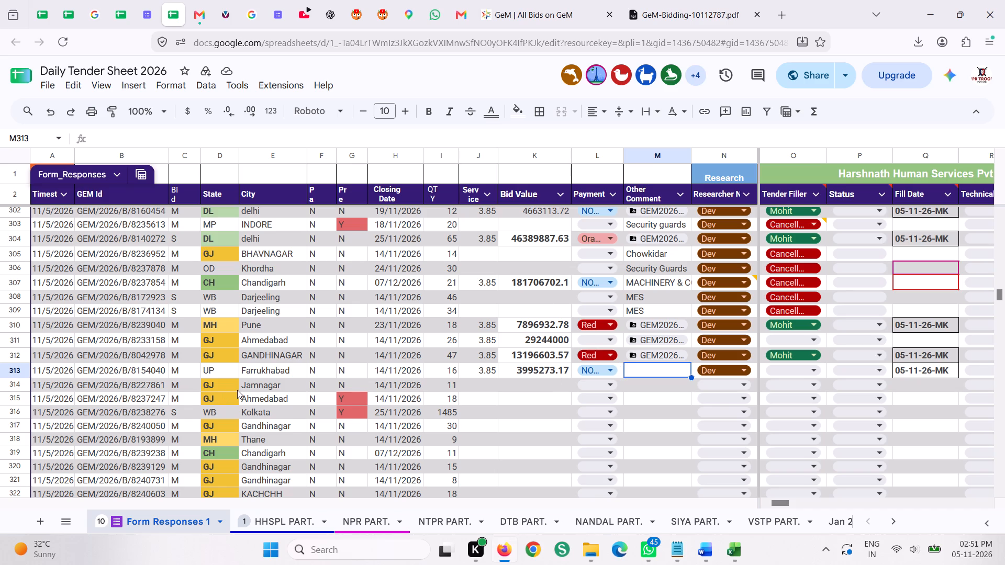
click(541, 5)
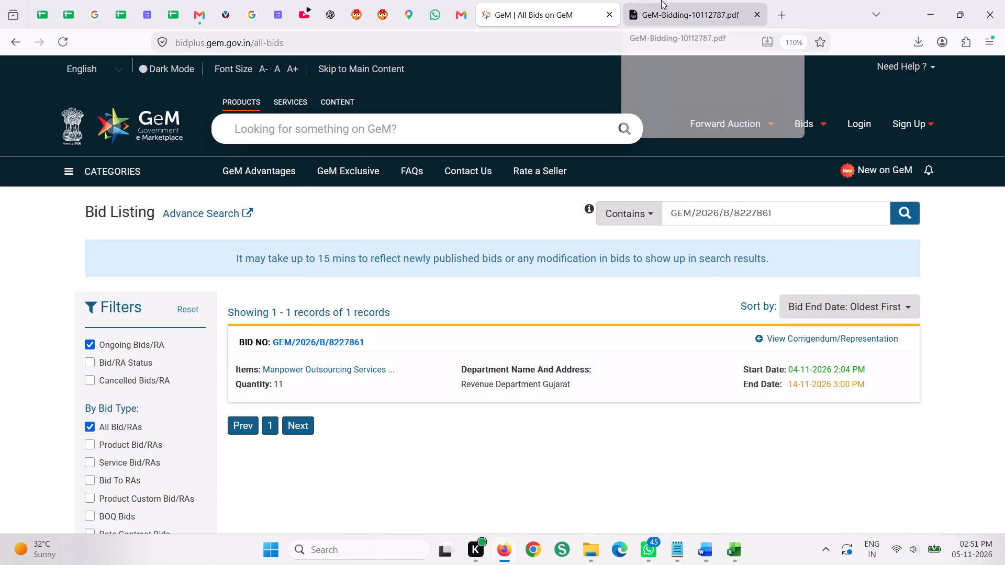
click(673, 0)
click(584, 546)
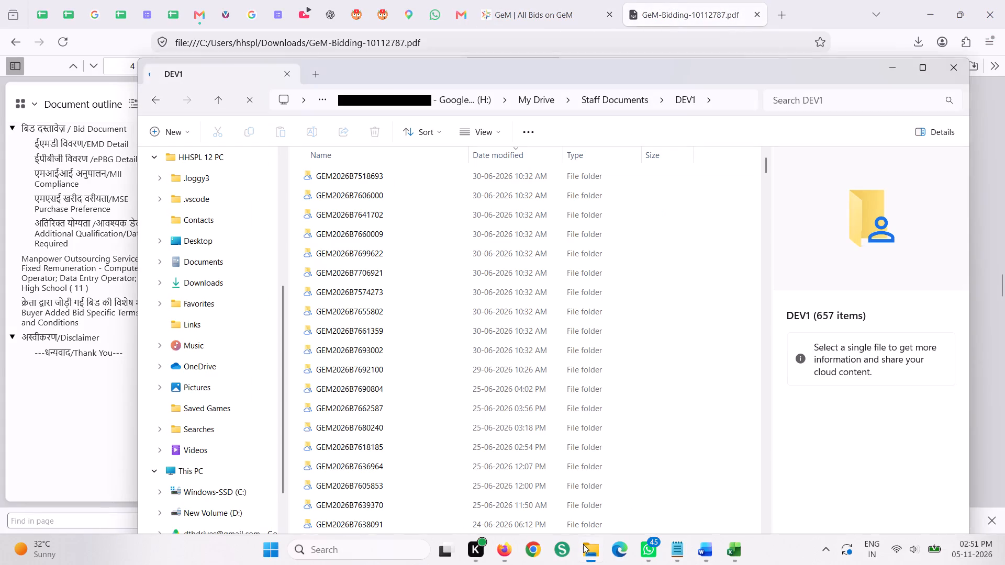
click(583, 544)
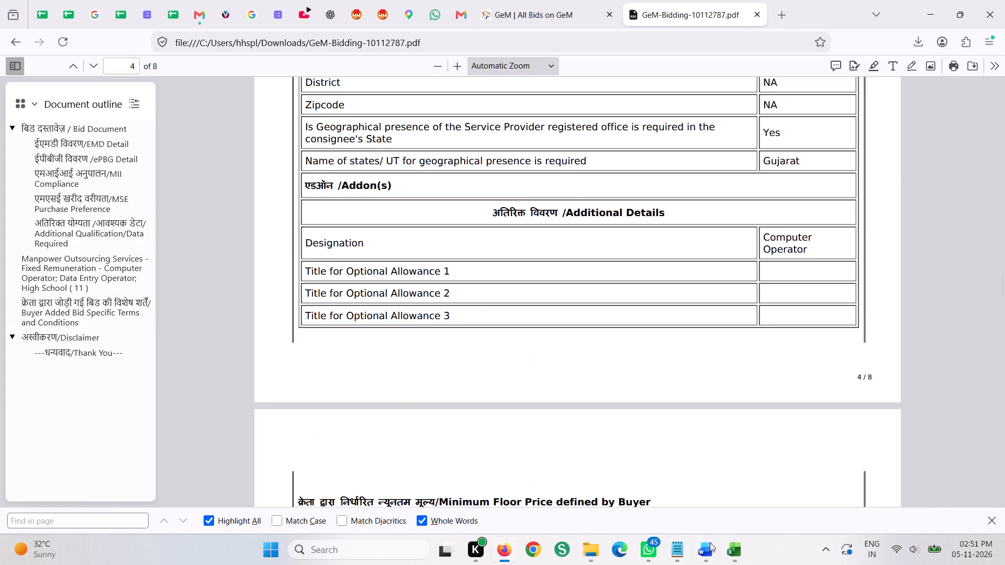
Switch to the REQUIRED DOCUMENTS file in Word and review the Jamnagar bid's numbered list of required documents.
click(709, 545)
click(256, 496)
scroll(370, 445, down, 1)
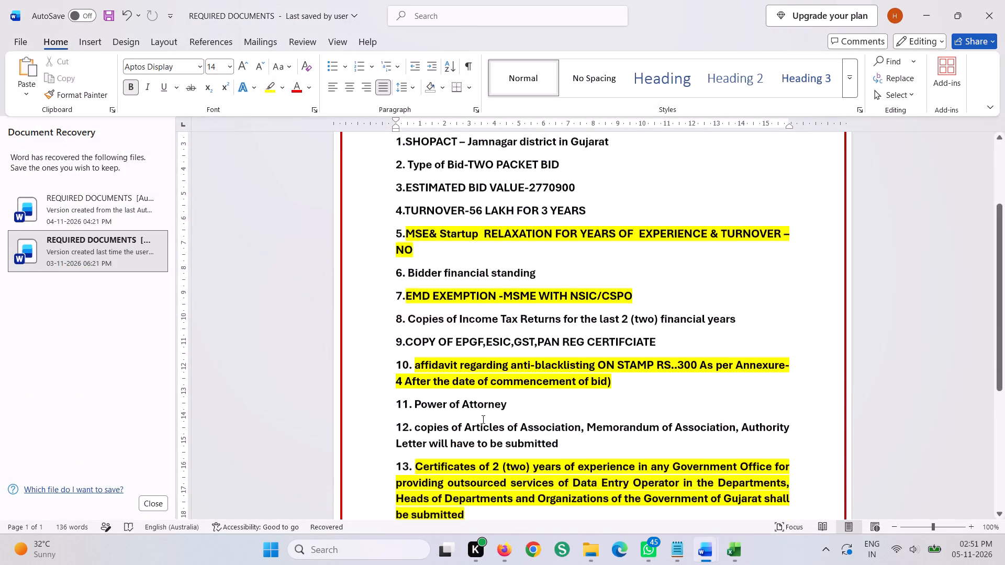
scroll(529, 383, down, 2)
scroll(500, 369, up, 1)
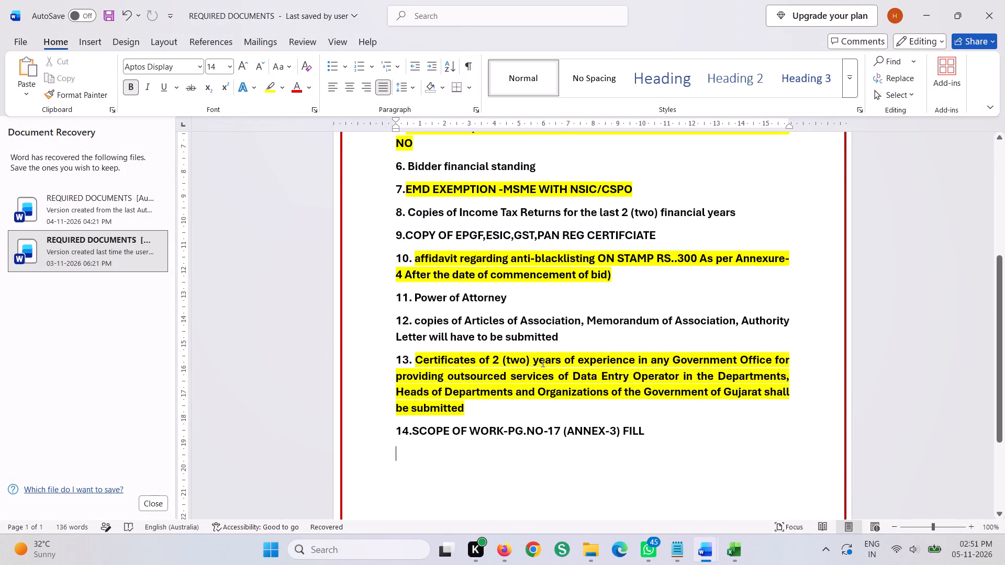
scroll(546, 361, up, 1)
scroll(532, 354, down, 4)
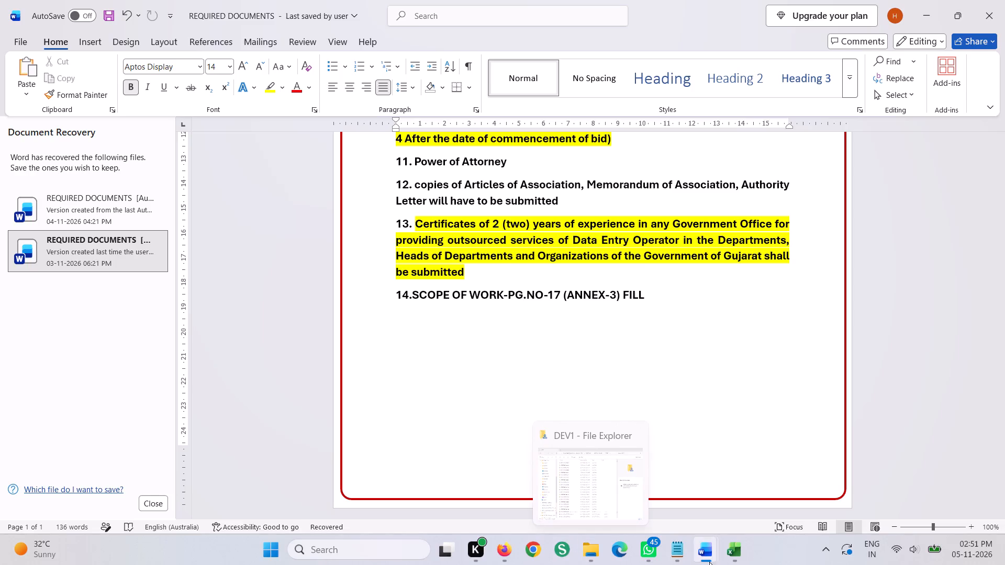
Copy the Google Drive link of folder GEM2026B8154040 in DEV1 and paste it into Other Comment for the Farrukhabad bid in Daily Tender Sheet 2026.
click(583, 552)
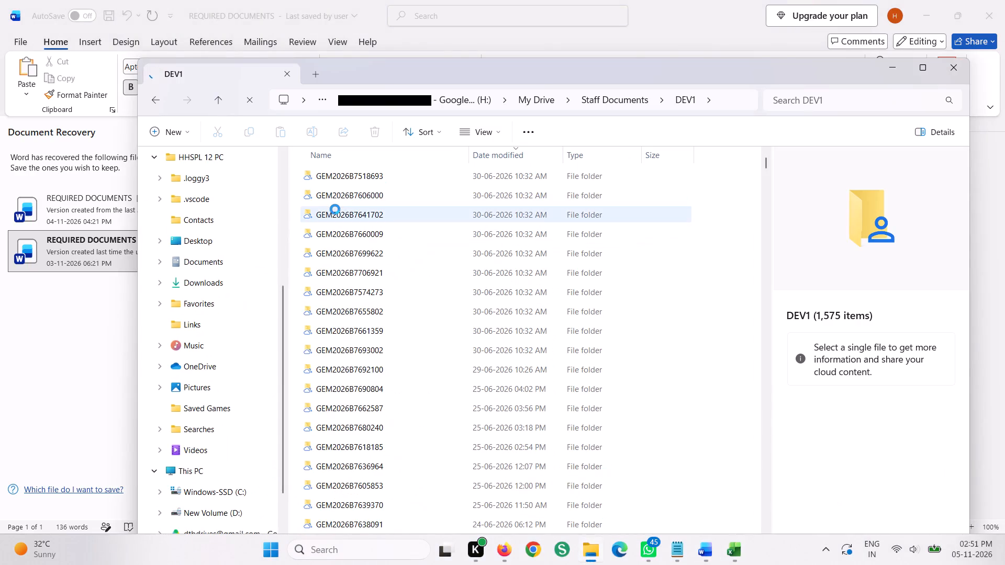
scroll(335, 209, up, 1)
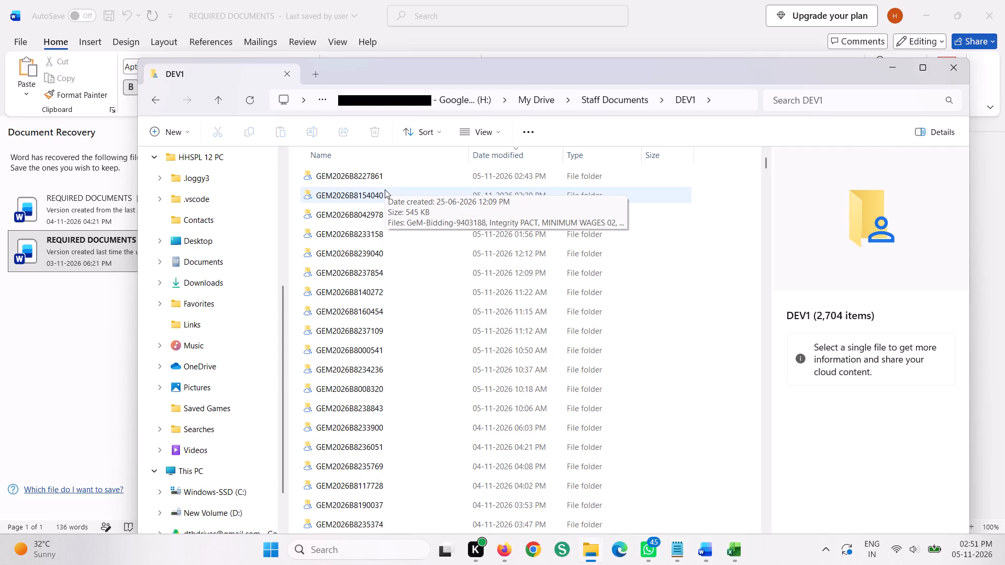
scroll(383, 206, up, 2)
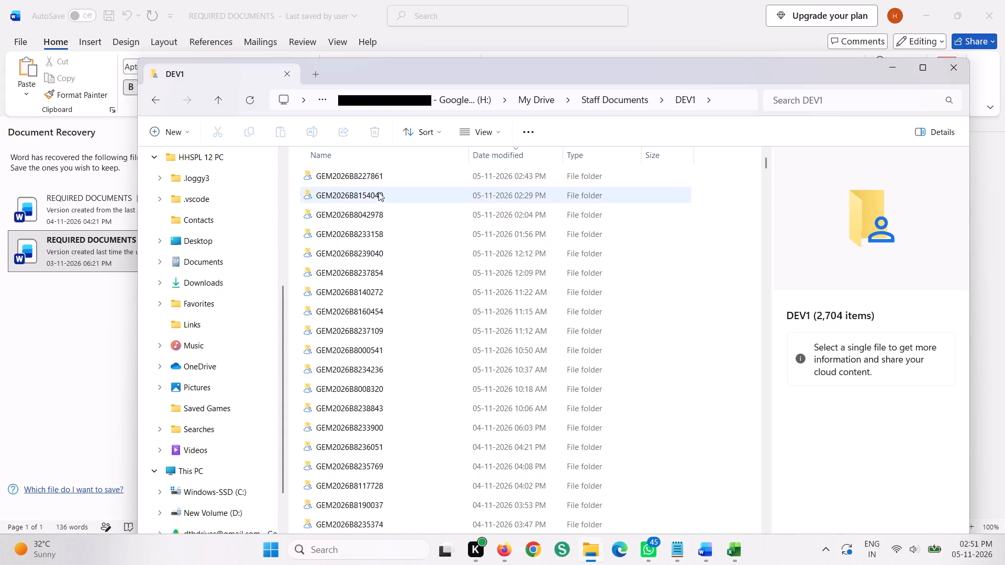
right_click(378, 192)
click(410, 446)
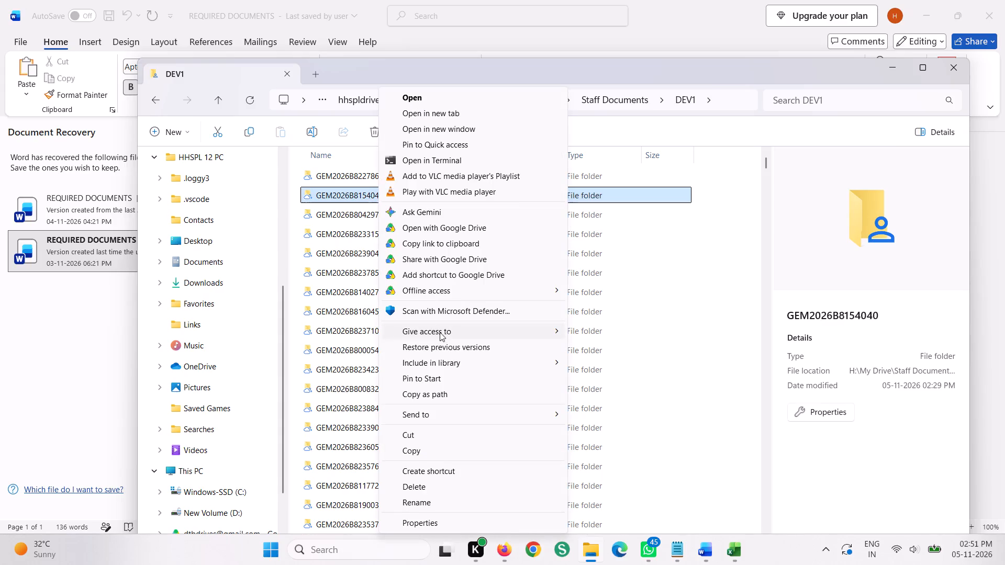
click(418, 242)
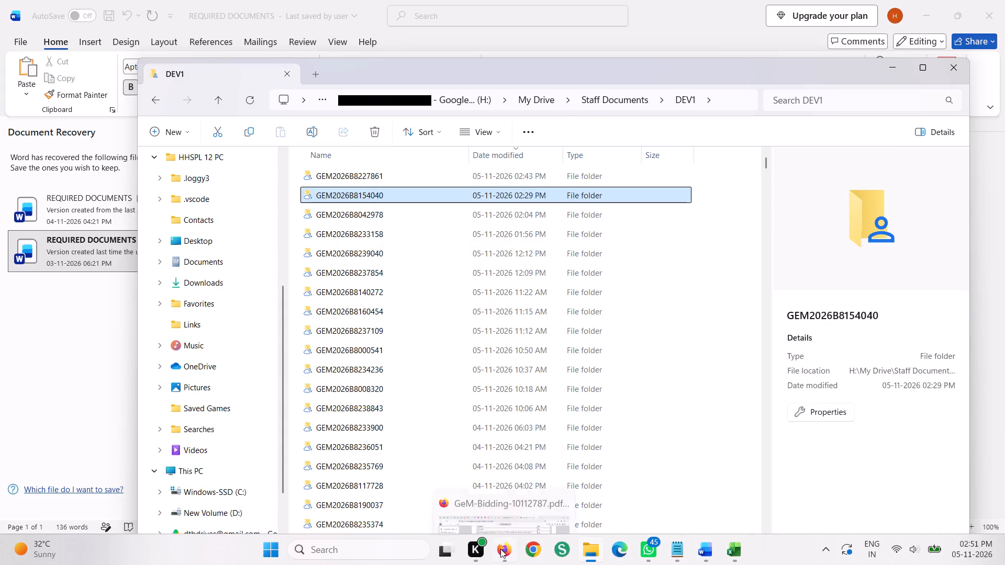
click(502, 549)
click(163, 17)
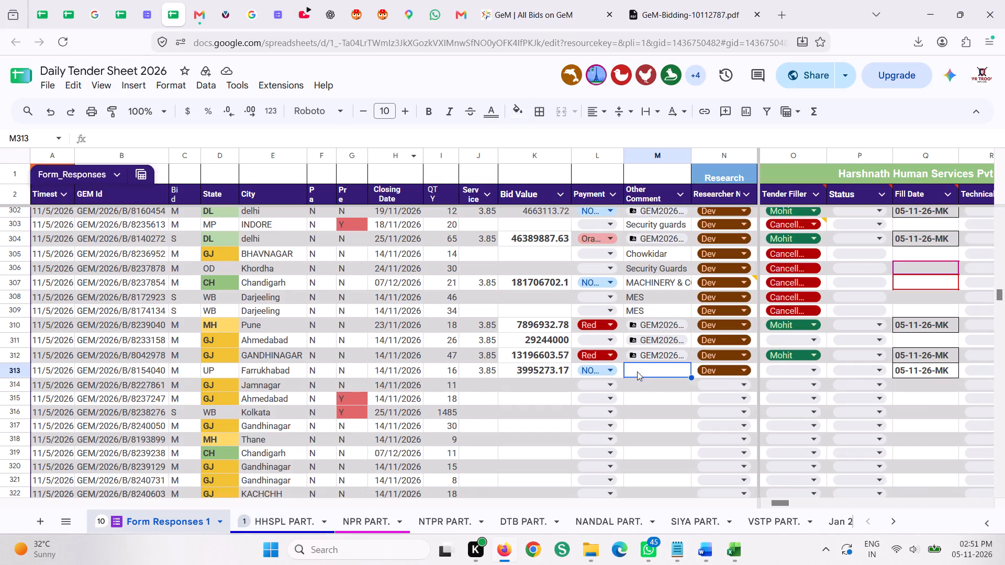
double_click(637, 371)
key(ctrl+v)
key(Tab)
Set the researcher name to Dev in the Jamnagar bid's row of Daily Tender Sheet 2026.
click(544, 391)
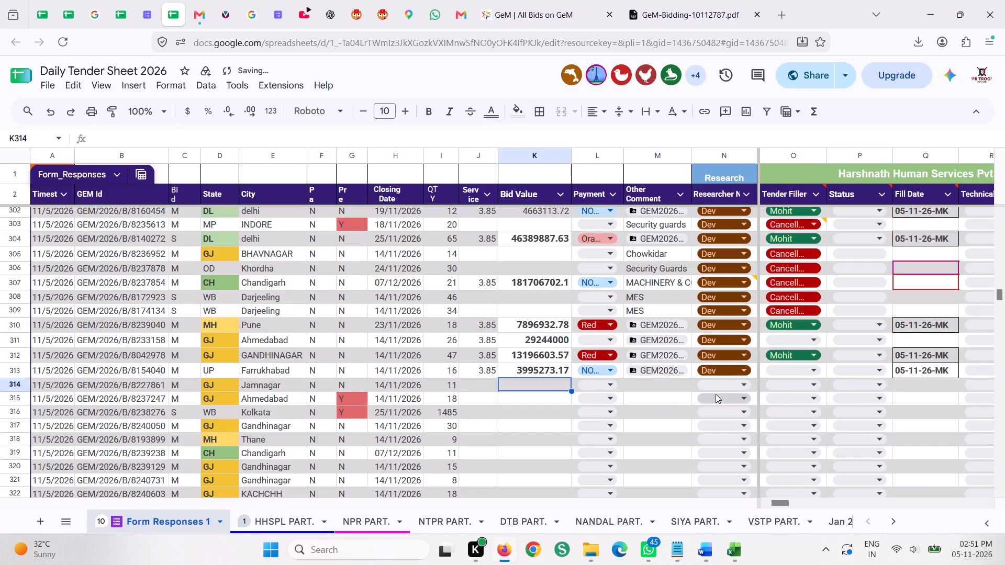
click(708, 385)
click(706, 402)
click(667, 388)
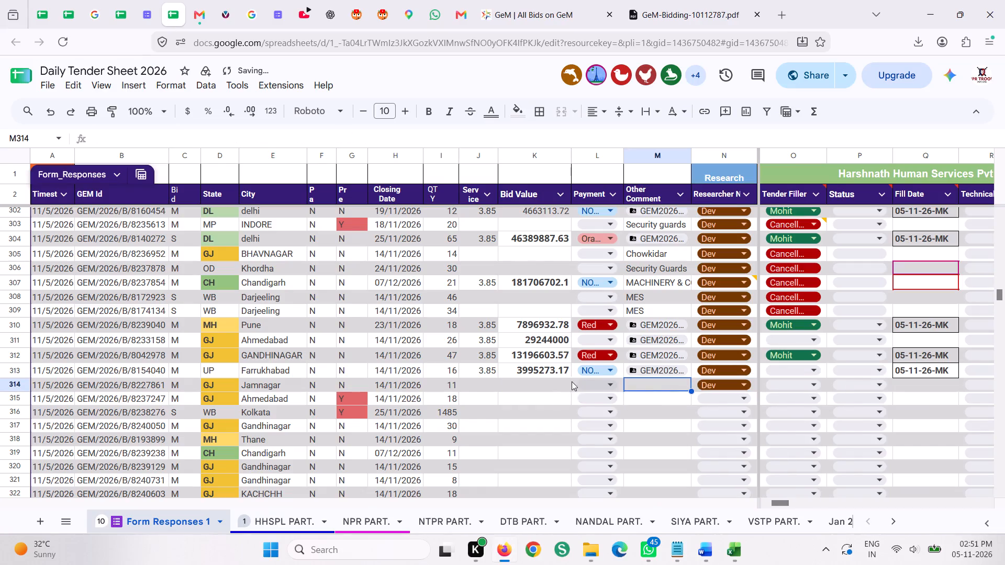
Switch to File Explorer, check the files in folder GEM2026B8227861, return to DEV1 and minimise the window.
click(587, 549)
double_click(377, 173)
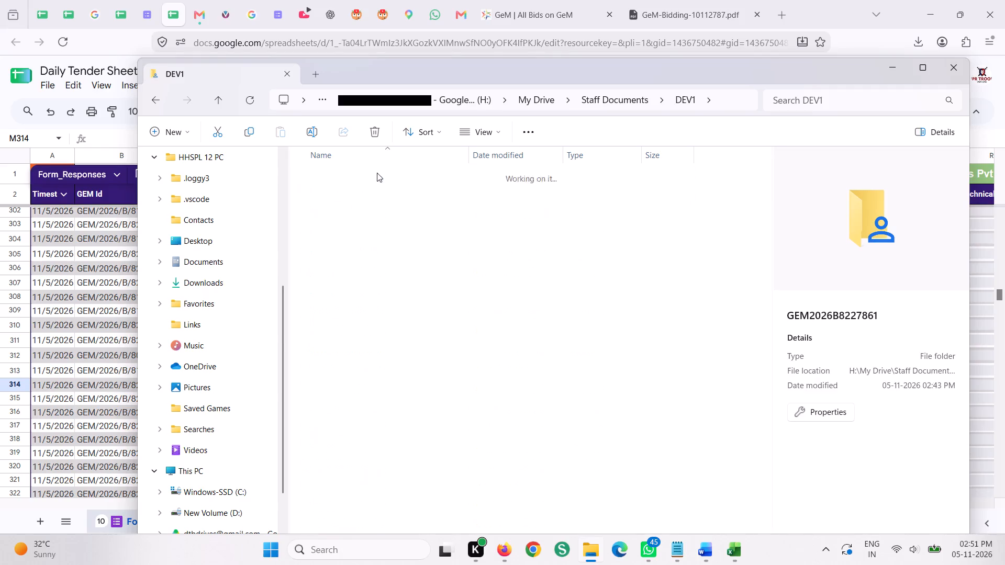
click(352, 198)
click(348, 211)
click(347, 230)
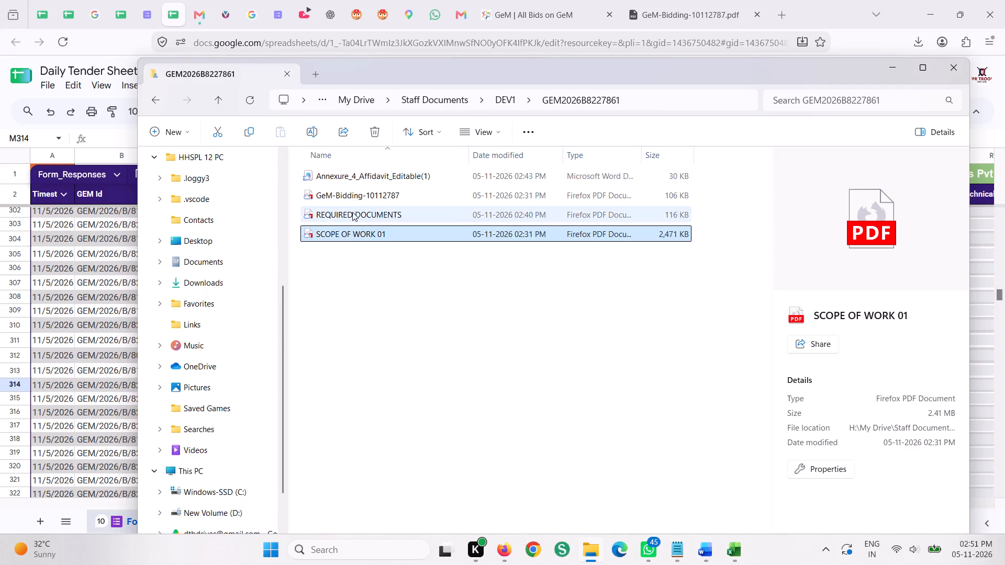
click(219, 100)
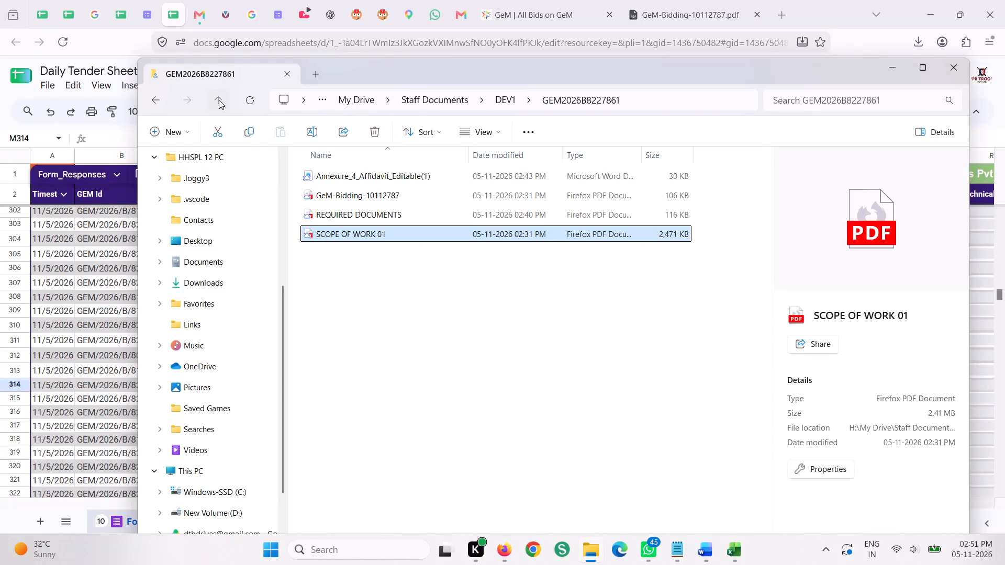
click(888, 69)
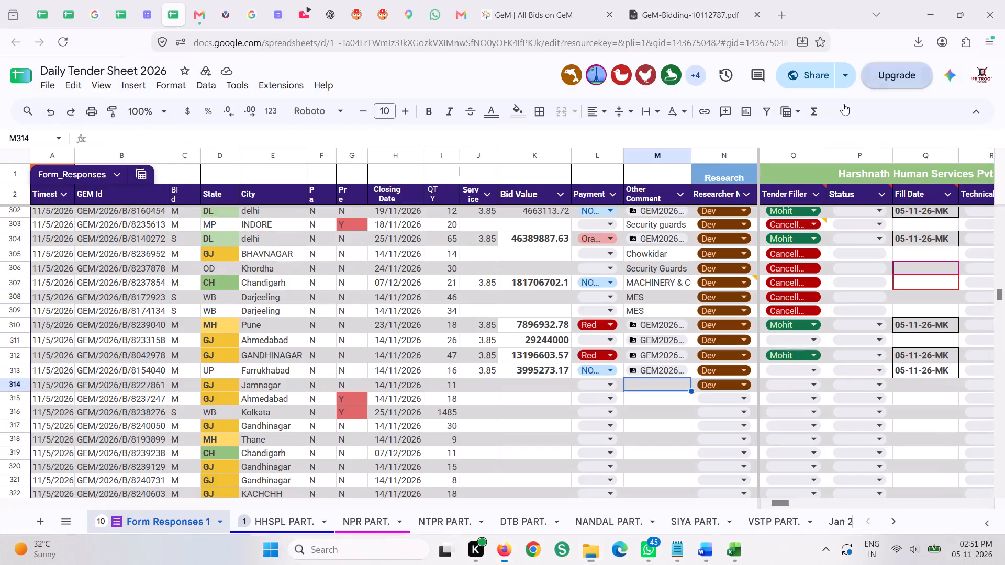
Close the Jamnagar bid document GeM-Bidding-10112787.pdf.
click(689, 0)
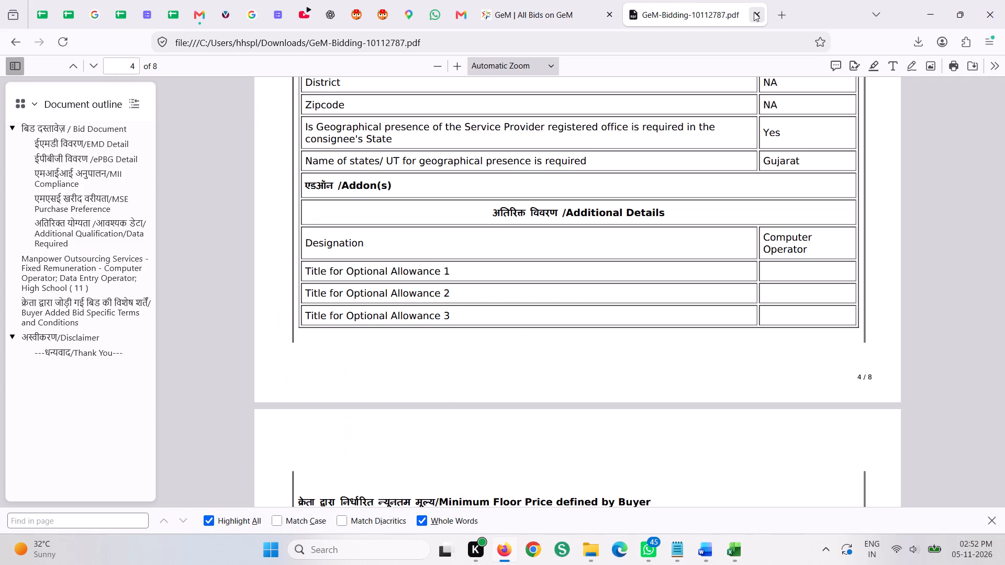
click(754, 13)
Look up the Ahmedabad bid GEM/2026/B/8237247 from the tender sheet in GeM's bid listing and open its bid document.
click(176, 18)
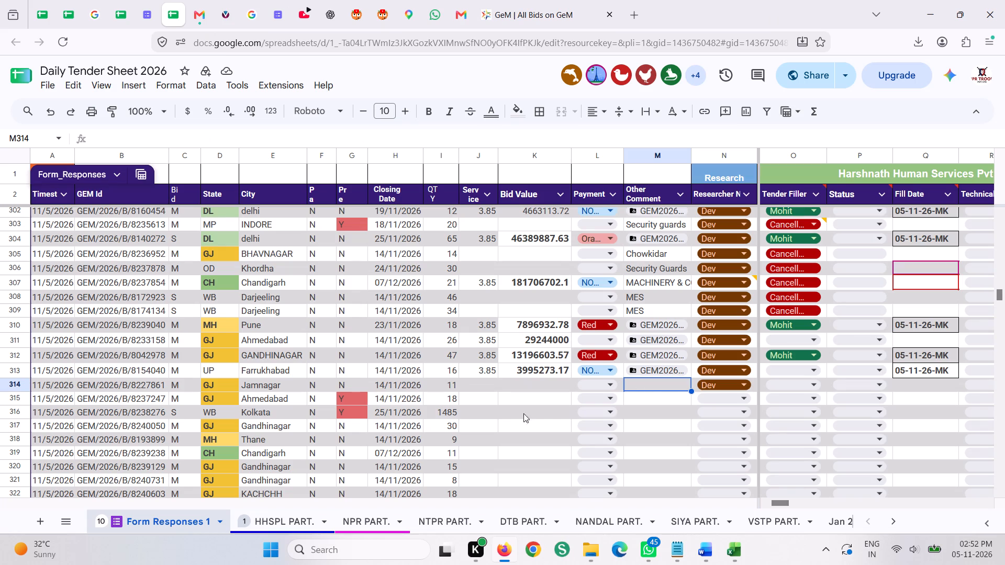
click(155, 397)
key(ctrl+c)
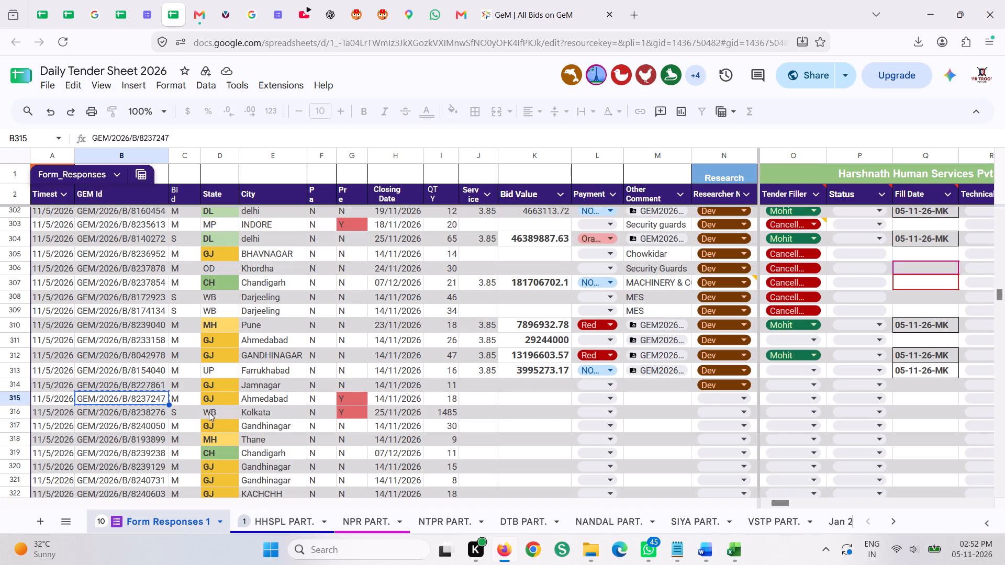
click(151, 382)
scroll(415, 428, down, 1)
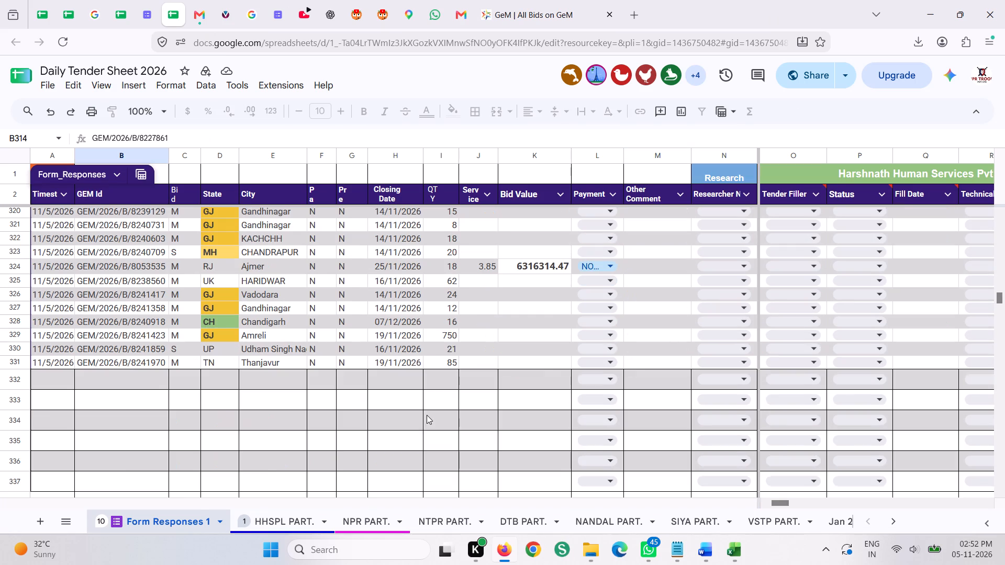
scroll(447, 409, up, 1)
click(555, 0)
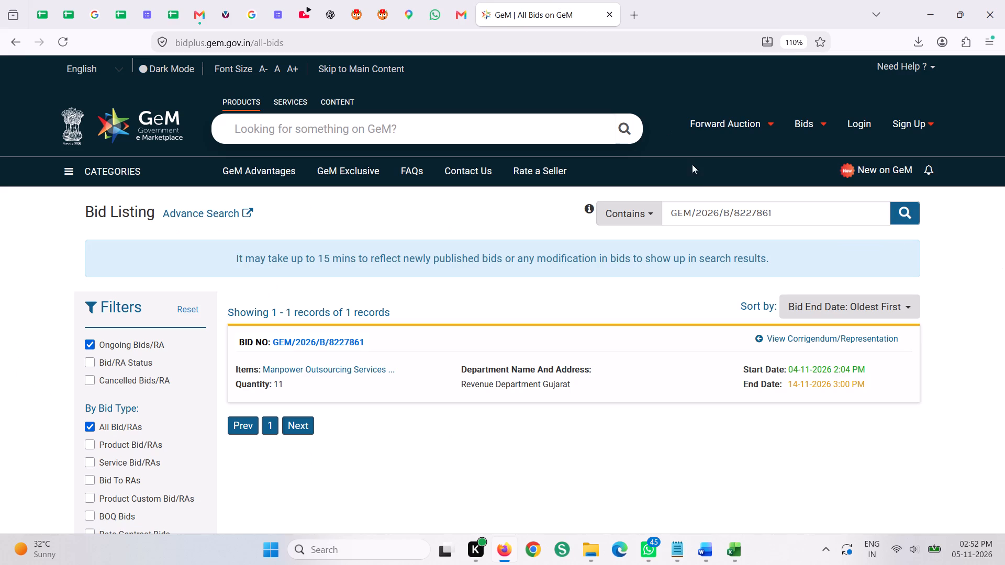
click(65, 48)
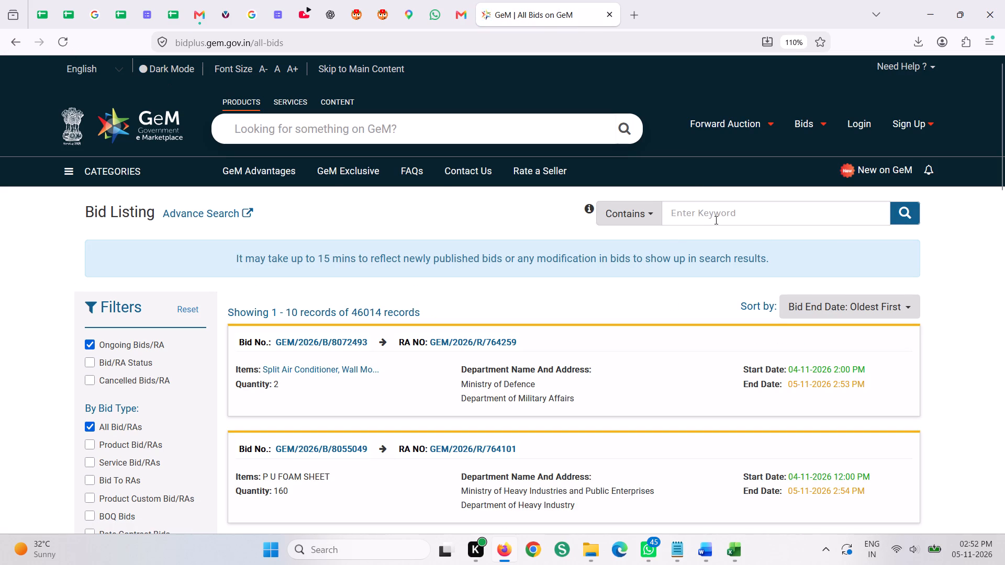
click(715, 219)
key(ctrl+v)
key(Return)
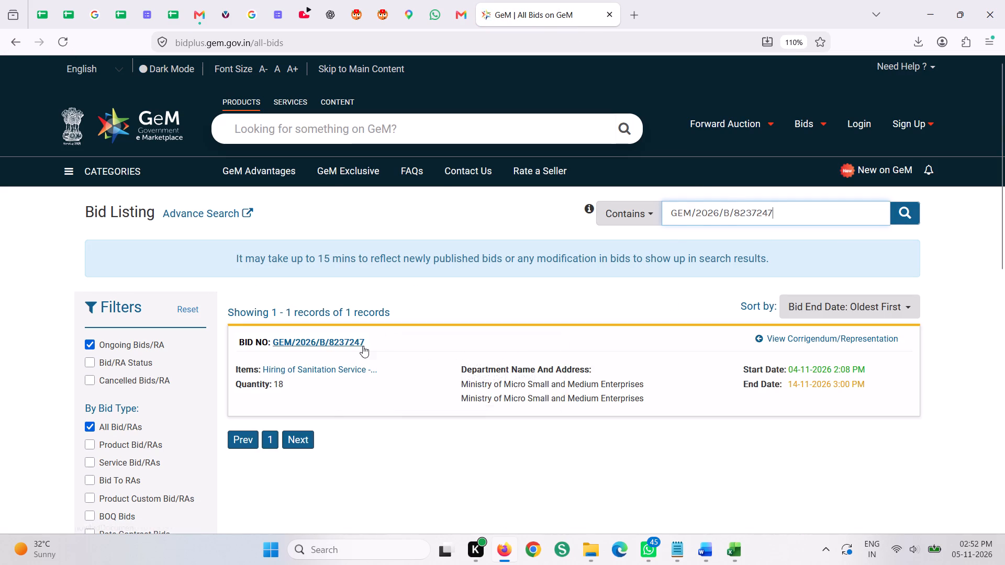
click(363, 346)
click(396, 319)
Search the Ahmedabad bid document for SECURITY and go through the matches.
scroll(628, 378, down, 1)
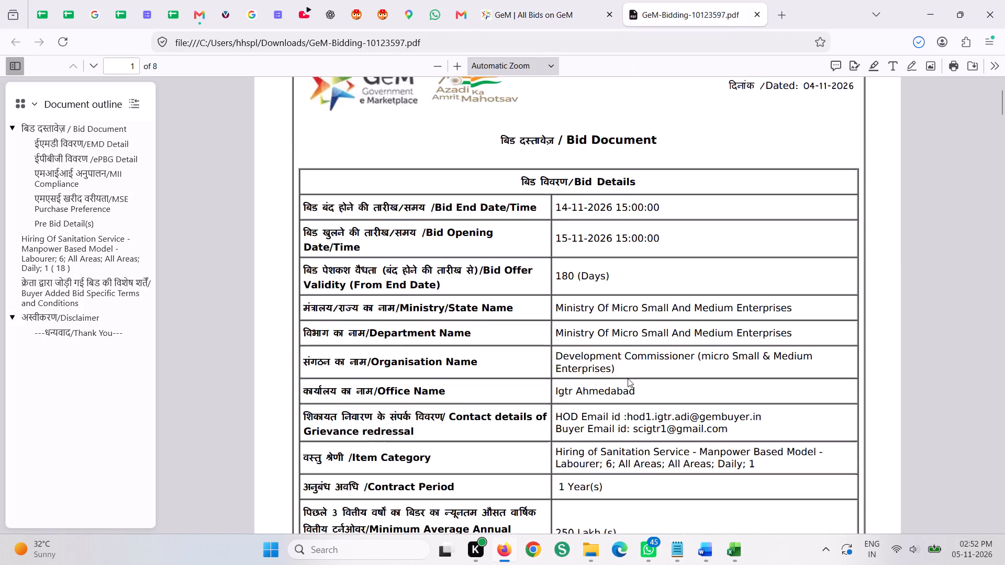
click(638, 370)
key(ctrl+f)
text(SE)
text(CURITY)
key(Return)
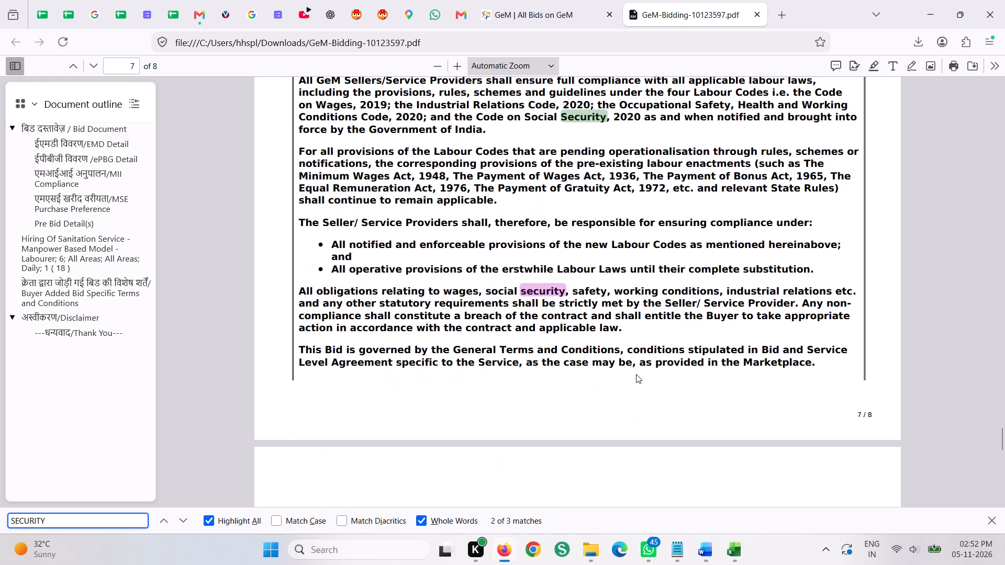
key(Return)
key(Return)
key(Return)
key(Return)
Replace the search term in the bid document with WATCH.
key(BackSpace)
key(BackSpace)
key(BackSpace)
key(BackSpace)
key(BackSpace)
key(BackSpace)
key(BackSpace)
key(BackSpace)
key(BackSpace)
key(BackSpace)
key(BackSpace)
key(BackSpace)
key(BackSpace)
key(BackSpace)
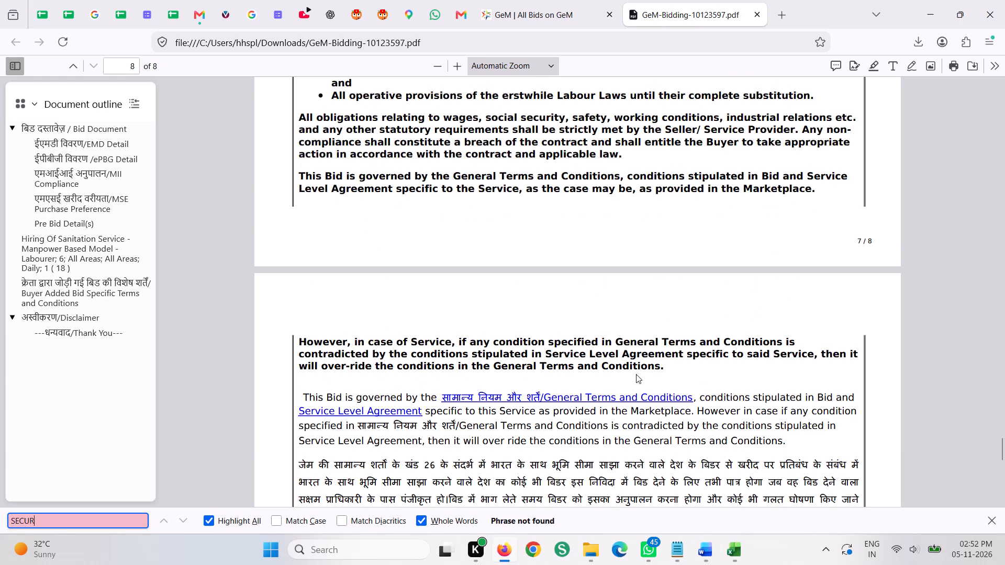
text(WATCH)
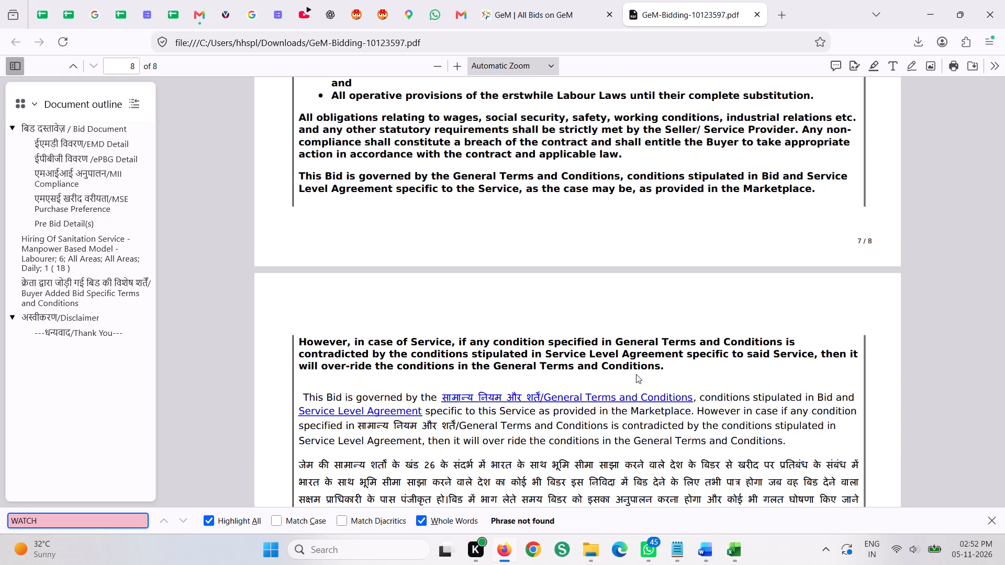
Search the bid document for CHOWKIDAR instead.
key(BackSpace)
key(BackSpace)
key(BackSpace)
key(BackSpace)
key(BackSpace)
key(BackSpace)
key(BackSpace)
key(BackSpace)
key(BackSpace)
key(BackSpace)
key(BackSpace)
key(BackSpace)
text(CHOWKIDARD)
key(BackSpace)
Clear the search term and review the bid's buyer-added terms, pre-bid details and technical specifications.
key(BackSpace)
key(BackSpace)
key(BackSpace)
key(BackSpace)
key(BackSpace)
key(BackSpace)
key(BackSpace)
key(BackSpace)
key(BackSpace)
key(BackSpace)
key(BackSpace)
key(BackSpace)
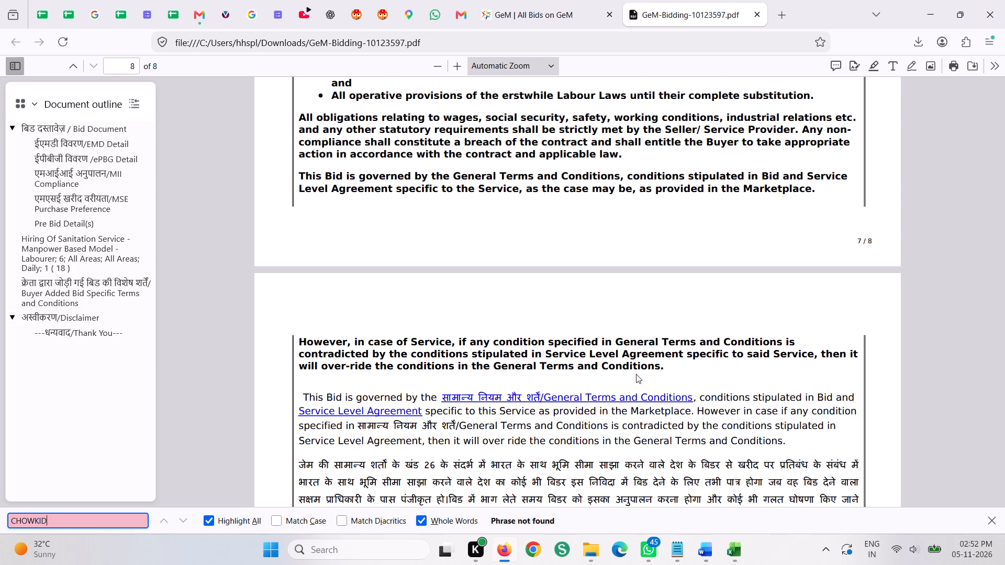
scroll(636, 374, up, 10)
scroll(583, 370, down, 3)
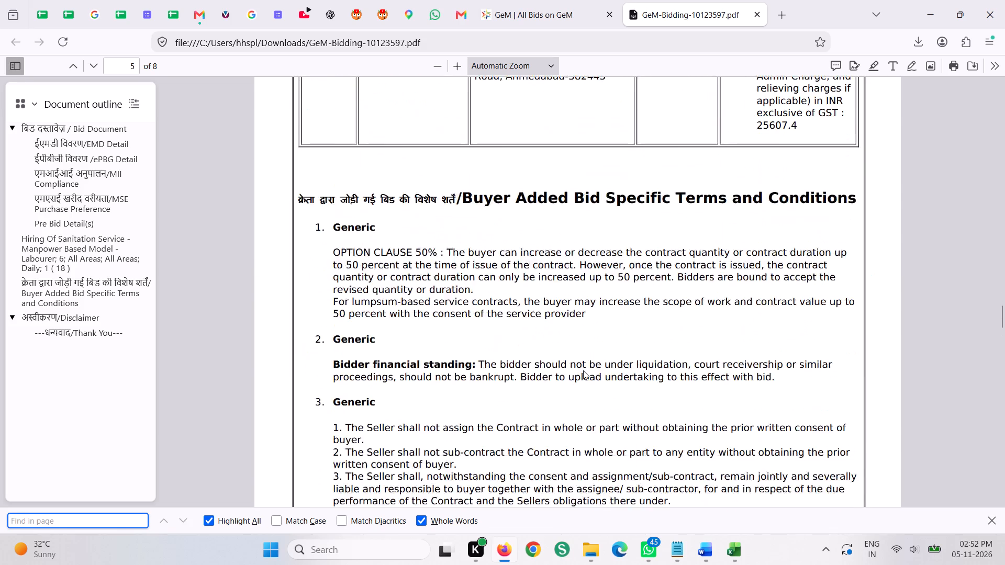
scroll(583, 369, down, 1)
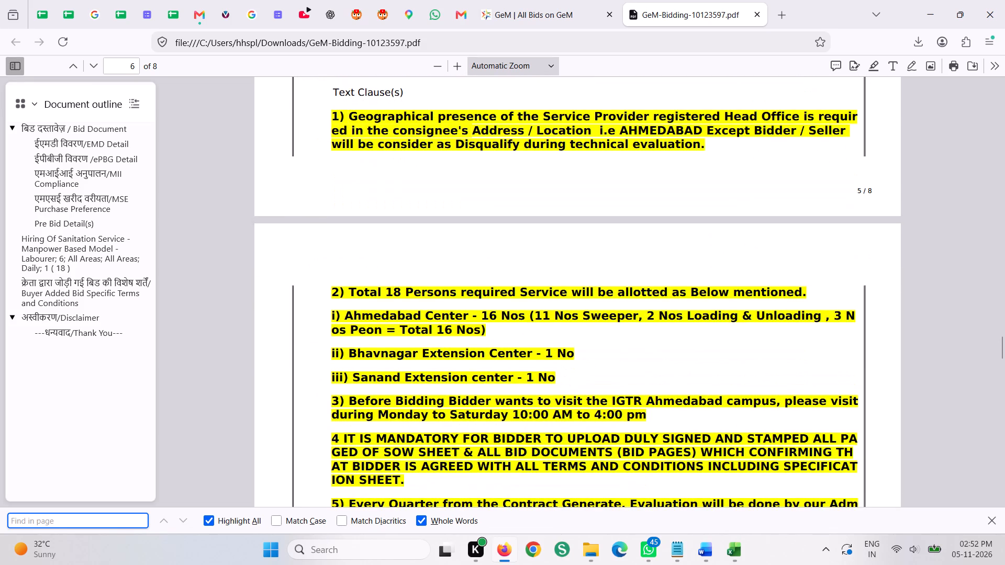
scroll(408, 380, down, 1)
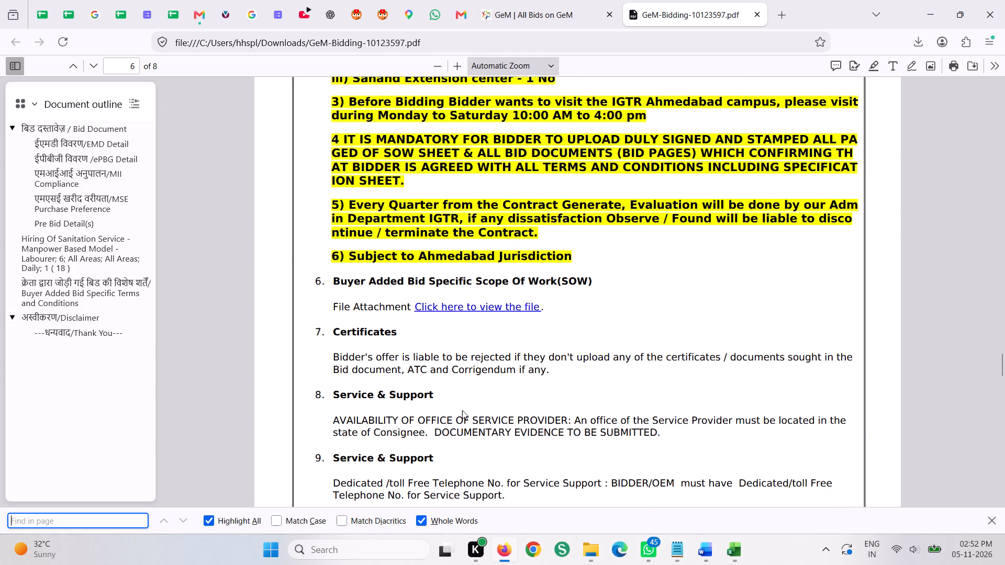
scroll(462, 410, up, 10)
scroll(466, 368, down, 2)
scroll(507, 352, down, 1)
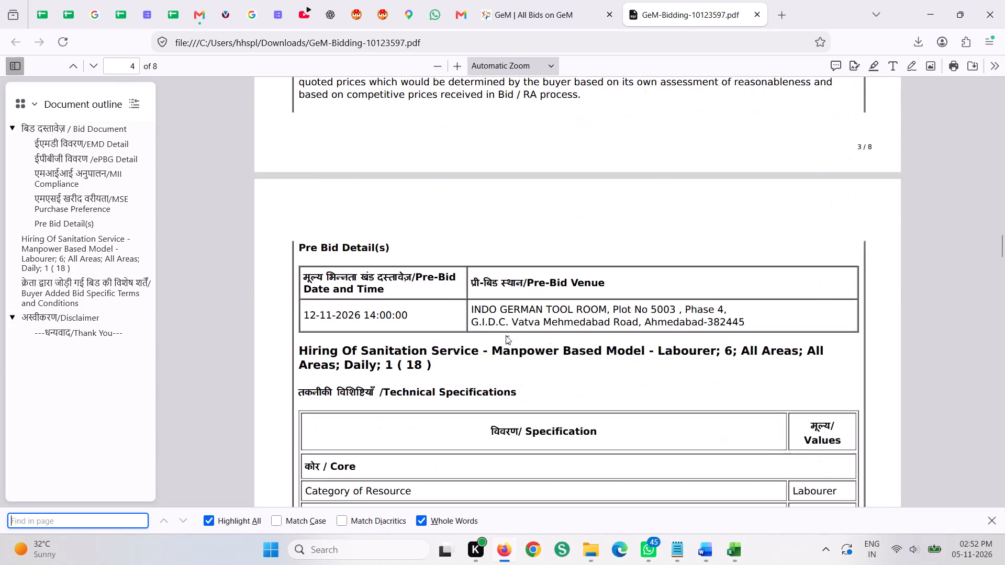
scroll(495, 279, up, 1)
scroll(590, 323, down, 1)
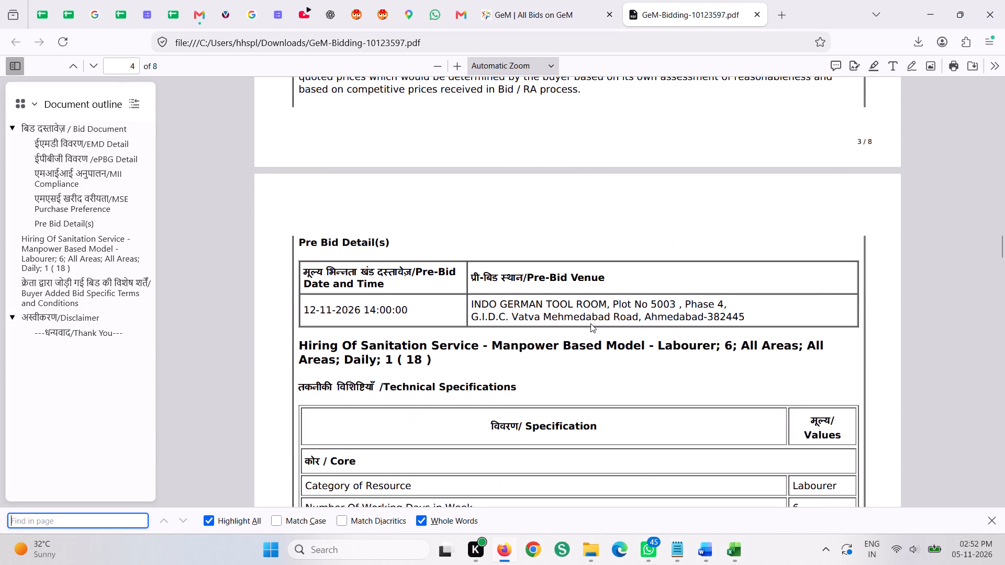
scroll(581, 317, down, 1)
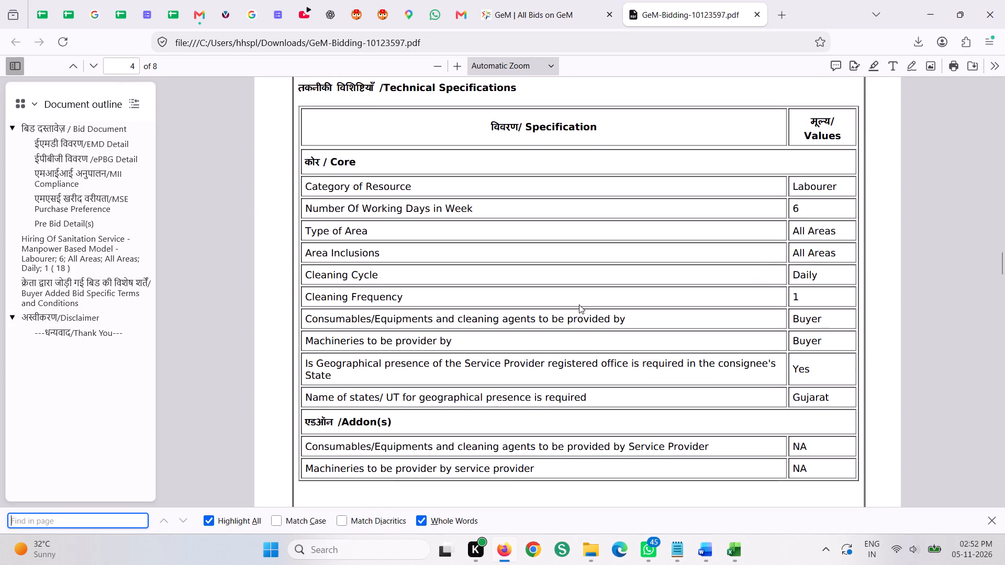
Copy the specification text "Consumables/Equipments and cleaning agents to be provided by" from the bid document.
click(323, 319)
drag(323, 319, 619, 319)
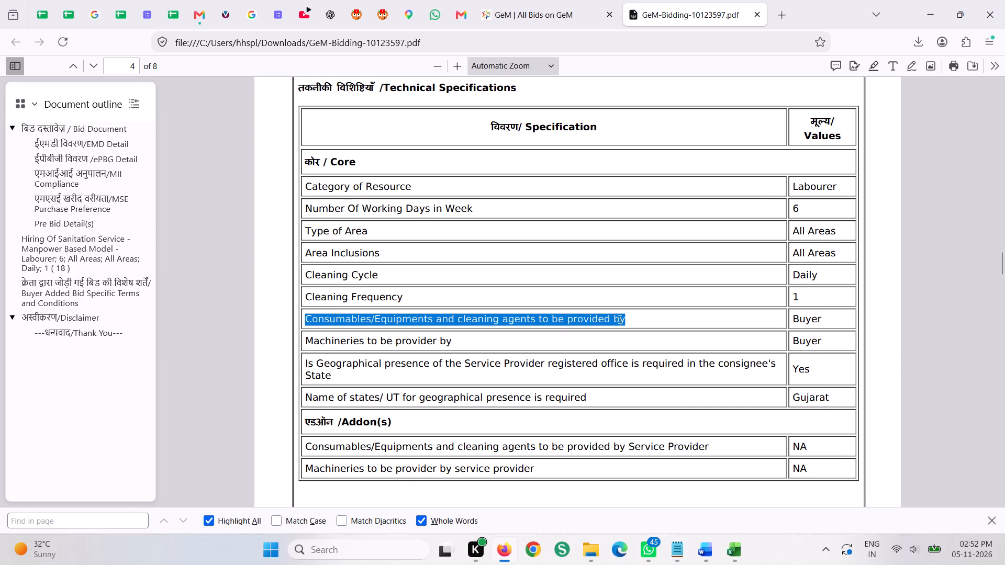
drag(619, 319, 617, 320)
key(ctrl+c)
key(ctrl+c)
key(ctrl+c)
Switch to REQUIRED DOCUMENTS in Word and delete the previous bid's list entries after "1.SHOPACT –".
key(alt+Tab)
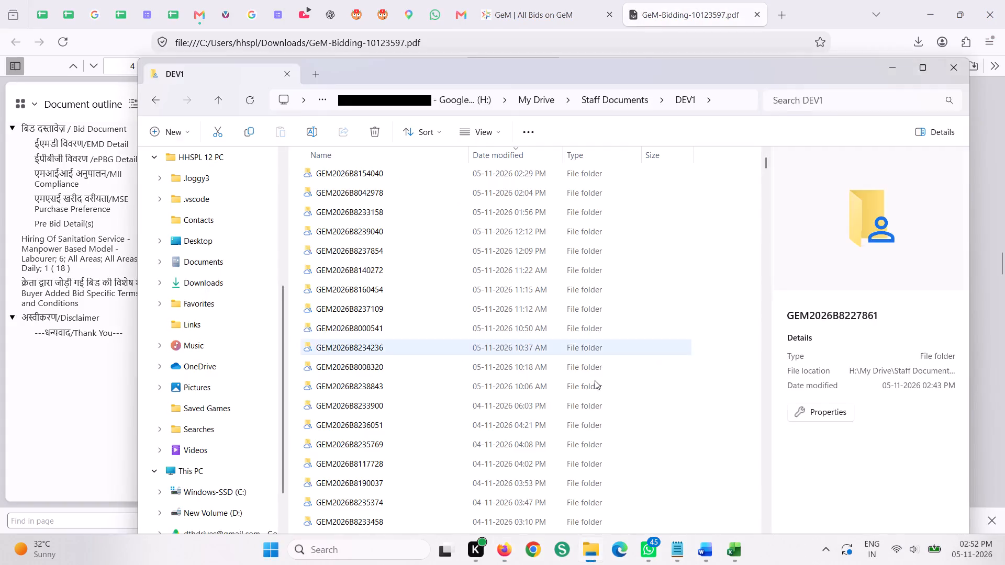
key(alt+Tab)
click(707, 543)
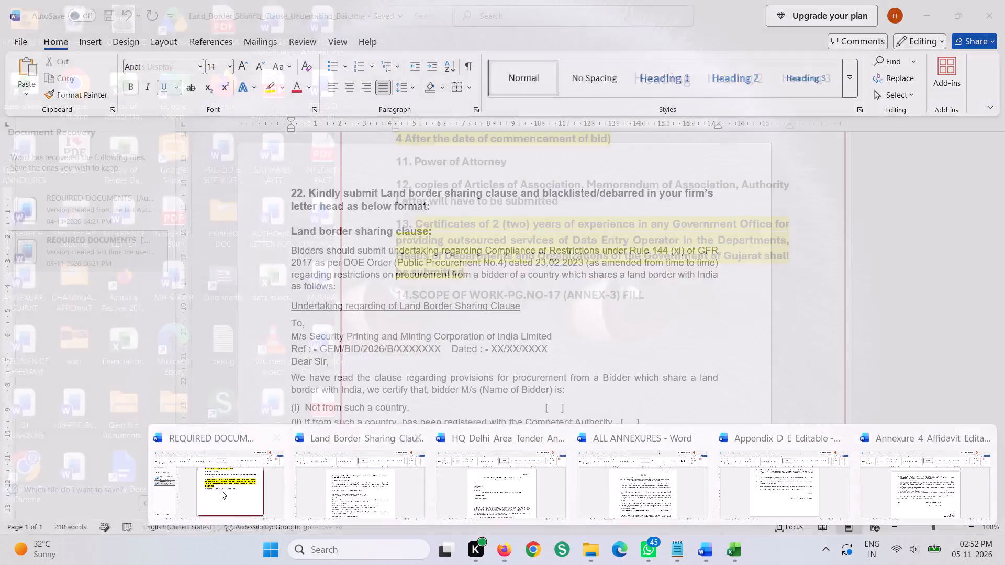
click(221, 490)
scroll(443, 394, up, 3)
drag(468, 265, 740, 532)
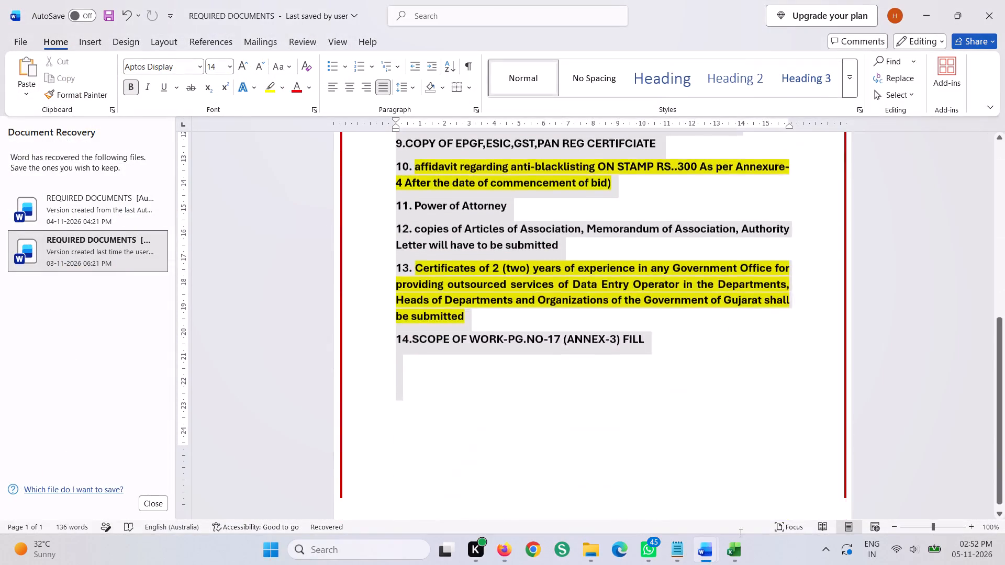
drag(740, 532, 742, 526)
key(BackSpace)
Add item 2 with the copied text "Consumables/Equipments and cleaning agents to be provided by" and start a new line below.
key(Return)
text(2.)
key(ctrl+v)
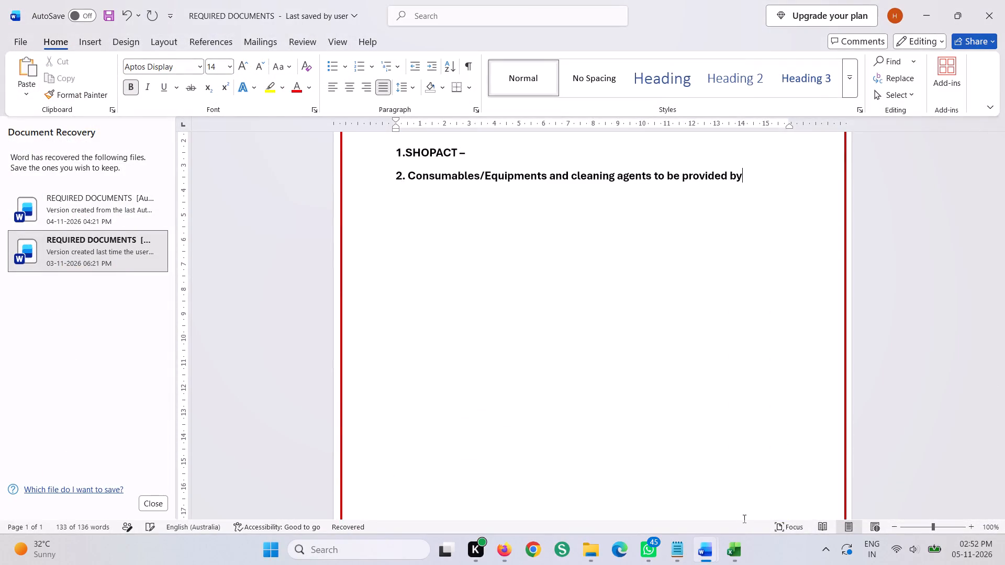
key(Return)
Copy "Machineries to be provider by" from the bid specifications, join it to item 2 in REQUIRED DOCUMENTS, and append "- BUYER".
key(alt+Tab)
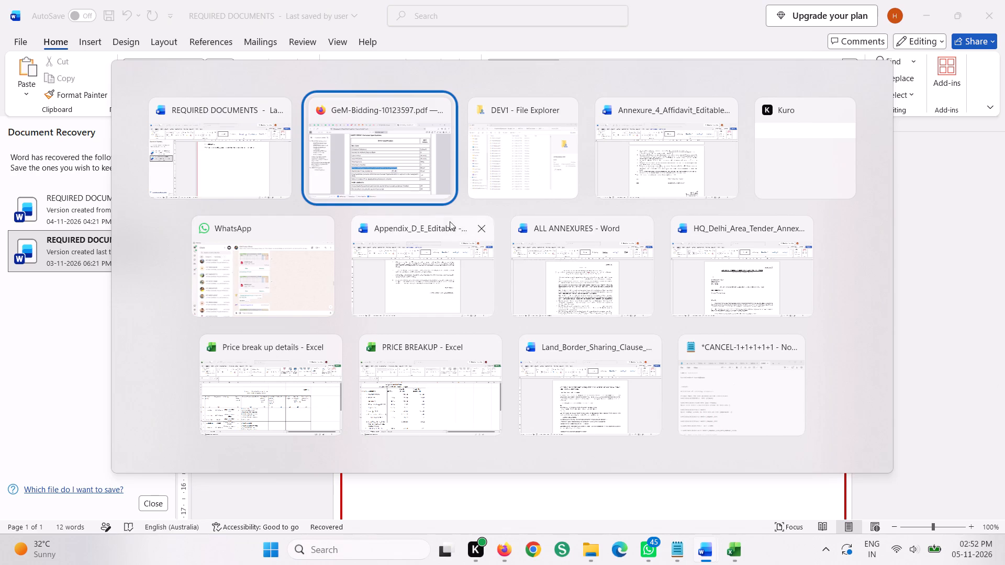
click(390, 159)
triple_click(375, 341)
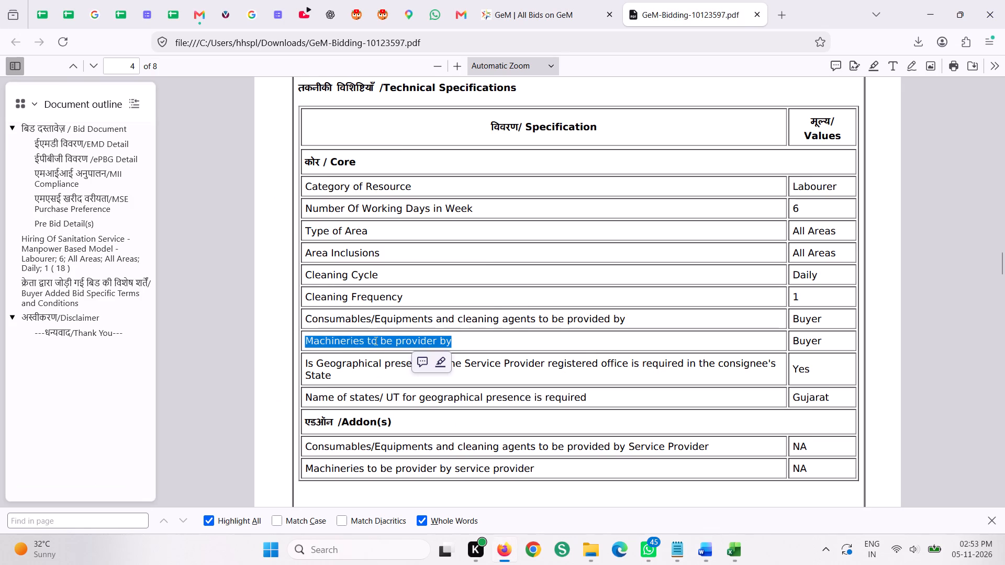
key(ctrl+c)
key(ctrl+c)
key(alt+Tab)
key(ctrl+v)
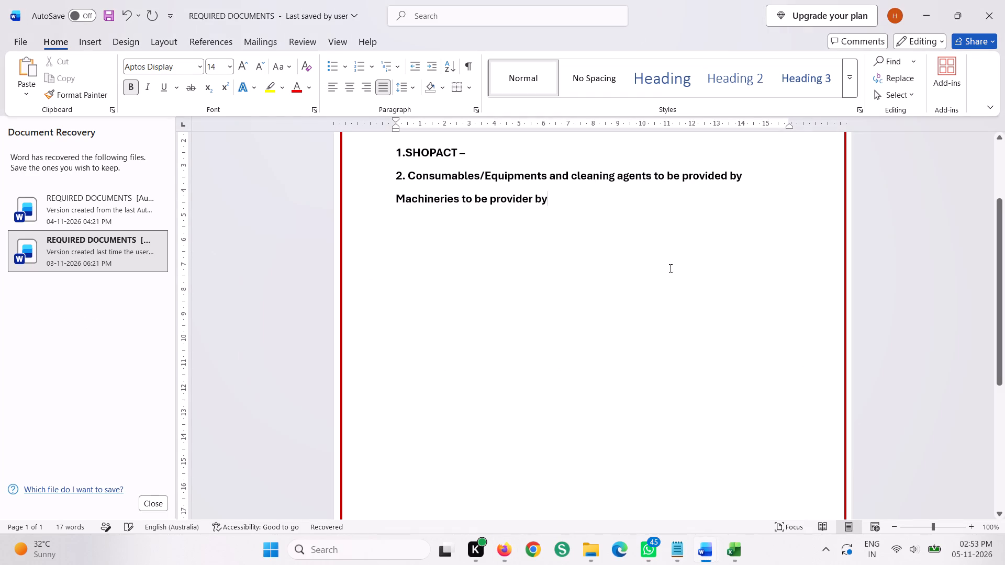
click(392, 202)
key(BackSpace)
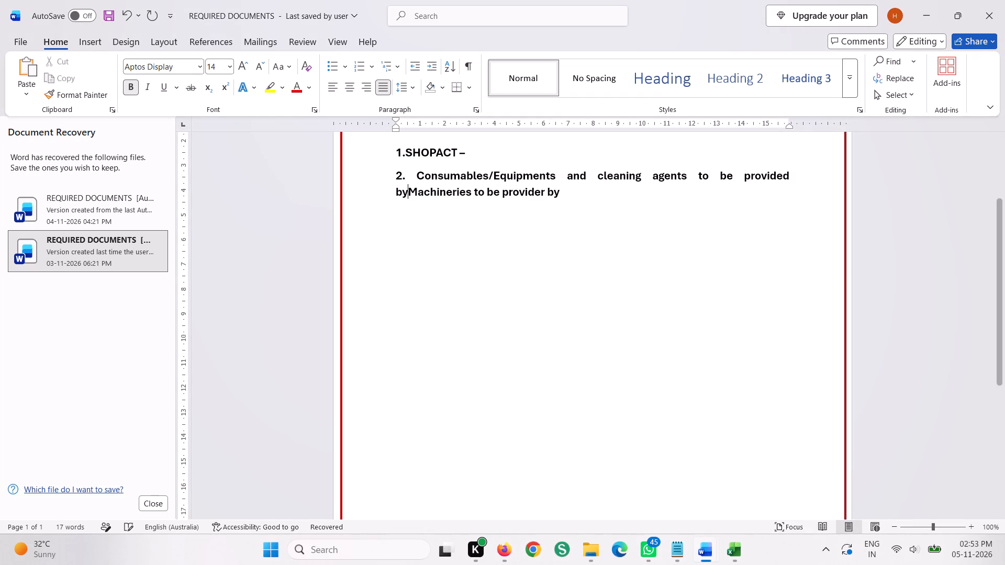
key(space)
click(572, 195)
text(- BUYER)
key(space)
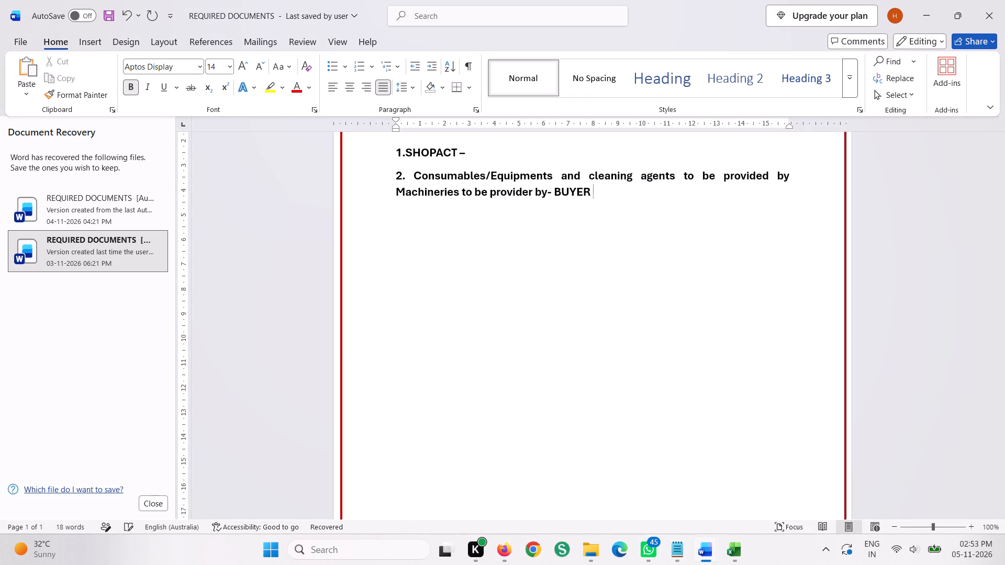
Add item 3 to the list with the label "Pre-Bid-", copying "Pre-Bid" from the bid document's pre-bid details.
key(Return)
text(3.)
key(alt+Tab)
click(367, 154)
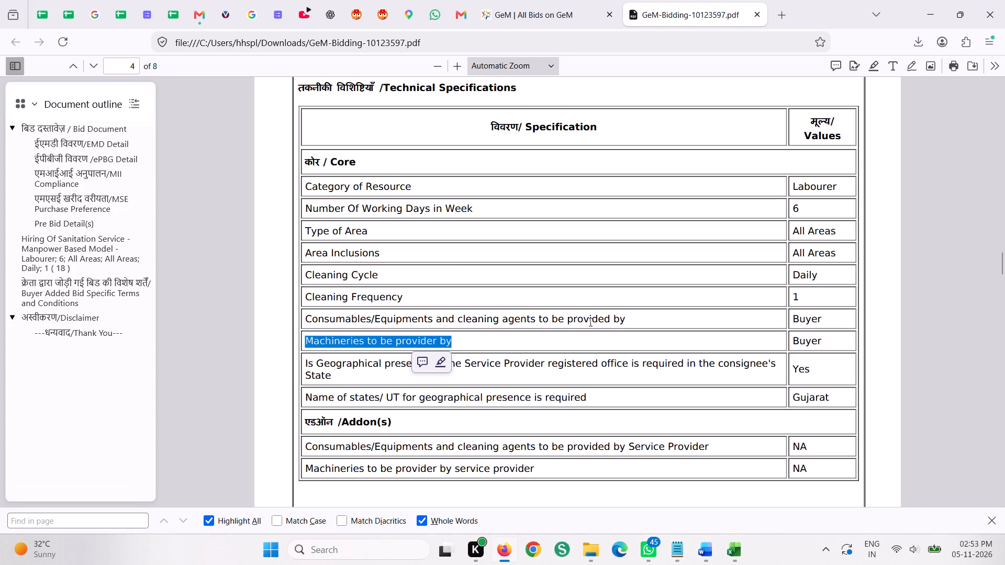
scroll(432, 385, up, 1)
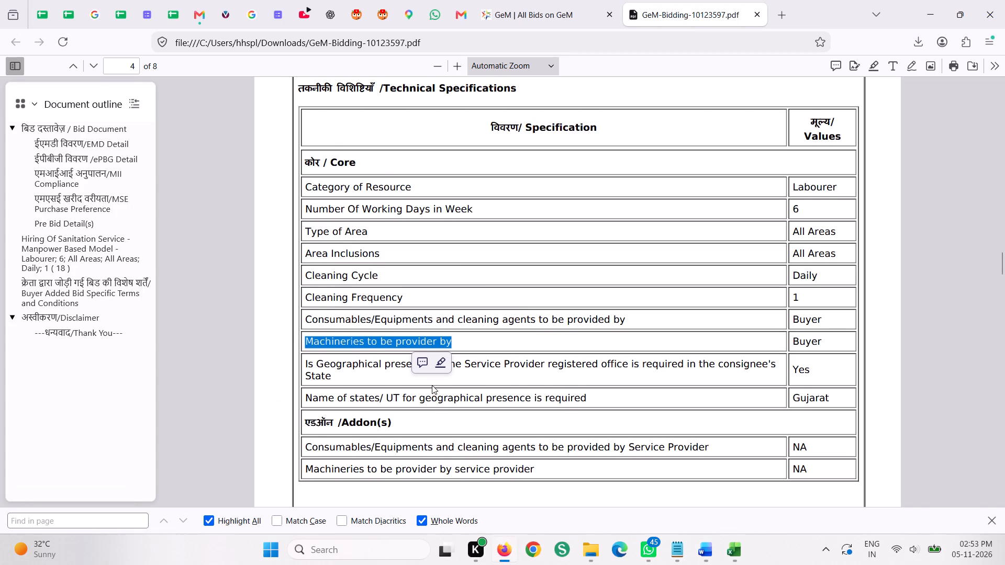
click(419, 270)
drag(419, 270, 449, 273)
key(ctrl+c)
key(ctrl+c)
ctrl+click(449, 273)
key(alt+Tab)
key(ctrl+v)
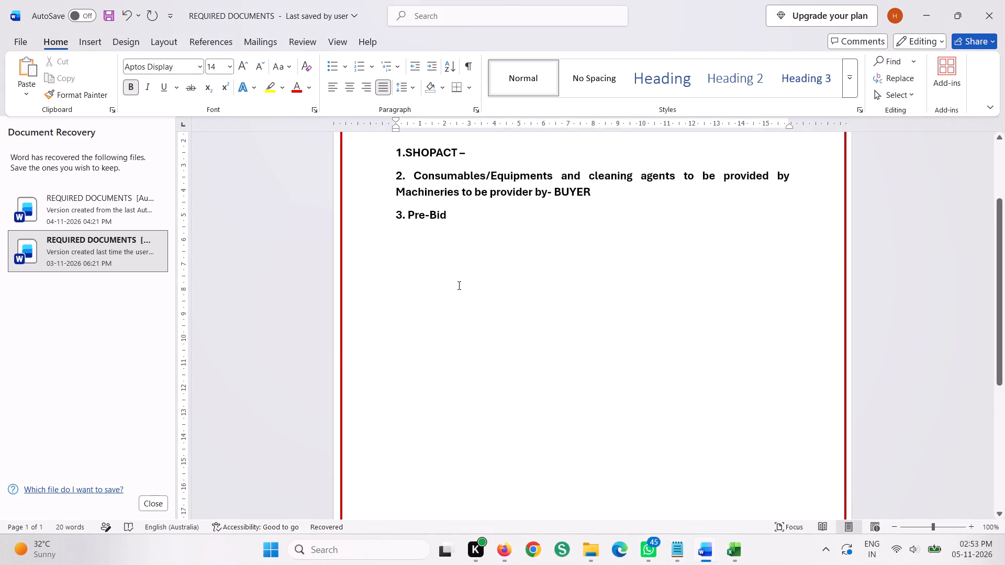
key(minus)
key(alt+Tab)
triple_click(367, 306)
ctrl+click(367, 306)
key(ctrl+c)
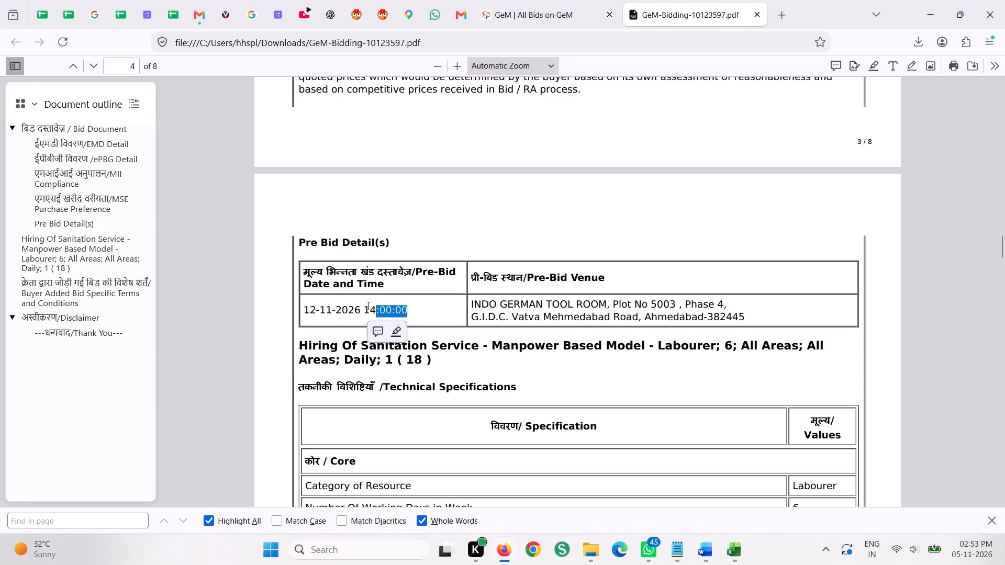
ctrl+click(367, 306)
key(ctrl+c)
key(ctrl+c)
key(alt+Tab)
key(ctrl+v)
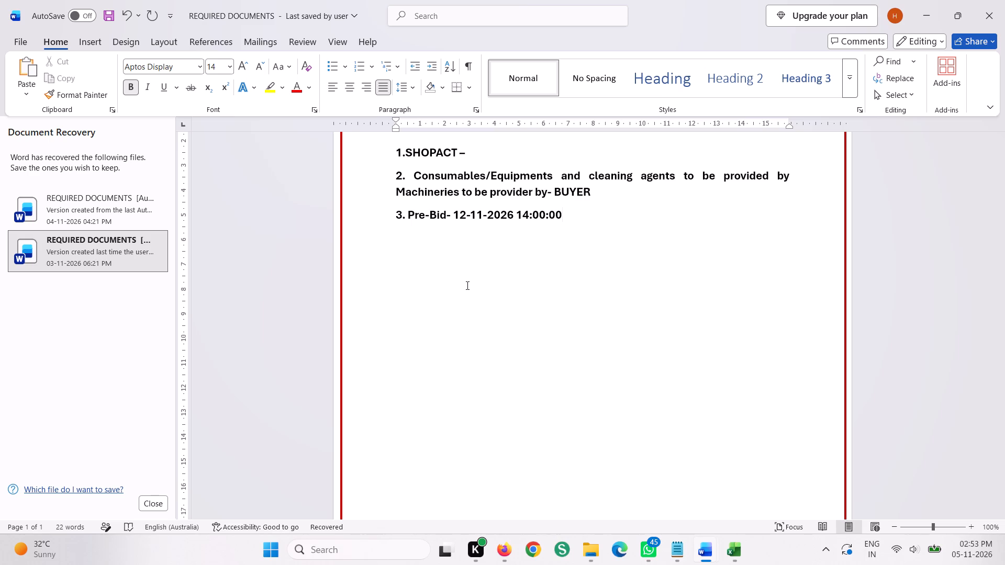
Add a line below item 3 with the label "Pre-Bid Venue-" copied from the bid document.
key(alt+Tab)
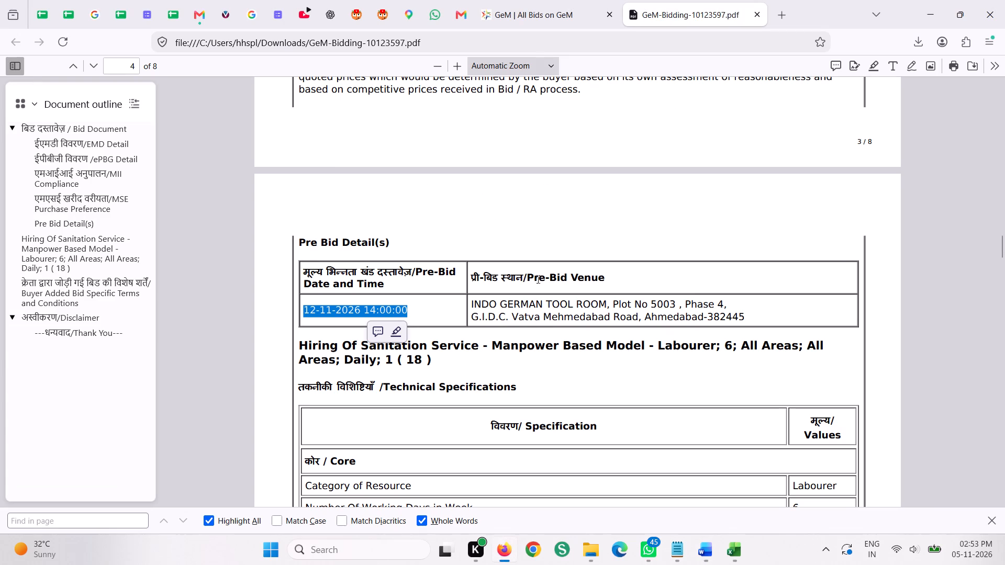
click(534, 277)
drag(534, 277, 604, 278)
key(ctrl+c)
key(alt+Tab)
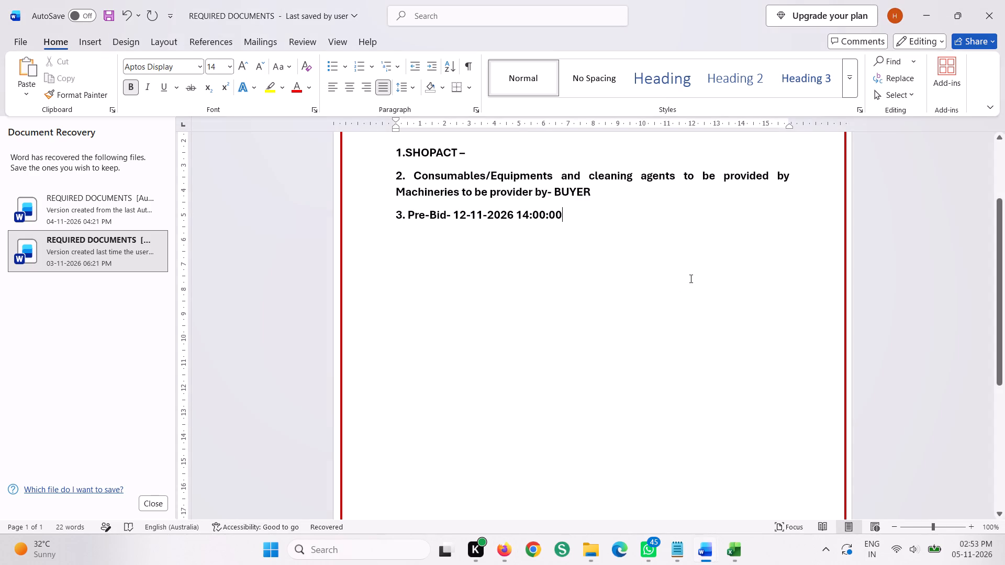
key(Return)
key(ctrl+v)
key(minus)
Copy the INDO GERMAN TOOL ROOM venue address from the bid document into the Pre-Bid Venue line and start item 4 below.
key(alt+Tab)
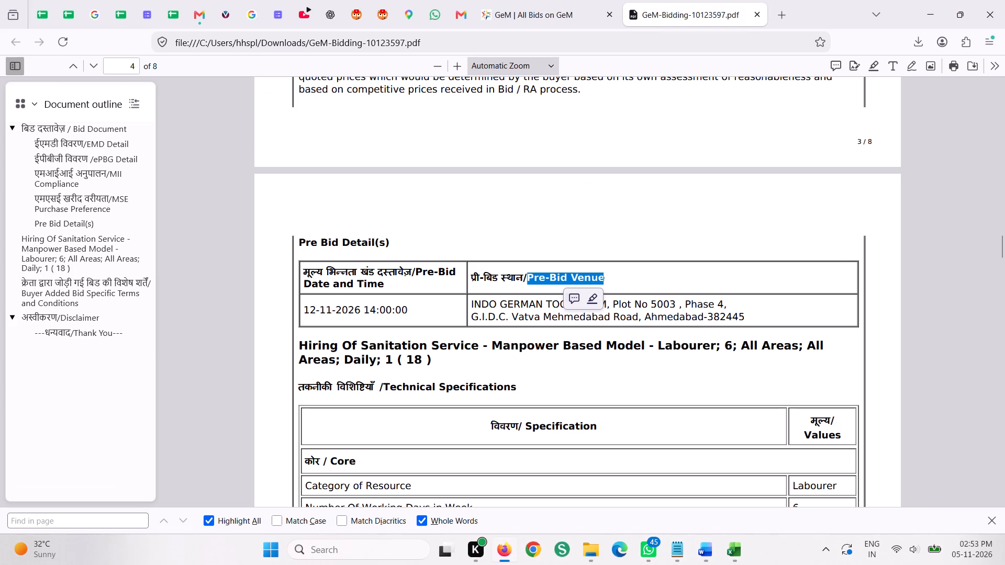
click(489, 304)
drag(489, 304, 741, 315)
key(ctrl+c)
key(ctrl+c)
key(ctrl+c)
key(alt+Tab)
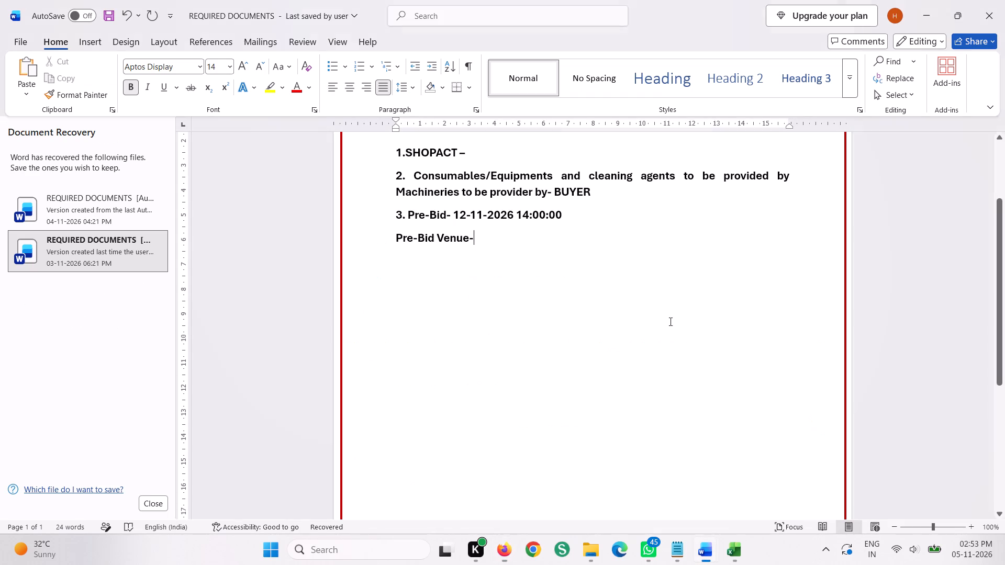
key(ctrl+v)
key(Return)
text(4.)
Review the bid document's MSE preference clause, technical specifications, minimum floor price and consignee details.
key(alt+Tab)
click(411, 177)
scroll(565, 320, up, 1)
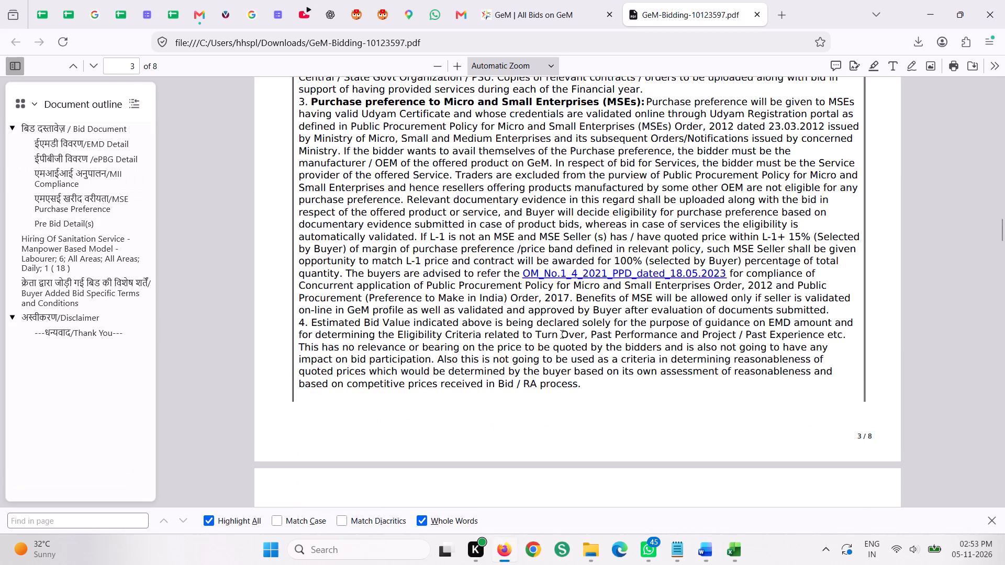
scroll(559, 335, down, 3)
scroll(545, 323, up, 1)
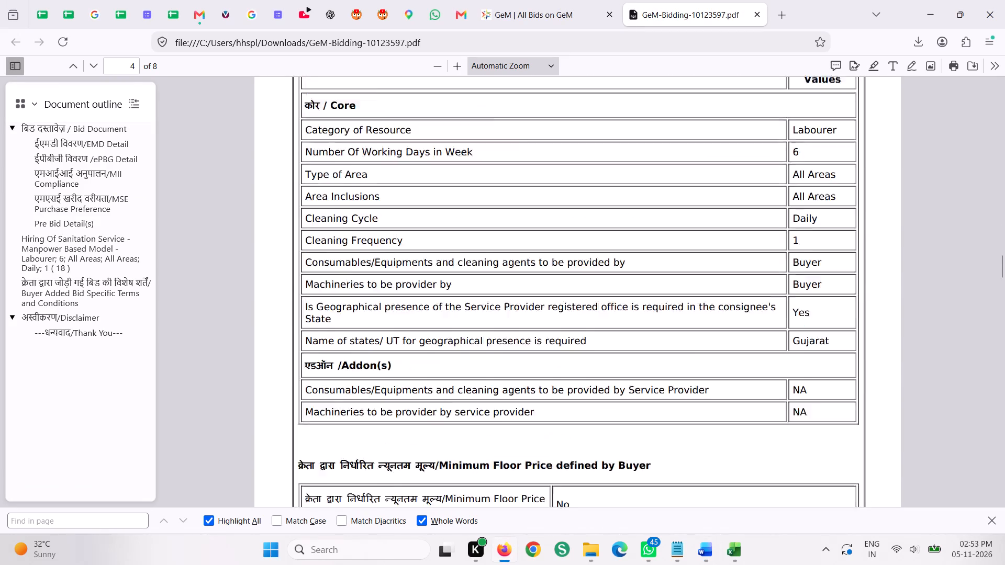
scroll(502, 337, down, 1)
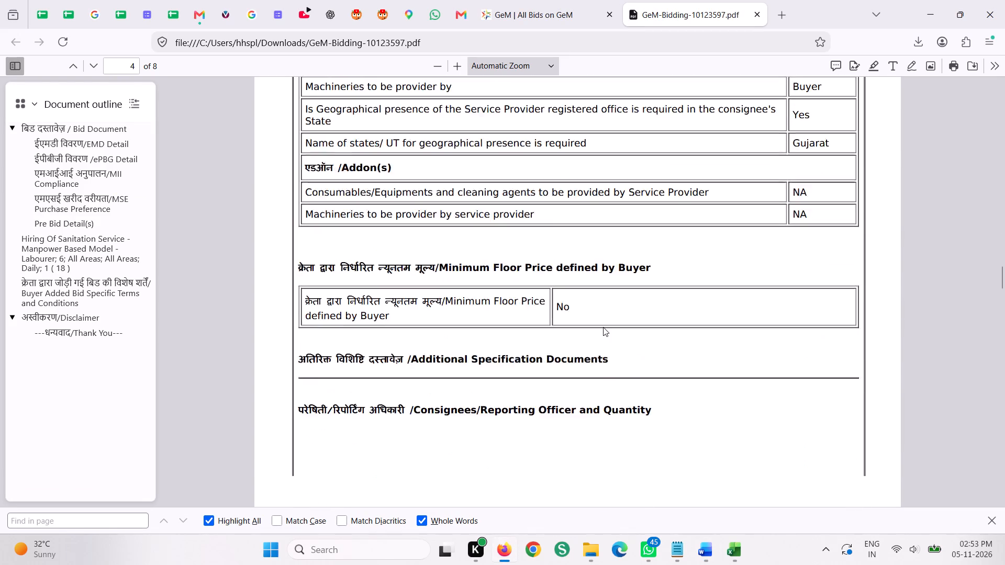
scroll(533, 345, down, 2)
scroll(594, 340, up, 1)
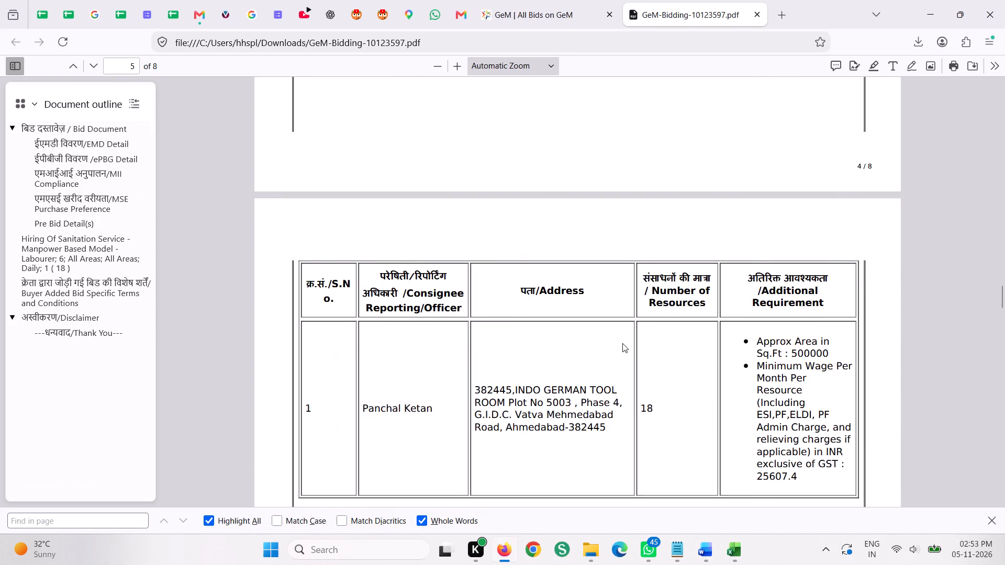
scroll(622, 343, up, 1)
scroll(572, 342, down, 1)
scroll(572, 342, up, 1)
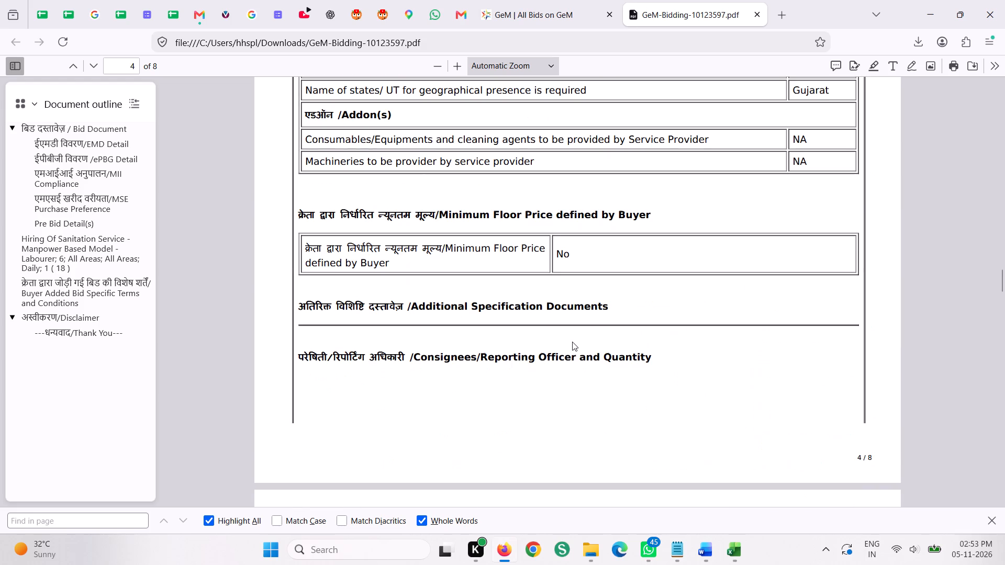
scroll(553, 330, down, 1)
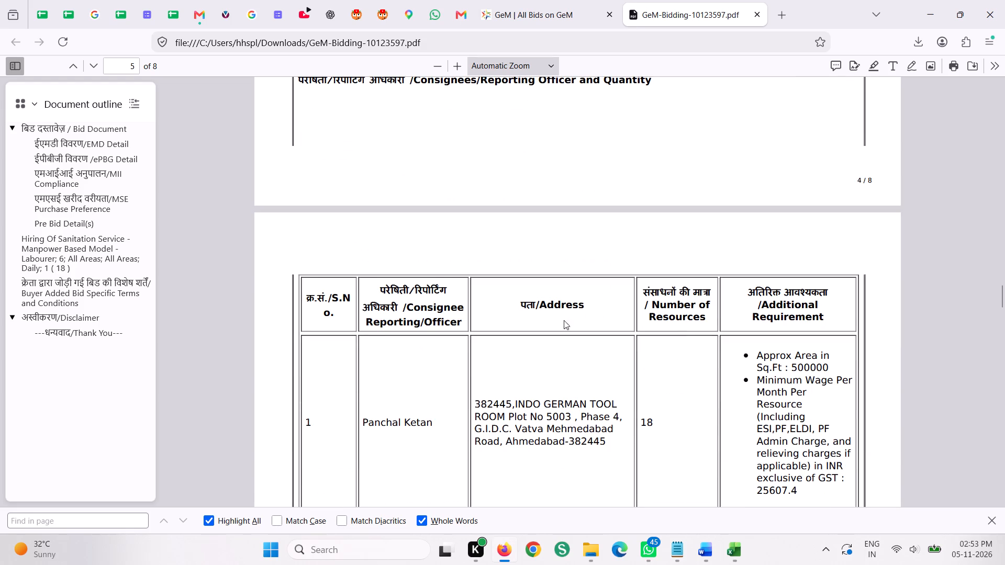
Copy "Ahmedabad" from the consignee address and complete the SHOPACT entry in Word as "Ahmedabad,GJ".
key(alt+Tab)
key(alt+Tab)
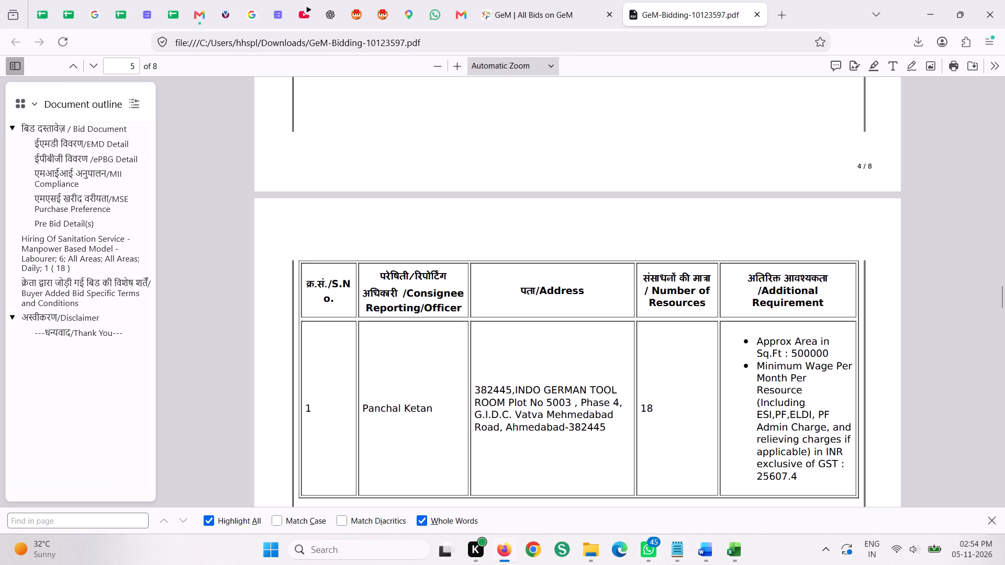
double_click(549, 428)
key(ctrl+c)
key(ctrl+c)
key(alt+Tab)
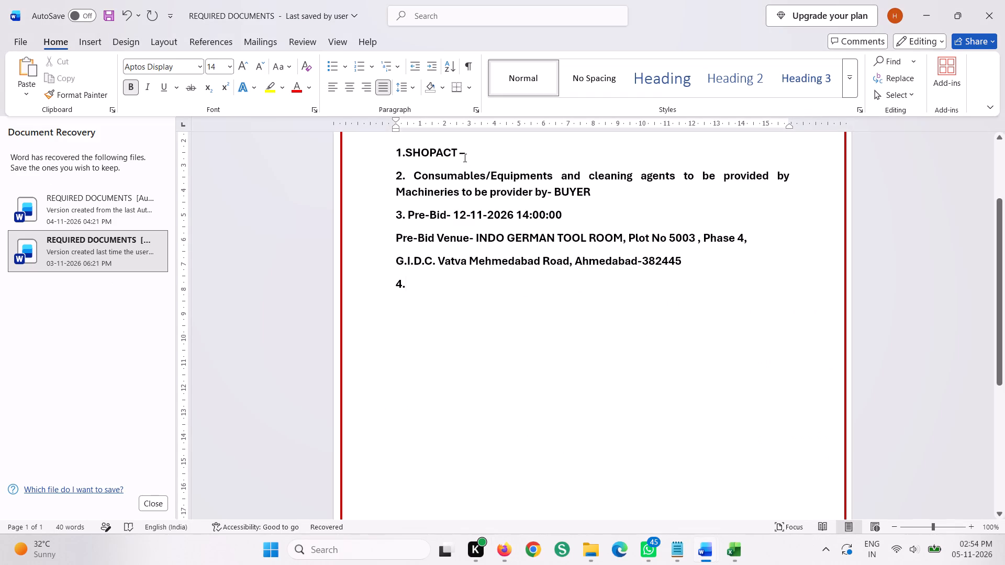
click(464, 156)
key(ctrl+v)
text(,GJ)
Copy the clause title "Bidder financial standing" from the buyer-added terms in the bid document.
key(alt+Tab)
scroll(344, 265, down, 1)
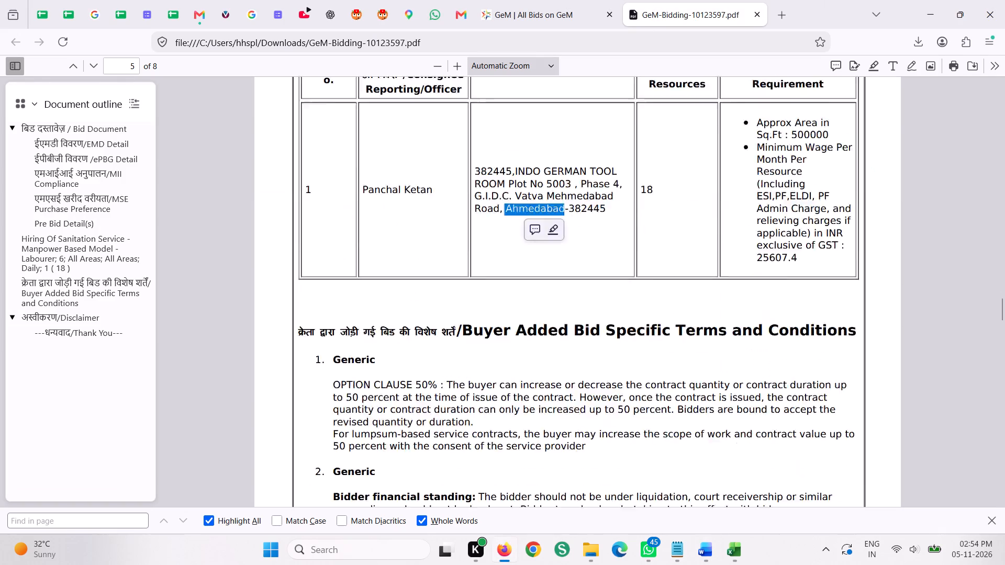
scroll(433, 288, down, 1)
click(349, 119)
drag(349, 119, 418, 125)
key(ctrl+c)
key(ctrl+c)
click(340, 119)
drag(340, 119, 439, 118)
key(ctrl+c)
key(ctrl+c)
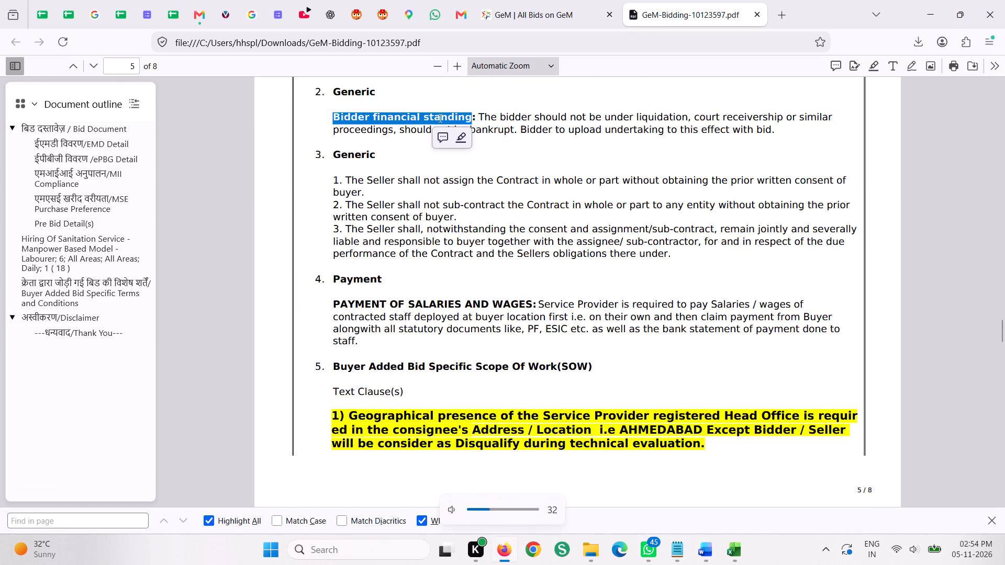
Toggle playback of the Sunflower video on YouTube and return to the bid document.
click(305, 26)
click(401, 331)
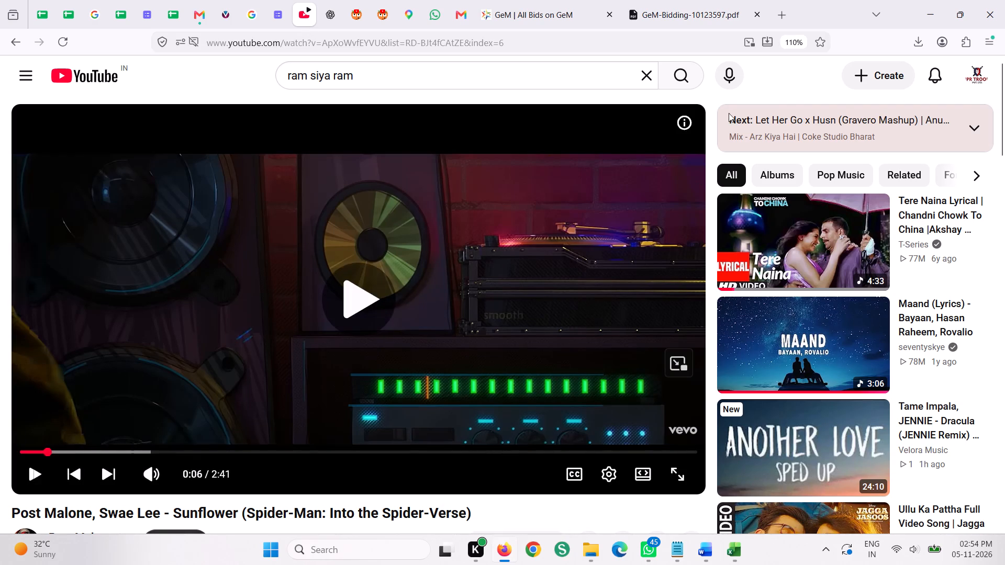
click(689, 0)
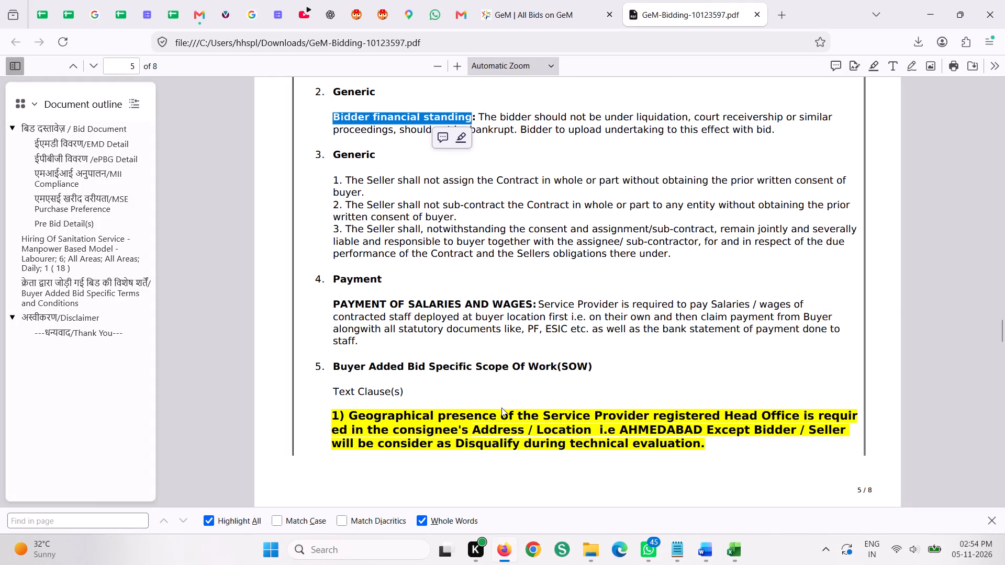
Paste "Bidder financial standing" as item 4 in REQUIRED DOCUMENTS and start item 5 below.
click(703, 545)
click(224, 493)
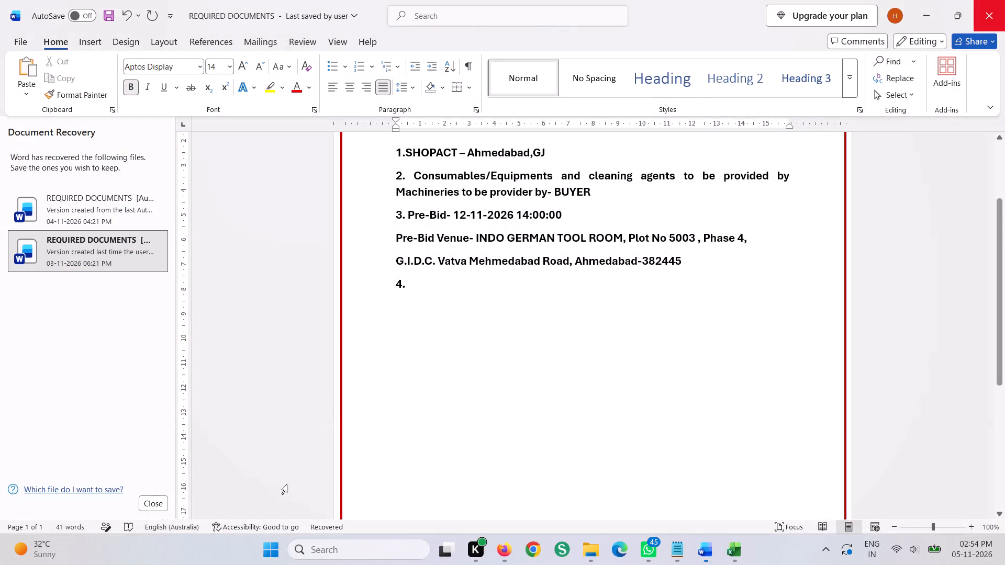
key(ctrl+v)
key(ctrl+z)
click(428, 291)
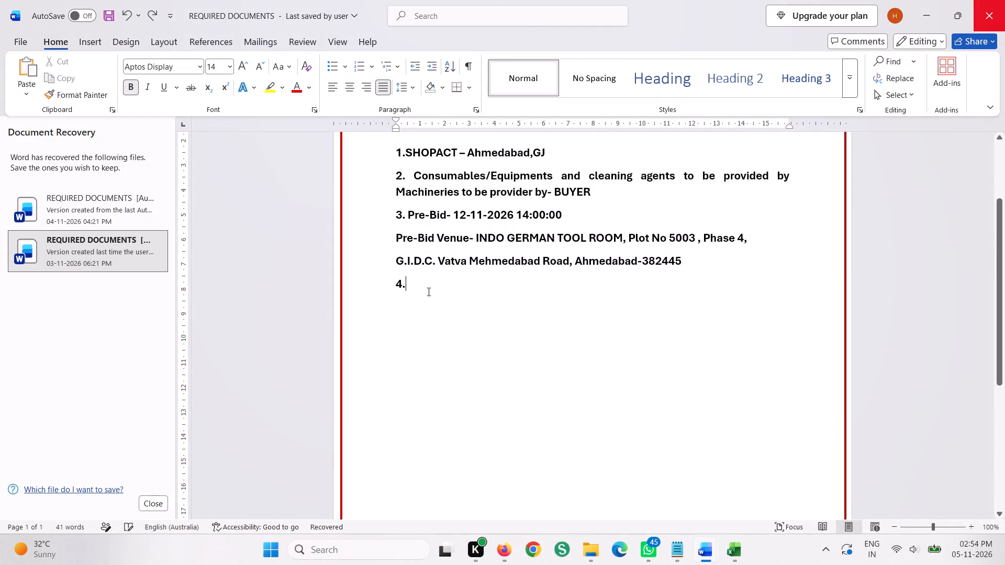
key(ctrl+v)
key(Return)
text(5.)
Copy the bid's IGTR Ahmedabad campus visit clause, Monday to Saturday 10:00 AM to 4:00 pm, into item 5 as one continuous paragraph.
key(alt+Tab)
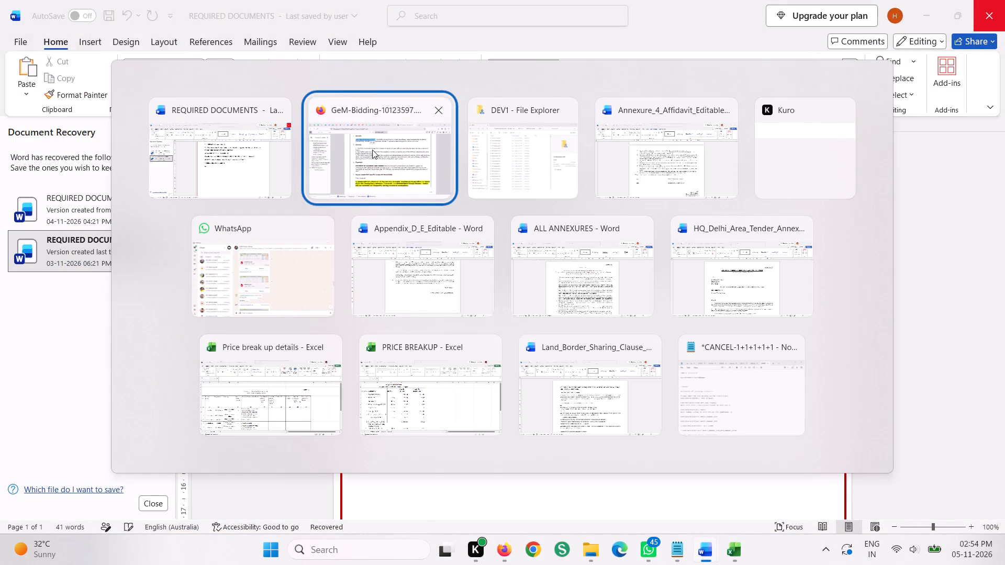
click(372, 150)
scroll(461, 342, down, 1)
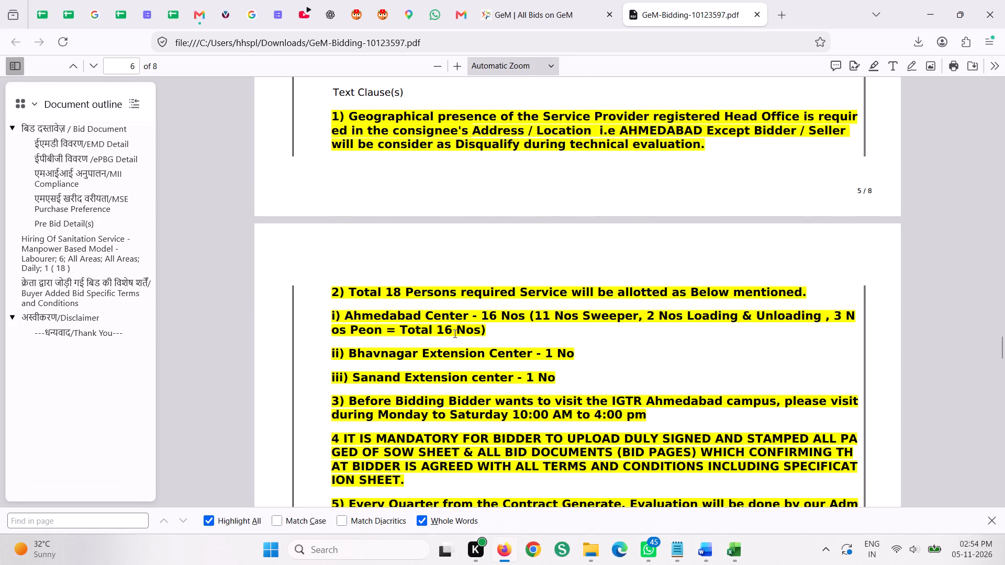
scroll(452, 336, down, 1)
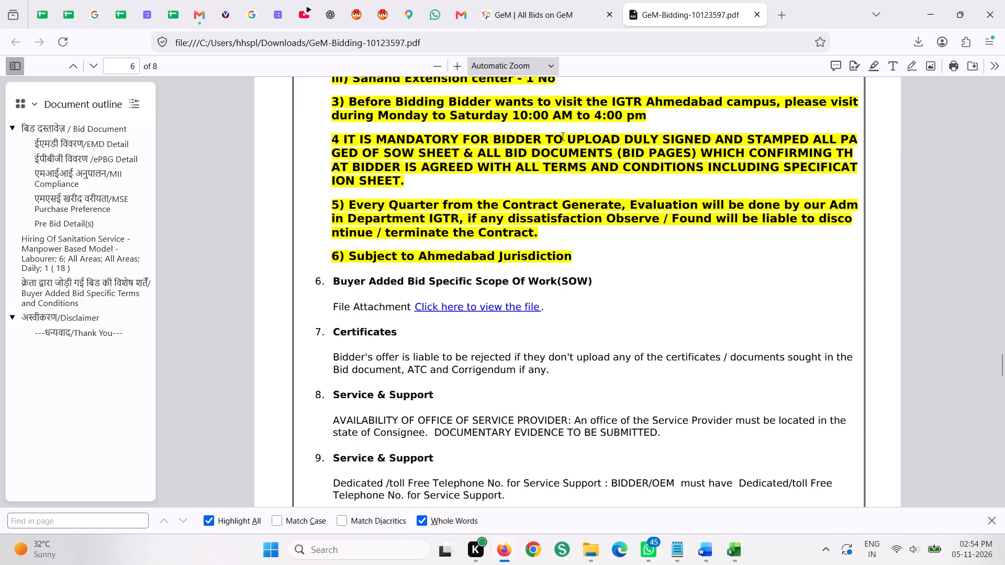
click(355, 103)
drag(355, 103, 640, 119)
key(ctrl+c)
key(ctrl+c)
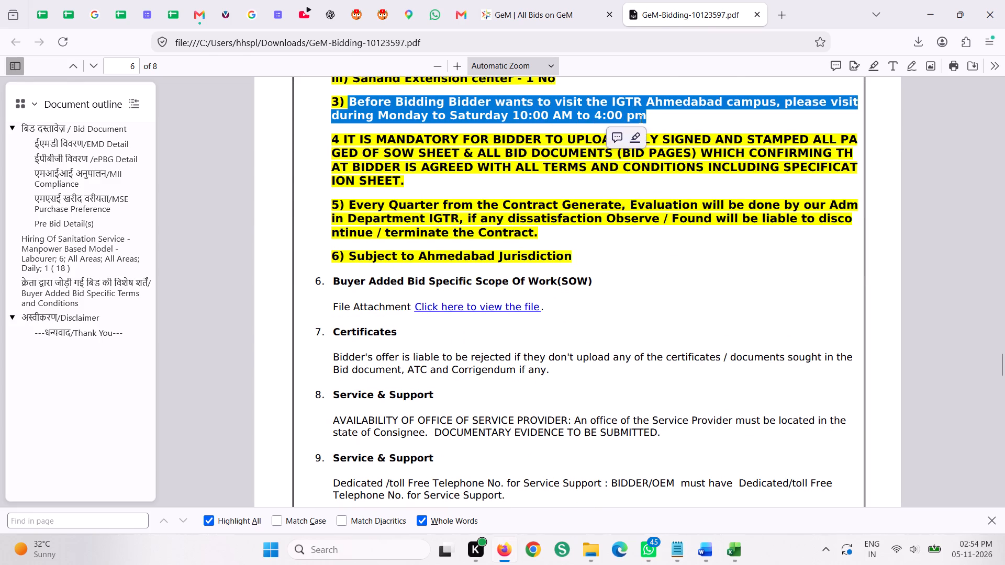
key(alt+Tab)
key(ctrl+v)
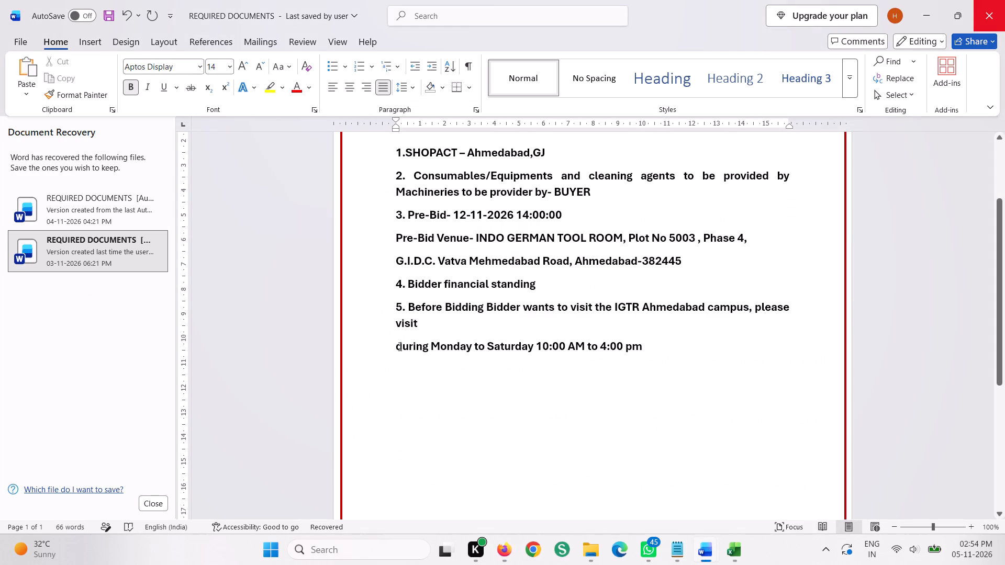
click(397, 346)
key(BackSpace)
key(space)
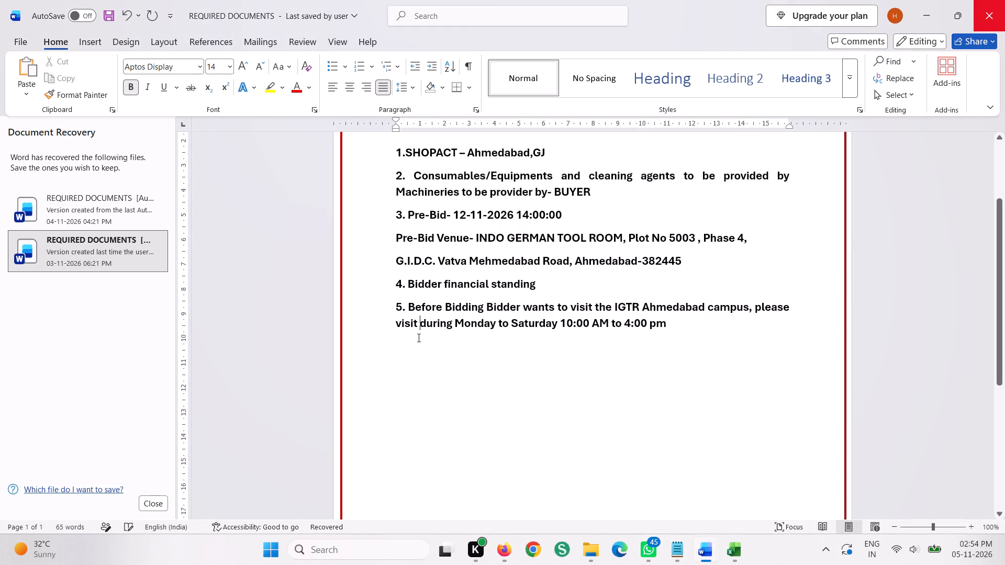
Highlight the campus visit text of item 5 in yellow.
drag(411, 309, 697, 327)
click(756, 303)
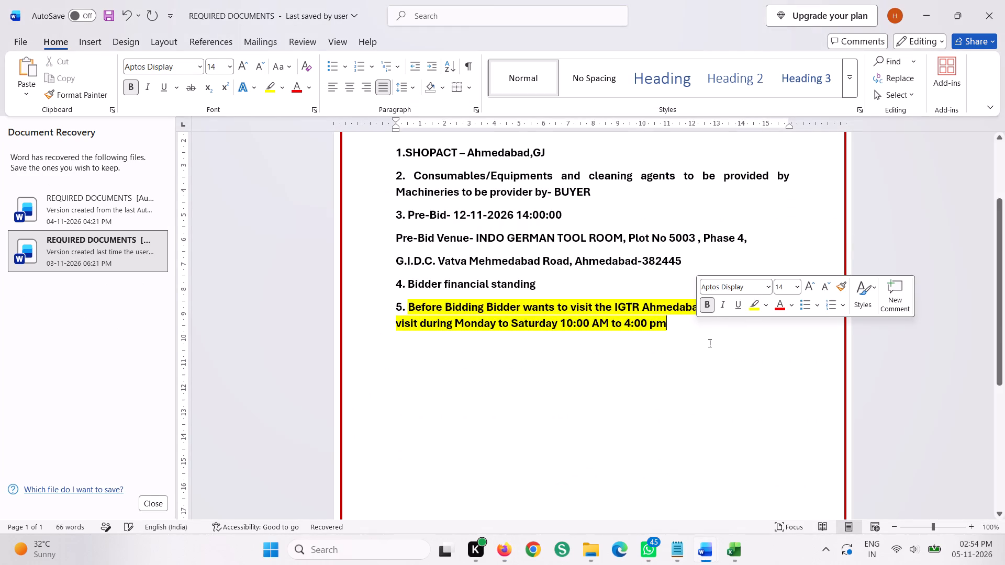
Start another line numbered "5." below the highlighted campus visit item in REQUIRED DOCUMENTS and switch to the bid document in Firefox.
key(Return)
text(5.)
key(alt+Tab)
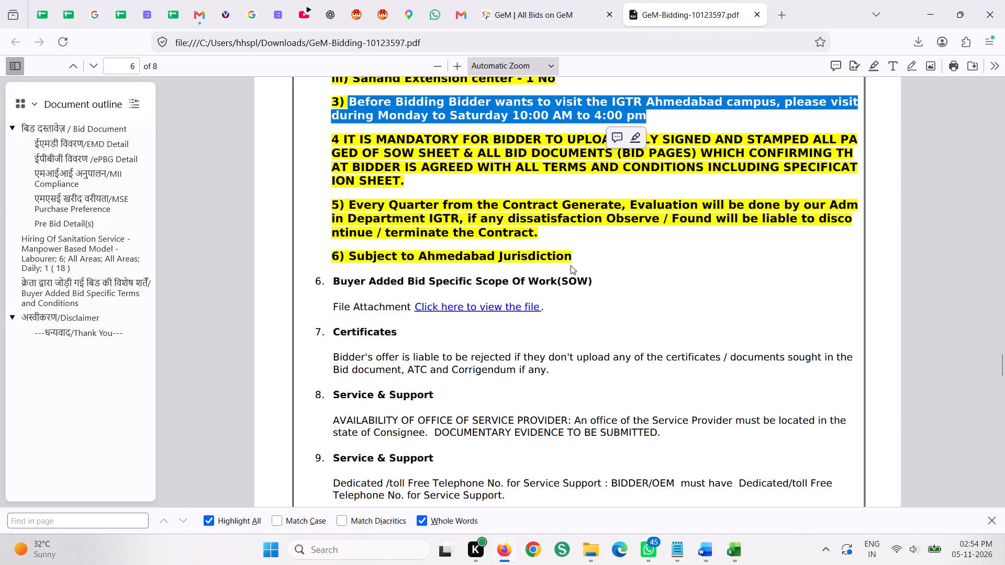
Open the file attached under Buyer Added Bid Specific Scope Of Work(SOW) in the bid document.
click(432, 144)
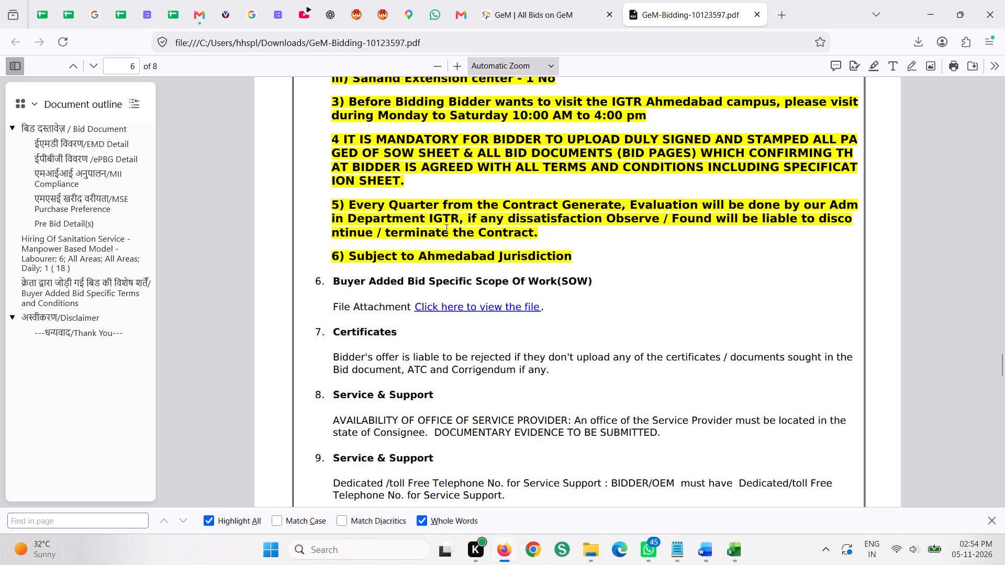
click(463, 306)
scroll(544, 310, down, 1)
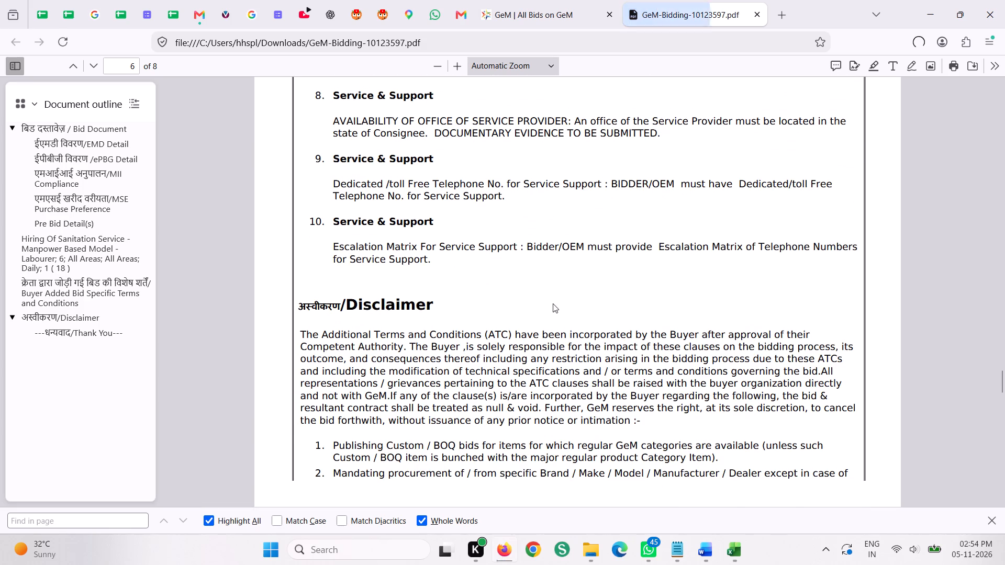
click(427, 257)
scroll(492, 272, down, 2)
scroll(493, 274, down, 20)
scroll(493, 274, down, 2)
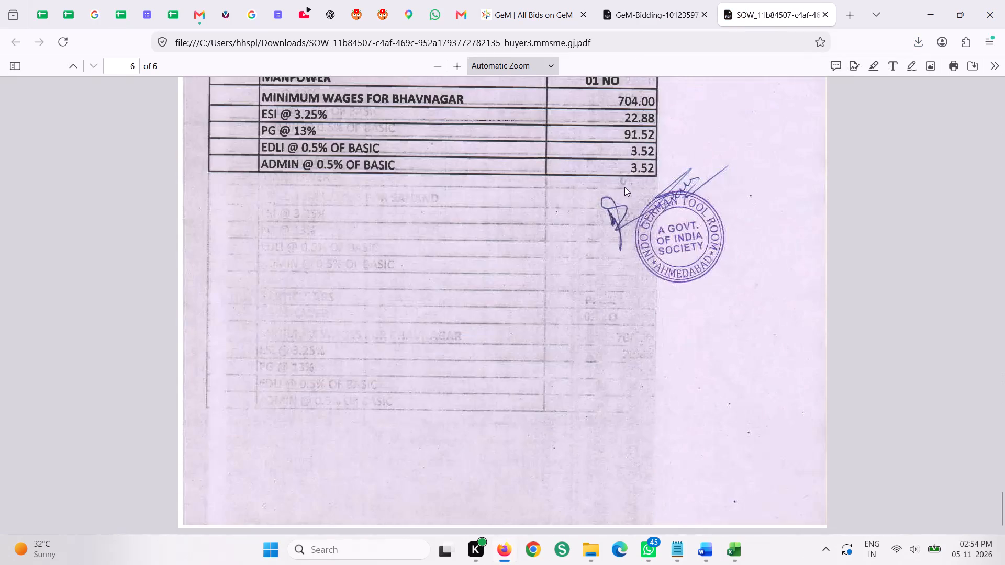
scroll(624, 187, down, 2)
Review the bid document again, from the MSE purchase preference and pre-bid details to the buyer-added terms on page 6.
click(669, 0)
scroll(615, 268, up, 8)
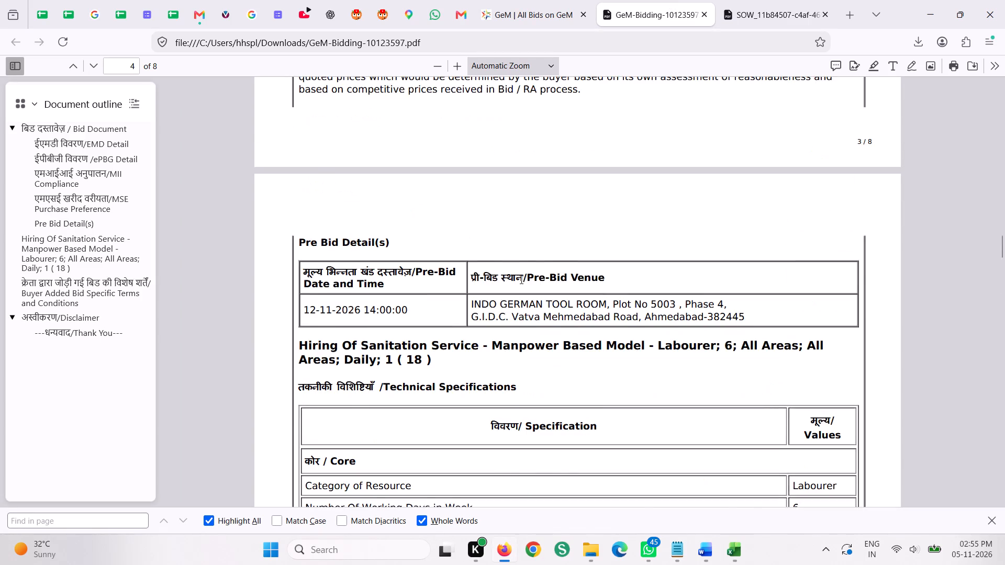
scroll(520, 279, up, 2)
scroll(528, 279, down, 2)
scroll(548, 282, up, 1)
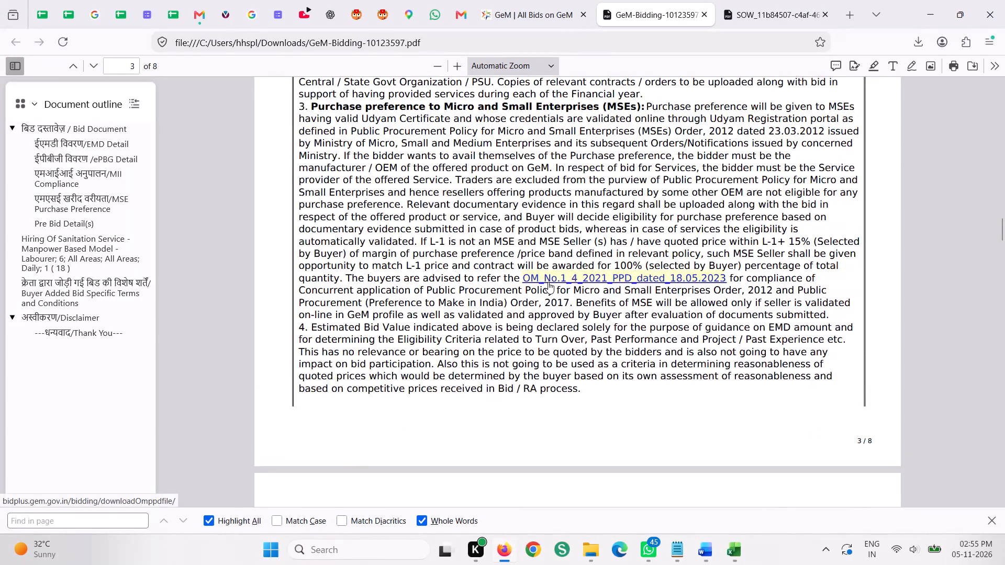
scroll(548, 282, down, 1)
scroll(631, 278, down, 8)
scroll(601, 280, up, 1)
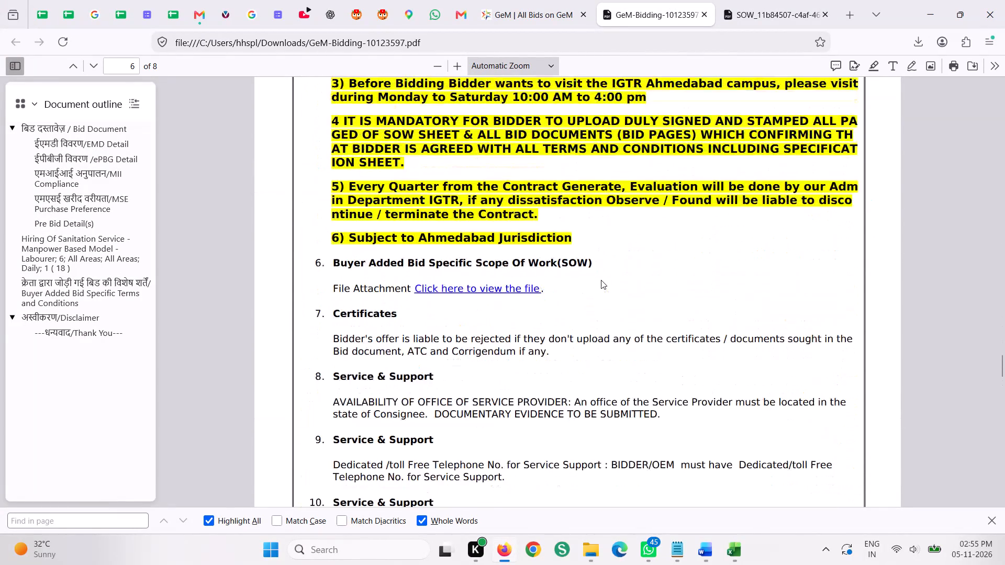
scroll(601, 280, up, 1)
scroll(601, 280, down, 1)
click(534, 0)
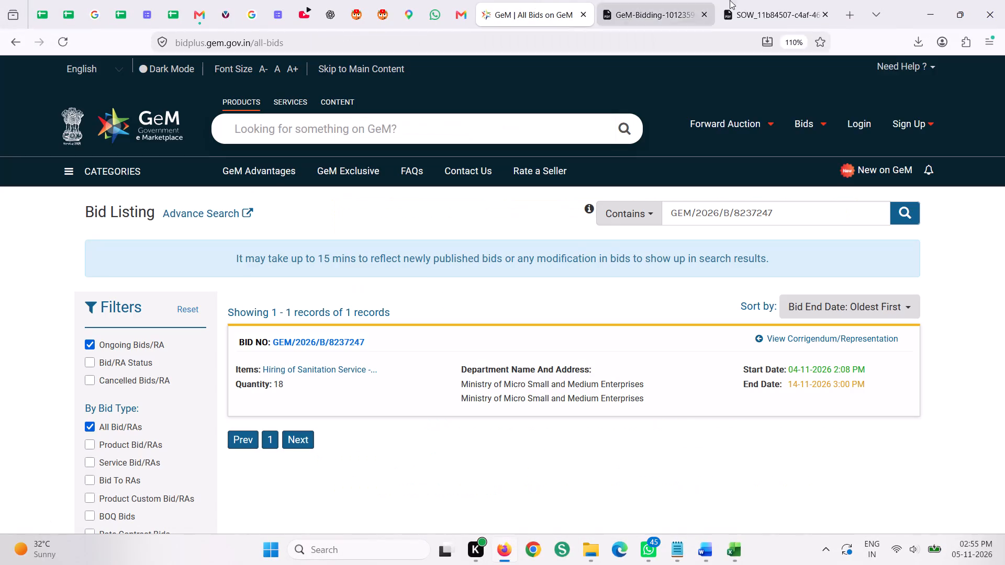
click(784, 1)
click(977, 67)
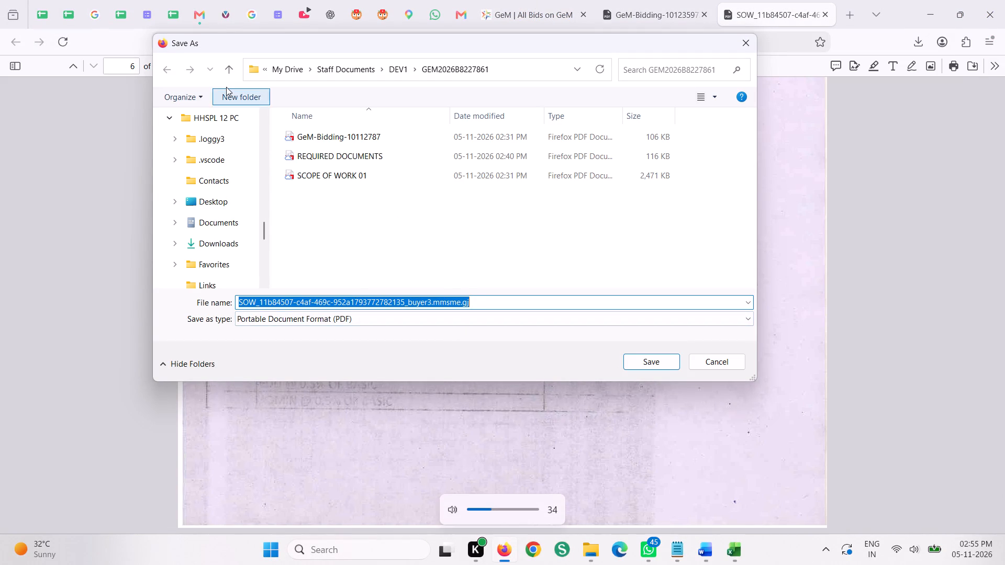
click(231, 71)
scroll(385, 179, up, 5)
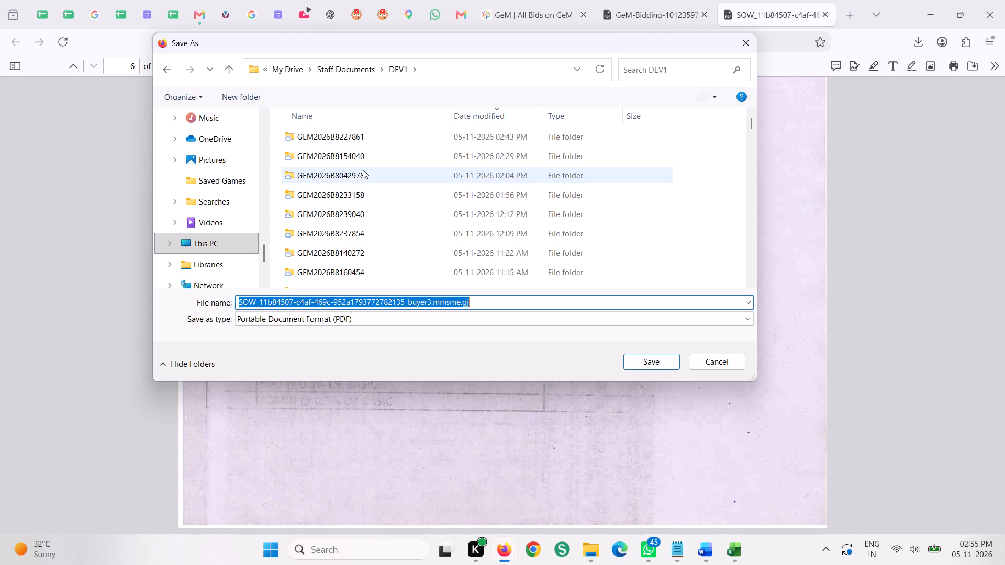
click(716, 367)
Copy bid number GEM/2026/B/8237247 from the GeM listing and create a DEV1 folder named GEM2026B8237247.
click(561, 0)
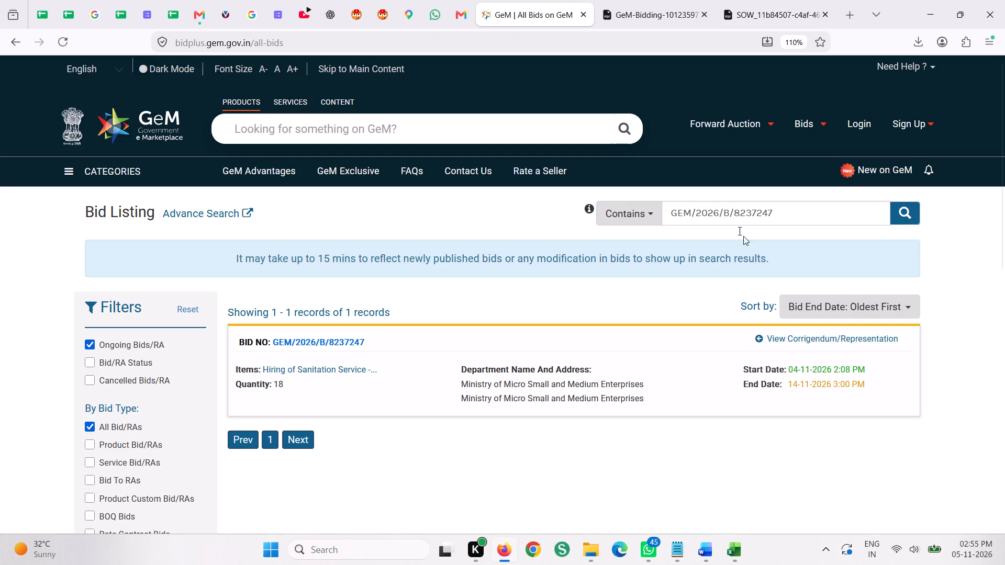
drag(785, 212, 588, 213)
key(ctrl+c)
click(631, 0)
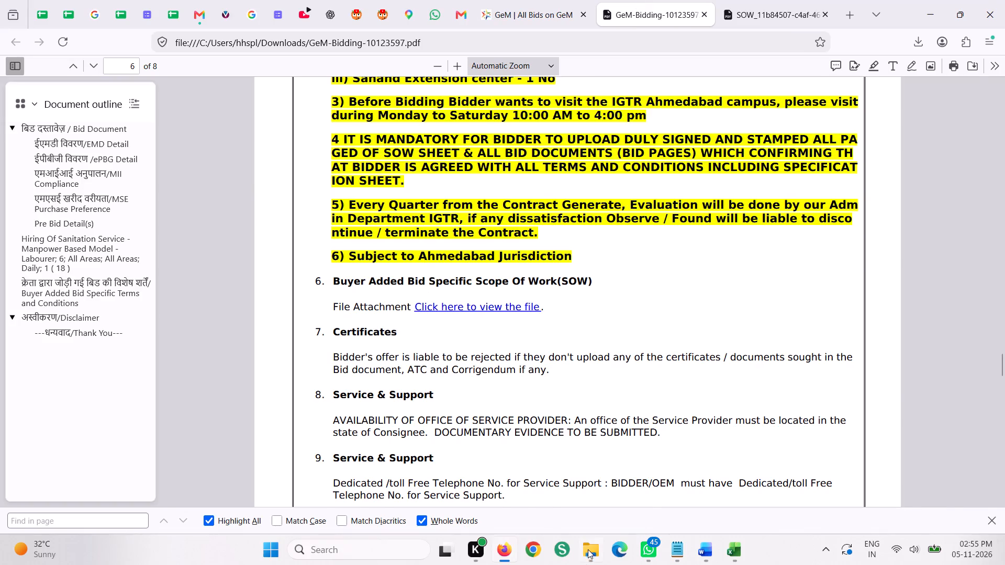
click(588, 548)
right_click(512, 208)
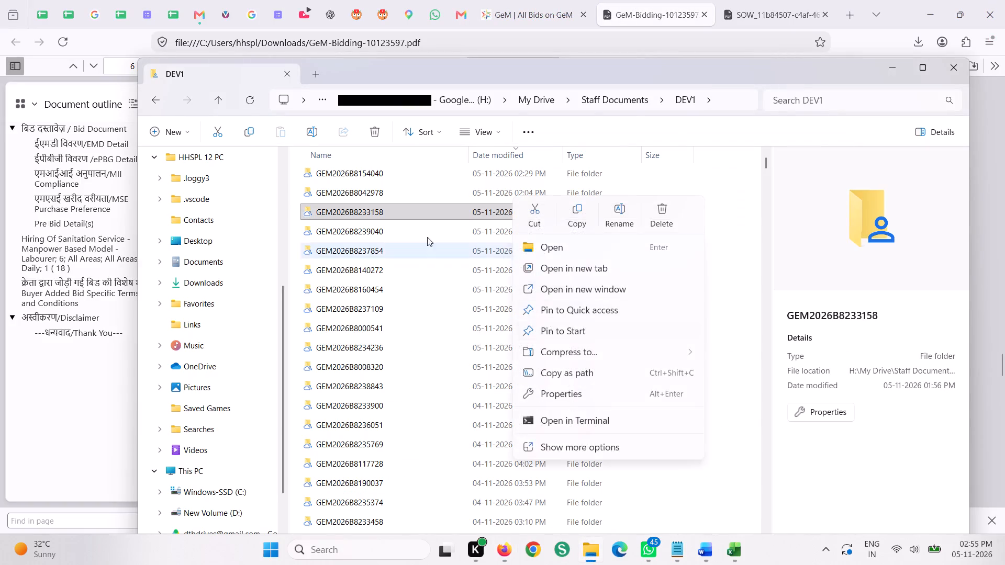
right_click(425, 227)
click(460, 331)
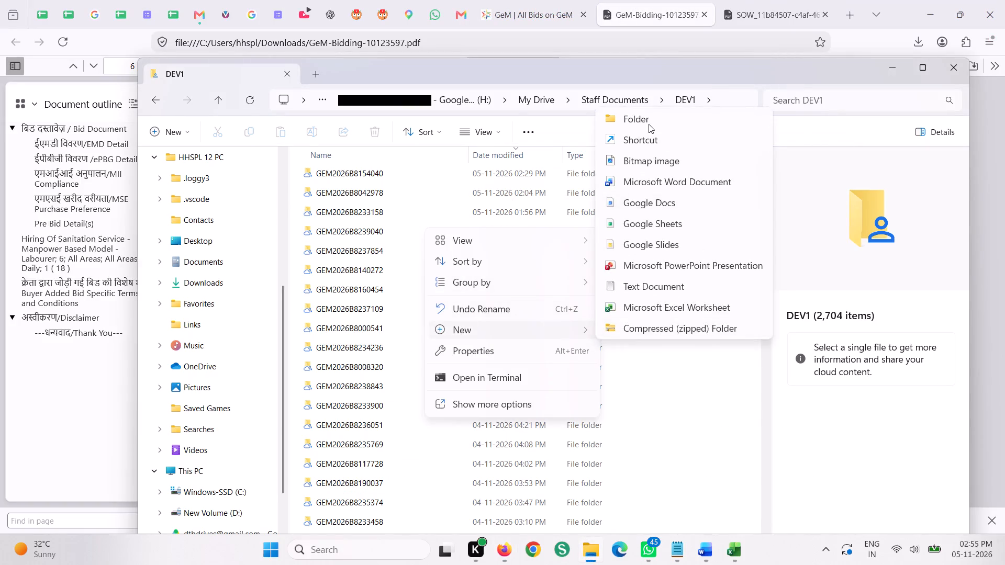
click(649, 123)
key(ctrl+v)
key(Return)
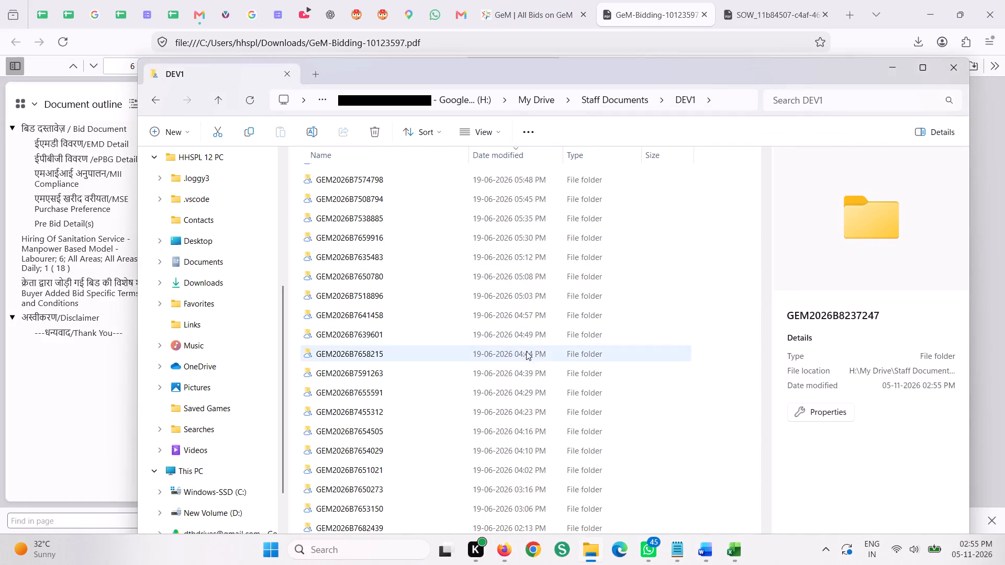
Sort the DEV1 folders by date modified, newest first, and open the GEM2026B8237247 folder.
scroll(546, 349, up, 2)
scroll(515, 355, down, 7)
scroll(393, 326, up, 5)
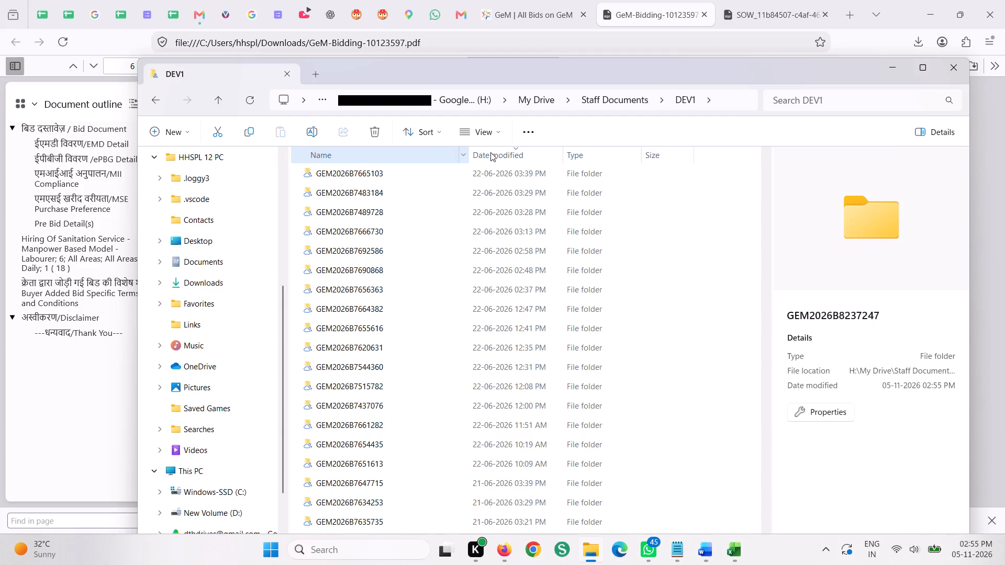
click(490, 152)
click(490, 152)
double_click(382, 173)
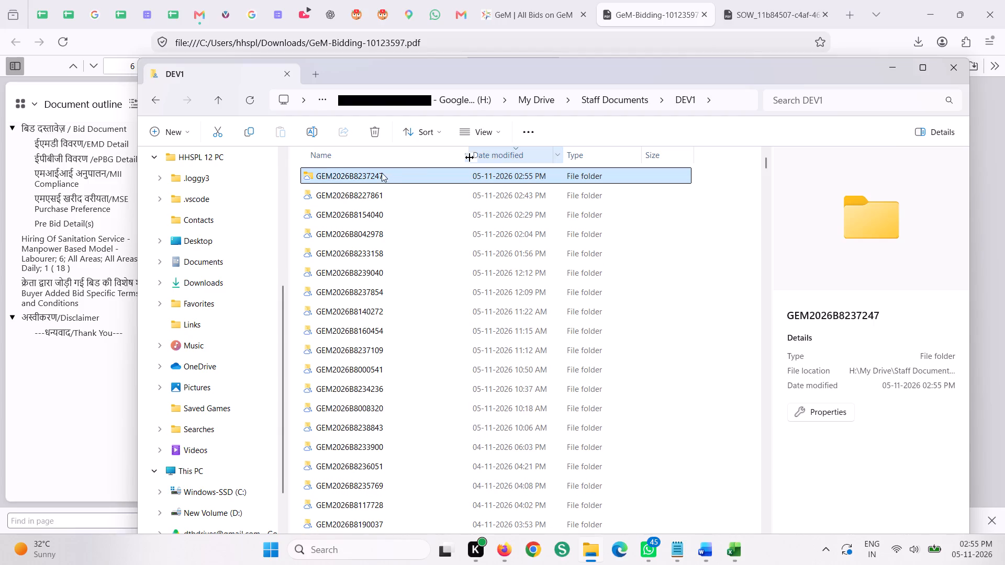
Save the bid document PDF from Firefox into the GEM2026B8237247 folder under the name GeM-Bidding-10123597.
click(509, 552)
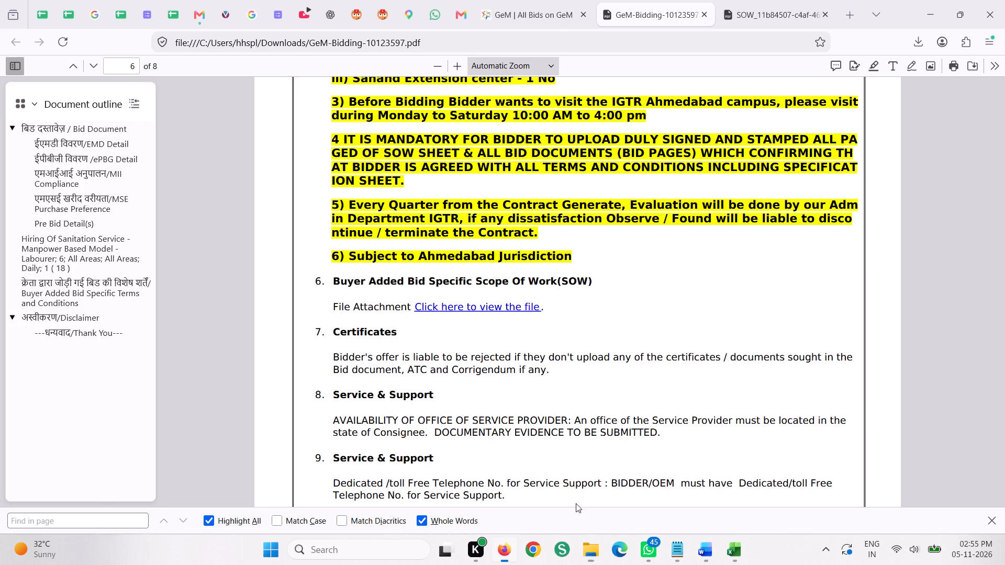
scroll(696, 262, up, 1)
click(979, 65)
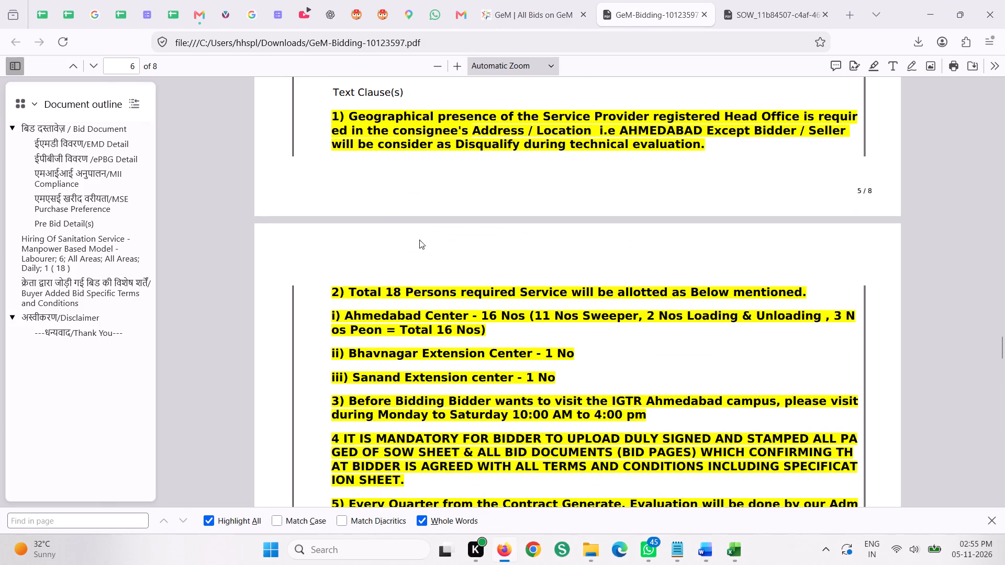
scroll(449, 191, up, 8)
click(232, 69)
scroll(309, 145, up, 3)
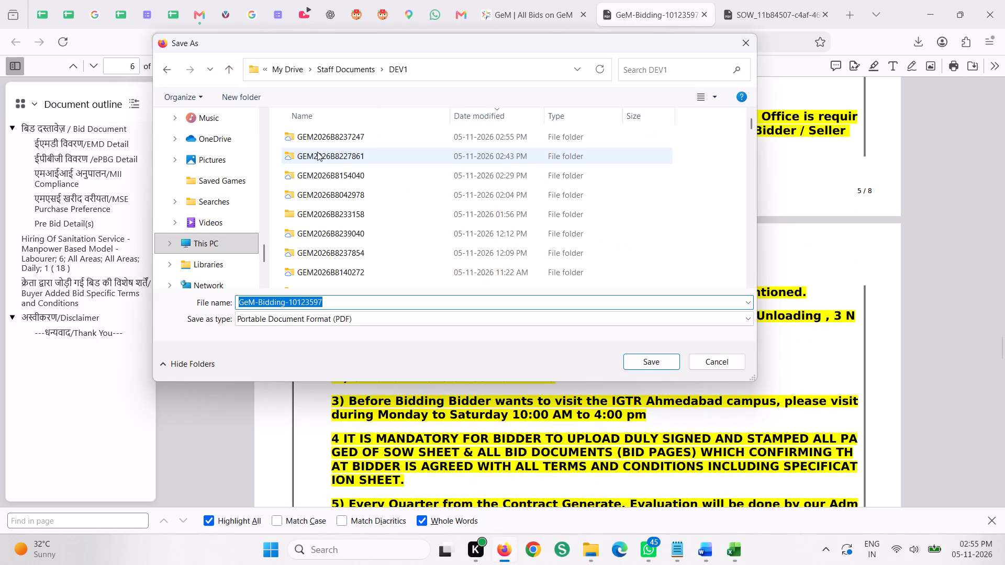
scroll(317, 152, up, 2)
double_click(344, 140)
click(333, 302)
click(638, 356)
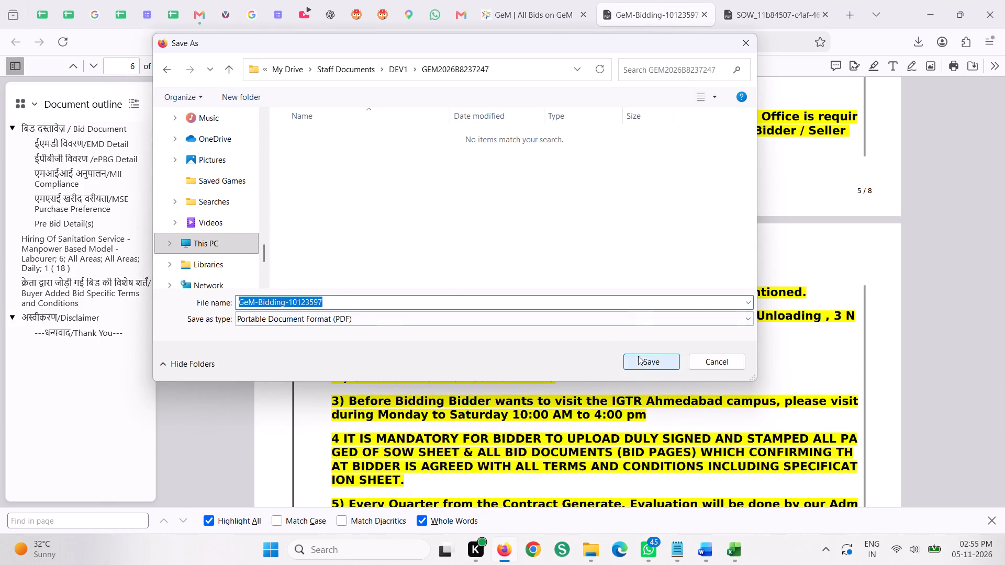
Save the buyer's scope of work PDF into the GEM2026B8237247 folder as "BUYER ADDED SOW 01".
click(785, 0)
scroll(774, 213, up, 2)
scroll(1001, 127, up, 1)
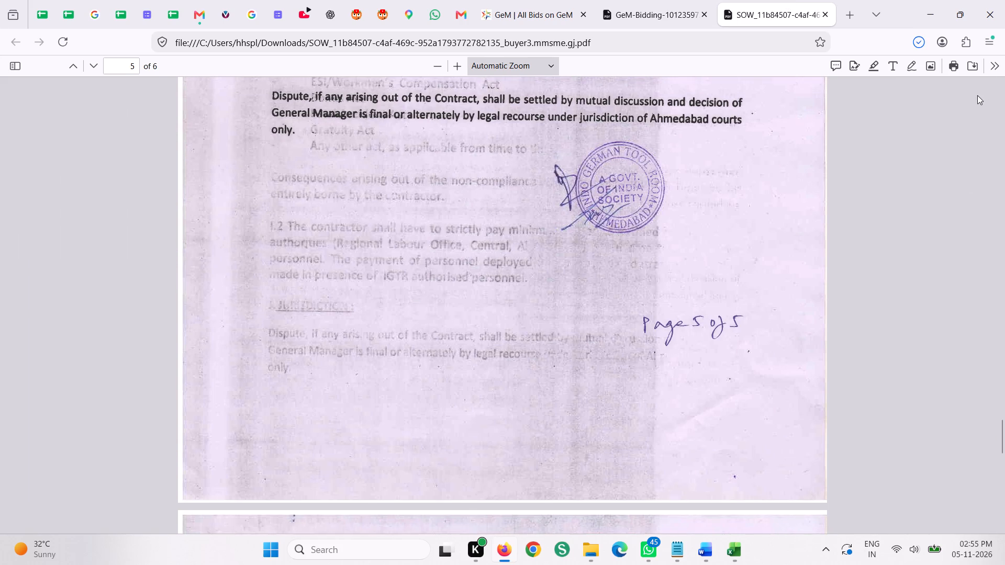
click(973, 65)
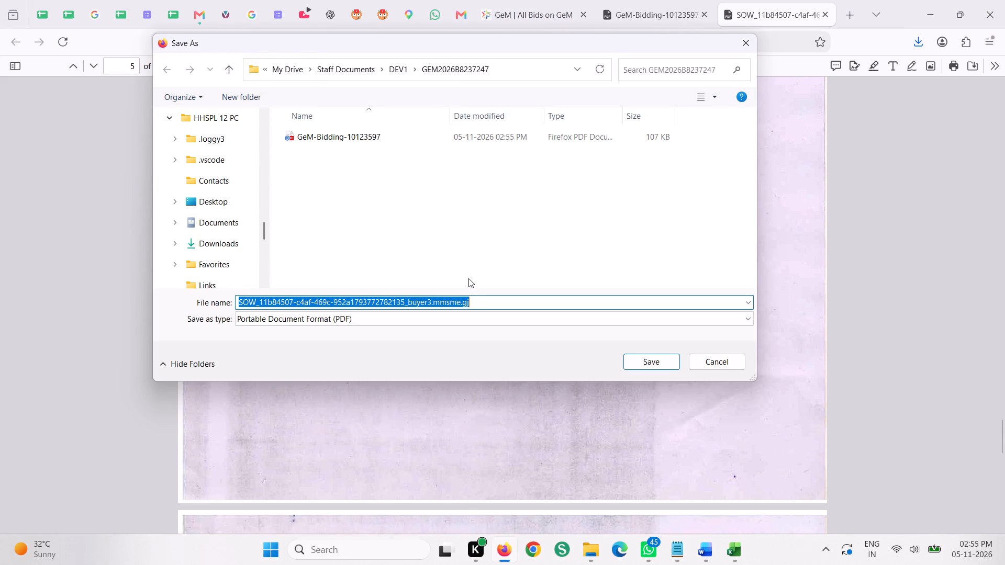
text(BUYER ADDED SOW 01)
key(Return)
Read through the buyer's scope of work from the first page to the wage table, close it and return to the bid document.
scroll(460, 241, up, 9)
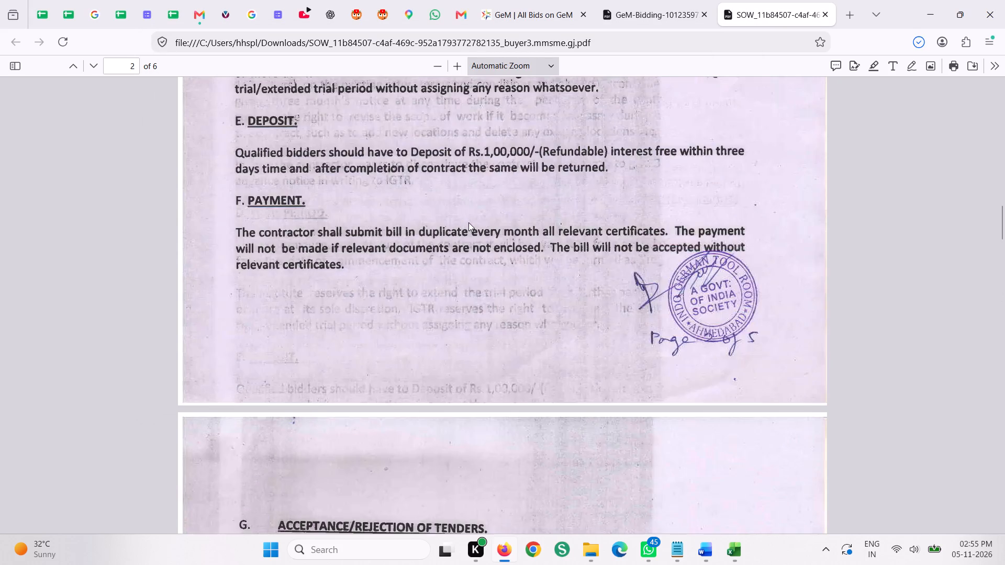
scroll(468, 222, up, 9)
scroll(438, 235, down, 1)
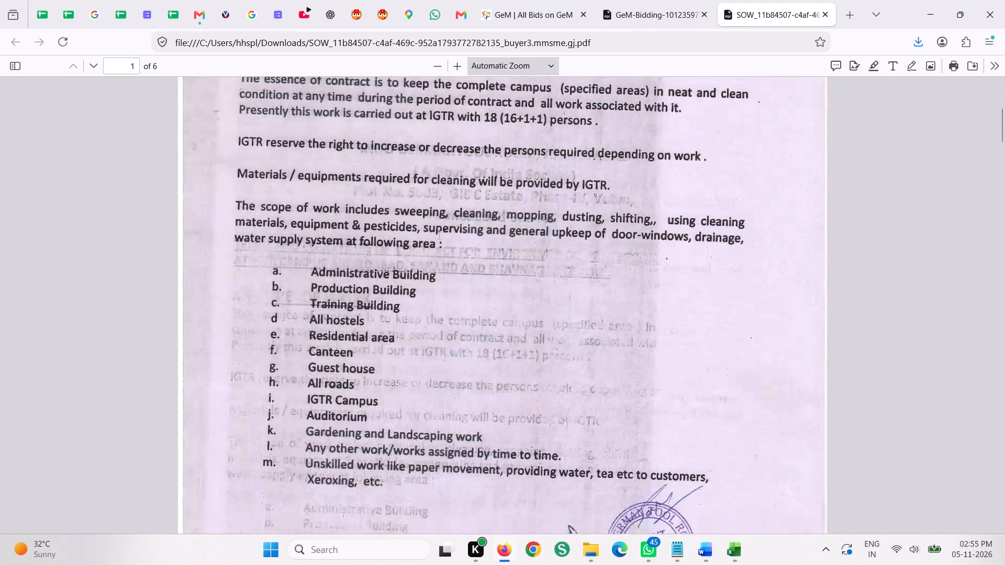
scroll(439, 241, down, 1)
scroll(489, 245, down, 1)
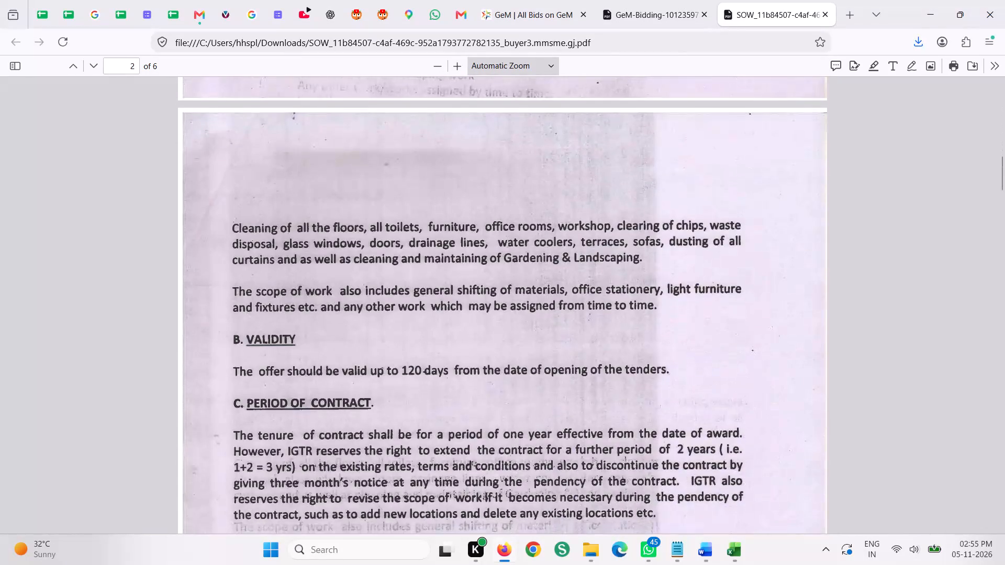
scroll(507, 245, down, 6)
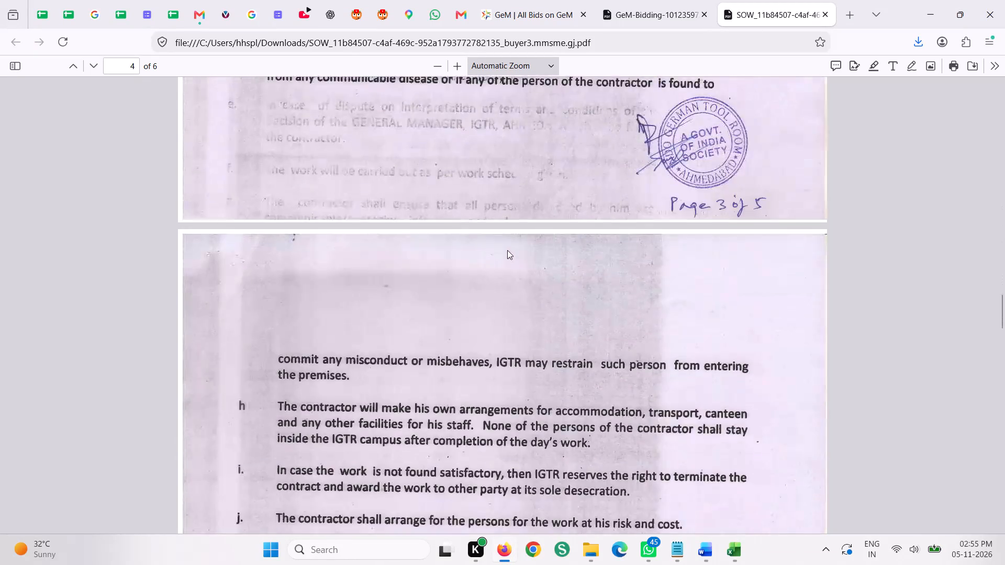
scroll(507, 250, down, 1)
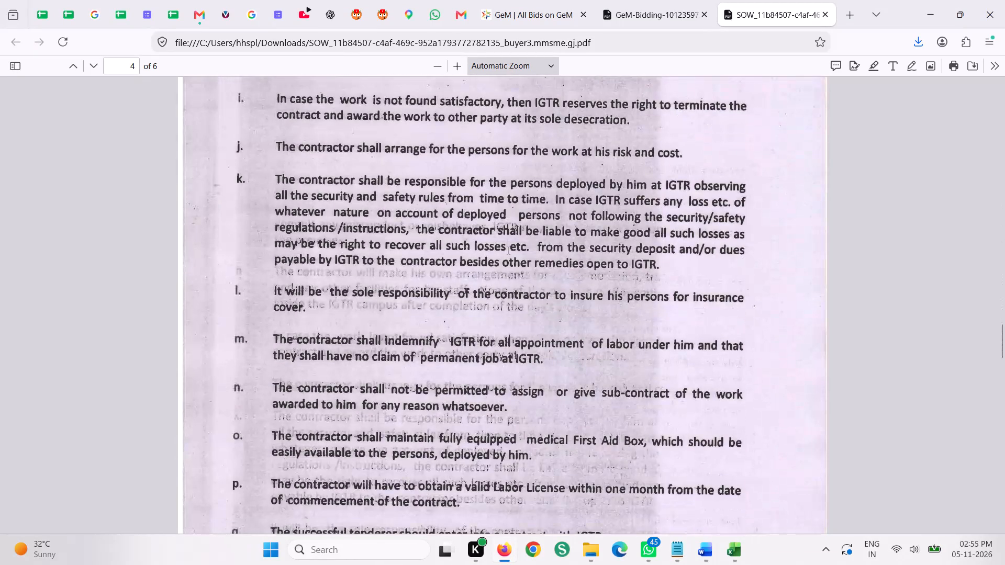
scroll(487, 261, down, 2)
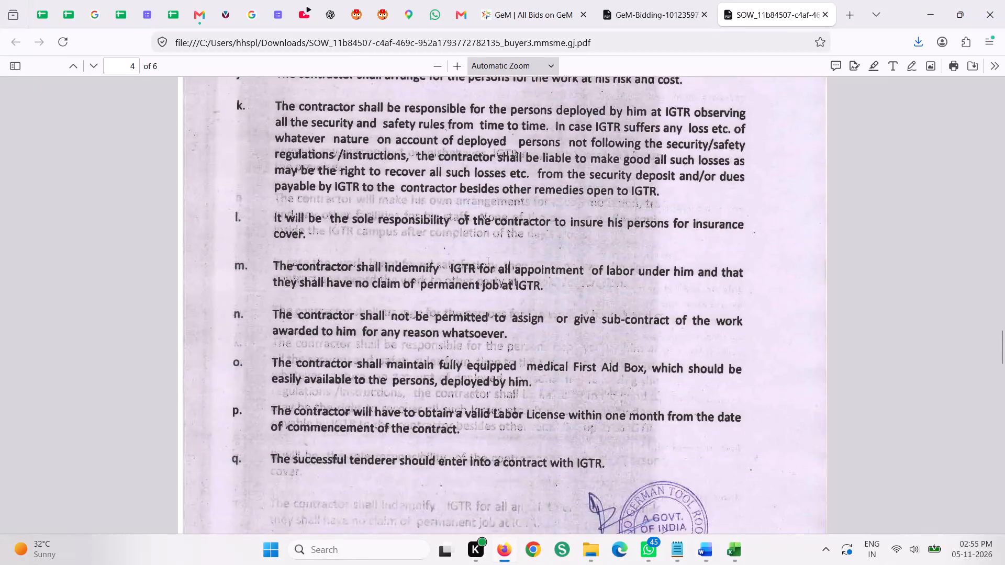
scroll(469, 262, down, 2)
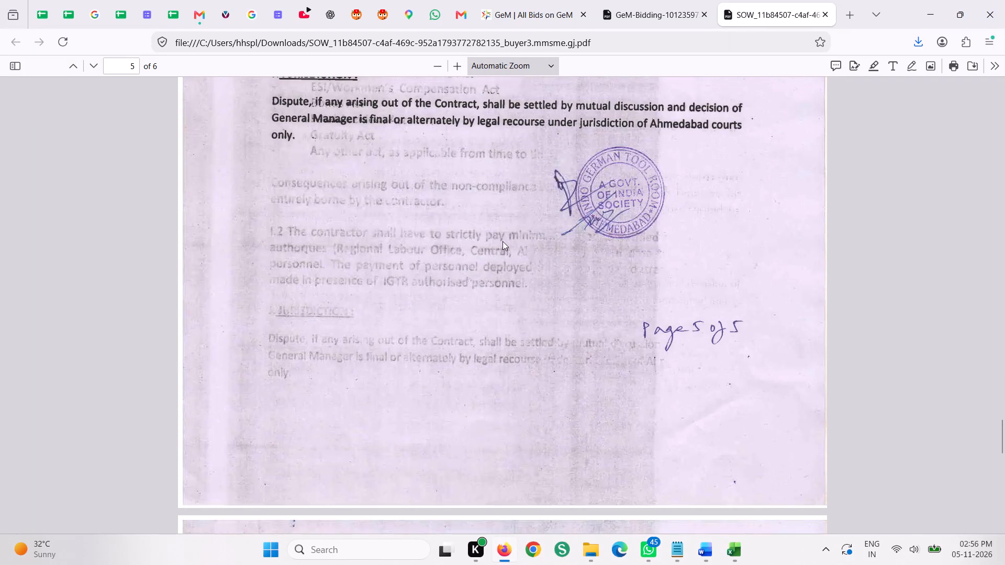
scroll(504, 250, down, 2)
scroll(556, 246, down, 5)
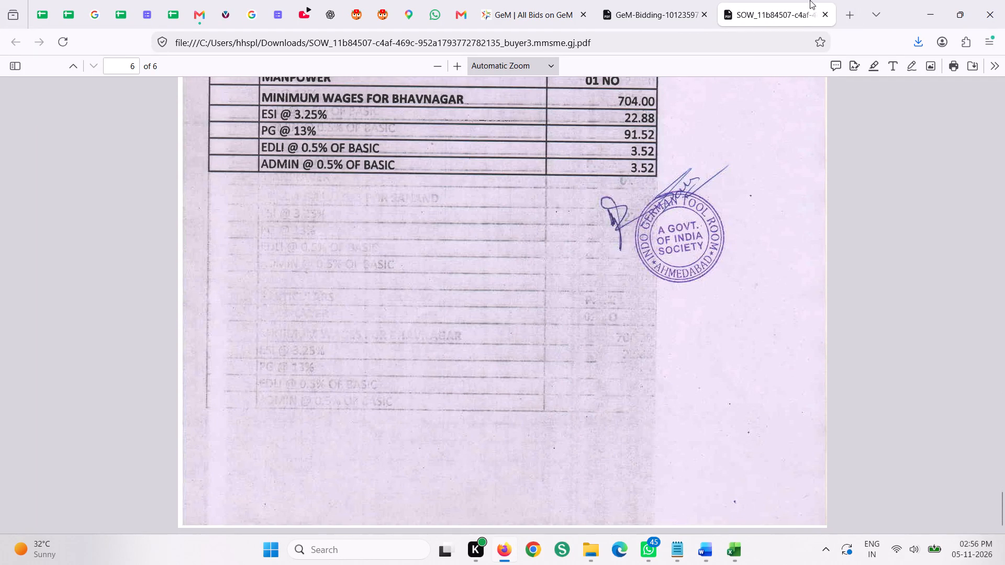
click(809, 0)
click(822, 15)
click(542, 0)
click(718, 0)
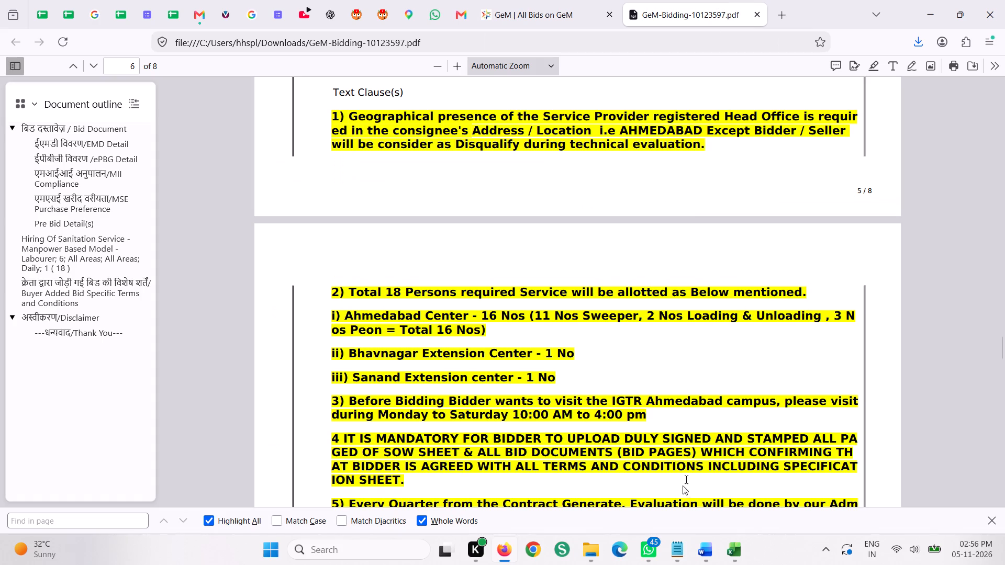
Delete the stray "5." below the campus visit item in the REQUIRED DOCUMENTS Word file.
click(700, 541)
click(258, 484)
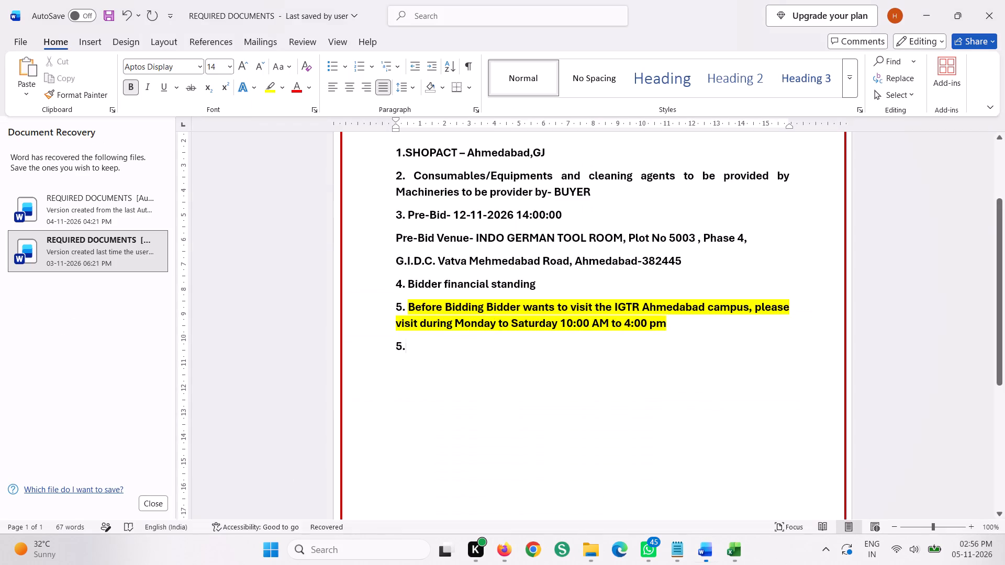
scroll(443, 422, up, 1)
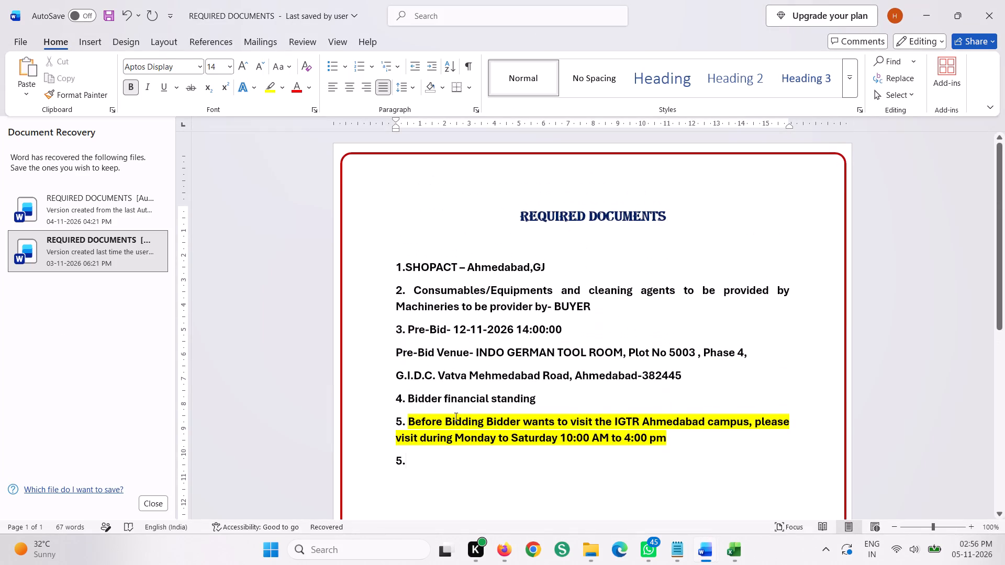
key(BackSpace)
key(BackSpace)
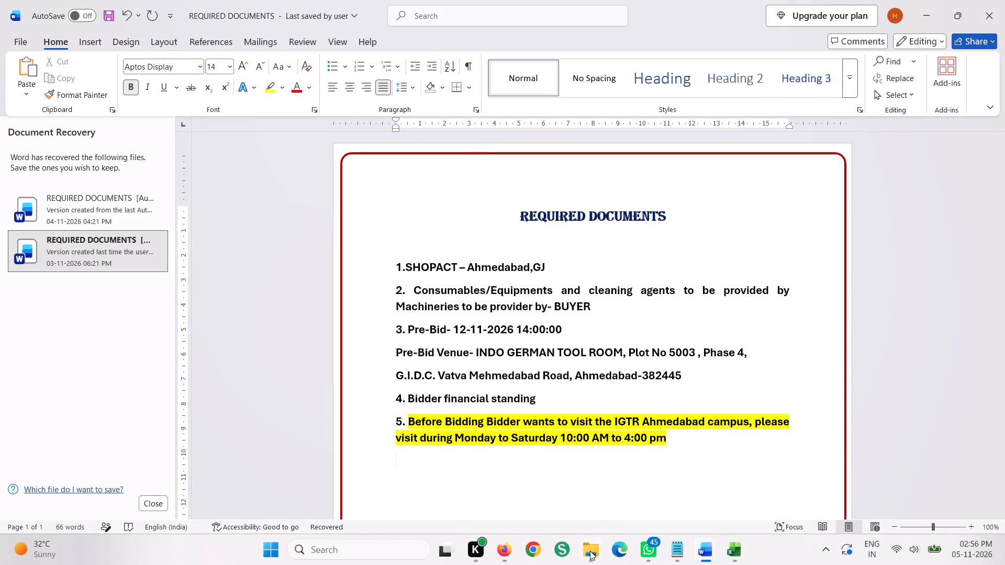
Publish the REQUIRED DOCUMENTS Word file as a PDF in the GEM2026B8237247 folder and close the PDF that opens.
click(590, 551)
click(590, 551)
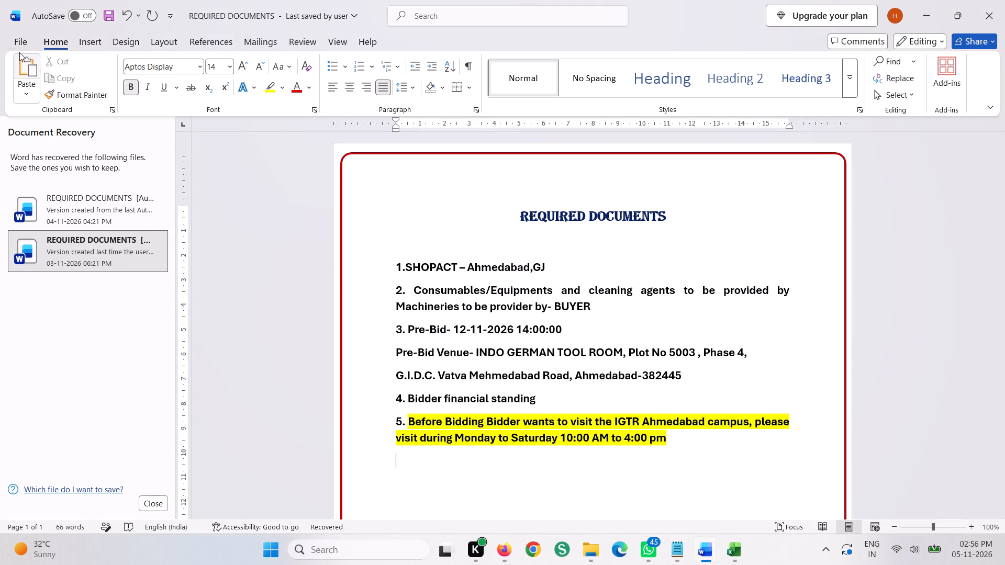
click(24, 43)
click(49, 297)
click(368, 179)
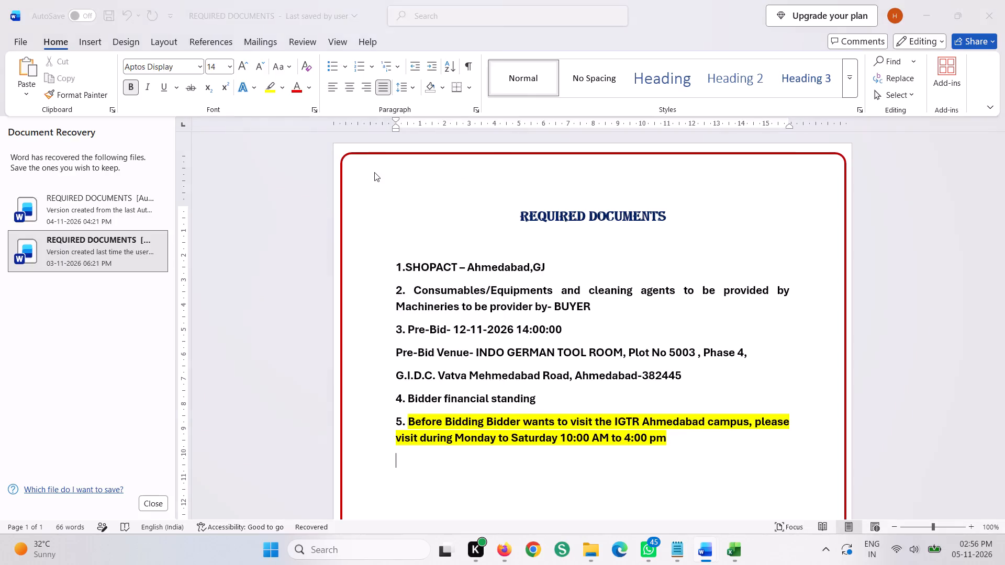
scroll(87, 149, up, 7)
scroll(76, 191, up, 7)
click(76, 194)
scroll(219, 151, up, 12)
double_click(200, 104)
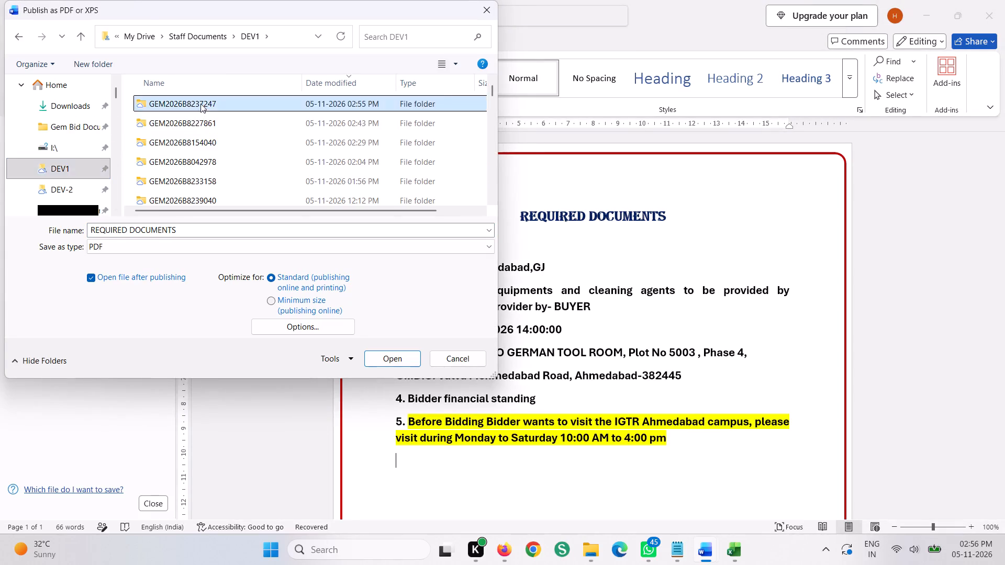
click(209, 220)
click(247, 235)
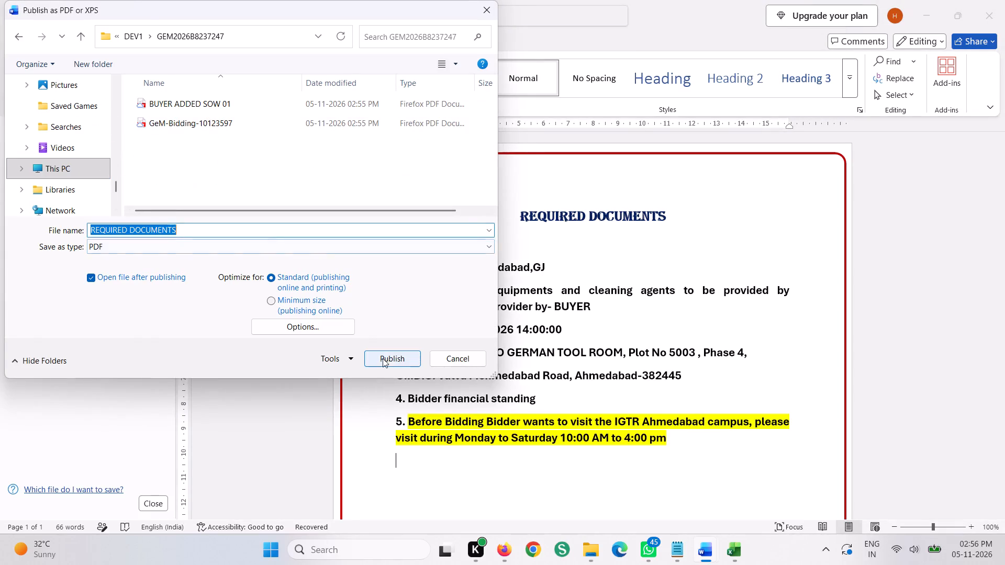
click(386, 361)
click(510, 558)
scroll(601, 288, down, 3)
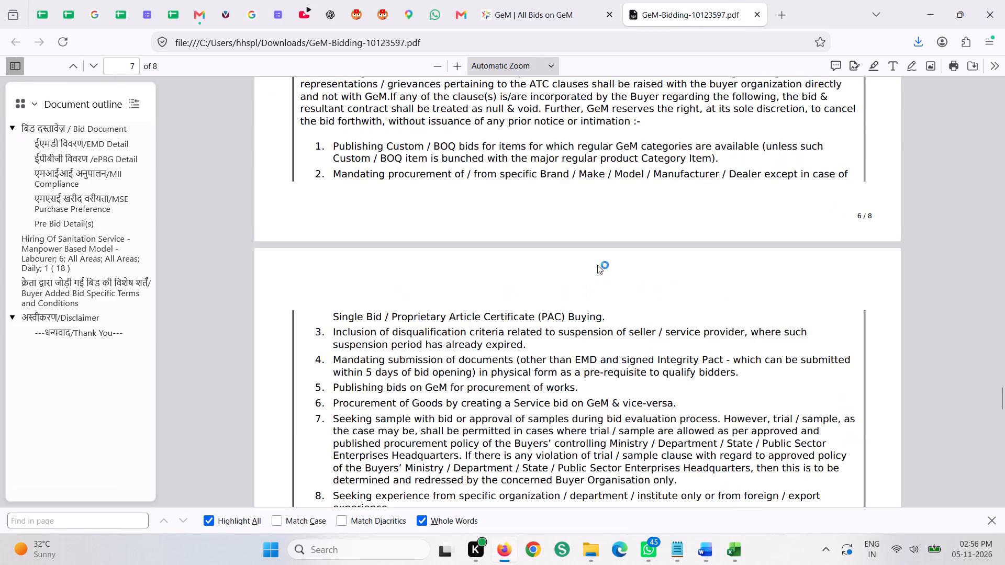
scroll(550, 253, up, 2)
scroll(654, 186, up, 1)
click(766, 5)
click(827, 17)
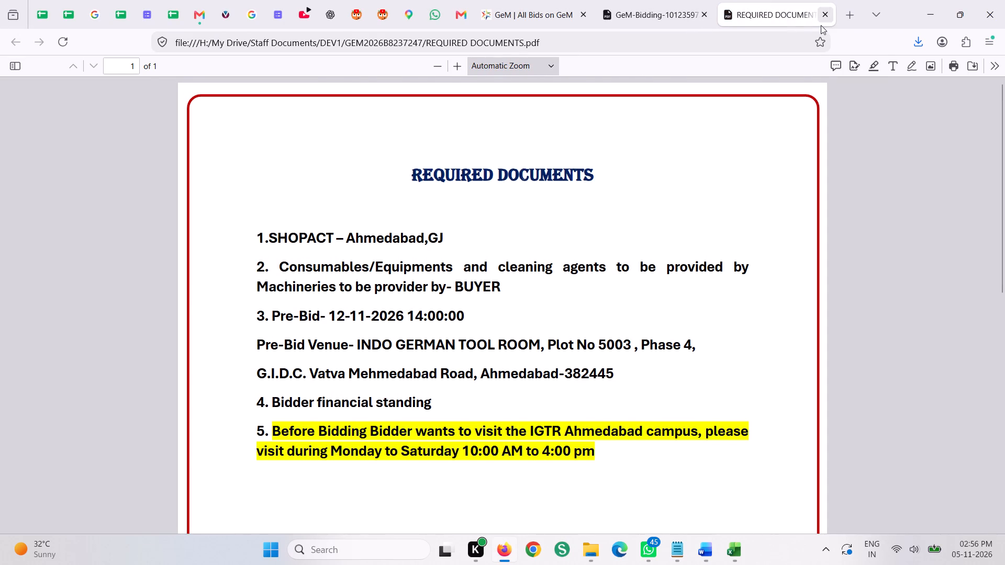
Recheck the bid document's technical specifications, pre-bid details and first-page eligibility criteria, along with the files in the GEM2026B8237247 folder.
scroll(578, 316, up, 7)
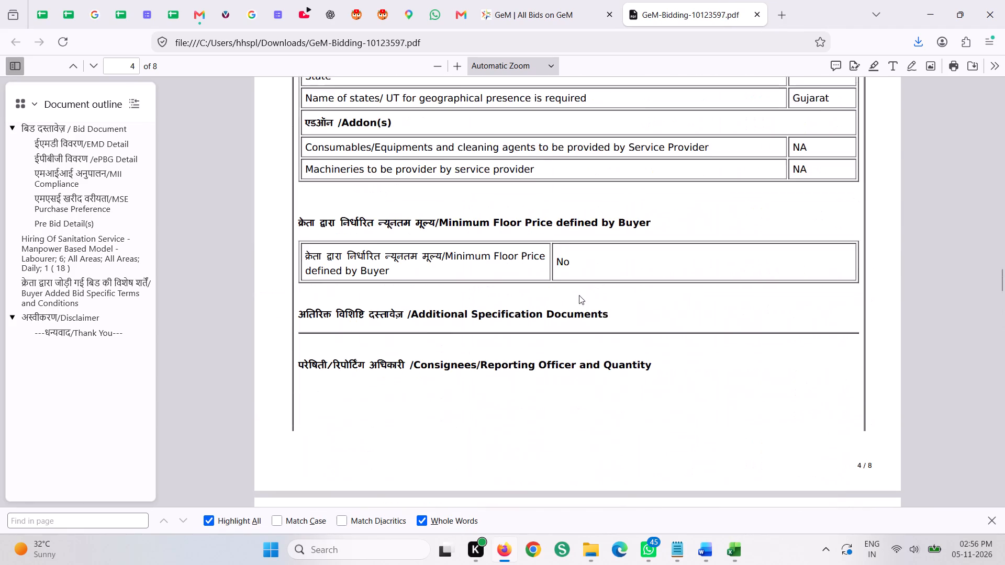
scroll(579, 295, down, 1)
scroll(579, 295, up, 2)
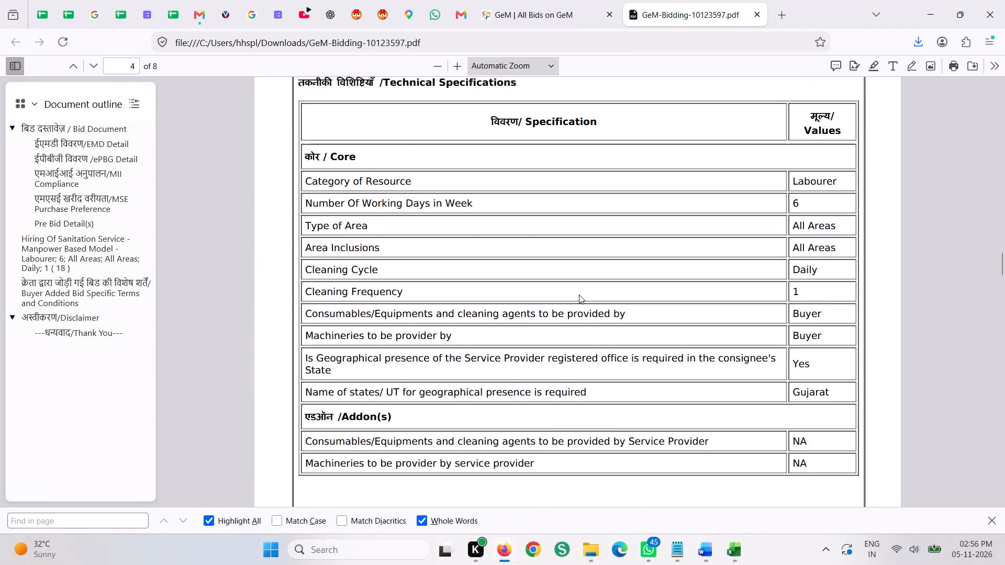
scroll(611, 289, up, 1)
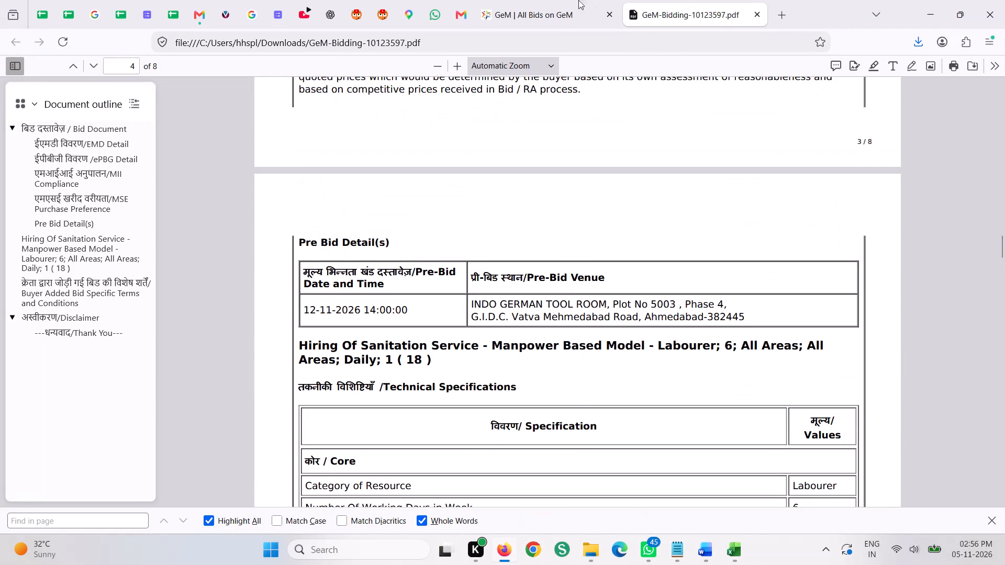
click(528, 6)
click(703, 0)
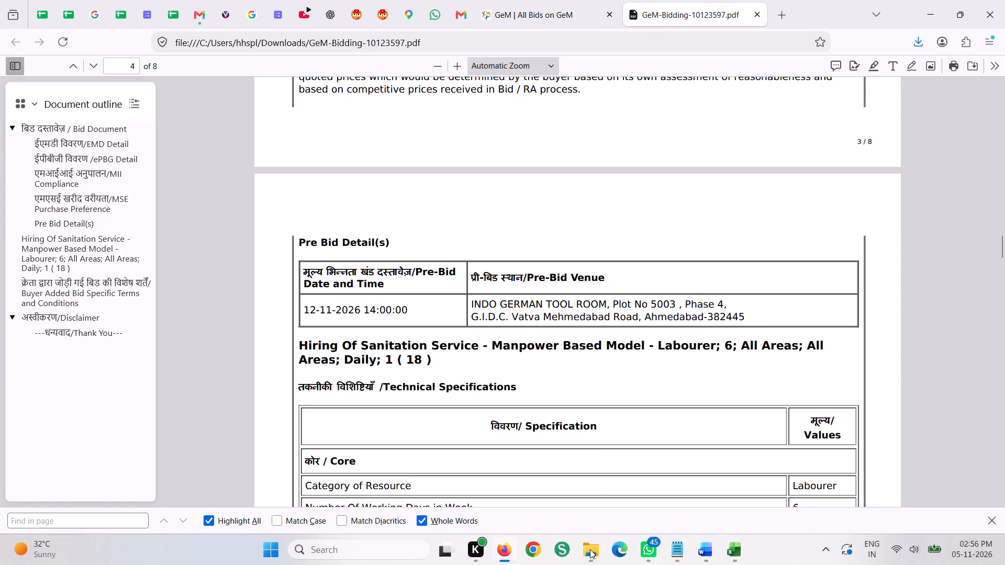
click(590, 550)
scroll(408, 211, up, 2)
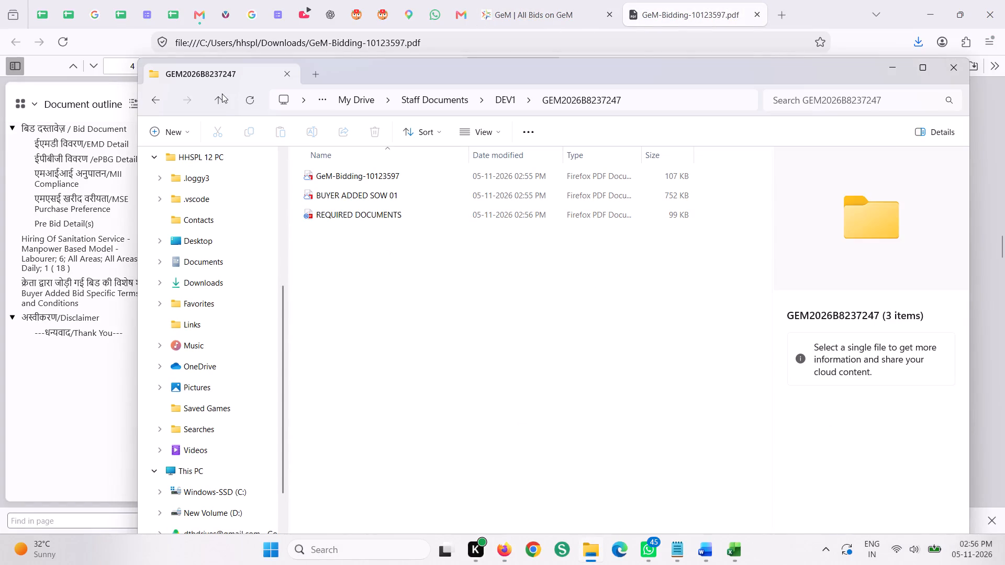
click(219, 97)
click(500, 550)
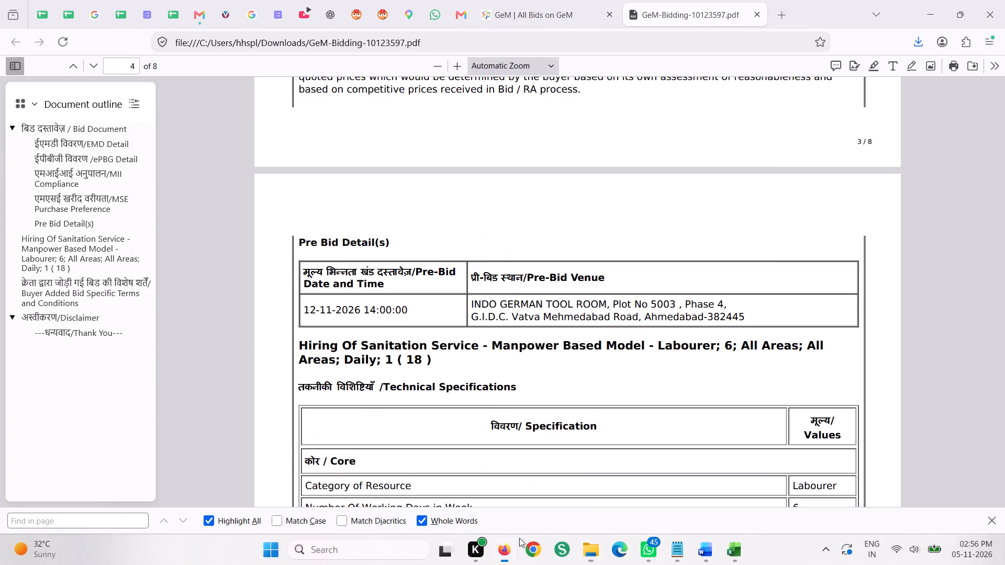
click(735, 0)
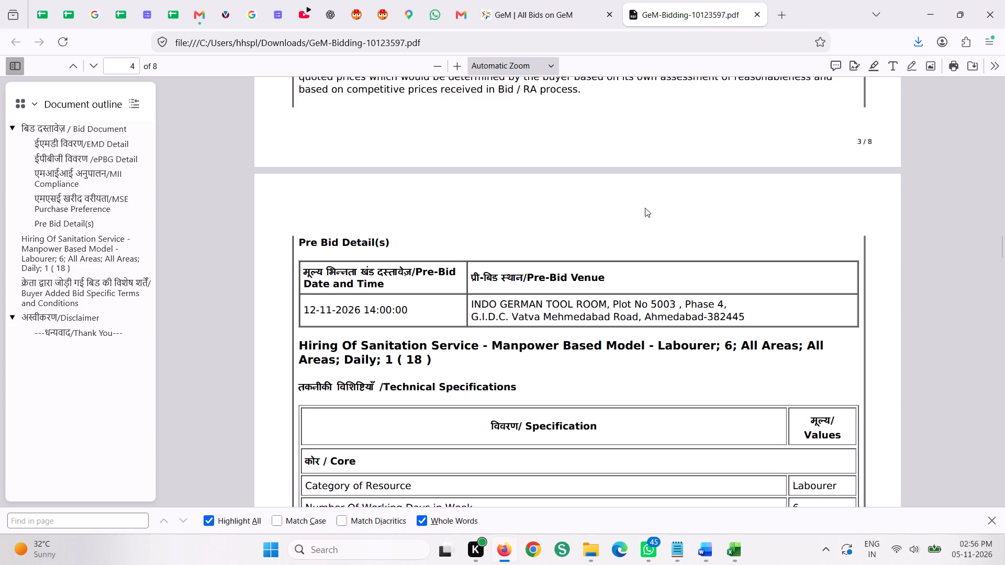
scroll(673, 334, up, 6)
scroll(629, 307, up, 2)
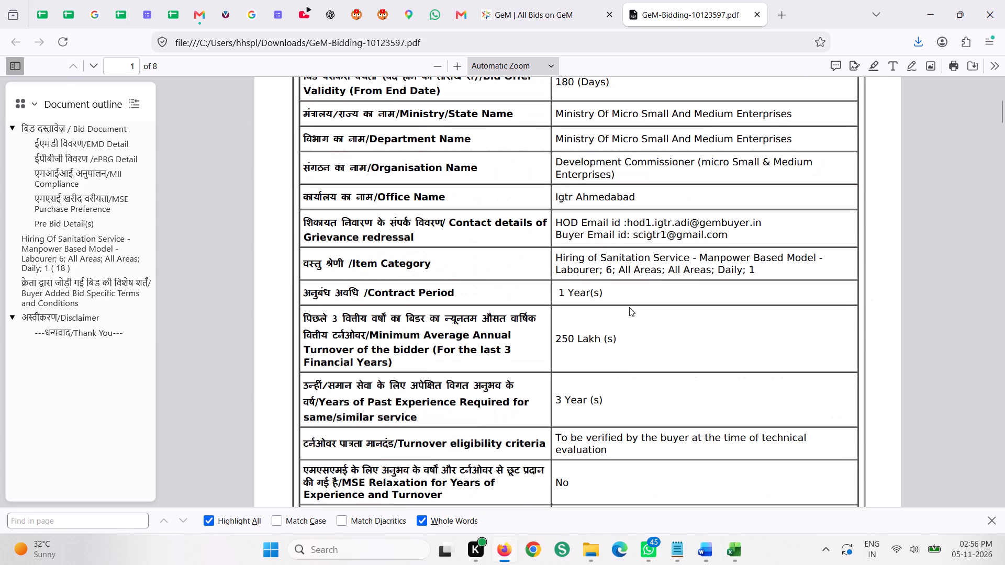
scroll(629, 307, down, 1)
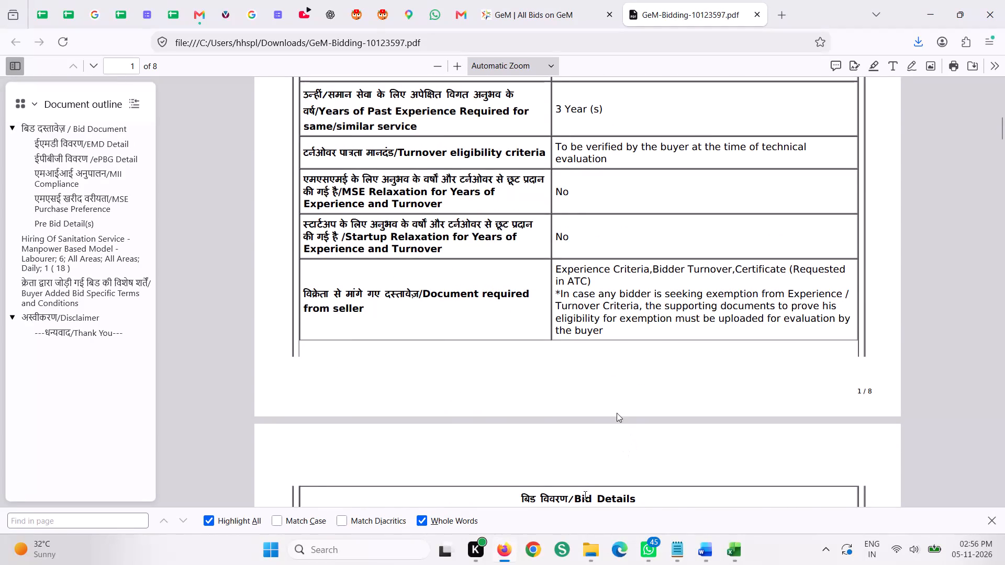
Copy the Google Drive link of the GEM2026B8227861 folder into Other Comment for GEM/2026/B/8227861 in Daily Tender Sheet 2026.
click(704, 548)
click(245, 479)
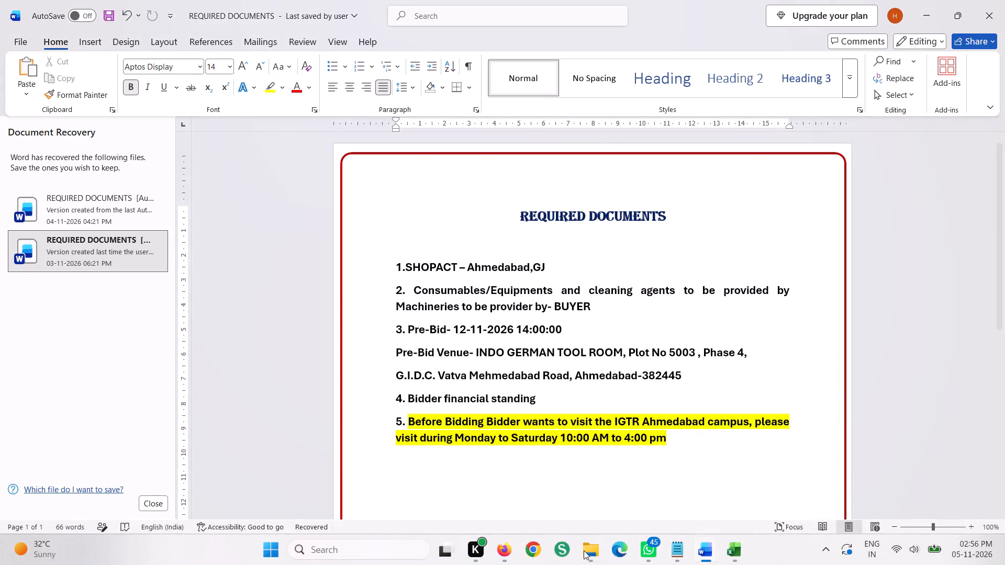
click(585, 548)
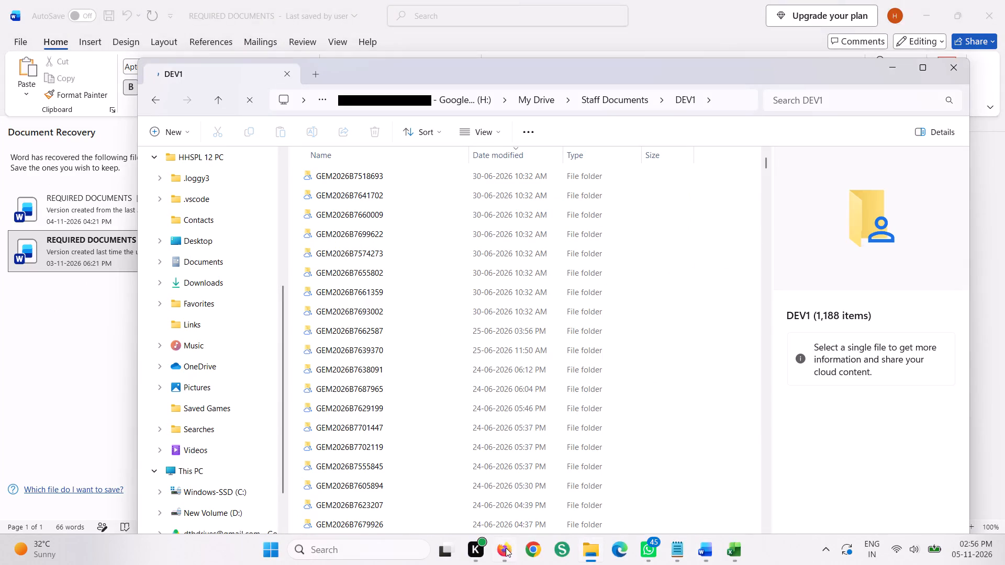
click(506, 549)
click(174, 9)
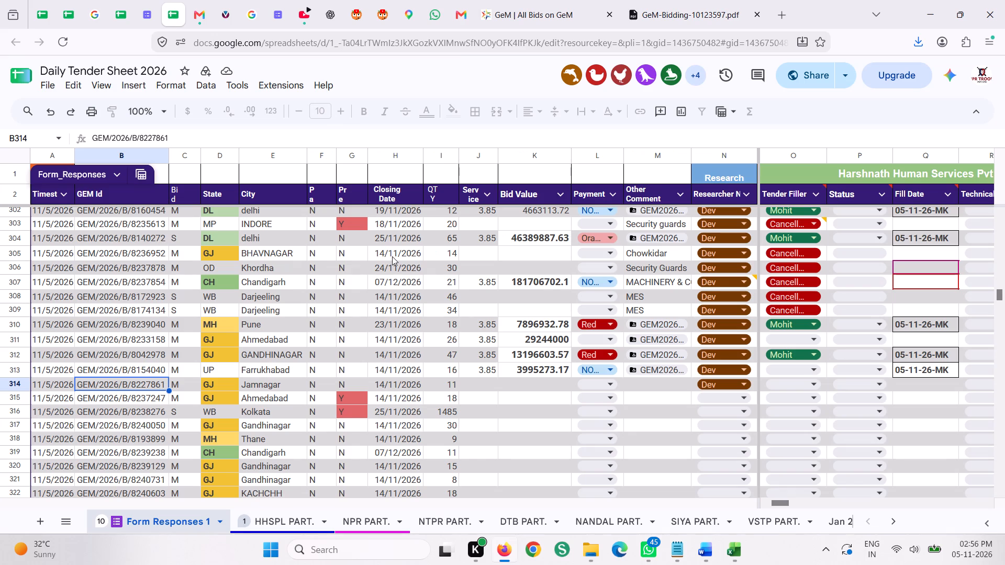
click(637, 384)
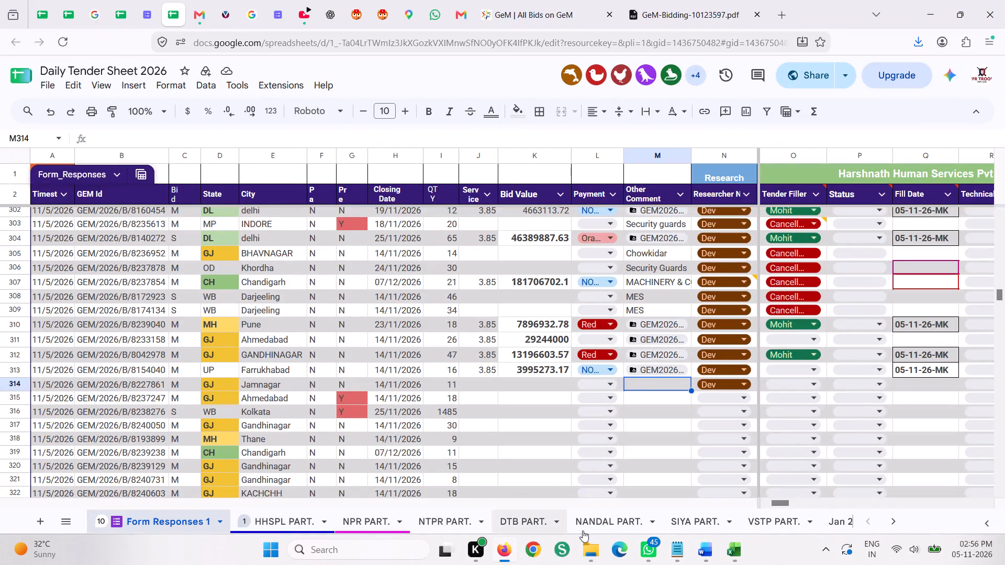
click(589, 548)
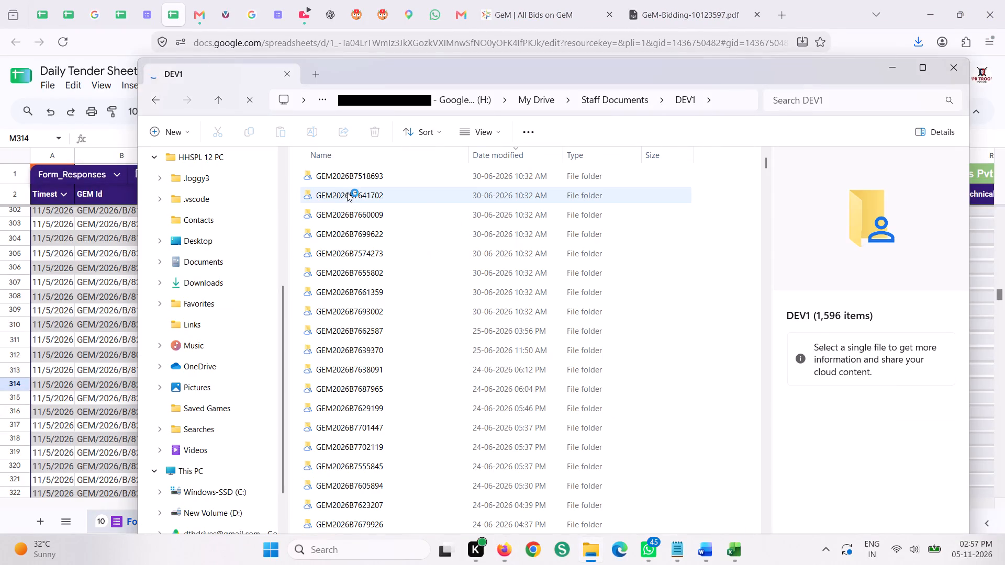
key(alt+Tab)
scroll(585, 380, down, 1)
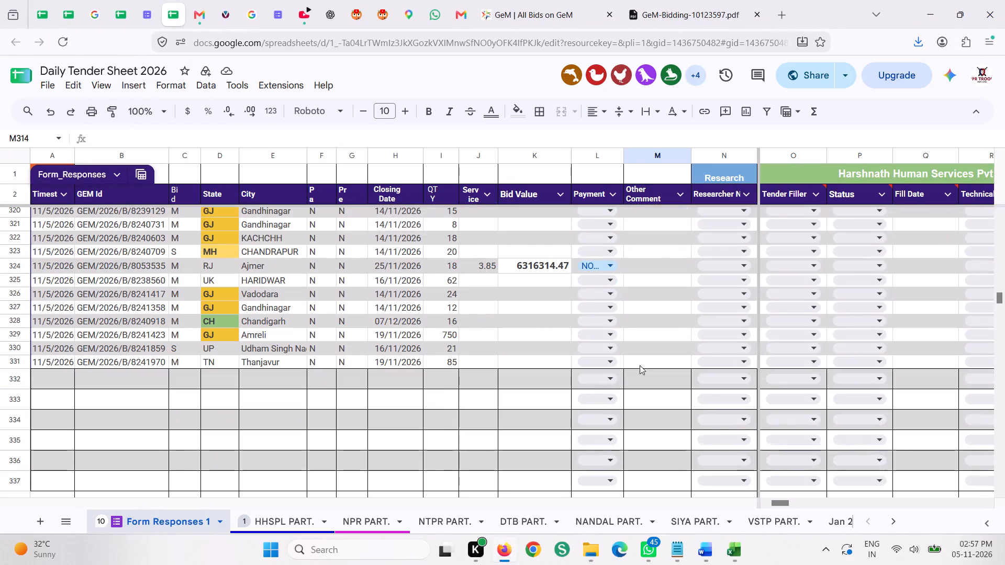
scroll(591, 357, up, 1)
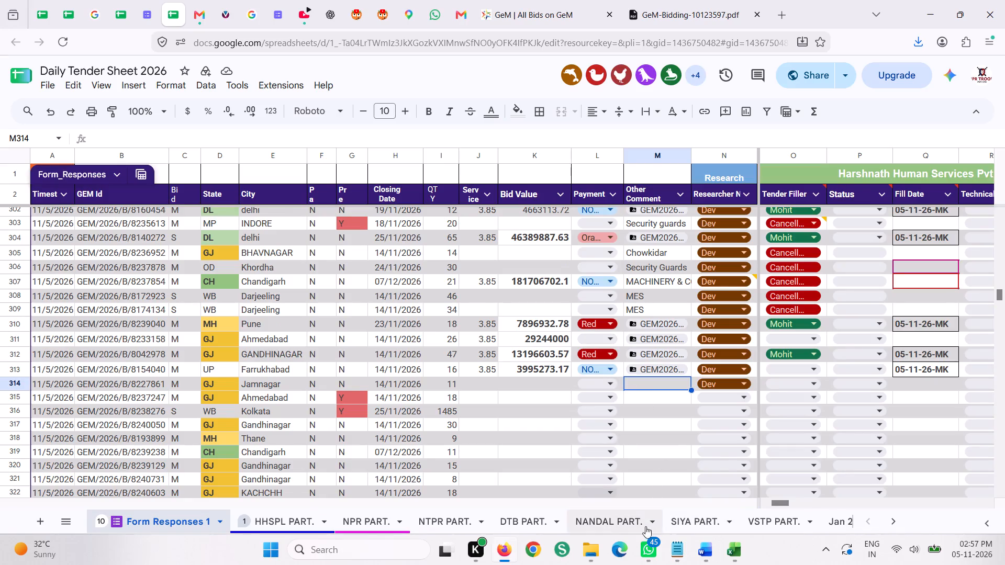
click(597, 548)
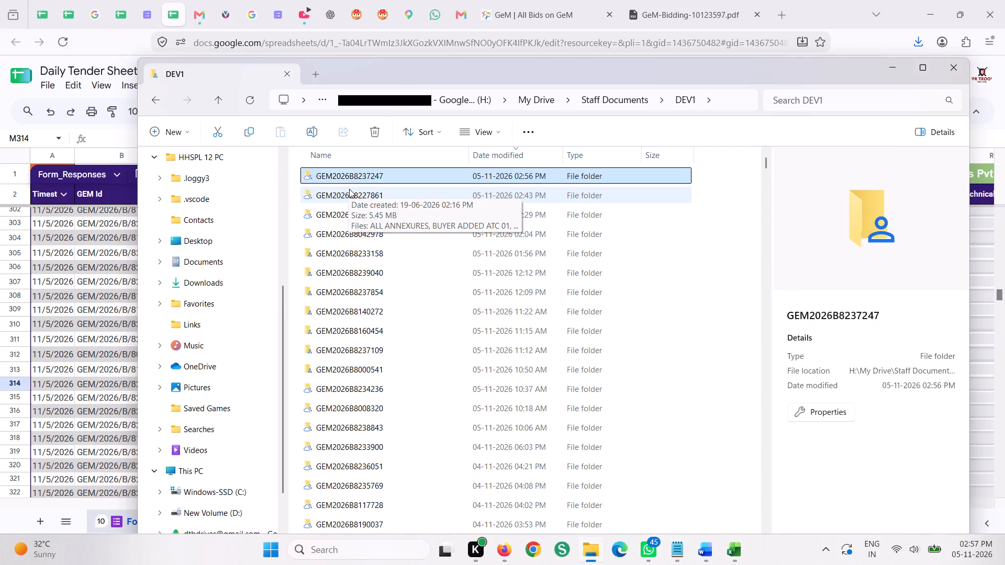
right_click(366, 199)
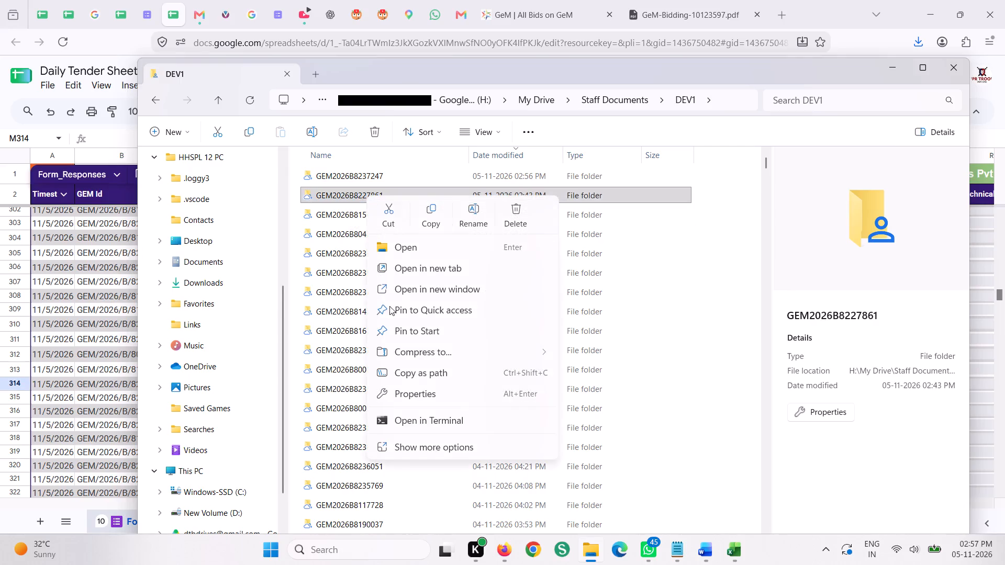
click(404, 447)
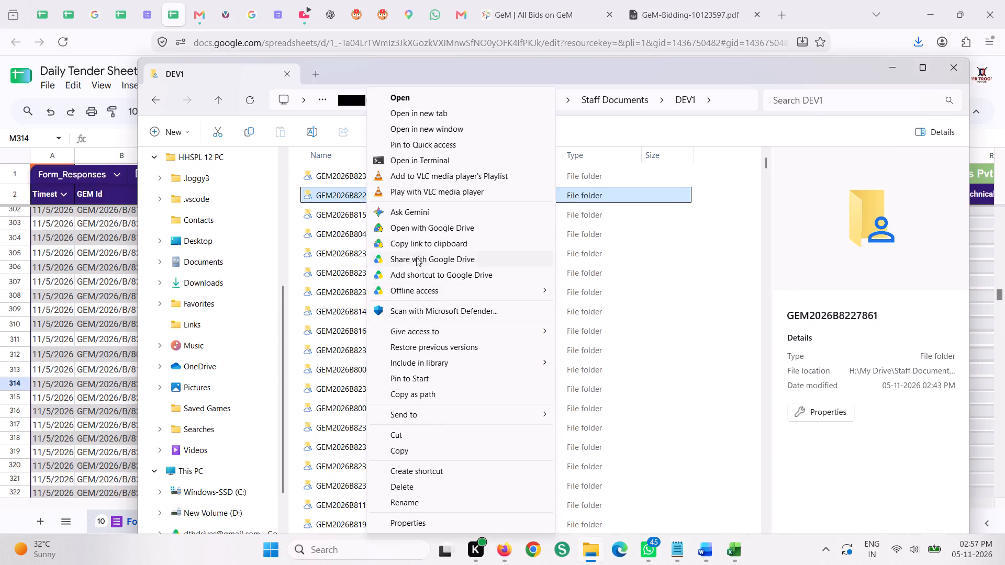
click(410, 245)
key(alt+Tab)
double_click(636, 384)
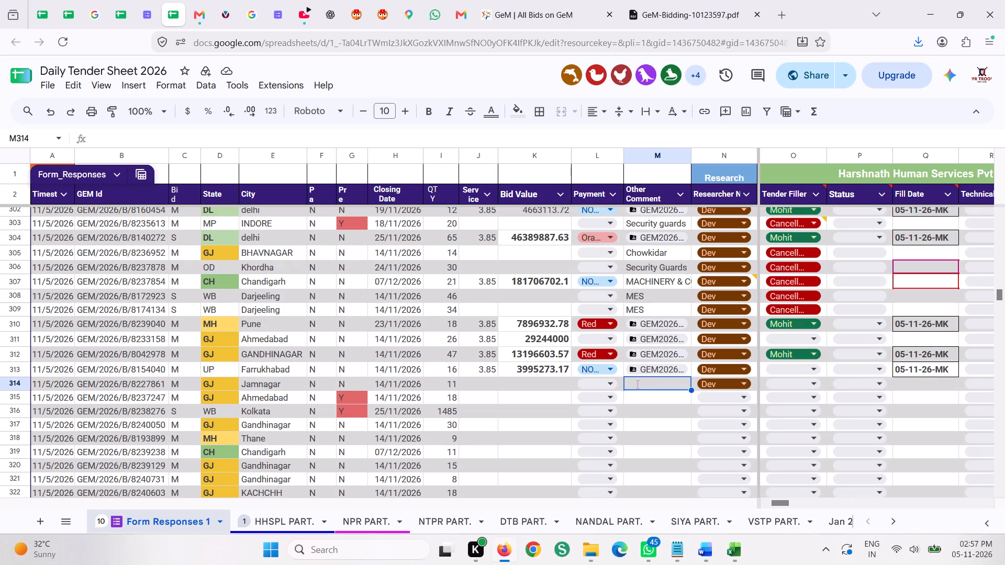
key(ctrl+v)
key(Tab)
Set the researcher name to Dev for bid GEM/2026/B/8237247 in the Ahmedabad row.
click(492, 428)
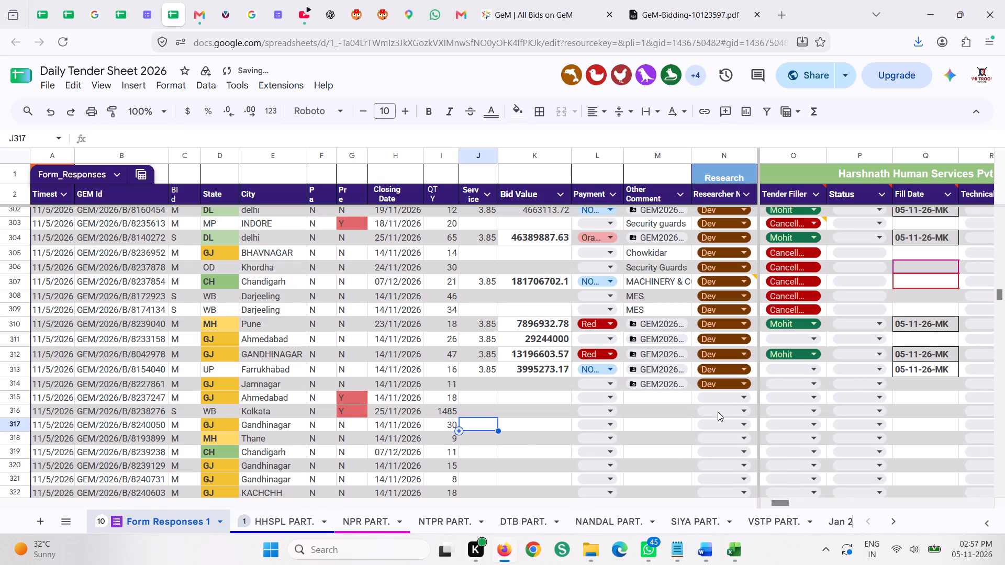
click(708, 399)
click(707, 410)
click(672, 397)
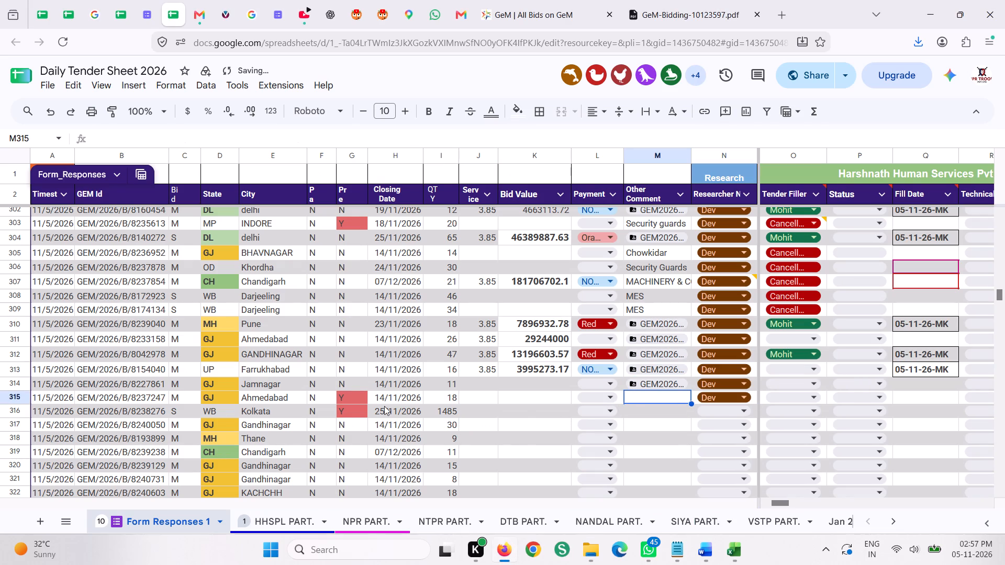
Copy bid ID GEM/2026/B/8238276, close the previous bid document, search GeM for the copied ID and open its bid document.
click(157, 412)
key(ctrl+c)
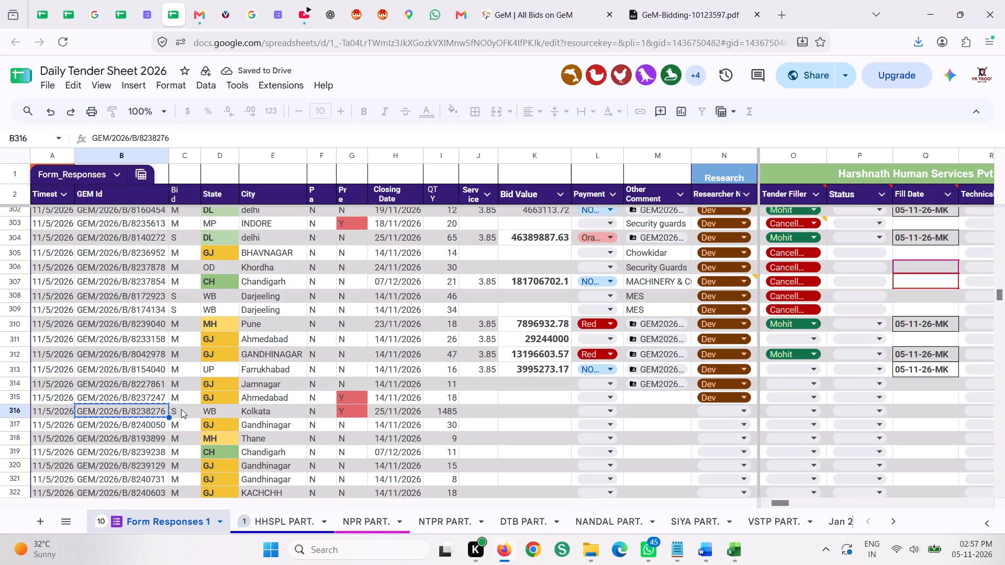
click(162, 394)
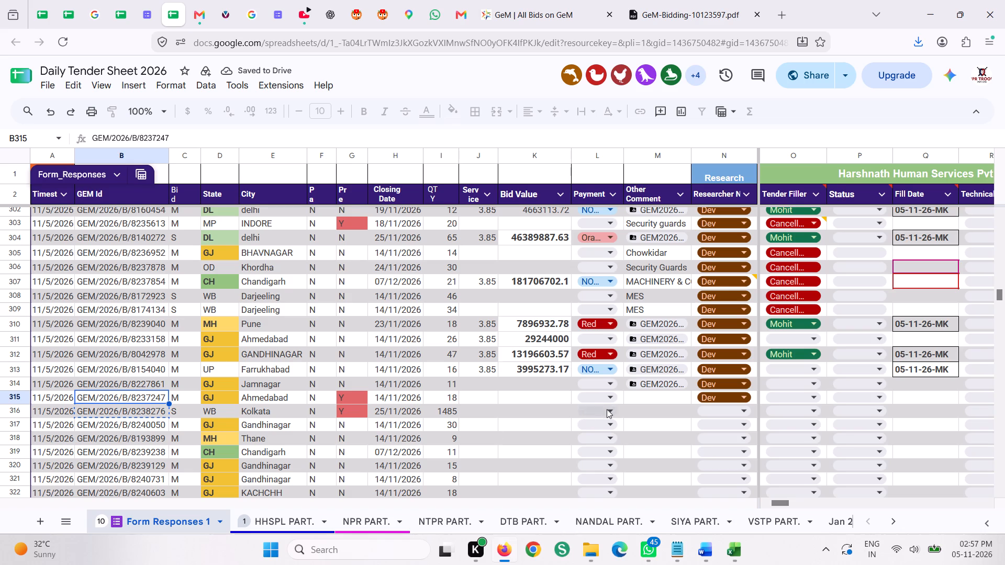
click(641, 395)
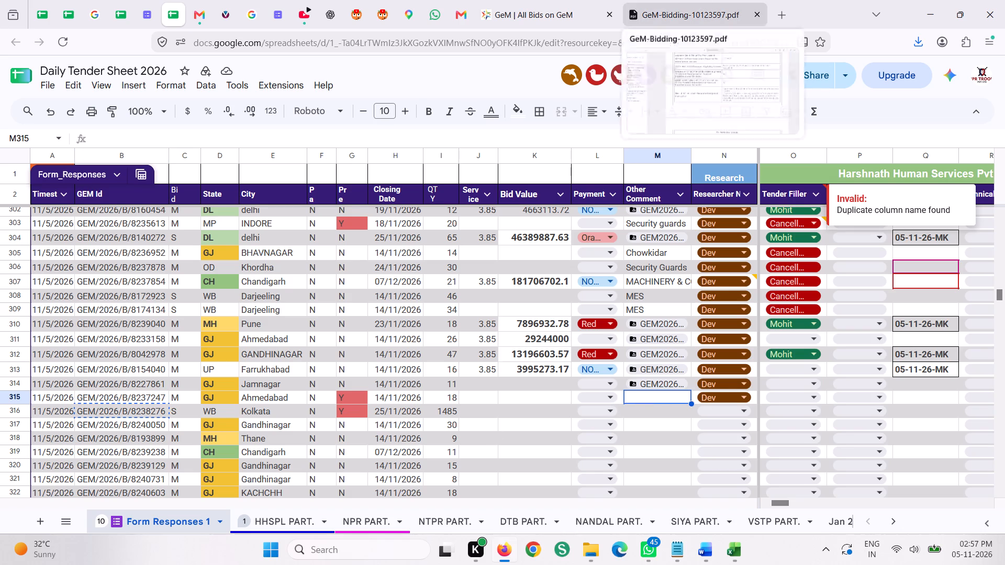
click(685, 0)
click(760, 10)
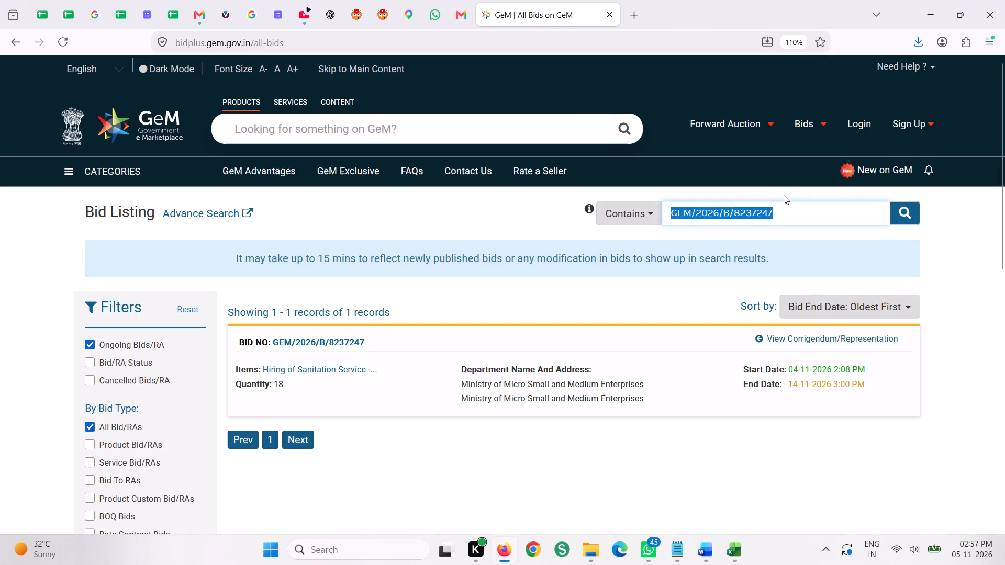
key(ctrl+v)
key(Return)
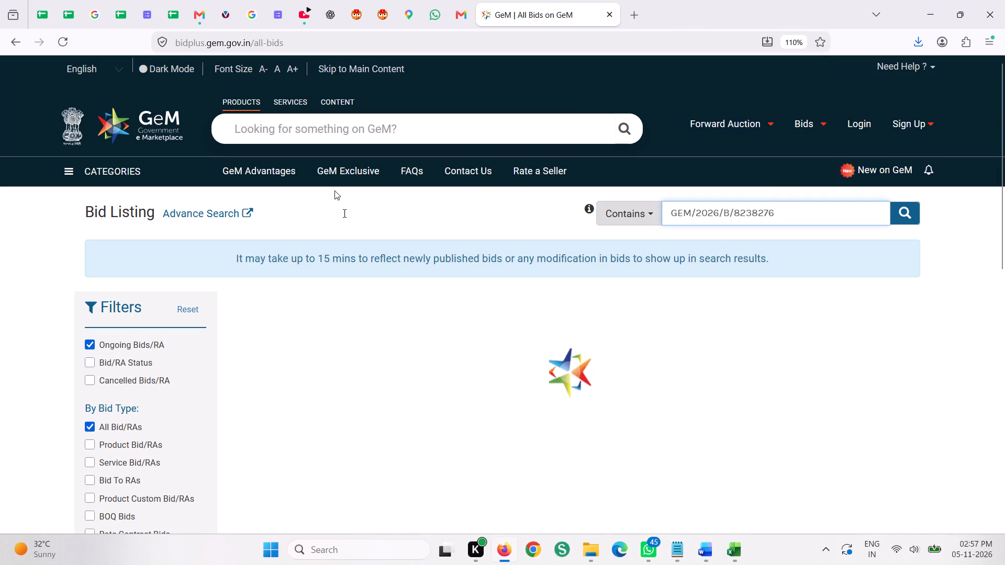
click(356, 345)
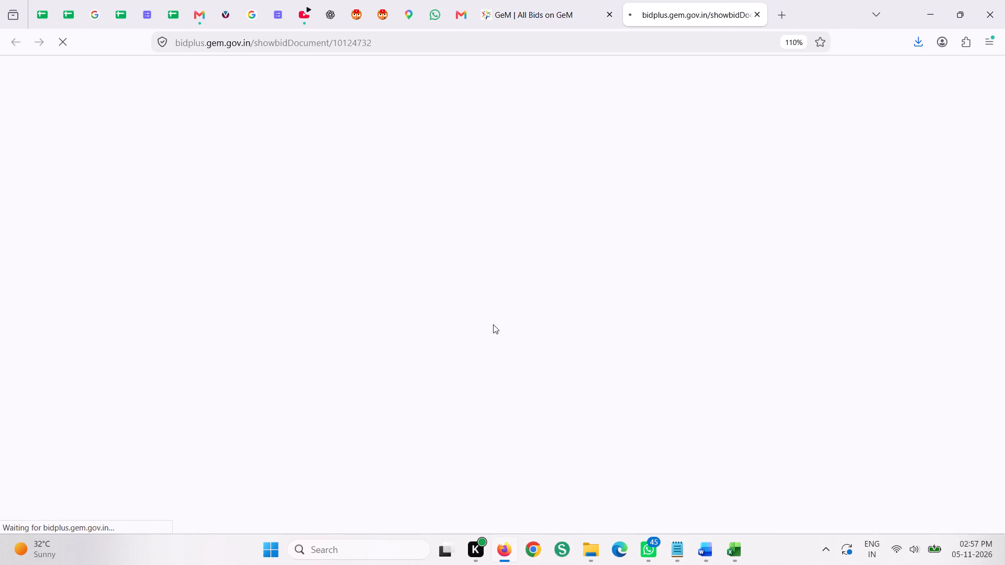
Search the newly opened bid document for "SECURITY".
click(335, 300)
scroll(519, 361, down, 1)
key(ctrl+f)
text(SE)
text(CURITY)
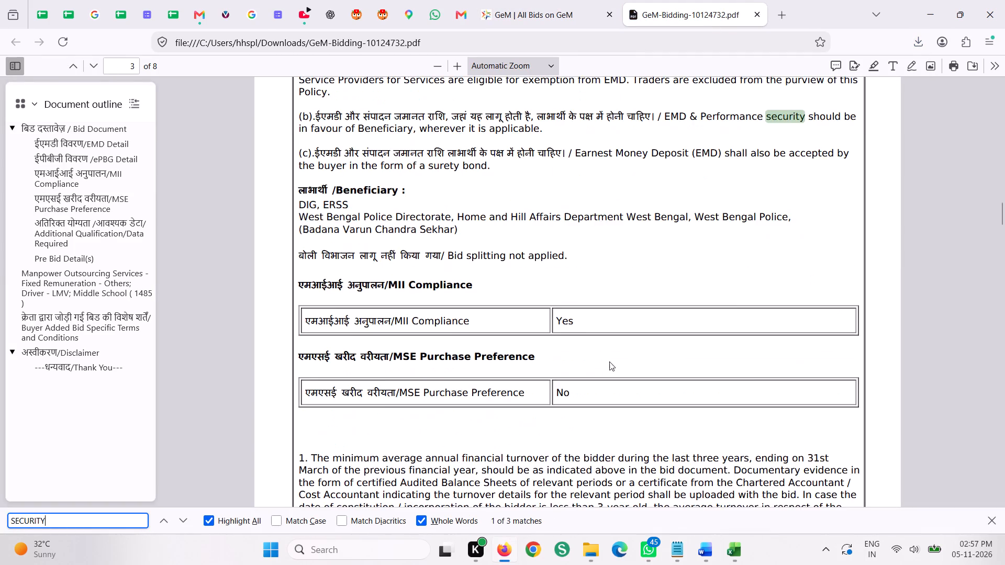
Go through the remaining "SECURITY" matches in the bid document.
key(Return)
key(Return)
key(Return)
key(Return)
key(Return)
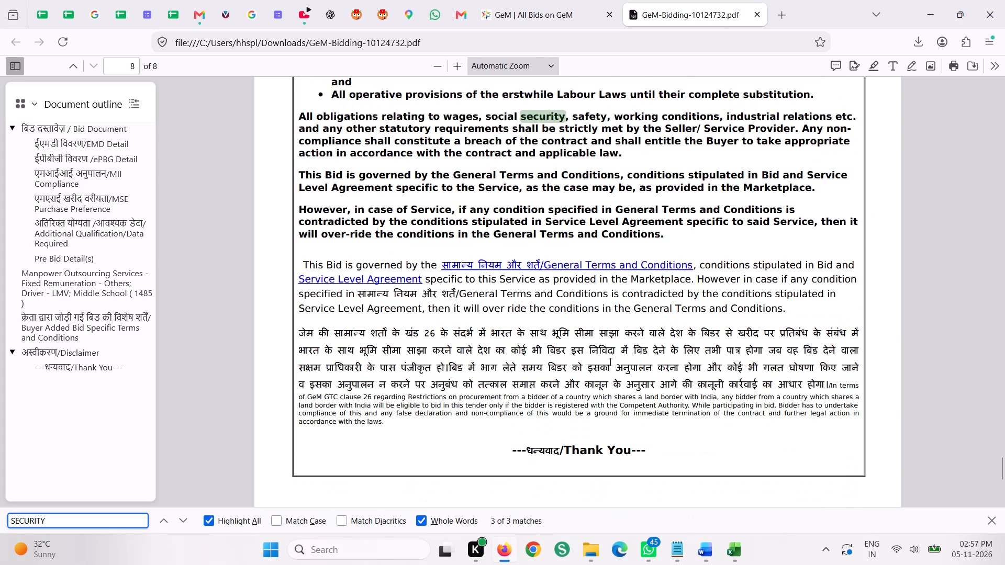
Search the bid document for "WATCH".
key(BackSpace)
key(BackSpace)
key(BackSpace)
key(BackSpace)
key(BackSpace)
key(BackSpace)
key(BackSpace)
key(BackSpace)
key(BackSpace)
key(BackSpace)
key(BackSpace)
key(BackSpace)
key(BackSpace)
key(BackSpace)
key(BackSpace)
text(WATCH)
Search the bid document for "CHOWKIDAR", then clear the search term.
key(BackSpace)
key(BackSpace)
key(BackSpace)
key(BackSpace)
key(BackSpace)
key(BackSpace)
key(BackSpace)
key(BackSpace)
key(BackSpace)
key(BackSpace)
key(BackSpace)
key(BackSpace)
key(BackSpace)
text(CHOWKIDAR)
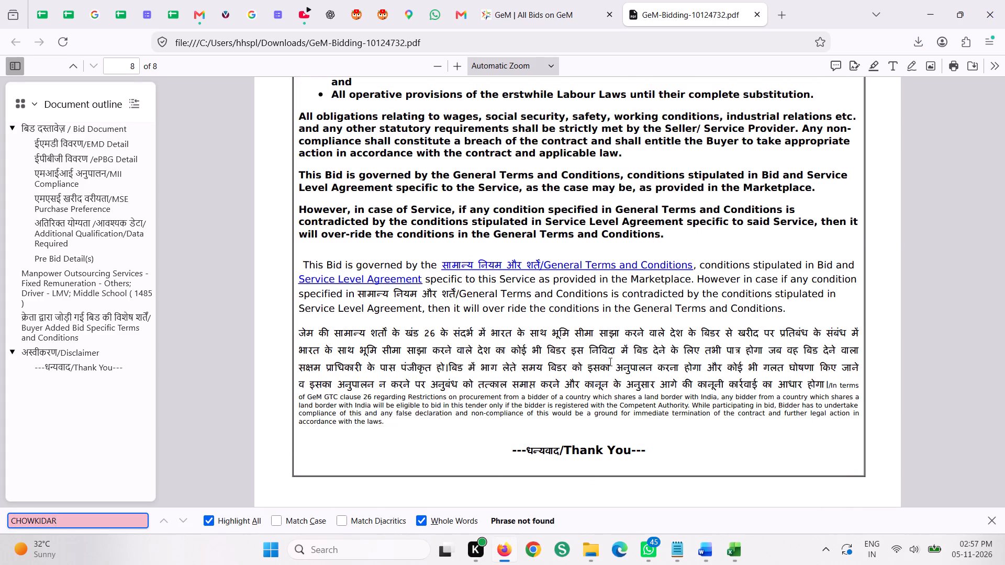
key(BackSpace)
key(BackSpace)
key(BackSpace)
key(BackSpace)
key(BackSpace)
key(BackSpace)
key(BackSpace)
key(BackSpace)
key(BackSpace)
key(BackSpace)
key(BackSpace)
key(BackSpace)
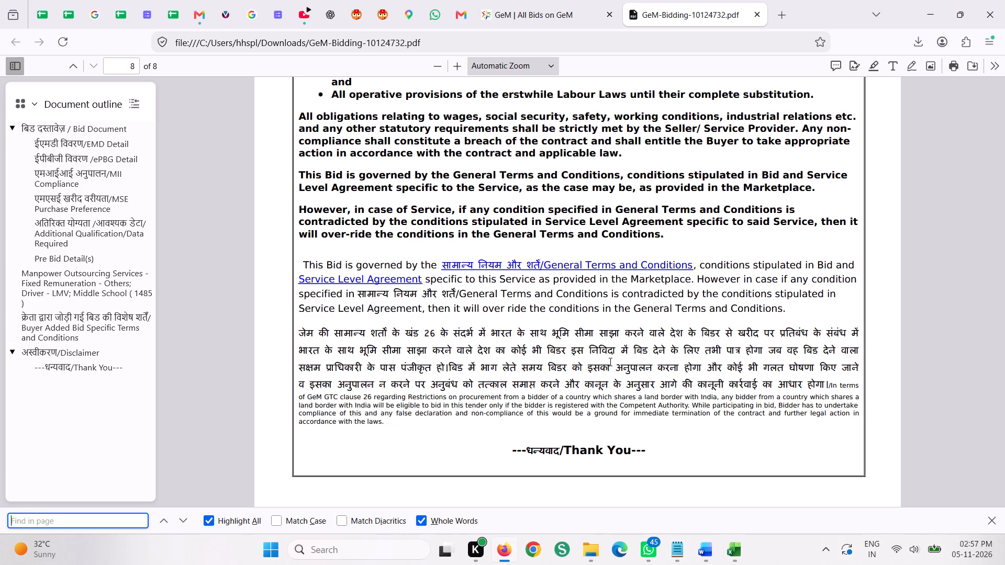
Open the linked Scope of work & Job Description file 1793786814.pdf from the bid document and skim its pages.
scroll(444, 274, up, 2)
scroll(520, 292, up, 3)
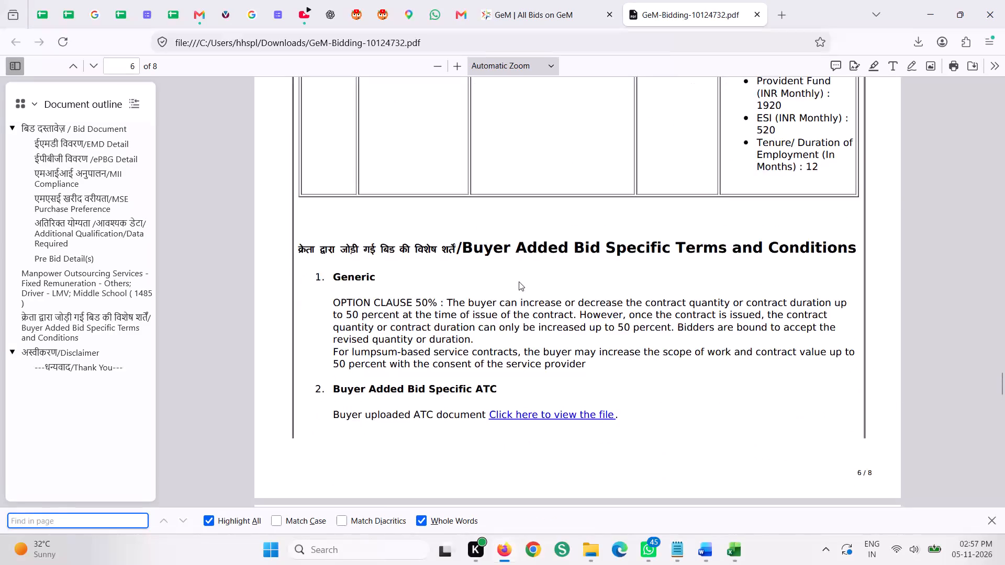
scroll(521, 276, up, 8)
scroll(540, 280, down, 1)
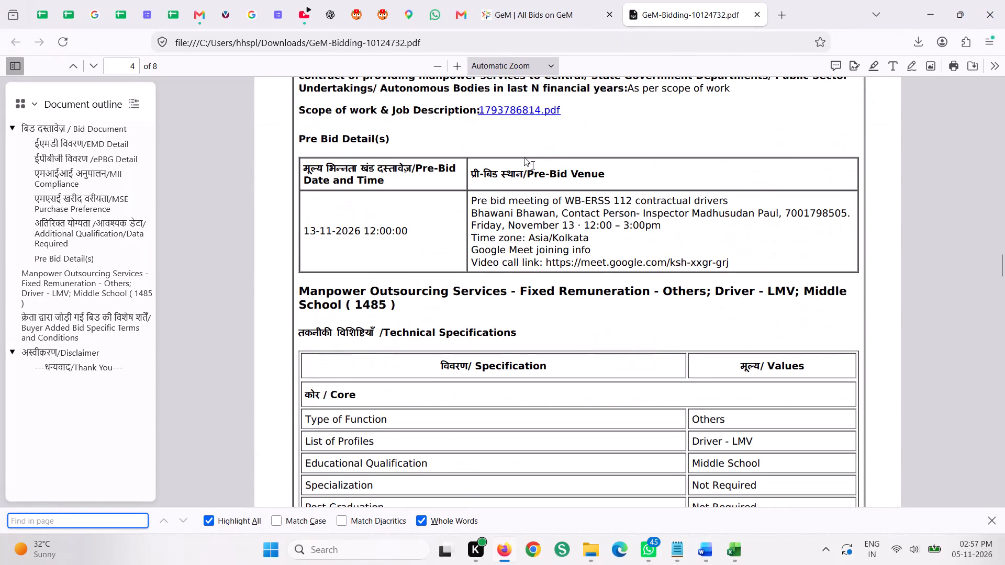
click(503, 107)
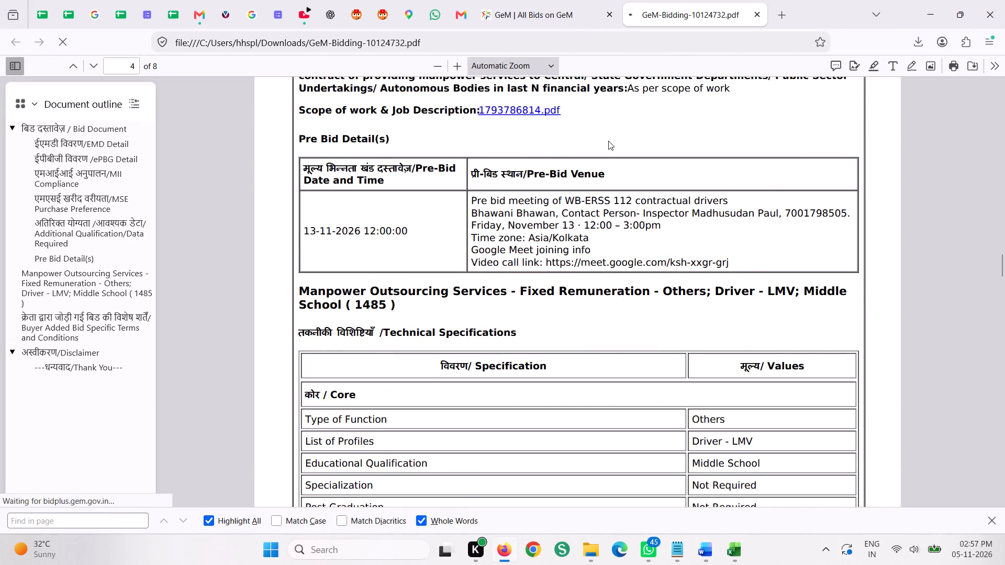
click(484, 280)
scroll(528, 283, down, 6)
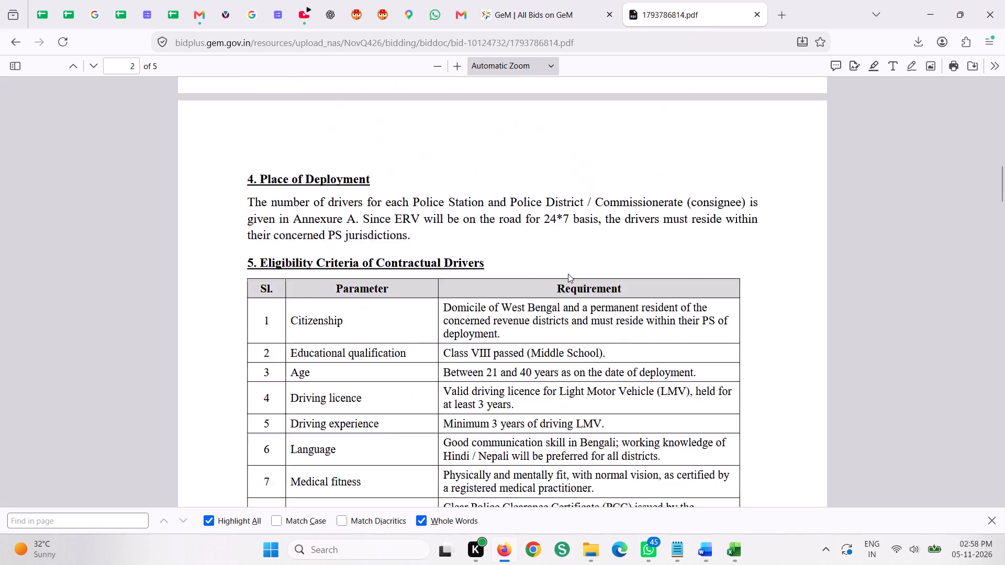
scroll(568, 274, down, 5)
Search the scope of work document for "SECURITY" and go through its matches.
key(ctrl+f)
text(SEC)
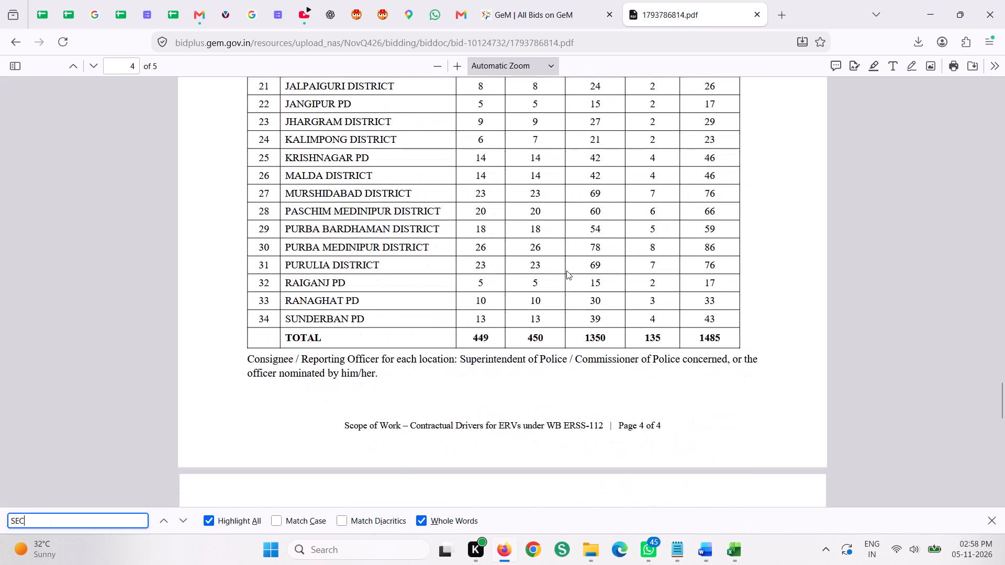
text(URITY)
key(Return)
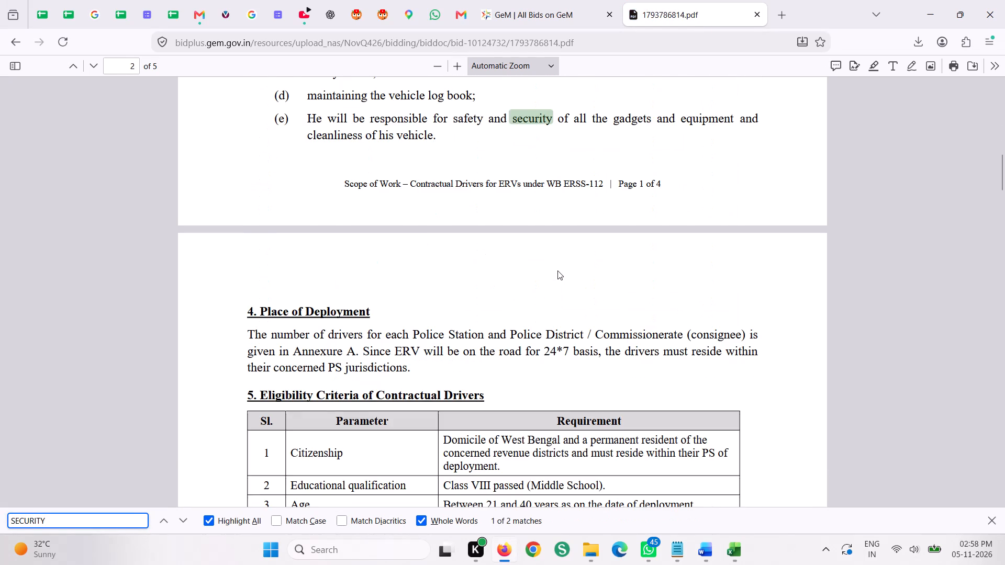
key(Return)
key(Return)
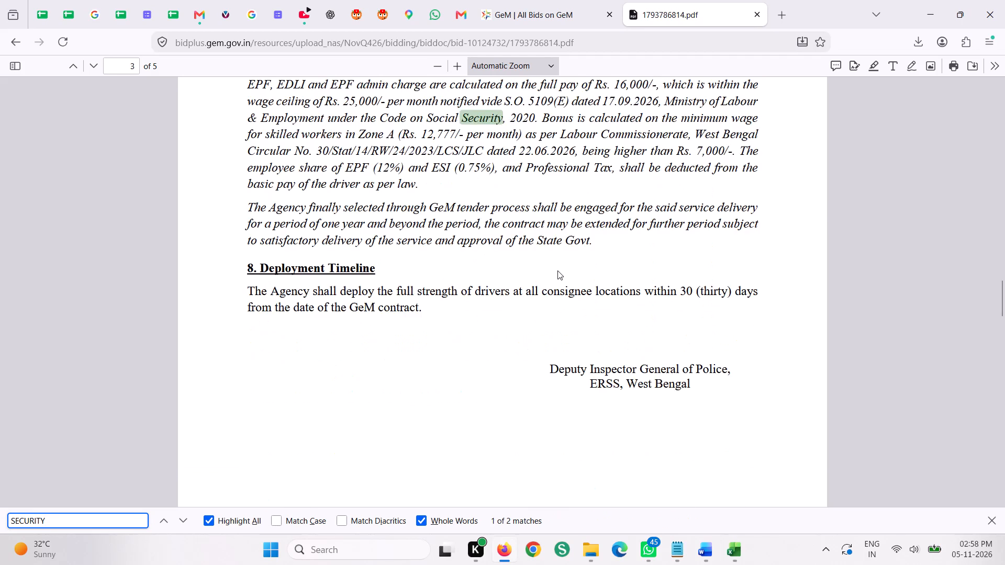
key(Return)
key(Return)
Search the scope of work document for "WATCH".
key(BackSpace)
key(BackSpace)
key(BackSpace)
key(BackSpace)
key(BackSpace)
key(BackSpace)
key(BackSpace)
key(BackSpace)
key(BackSpace)
key(BackSpace)
key(BackSpace)
key(BackSpace)
key(BackSpace)
key(BackSpace)
key(BackSpace)
key(BackSpace)
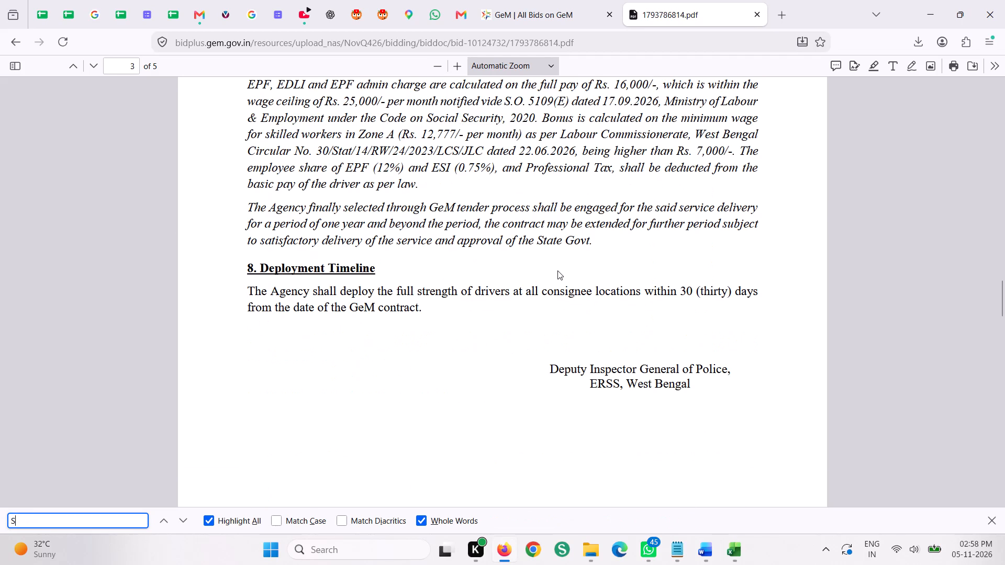
text(WATCH)
Search the scope of work document for "CHOWKIDAR".
key(BackSpace)
key(BackSpace)
key(BackSpace)
key(BackSpace)
key(BackSpace)
key(BackSpace)
key(BackSpace)
key(BackSpace)
key(BackSpace)
key(BackSpace)
key(BackSpace)
key(BackSpace)
key(BackSpace)
key(BackSpace)
key(BackSpace)
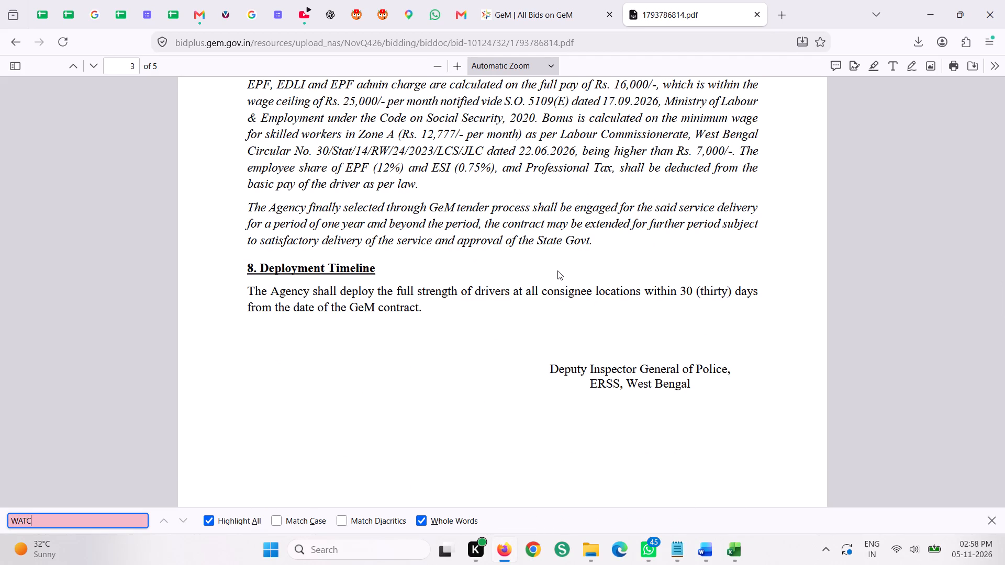
text(CHOWKIDAR)
Search the scope of work document for "PSARA".
key(BackSpace)
key(BackSpace)
key(BackSpace)
key(BackSpace)
key(BackSpace)
key(BackSpace)
key(BackSpace)
key(BackSpace)
key(BackSpace)
key(BackSpace)
key(BackSpace)
key(BackSpace)
key(BackSpace)
key(BackSpace)
key(BackSpace)
key(BackSpace)
key(BackSpace)
key(BackSpace)
key(BackSpace)
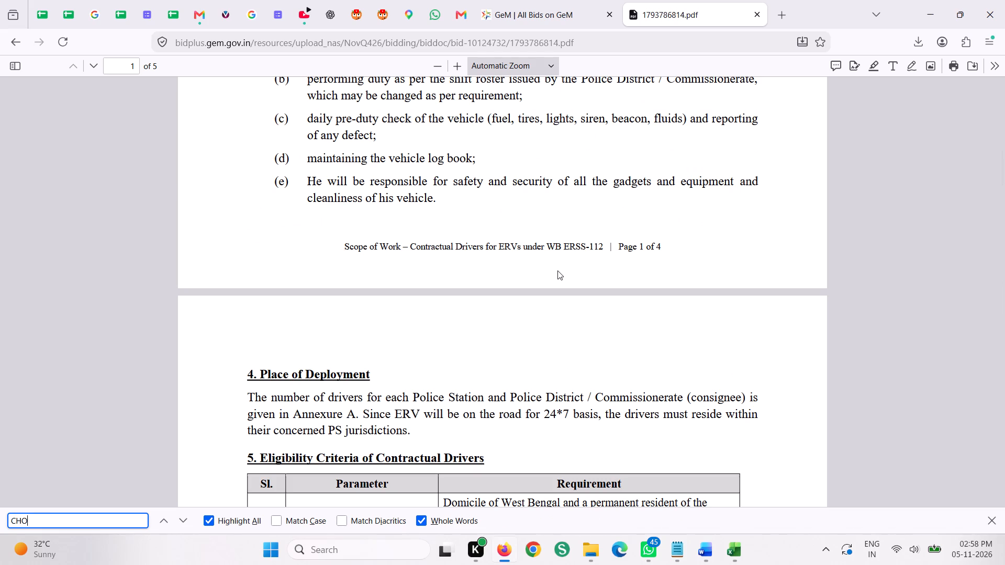
text(PSARA)
Return to the start of the scope of work document and search it for "EMD".
key(BackSpace)
key(BackSpace)
key(BackSpace)
key(BackSpace)
key(BackSpace)
key(BackSpace)
key(BackSpace)
key(BackSpace)
key(BackSpace)
key(BackSpace)
key(BackSpace)
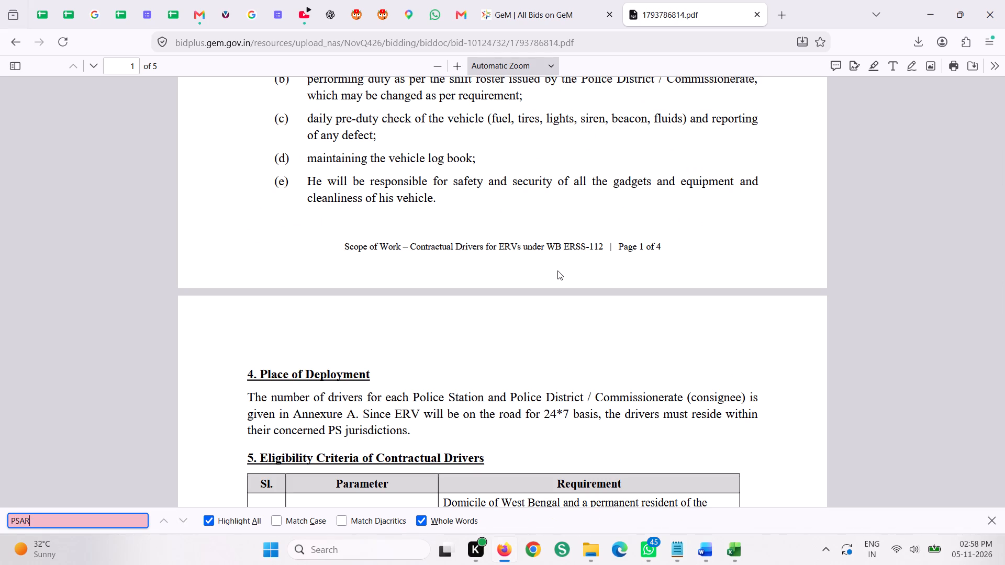
scroll(557, 270, up, 4)
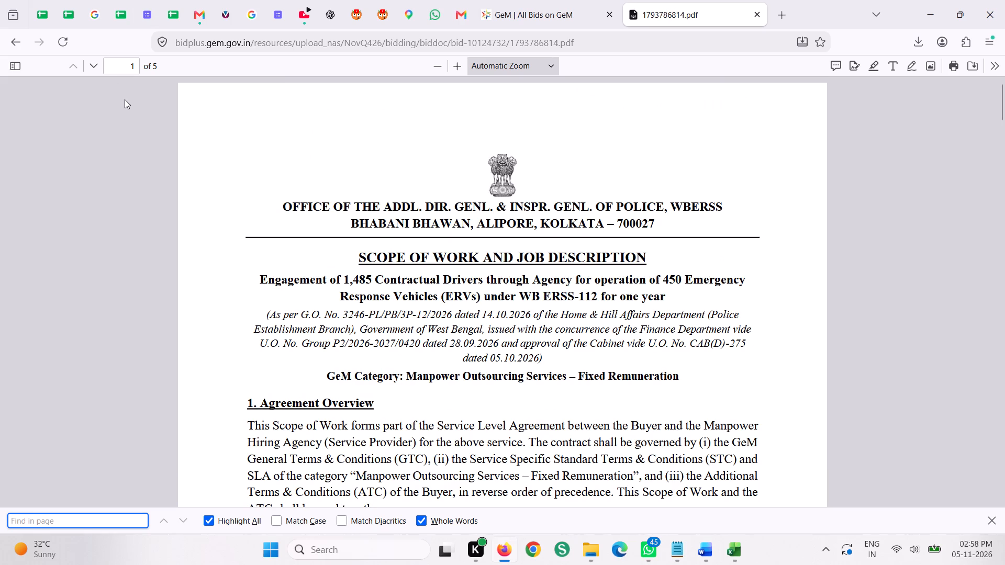
text(EMD)
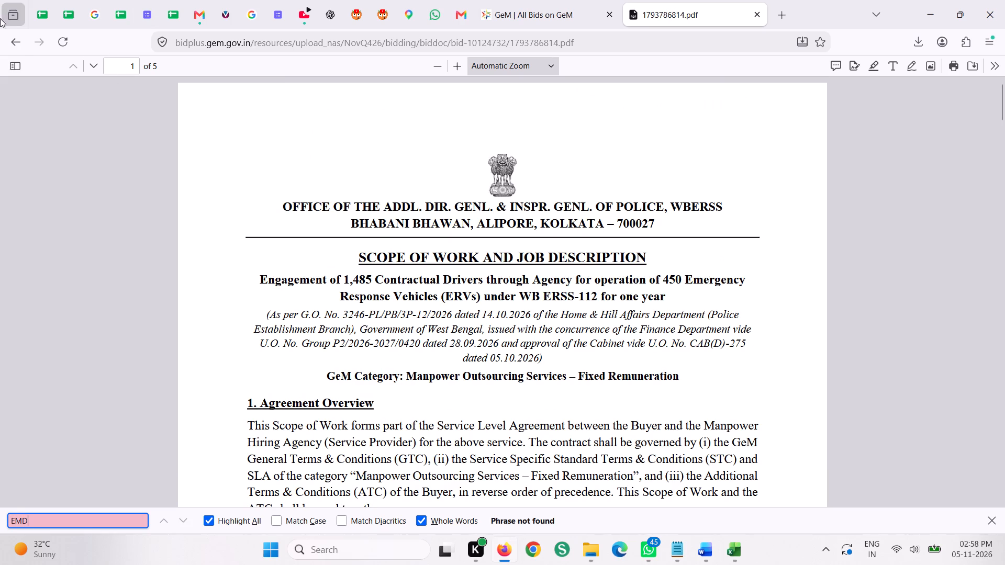
Go back to the GeM bid document, check its bid listing, and examine the technical specifications and consignee requirements.
click(8, 46)
scroll(532, 309, down, 1)
scroll(565, 293, up, 1)
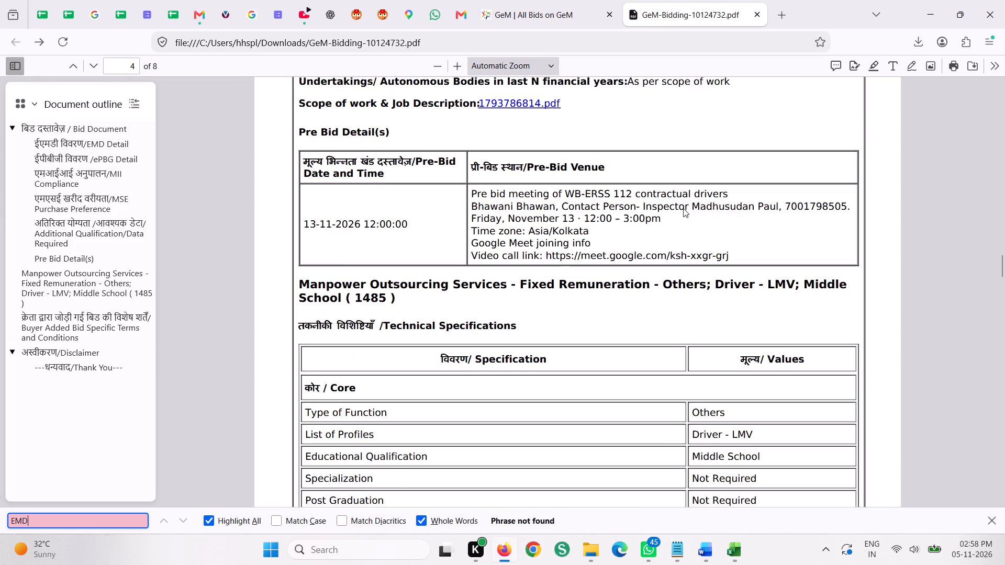
click(531, 6)
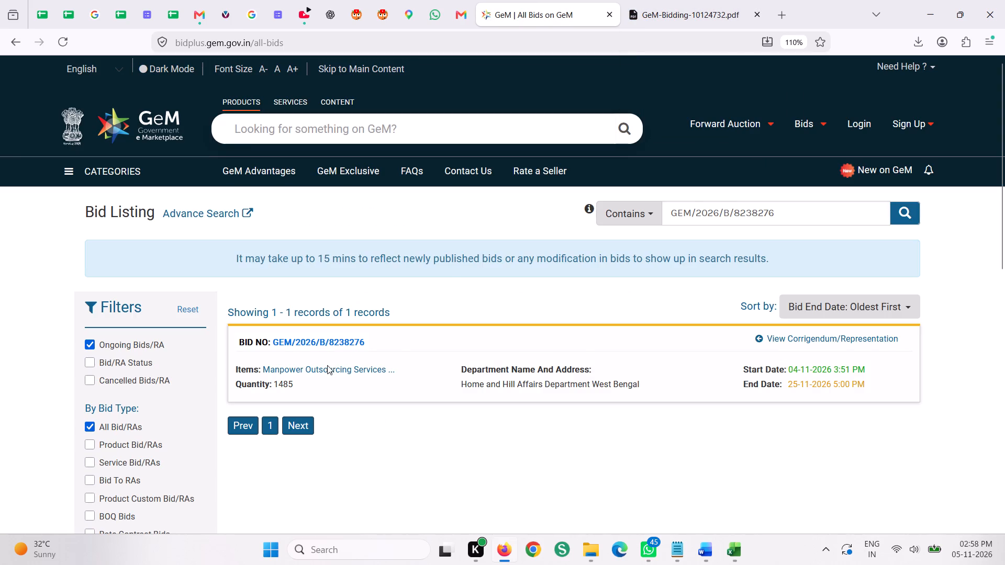
click(687, 0)
scroll(598, 321, down, 1)
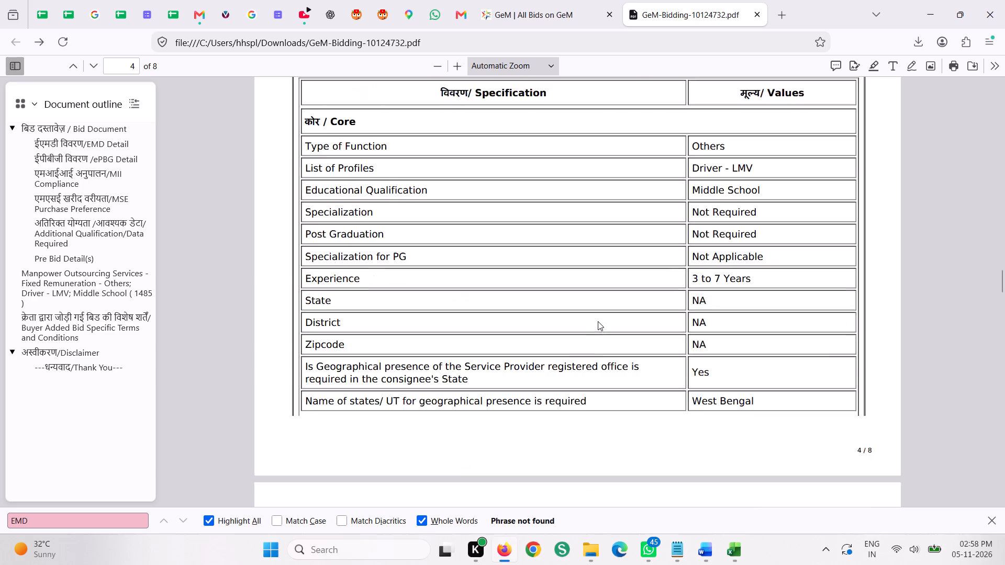
scroll(598, 321, down, 1)
scroll(666, 319, down, 2)
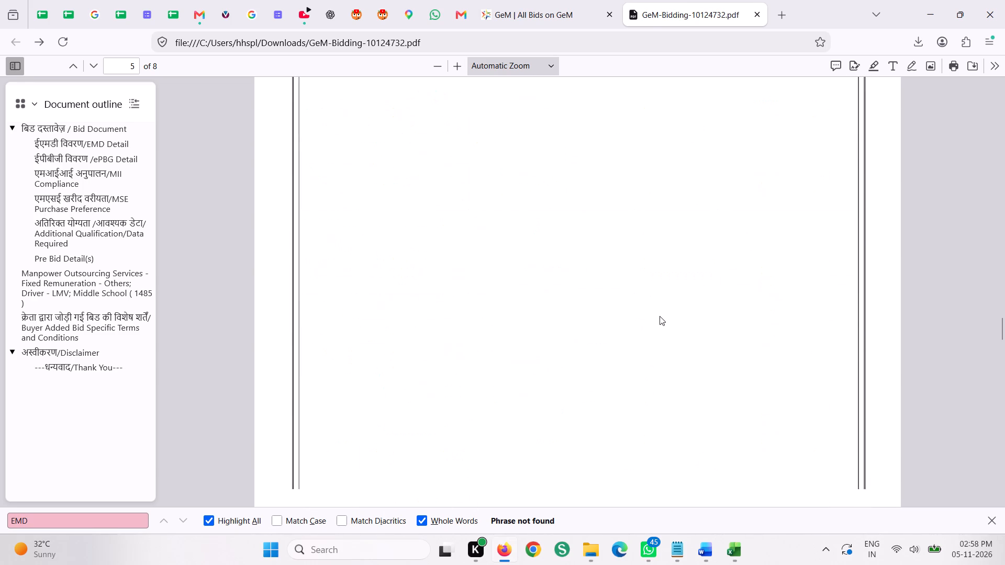
scroll(658, 316, down, 2)
scroll(633, 314, up, 1)
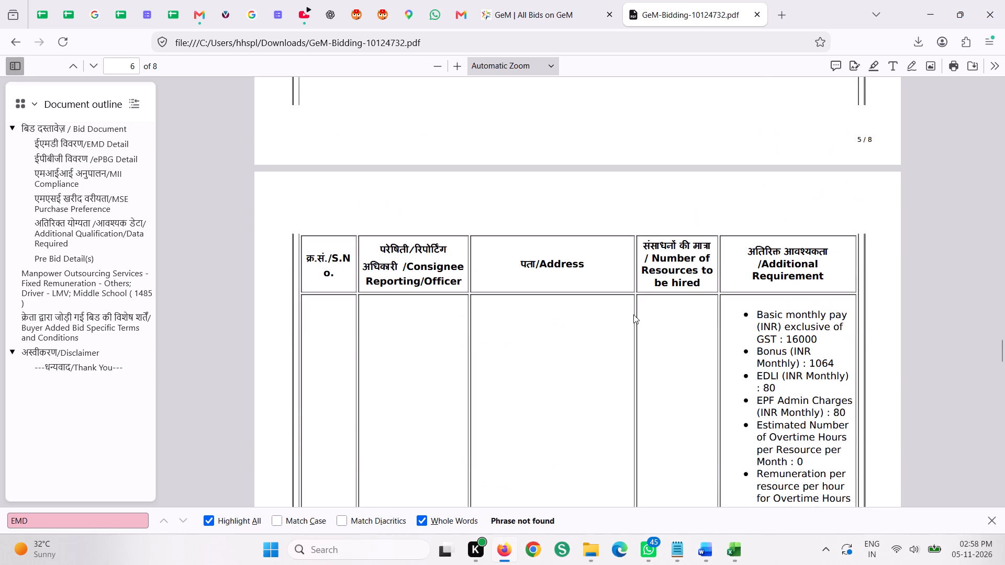
scroll(634, 313, down, 2)
scroll(722, 319, down, 1)
scroll(647, 318, up, 3)
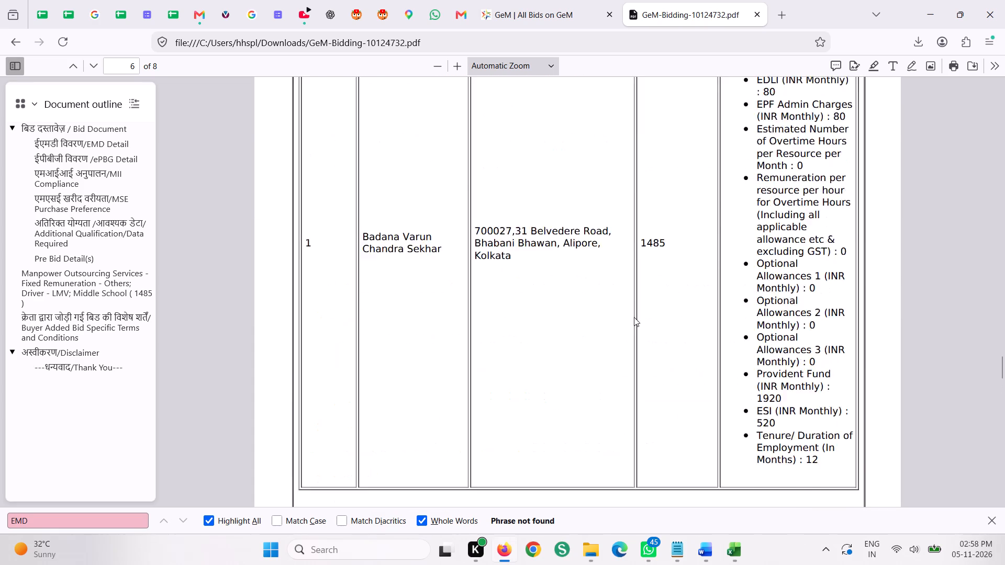
Recheck the GeM bid listing, then review the bid document from the consignee table back to the pre-bid details.
click(539, 0)
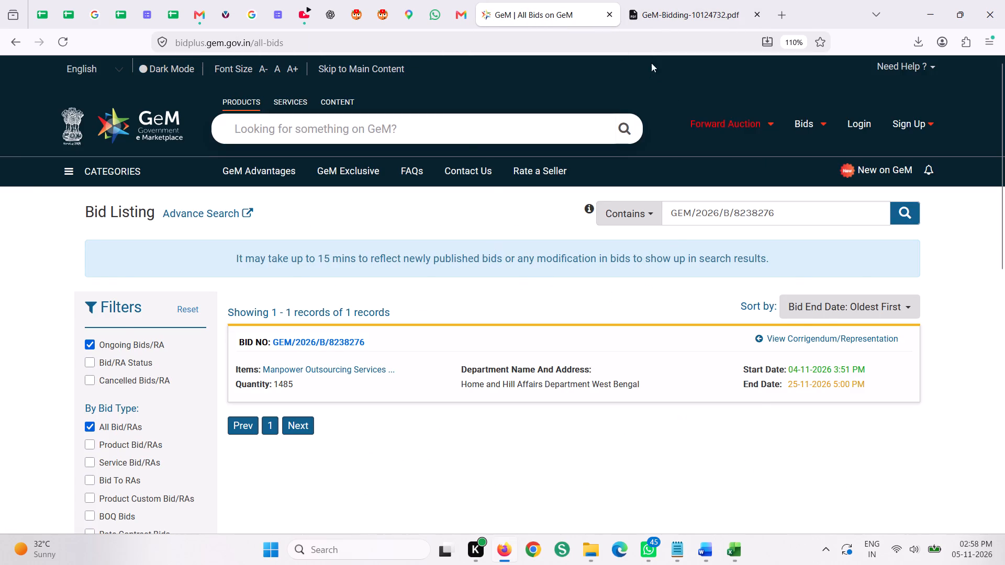
click(687, 4)
scroll(618, 276, down, 1)
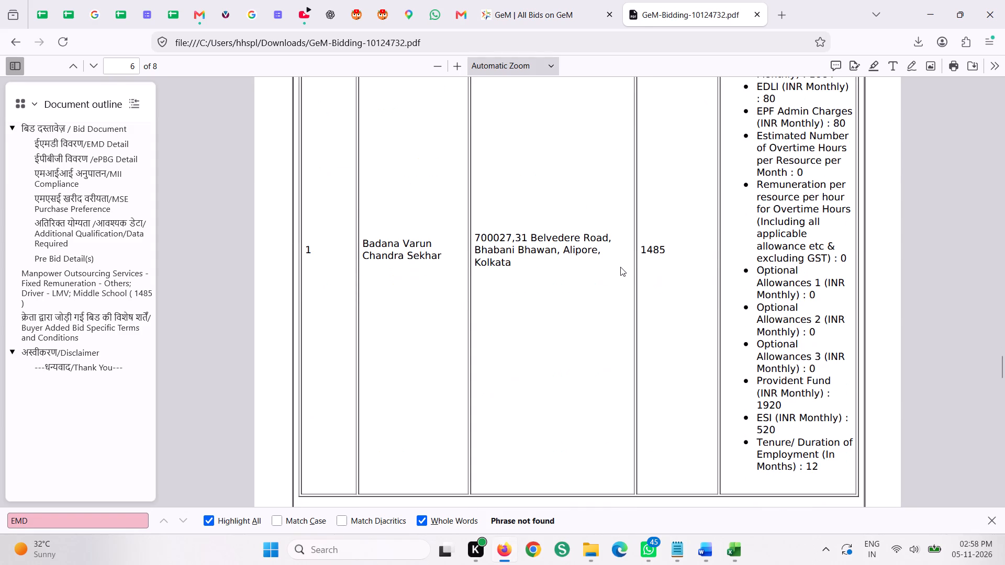
scroll(547, 297, up, 1)
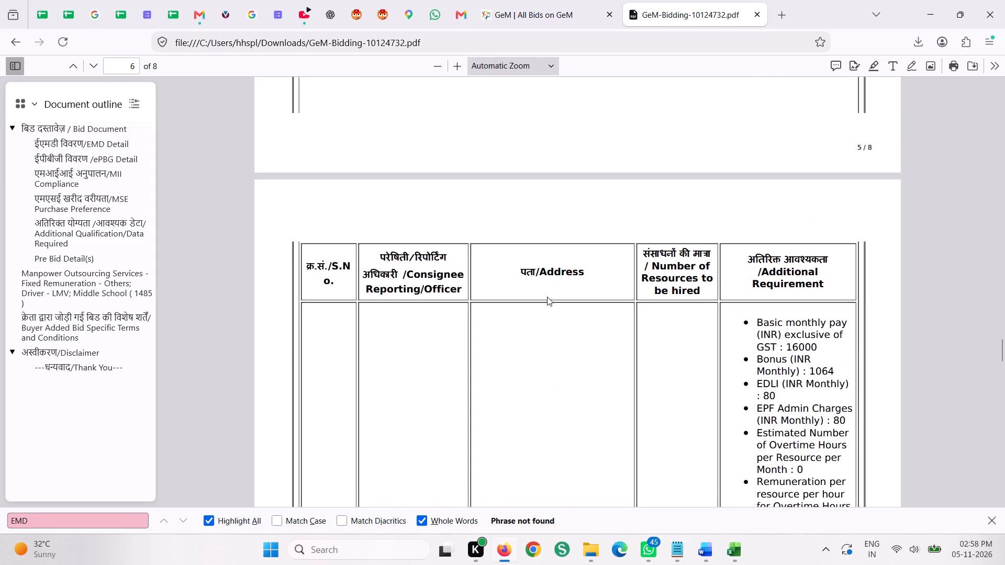
scroll(516, 338, down, 1)
scroll(516, 338, up, 1)
scroll(502, 333, down, 1)
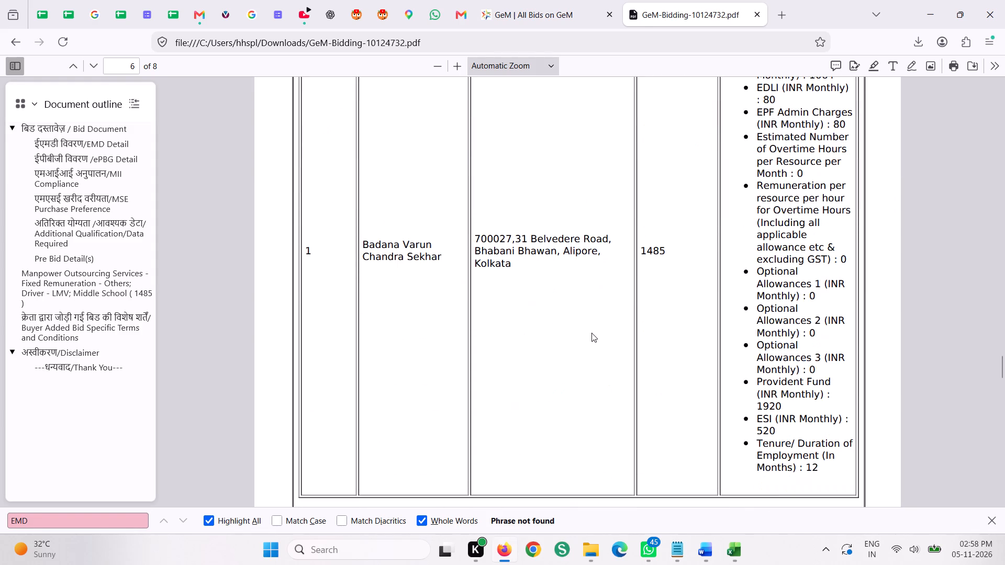
scroll(575, 357, up, 4)
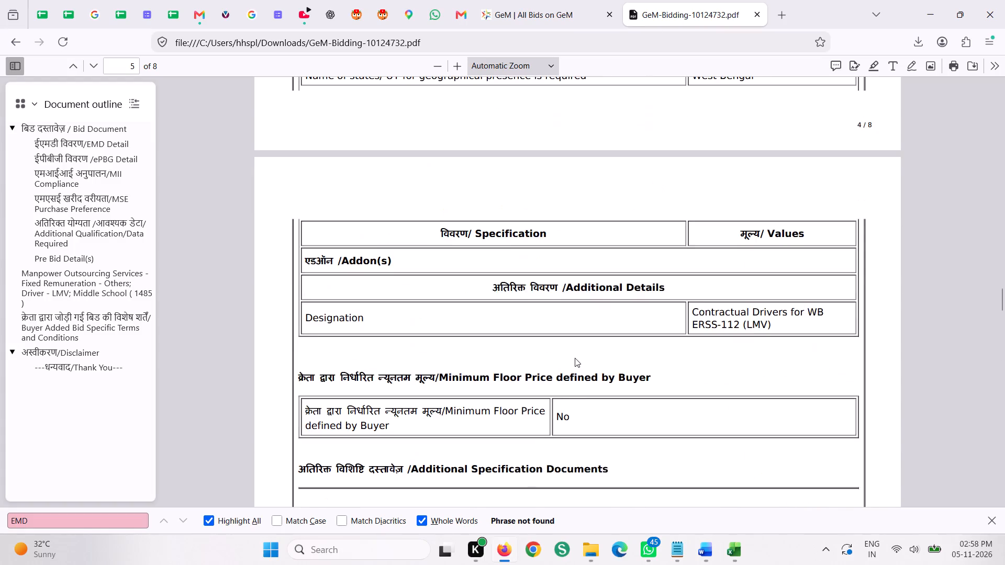
scroll(575, 358, up, 2)
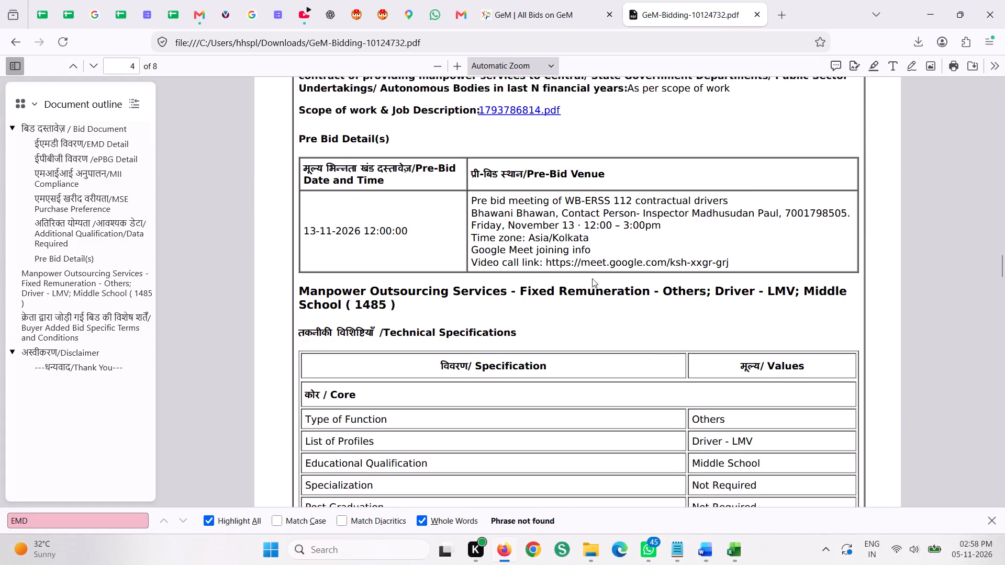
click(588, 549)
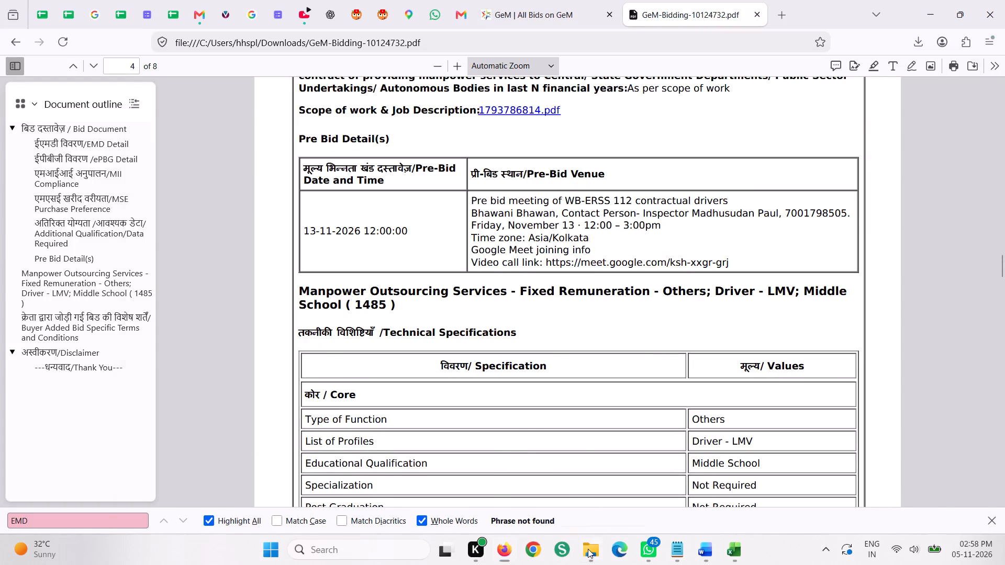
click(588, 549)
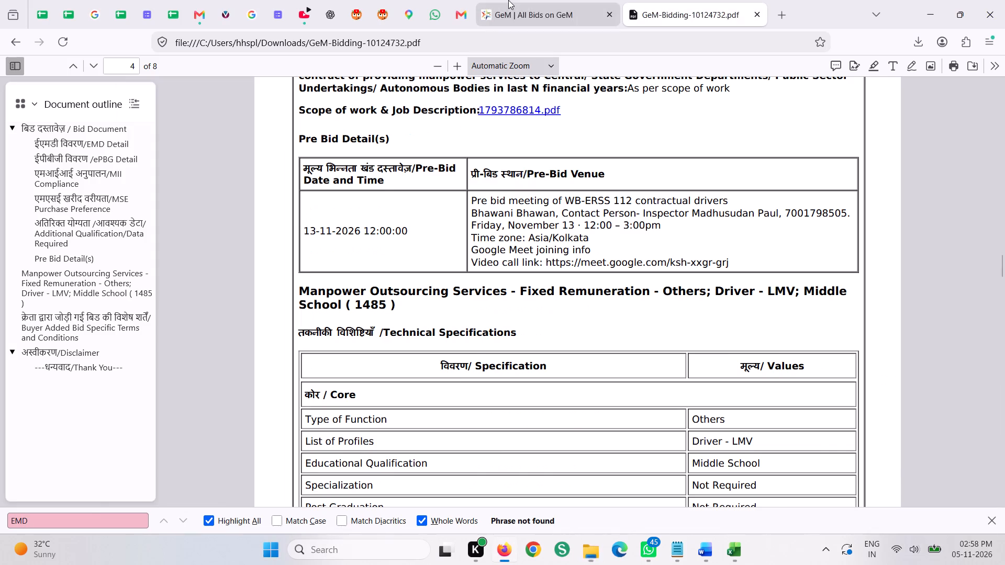
Copy the bid number from the GeM bid listing and create a folder named GEM2026B8238276 in DEV1.
click(508, 0)
drag(810, 209, 622, 225)
key(ctrl+c)
key(ctrl+c)
click(657, 0)
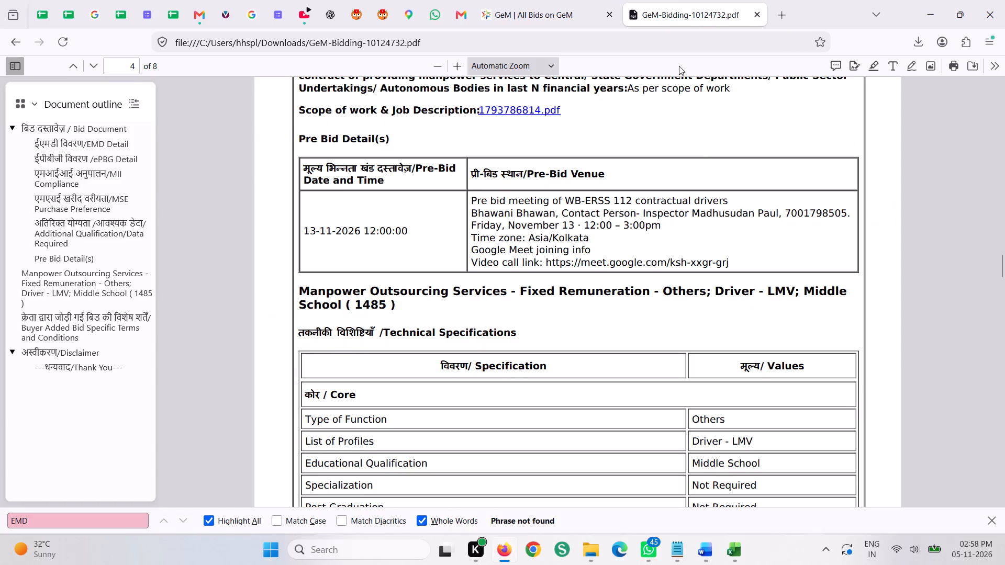
click(586, 549)
right_click(654, 262)
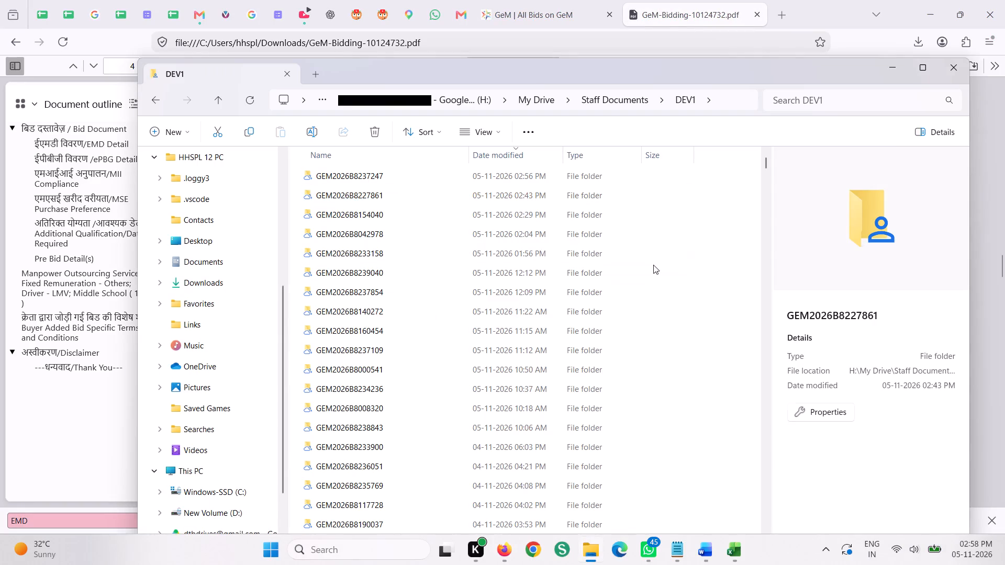
click(683, 367)
click(856, 157)
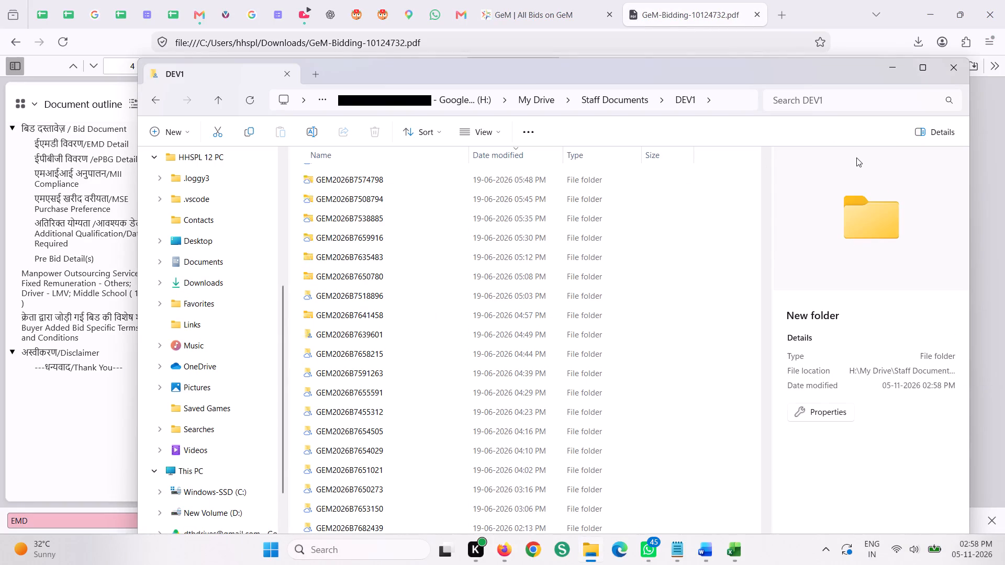
key(ctrl+v)
key(Return)
Sort the DEV1 folders by date modified, open the new GEM2026B8238276 folder, and return to Firefox.
scroll(474, 194, up, 16)
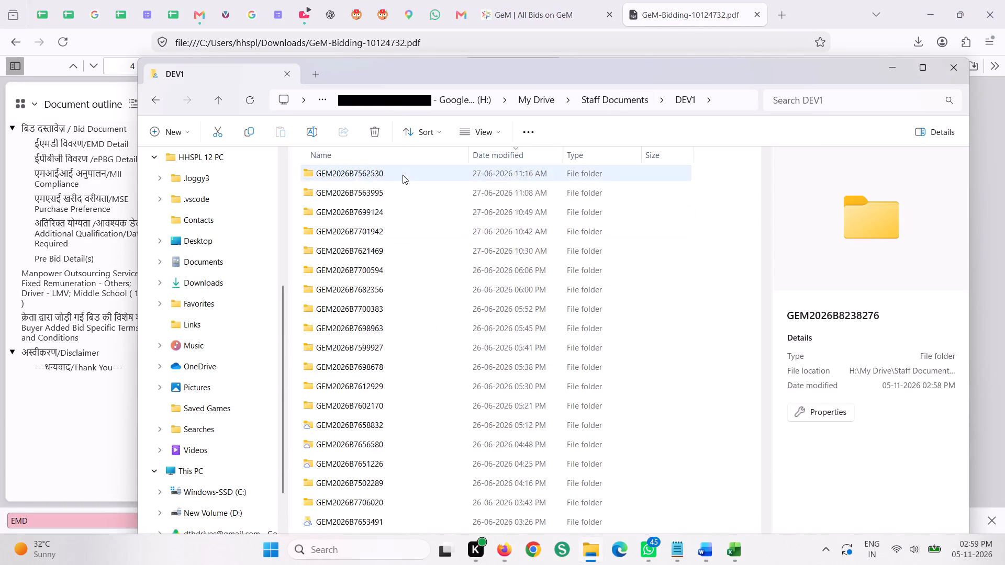
scroll(403, 175, up, 7)
click(507, 153)
click(507, 153)
scroll(374, 188, up, 3)
double_click(376, 177)
click(503, 555)
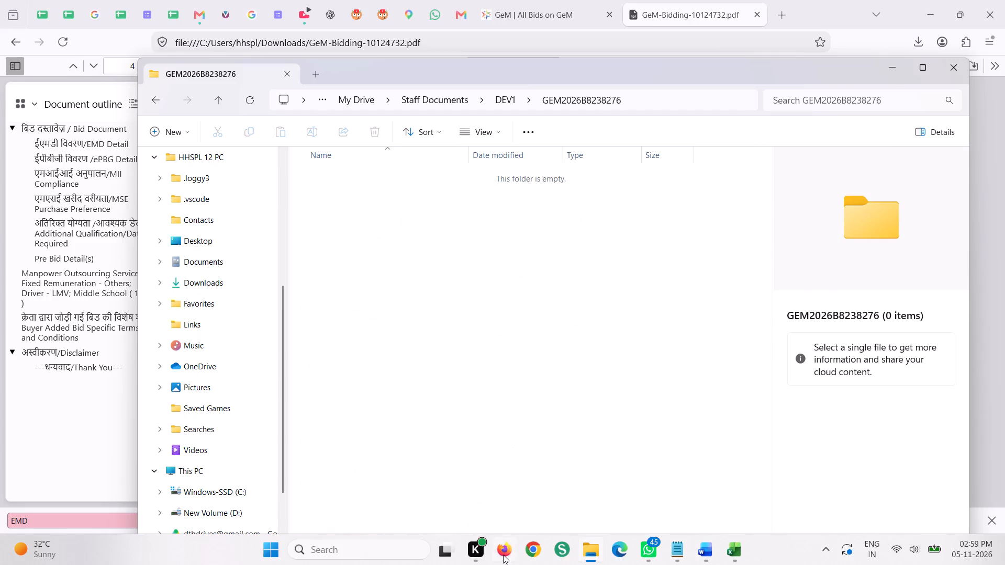
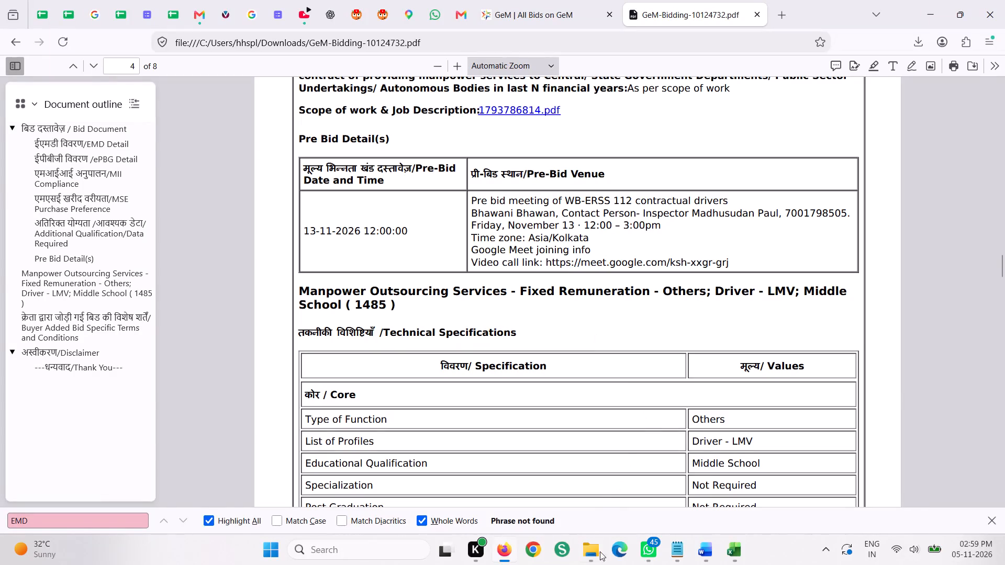
Save the bid document as GeM-Bidding-10124732 in the GEM2026B8238276 folder under DEV1.
click(598, 557)
click(598, 557)
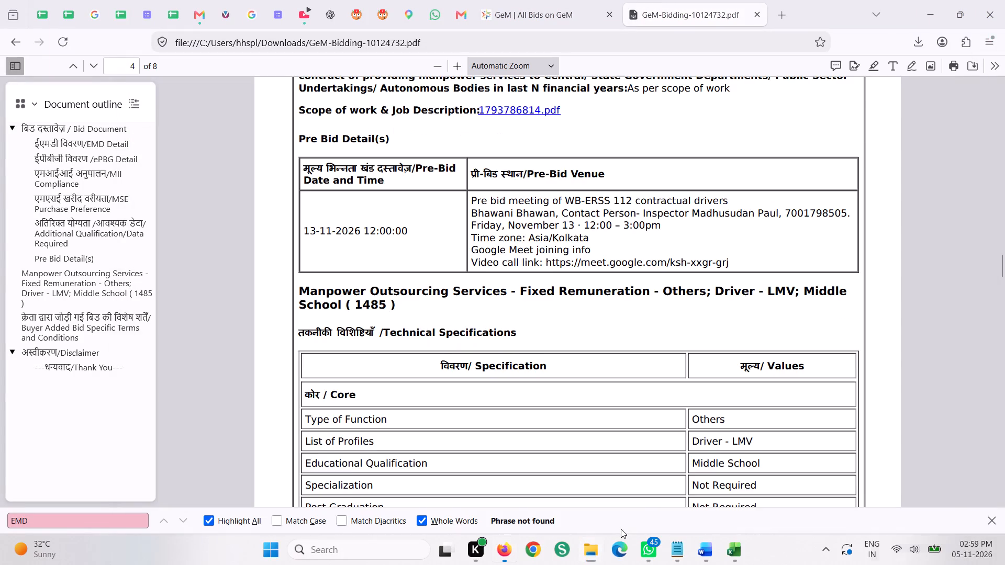
scroll(857, 203, up, 2)
click(975, 67)
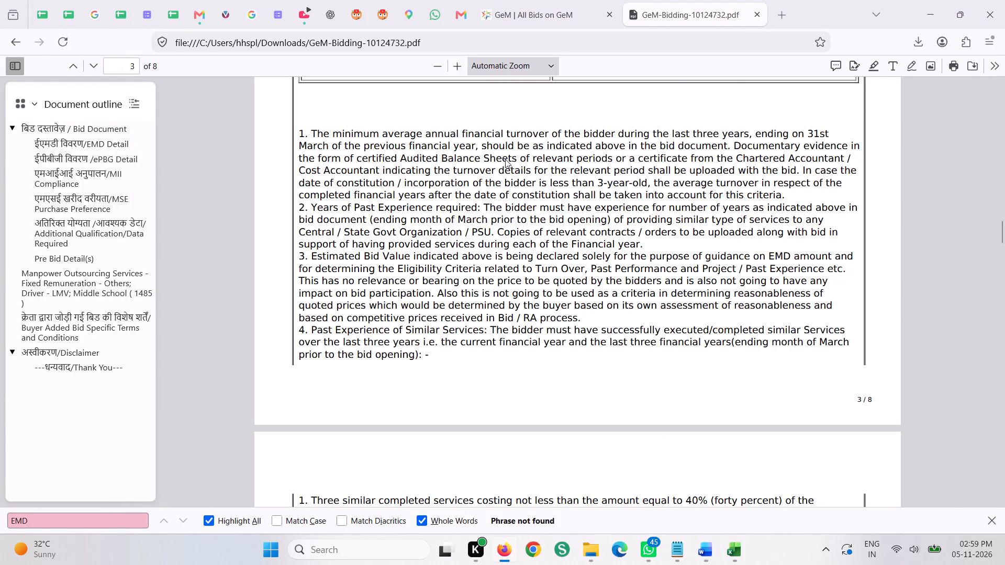
scroll(446, 211, up, 4)
click(233, 68)
scroll(327, 149, up, 3)
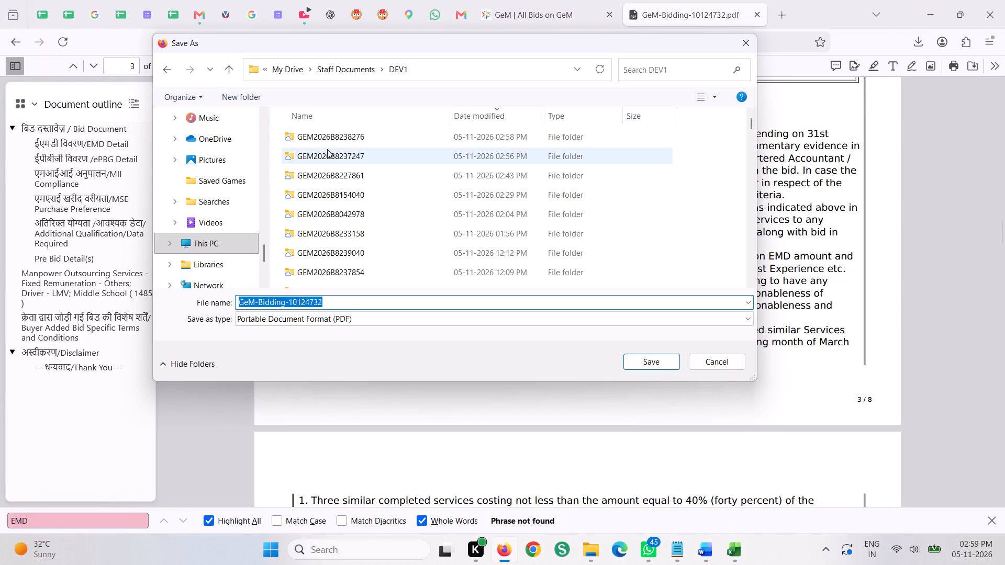
scroll(327, 149, up, 2)
double_click(344, 133)
click(362, 304)
click(650, 361)
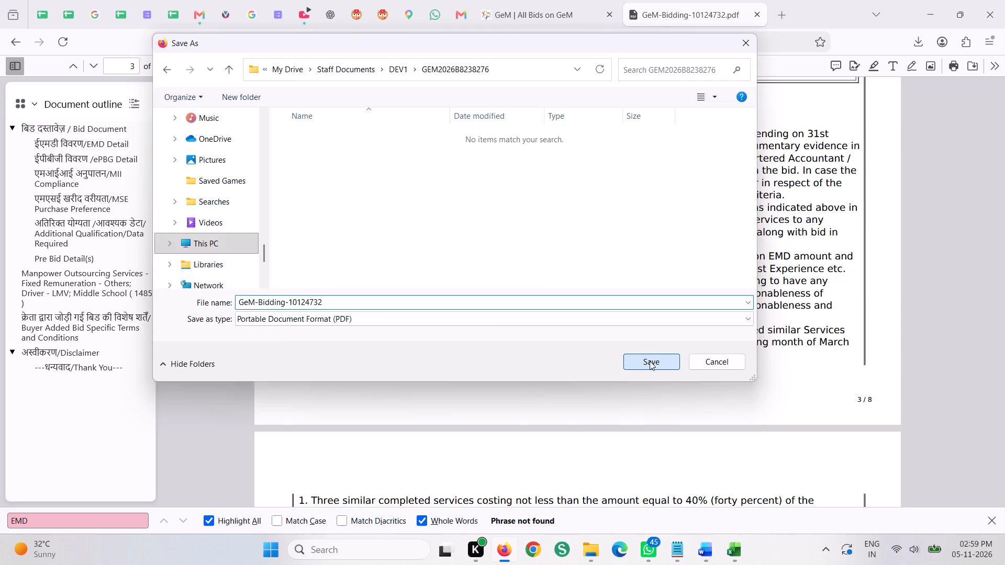
Open the Scope of work & Job Description PDF linked in the bid and save it as SCOPE OF WORK 01 in GEM2026B8238276.
scroll(640, 365, down, 2)
click(509, 112)
scroll(852, 129, up, 2)
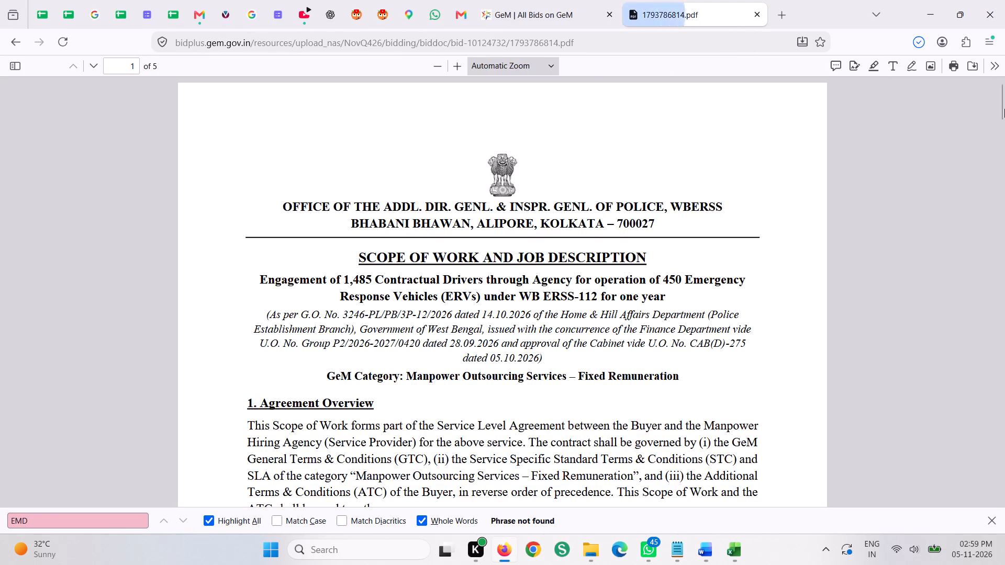
click(969, 67)
scroll(294, 209, up, 5)
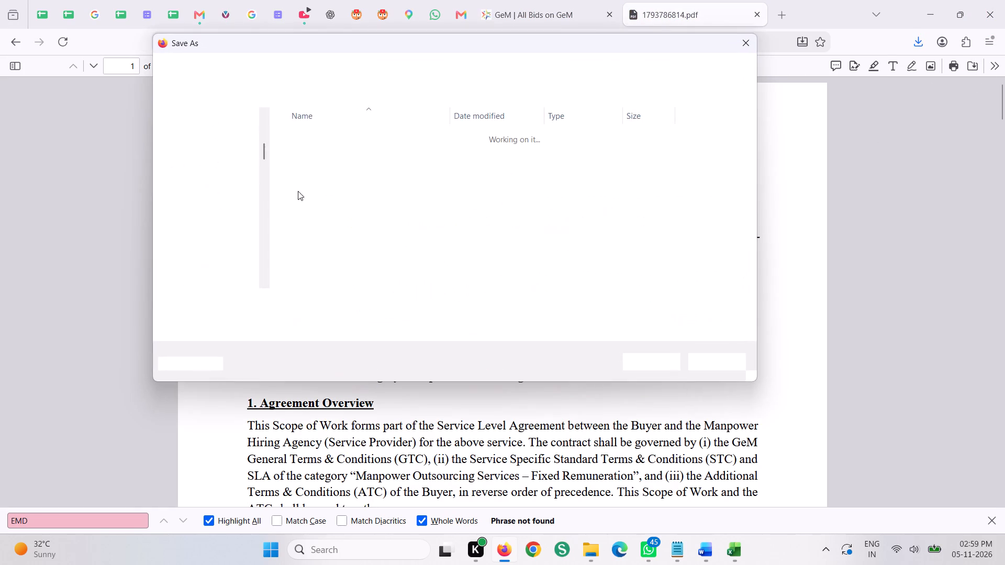
scroll(298, 191, up, 7)
click(231, 75)
scroll(313, 144, up, 4)
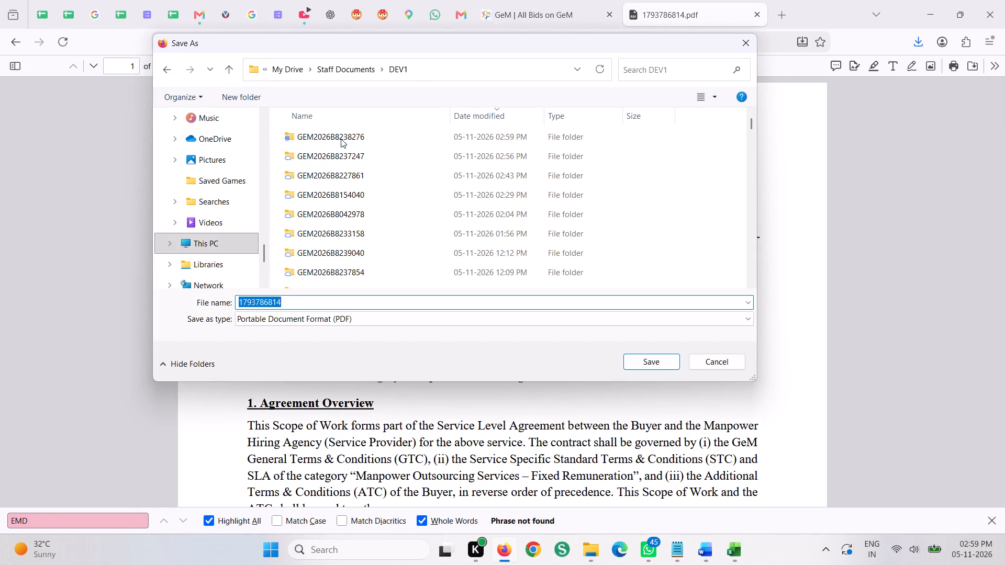
double_click(341, 138)
click(333, 302)
text(SCOPE OF WOR)
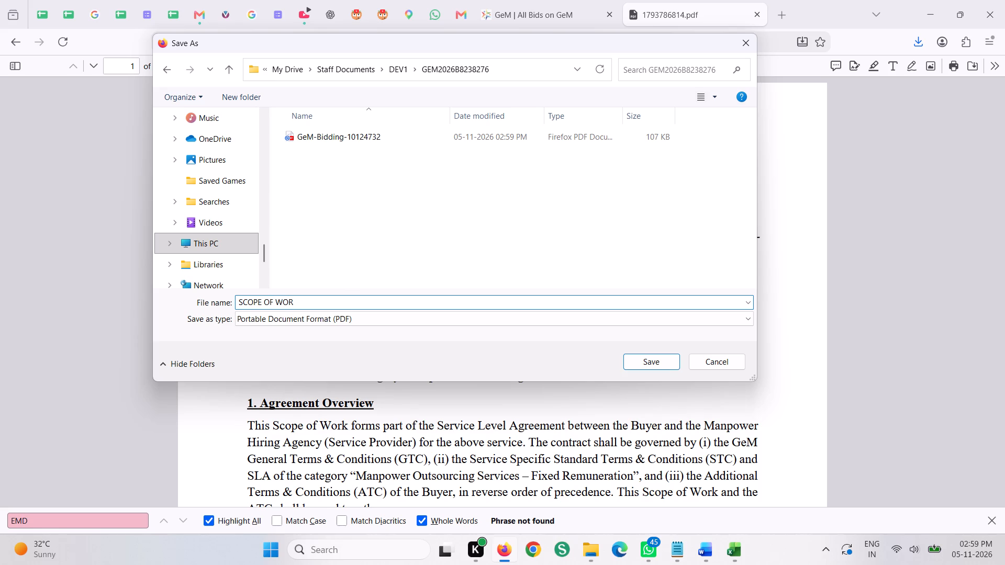
text(K 01)
key(Return)
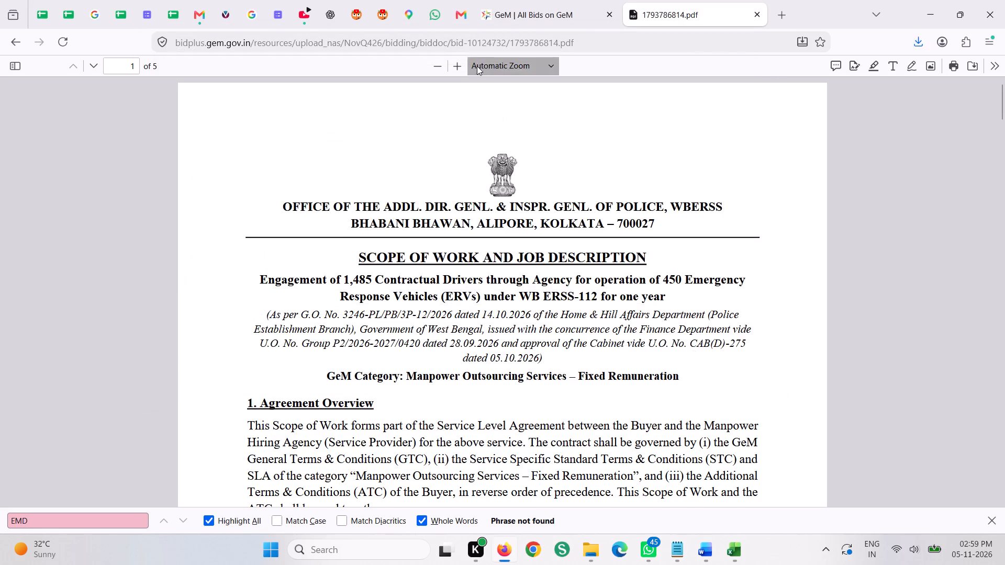
Return to the bid document's scope of work and pre-bid section, and reopen the linked scope PDF to review its first page.
scroll(404, 198, down, 2)
scroll(394, 209, up, 1)
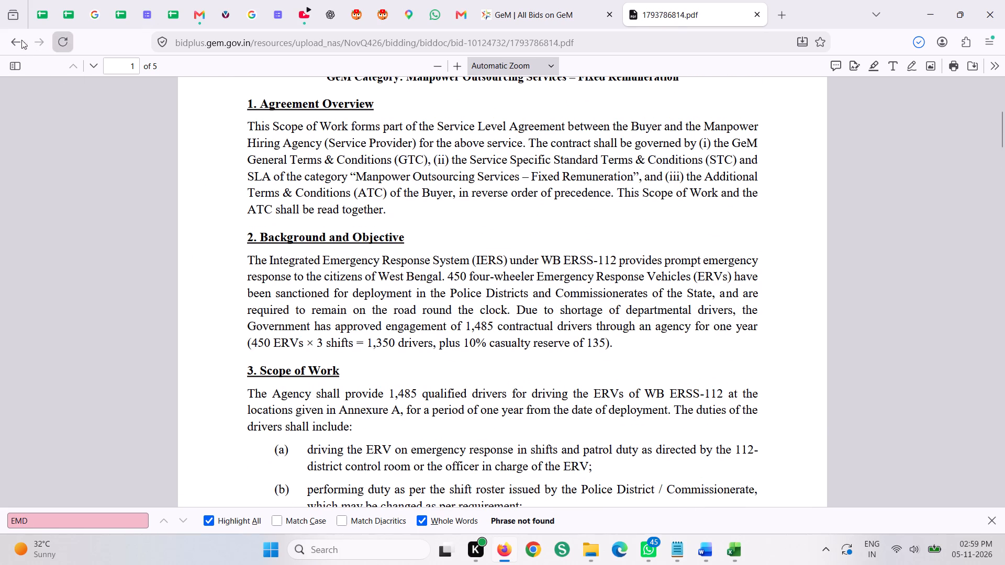
click(17, 40)
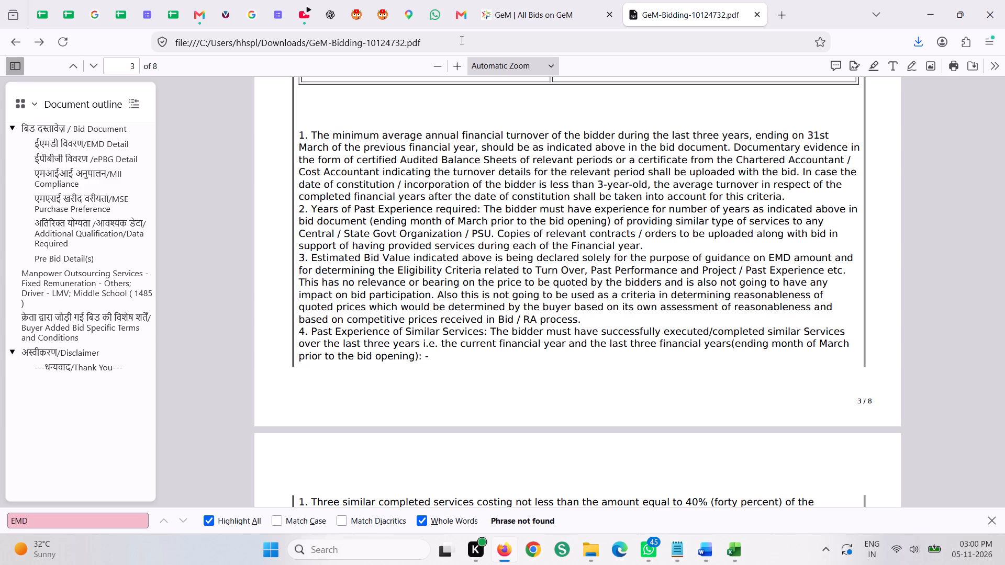
scroll(486, 127, down, 1)
scroll(579, 298, down, 1)
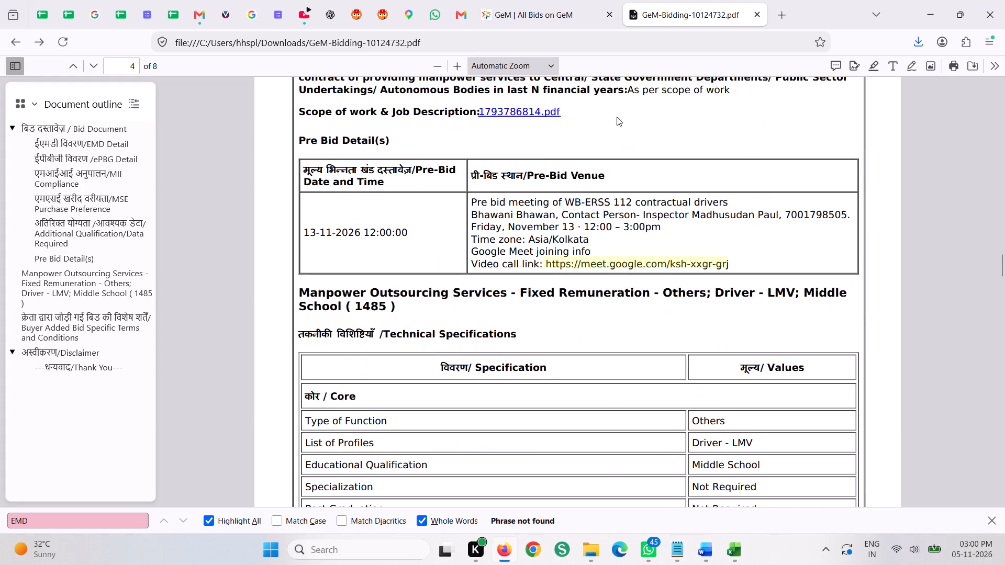
click(518, 108)
scroll(623, 210, up, 2)
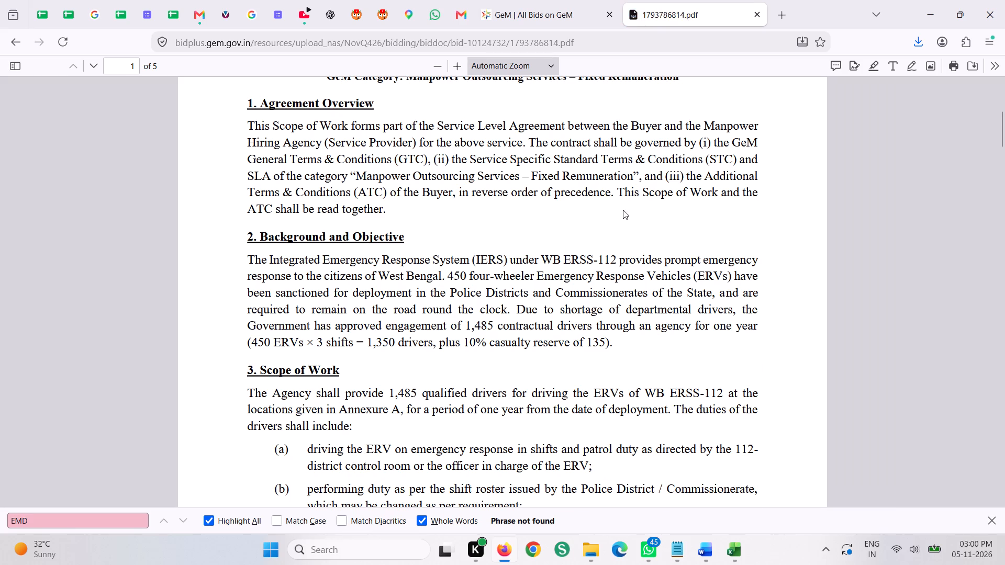
scroll(623, 210, up, 1)
click(557, 0)
click(692, 0)
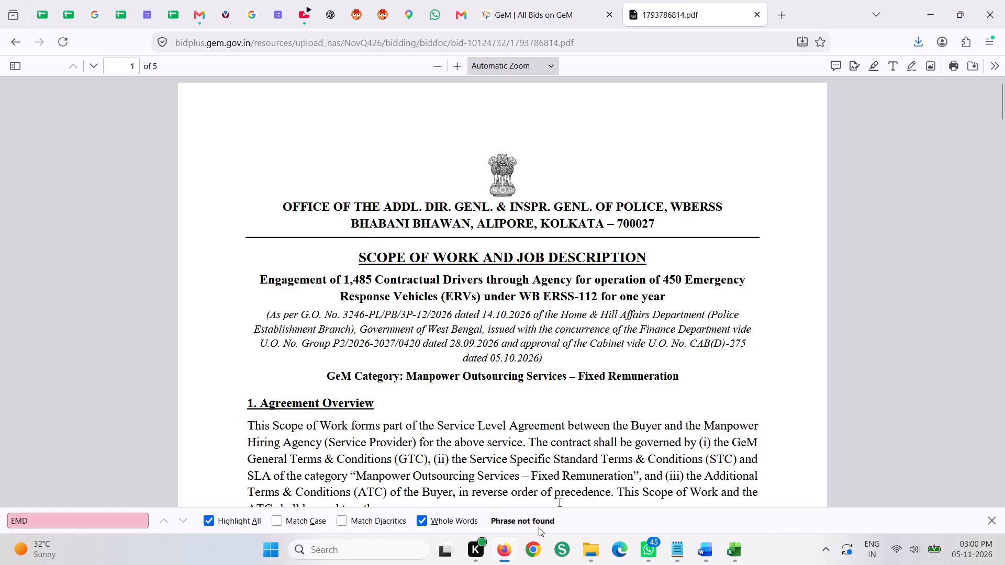
Switch to File Explorer and check the files saved in the GEM2026B8238276 folder.
click(583, 550)
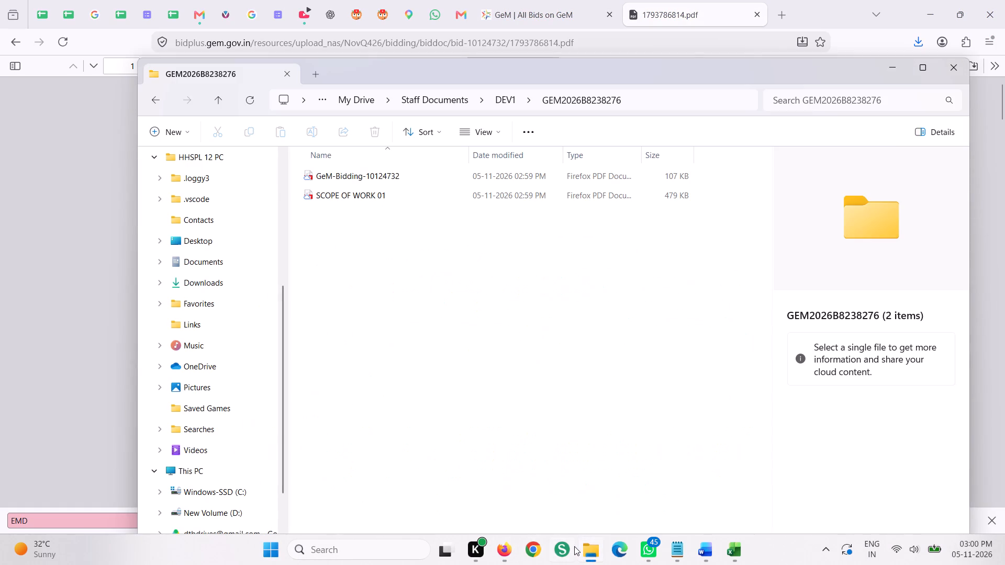
click(574, 546)
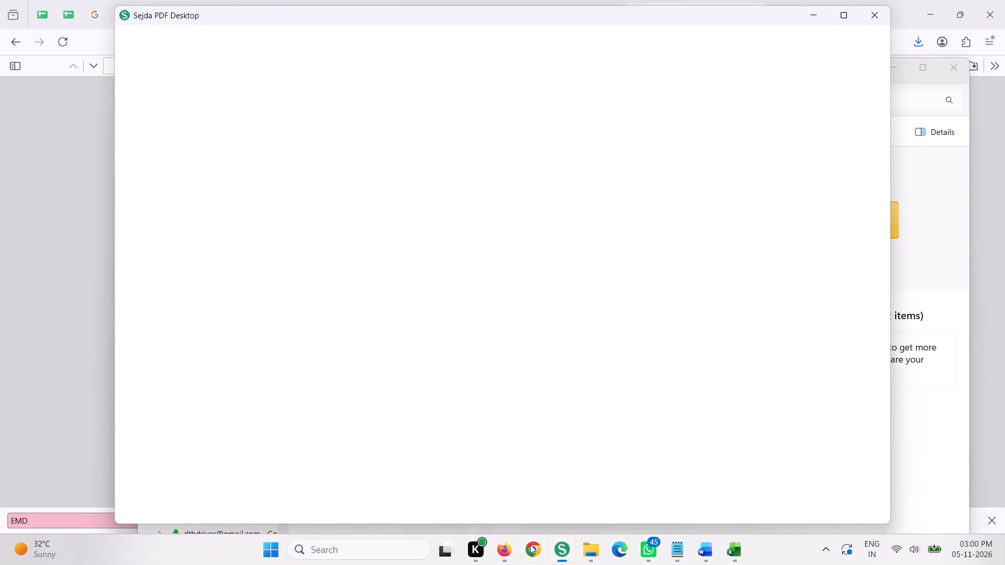
click(885, 16)
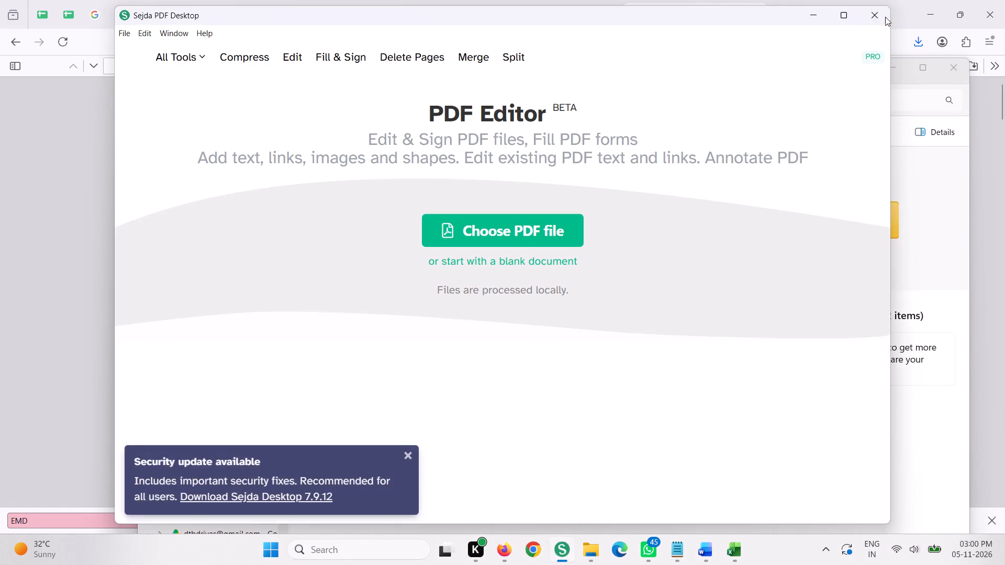
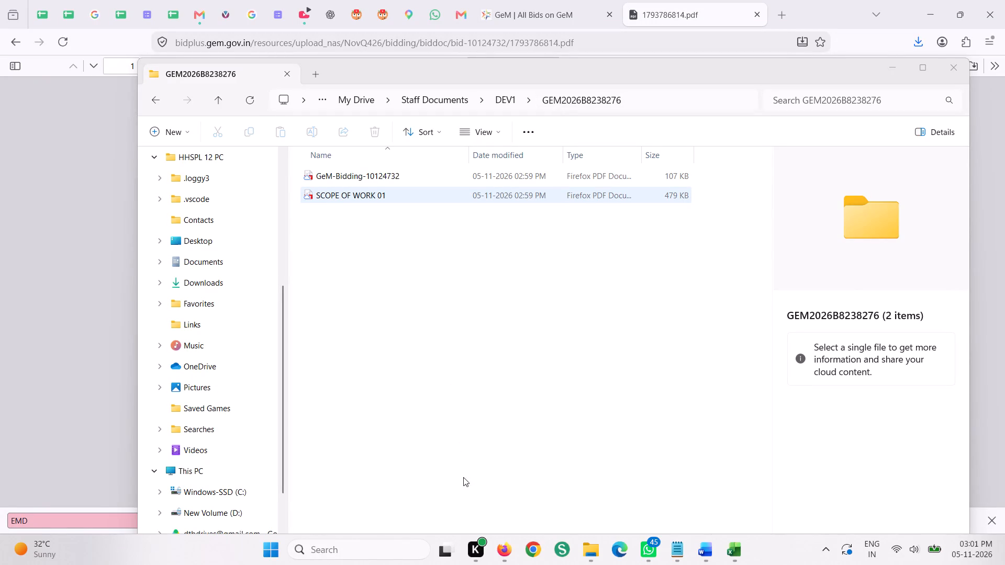
Check the scope of work PDF against the saved folder files and return to the bid document's Pre Bid Detail(s) section.
click(505, 543)
click(608, 0)
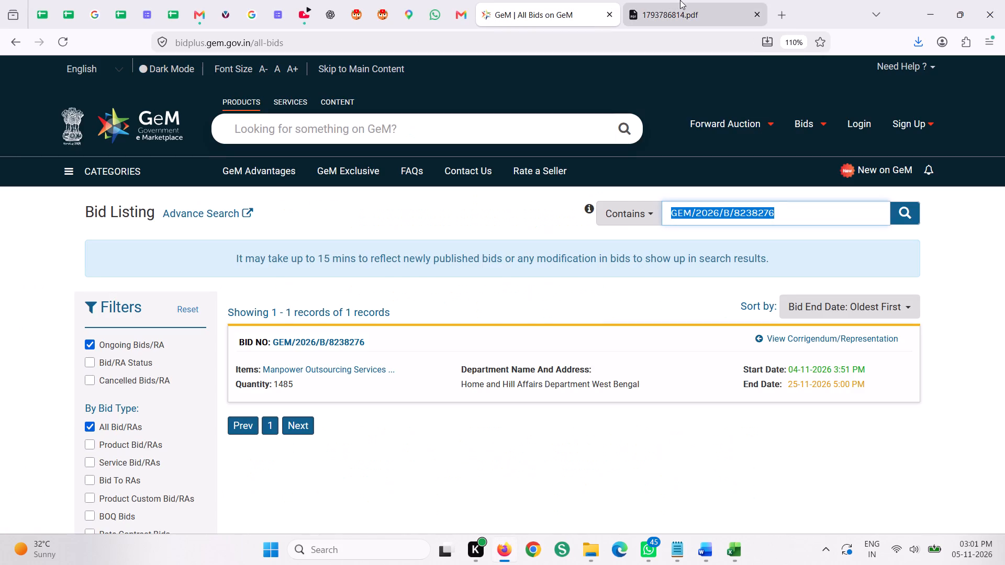
click(680, 0)
scroll(628, 248, up, 3)
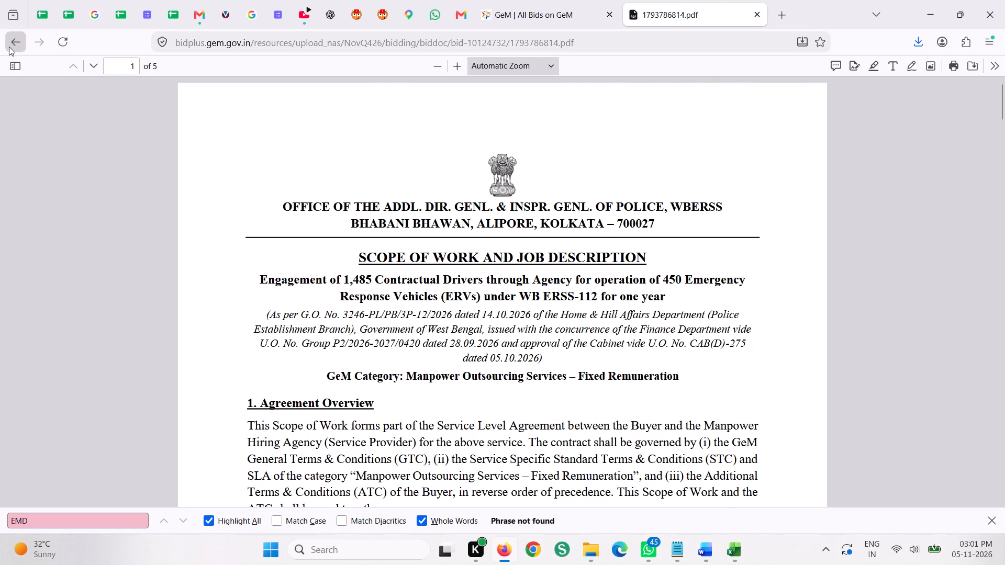
click(9, 47)
click(511, 113)
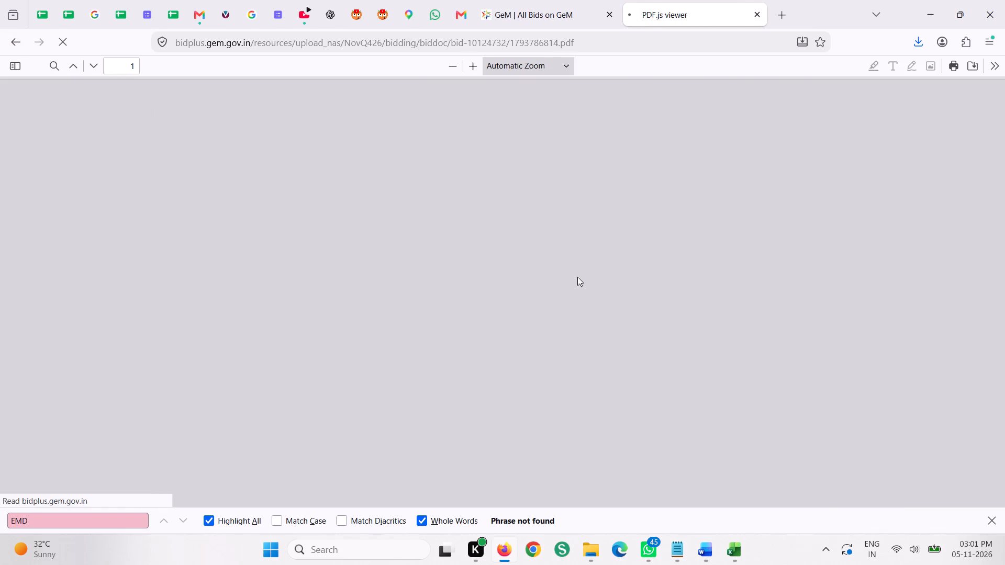
click(593, 553)
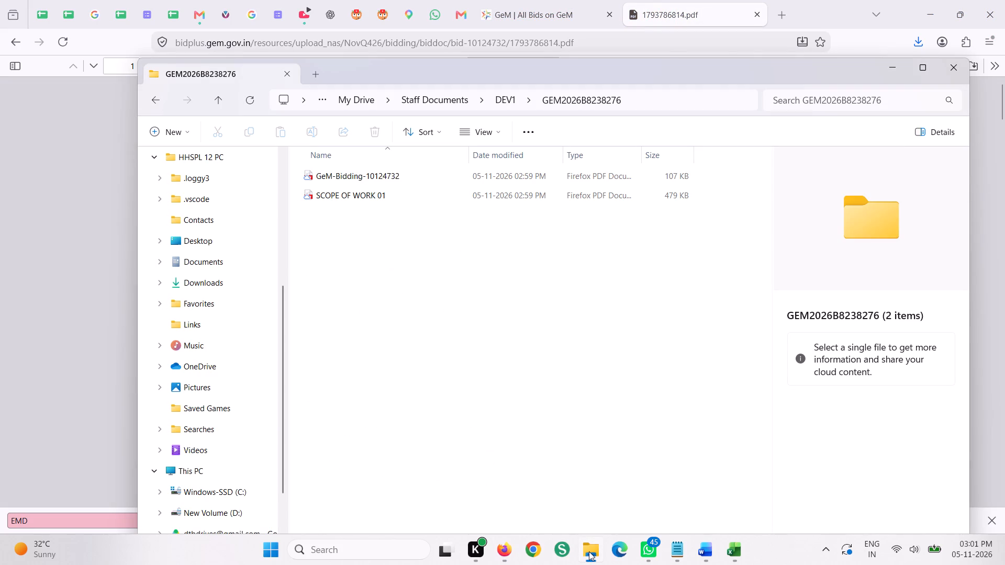
click(589, 551)
click(11, 46)
scroll(523, 323, down, 1)
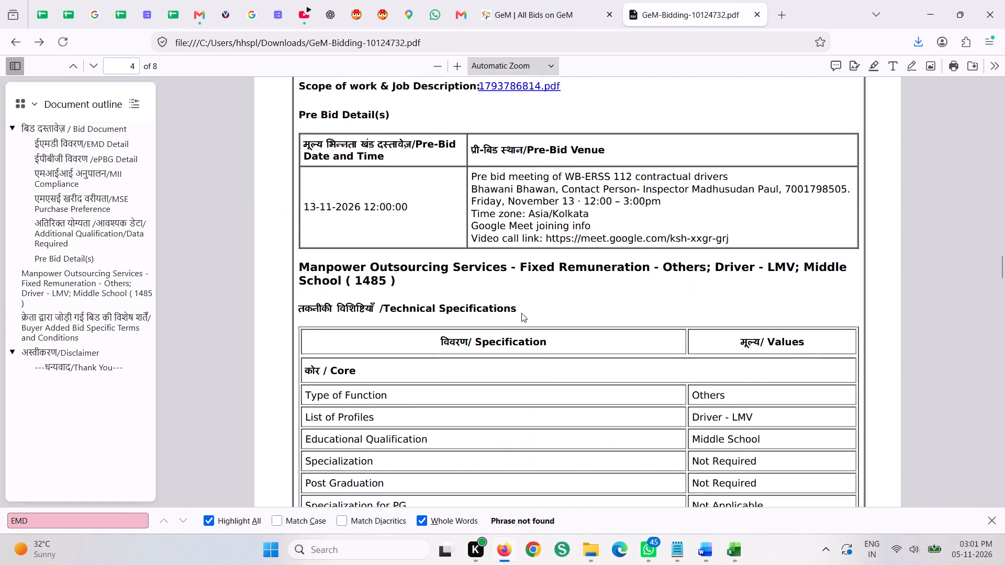
scroll(513, 302, up, 1)
Switch to the REQUIRED DOCUMENTS Word file and delete the previous tender's text after "1.SHOPACT –".
click(414, 171)
click(416, 167)
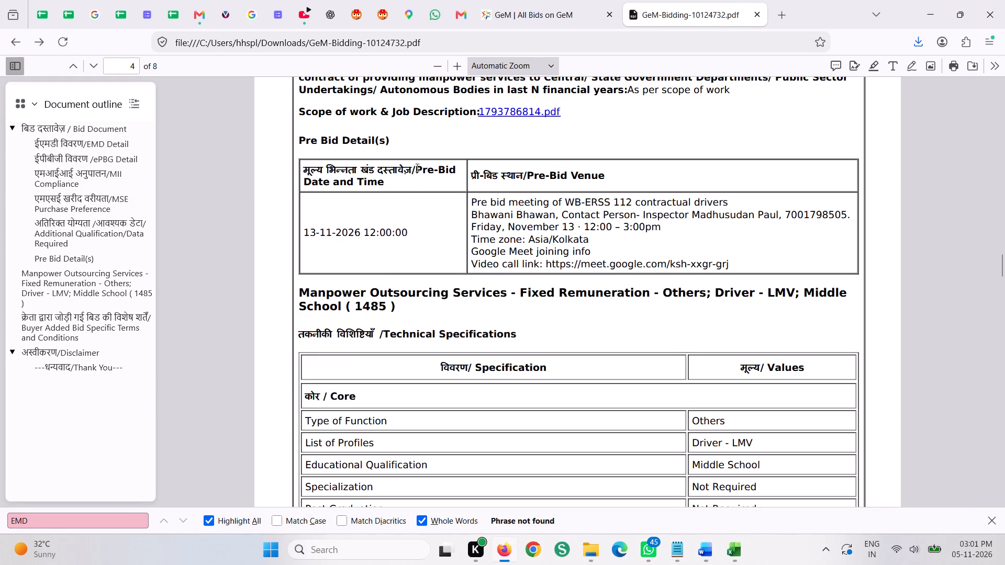
drag(416, 167, 464, 166)
key(ctrl+c)
key(ctrl+c)
click(707, 548)
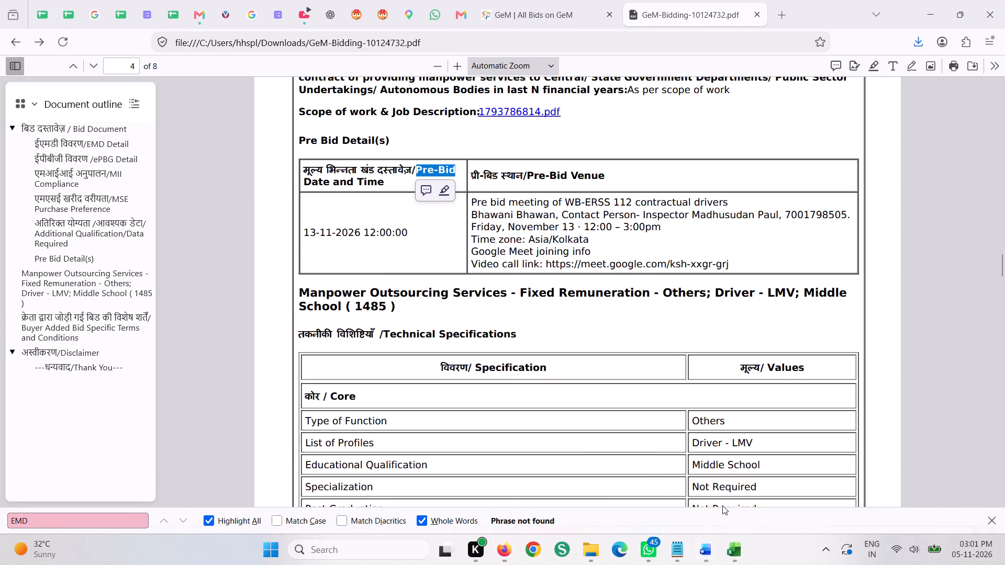
click(225, 499)
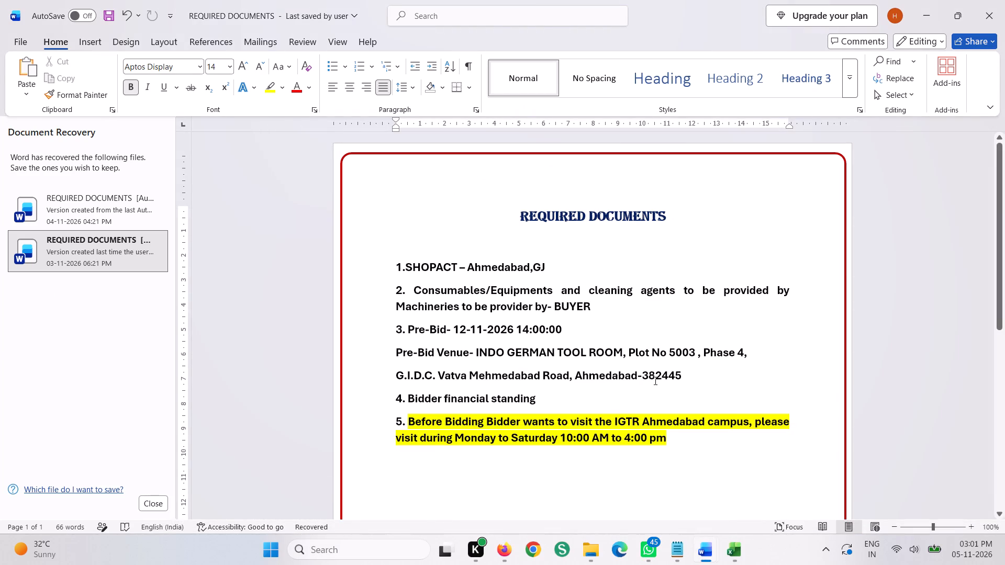
key(alt+Tab)
scroll(579, 337, down, 3)
scroll(569, 363, up, 3)
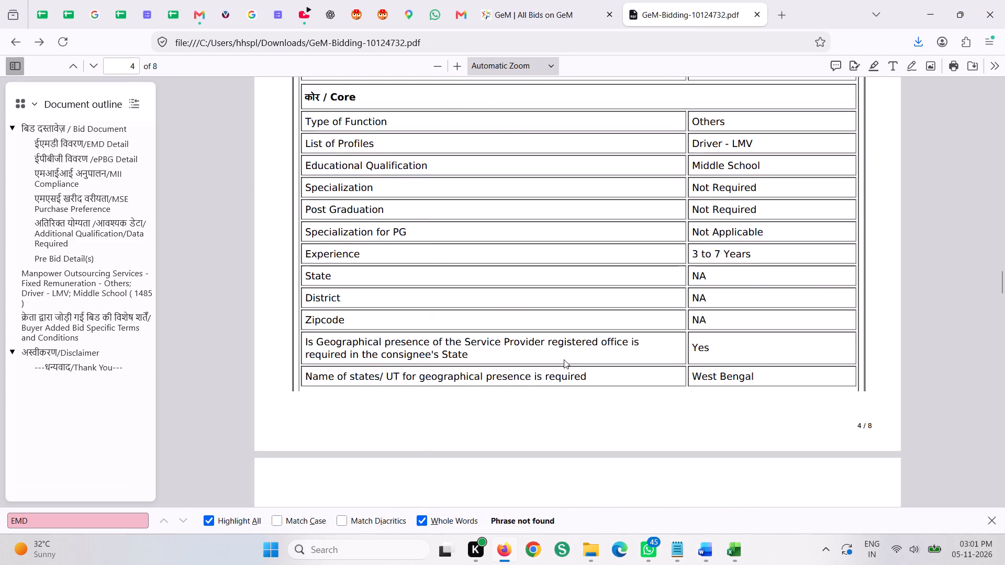
key(alt+Tab)
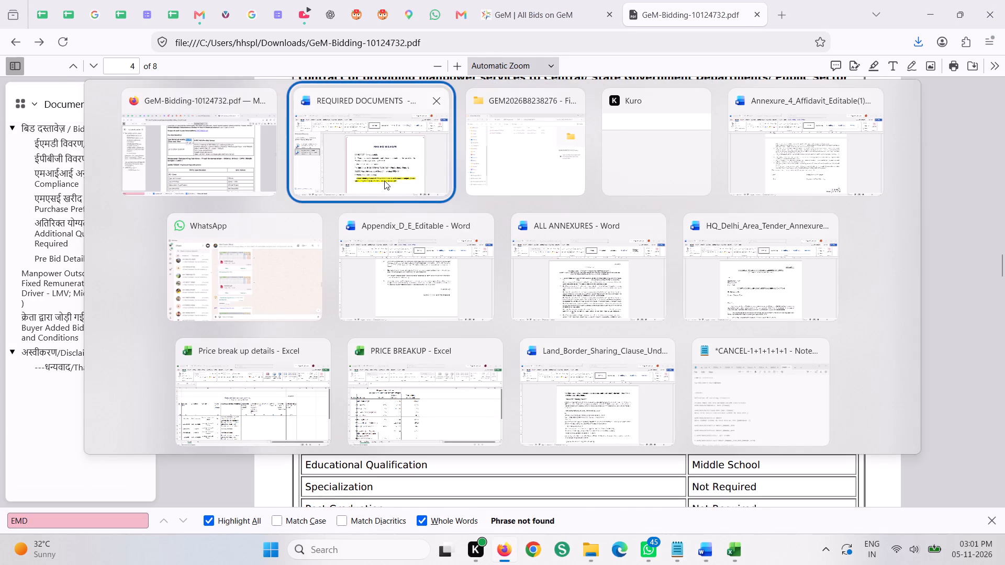
click(384, 174)
drag(469, 268, 676, 458)
key(BackSpace)
key(alt+Tab)
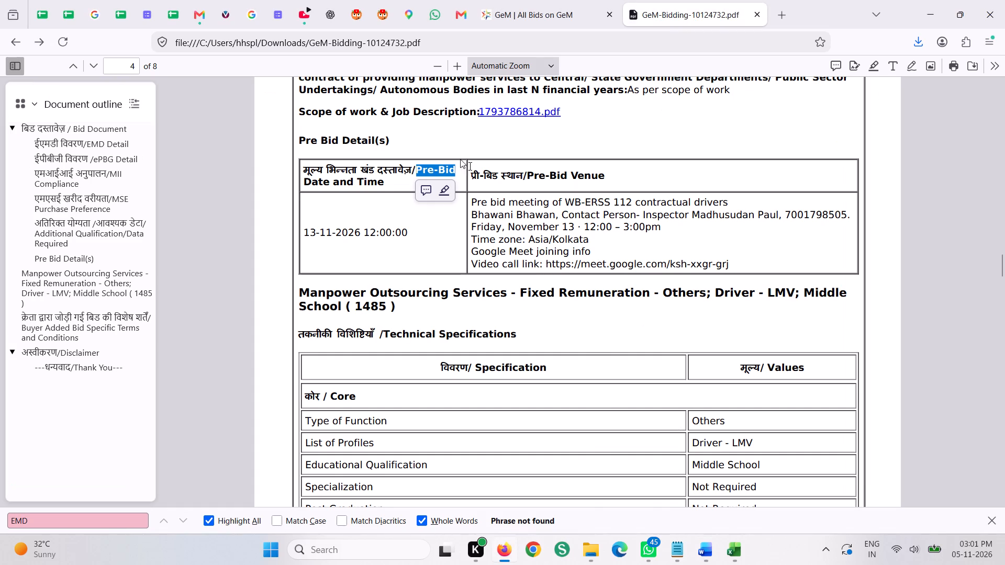
key(ctrl+c)
key(alt+Tab)
key(Return)
key(ctrl+v)
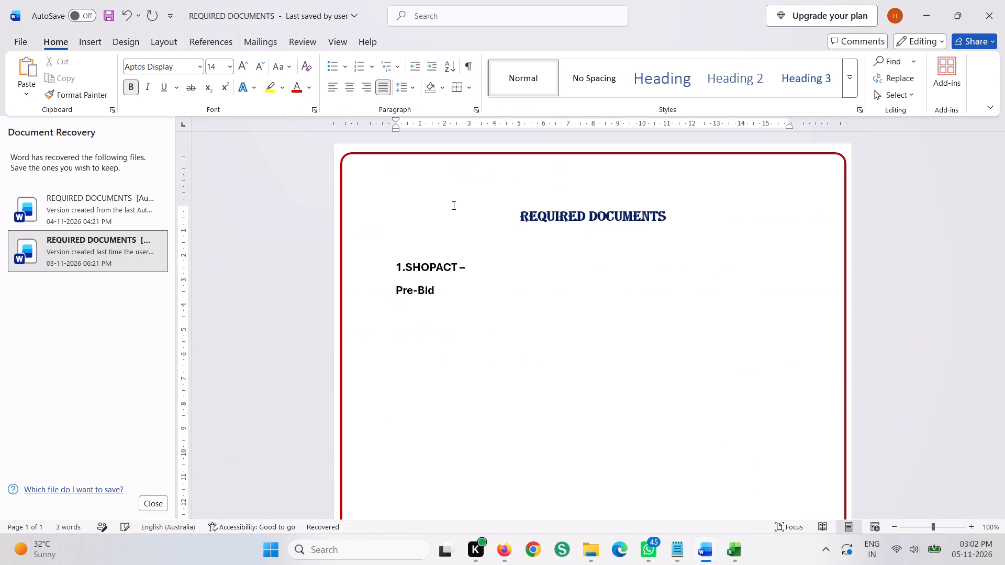
key(minus)
key(alt+Tab)
click(325, 223)
triple_click(327, 229)
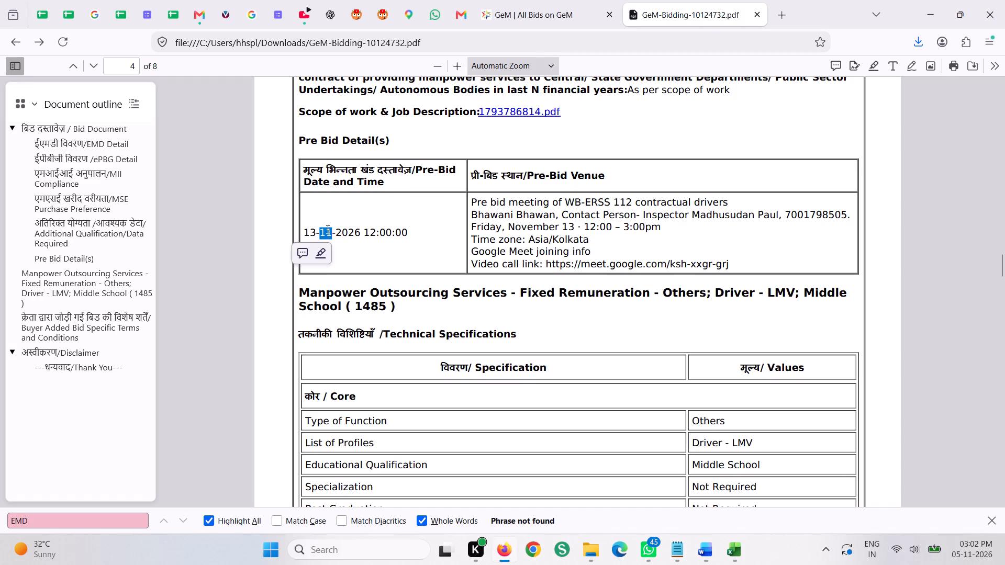
key(ctrl+c)
key(ctrl+c)
key(alt+Tab)
key(ctrl+v)
key(Return)
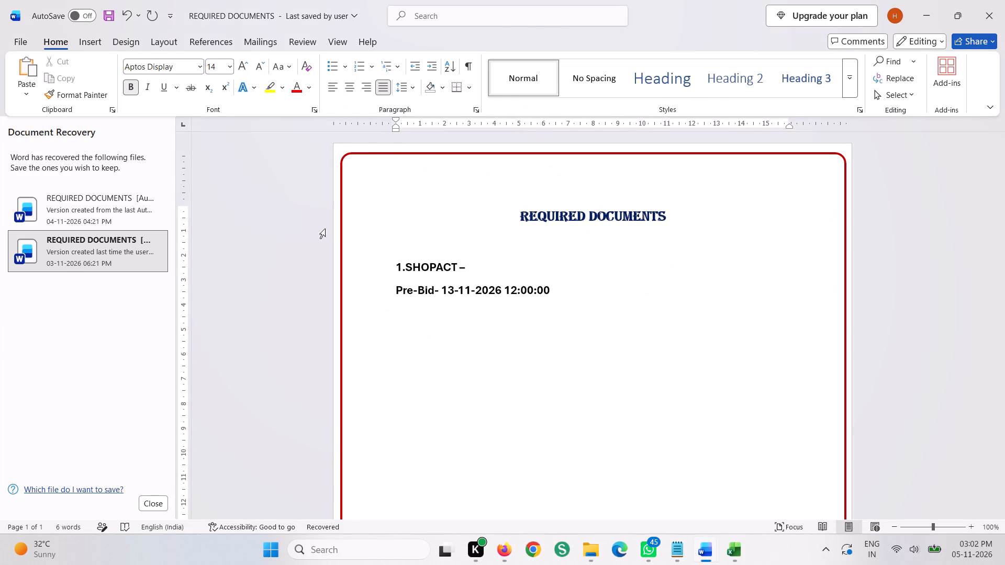
Copy the "Pre-Bid Venue" heading from the bid onto a new line in REQUIRED DOCUMENTS, followed by a hyphen.
key(alt+Tab)
click(530, 174)
drag(530, 174, 604, 177)
key(ctrl+c)
key(ctrl+c)
key(alt+Tab)
key(ctrl+v)
key(minus)
Copy the full pre-bid meeting details, from "bid meeting of WB-ERSS 112" to the video call link, after Pre-Bid Venue, and start item "2.".
key(alt+Tab)
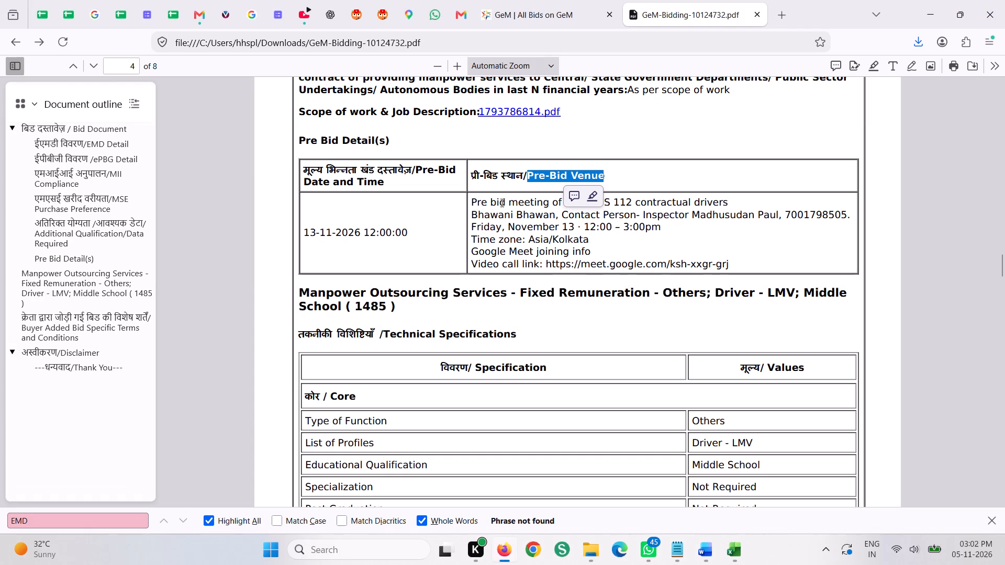
click(499, 201)
drag(499, 201, 738, 266)
key(ctrl+c)
key(ctrl+c)
key(ctrl+c)
key(ctrl+c)
key(alt+Tab)
key(ctrl+v)
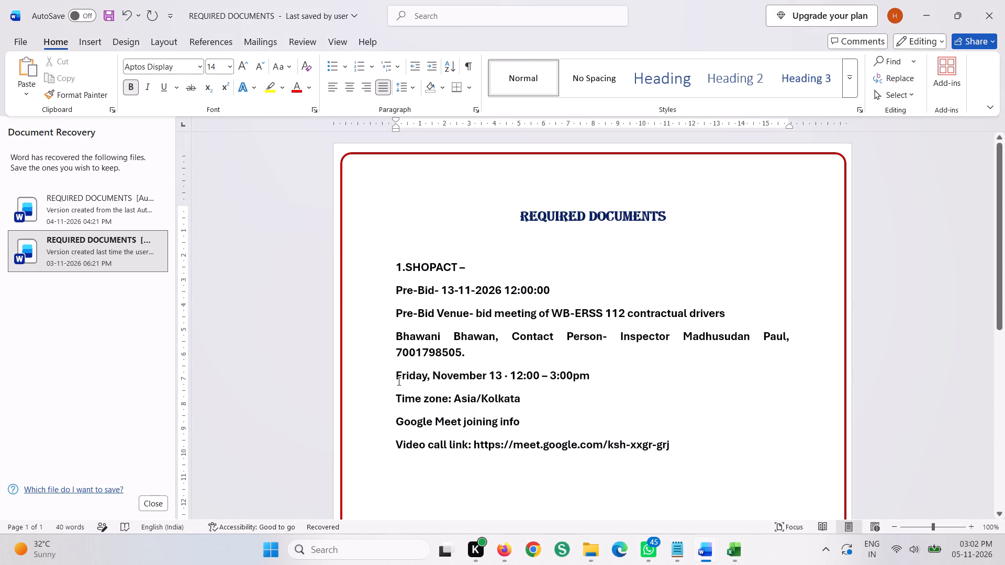
key(Return)
text(2.)
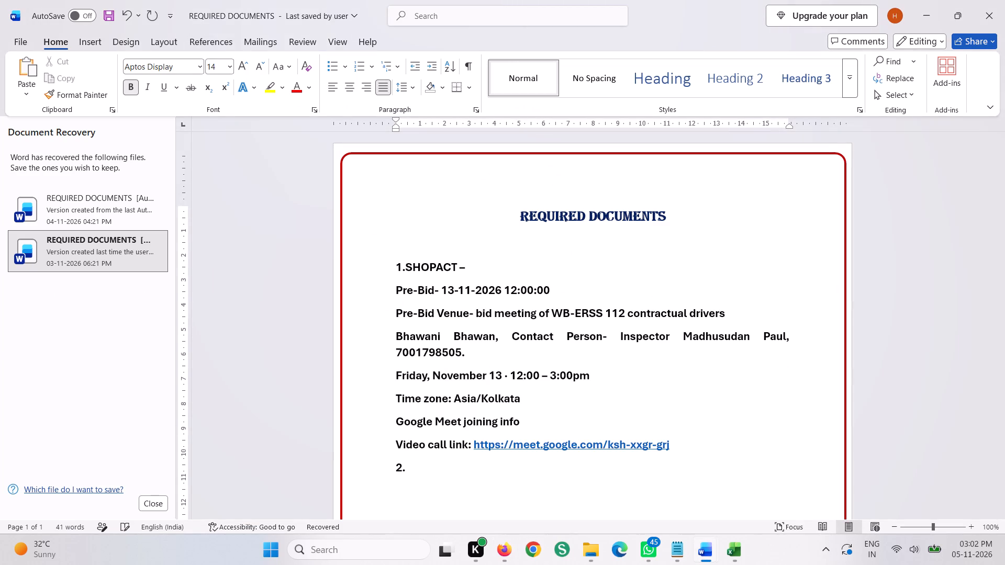
Copy the city from the bid's consignee address and complete the SHOPACT line as "Kolkata,WEST BENGAL".
key(alt+Tab)
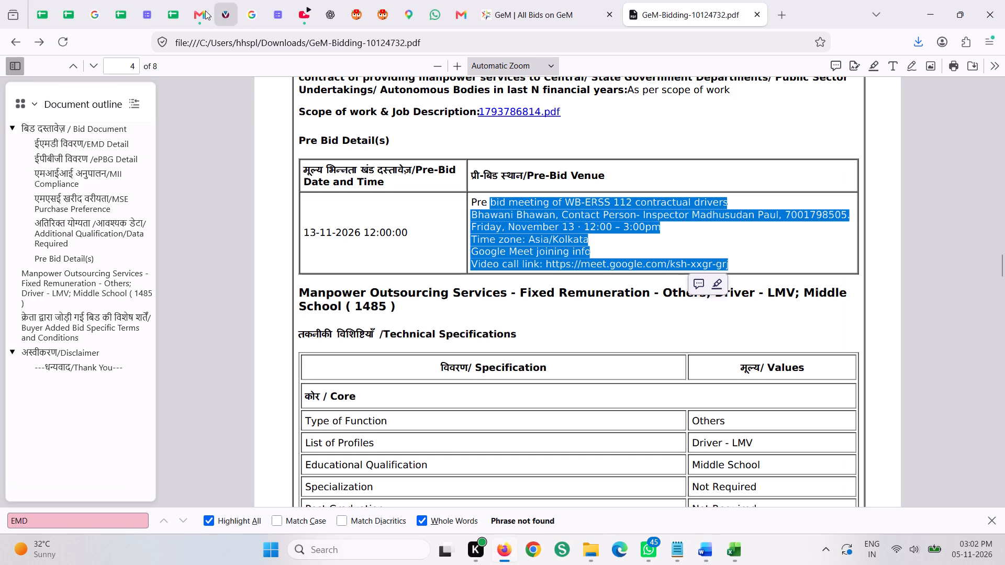
click(311, 28)
click(325, 193)
click(684, 0)
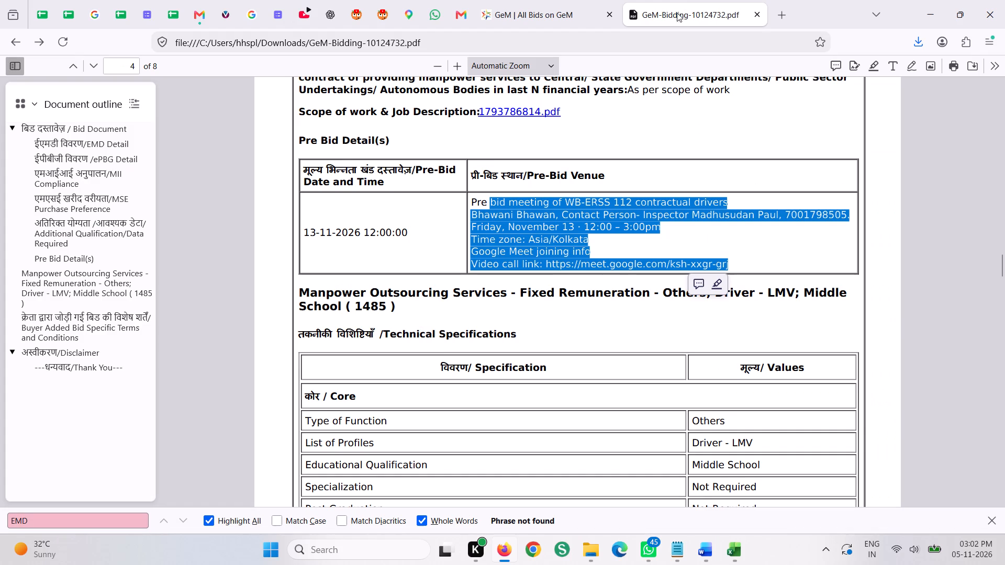
scroll(533, 198, down, 2)
scroll(588, 267, up, 1)
scroll(627, 284, down, 3)
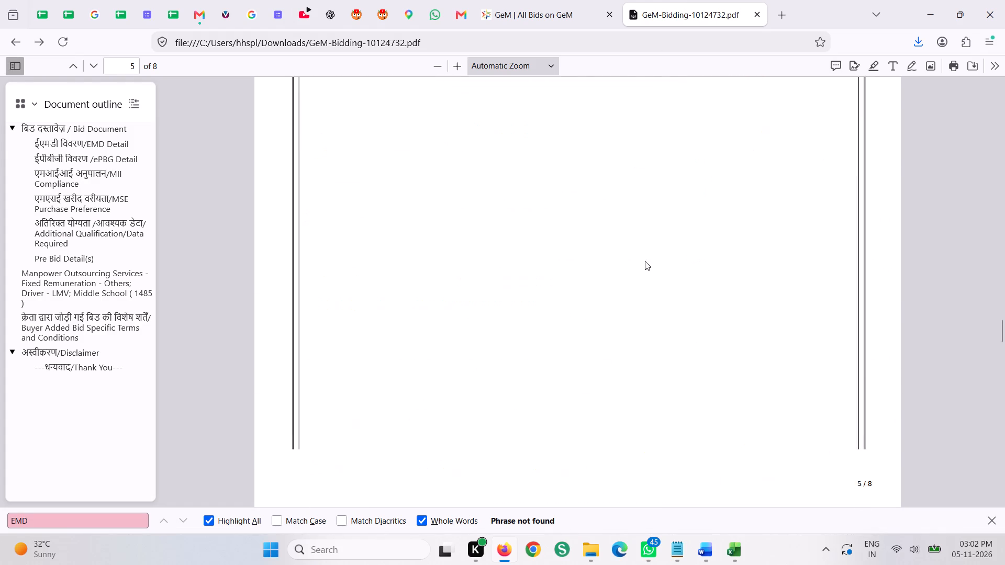
scroll(610, 283, down, 1)
scroll(554, 298, down, 2)
scroll(562, 284, up, 1)
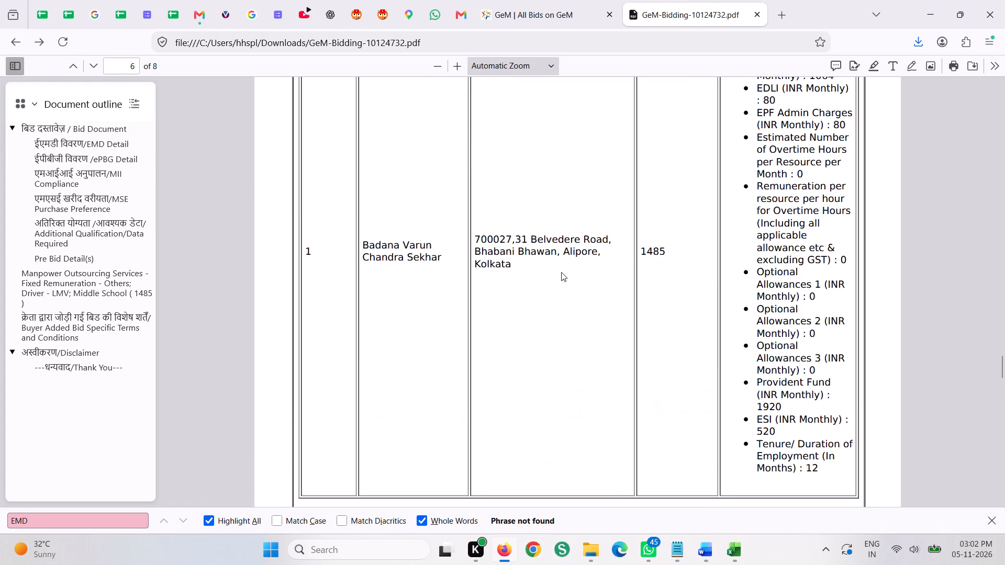
double_click(497, 267)
key(ctrl+c)
click(706, 557)
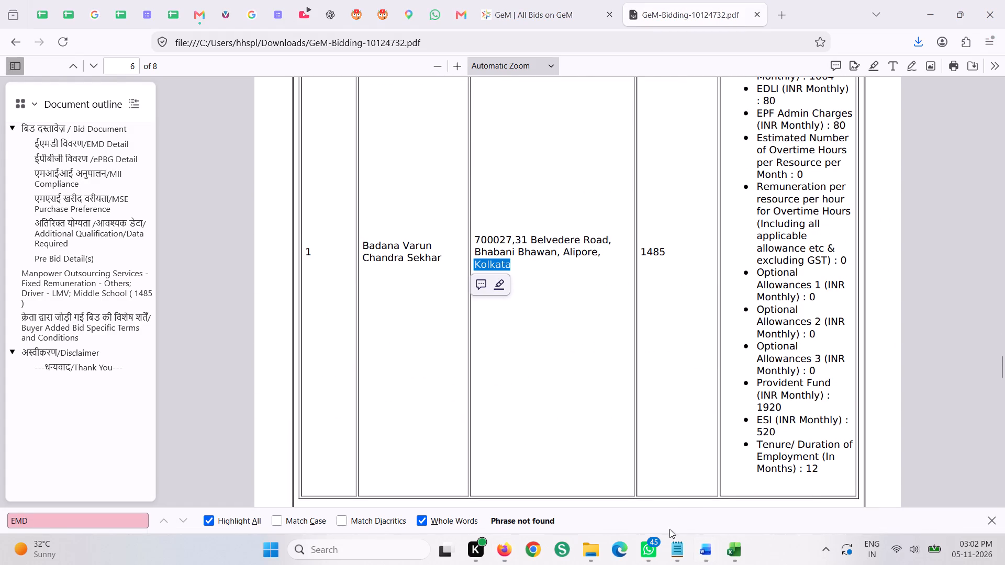
click(247, 484)
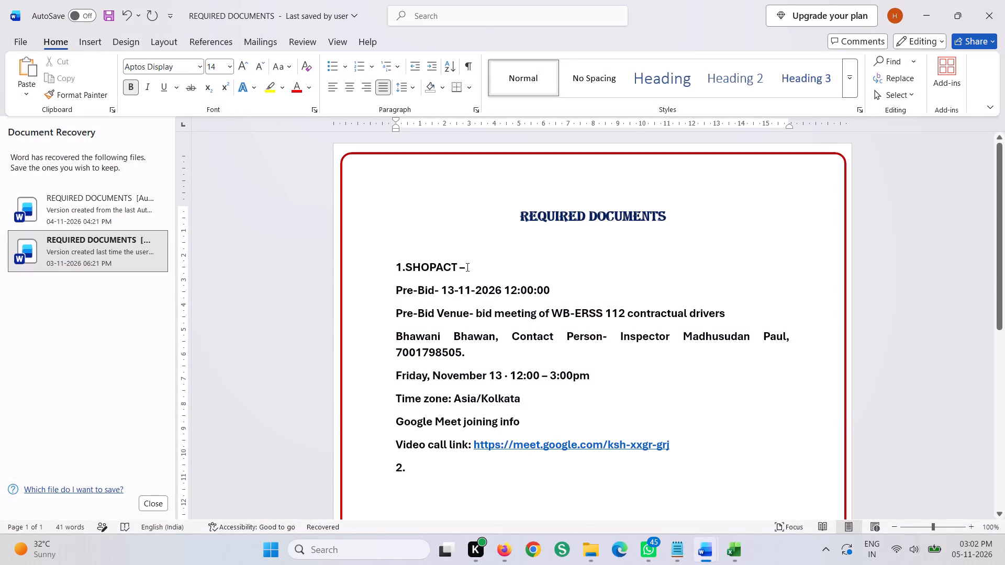
click(466, 267)
key(ctrl+v)
text(,WEST BENGAL)
Open the buyer uploaded ATC document linked under Buyer Added Bid Specific ATC and review its General and Eligibility Criteria clauses.
key(alt+Tab)
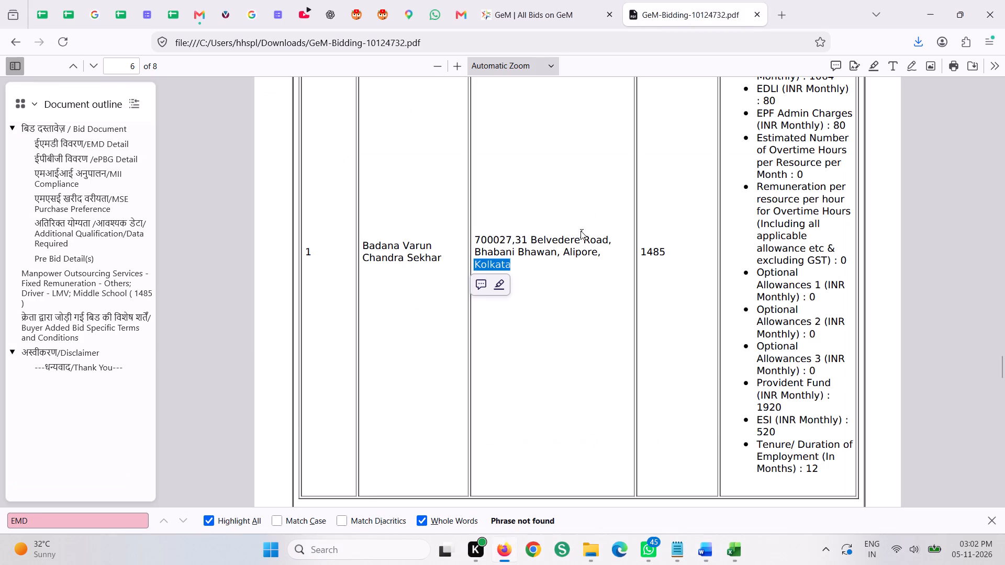
scroll(544, 240, down, 2)
scroll(519, 263, up, 1)
scroll(503, 276, down, 1)
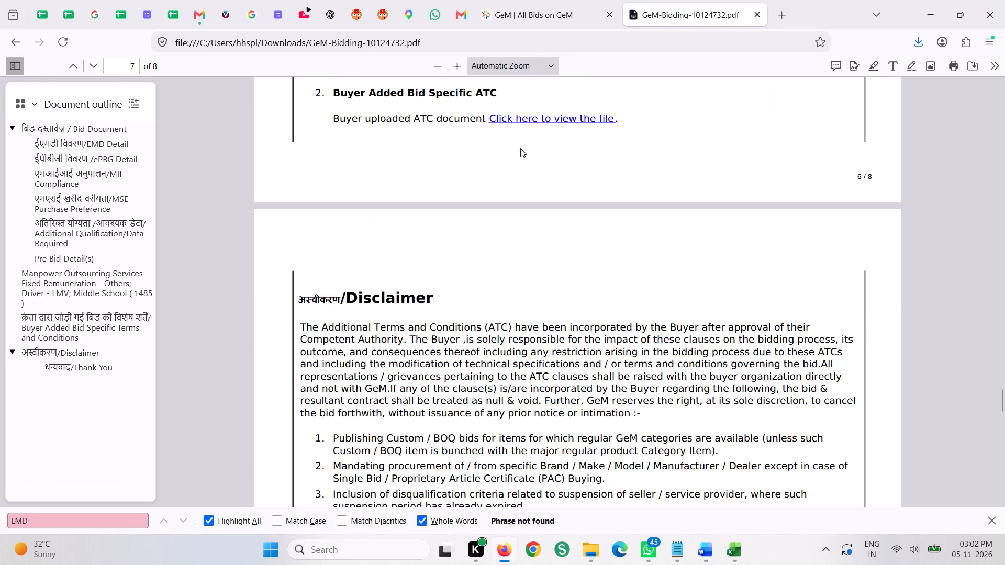
click(517, 119)
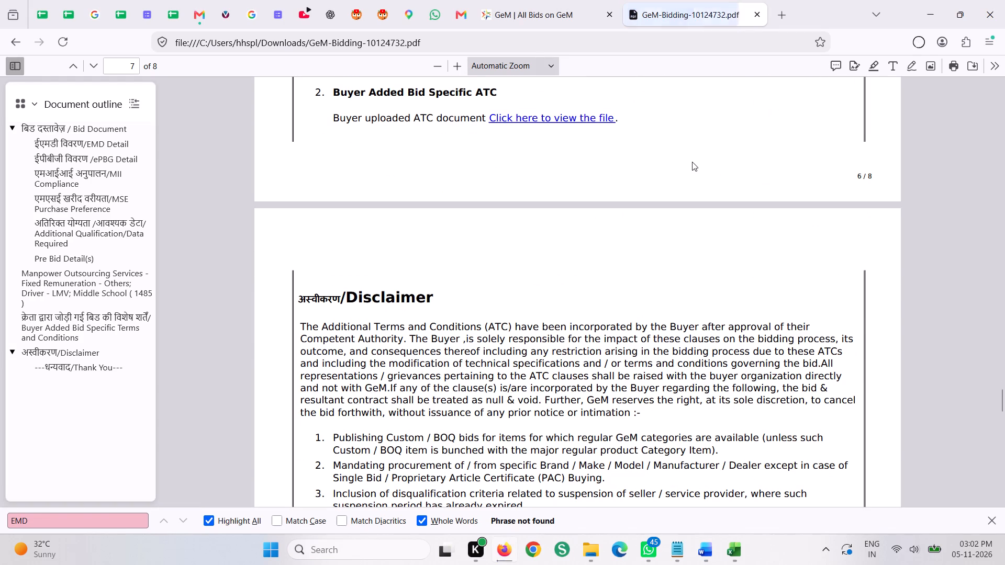
click(422, 351)
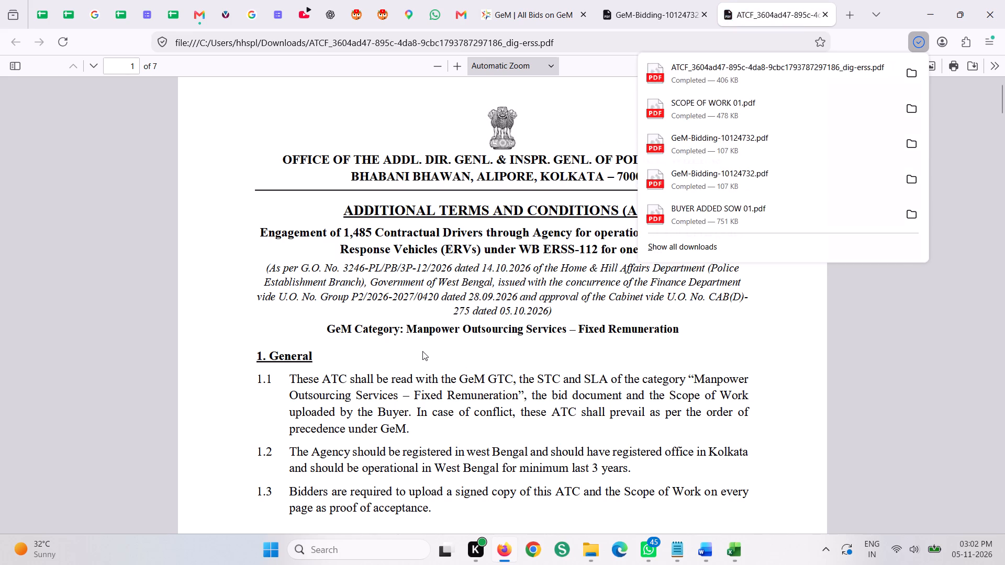
scroll(446, 358, down, 1)
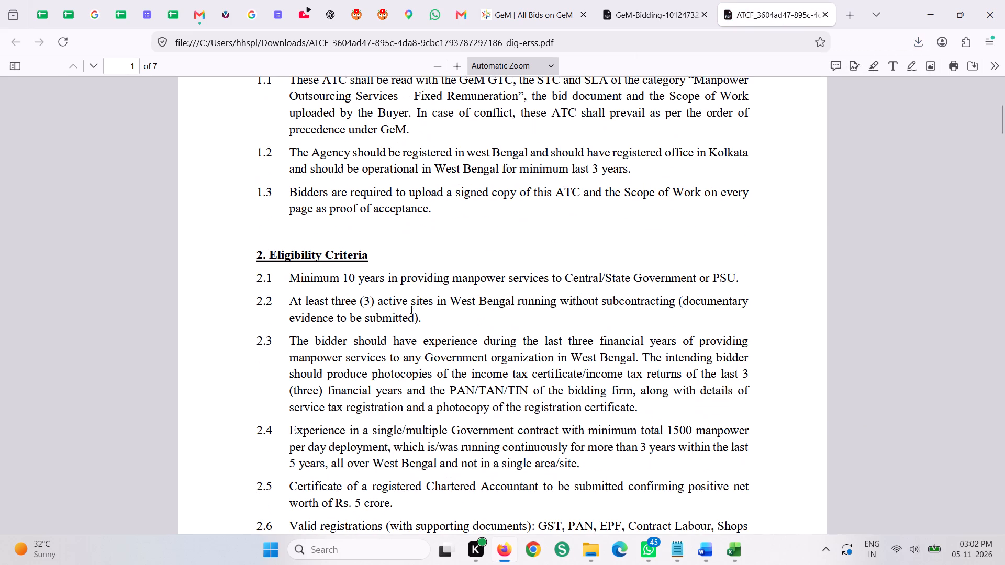
scroll(479, 201, up, 3)
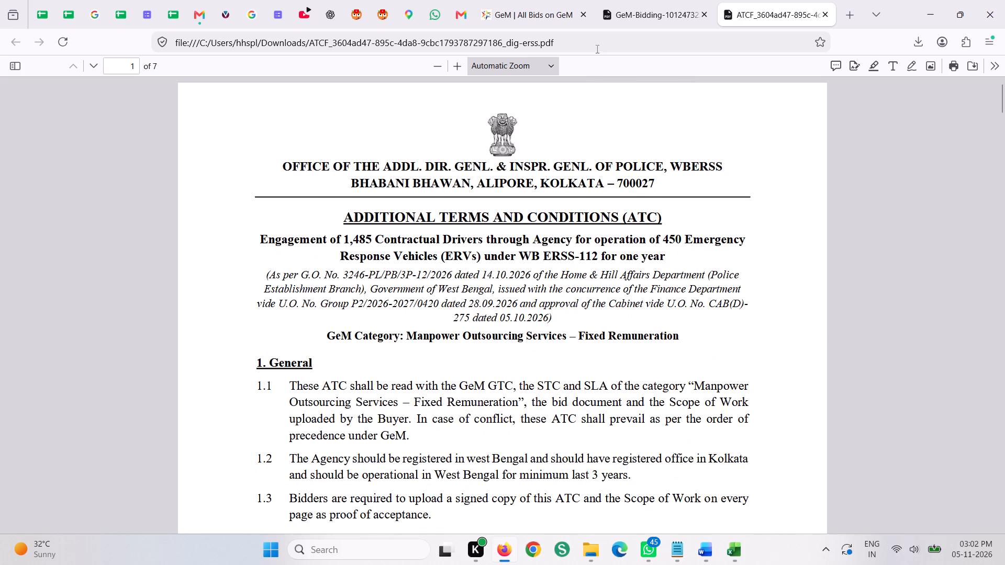
Return to the bid document's Additional Qualification section and reopen the linked Scope of work & Job Description PDF at its first page.
click(521, 0)
click(659, 0)
scroll(612, 289, up, 11)
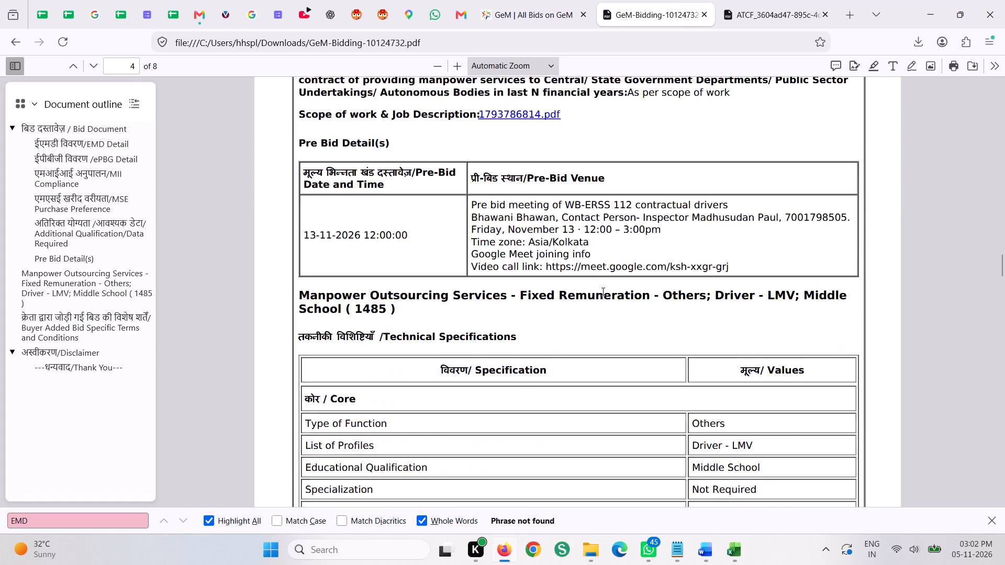
scroll(602, 291, up, 1)
scroll(578, 297, down, 2)
scroll(534, 308, down, 1)
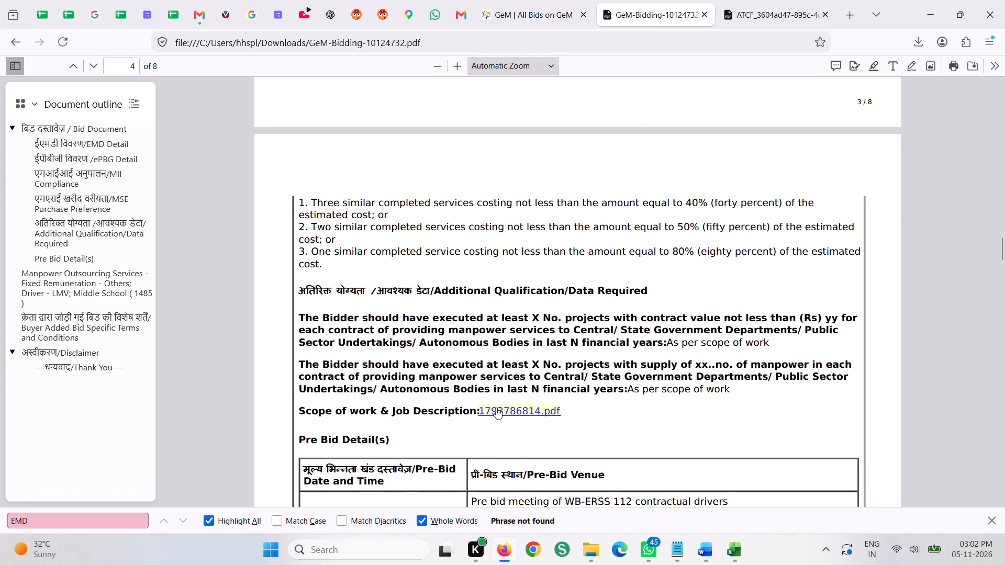
click(498, 411)
scroll(562, 344, up, 2)
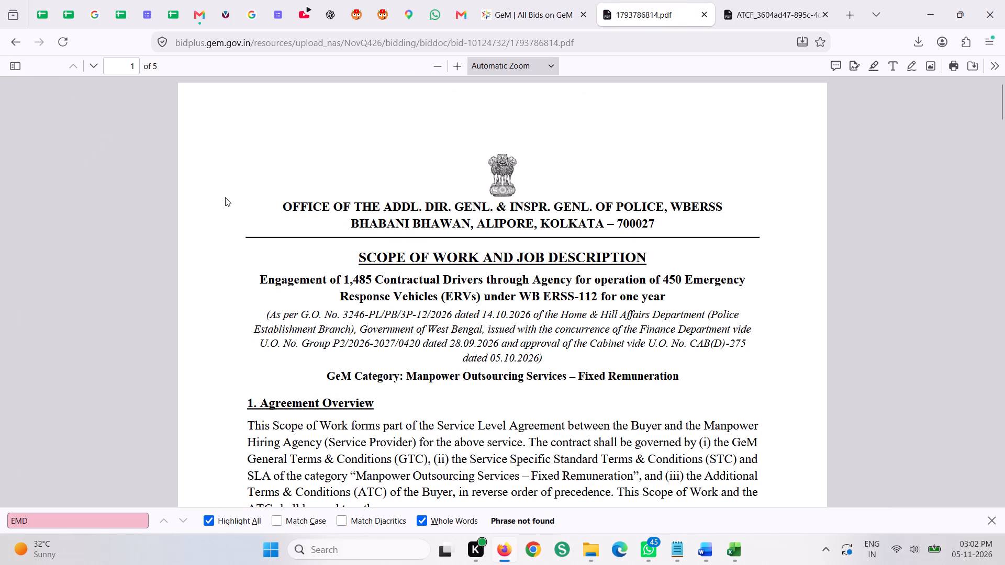
Save the additional terms and conditions PDF into the GEM2026B8238276 folder as "BUYER ADDED ATC 02".
click(764, 0)
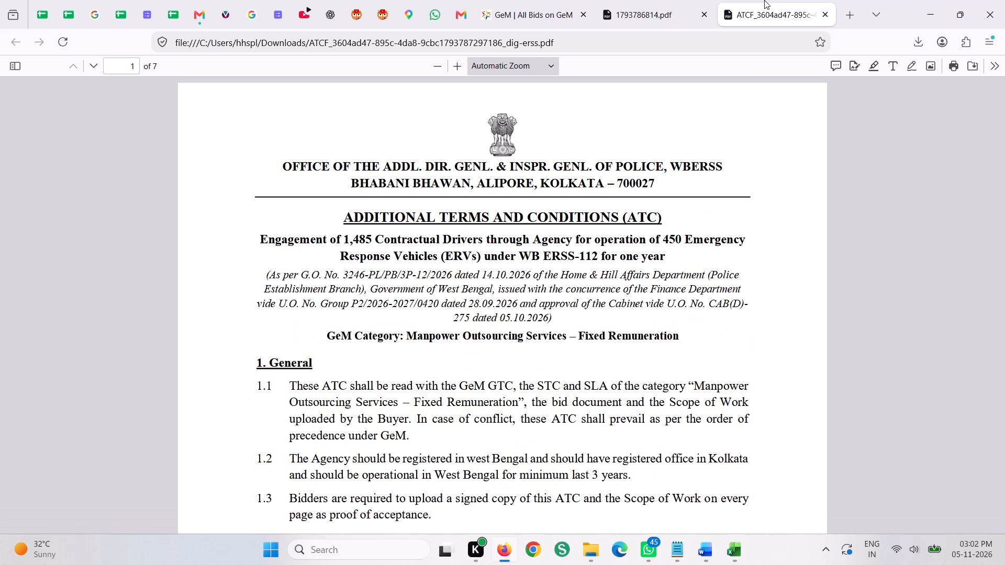
click(535, 0)
click(769, 0)
click(970, 68)
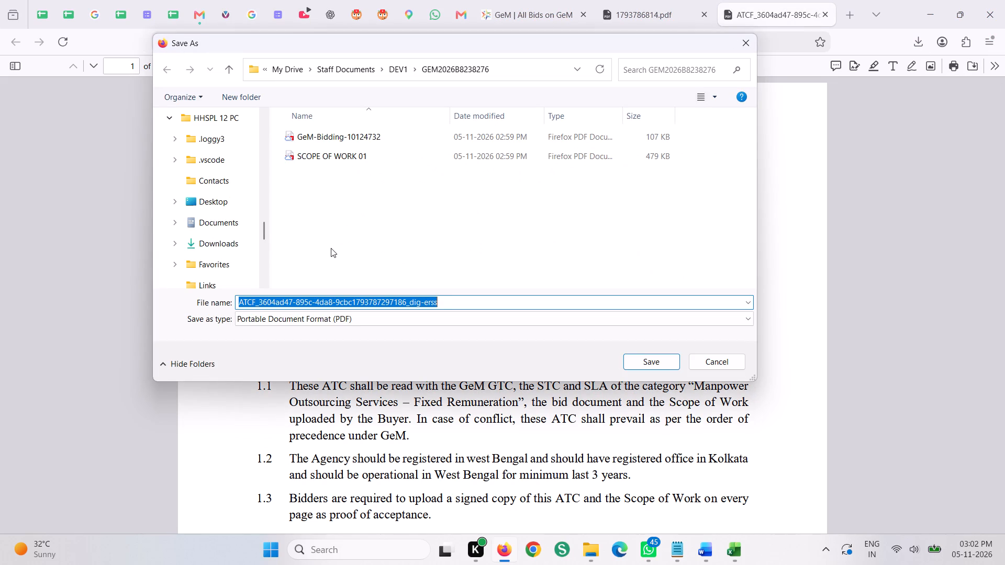
text(BUYER ADDED ATC 02)
key(Return)
Copy ATC clause 2.1, on minimum 10 years of providing manpower services to Central/State Government or PSU, into item 2 of the REQUIRED DOCUMENTS list.
scroll(383, 323, down, 1)
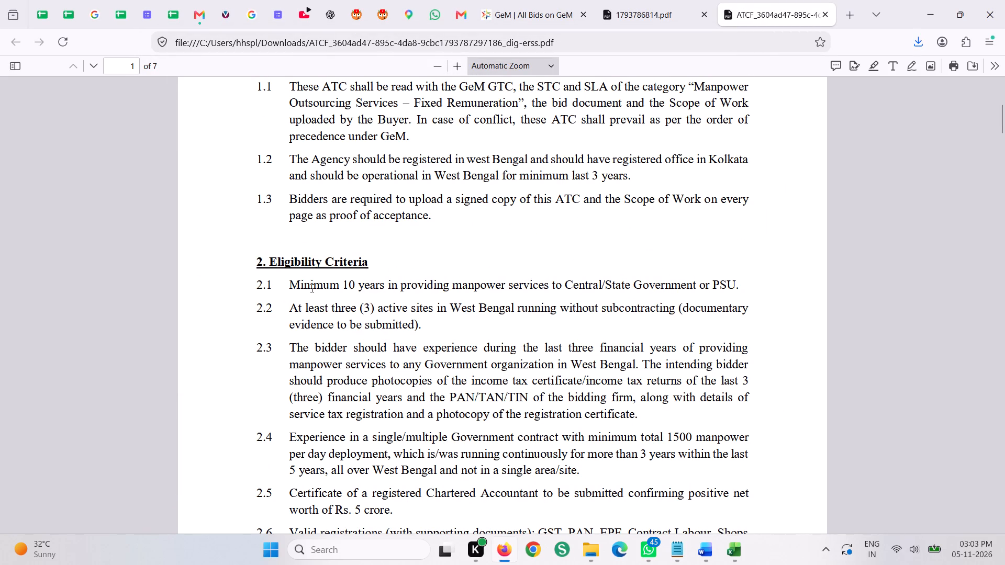
click(299, 282)
drag(299, 282, 599, 286)
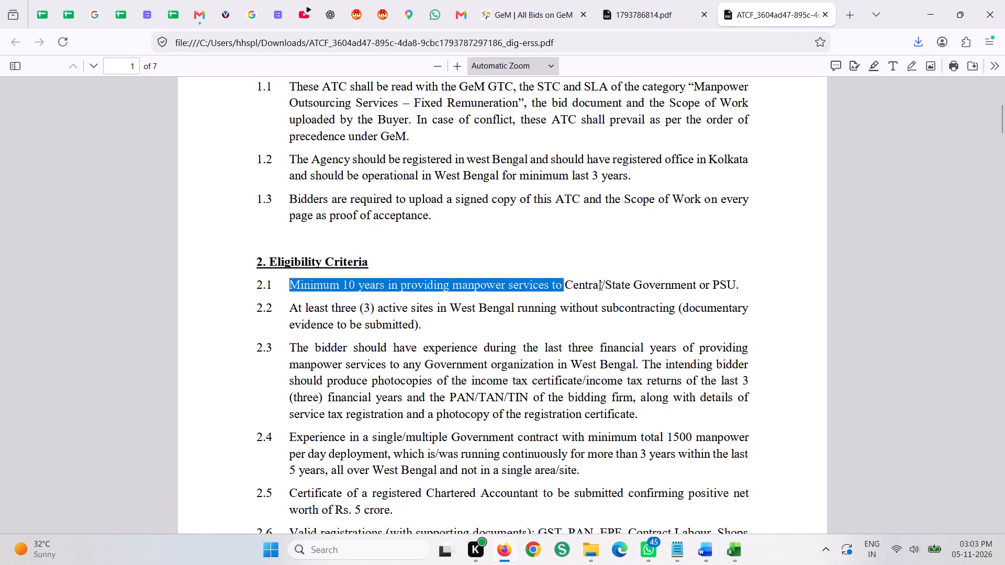
drag(599, 286, 723, 285)
key(ctrl+c)
key(ctrl+c)
key(ctrl+c)
key(alt+Tab)
click(435, 472)
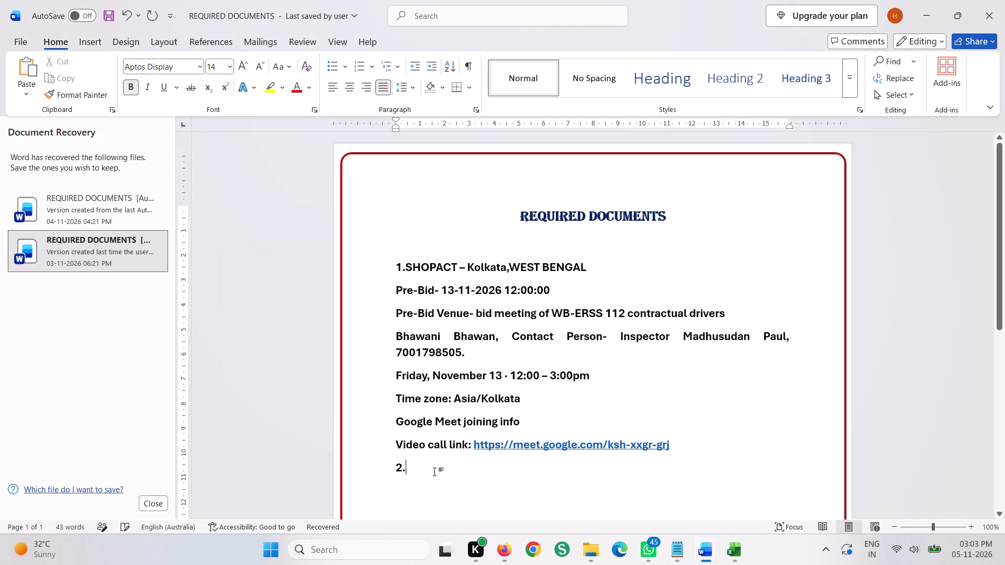
key(ctrl+v)
Add item 3 to the list from ATC clause 2.2: "At least three (3) active sites in West Bengal running without subcontracting".
key(Return)
text(6.)
key(BackSpace)
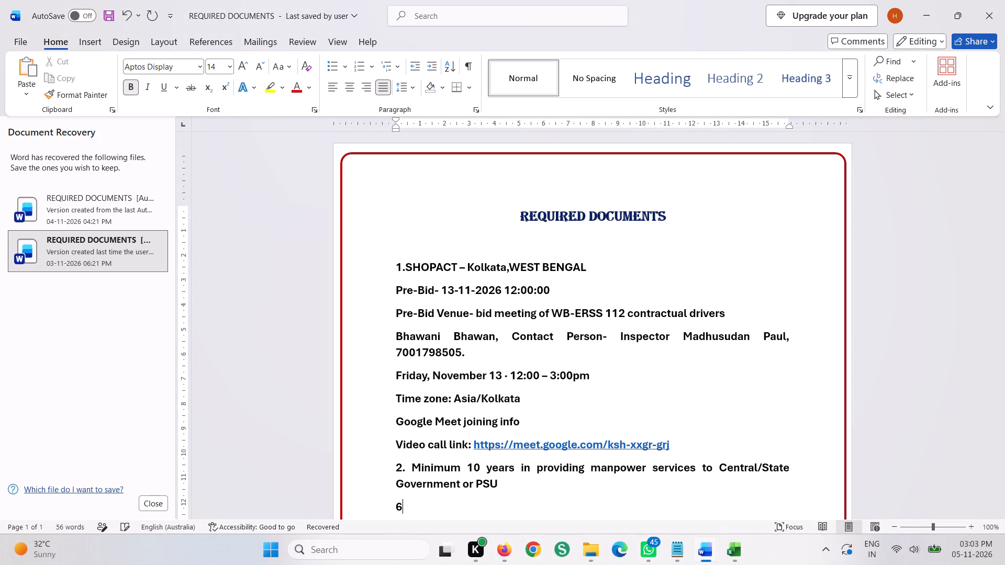
key(BackSpace)
text(3.)
key(alt+Tab)
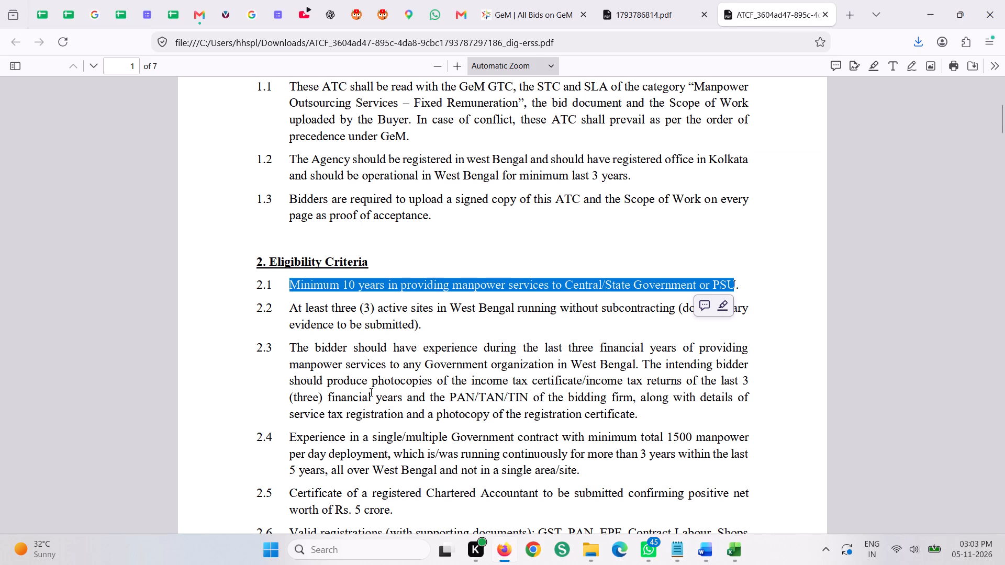
click(300, 306)
drag(300, 306, 428, 316)
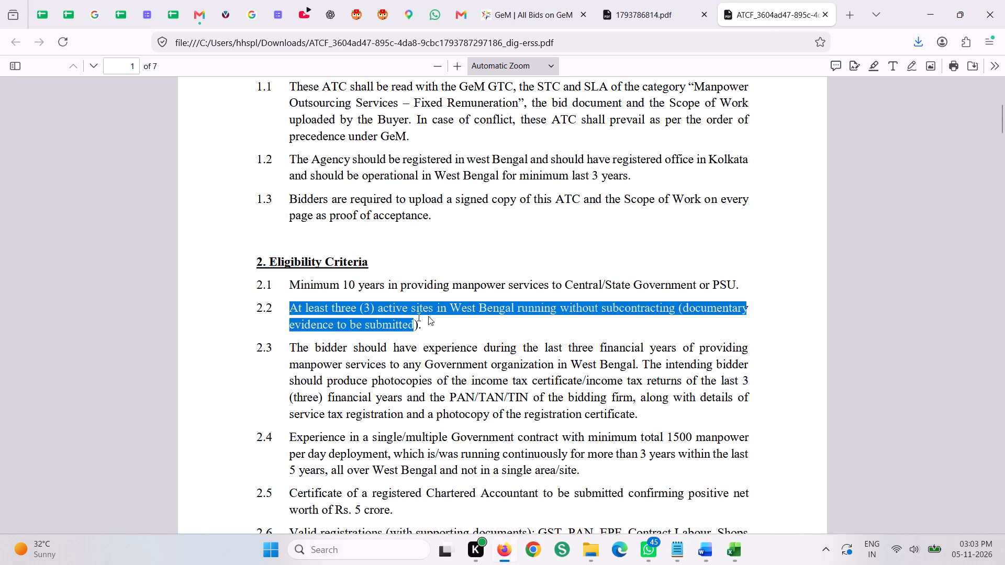
drag(428, 316, 624, 307)
key(ctrl+c)
ctrl+click(624, 307)
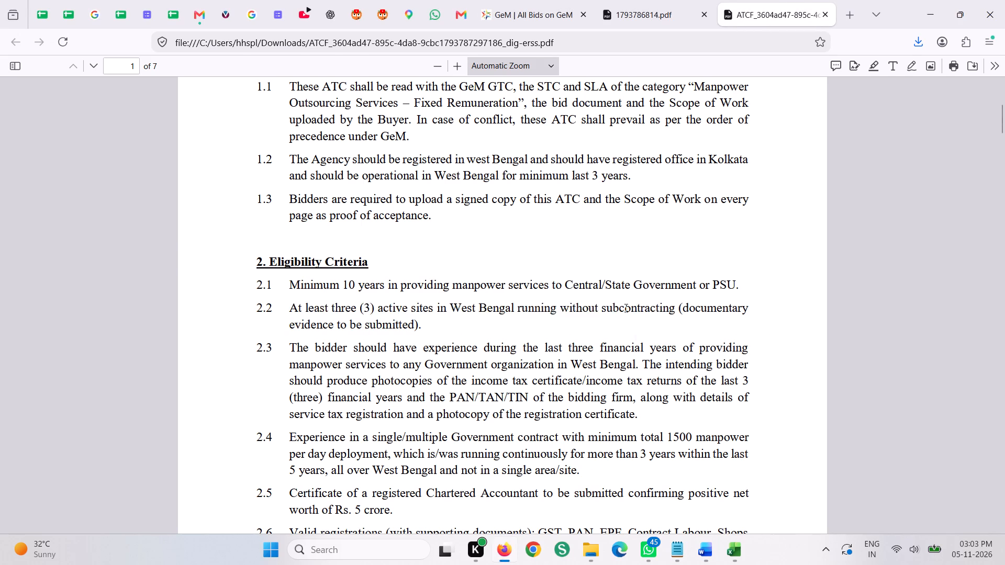
key(alt+Tab)
key(ctrl+v)
Add item 4 from ATC clause 2.3, from "experience during the last three financial years" to "Government organization in West Bengal.".
key(Return)
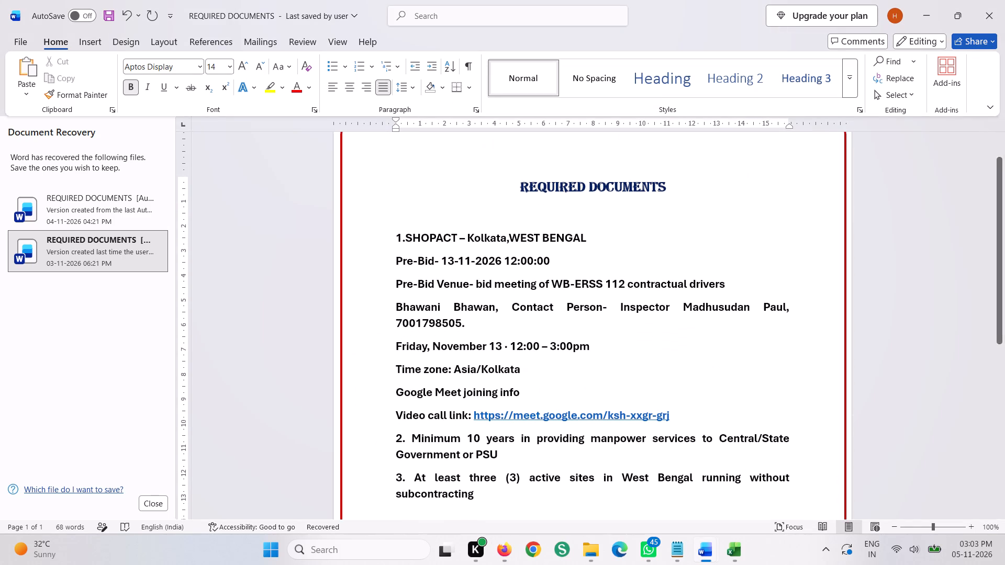
text(4.)
key(alt+Tab)
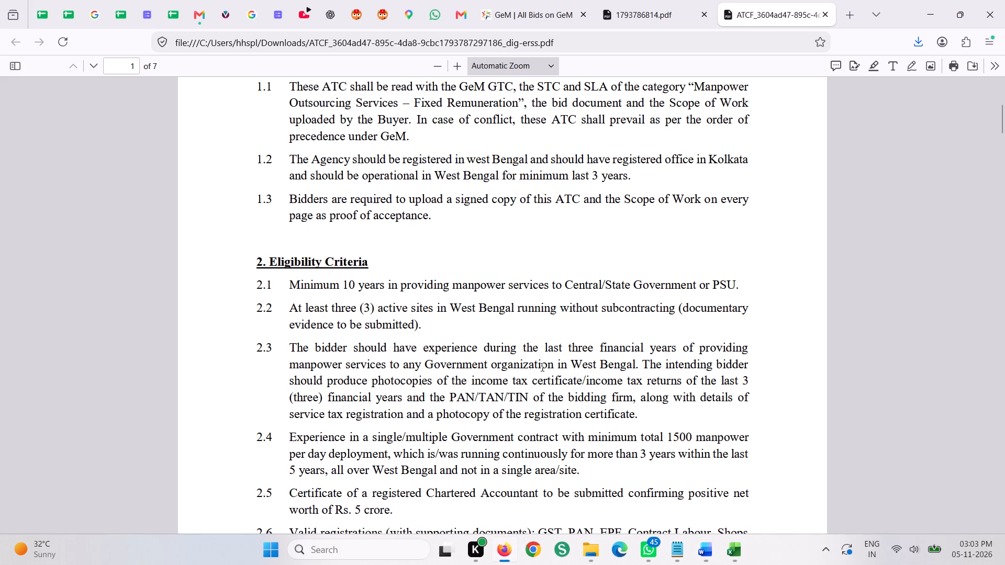
click(428, 346)
drag(428, 346, 634, 363)
key(ctrl+c)
key(ctrl+c)
key(ctrl+c)
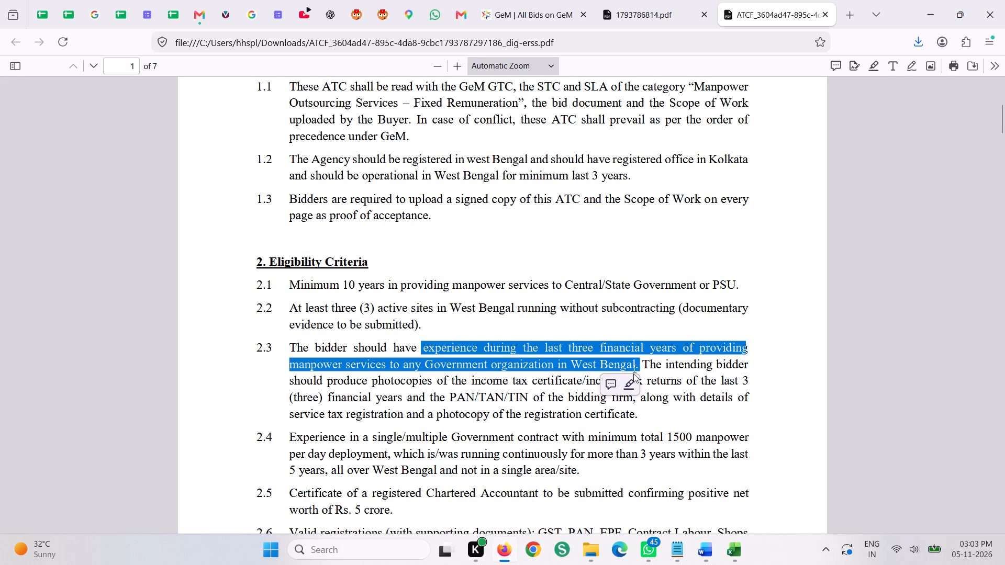
key(alt+Tab)
key(ctrl+v)
Add item 5 with the full text of ATC clause 2.4, on government contract experience with minimum total 1500 manpower per day.
key(Return)
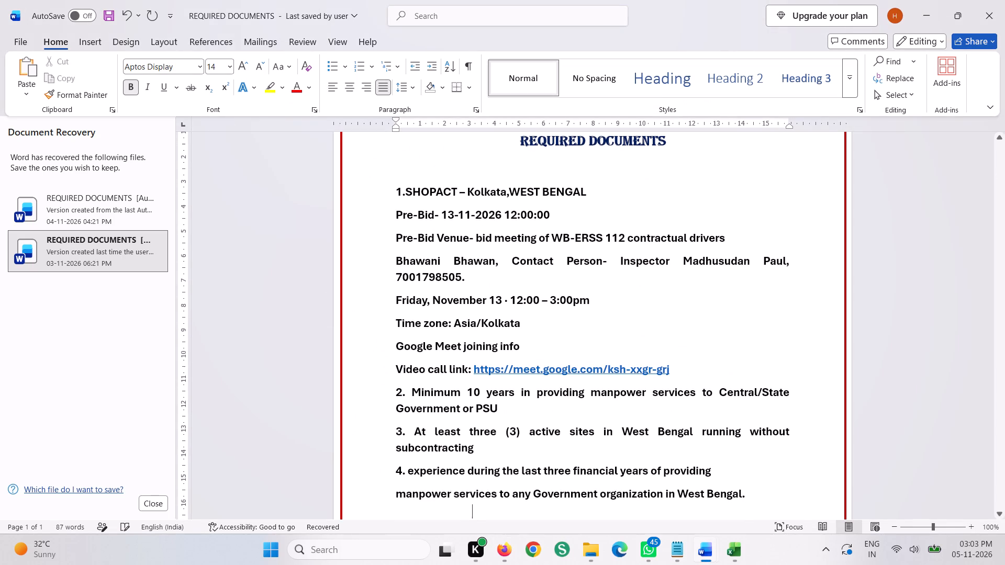
text(5.)
key(alt+Tab)
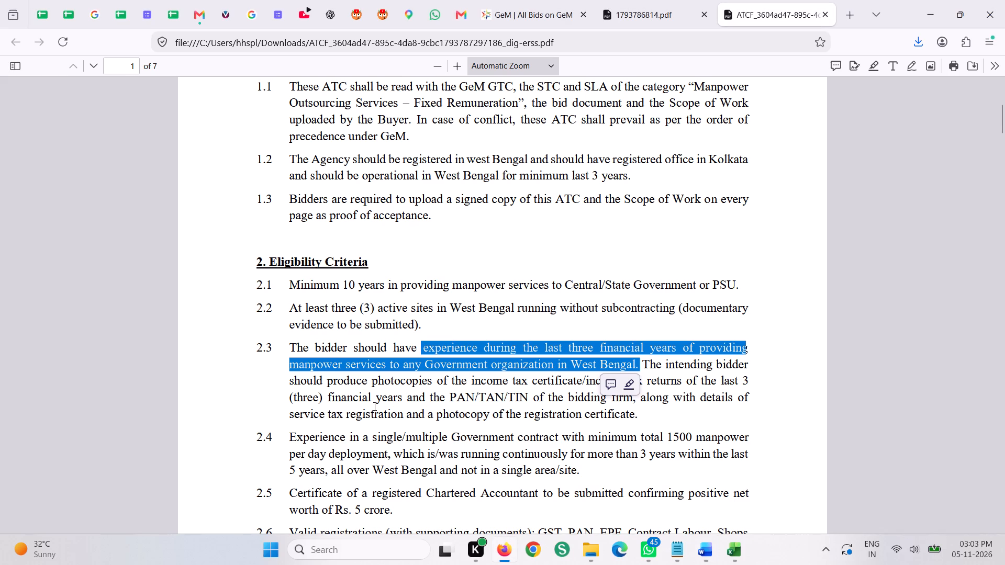
click(293, 435)
drag(293, 435, 439, 477)
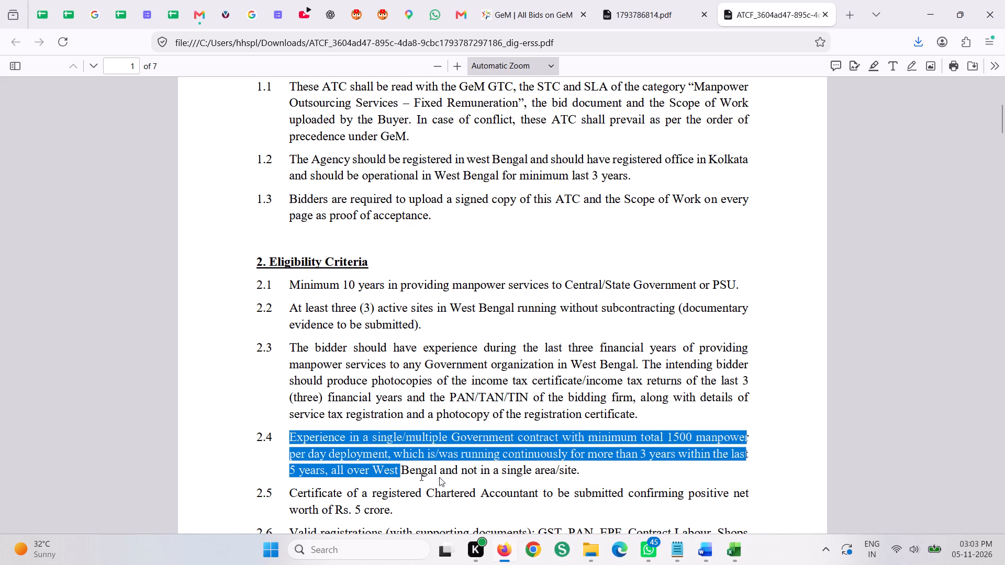
drag(439, 477, 579, 472)
key(ctrl+c)
key(ctrl+c)
key(ctrl+c)
key(alt+Tab)
key(ctrl+v)
scroll(474, 471, down, 1)
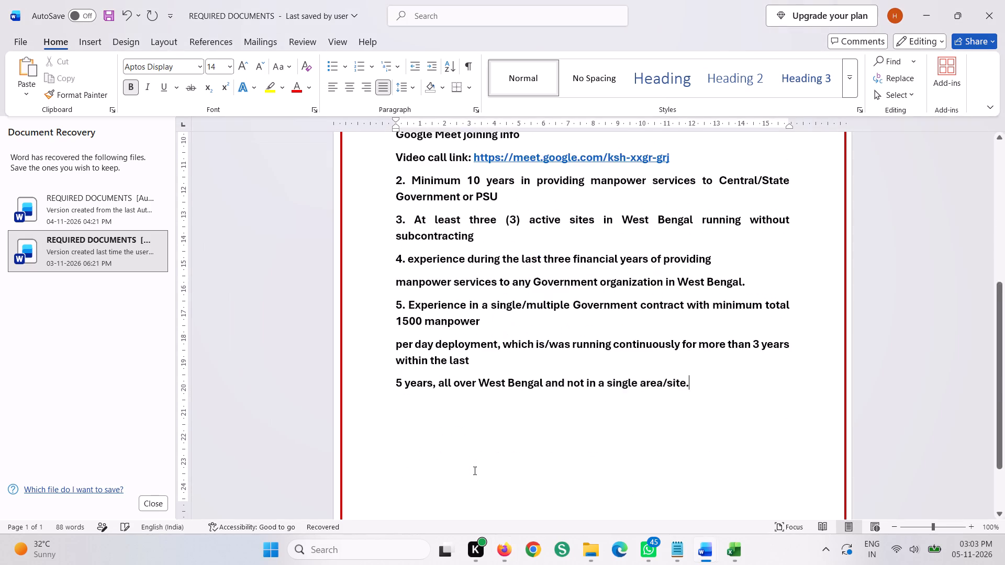
click(393, 253)
key(BackSpace)
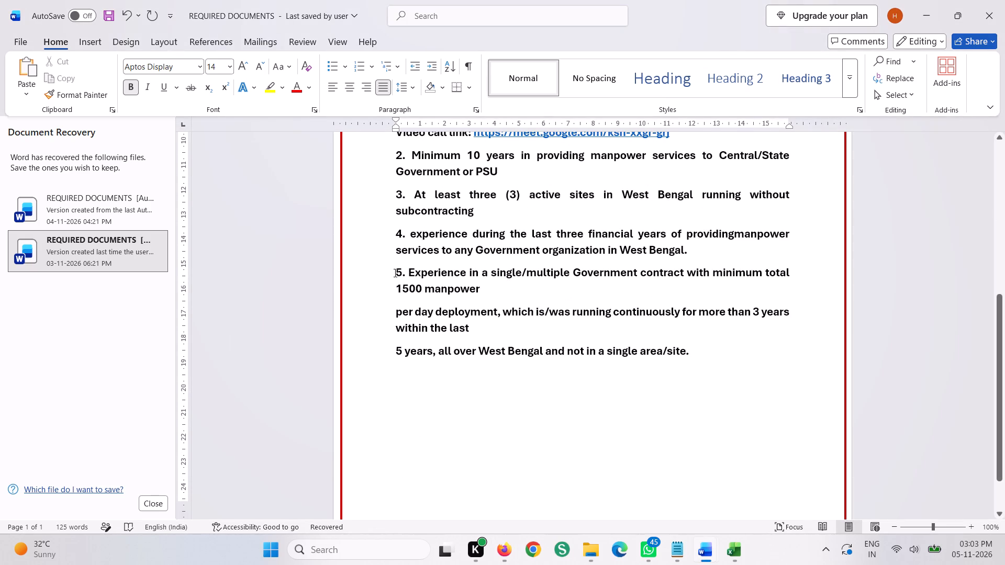
click(394, 313)
key(BackSpace)
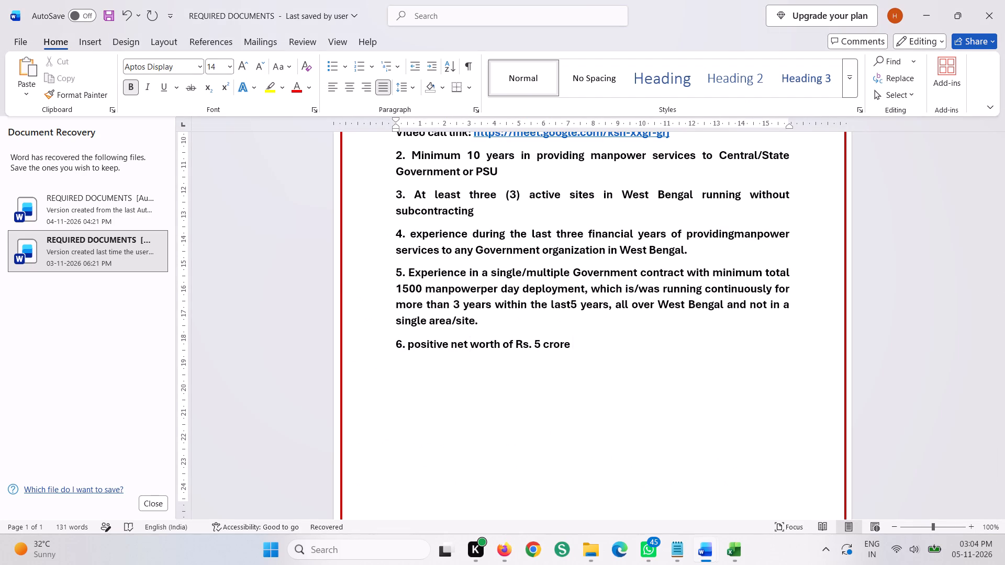
text(CA)
Add item 7 from ATC clause 2.6, from "GST, PAN, EPF" to "(with challan of 2026-27).", and join its two lines with a space.
key(Return)
text(7.)
key(alt+Tab)
scroll(609, 353, up, 1)
scroll(547, 380, down, 1)
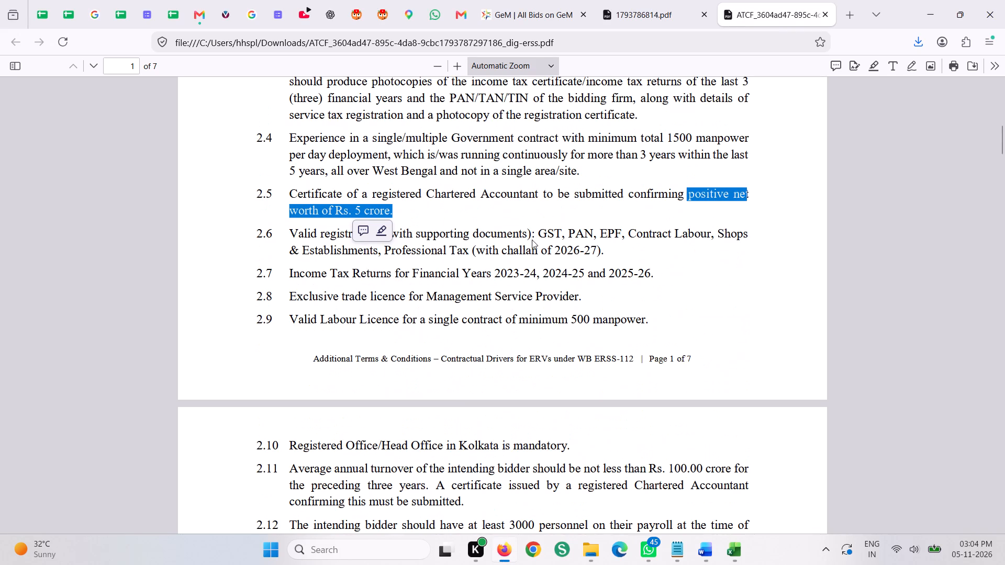
click(534, 240)
drag(544, 232, 614, 253)
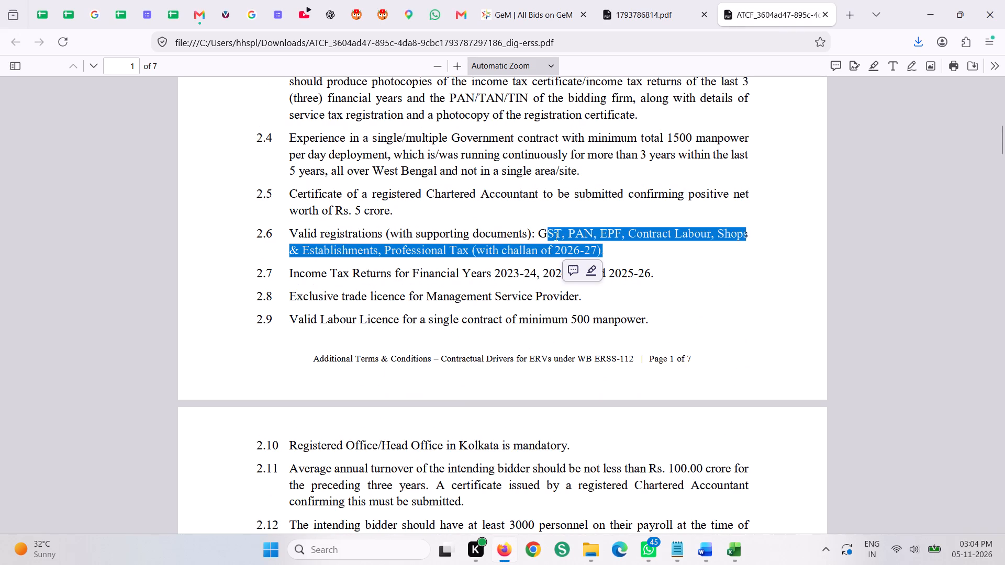
drag(537, 231, 600, 248)
key(ctrl+c)
key(ctrl+c)
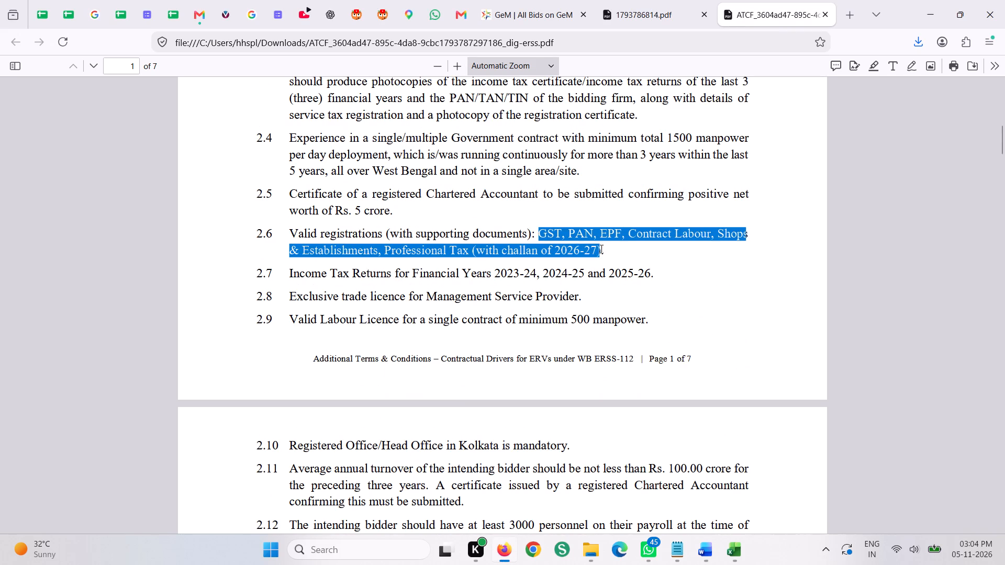
drag(600, 248, 604, 248)
key(ctrl+c)
key(alt+Tab)
key(ctrl+v)
click(392, 389)
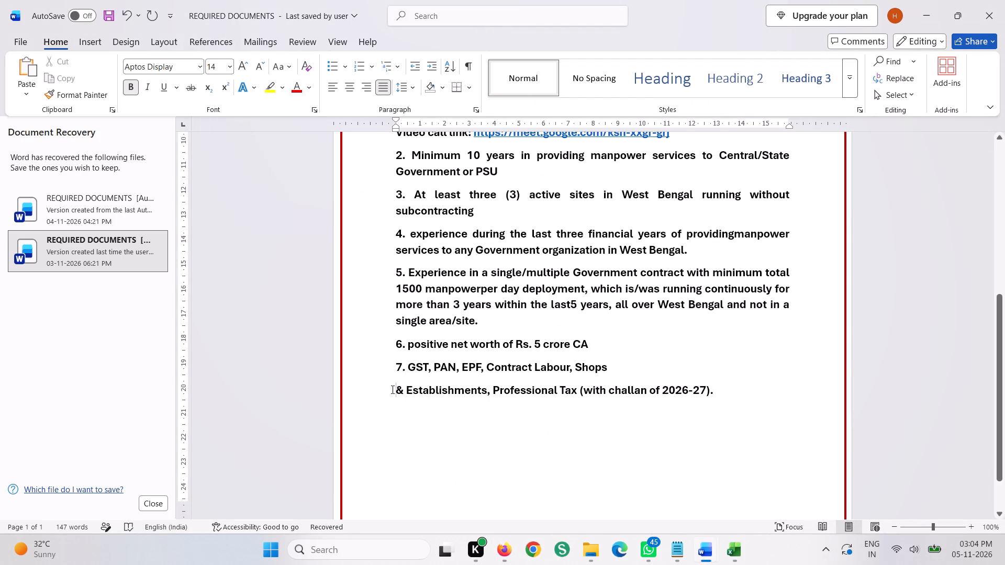
key(BackSpace)
key(space)
Add item 8 from ATC clause 2.7: "Income Tax Returns for Financial Years 2023-24, 2024-25 and 2025-26.".
key(alt+Tab)
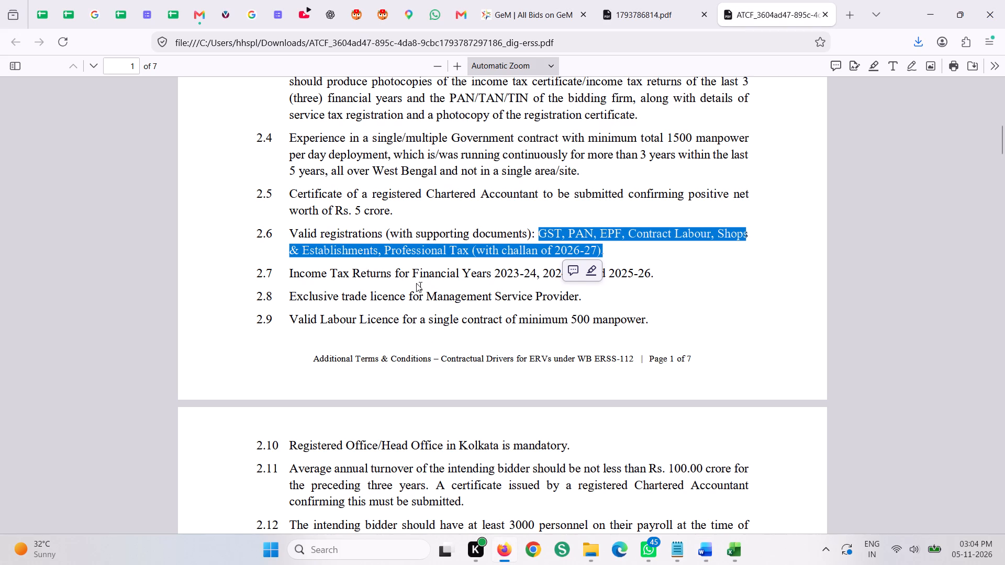
click(416, 273)
click(300, 274)
drag(300, 274, 641, 272)
key(ctrl+c)
key(ctrl+c)
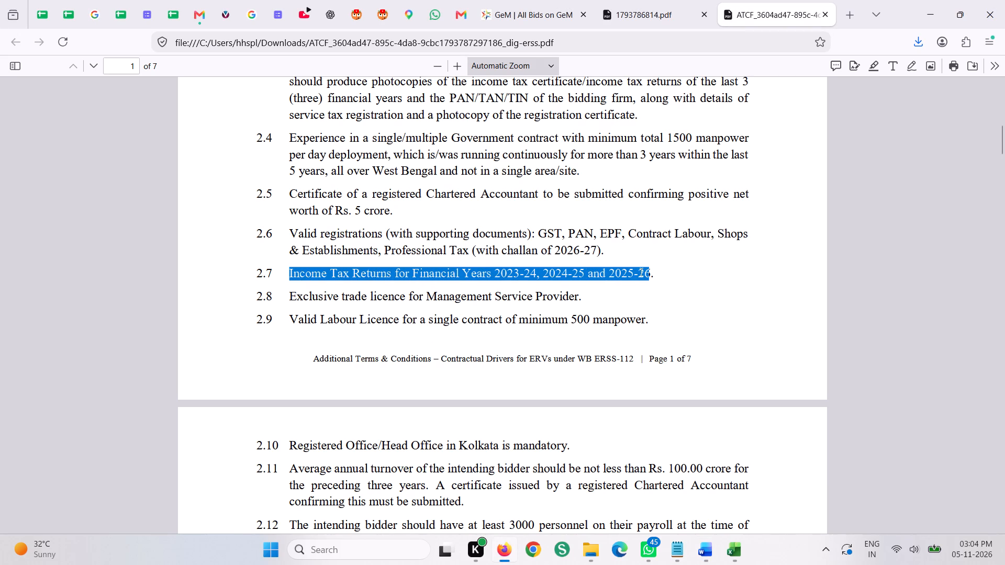
key(ctrl+c)
drag(641, 272, 654, 275)
key(ctrl+c)
key(ctrl+c)
key(alt+Tab)
key(Return)
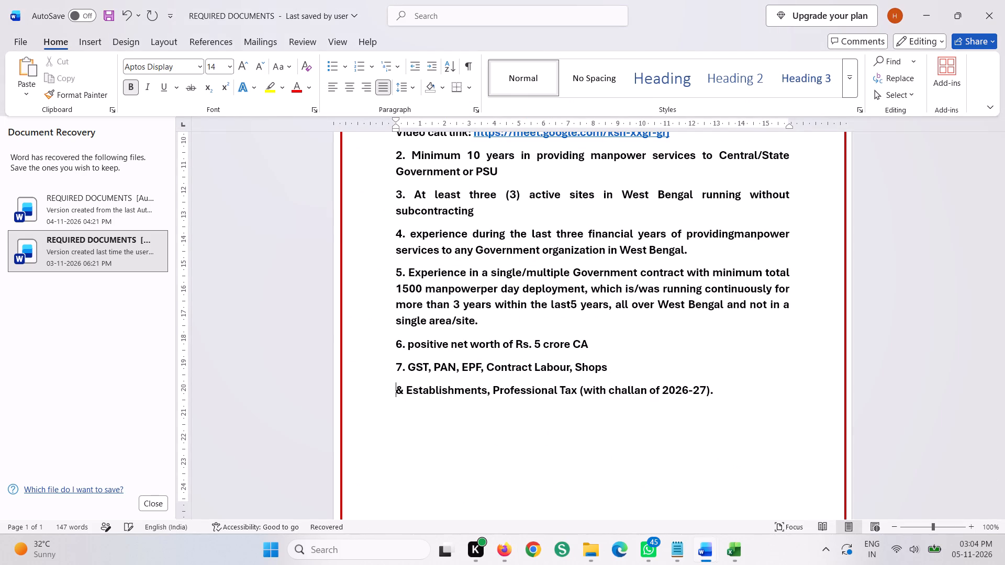
key(BackSpace)
click(574, 388)
key(Return)
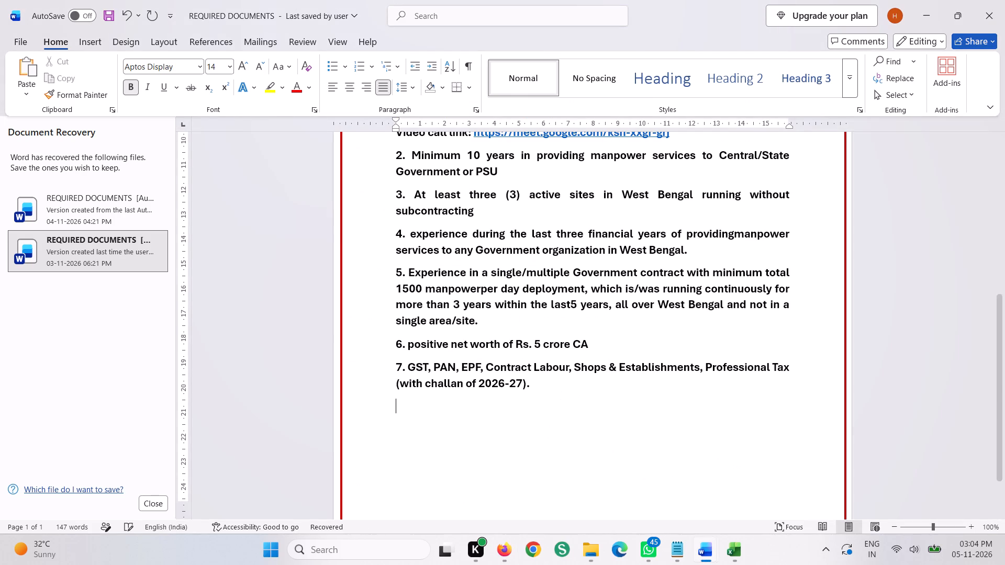
text(8.)
key(ctrl+v)
Add item 9 from ATC clause 2.8: "Exclusive trade licence for Management Service Provider".
key(Return)
key(9)
key(period)
key(alt+Tab)
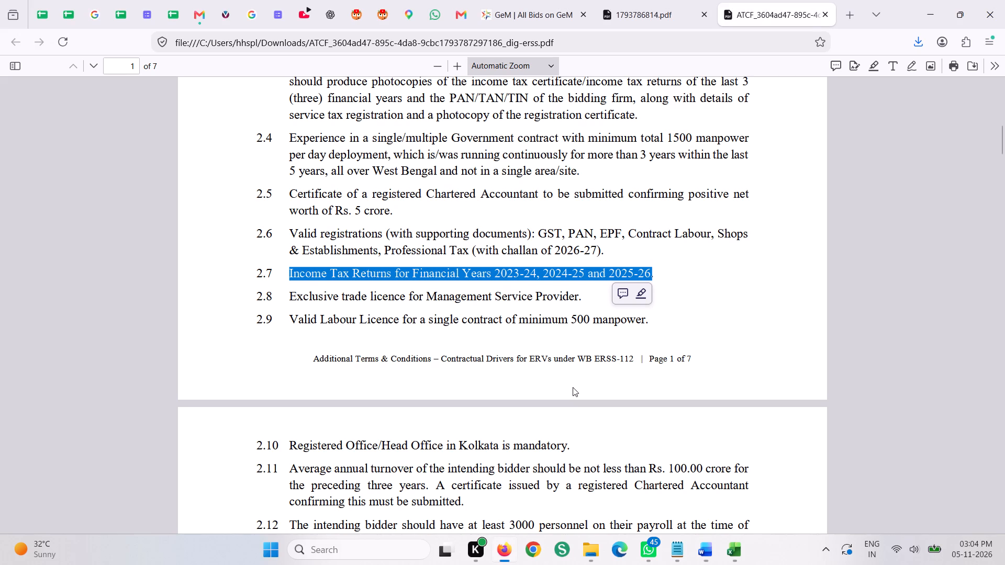
click(305, 296)
drag(305, 296, 478, 296)
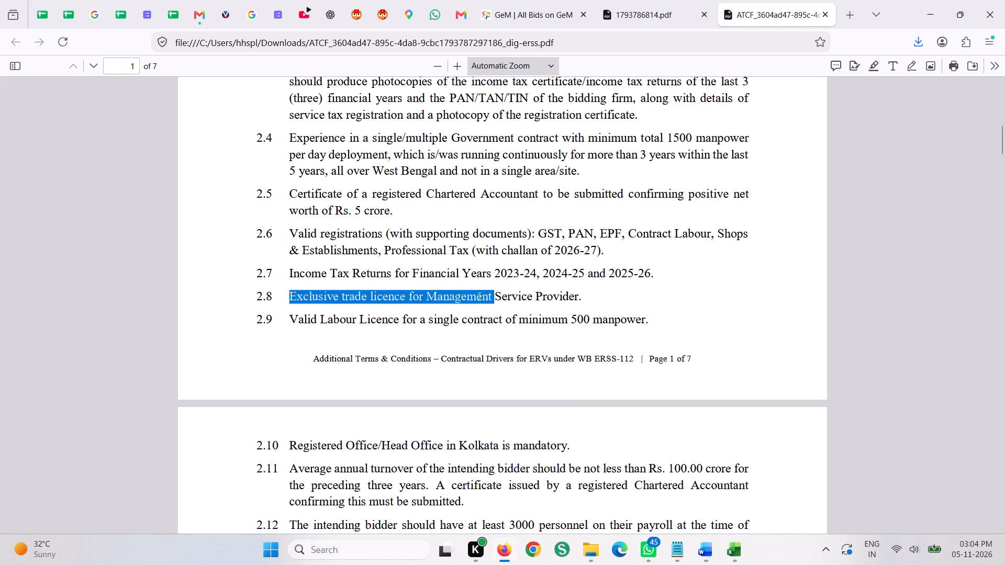
drag(478, 296, 563, 296)
key(ctrl+c)
key(ctrl+c)
key(ctrl+c)
key(alt+Tab)
key(ctrl+v)
Add item 10 from ATC clause 2.9, leaving out "Valid": "Labour Licence for a single contract of minimum 500 manpower.".
key(Return)
text(10.)
key(alt+Tab)
click(321, 318)
drag(321, 318, 516, 312)
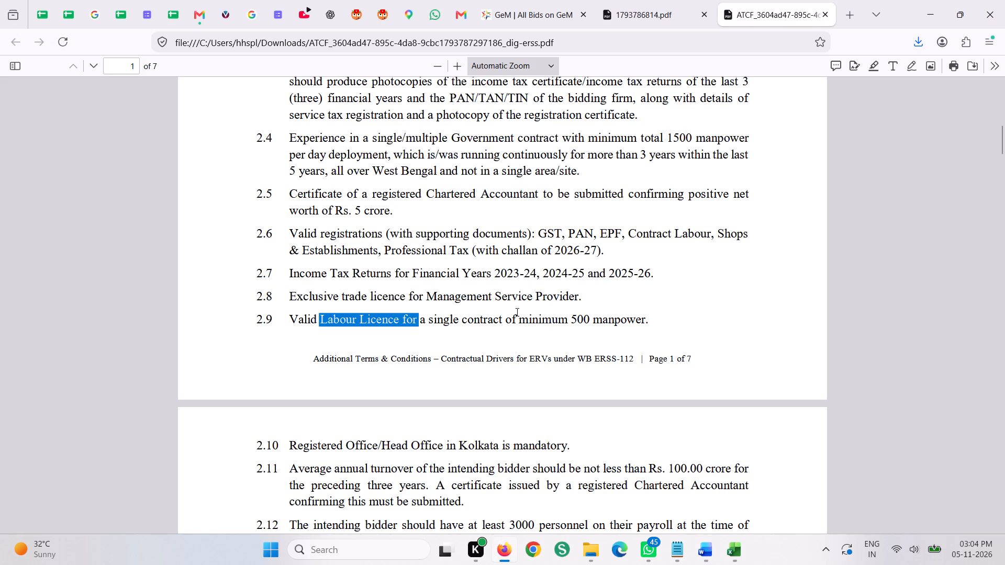
drag(516, 312, 648, 318)
key(ctrl+c)
key(ctrl+c)
key(ctrl+c)
key(ctrl+c)
key(alt+Tab)
key(ctrl+v)
Add item 11 summarising the annual turnover requirement in ATC clause 2.11 as "TURNOVER - 100 CR".
key(Return)
text(11.)
key(alt+Tab)
scroll(539, 250, down, 1)
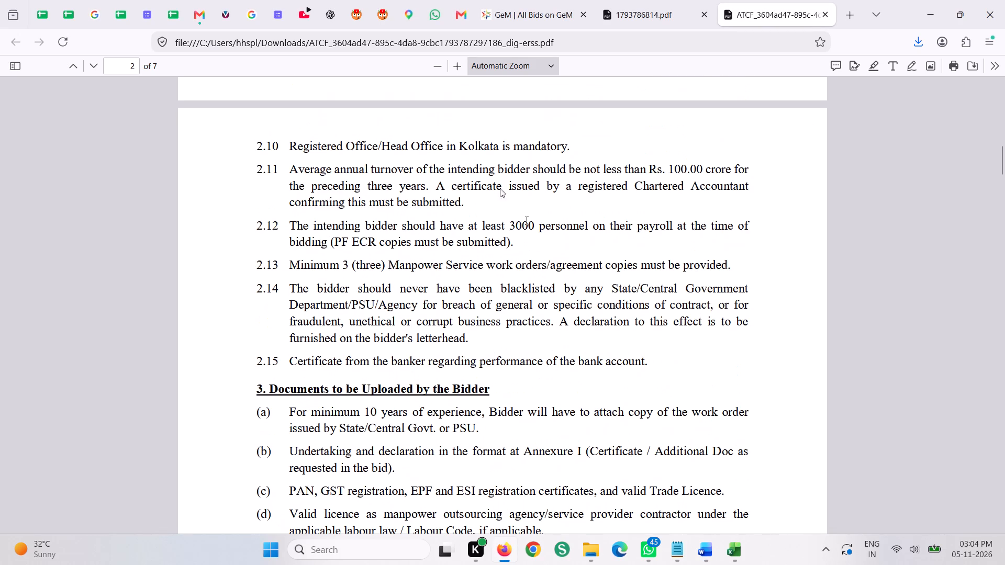
click(477, 146)
click(417, 165)
click(644, 168)
key(alt+Tab)
scroll(476, 280, up, 2)
scroll(519, 286, down, 1)
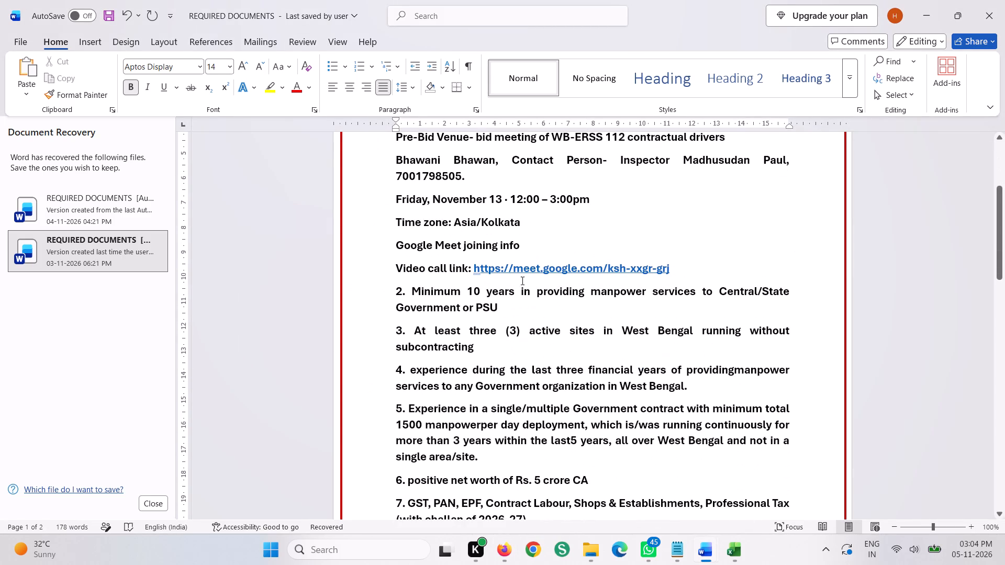
scroll(499, 304, down, 2)
scroll(511, 317, up, 2)
scroll(524, 310, down, 2)
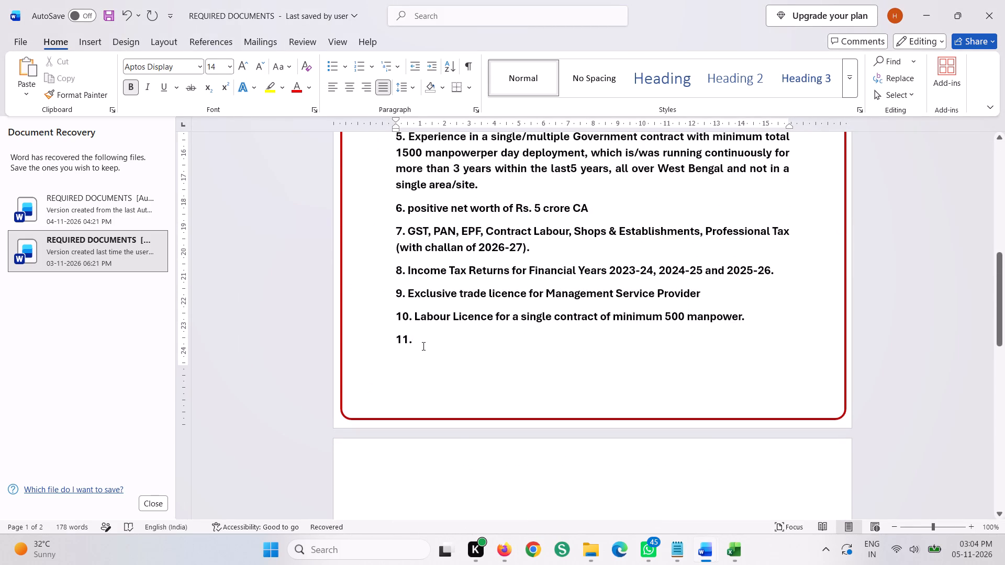
text(TURNOVER -)
key(alt+Tab)
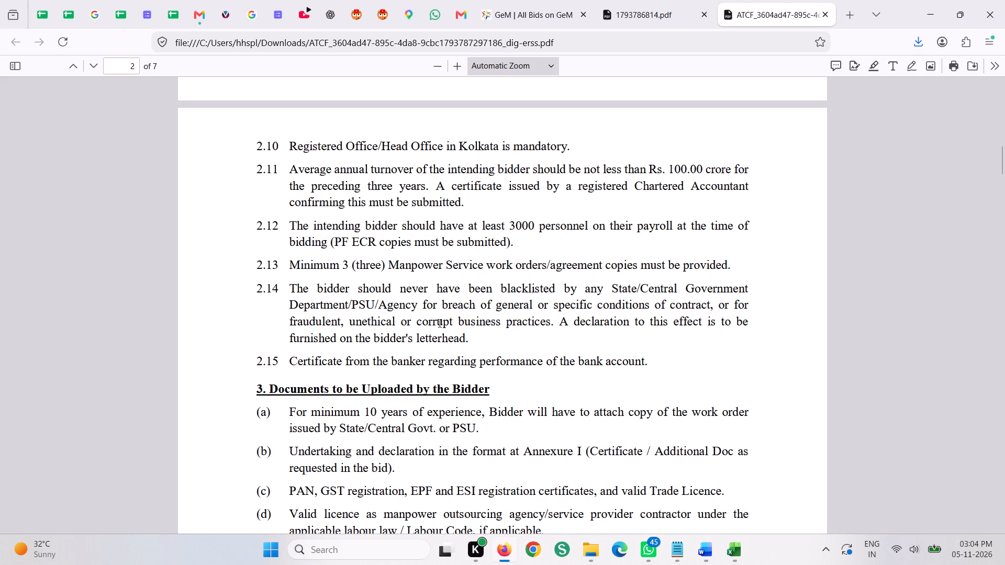
key(alt+Tab)
text(100 CR)
key(space)
Add item 12 from ATC clause 2.12, copying from "bidder should have at least 3000 personnel" to "(PF ECR copies must be submitted).".
key(alt+Tab)
click(370, 222)
drag(370, 222, 505, 245)
key(ctrl+c)
key(ctrl+c)
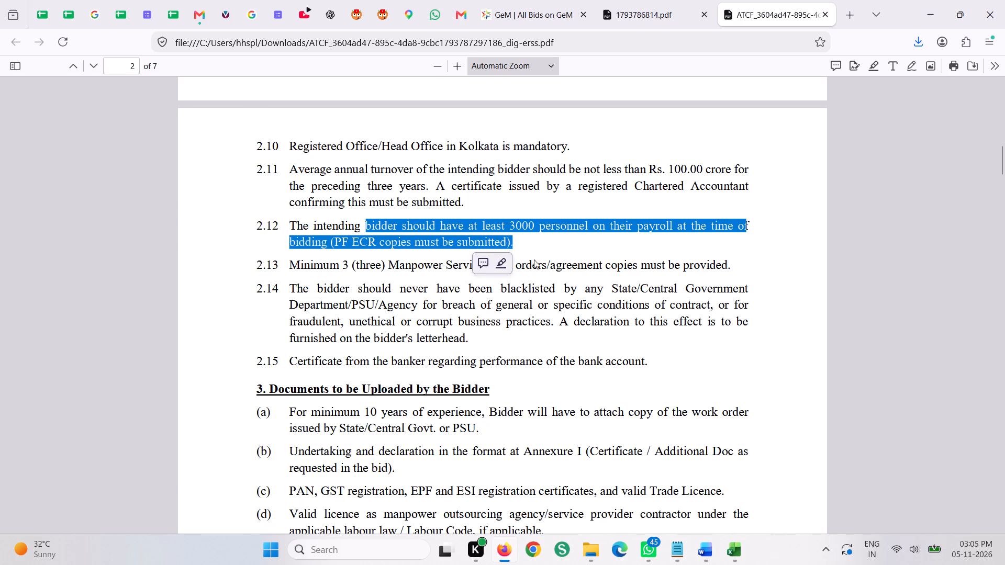
key(alt+Tab)
key(Return)
text(12.)
key(ctrl+v)
Start a new list line numbered 13 and go to ATC clause 2.13 on Manpower Service work orders for its text.
key(Return)
text(16.)
key(alt+Tab)
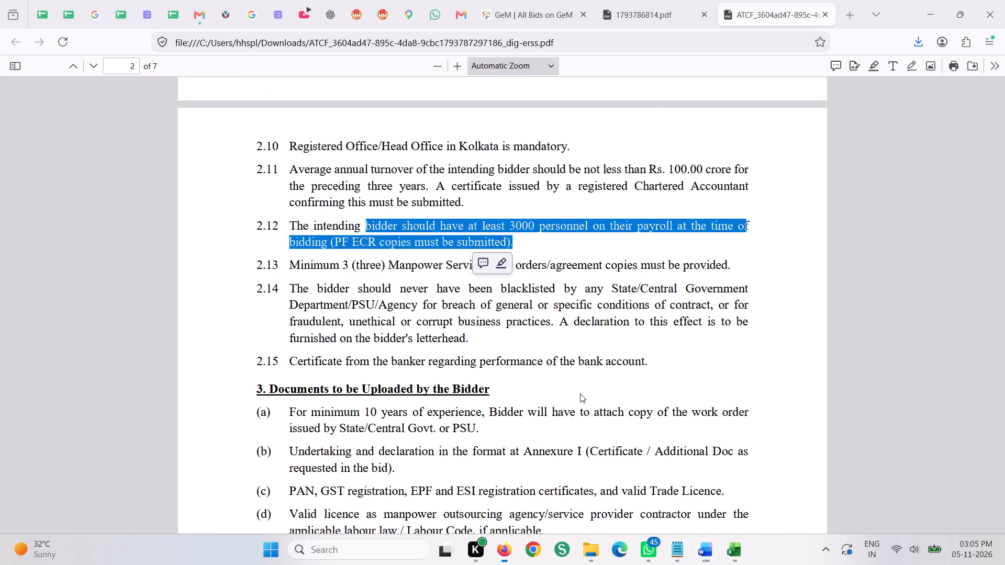
key(alt+Tab)
key(BackSpace)
key(BackSpace)
text(3.)
key(alt+Tab)
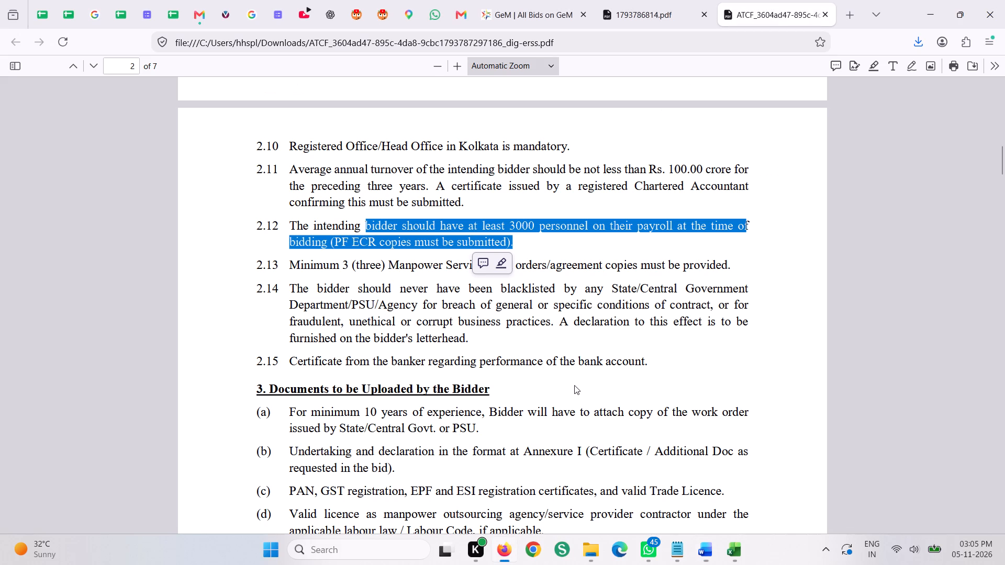
click(425, 263)
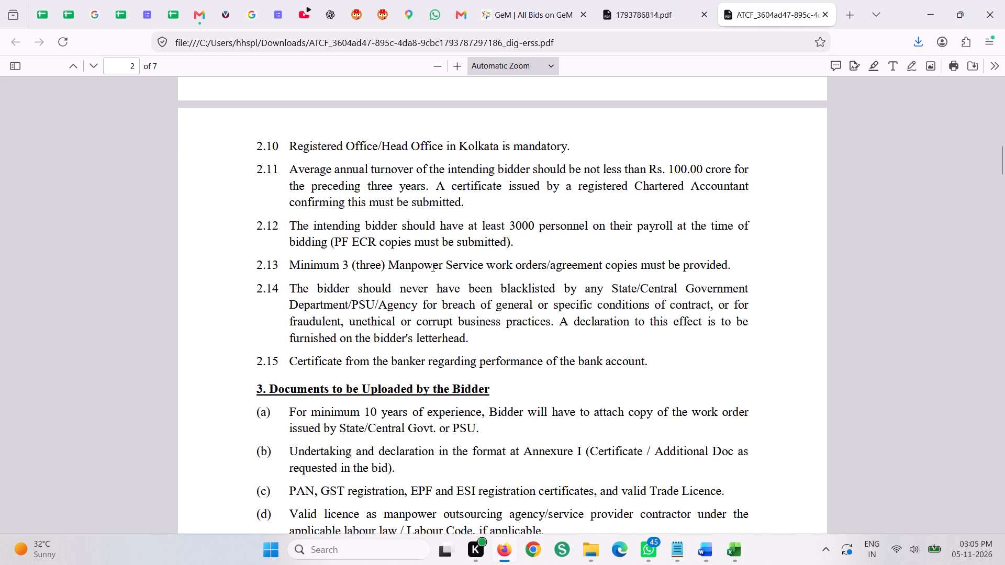
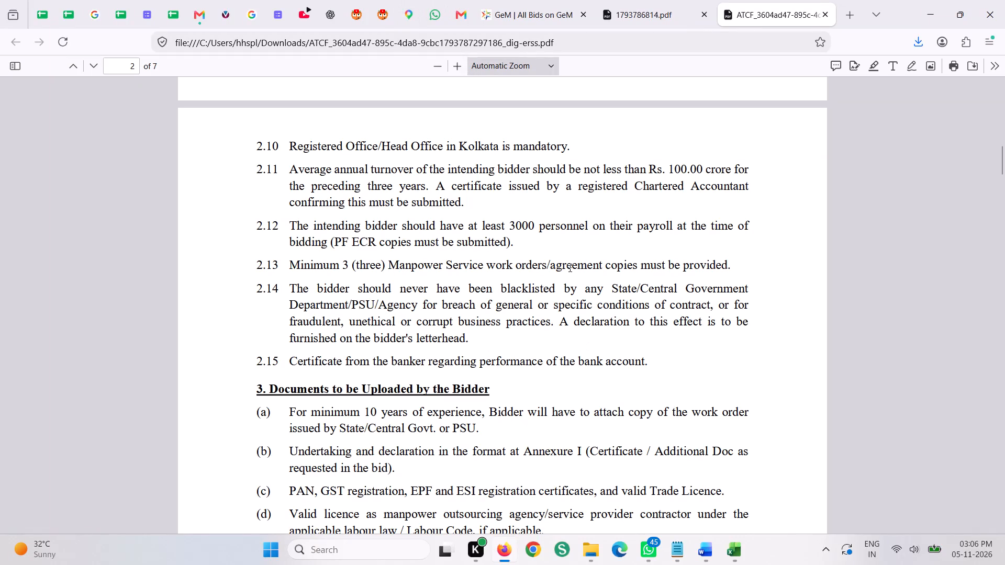
Resume the paused music video on YouTube and return to the ATC PDF.
click(293, 18)
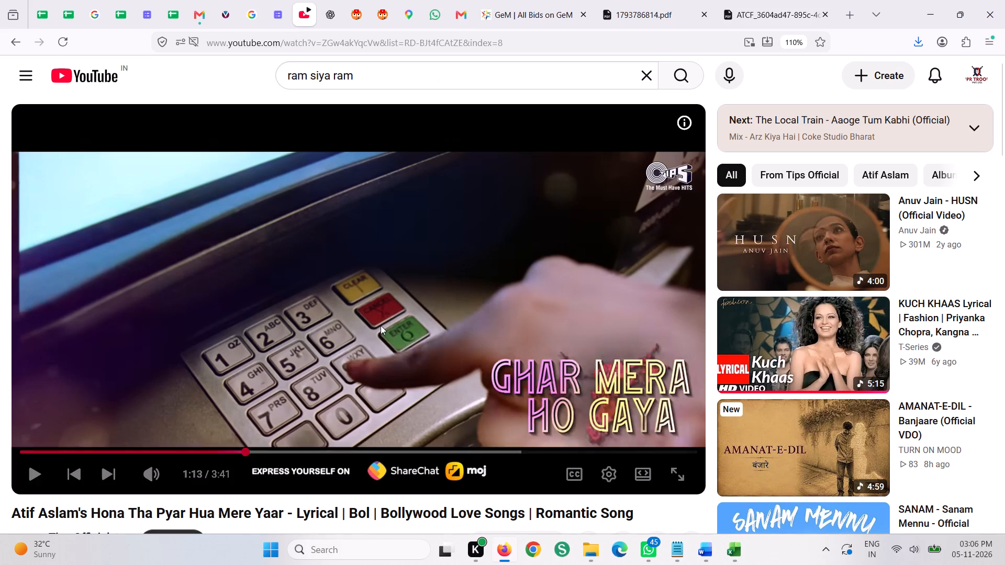
click(375, 334)
click(783, 0)
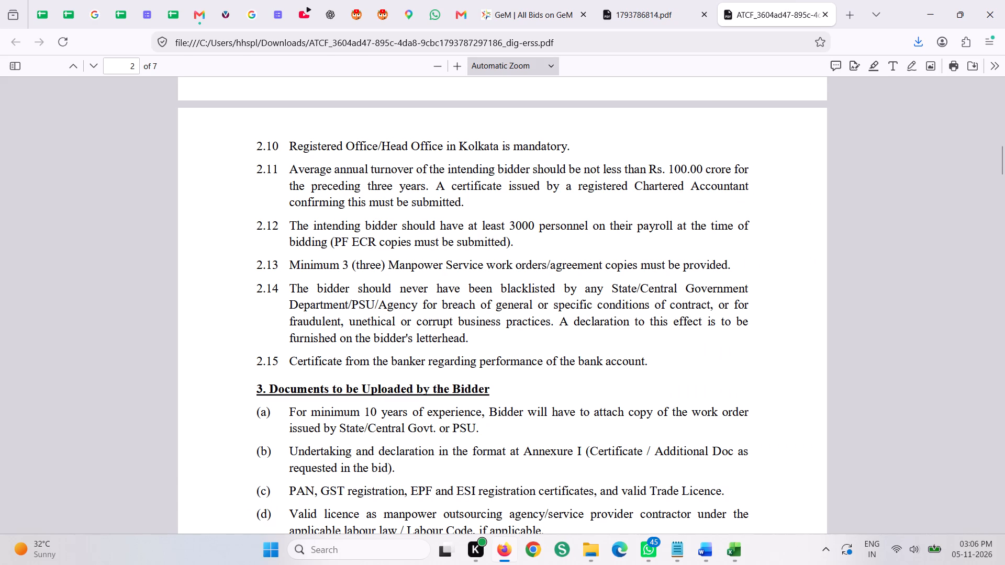
Fill item 13 from ATC clause 2.14 by copying "blacklisted" and adding "ON LETETRHEAD" after it.
key(alt+Tab)
key(alt+Tab)
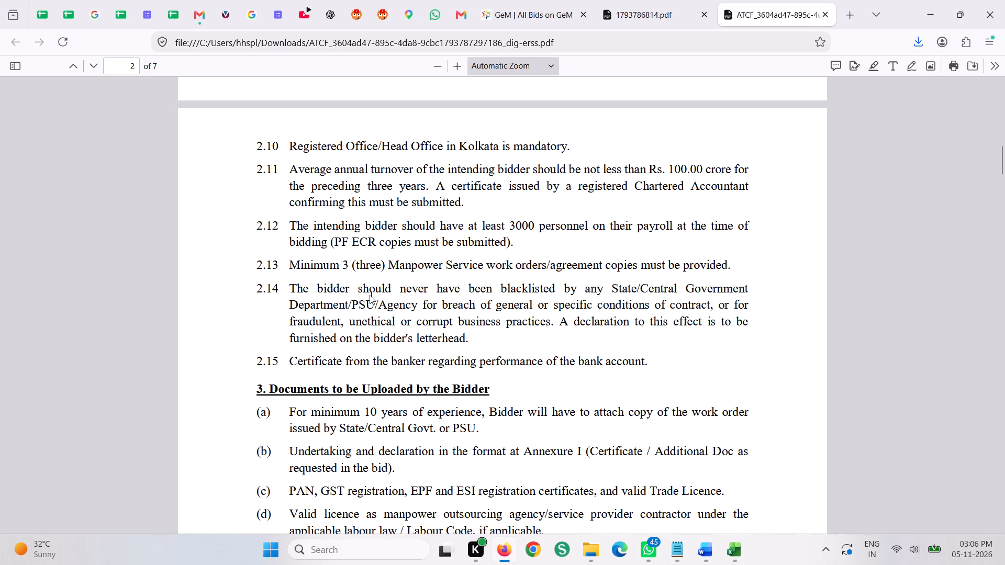
click(531, 289)
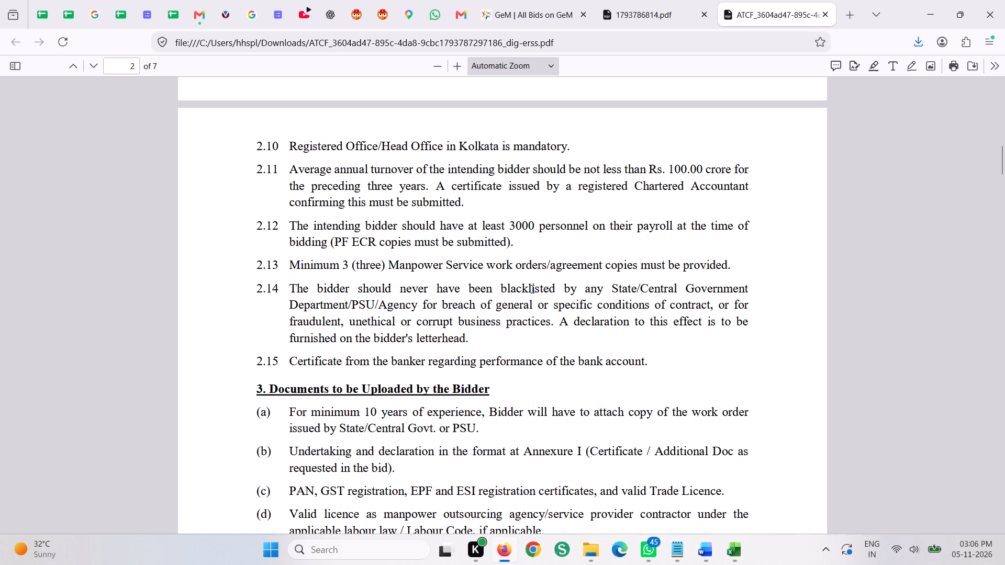
click(531, 289)
key(ctrl+c)
key(ctrl+c)
key(alt+Tab)
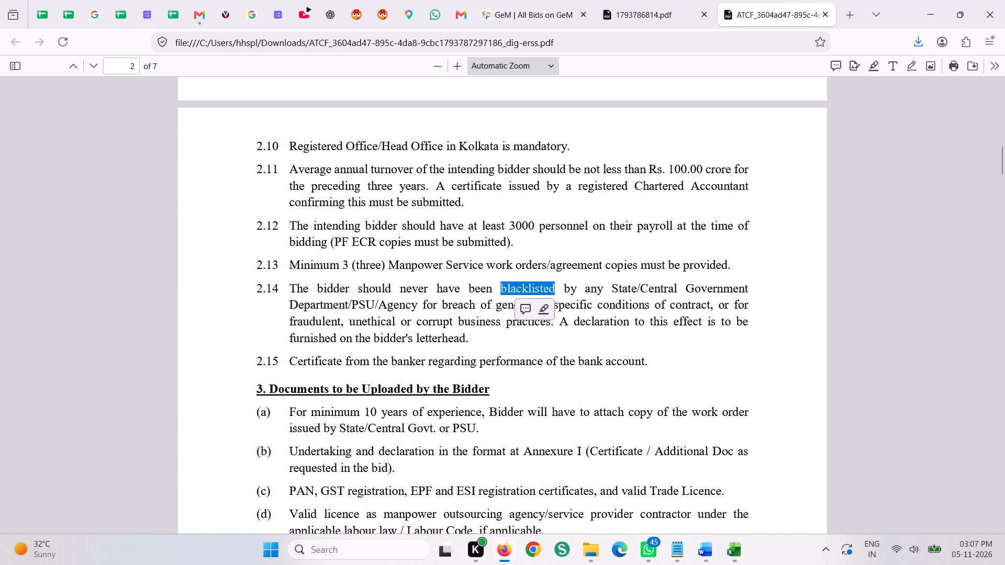
key(ctrl+v)
key(alt+Tab)
key(alt+Tab)
key(space)
text(ON EL)
key(BackSpace)
key(BackSpace)
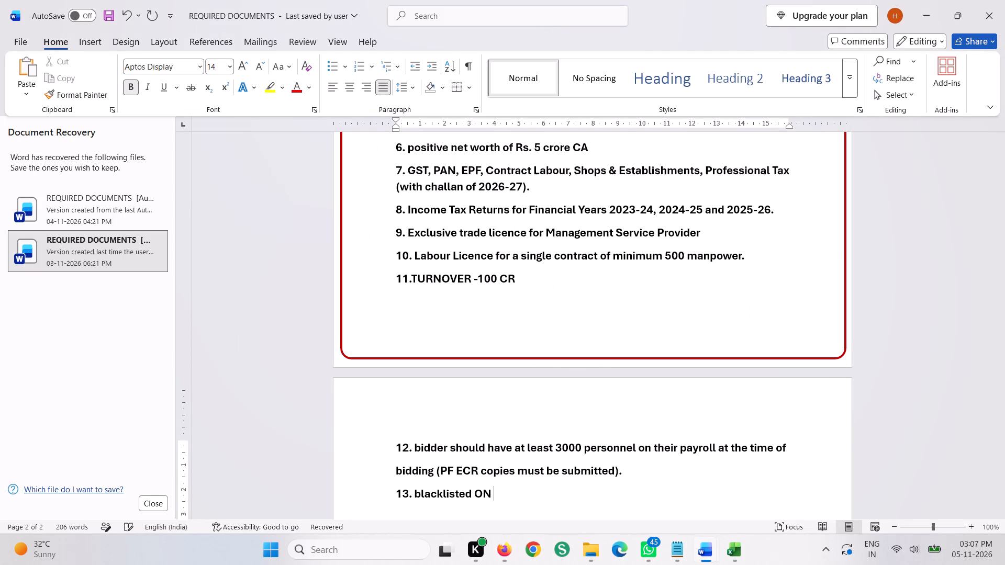
text(LETETRHEAD)
Add item 14 from ATC clause 2.15: "Certificate from the banker regarding performance of the bank account.".
key(Return)
text(14.)
key(alt+Tab)
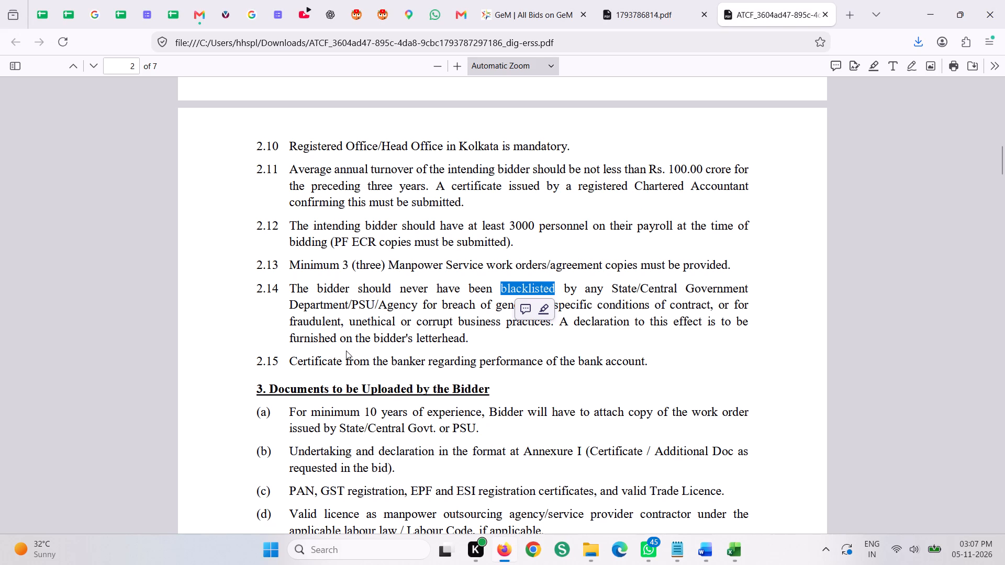
click(306, 355)
drag(306, 355, 679, 359)
key(ctrl+c)
key(ctrl+c)
key(ctrl+c)
key(alt+Tab)
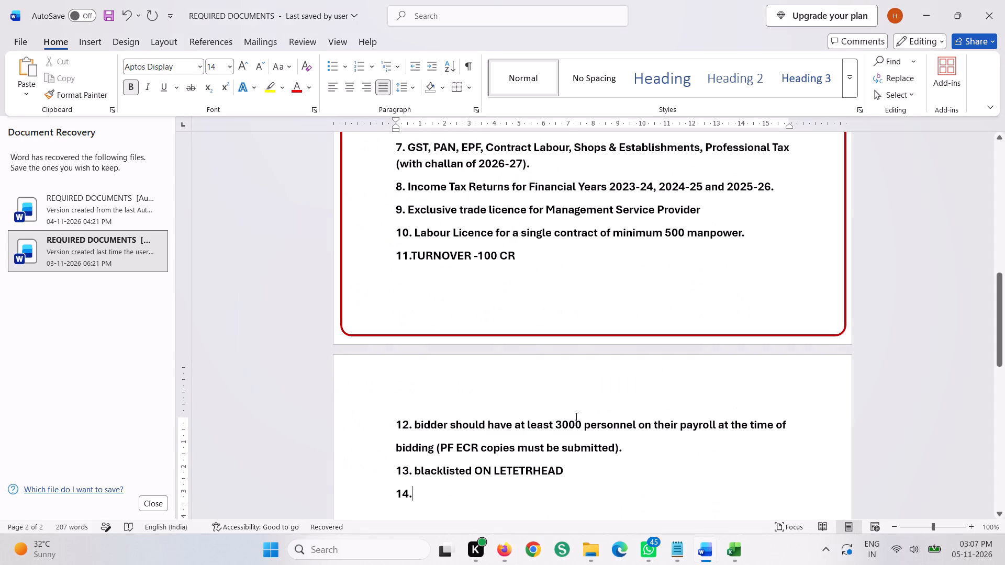
key(ctrl+v)
key(Return)
text(15.)
key(alt+Tab)
scroll(456, 378, down, 1)
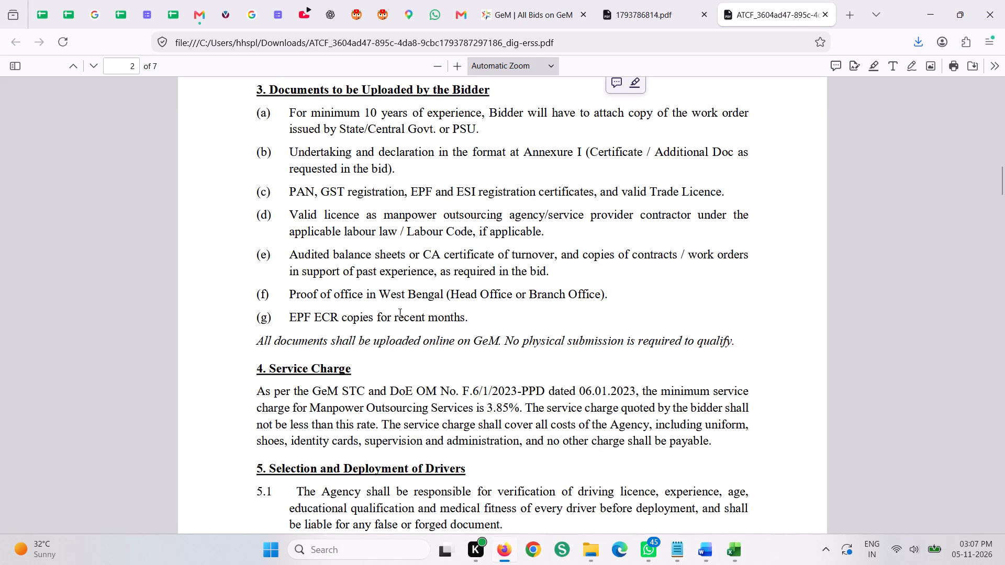
triple_click(366, 319)
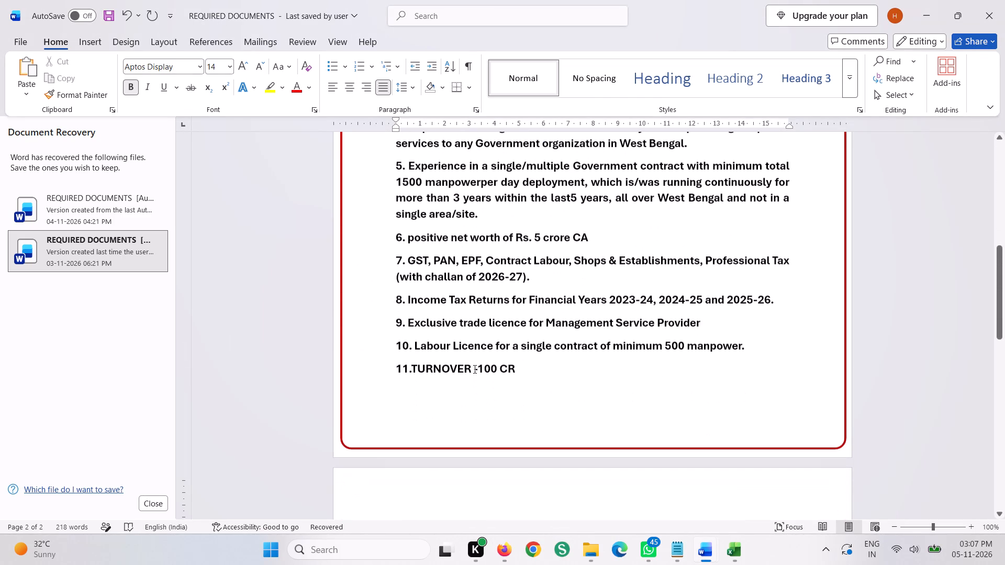
scroll(474, 368, down, 2)
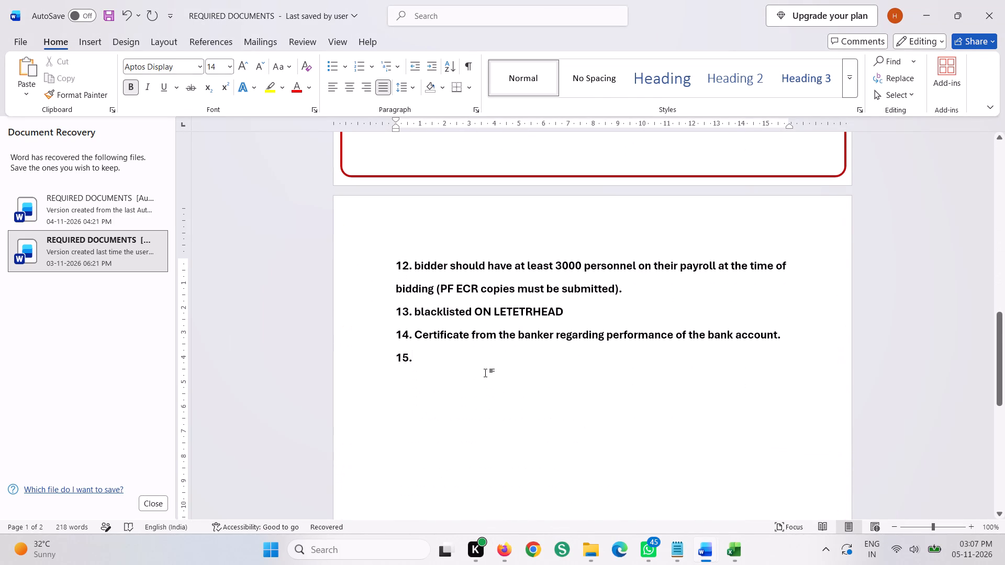
key(ctrl+v)
Add item 16 summarising the minimum service charge in ATC section 4 as "SERVICE CHARGE-3.85%".
key(Return)
text(16.)
key(alt+Tab)
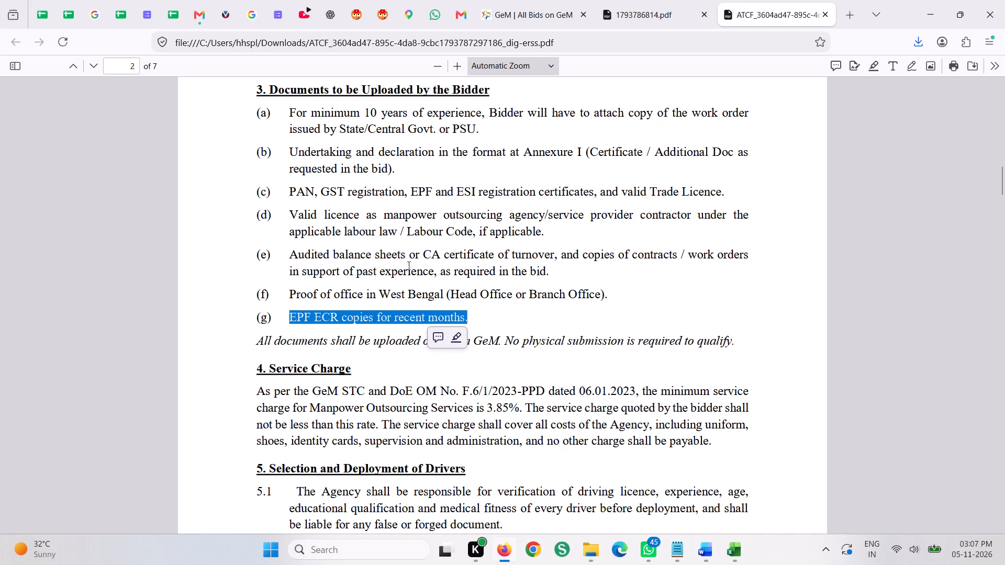
scroll(465, 321, down, 1)
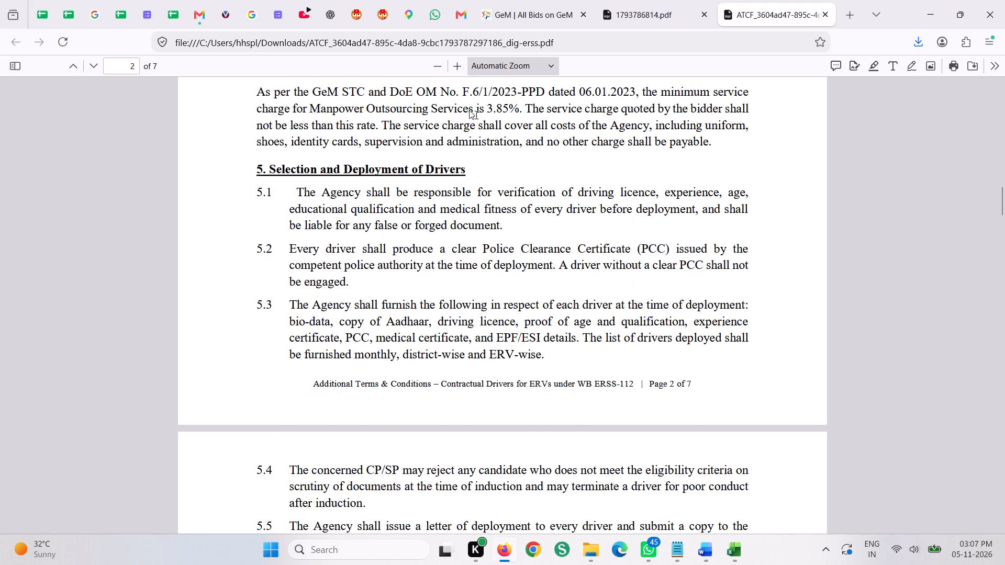
key(alt+Tab)
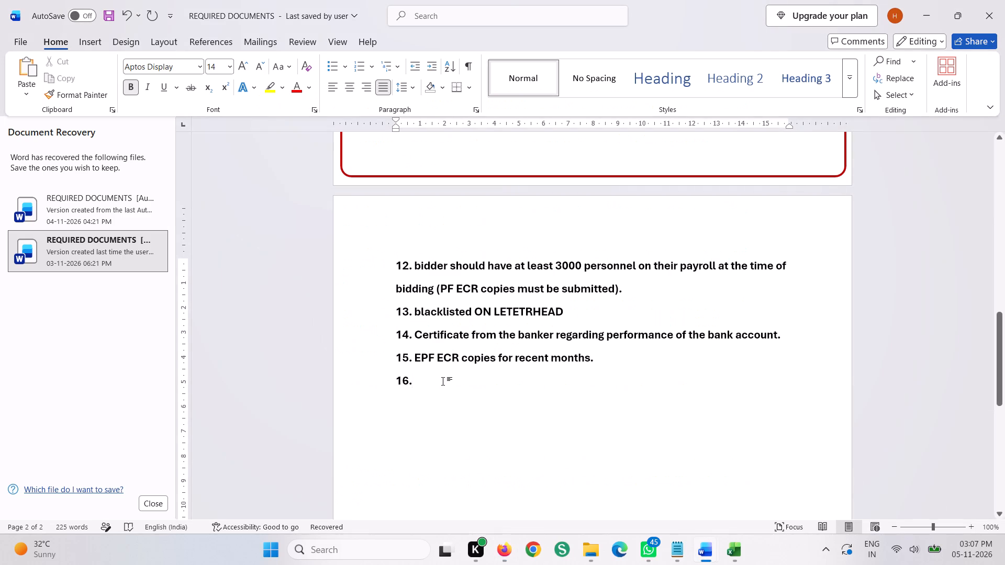
text(SERVICE CHARGE-3.85)
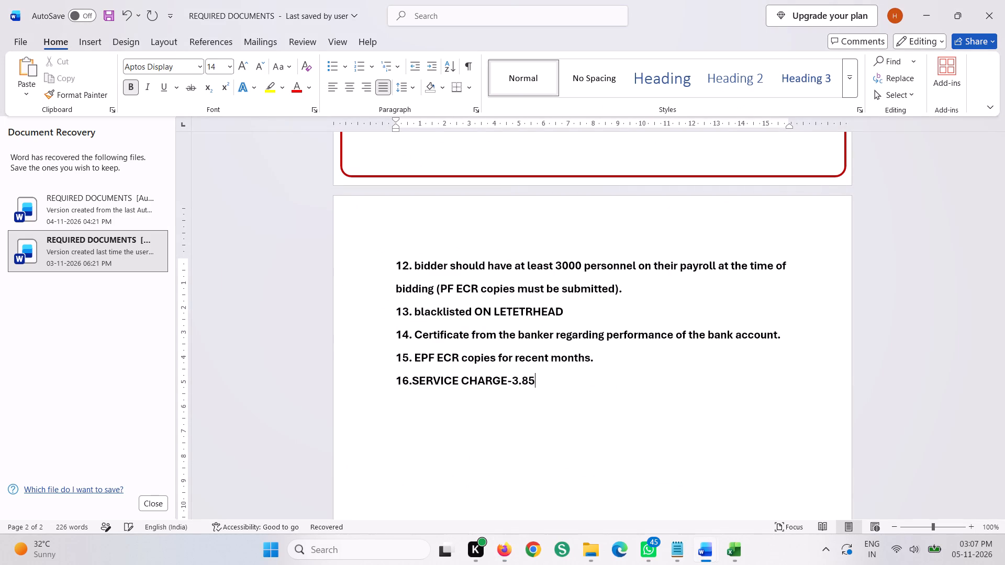
key(shift+percent)
Start a new list line numbered 17 and return to the ATC PDF.
key(Return)
text(17.)
key(alt+Tab)
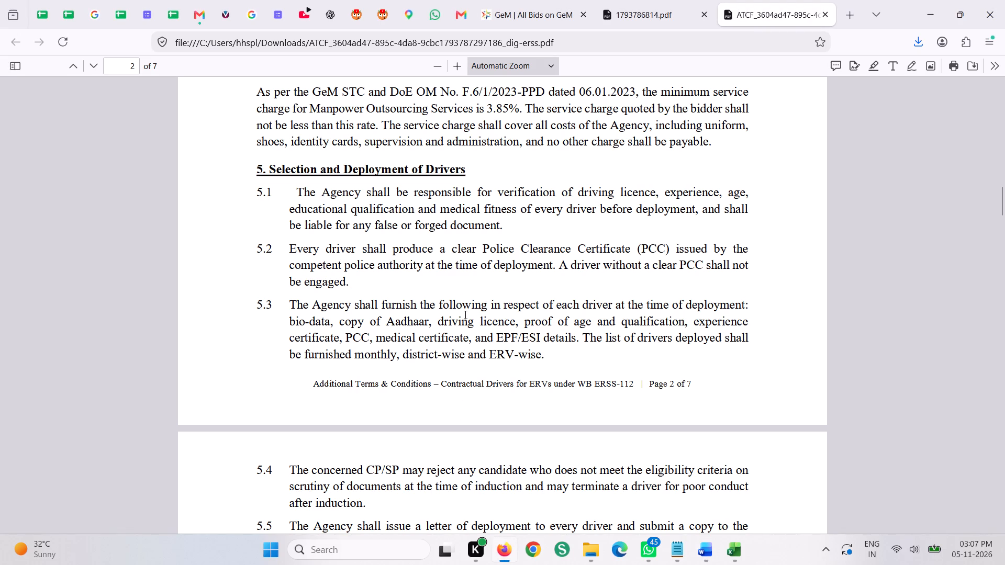
Read through the rest of the ATC, from the driver deployment clauses through Annexures I to III, for further required documents.
scroll(461, 371, down, 1)
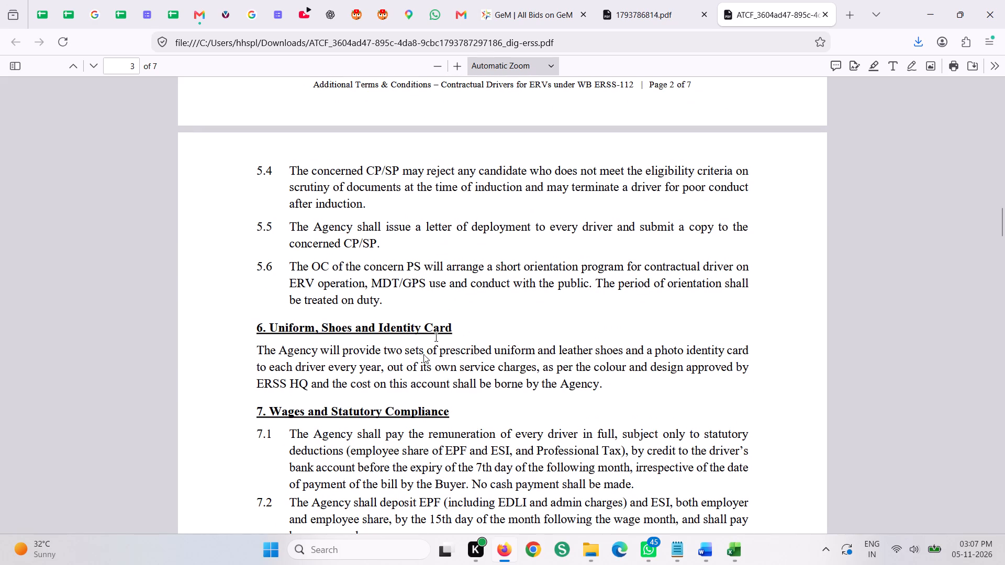
scroll(427, 338, down, 1)
scroll(462, 304, down, 1)
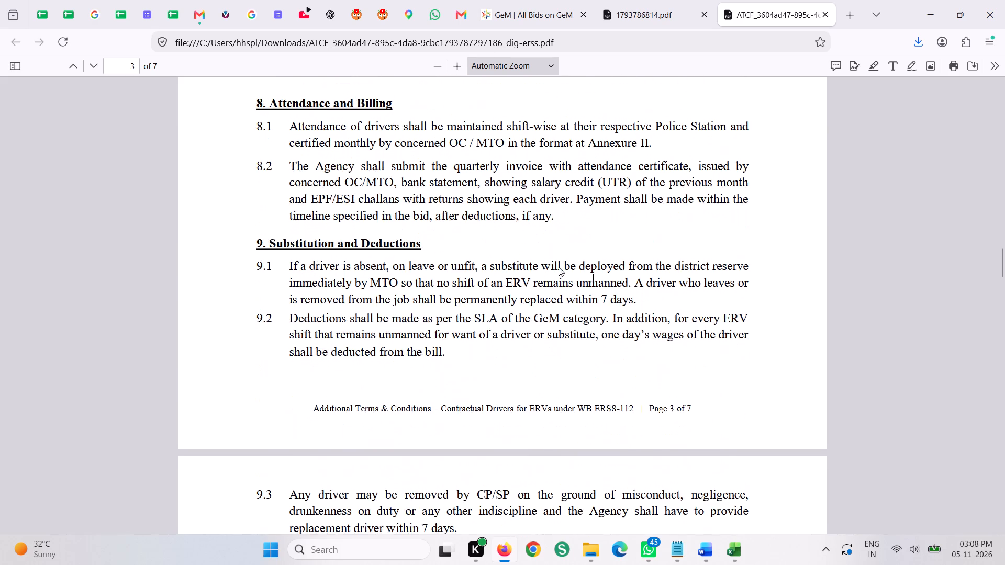
scroll(454, 242, down, 3)
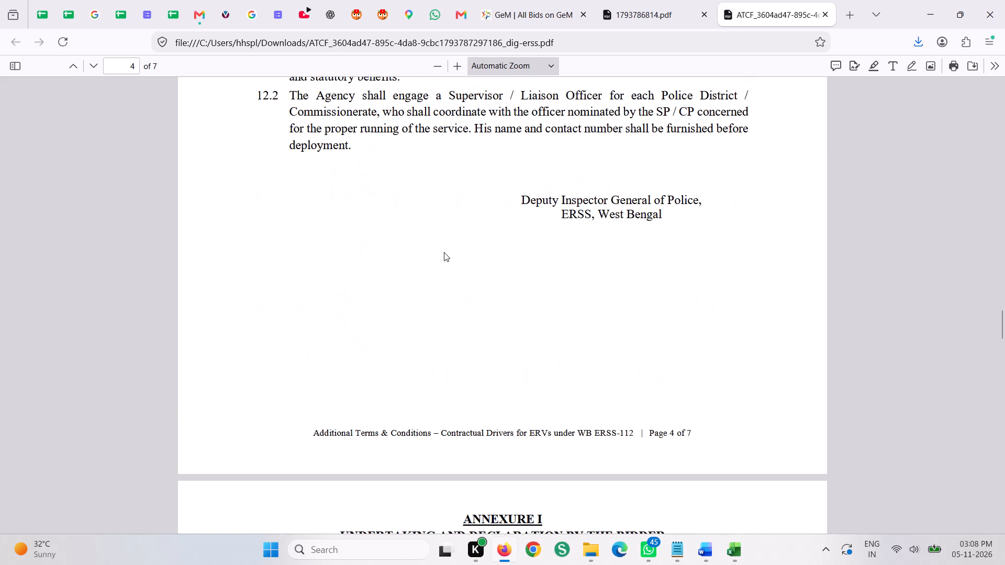
scroll(442, 252, down, 4)
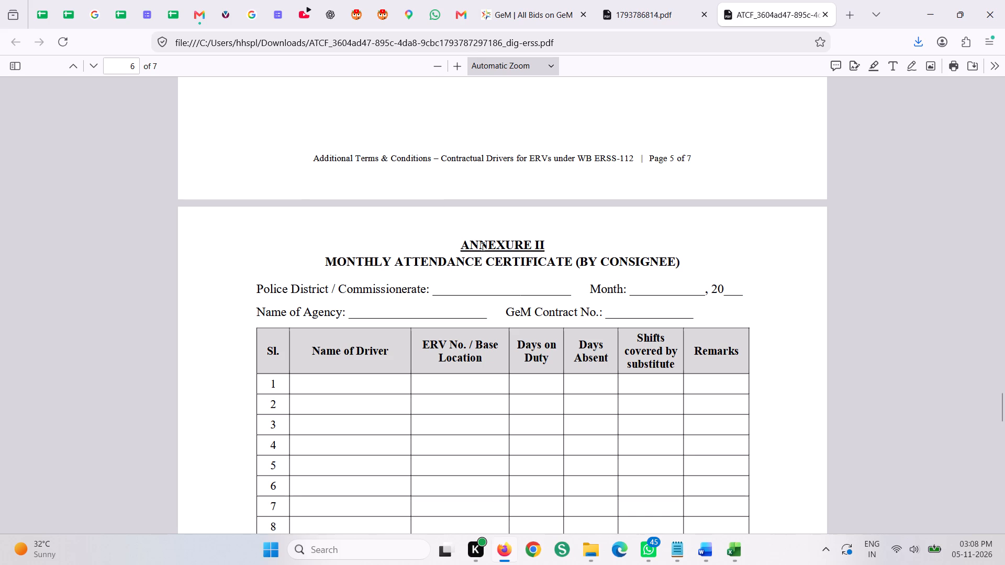
scroll(498, 299, down, 3)
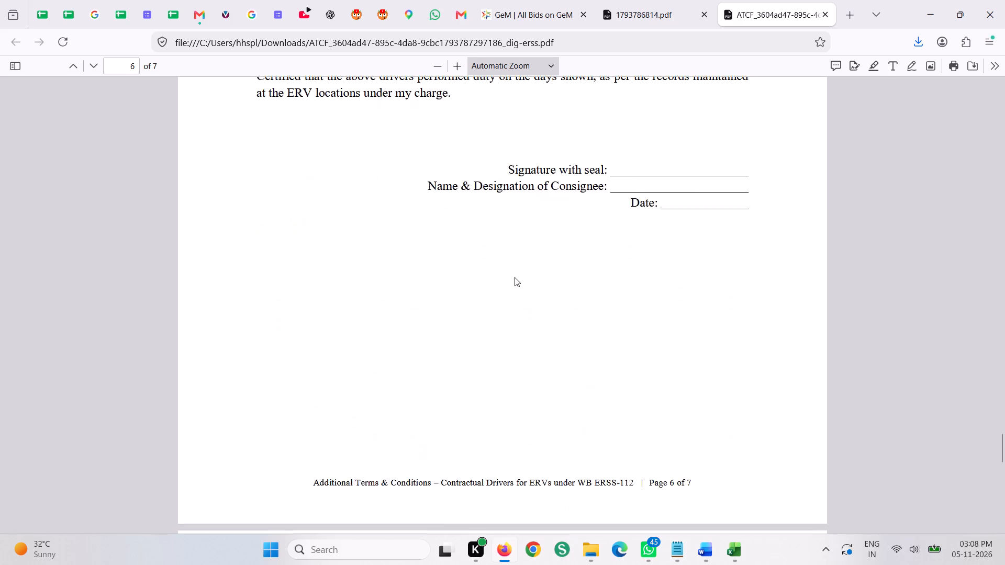
scroll(515, 277, down, 1)
scroll(514, 268, up, 1)
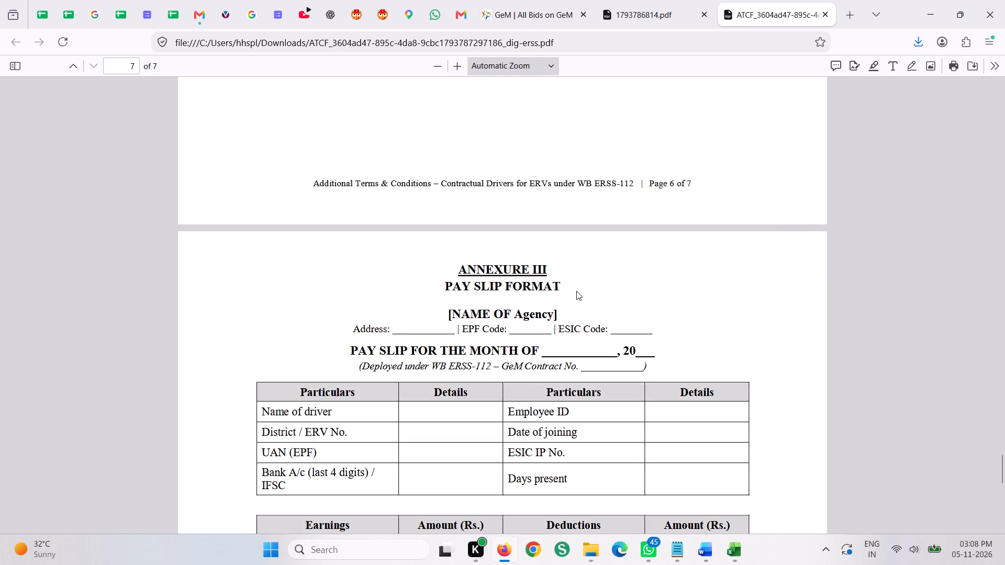
scroll(541, 303, down, 5)
scroll(557, 301, up, 4)
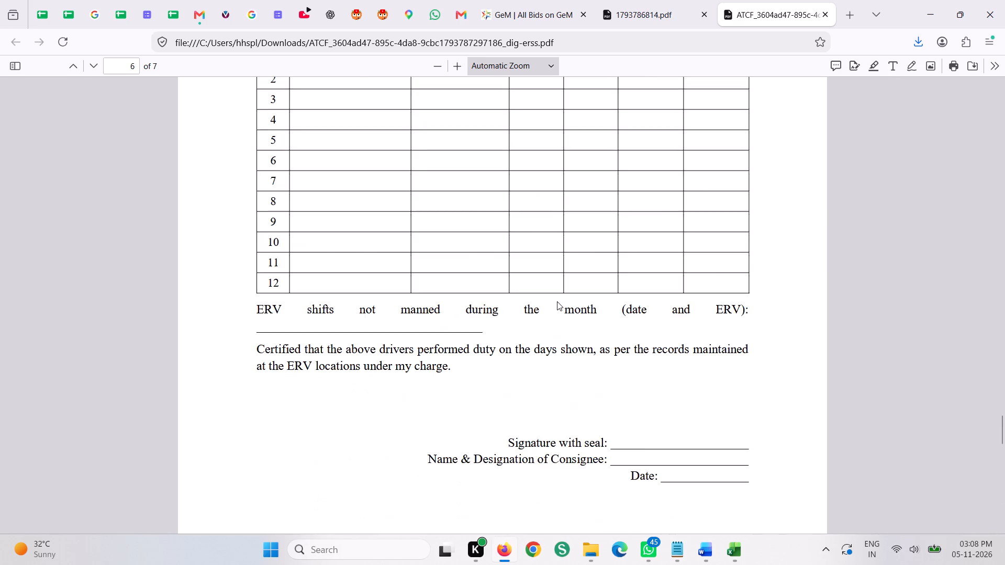
scroll(557, 301, up, 4)
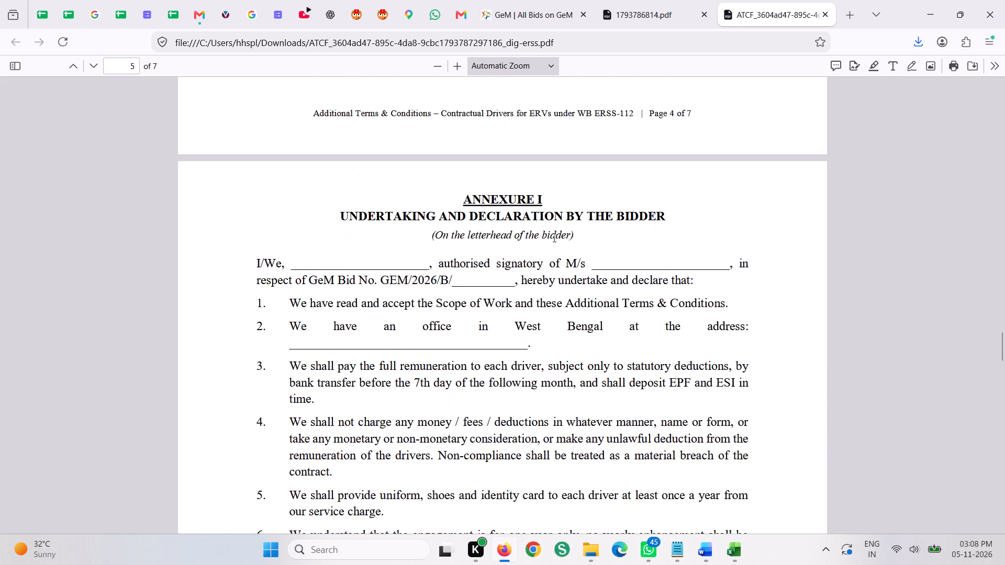
scroll(551, 240, up, 3)
scroll(555, 247, down, 4)
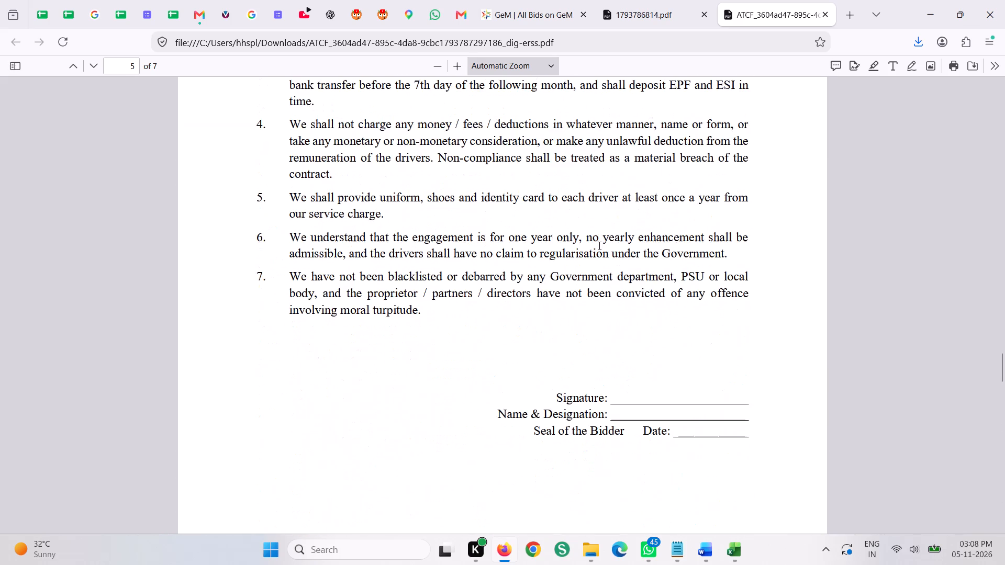
scroll(589, 239, up, 1)
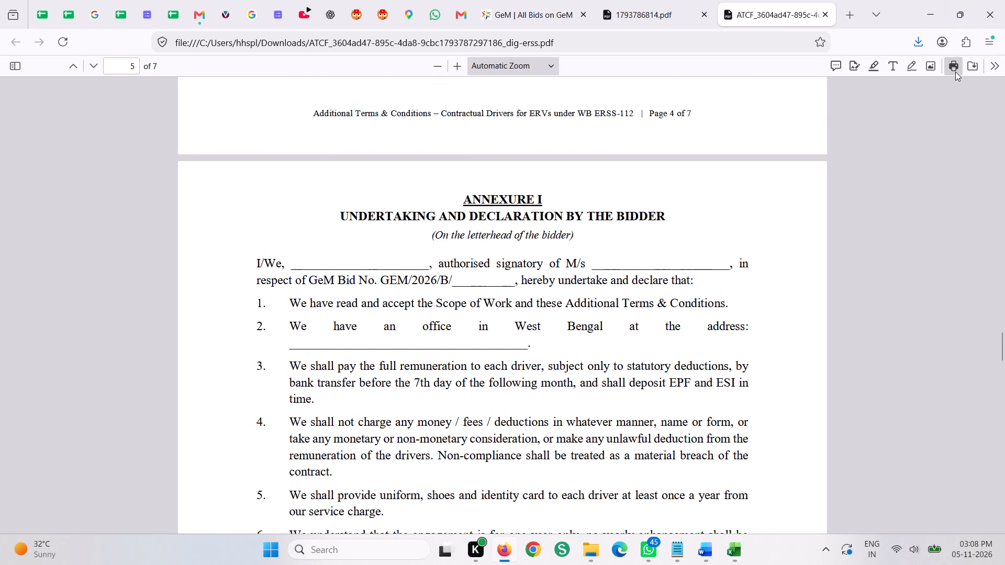
Print only page 5 of the ATC, the Annexure I undertaking and declaration, on the Canon G3010 series printer.
click(955, 72)
click(783, 178)
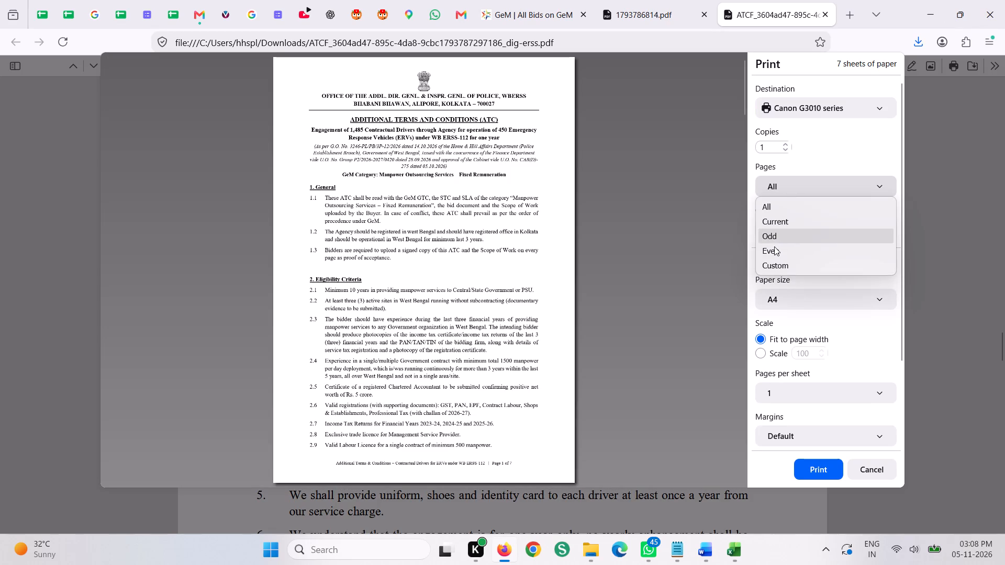
click(776, 266)
key(5)
key(minus)
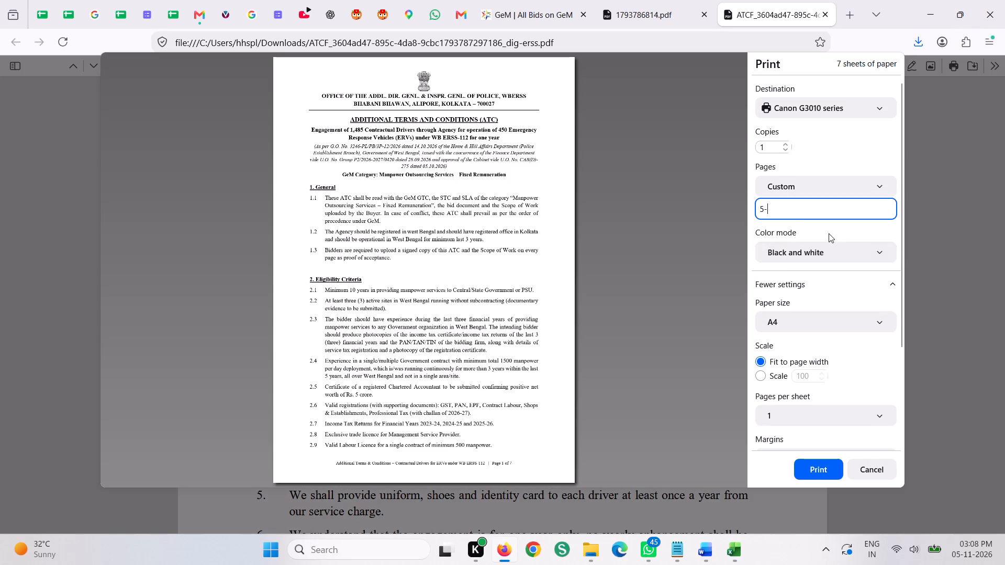
key(5)
key(Return)
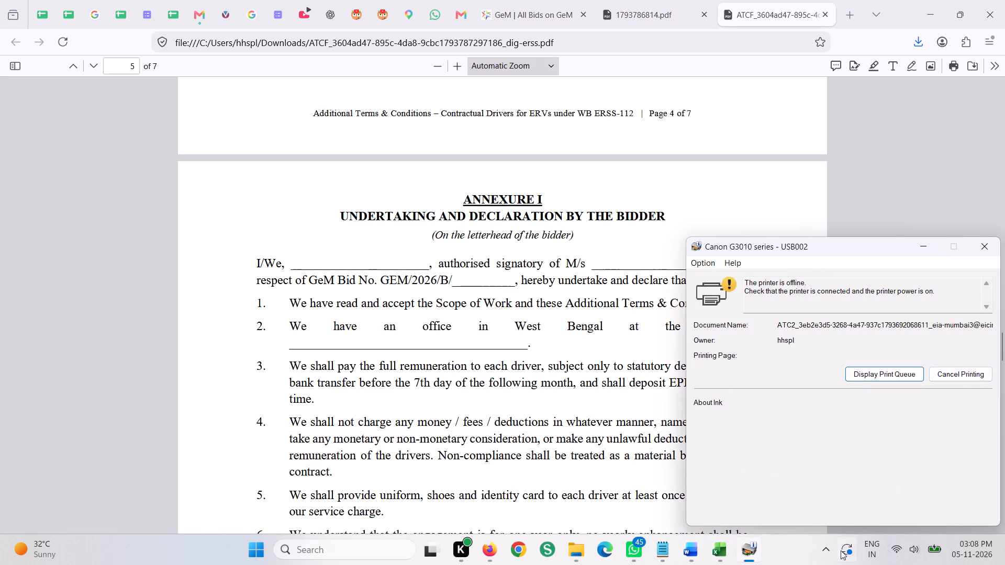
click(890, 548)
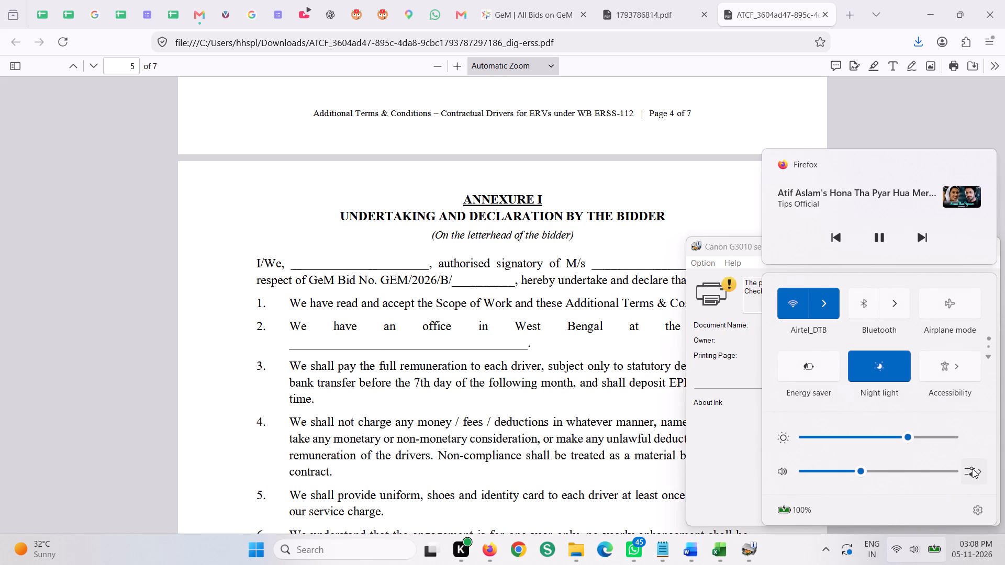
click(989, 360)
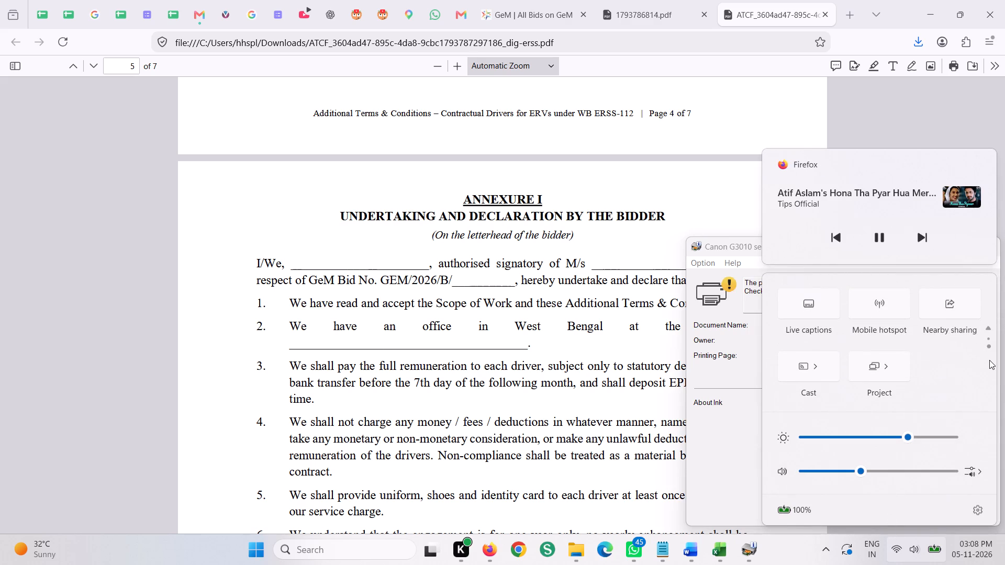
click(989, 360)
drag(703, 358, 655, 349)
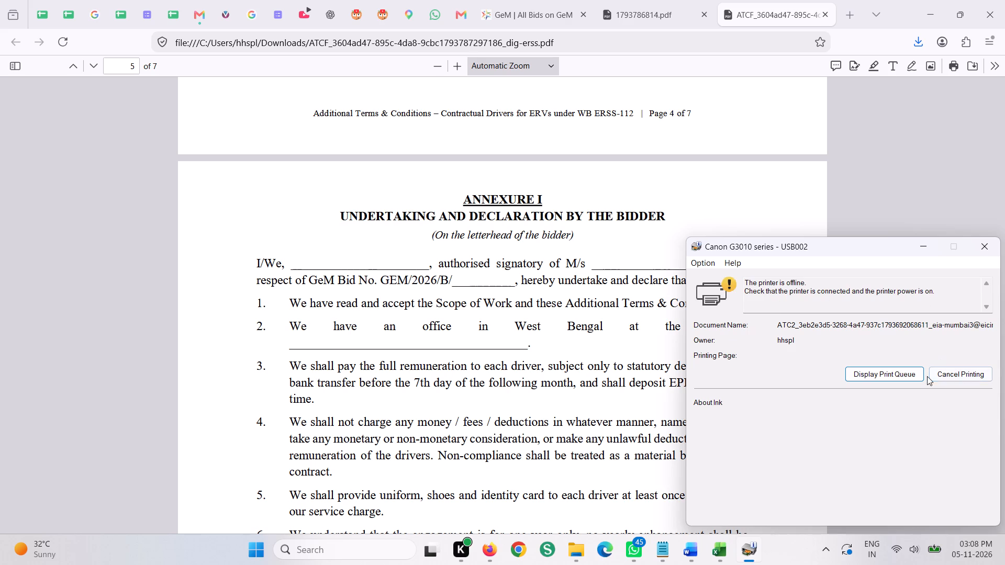
Cancel the pending ATC2 and ATCF print jobs on the Canon G3010 series printer.
click(948, 374)
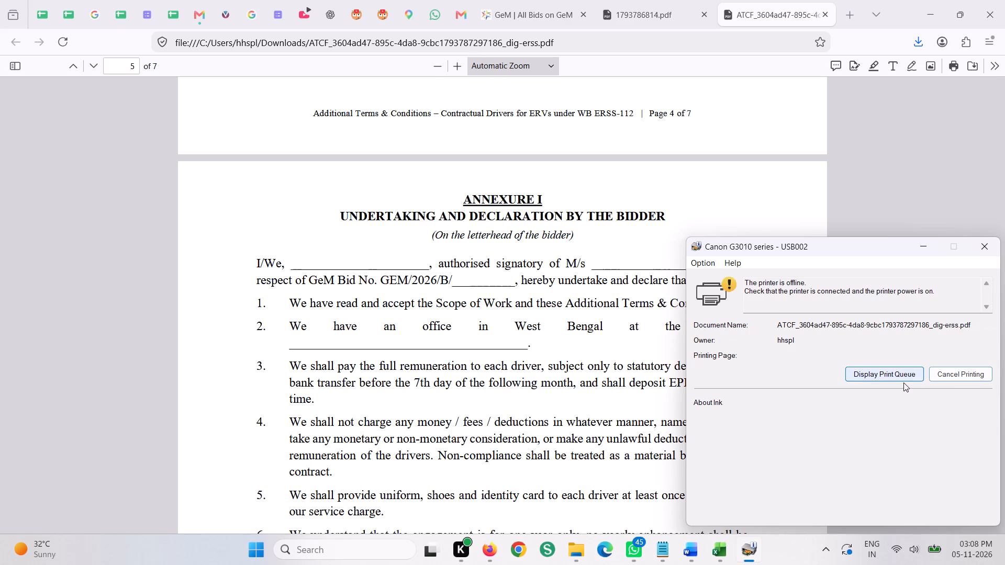
click(952, 373)
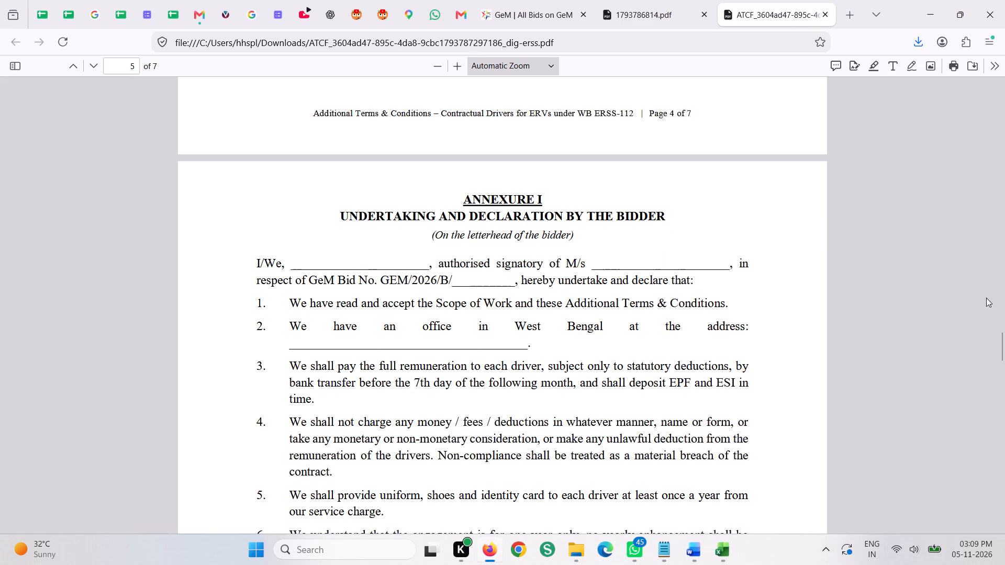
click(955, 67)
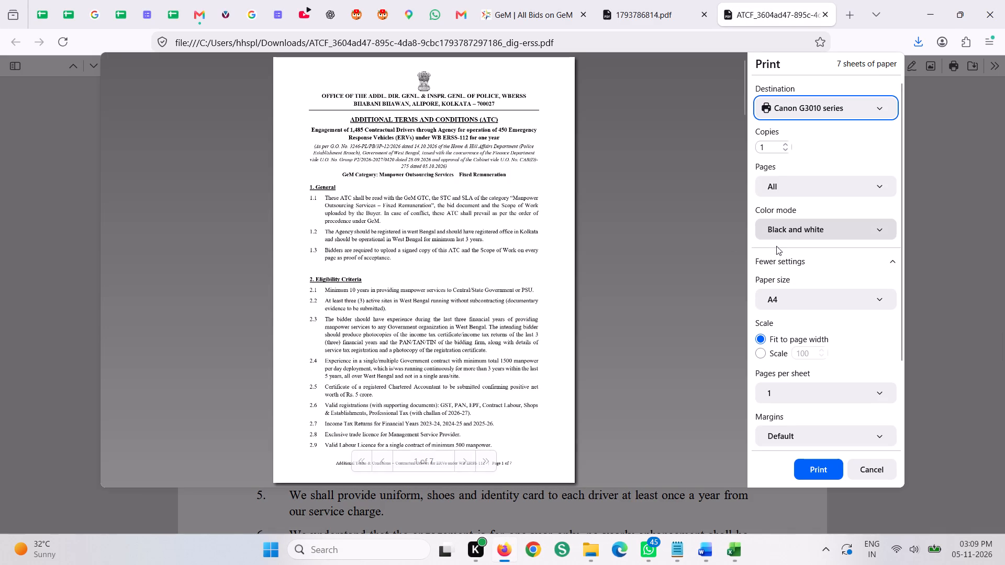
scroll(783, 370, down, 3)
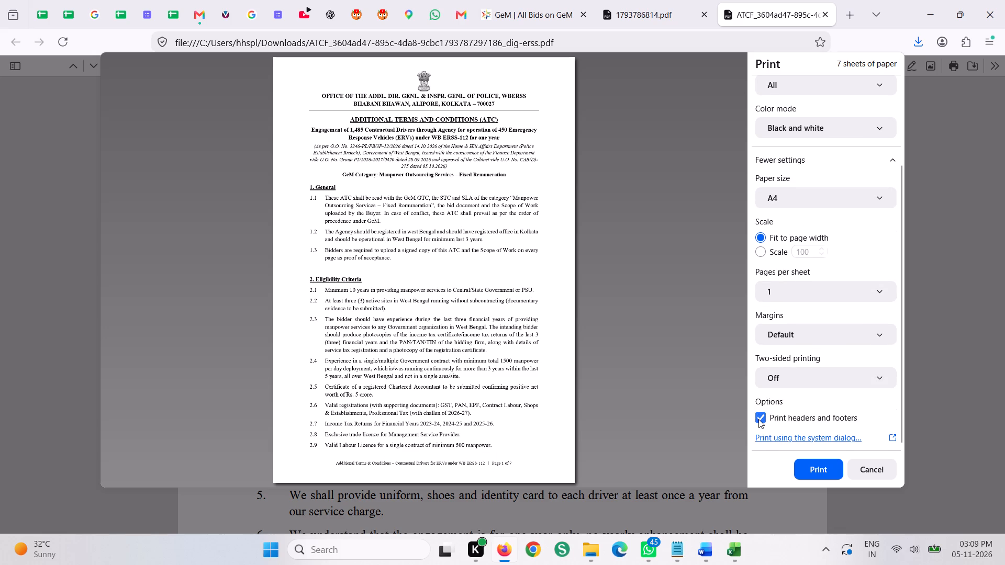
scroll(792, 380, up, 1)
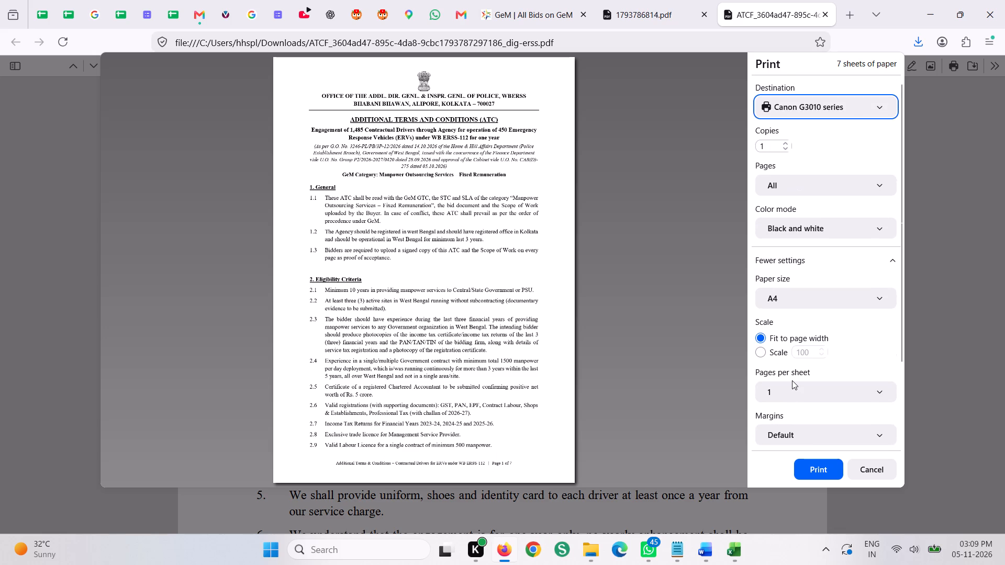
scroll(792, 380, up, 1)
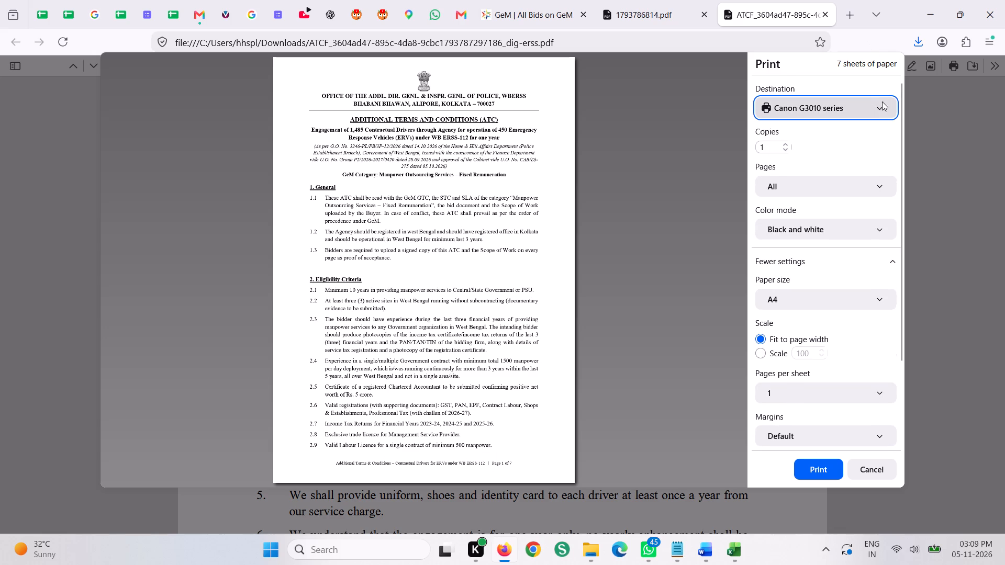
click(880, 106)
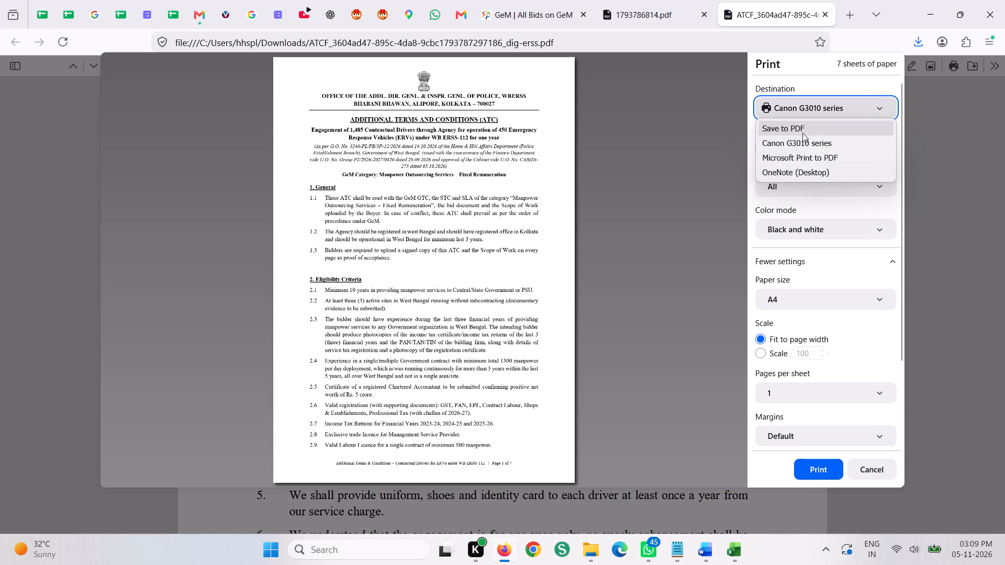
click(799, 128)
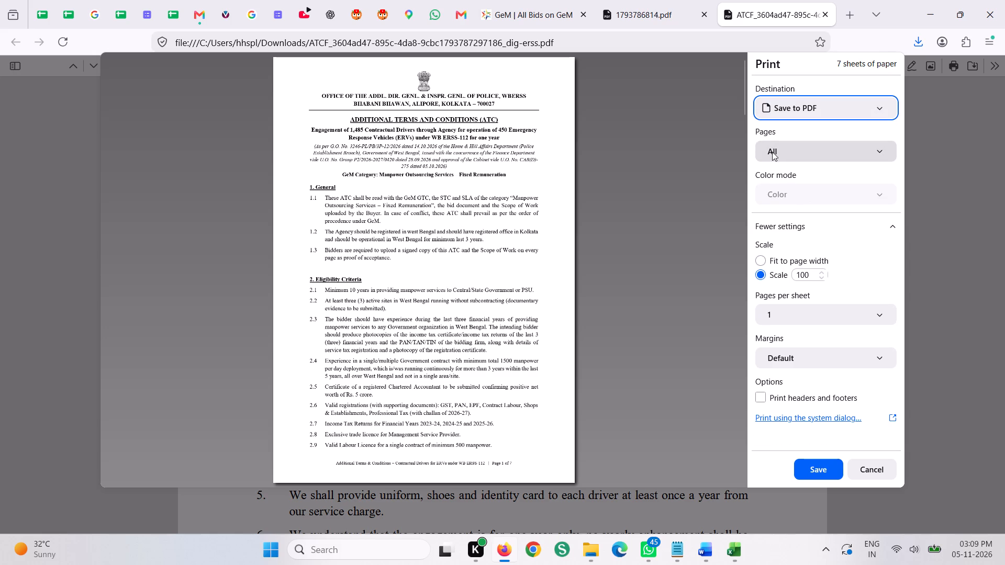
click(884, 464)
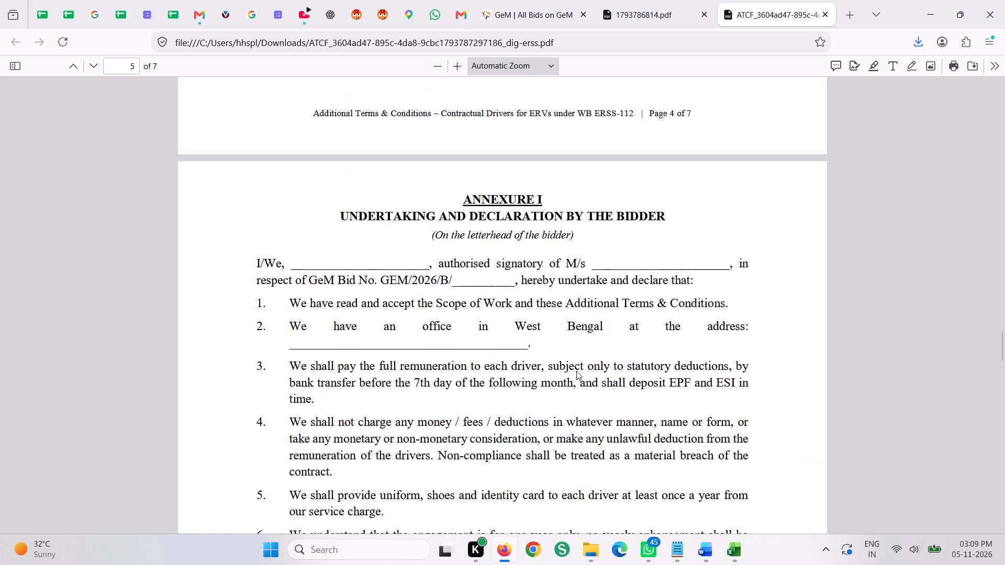
Save only page 5 of the ATC (custom range 5-5), the Annexure I undertaking, as a PDF named "56+5555" in Downloads.
scroll(584, 343, down, 1)
click(949, 64)
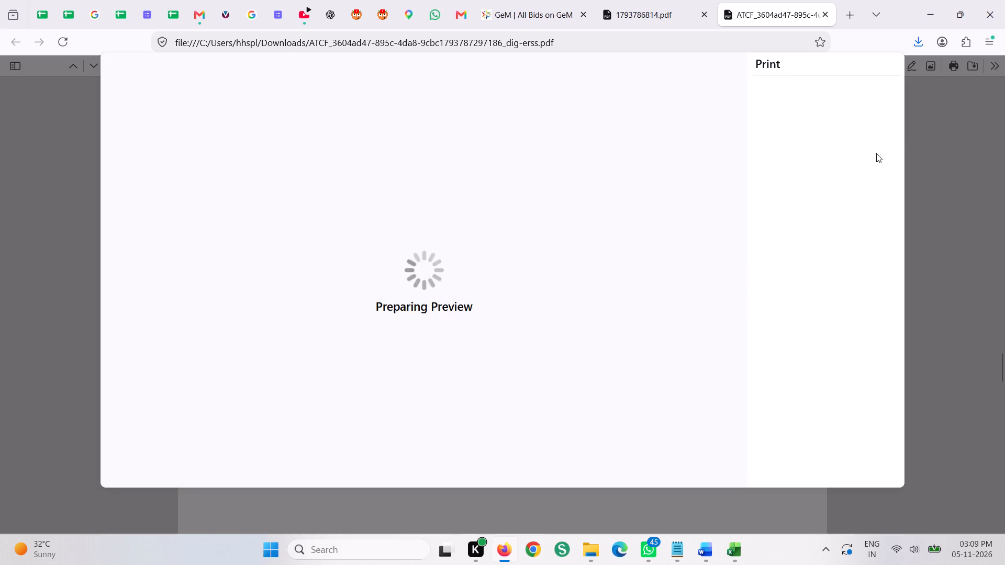
click(803, 104)
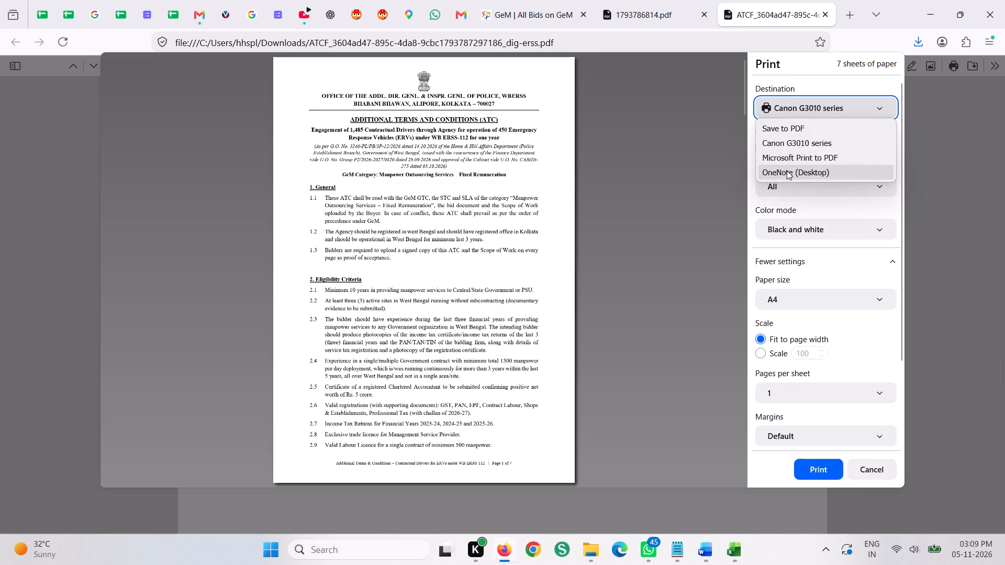
scroll(787, 171, down, 1)
click(792, 129)
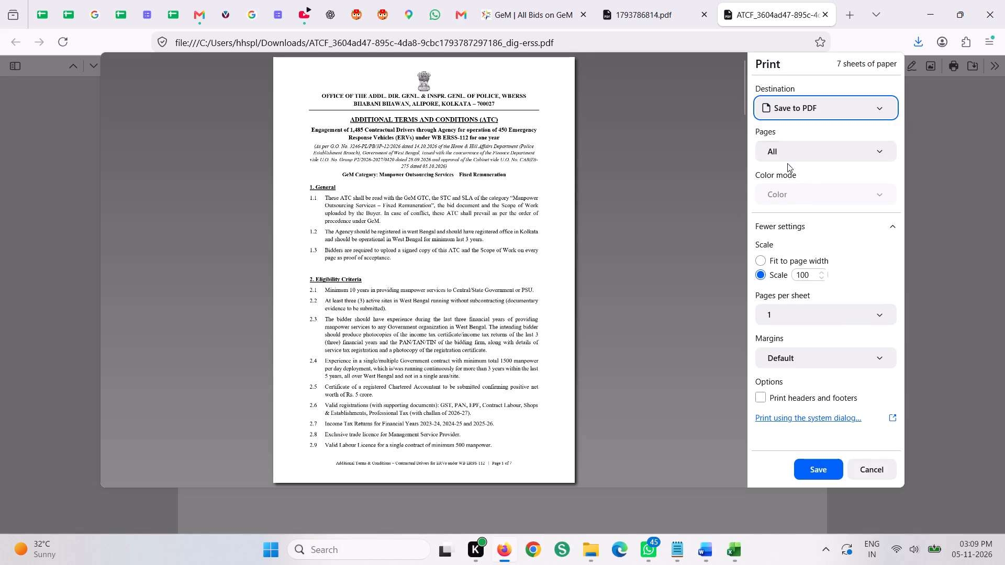
click(788, 149)
click(783, 230)
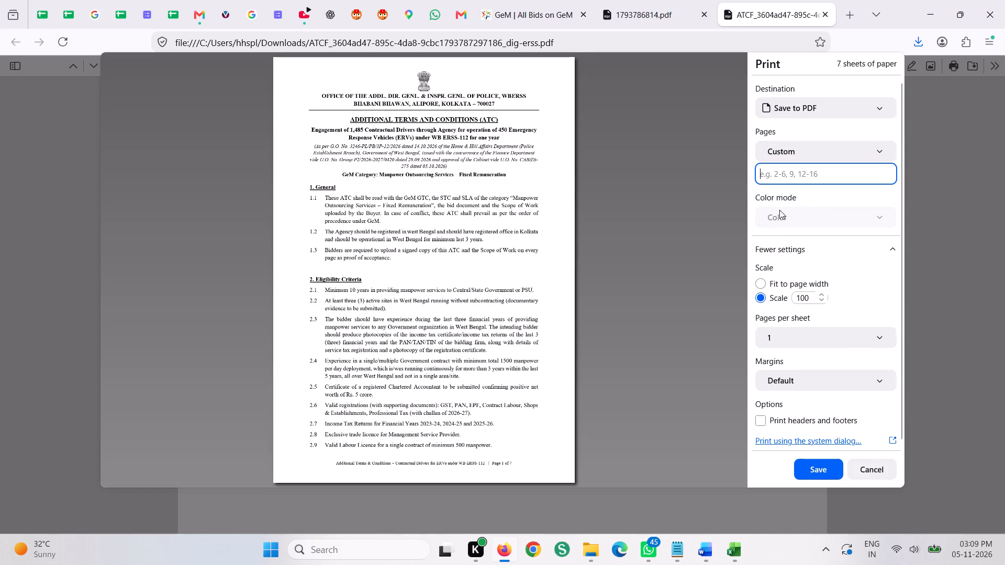
key(5)
key(minus)
key(5)
key(Return)
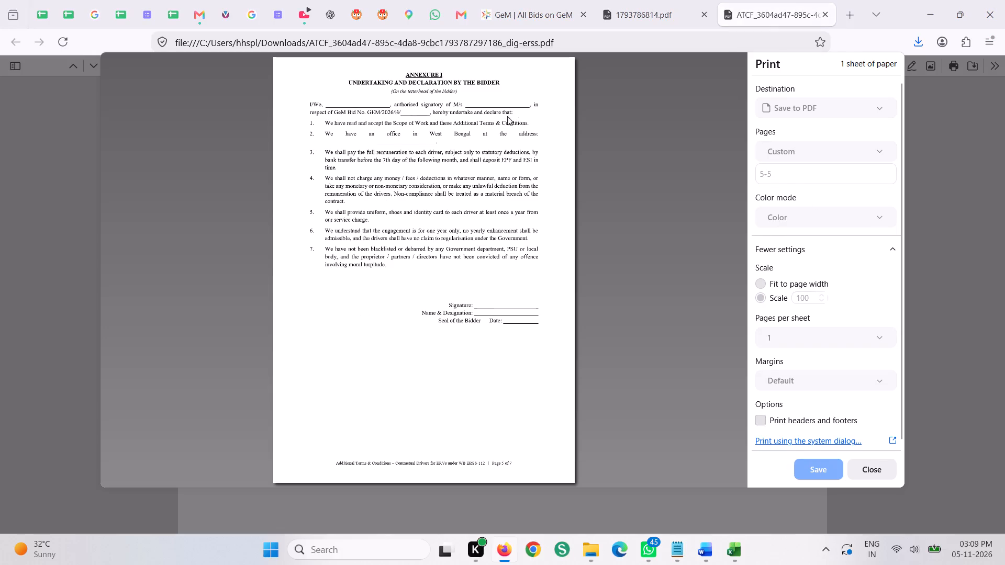
scroll(174, 207, up, 14)
click(208, 168)
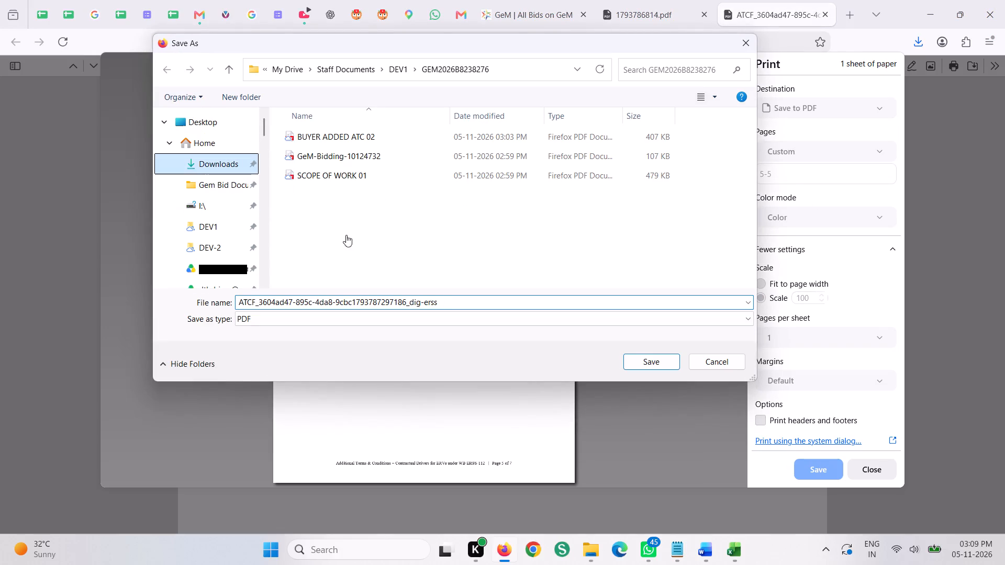
click(476, 300)
text(56+5555)
key(Return)
Switch to Word and open the "56+5555" PDF from Downloads, converting it to an editable document.
click(559, 0)
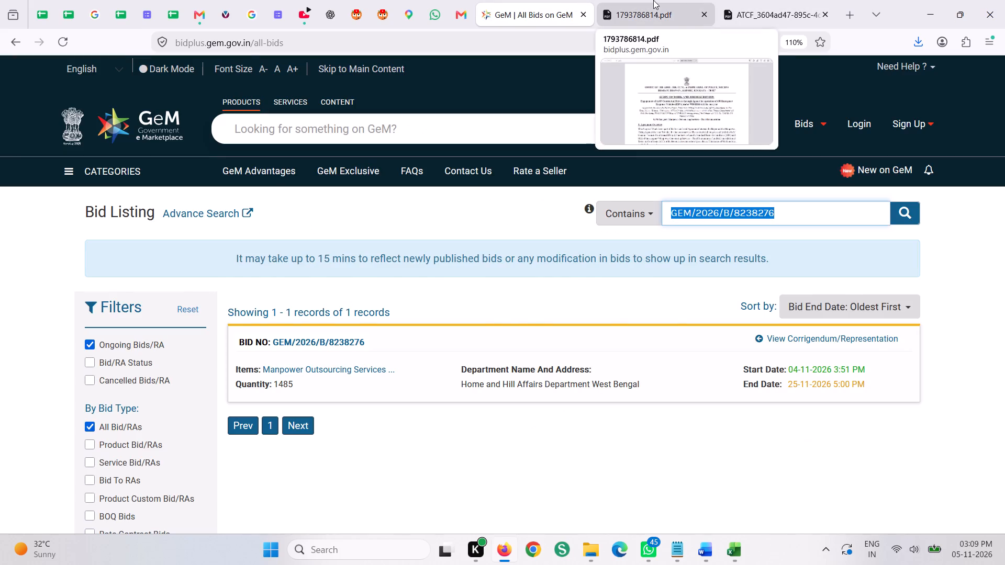
click(653, 0)
click(705, 544)
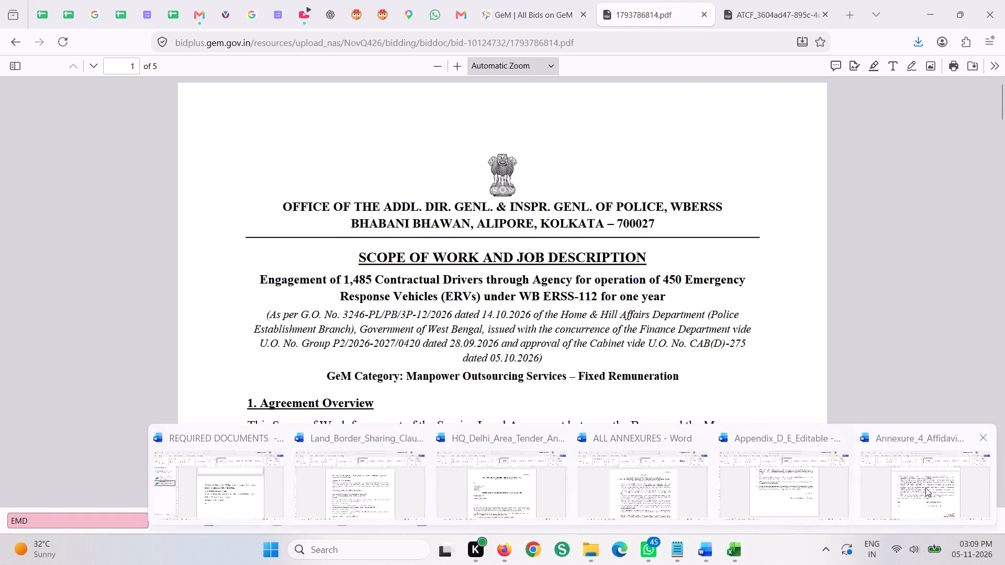
click(925, 488)
scroll(540, 371, up, 4)
scroll(156, 210, up, 2)
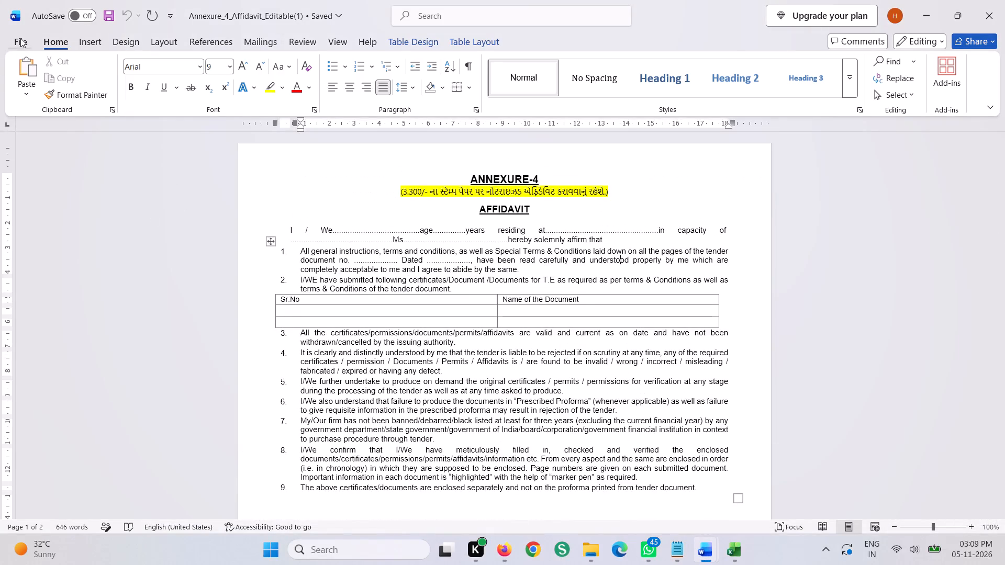
click(20, 38)
click(34, 121)
click(151, 298)
scroll(134, 244, up, 2)
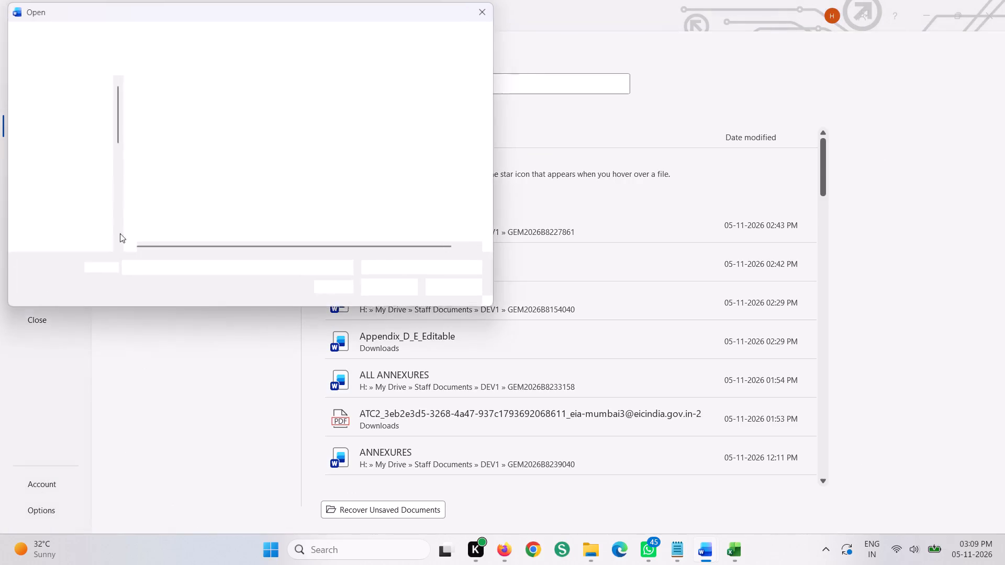
scroll(120, 233, up, 14)
click(68, 122)
scroll(206, 155, up, 10)
scroll(186, 139, down, 1)
scroll(184, 139, up, 3)
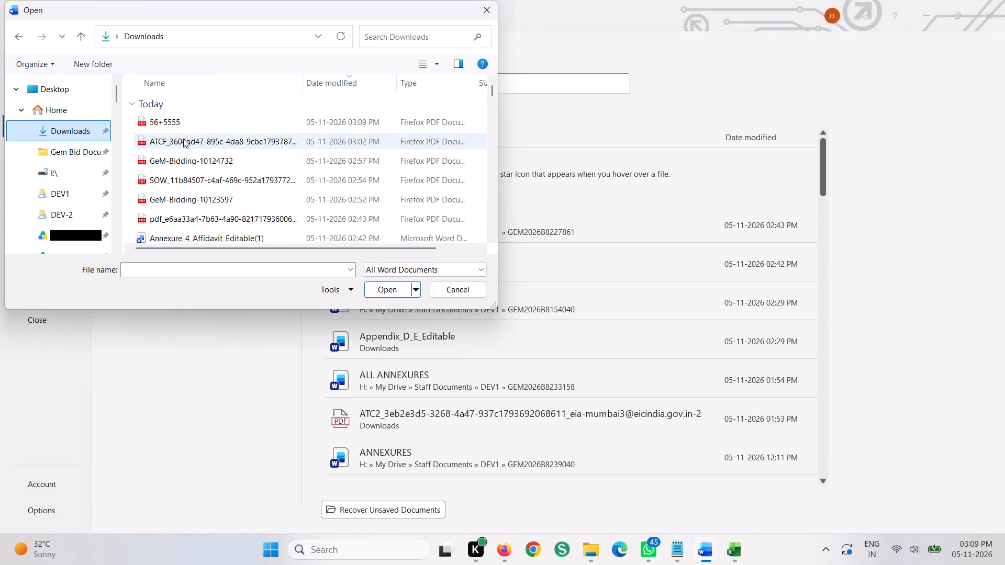
double_click(159, 125)
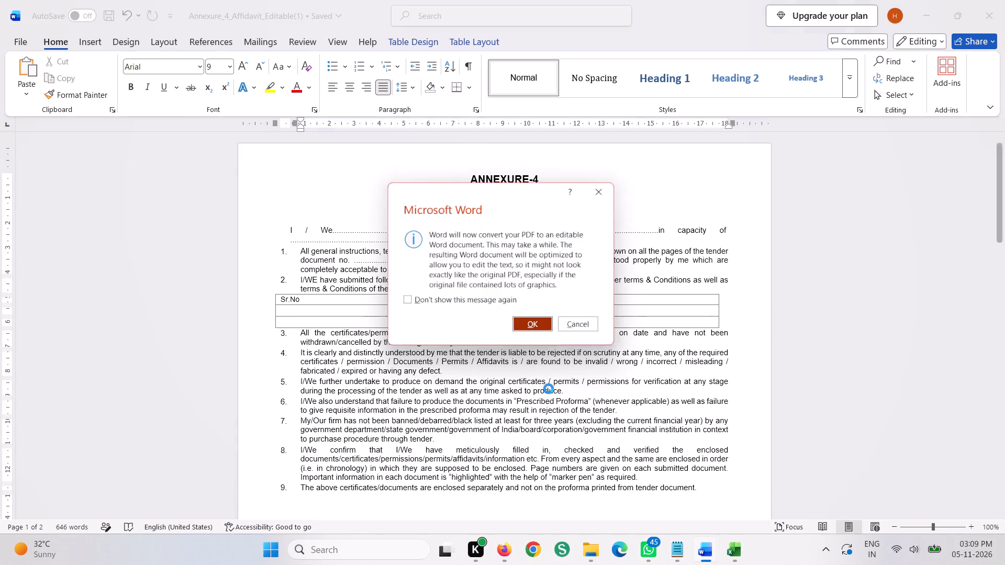
click(540, 330)
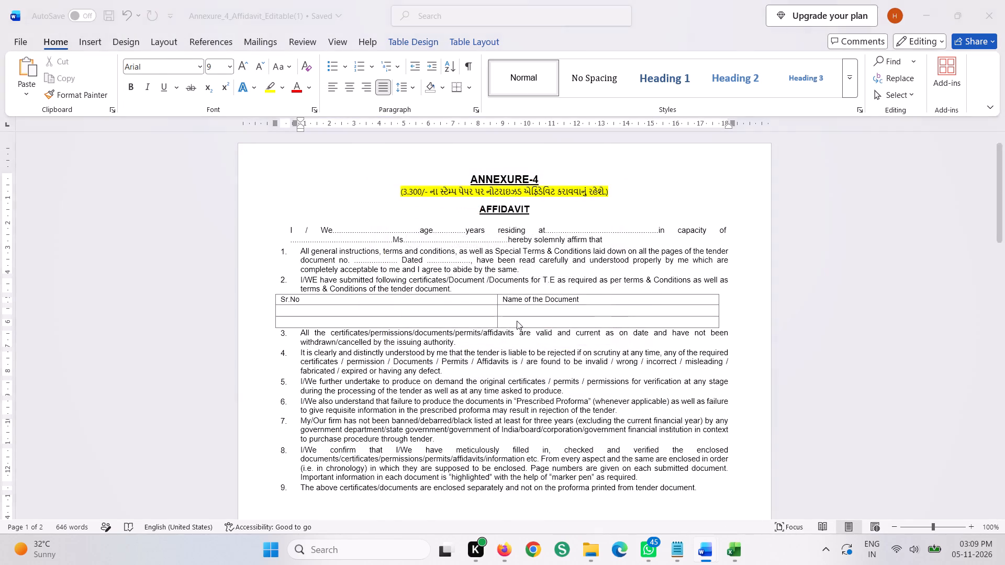
Delete the stray text on the second page of the converted Annexure I document and remove that extra page.
click(471, 308)
scroll(478, 307, down, 2)
scroll(536, 310, down, 6)
scroll(543, 340, up, 3)
drag(350, 263, 714, 320)
key(BackSpace)
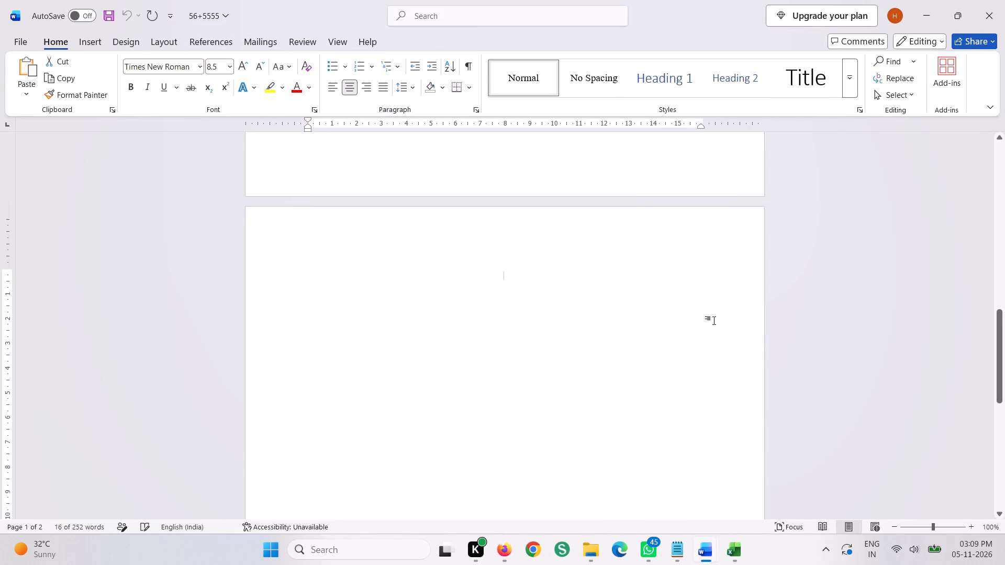
key(BackSpace)
key(BackSpace)
scroll(714, 320, up, 2)
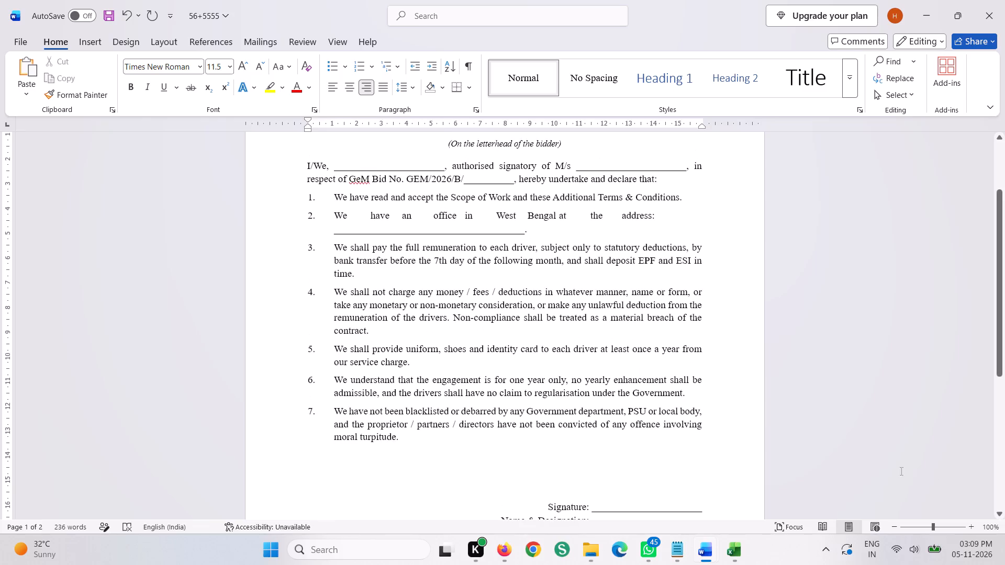
Save the document as a Word file named "ANNEXURES" in the DEV1 folder GEM2026B8238276.
click(598, 545)
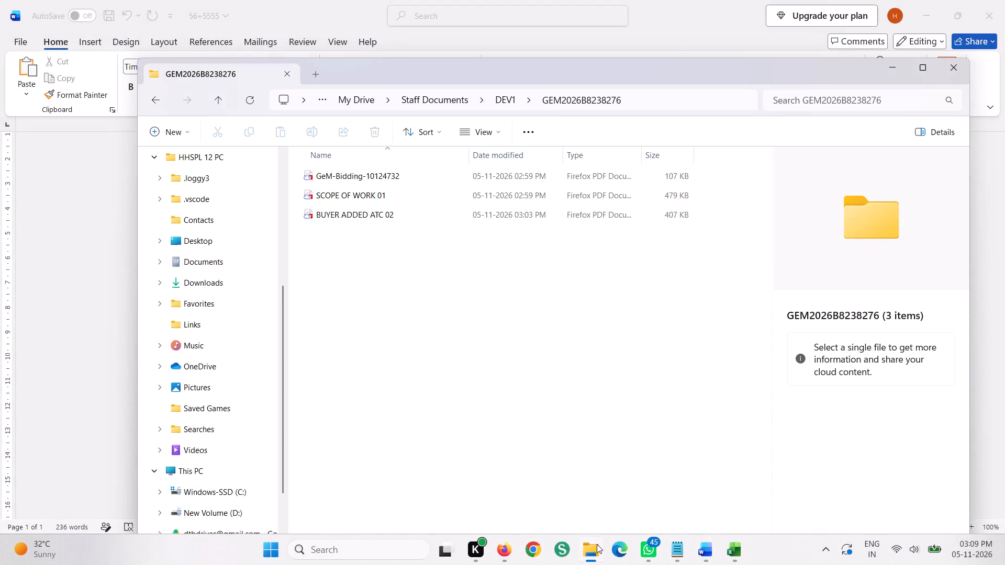
click(597, 544)
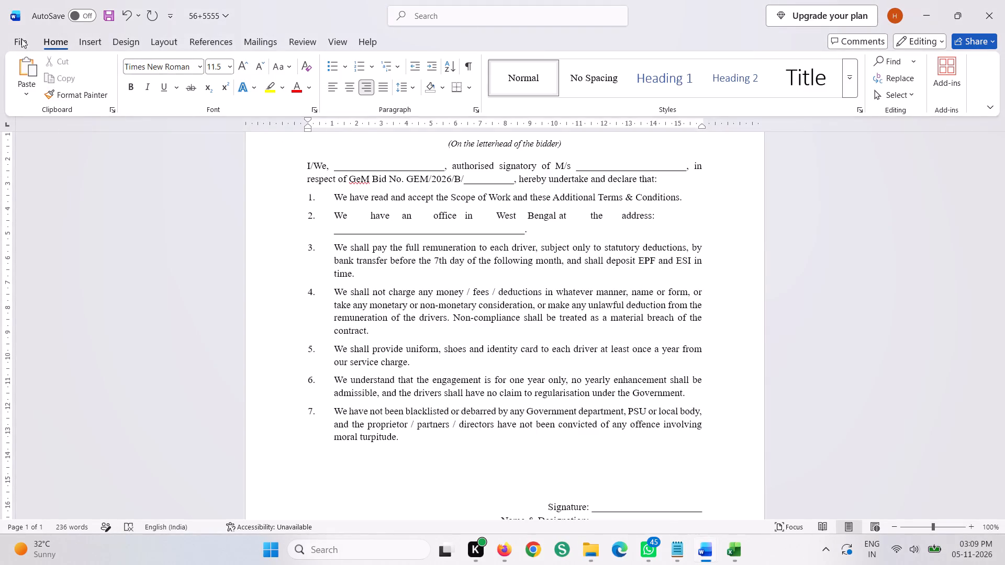
click(21, 39)
click(40, 243)
click(165, 341)
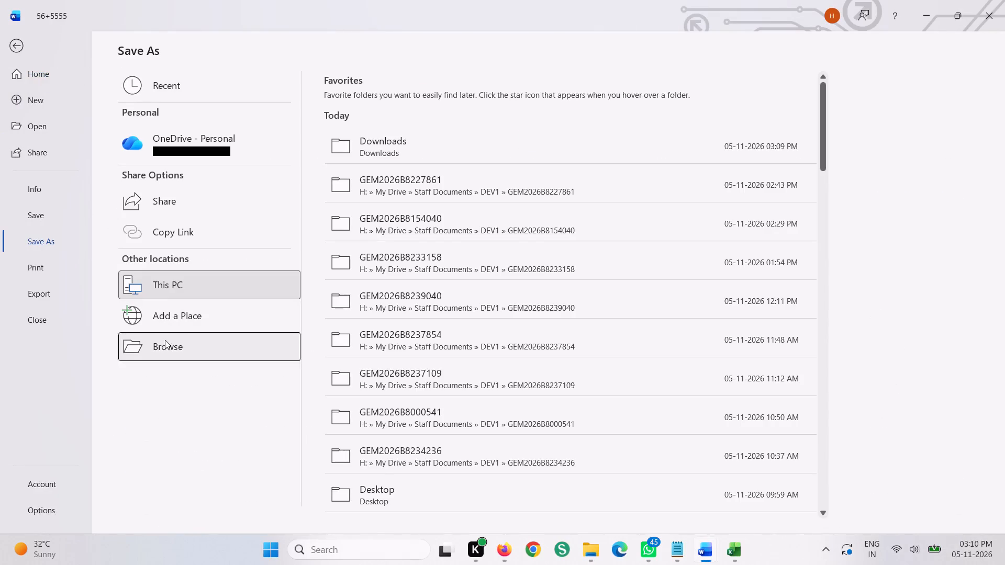
scroll(197, 240, up, 6)
click(203, 265)
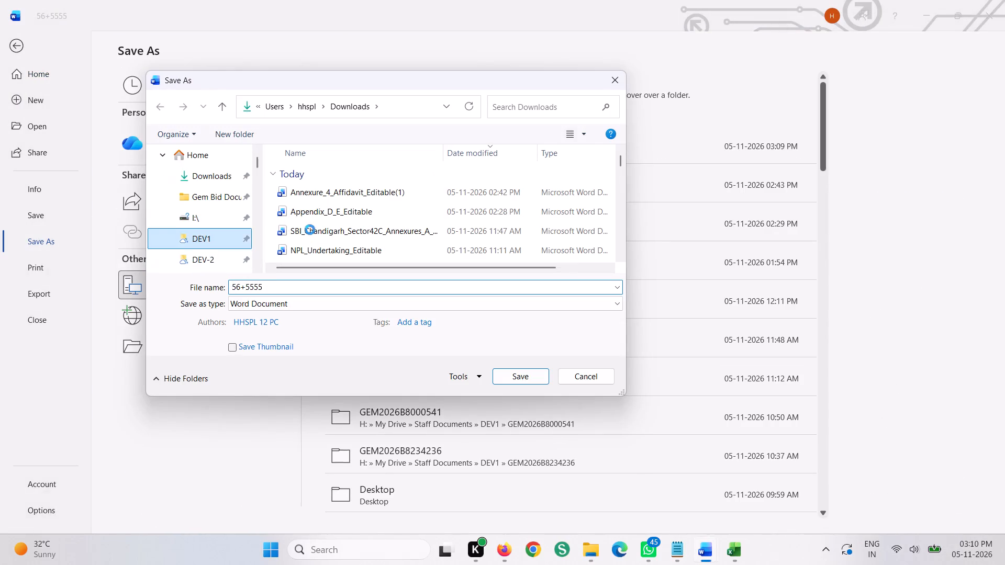
scroll(307, 229, up, 9)
double_click(336, 175)
click(333, 281)
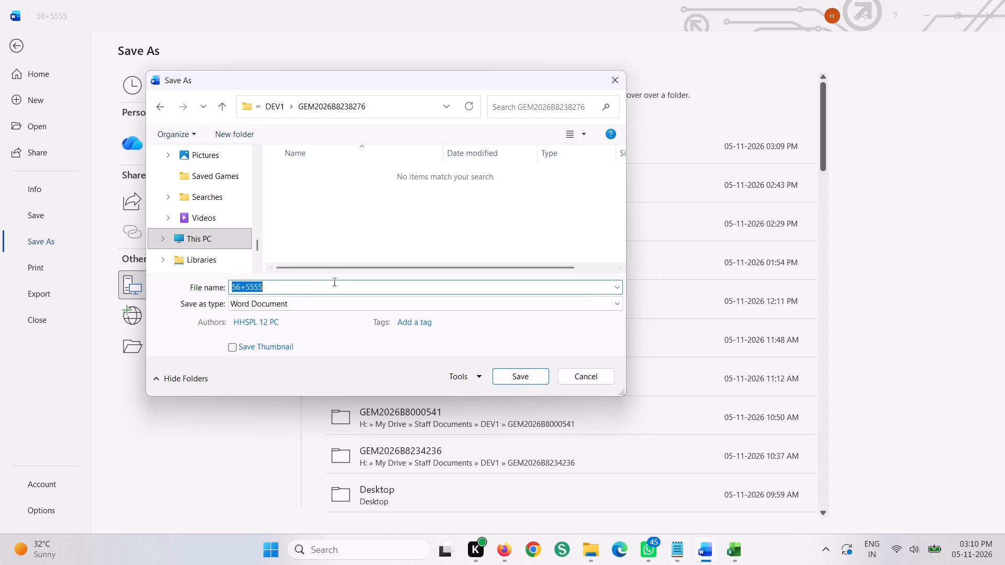
key(a)
key(n)
text(NE)
key(x)
text(URES)
key(Return)
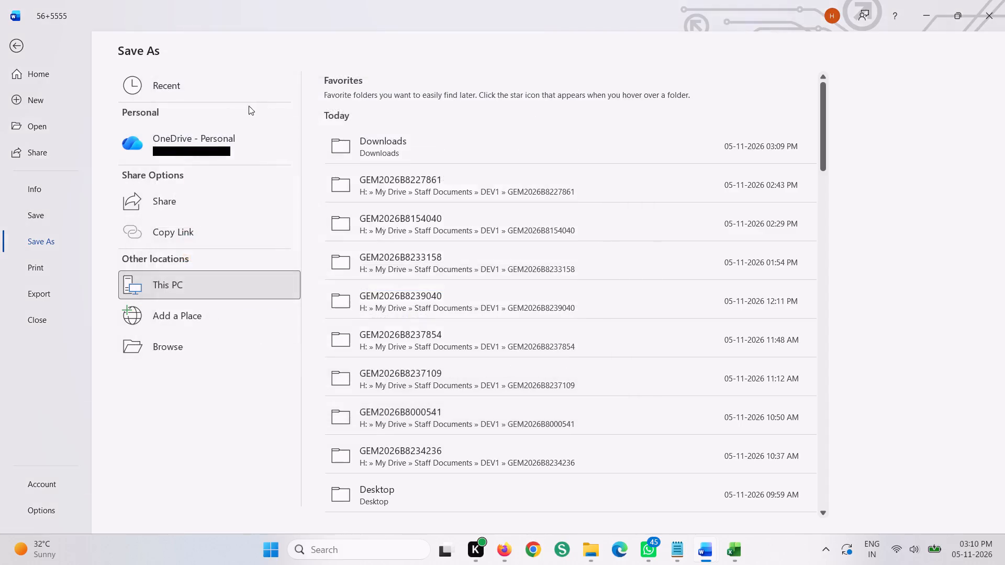
Switch to Firefox and review the Scope of Work and Job Description PDF, including its annexure, eligibility criteria and cost sections.
click(501, 551)
scroll(594, 342, up, 6)
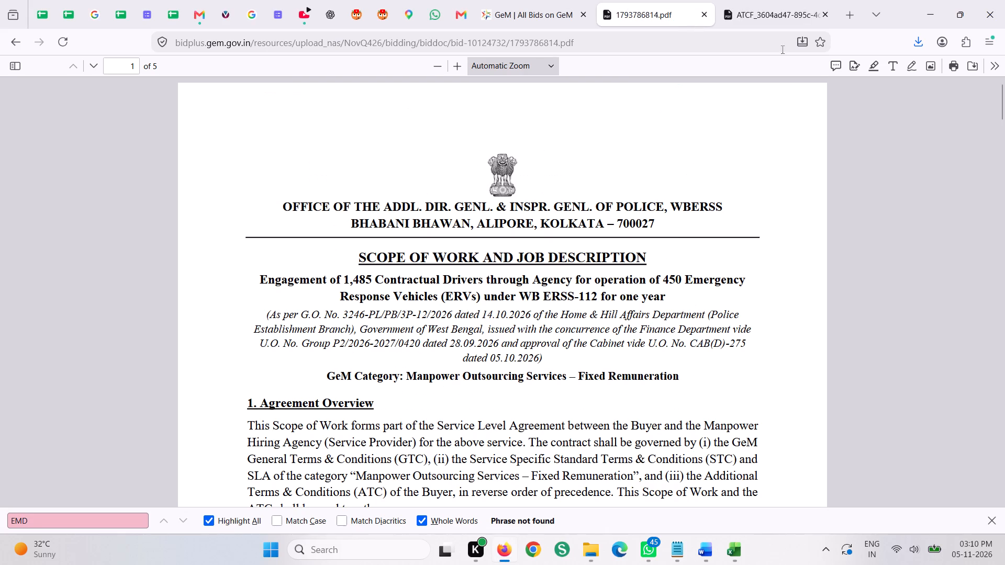
scroll(688, 120, down, 20)
scroll(688, 120, down, 5)
scroll(563, 236, up, 6)
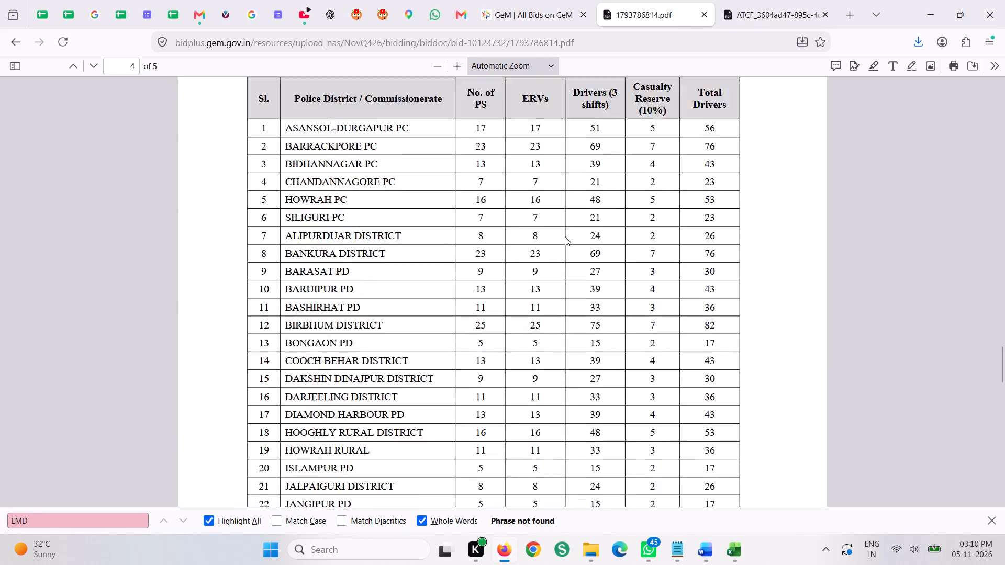
scroll(565, 237, up, 2)
scroll(565, 237, down, 1)
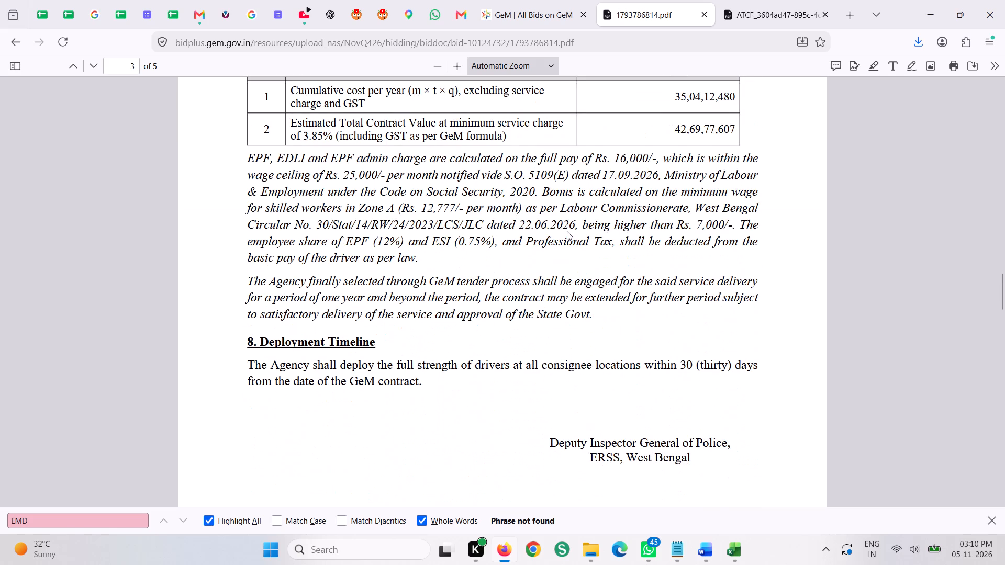
scroll(567, 231, up, 4)
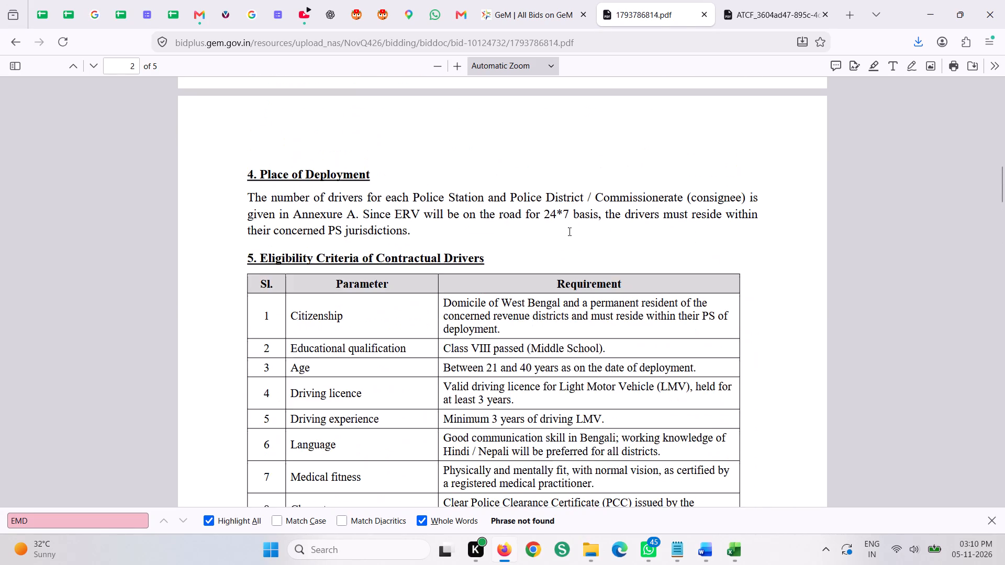
scroll(569, 231, up, 7)
scroll(712, 224, down, 2)
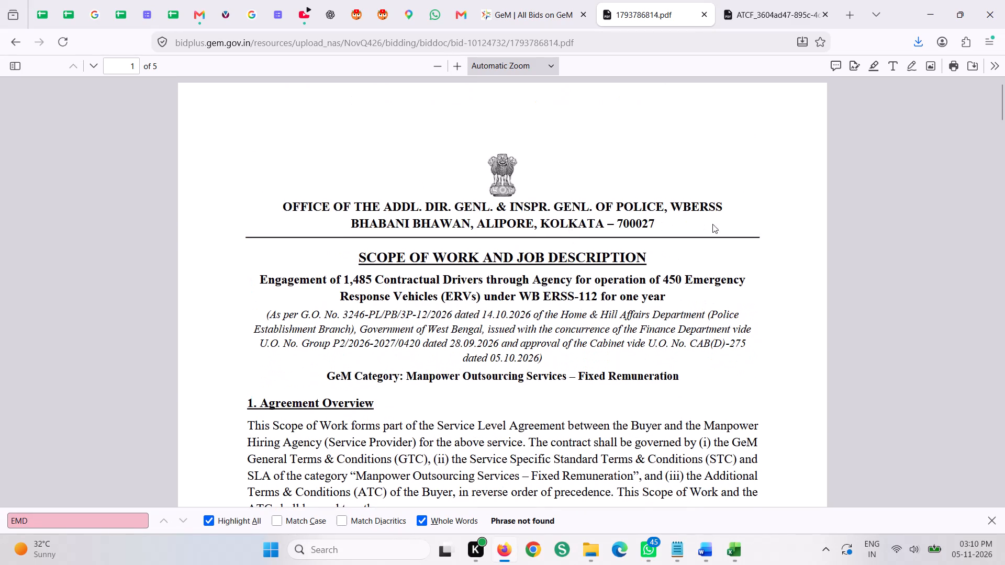
scroll(712, 224, down, 14)
Search the downloaded ATC PDF for "EMD", look through its opening clauses, and close that document.
click(801, 0)
scroll(582, 287, down, 14)
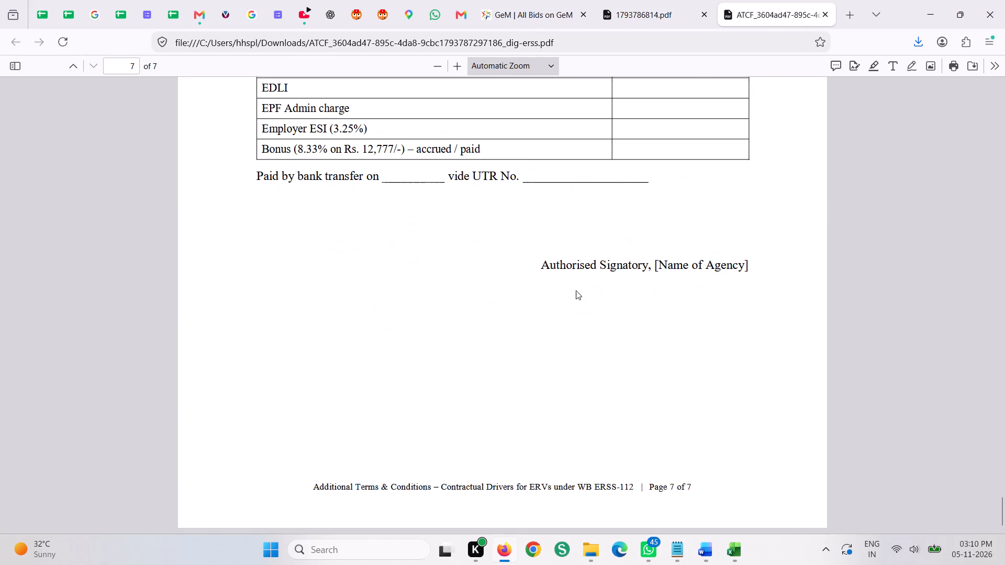
scroll(576, 290, down, 2)
key(ctrl+f)
text(EMD)
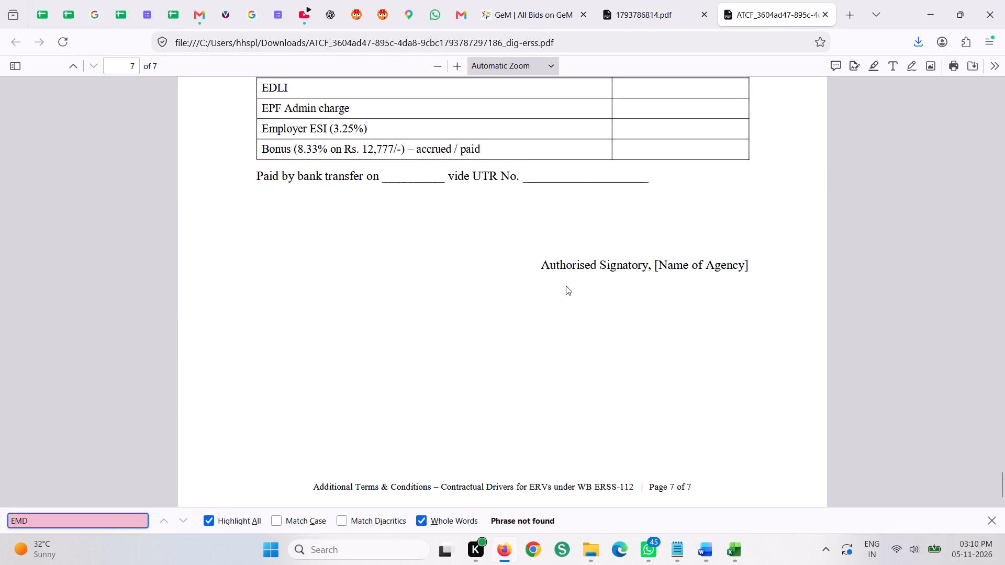
key(Return)
key(Return)
scroll(605, 115, up, 20)
scroll(605, 115, up, 4)
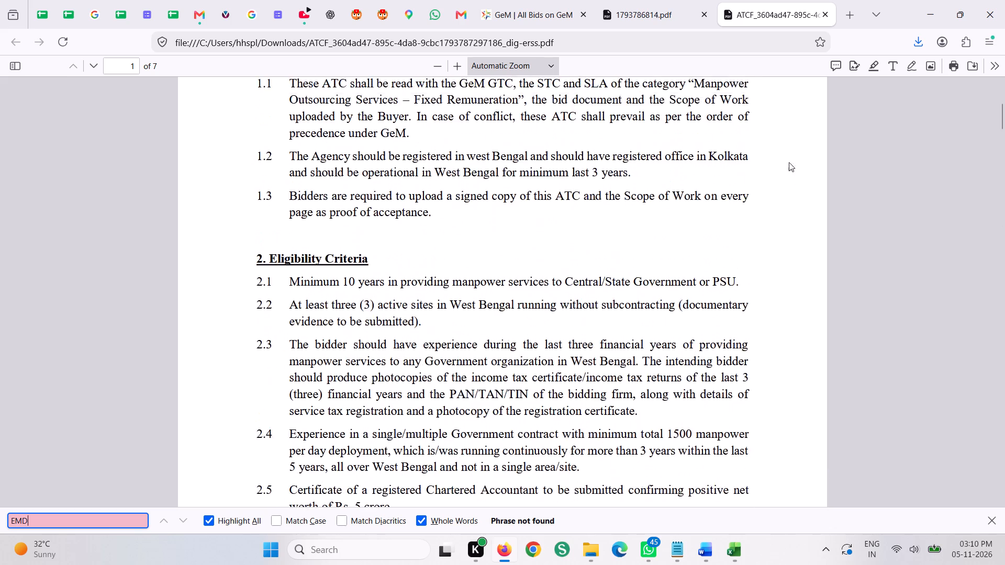
scroll(789, 162, up, 9)
click(763, 0)
click(826, 17)
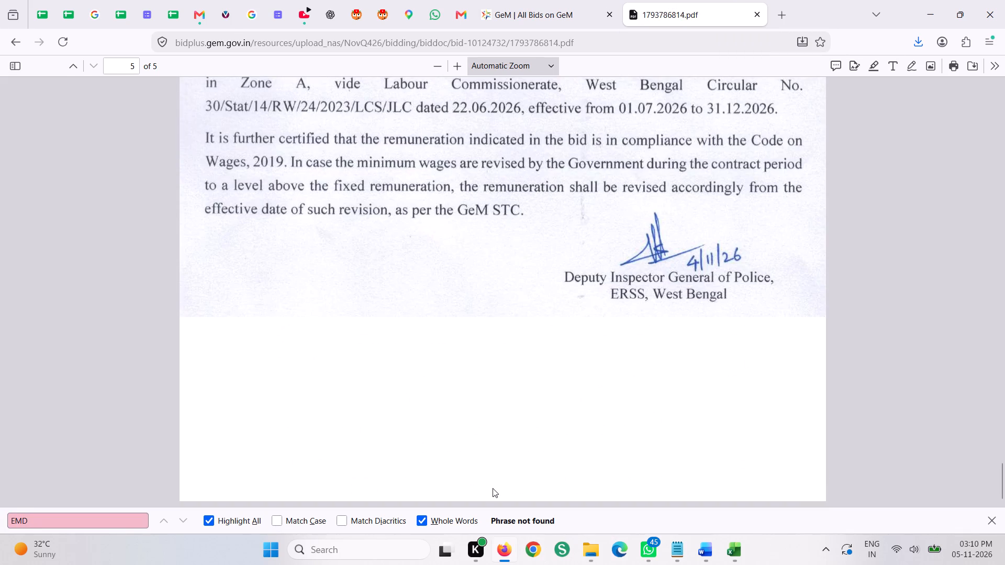
Switch to the REQUIRED DOCUMENTS file in Word and delete the empty item number 17 at the end of the list.
click(583, 552)
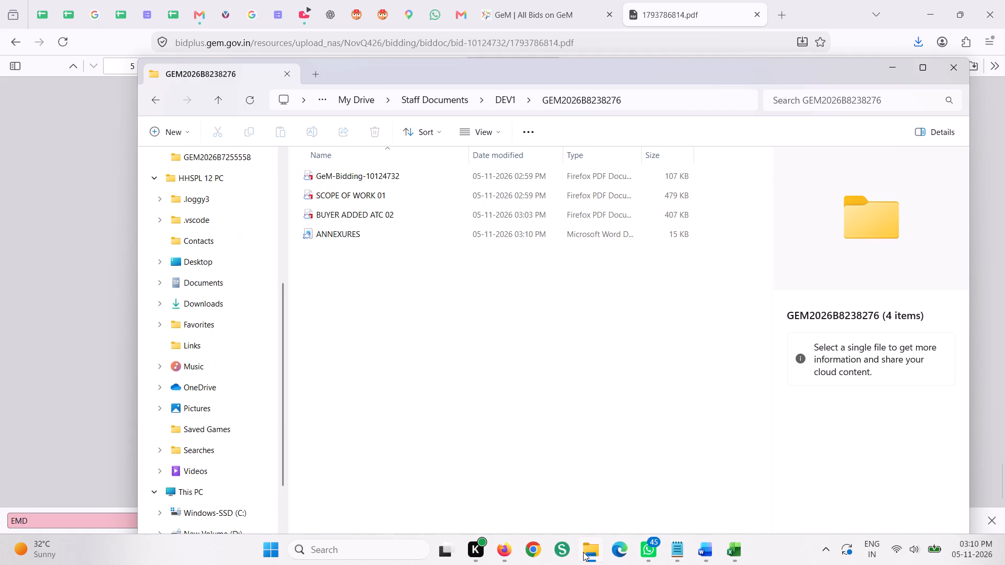
click(583, 552)
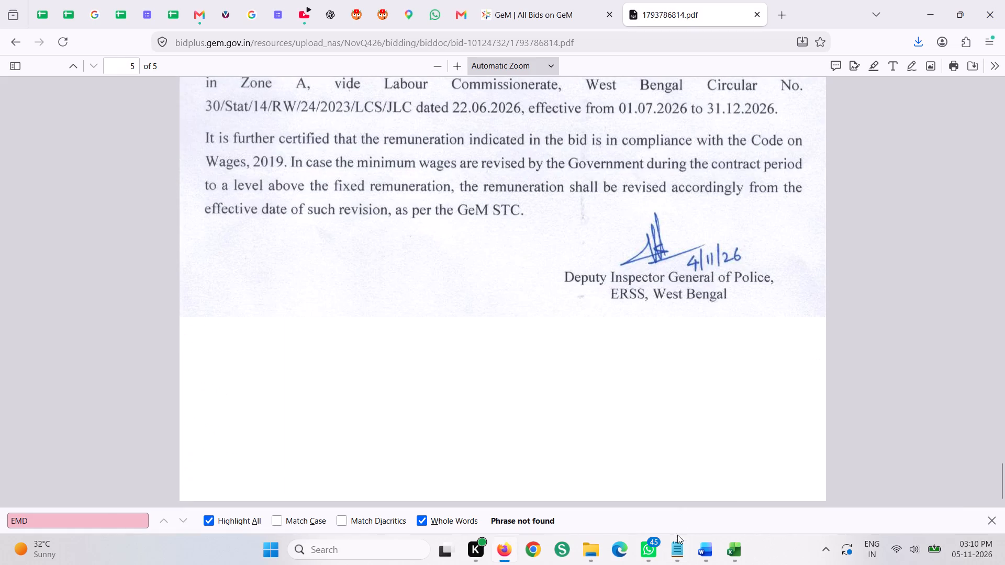
click(698, 549)
click(108, 481)
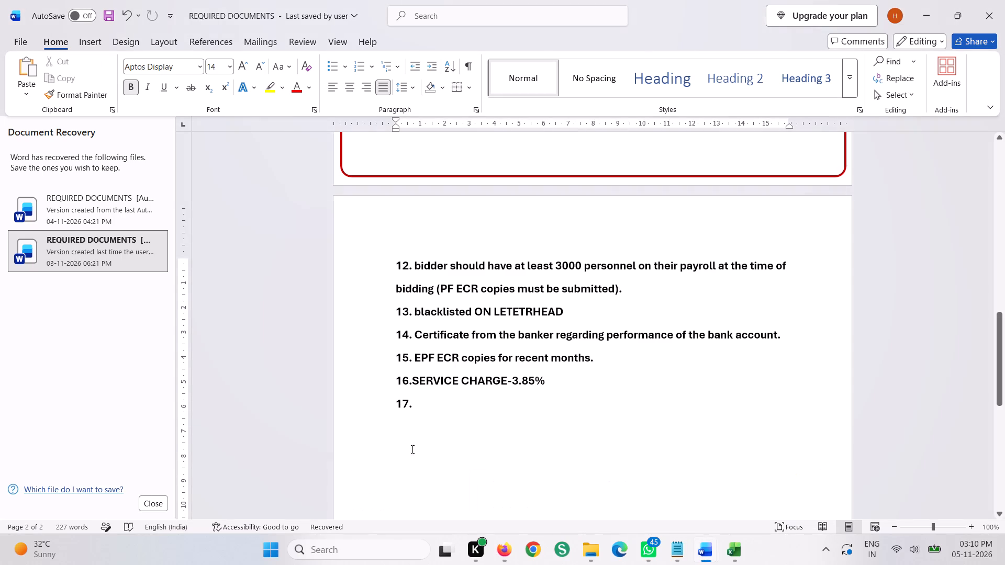
click(428, 410)
key(BackSpace)
key(BackSpace)
key(BackSpace)
Export the list as a PDF named "REQUIRED DOCUMENTS" into the DEV1 folder GEM2026B8238276.
scroll(438, 398, up, 4)
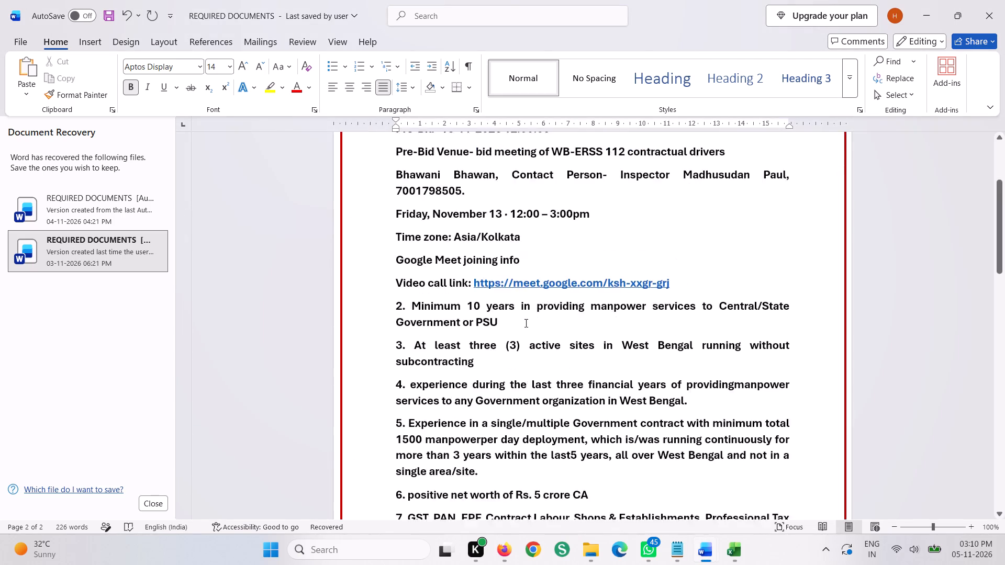
scroll(551, 330, up, 1)
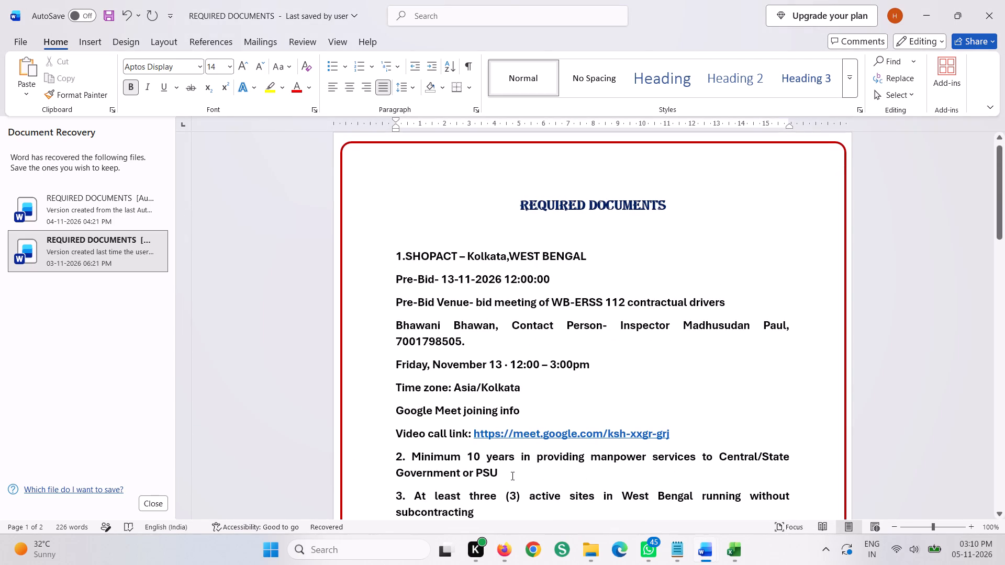
click(587, 549)
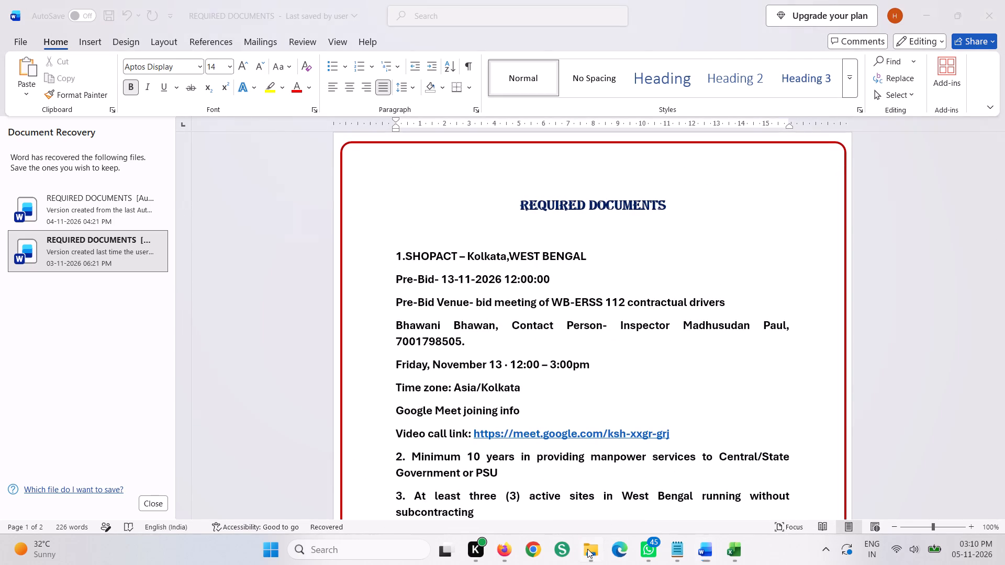
click(587, 549)
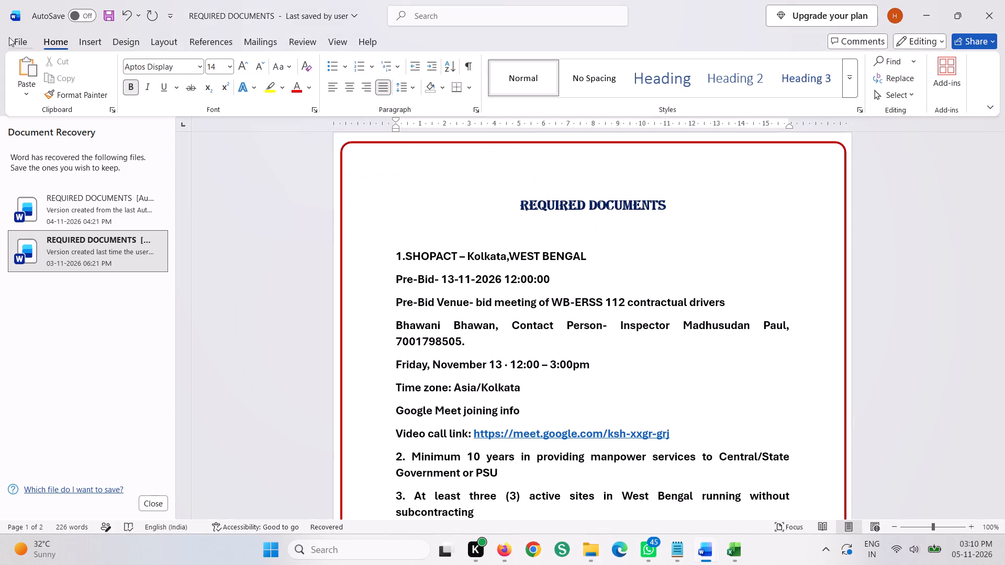
click(9, 37)
click(50, 295)
click(367, 196)
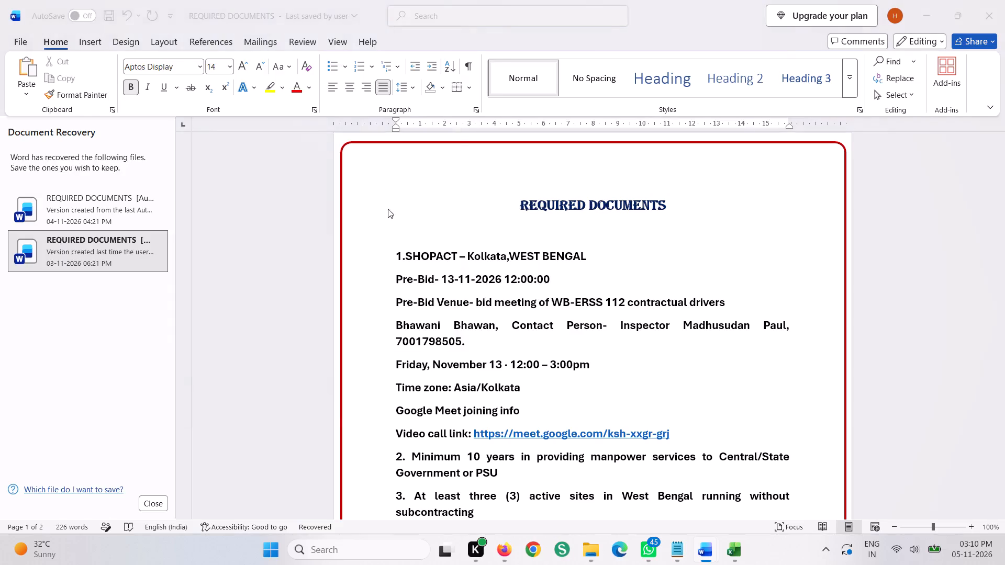
scroll(117, 150, up, 4)
scroll(73, 179, up, 4)
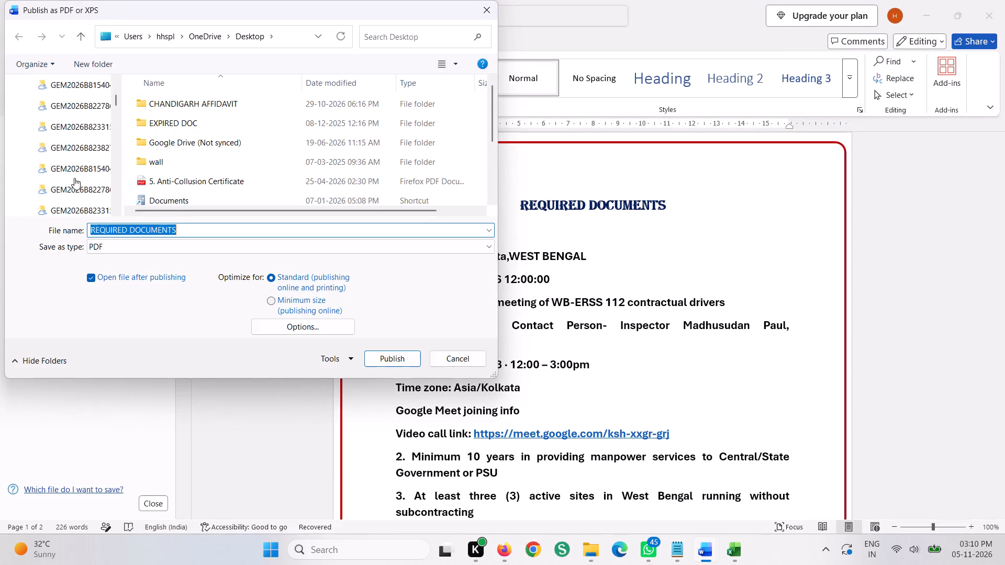
scroll(74, 178, up, 1)
click(63, 87)
scroll(185, 138, up, 6)
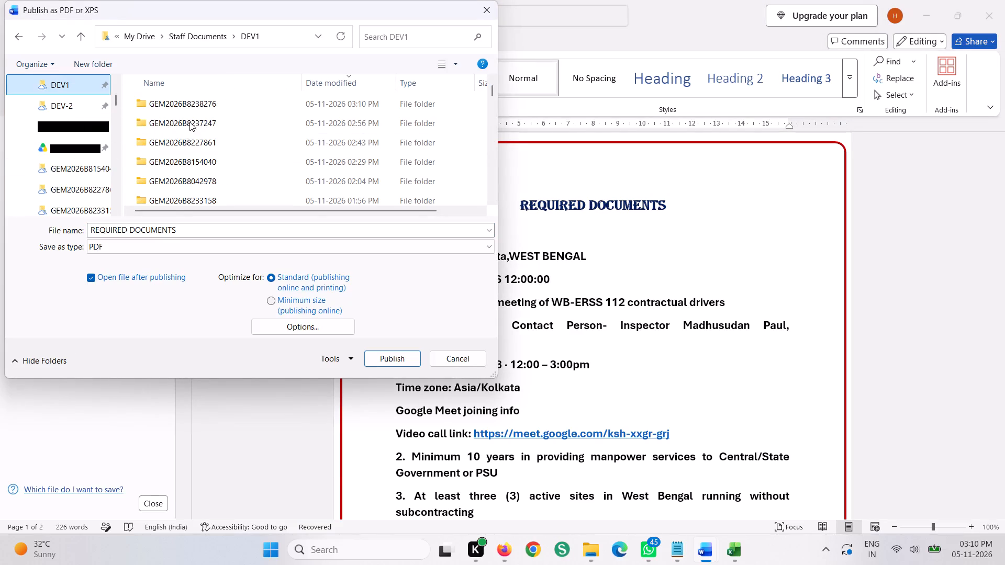
double_click(200, 104)
click(200, 231)
click(403, 356)
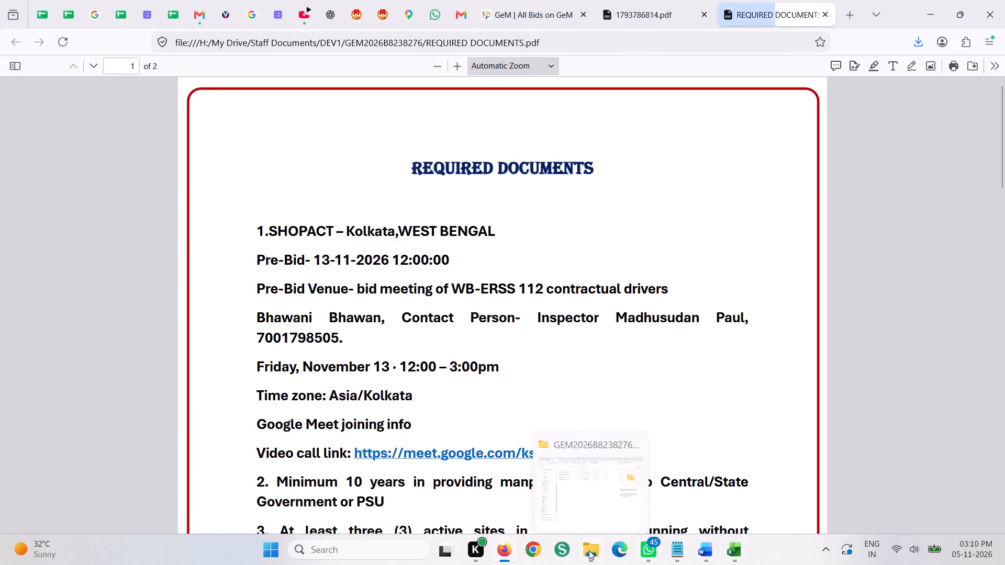
Check the tender folder in File Explorer and go up to its parent folder DEV1.
click(589, 550)
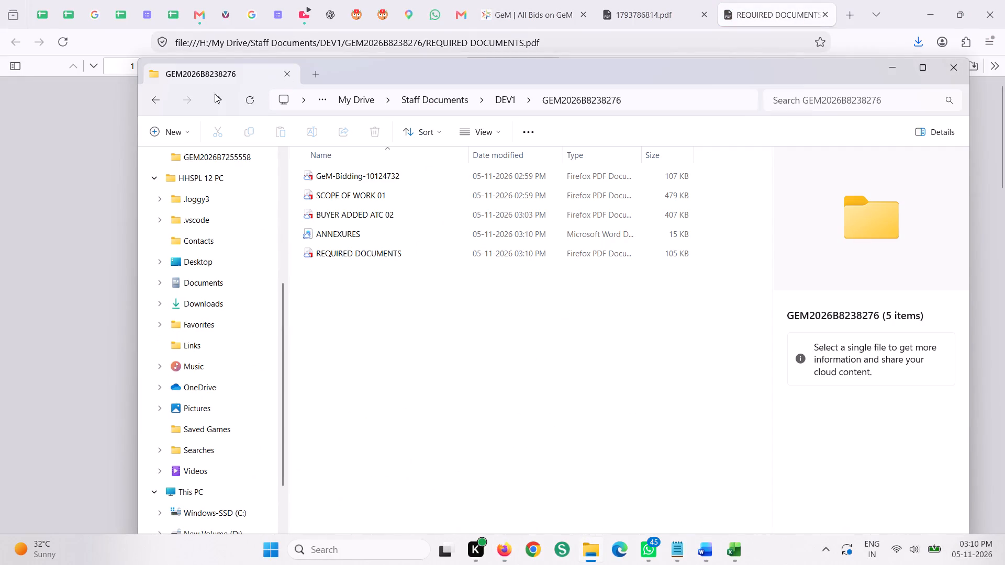
click(218, 98)
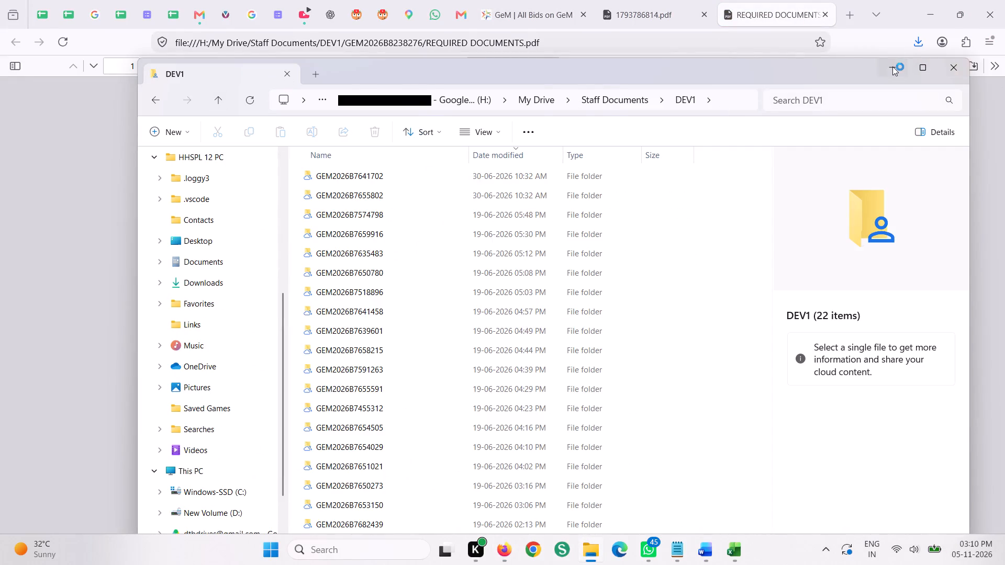
click(892, 66)
Close the Scope of Work and REQUIRED DOCUMENTS PDFs in Firefox.
click(675, 0)
click(700, 15)
click(701, 15)
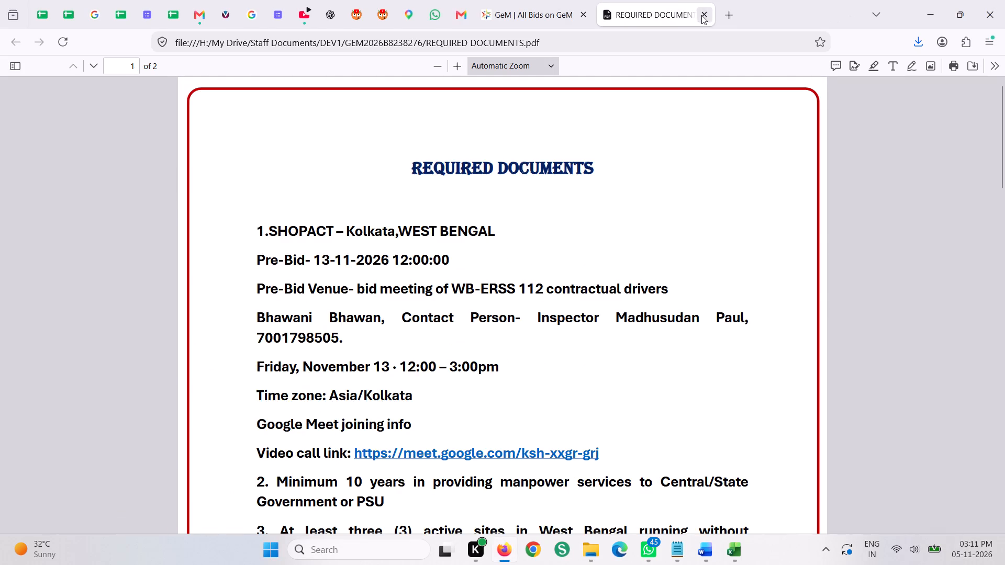
Insert the Google Drive link of DEV1 folder GEM2026B8237247 as a file chip in Other Comment, row 315 of the Daily Tender Sheet 2026.
click(171, 12)
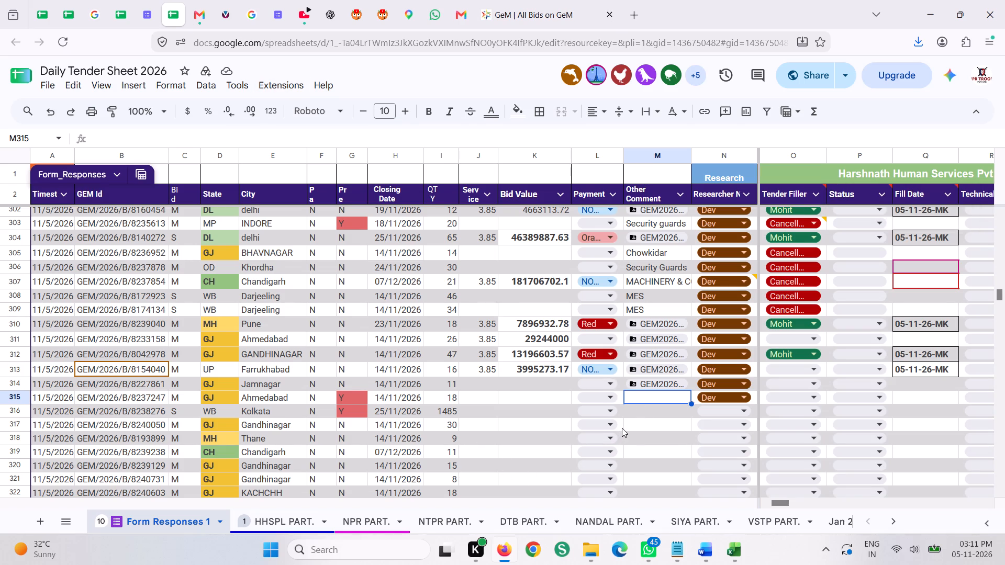
scroll(622, 428, down, 1)
scroll(627, 422, up, 1)
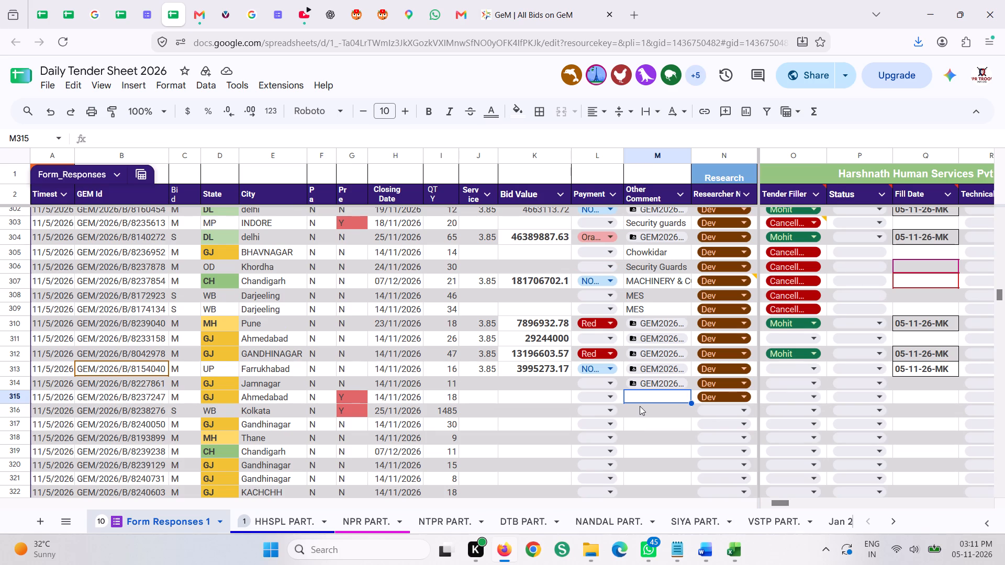
scroll(636, 405, down, 1)
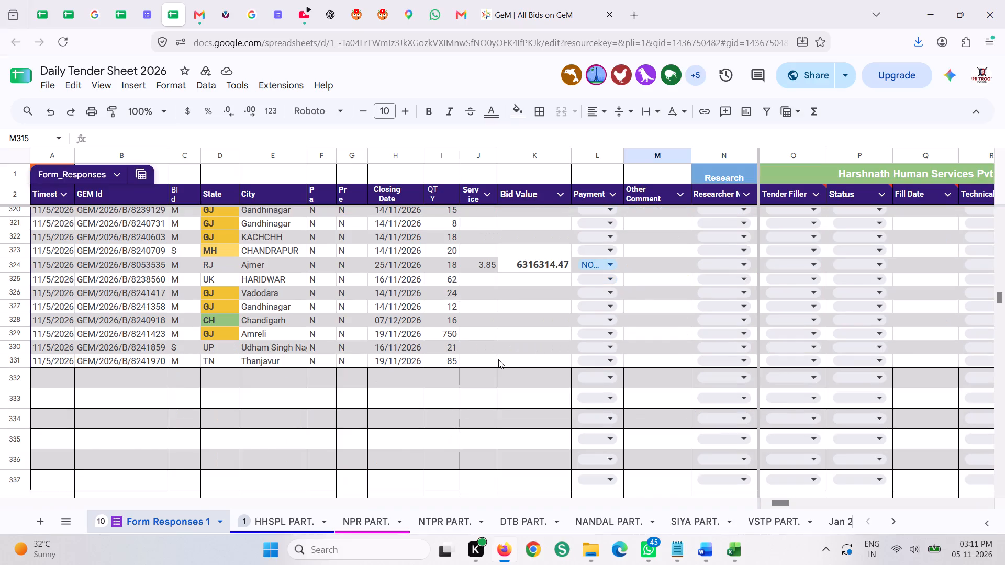
scroll(498, 359, up, 1)
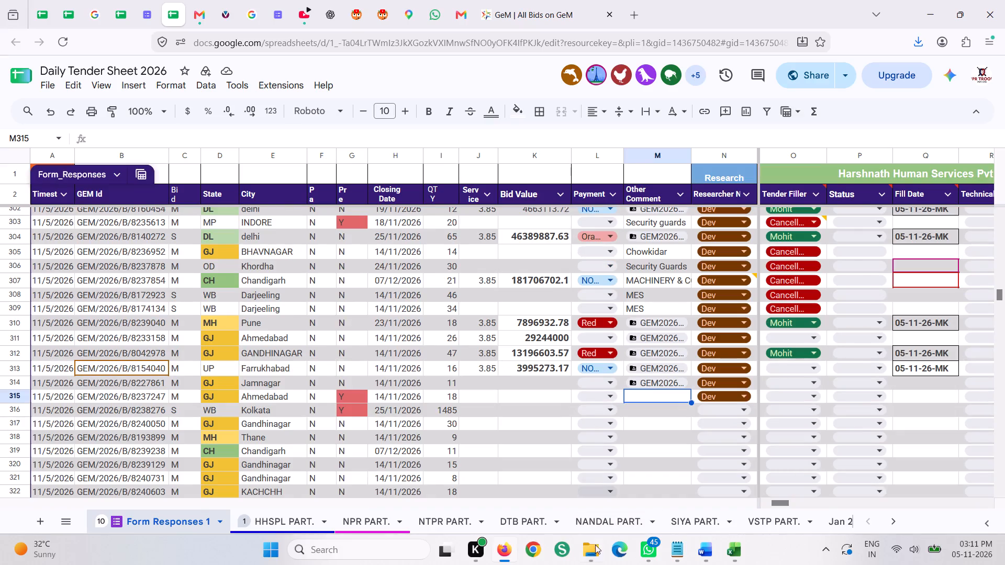
click(590, 550)
scroll(375, 204, up, 1)
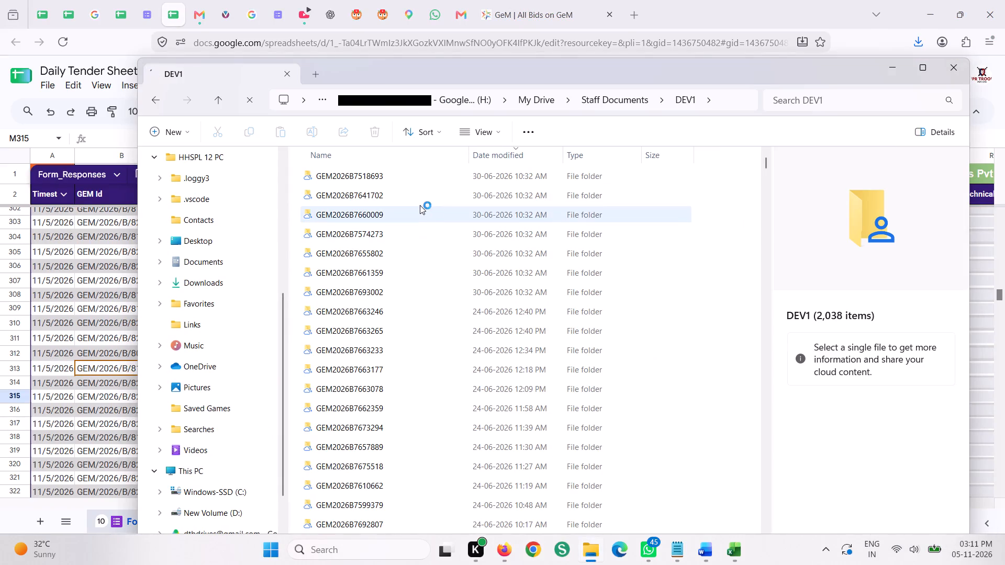
click(889, 62)
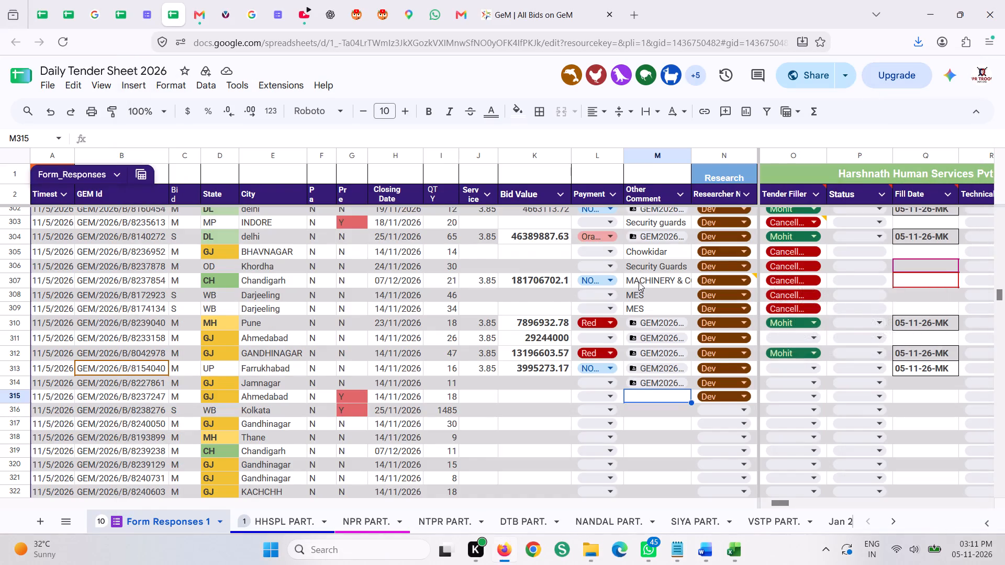
click(590, 550)
scroll(293, 216, up, 1)
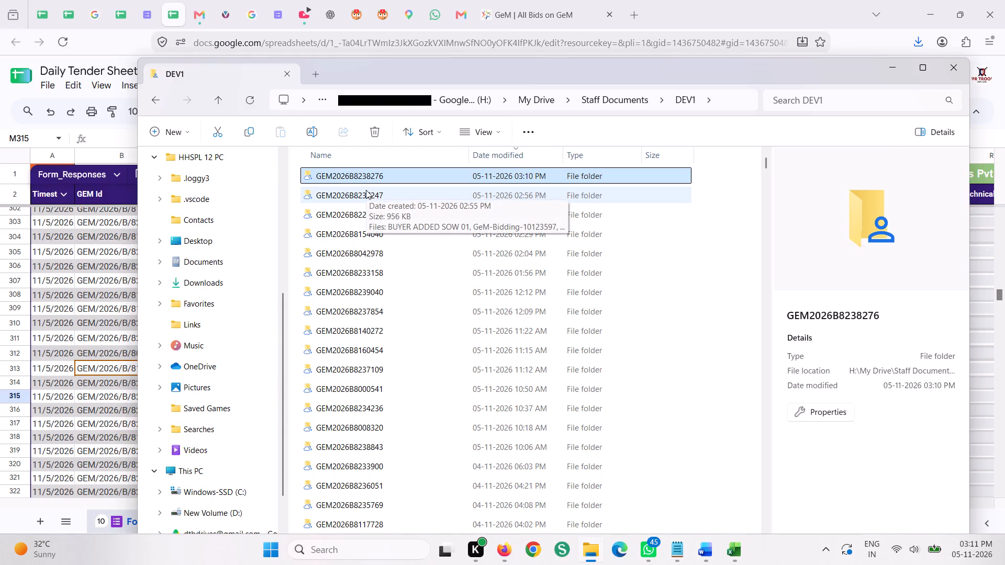
scroll(377, 181, up, 1)
right_click(372, 194)
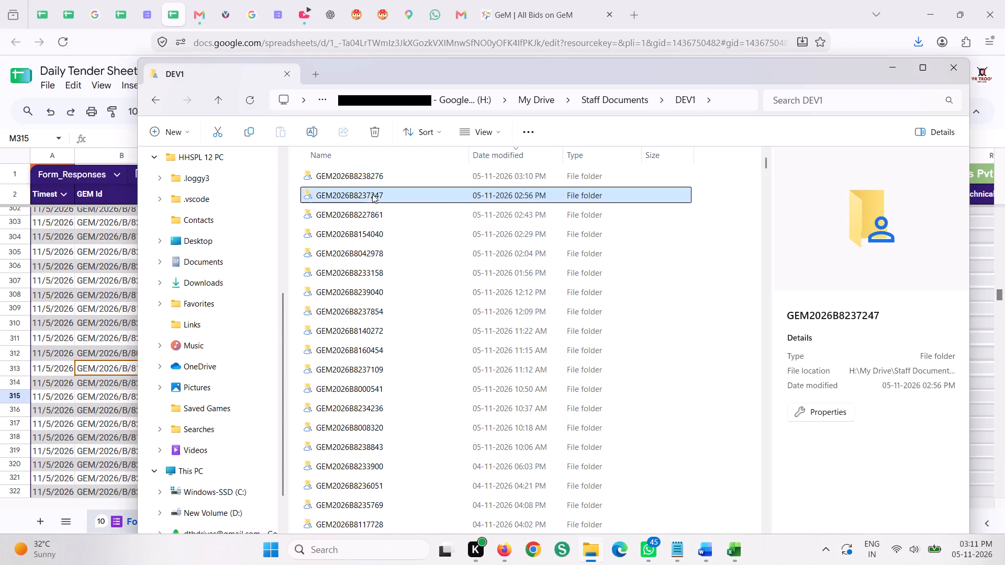
click(410, 446)
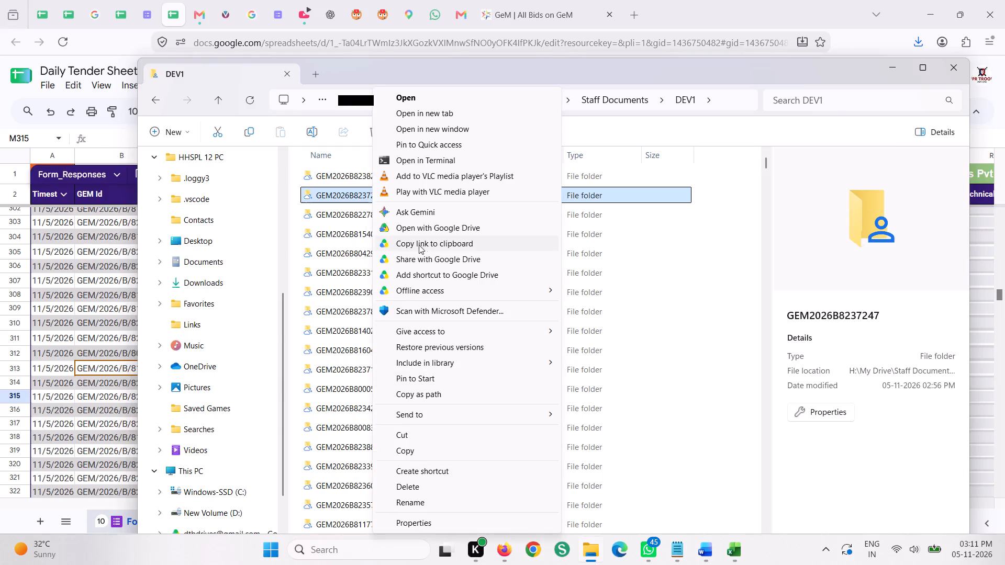
click(416, 247)
key(alt+Tab)
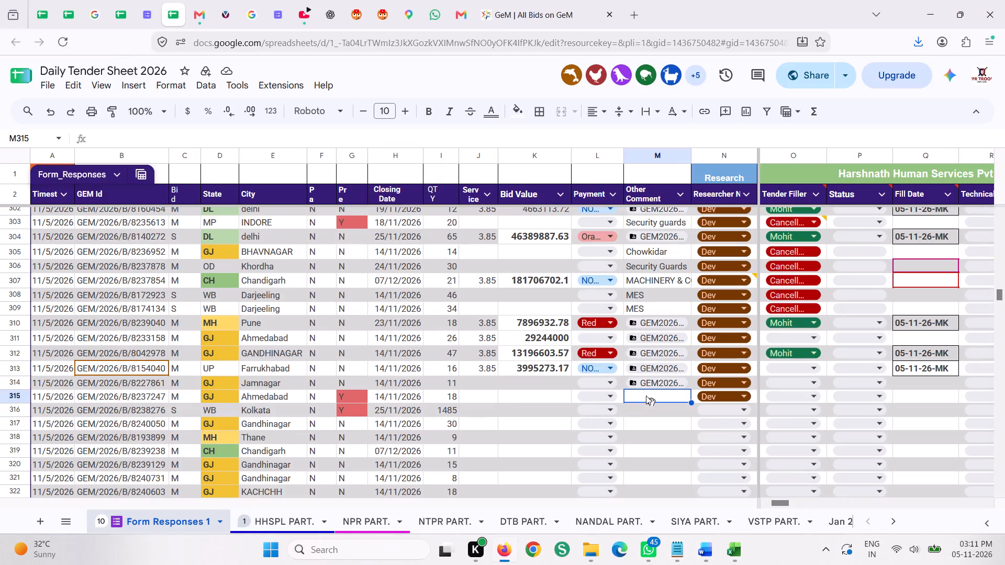
double_click(646, 395)
key(ctrl+v)
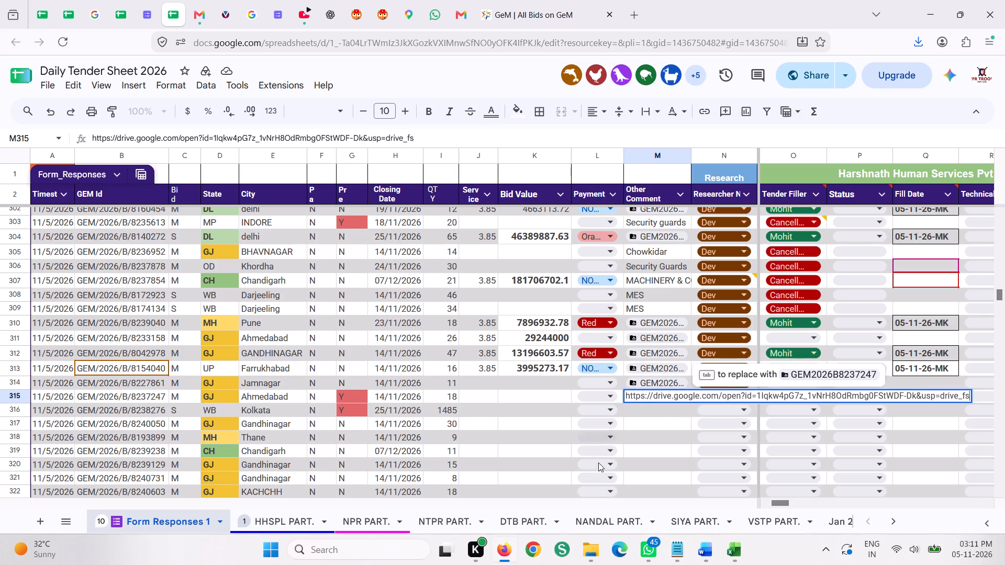
key(Tab)
click(484, 449)
Set Dev as the researcher for tender GEM/2026/B/8238276 in row 316.
click(714, 410)
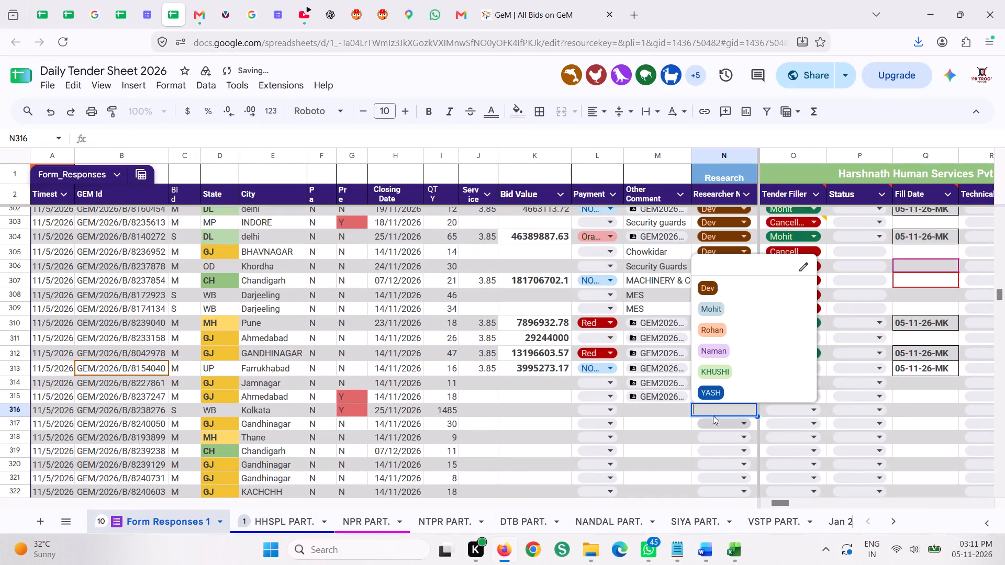
click(712, 284)
Copy the GEM Id GEM/2026/B/8240050 from row 317 and search the GeM bid listing for it.
click(666, 410)
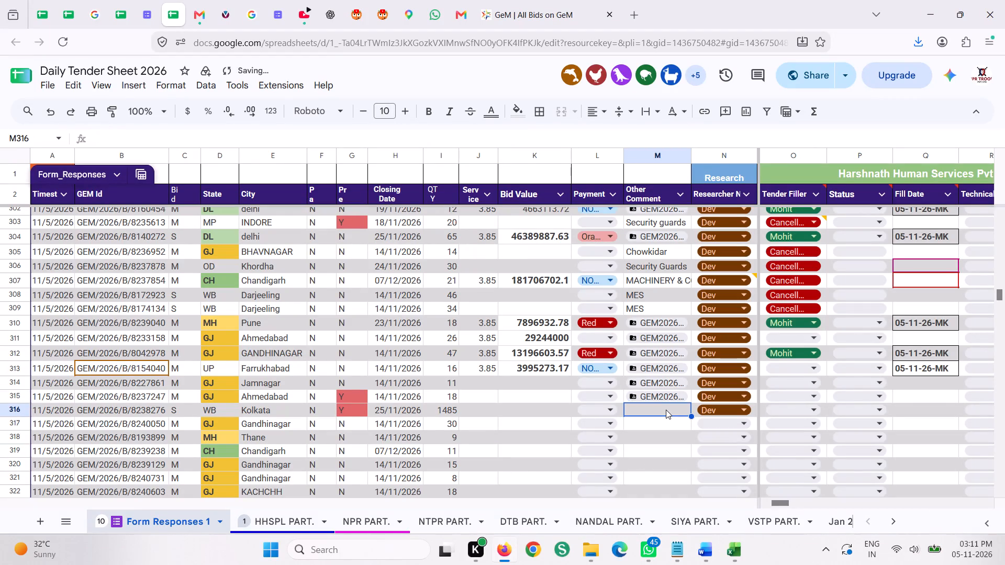
key(Left)
key(Left)
key(Left)
key(Left)
key(Left)
key(Left)
key(Left)
key(Left)
key(Left)
key(Left)
key(Left)
key(Left)
key(Left)
key(Left)
key(Left)
key(Left)
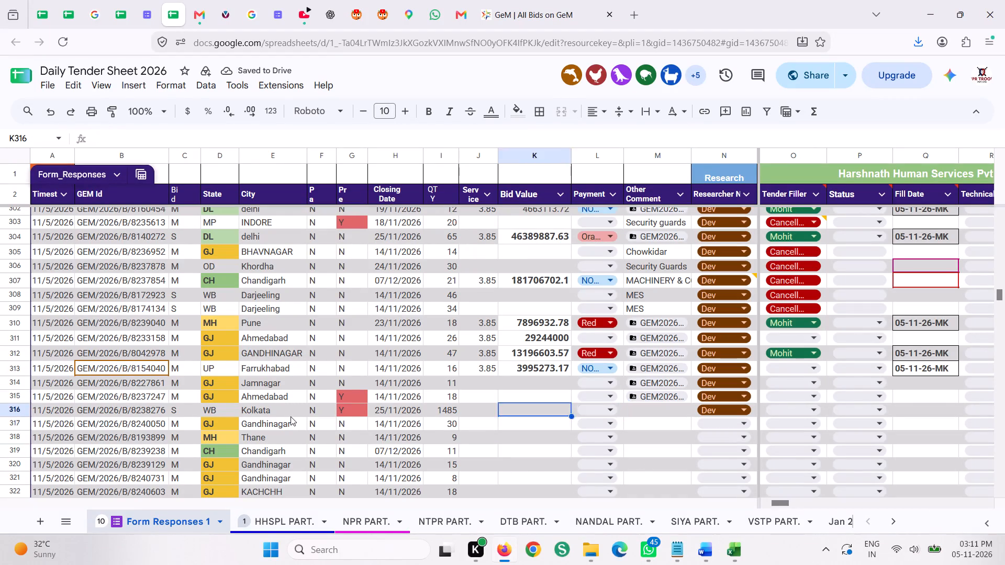
key(Right)
key(Down)
key(ctrl+c)
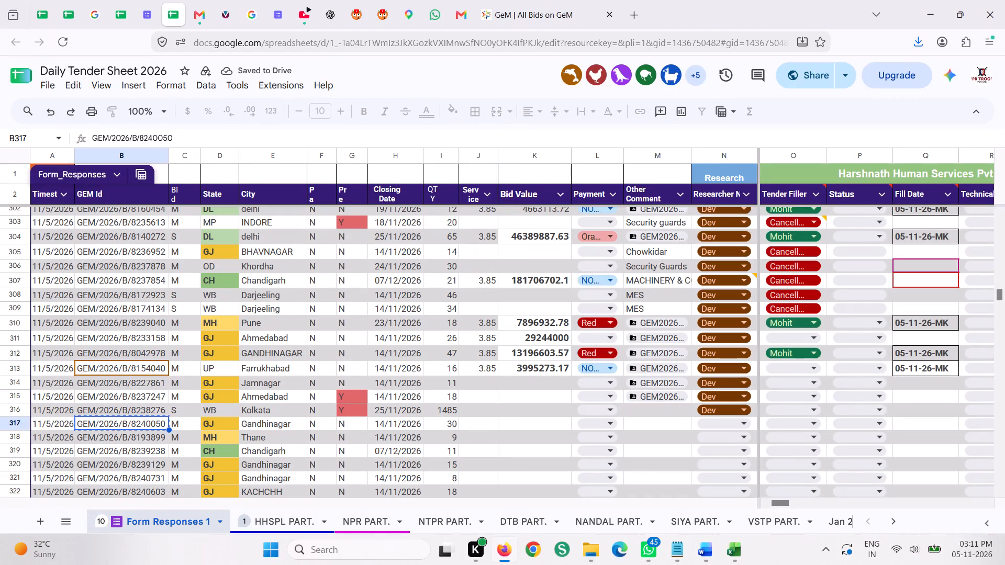
key(Up)
key(Right)
key(Left)
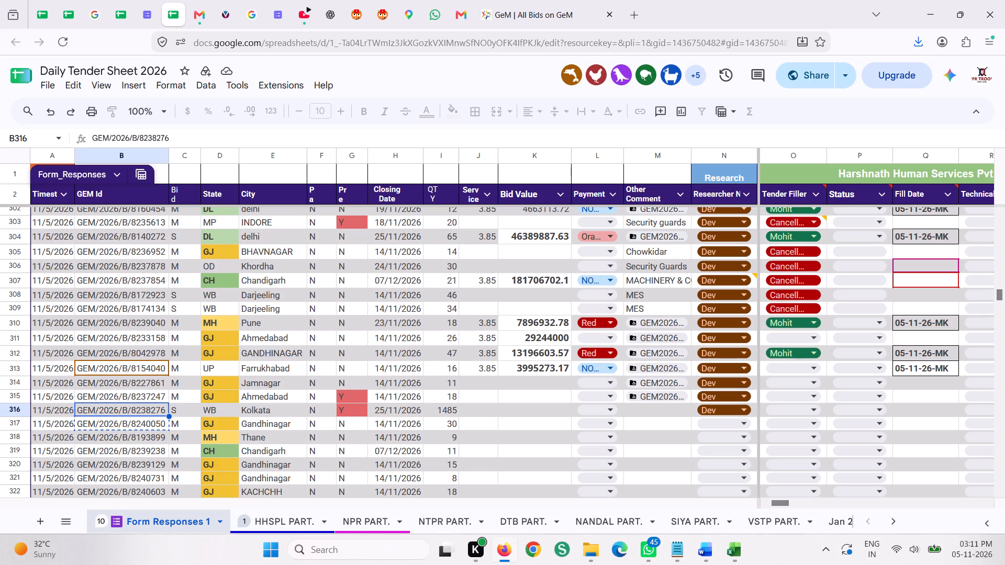
click(574, 0)
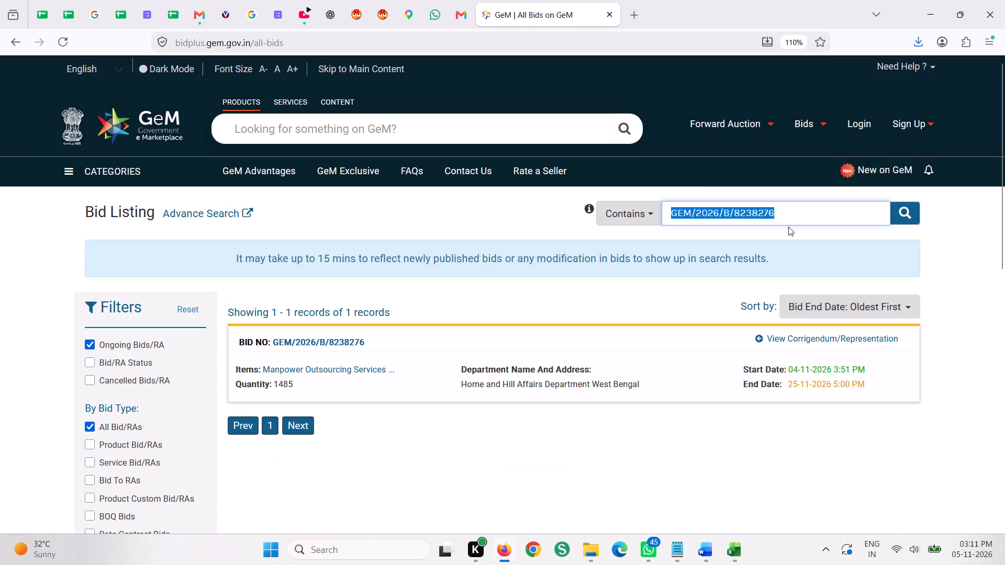
key(ctrl+v)
key(Return)
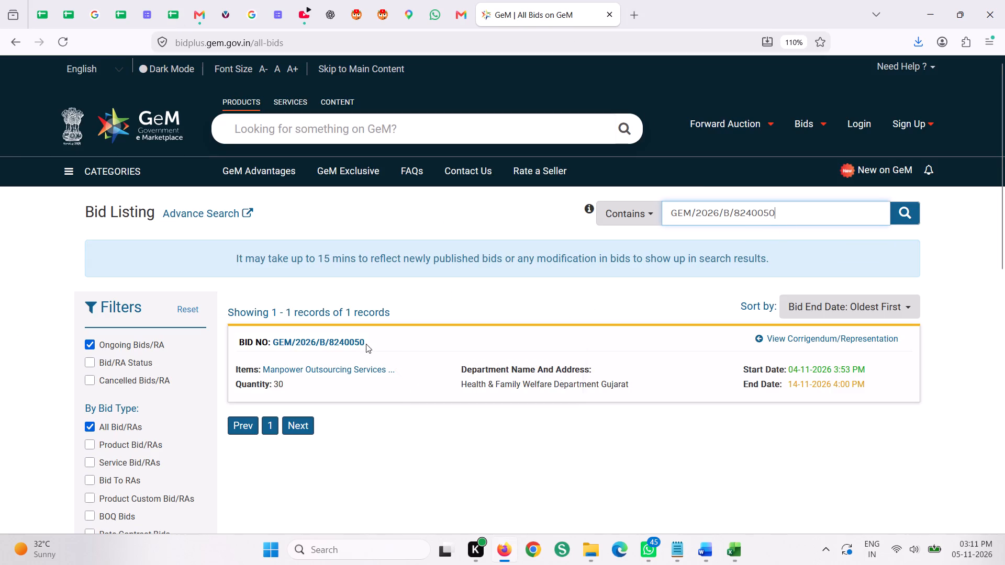
Open the bid document of GEM/2026/B/8240050 from the bid listing.
click(360, 341)
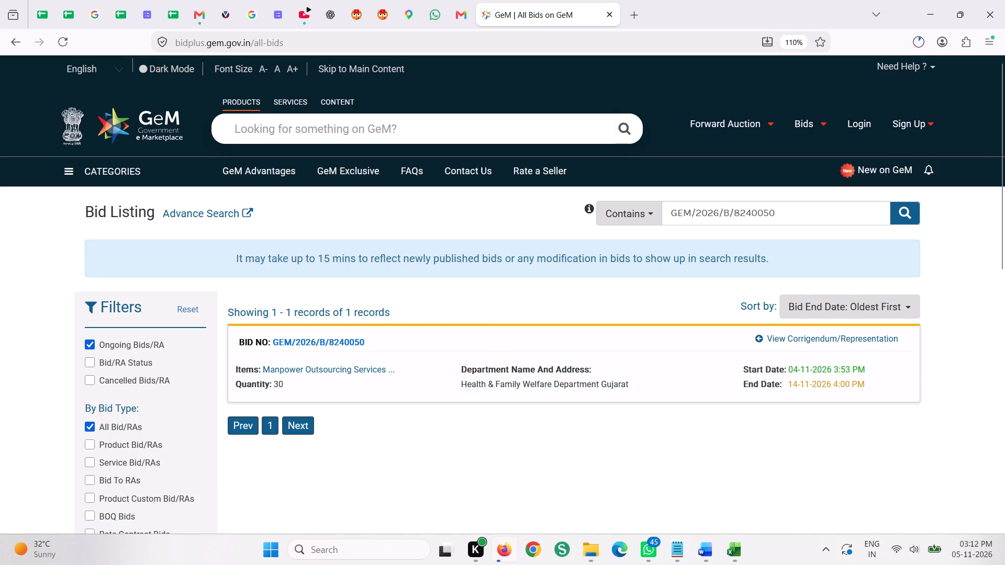
click(171, 13)
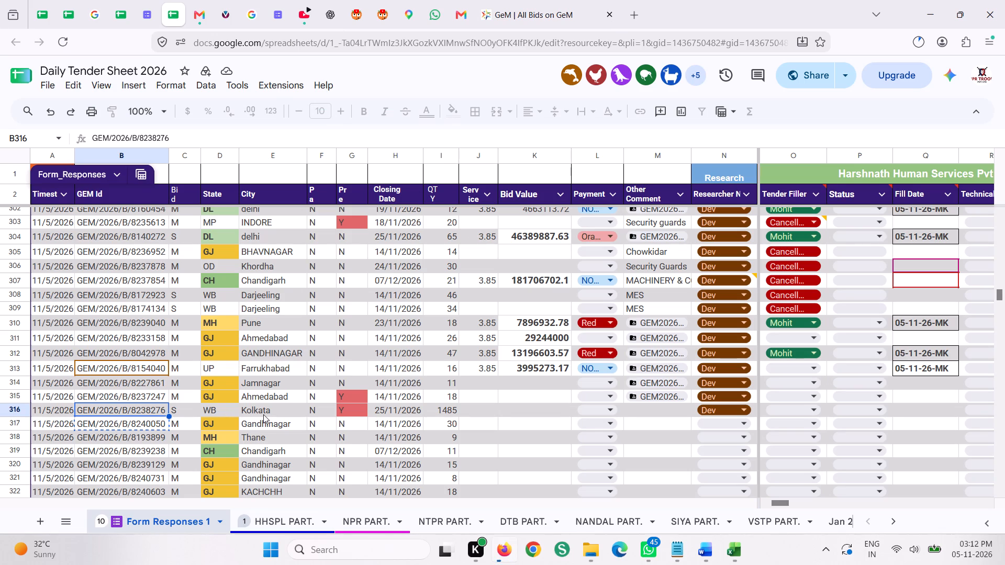
click(562, 0)
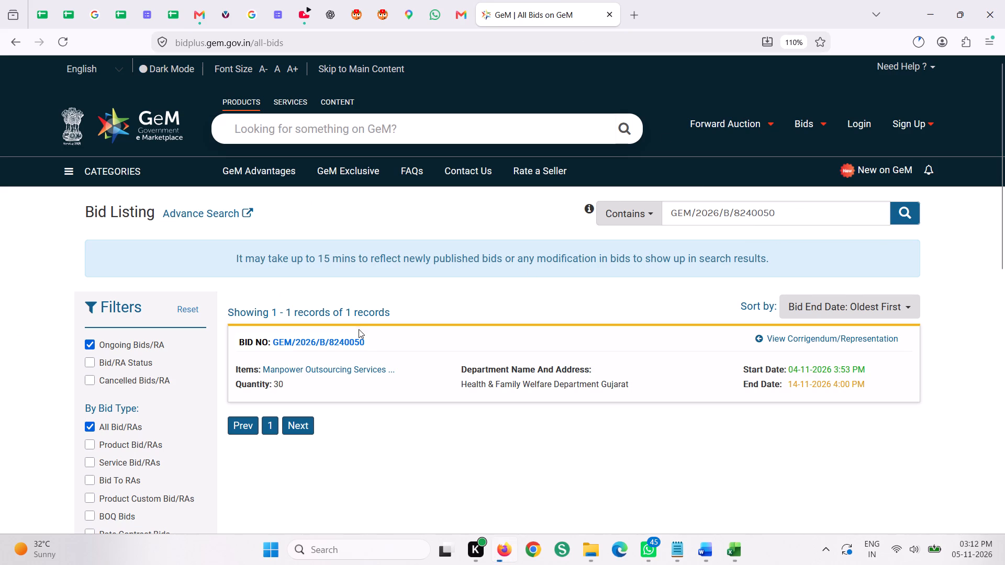
click(349, 343)
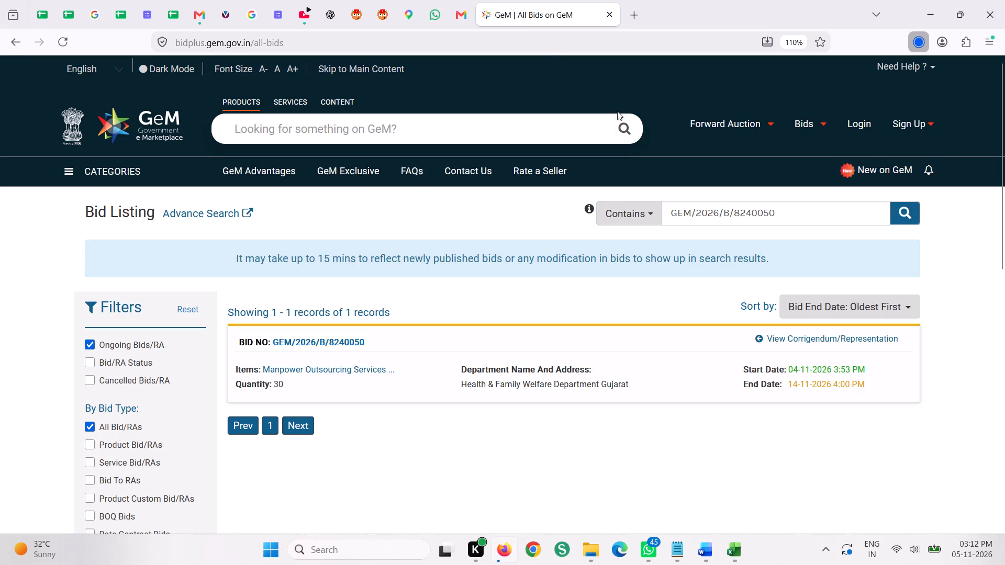
Search the bid document for the words SECURITY, WATCH and CHOWKIDAR to check for guard-related posts.
click(468, 152)
scroll(533, 186, up, 1)
scroll(545, 201, down, 1)
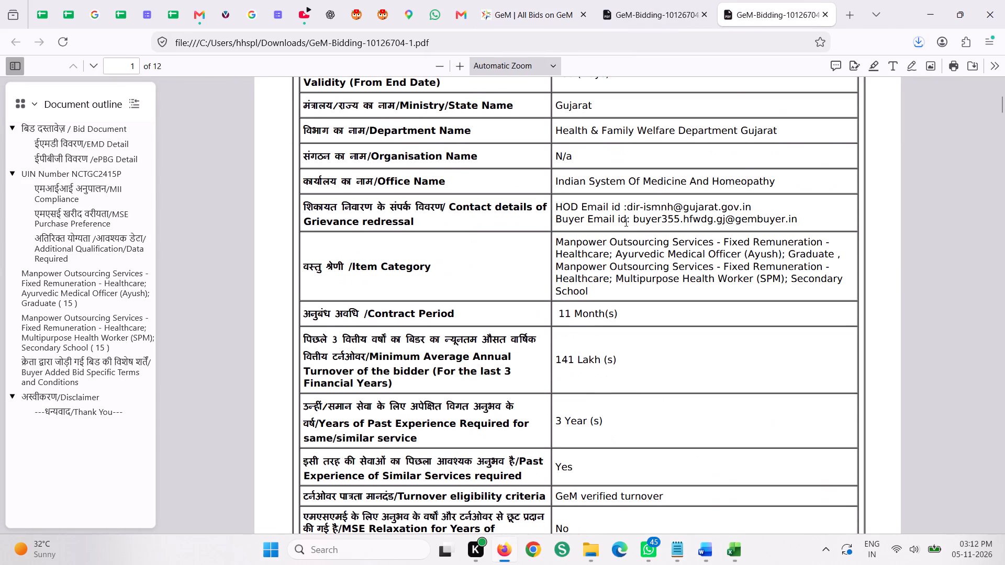
key(ctrl+f)
text(SEC)
text(URITY)
key(Return)
key(Return)
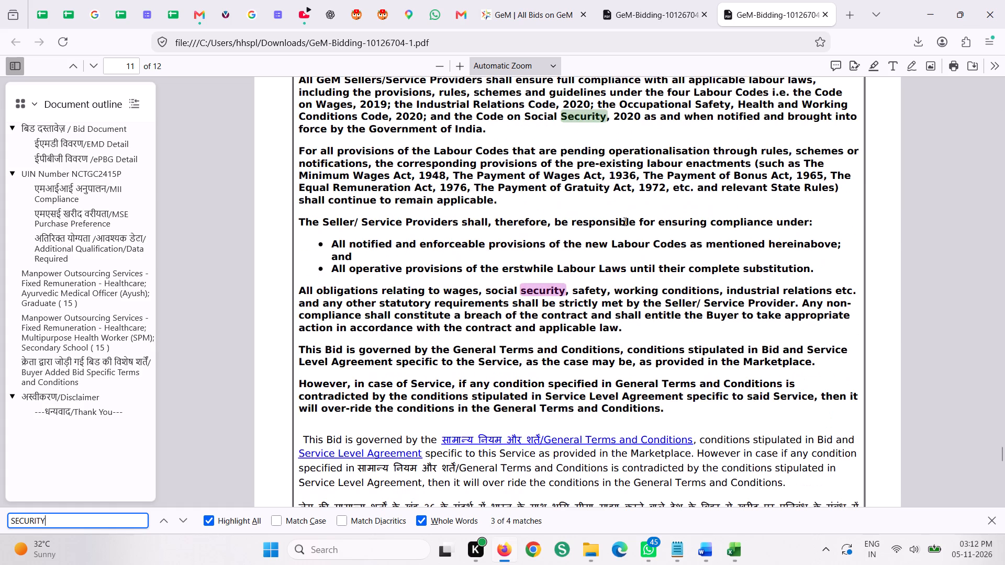
key(Return)
key(Return)
key(BackSpace)
key(BackSpace)
key(BackSpace)
key(BackSpace)
key(BackSpace)
key(BackSpace)
key(BackSpace)
key(BackSpace)
key(BackSpace)
key(BackSpace)
key(BackSpace)
key(BackSpace)
key(BackSpace)
key(BackSpace)
key(BackSpace)
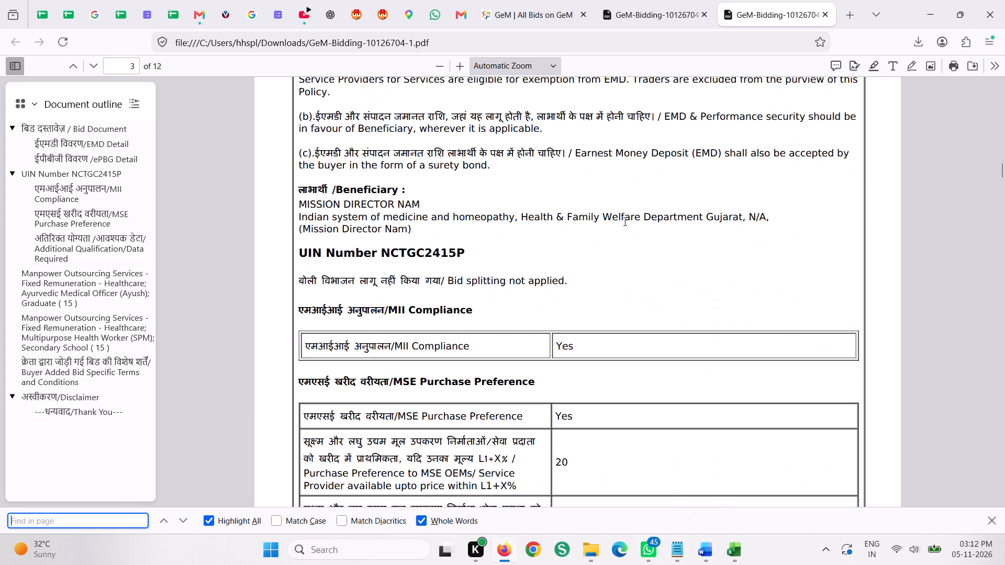
text(WATCH)
key(BackSpace)
key(BackSpace)
key(BackSpace)
key(BackSpace)
key(BackSpace)
key(BackSpace)
key(BackSpace)
key(BackSpace)
key(BackSpace)
key(BackSpace)
key(BackSpace)
key(BackSpace)
key(BackSpace)
key(BackSpace)
key(BackSpace)
text(CHOWKIDAR)
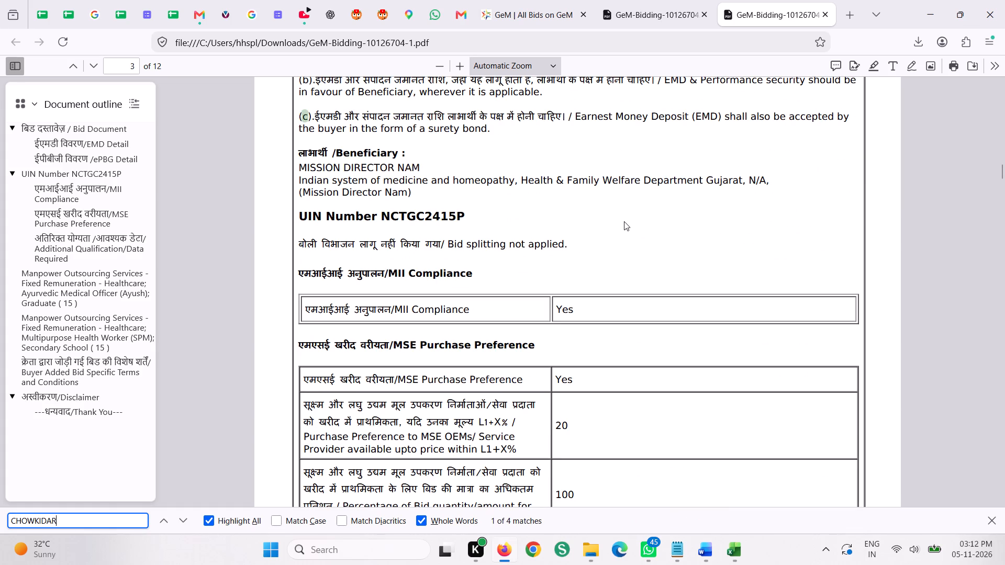
key(BackSpace)
key(BackSpace)
key(BackSpace)
key(BackSpace)
key(BackSpace)
key(BackSpace)
key(BackSpace)
key(BackSpace)
key(BackSpace)
key(BackSpace)
key(BackSpace)
key(BackSpace)
key(BackSpace)
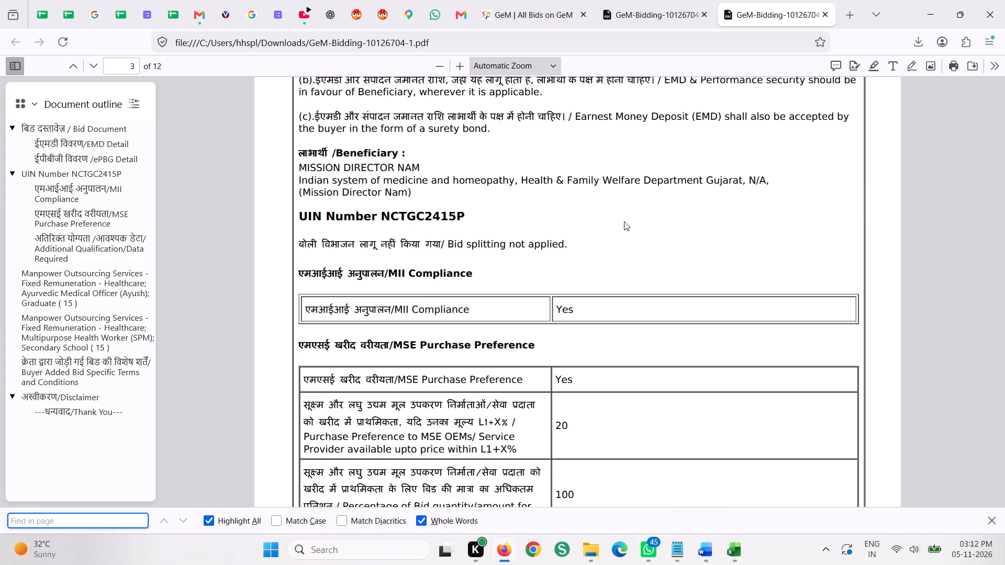
Open the Scope of work & Job Description attachment linked in the bid document and skim its opening pages.
scroll(624, 221, up, 4)
scroll(628, 231, down, 7)
scroll(583, 223, down, 1)
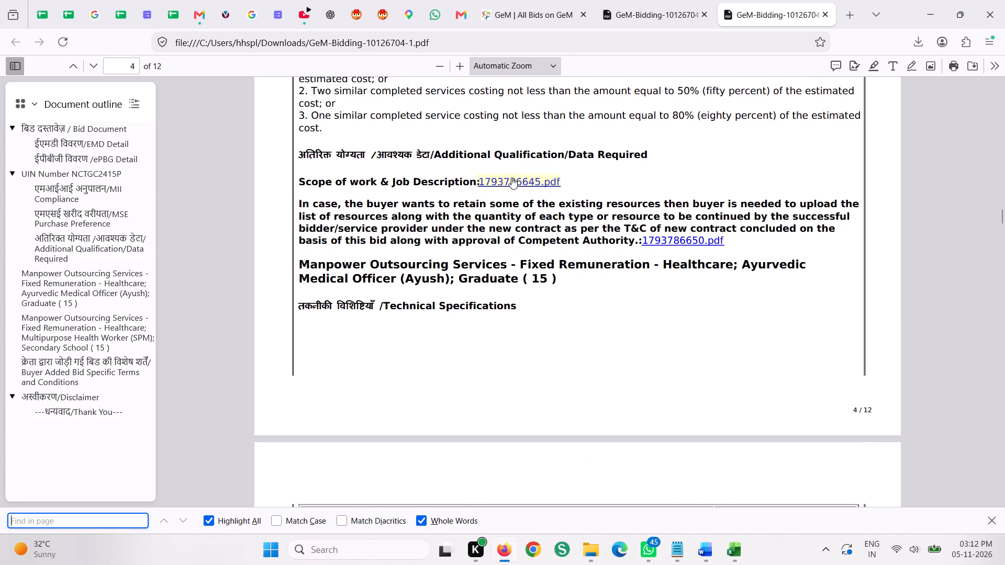
click(511, 180)
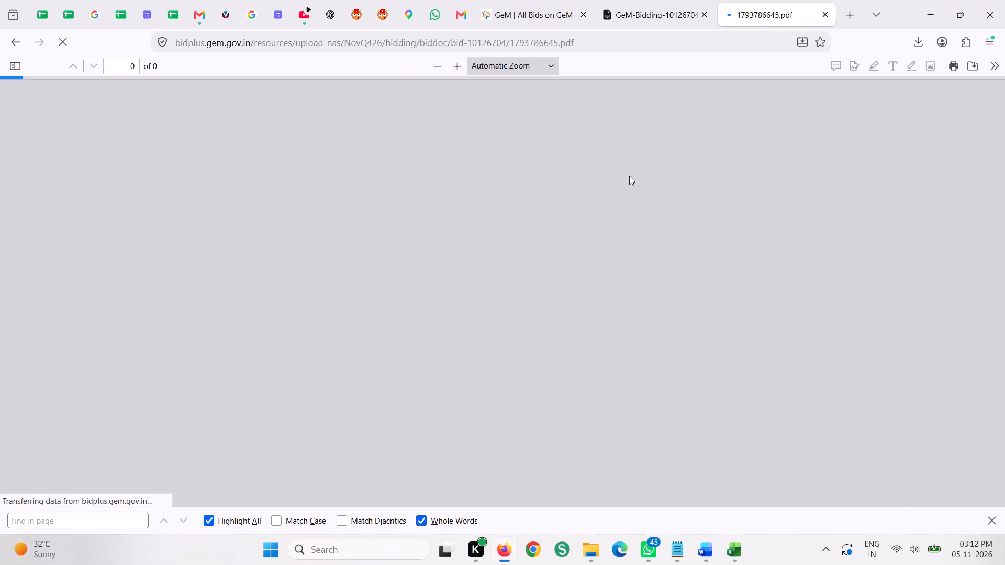
click(500, 238)
scroll(559, 245, down, 13)
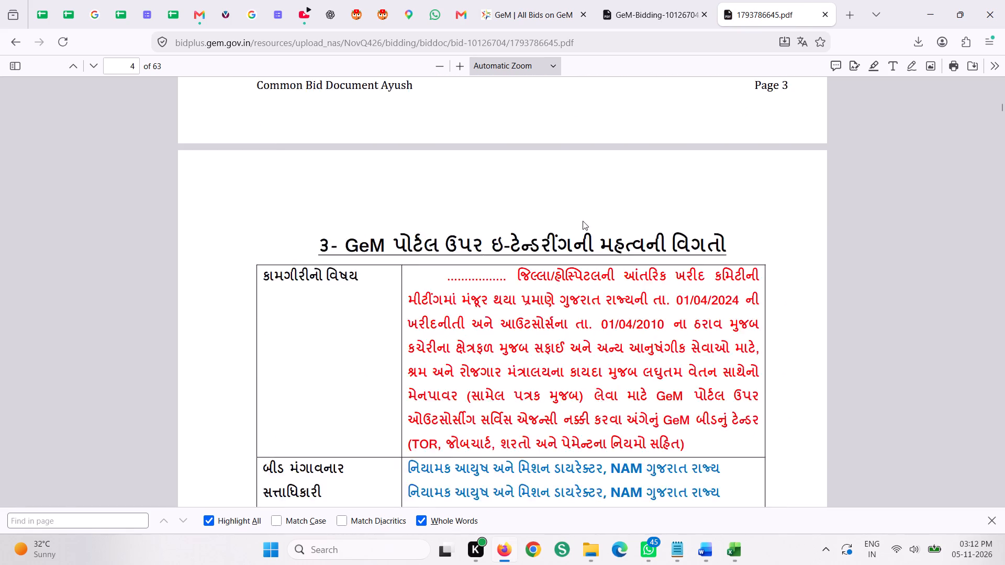
scroll(583, 221, down, 5)
Create a folder named GEM2026B8240050 in DEV1 in File Explorer and open it from the date-sorted list.
click(554, 0)
click(652, 0)
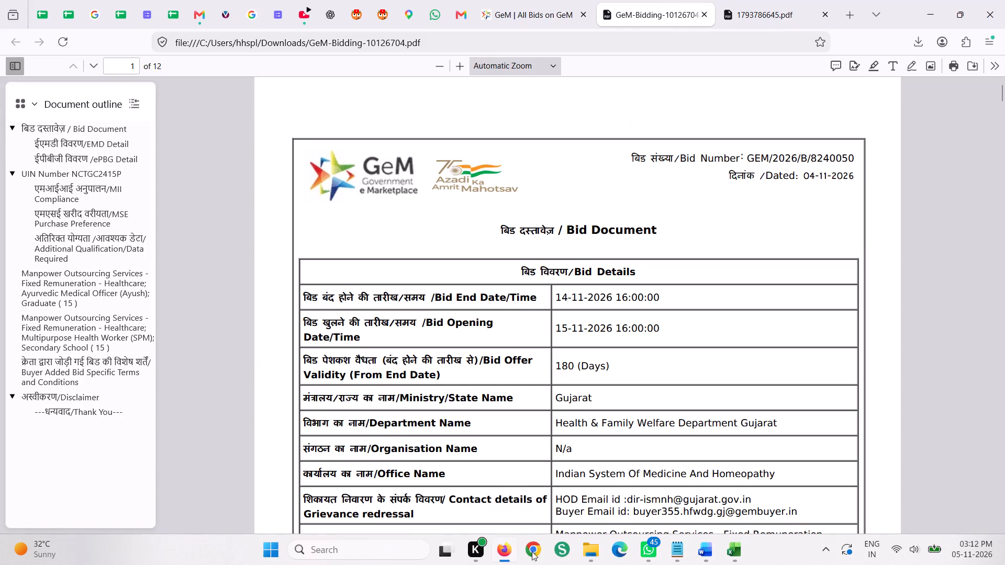
click(591, 553)
right_click(639, 261)
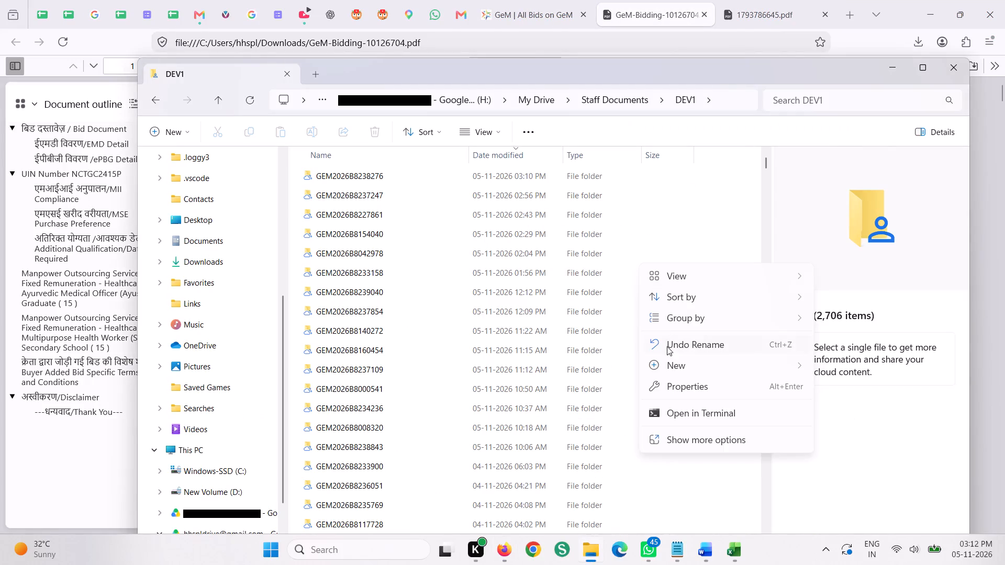
click(671, 364)
click(854, 149)
key(ctrl+v)
key(Return)
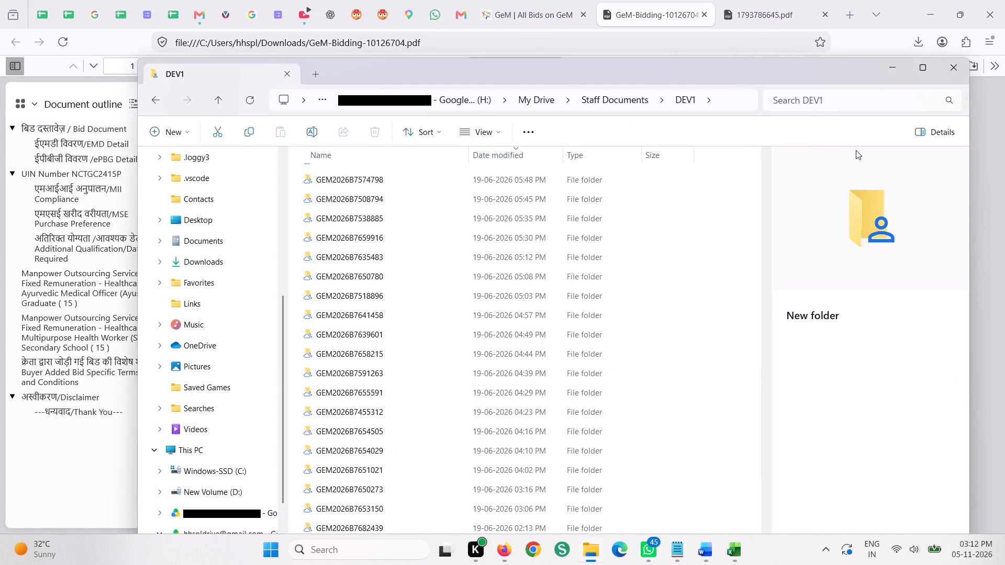
scroll(438, 242, up, 15)
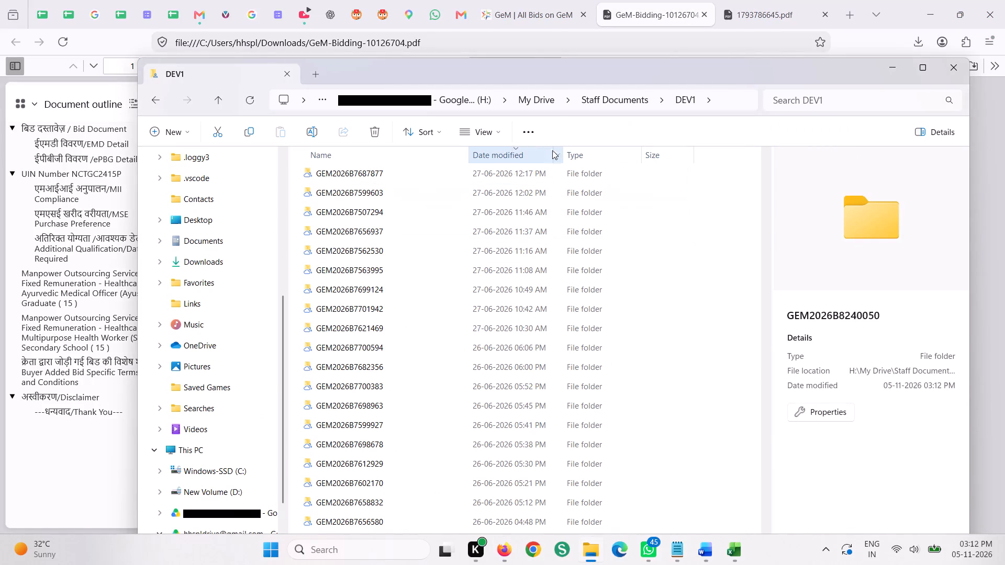
click(495, 152)
click(494, 152)
scroll(378, 182, up, 2)
double_click(373, 175)
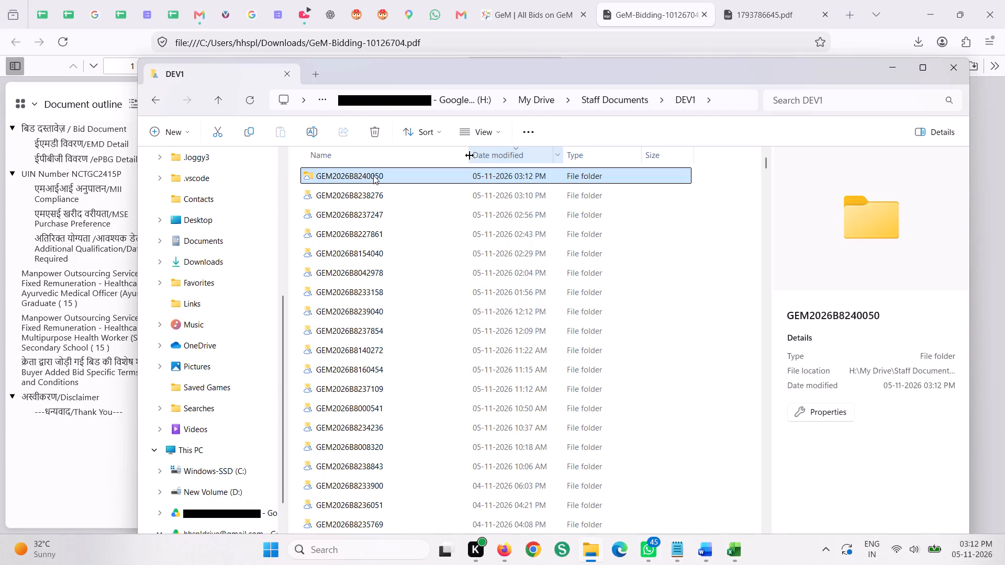
Save the bid document PDF in Firefox as GeM-Bidding-10126704 into the DEV1 folder GEM2026B8240050.
click(505, 552)
scroll(699, 347, up, 3)
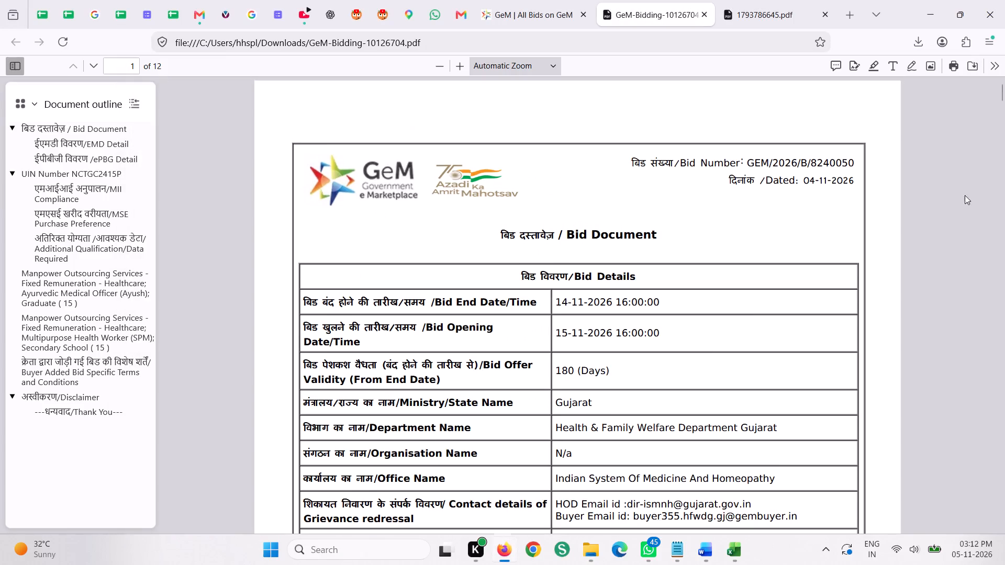
click(966, 68)
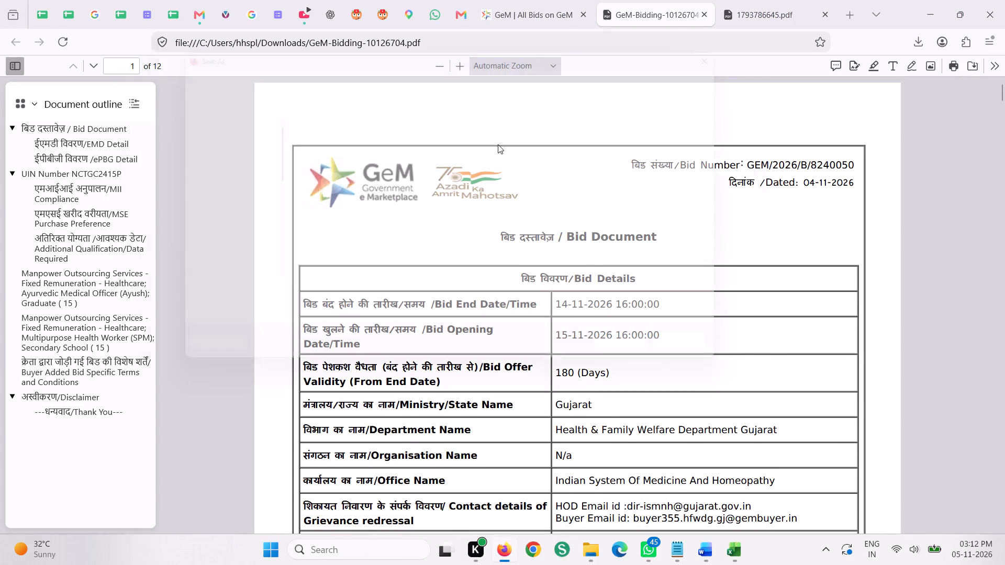
scroll(359, 186, up, 8)
click(219, 74)
scroll(356, 175, up, 5)
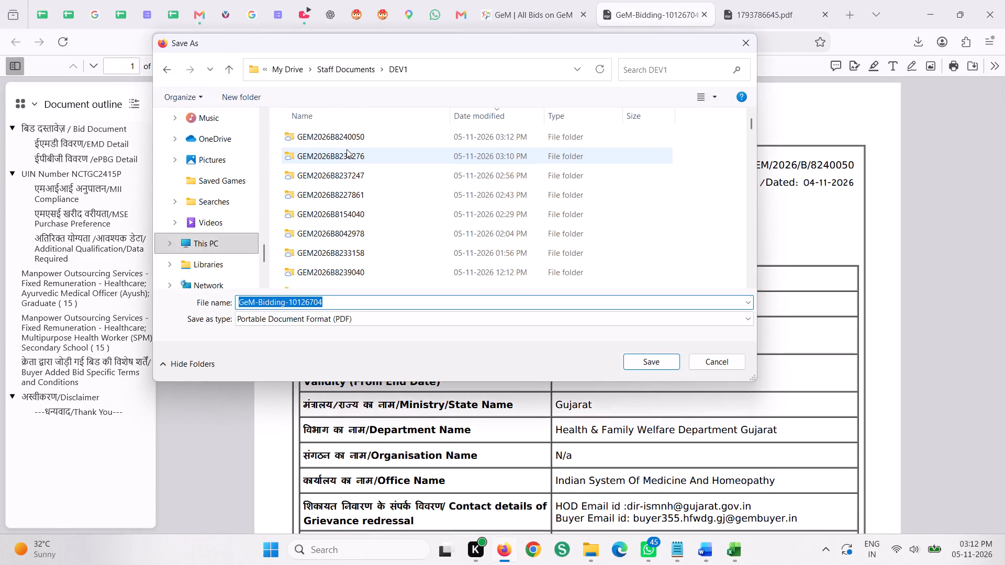
double_click(352, 137)
click(328, 296)
click(639, 362)
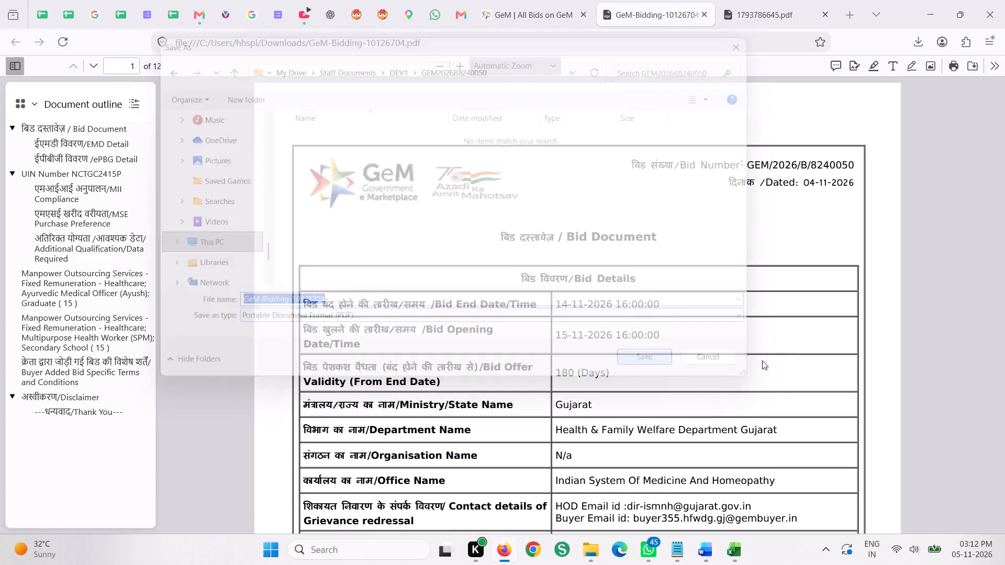
Open the linked scope of work attachment and save it as "SCOPE OF WORK 01" in folder GEM2026B8240050.
scroll(758, 361, down, 7)
scroll(595, 290, down, 5)
scroll(520, 262, down, 1)
scroll(521, 262, up, 3)
scroll(525, 285, down, 1)
click(508, 219)
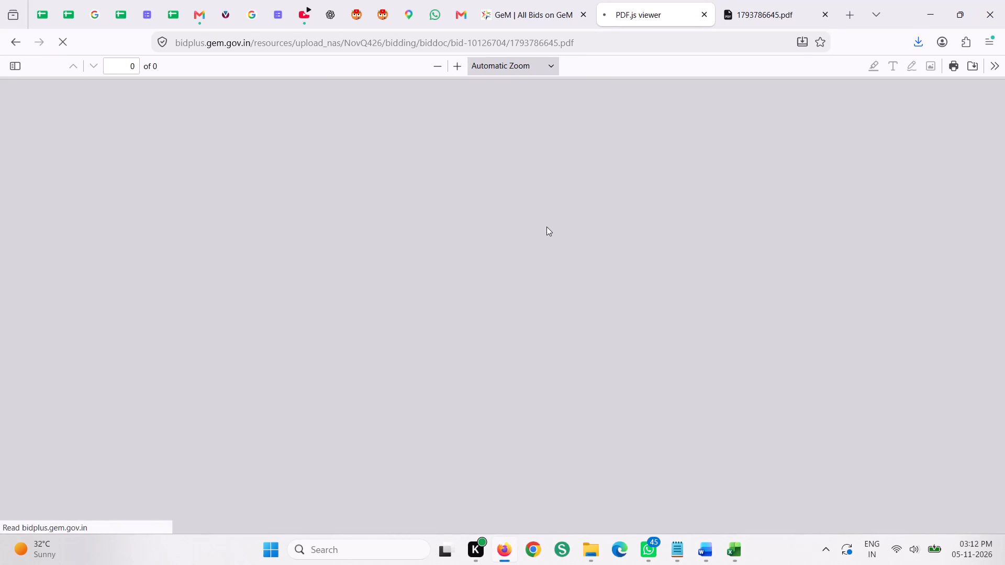
scroll(753, 276, up, 4)
click(971, 66)
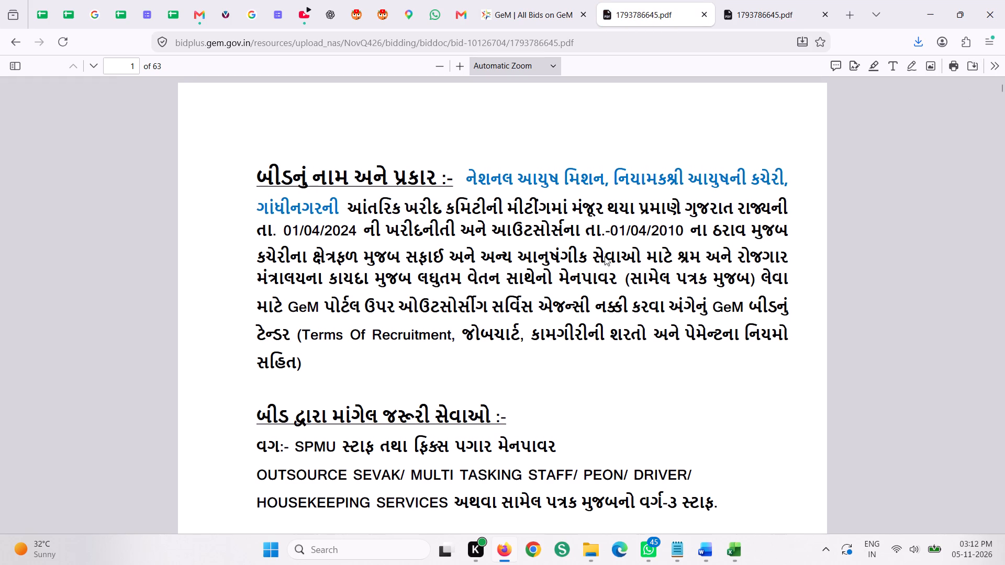
scroll(468, 307, up, 7)
click(219, 66)
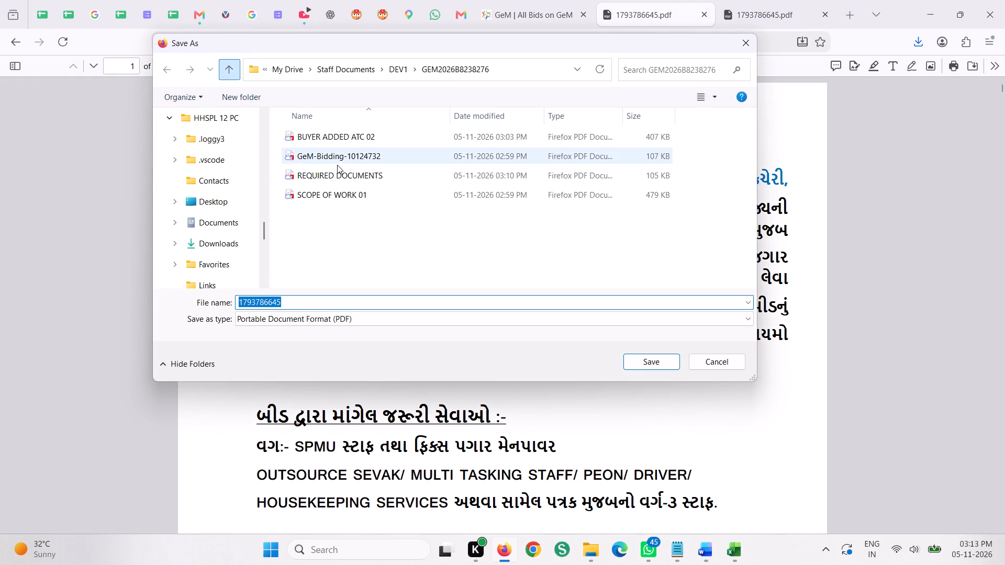
scroll(331, 161, up, 4)
double_click(353, 132)
click(314, 304)
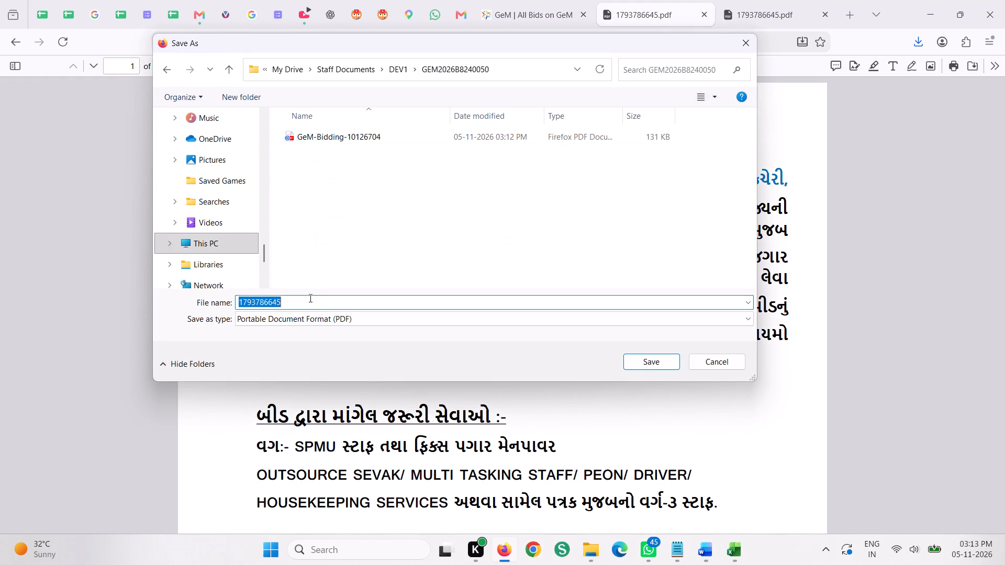
text(SCOPE OF WOR)
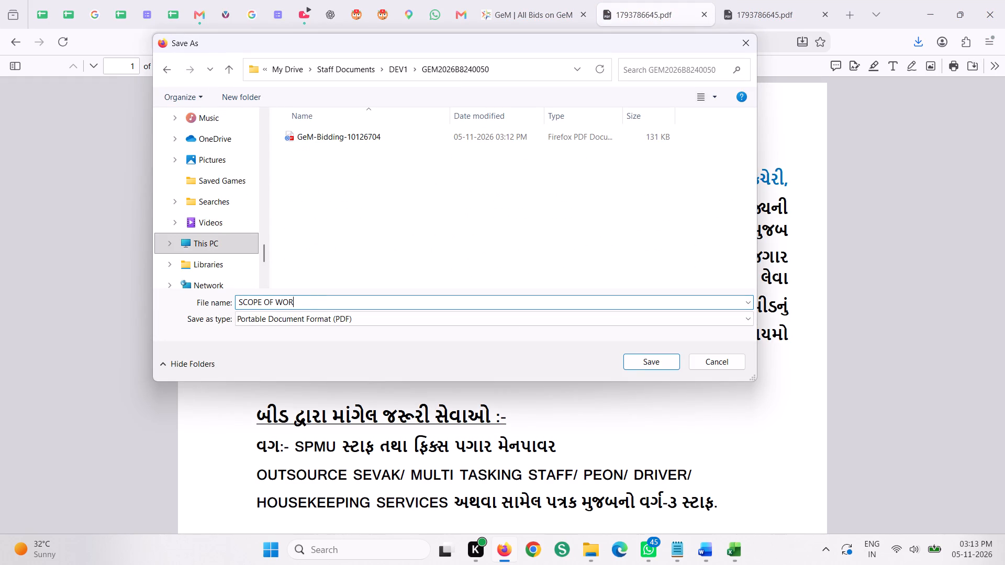
text(K 01)
key(Return)
scroll(309, 298, up, 1)
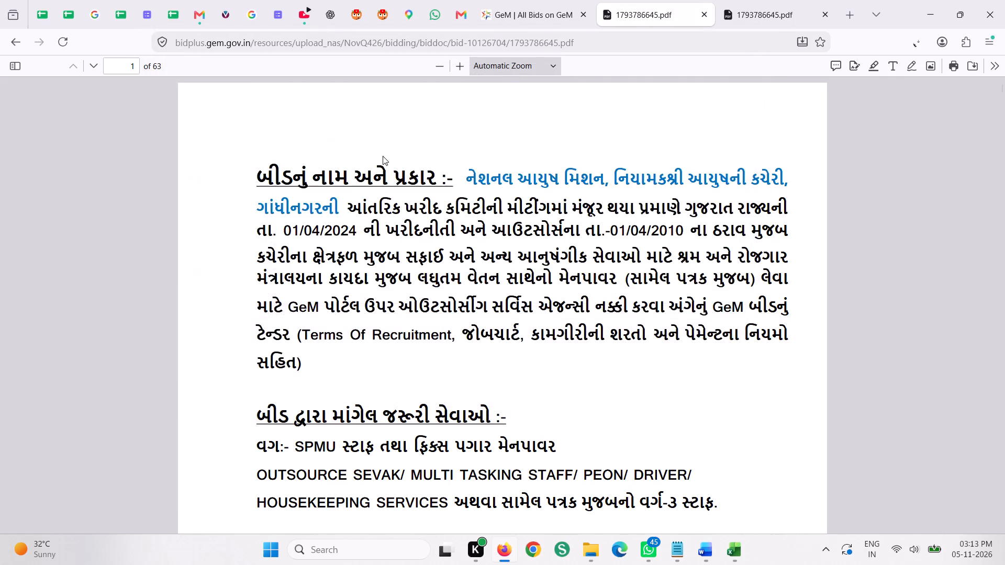
Look over the scope of work attachment and the existing-resources attachment 1793786650.pdf, and return to the bid document.
scroll(381, 148, down, 17)
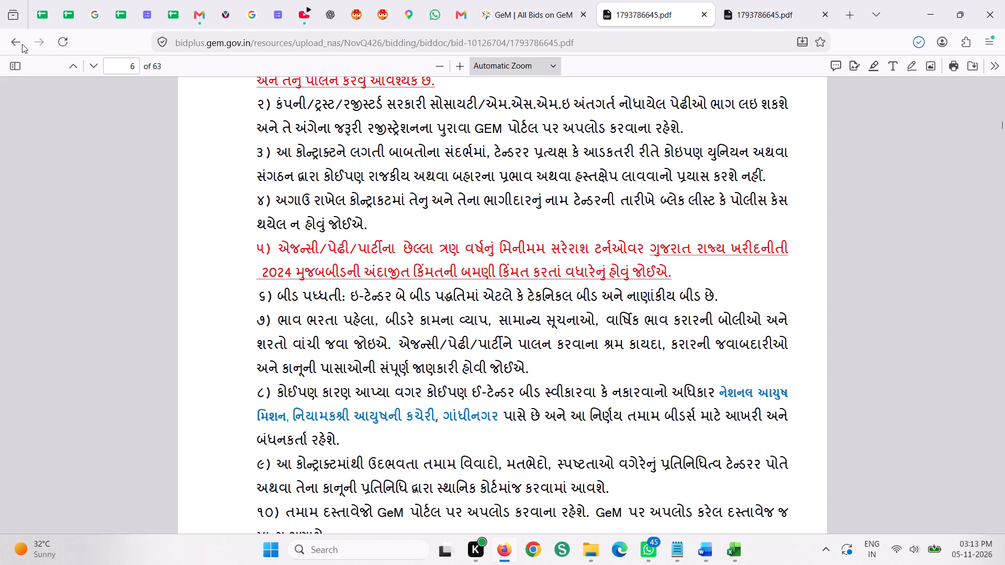
click(22, 44)
click(675, 277)
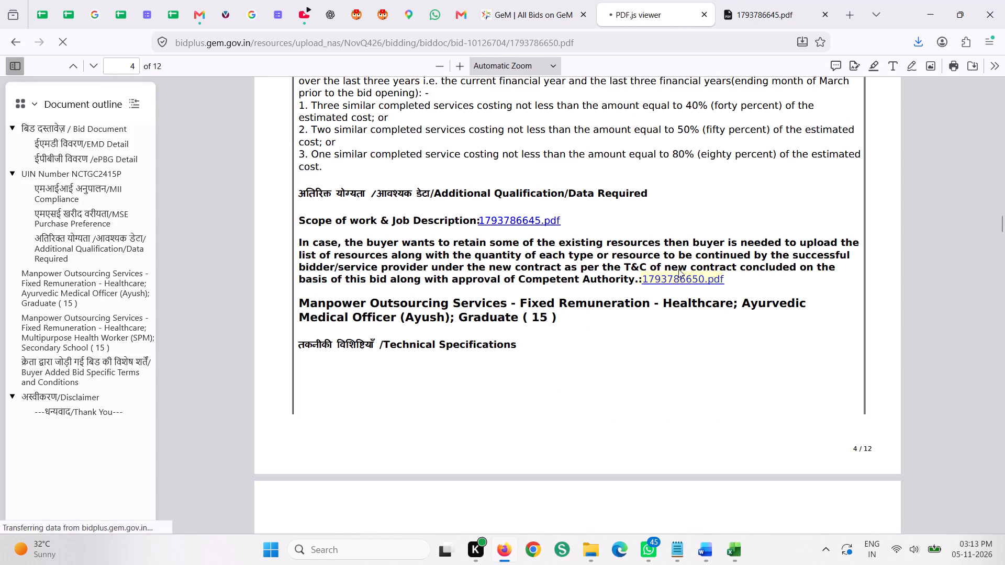
scroll(489, 264, up, 2)
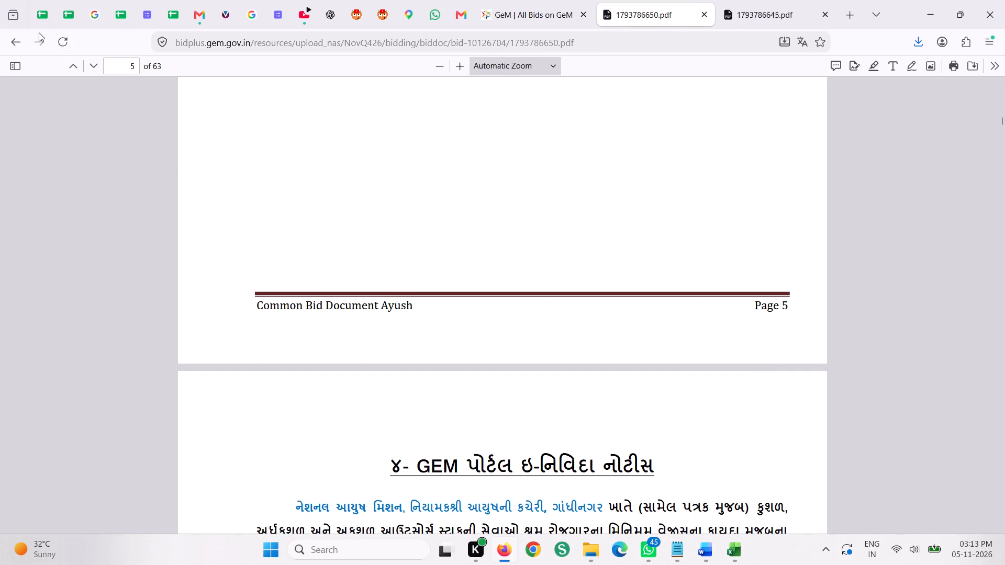
click(24, 43)
Copy the consignee city Gandhinagar from the bid document's address table and switch to the REQUIRED DOCUMENTS file in Word.
scroll(516, 286, down, 3)
scroll(557, 253, down, 2)
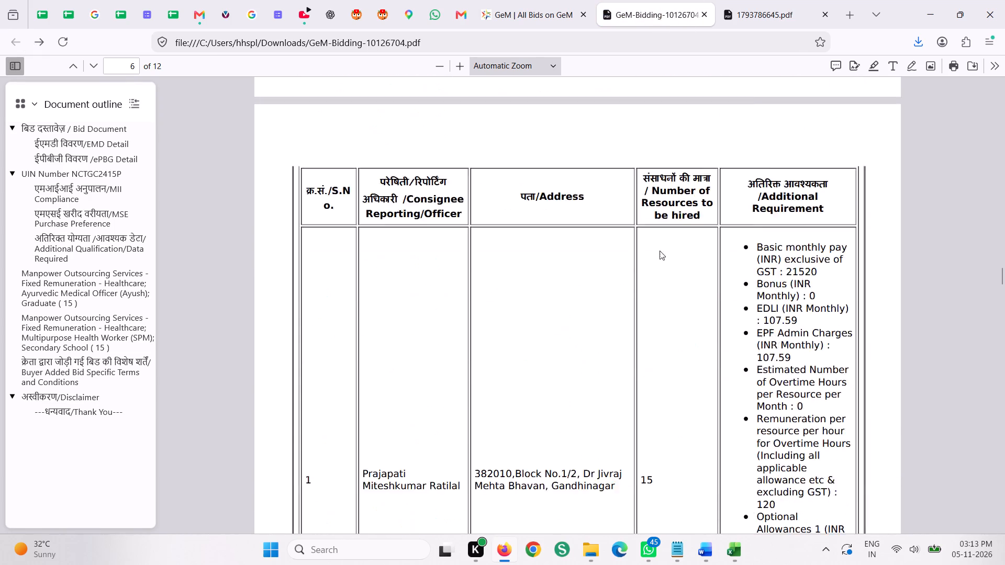
double_click(580, 288)
key(ctrl+c)
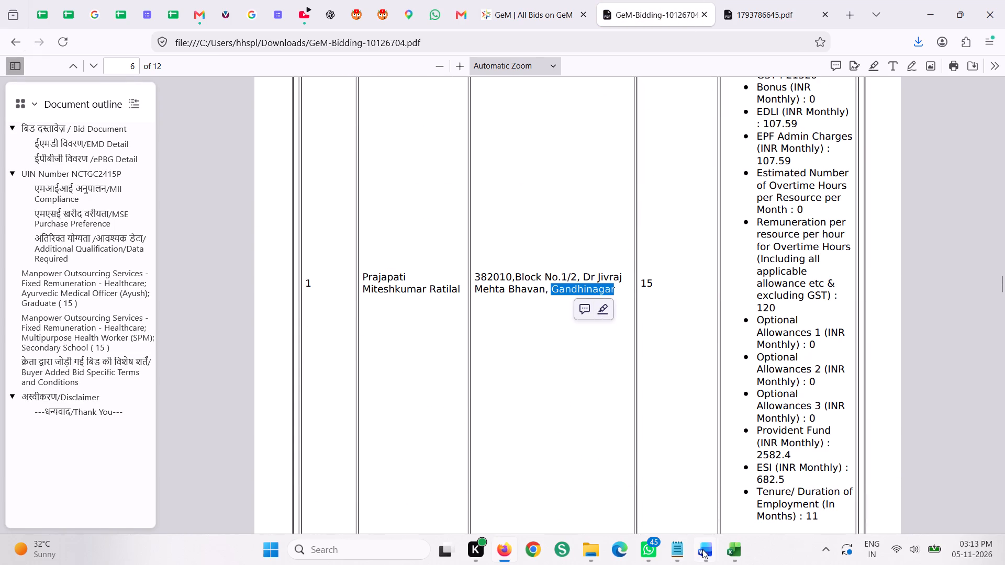
click(702, 549)
click(70, 478)
Replace everything after "1.SHOPACT –" in the requirements list with the copied city followed by ",GJ", and start item 2.
scroll(421, 334, up, 2)
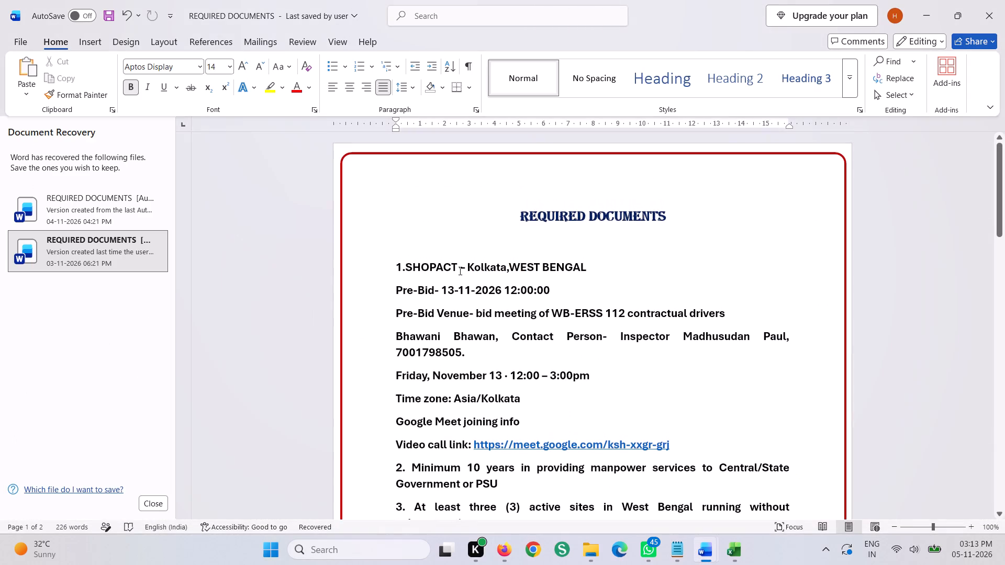
drag(468, 267, 744, 553)
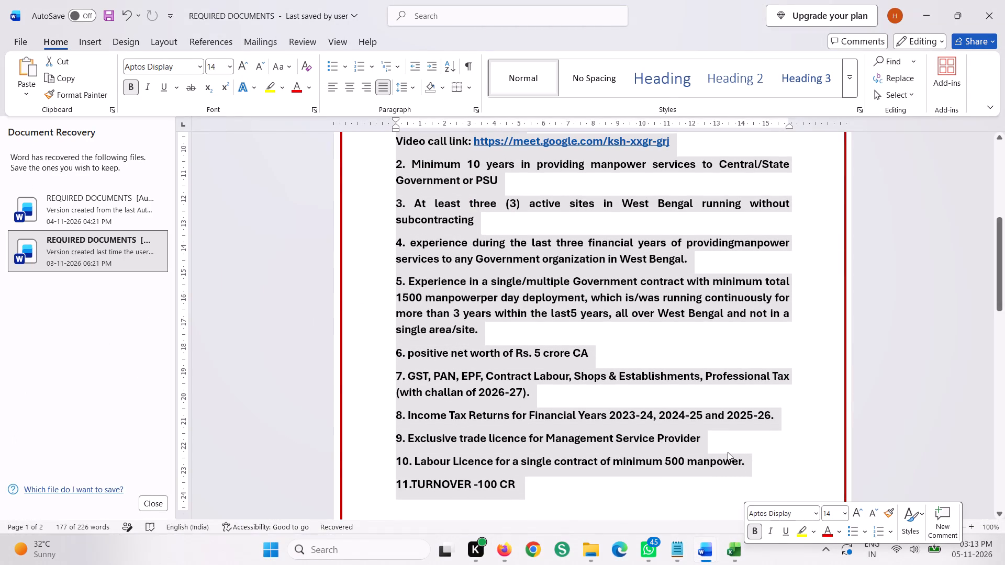
scroll(712, 455, down, 3)
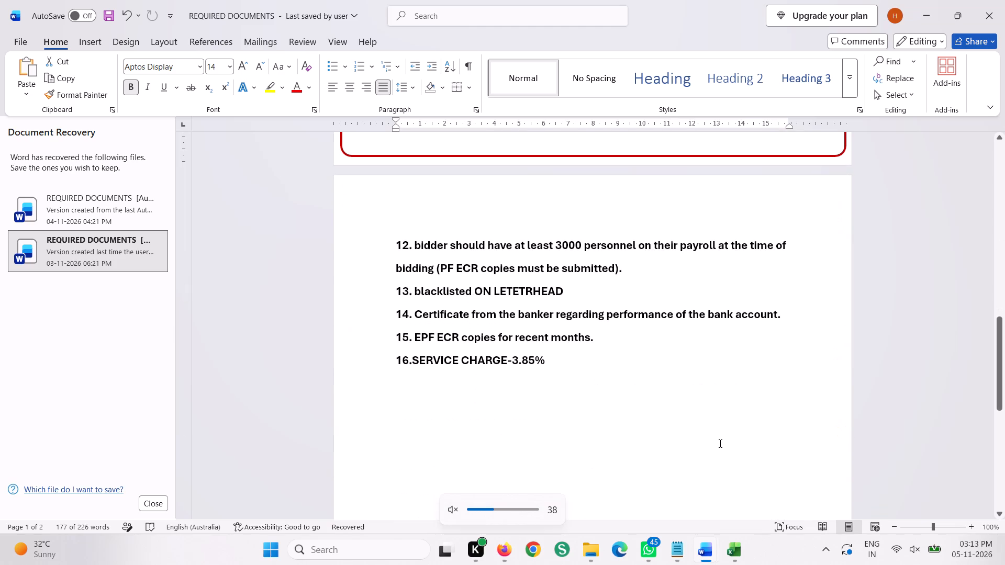
key(shift+Down)
key(shift+Down)
key(shift+Down)
key(shift+Down)
key(shift+Down)
key(shift+Down)
key(shift+Down)
key(shift+Down)
key(shift+Down)
key(shift+Down)
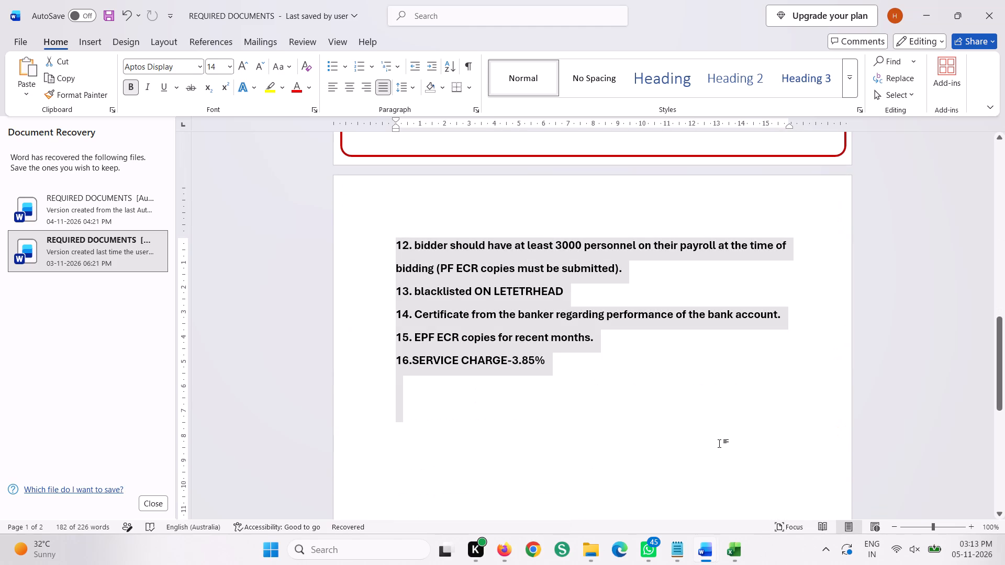
key(BackSpace)
key(ctrl+v)
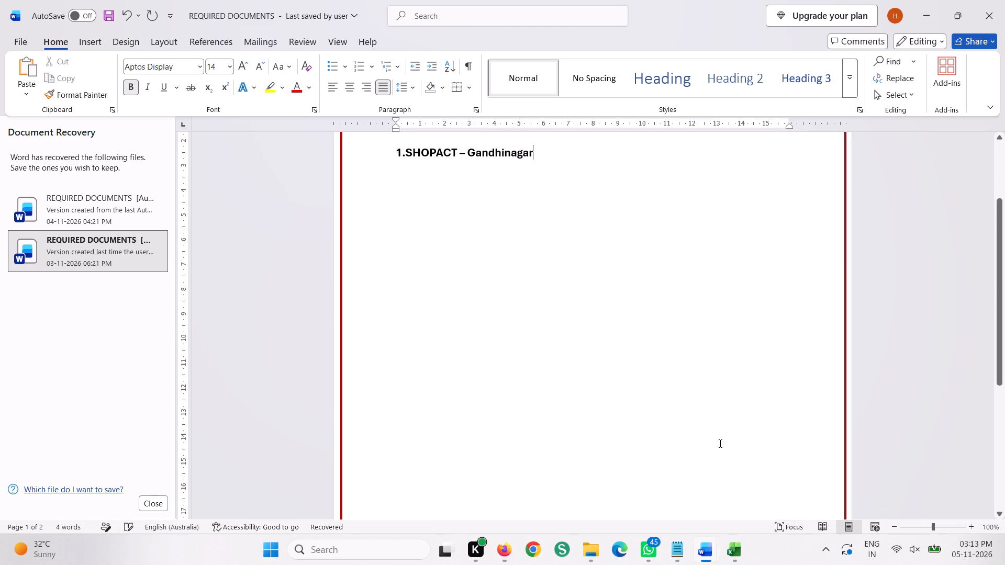
text(,GJ)
key(Return)
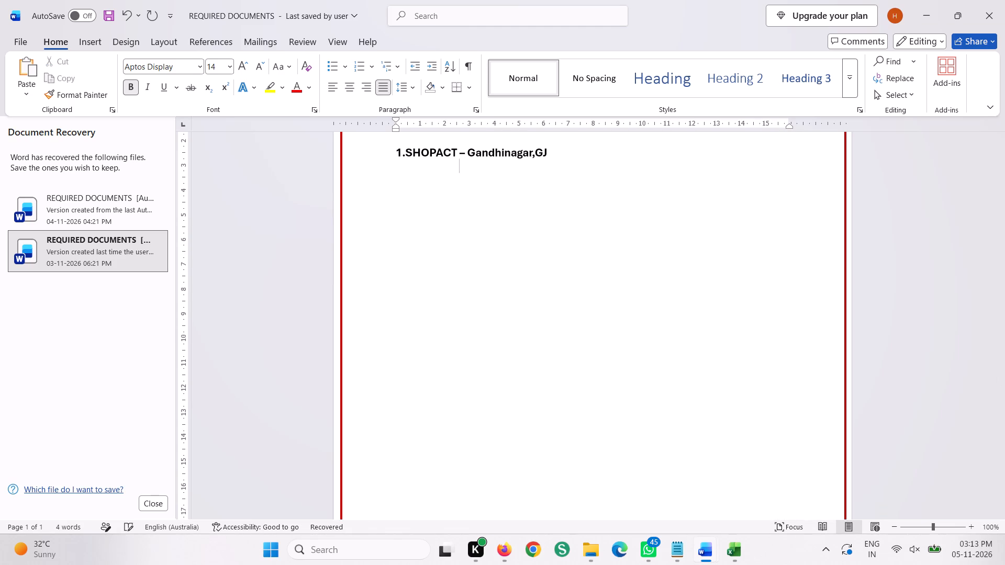
text(2.)
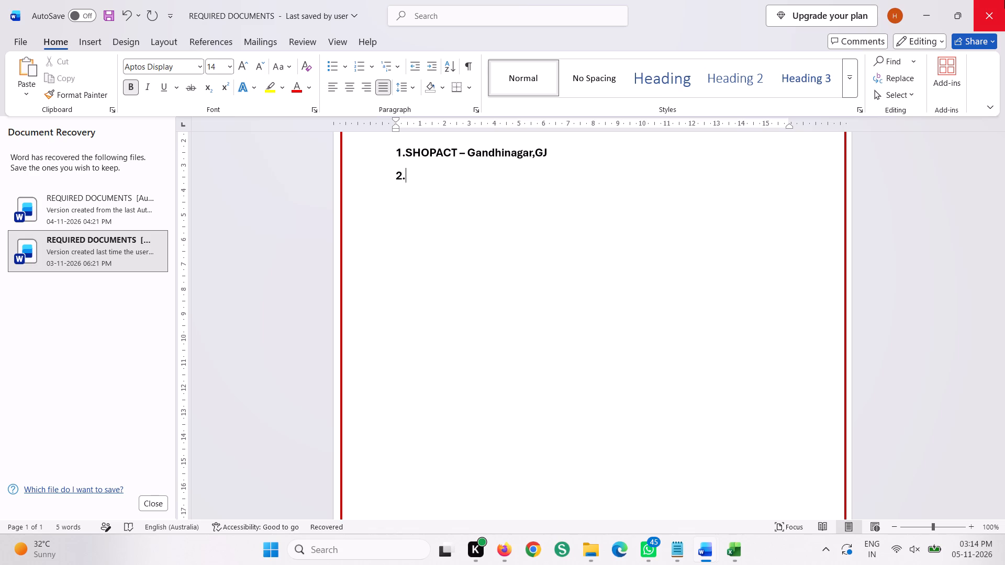
Back in Firefox, compare the linked attachments 1793786645.pdf and 1793786650.pdf with each other, ending on the bid document.
key(alt+Tab)
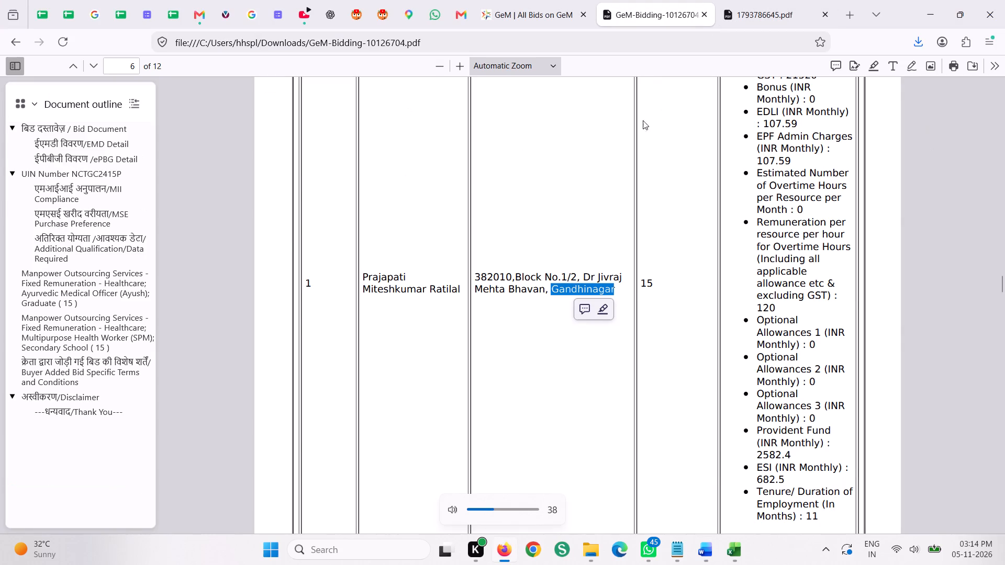
scroll(630, 163, up, 4)
scroll(619, 204, up, 2)
scroll(576, 257, down, 1)
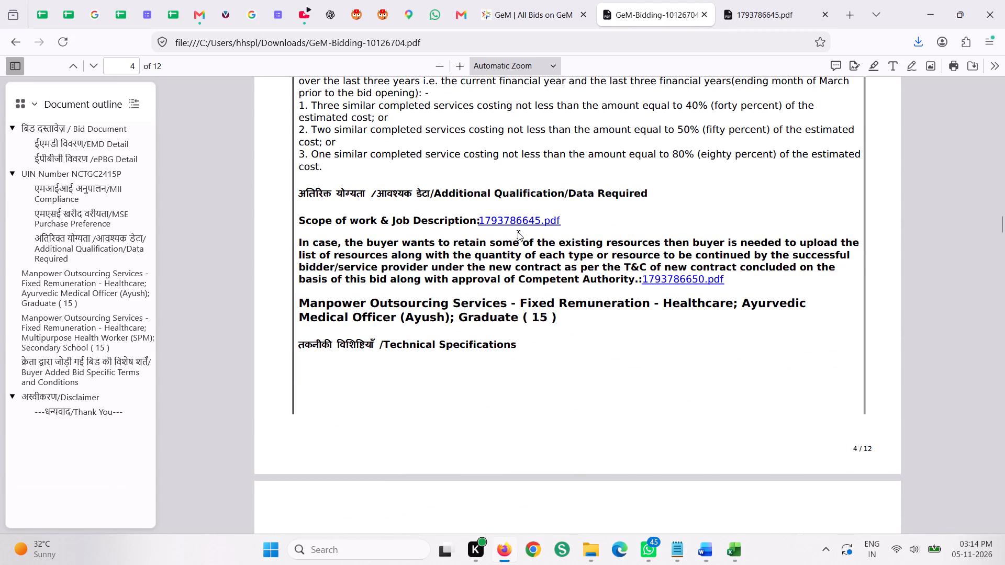
click(520, 221)
scroll(435, 317, up, 5)
scroll(440, 318, down, 4)
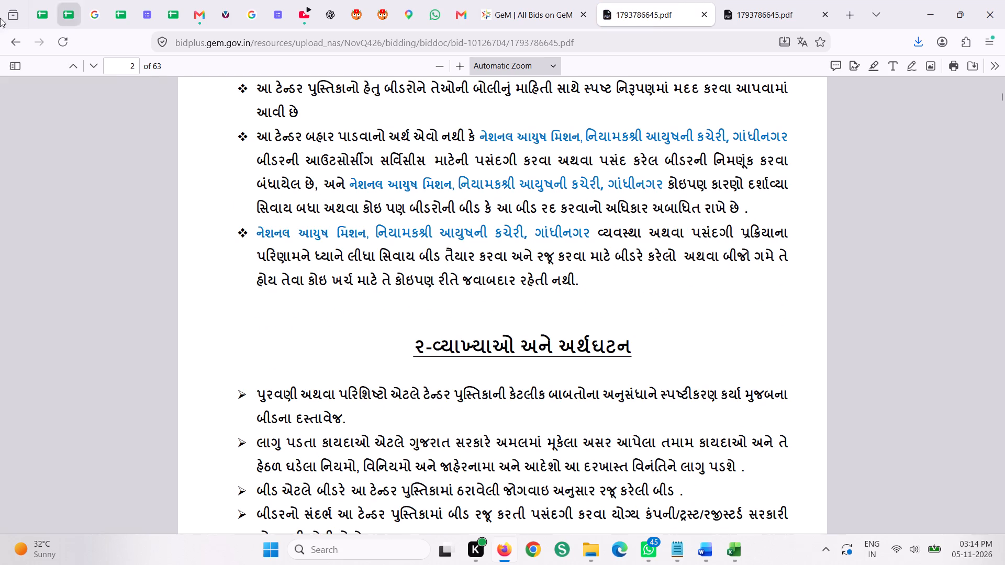
click(9, 44)
click(662, 280)
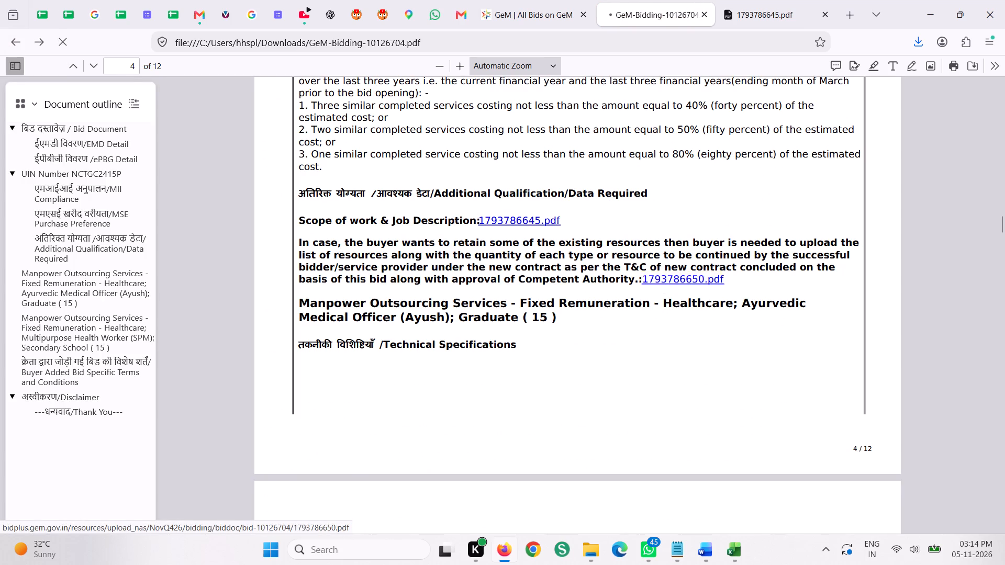
scroll(657, 338, up, 6)
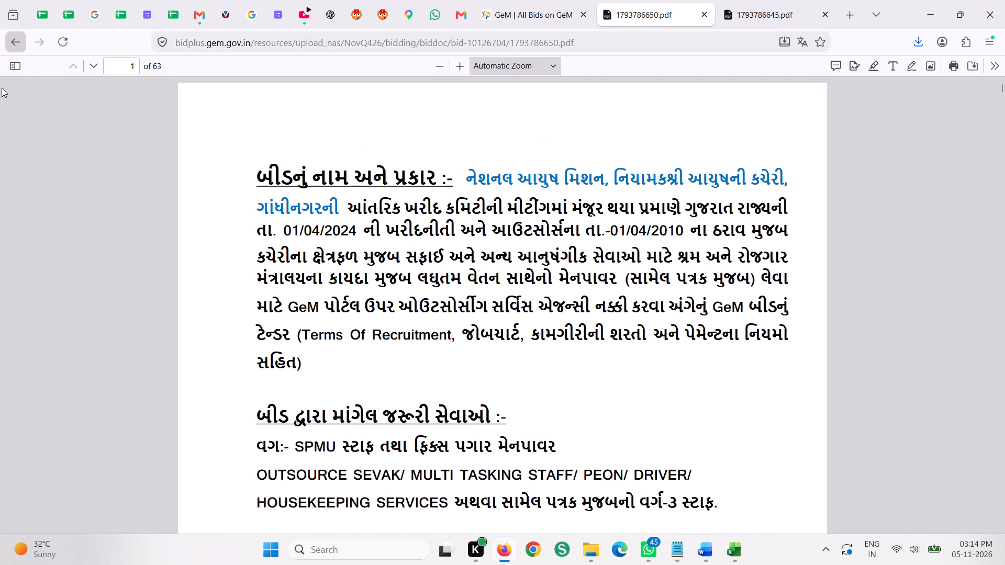
click(26, 47)
click(758, 0)
scroll(773, 183, up, 4)
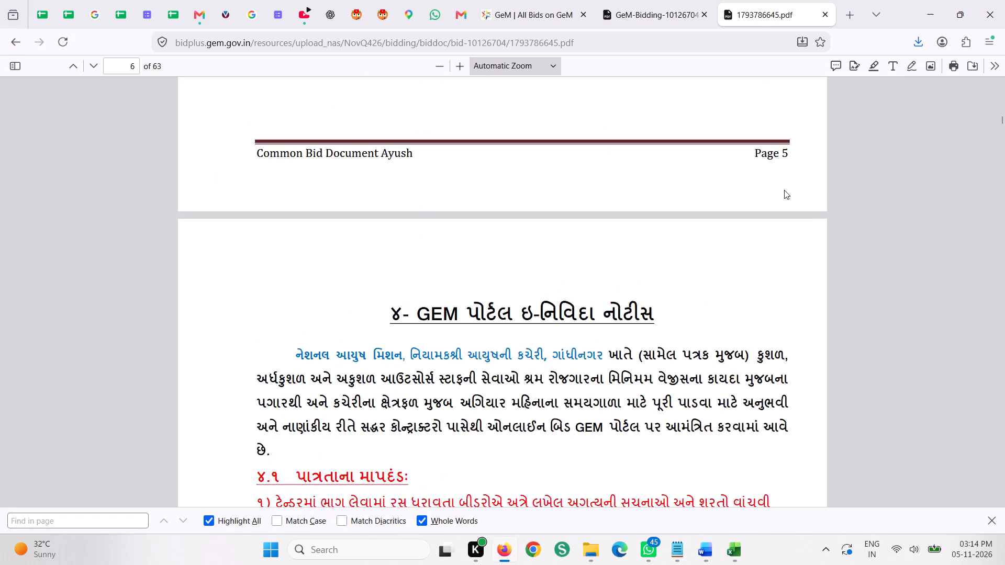
scroll(784, 190, up, 5)
click(817, 0)
click(664, 0)
Copy "Bidder financial standing" from the buyer-added terms into item 2 of the Word list, without the colon, and start item 3.
scroll(540, 369, down, 4)
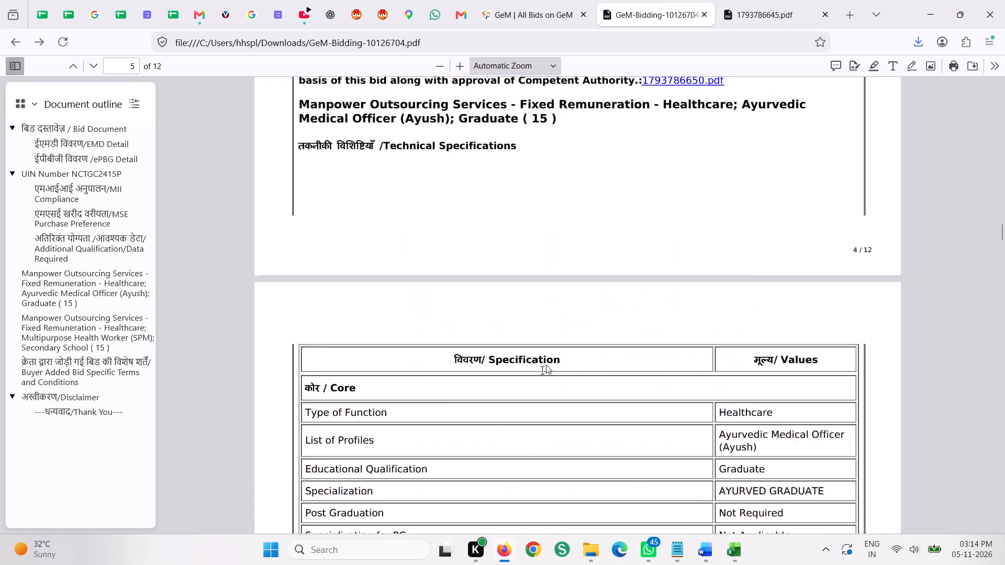
scroll(546, 365, down, 4)
scroll(618, 343, down, 4)
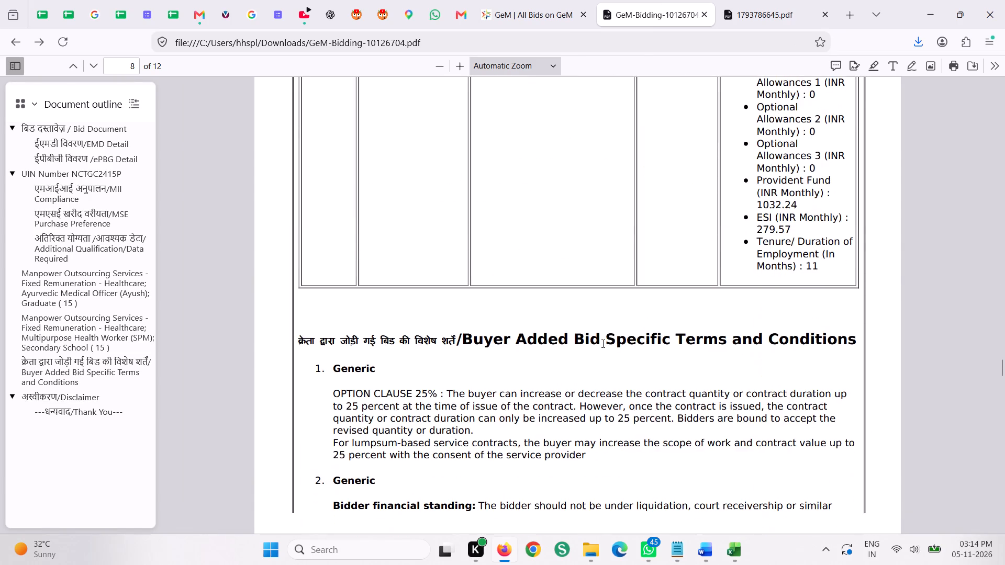
scroll(599, 344, down, 3)
scroll(456, 343, up, 1)
scroll(367, 292, up, 1)
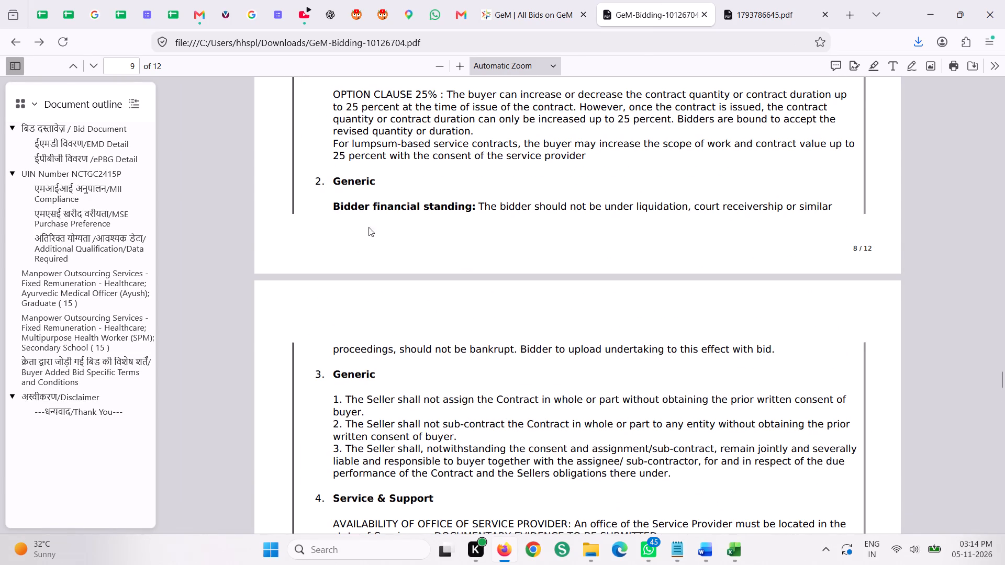
double_click(338, 202)
drag(338, 202, 419, 208)
key(ctrl+c)
key(ctrl+c)
key(alt+Tab)
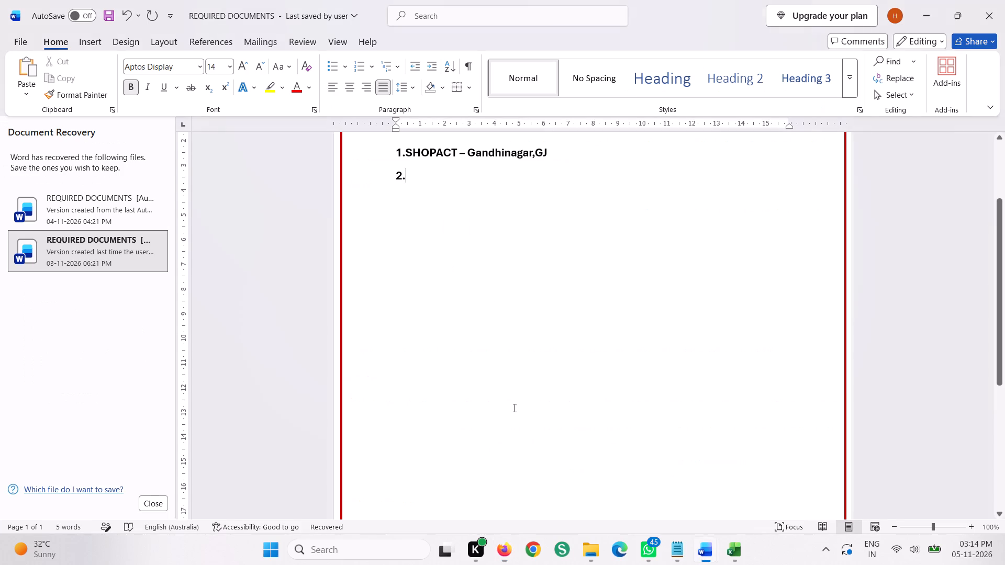
key(ctrl+v)
key(BackSpace)
key(Return)
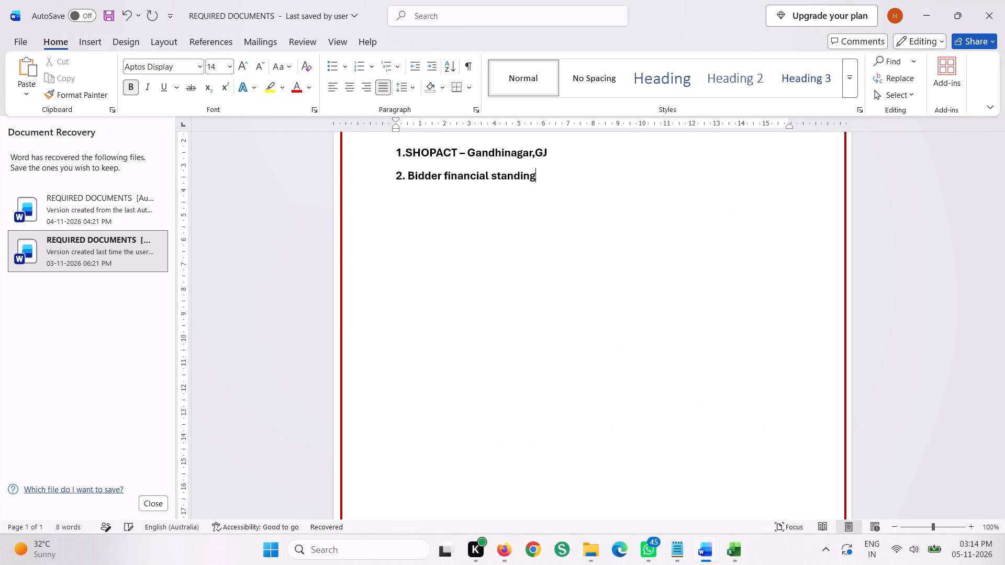
text(3.)
Copy the heading "Past Project Experience" from the buyer-added terms into item 3 of the Word list and start item 4.
key(alt+Tab)
scroll(499, 292, down, 1)
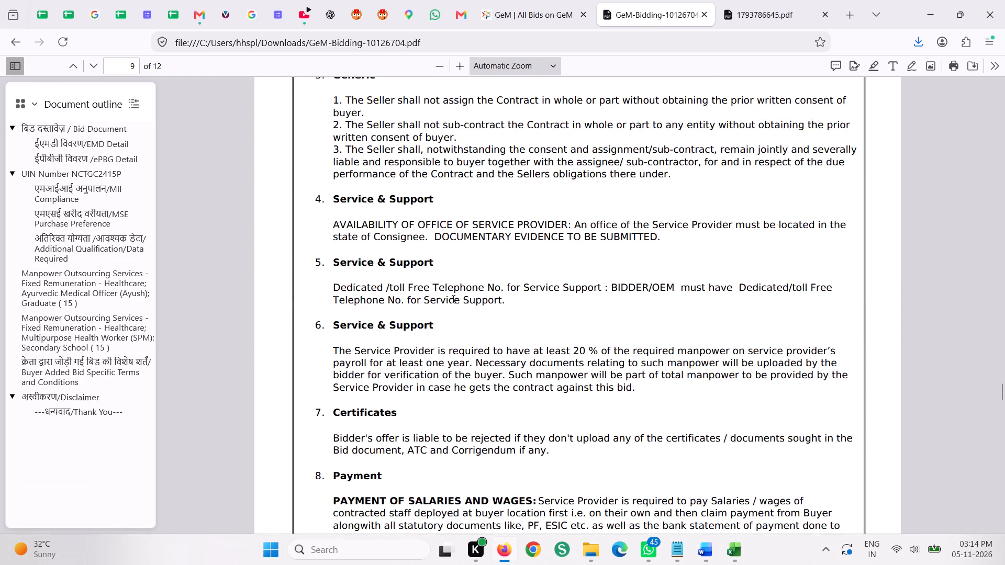
scroll(433, 287, down, 1)
scroll(368, 277, up, 1)
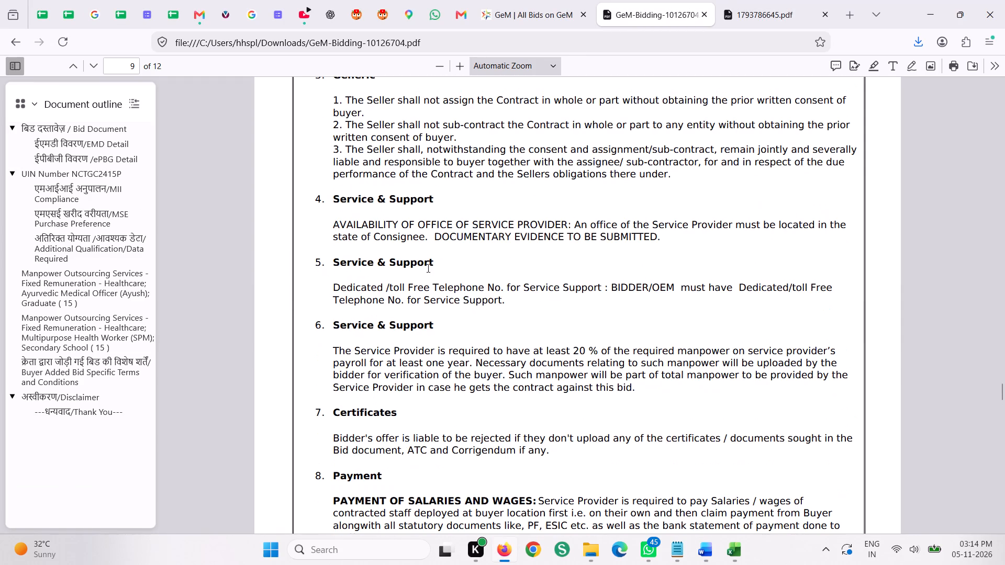
scroll(405, 266, up, 1)
scroll(406, 272, down, 3)
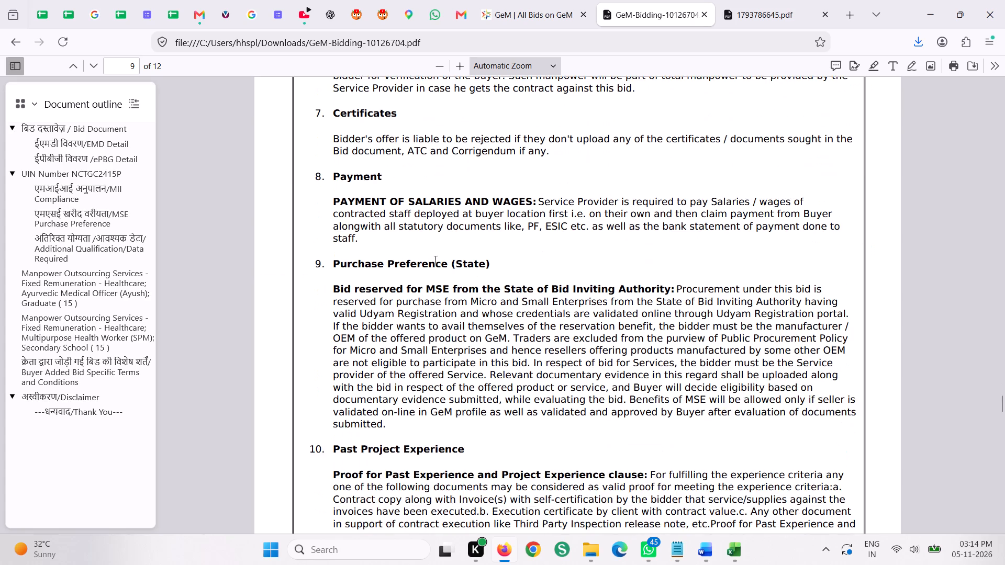
click(344, 147)
drag(344, 147, 467, 152)
key(ctrl+c)
key(ctrl+c)
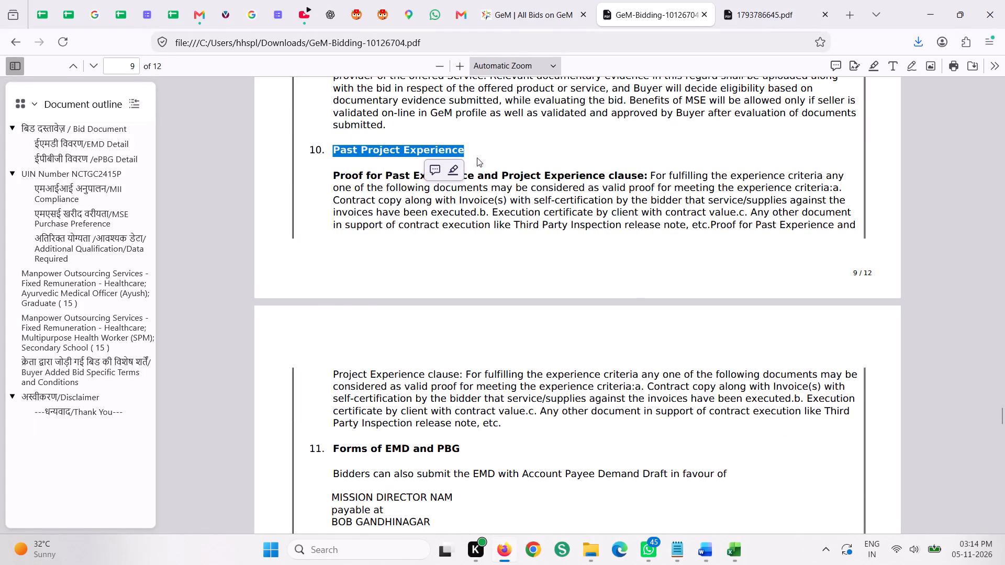
key(alt+Tab)
key(ctrl+v)
key(Return)
text(4.)
Open the buyer-uploaded ATC document linked in the Firefox bid document, check its first page and close it.
key(alt+Tab)
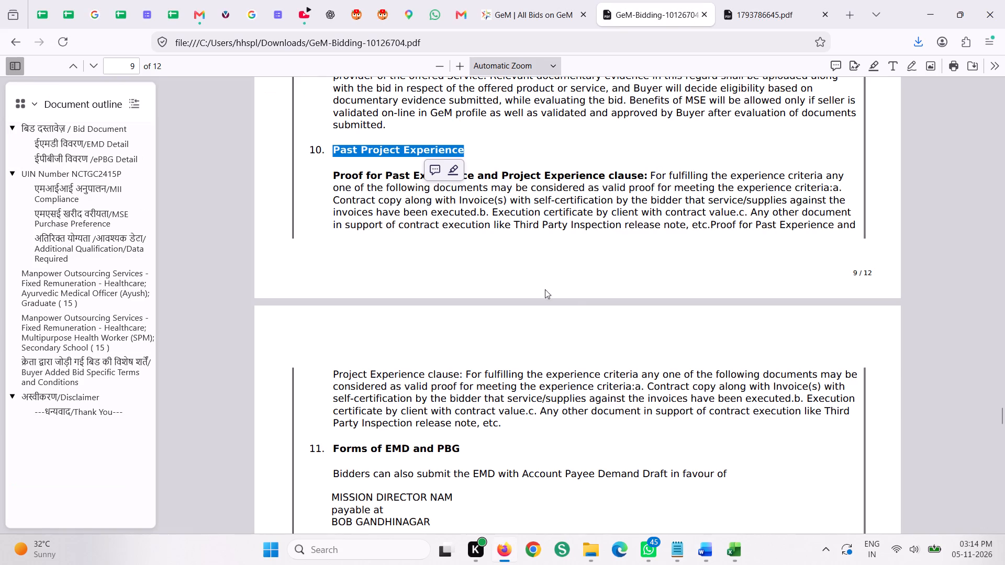
scroll(511, 315, down, 1)
scroll(556, 285, down, 1)
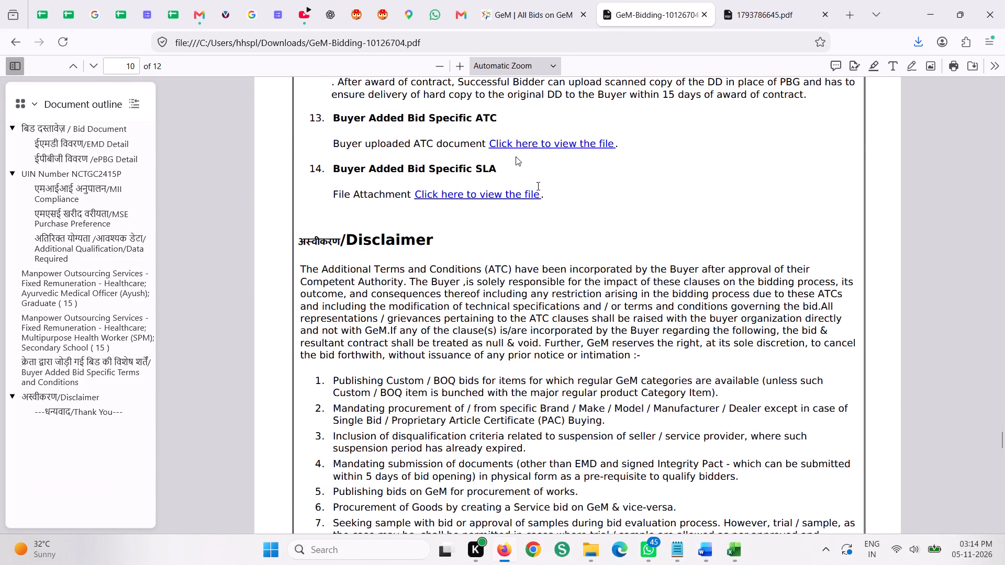
click(513, 144)
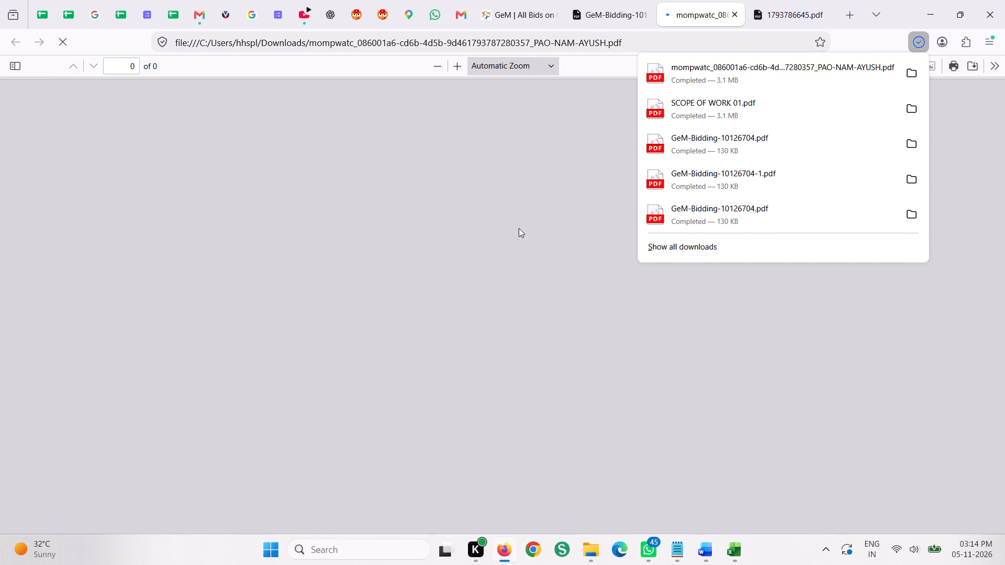
click(415, 228)
scroll(527, 251, up, 1)
scroll(699, 74, down, 1)
click(719, 0)
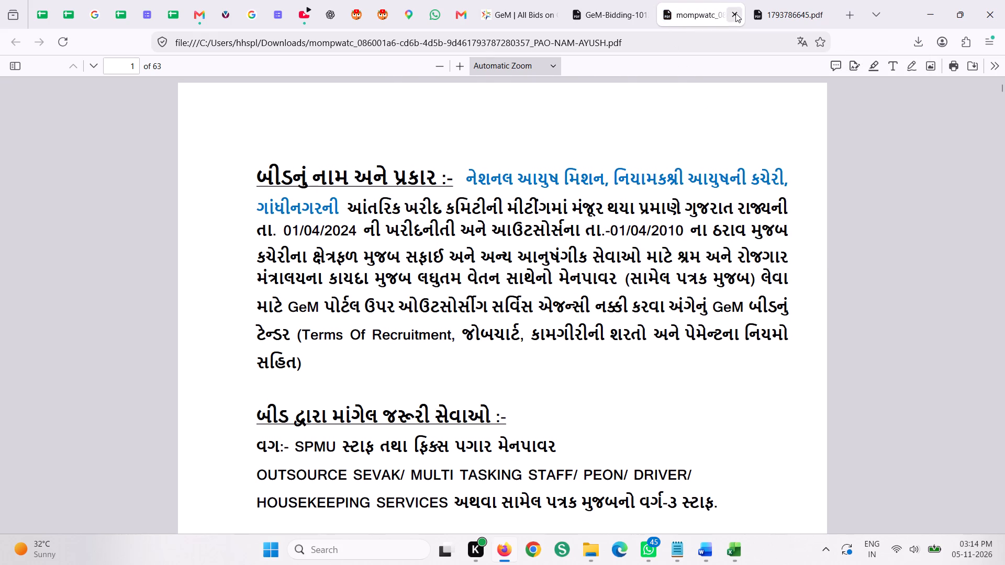
click(737, 14)
Open the Buyer Added Bid Specific SLA attachment, compare it with the open 1793786645.pdf and close it.
click(495, 189)
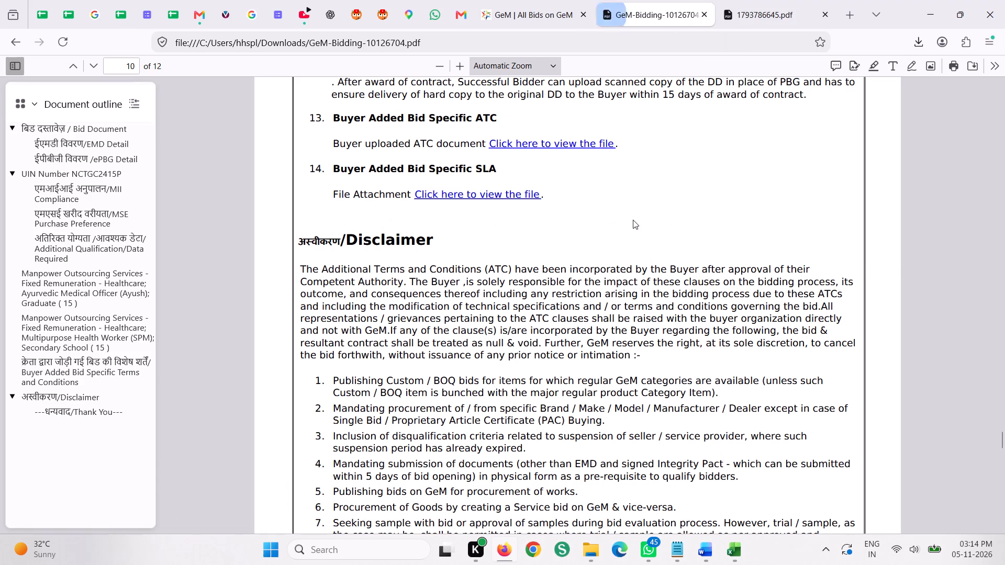
click(404, 223)
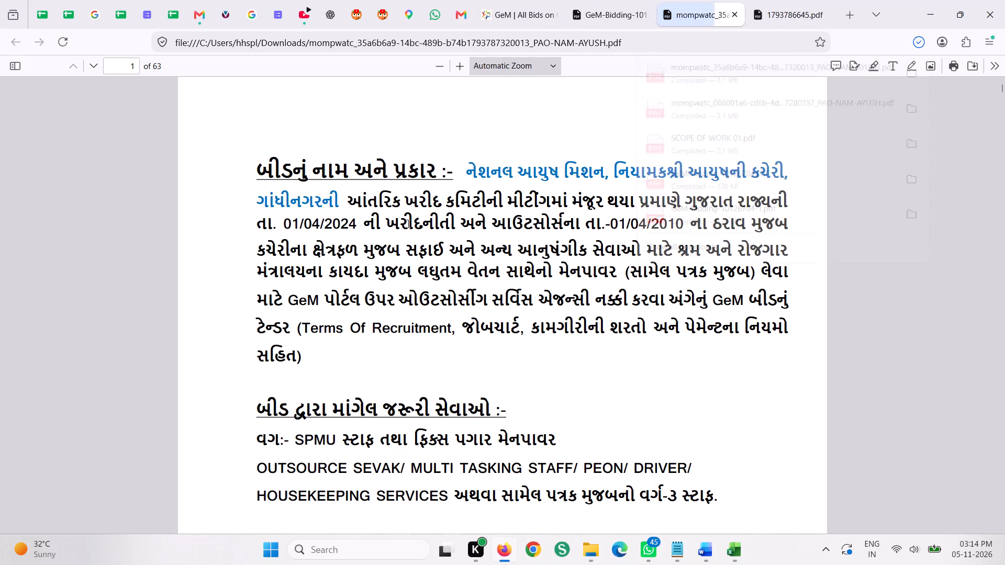
scroll(488, 247, up, 1)
click(778, 7)
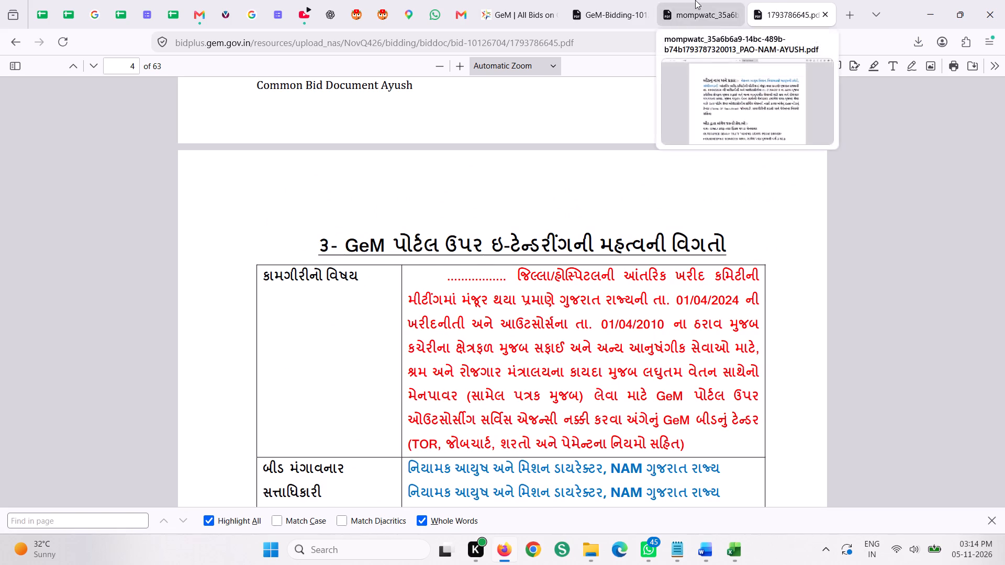
click(695, 0)
click(733, 17)
Capture section 4.4 on page 8 of 1793786645.pdf and translate the image from Gujarati to English with Google image search.
scroll(612, 227, down, 3)
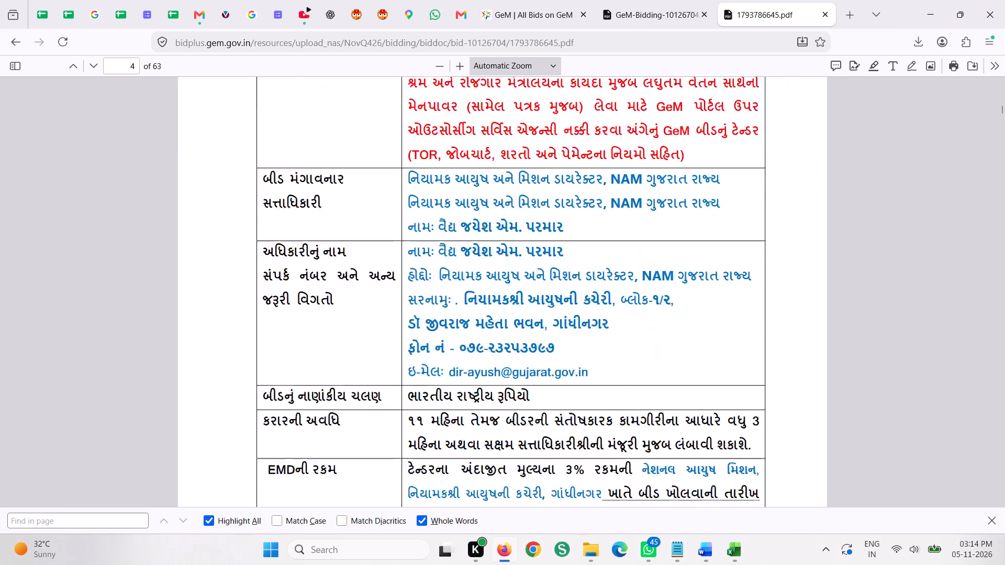
scroll(551, 235, down, 8)
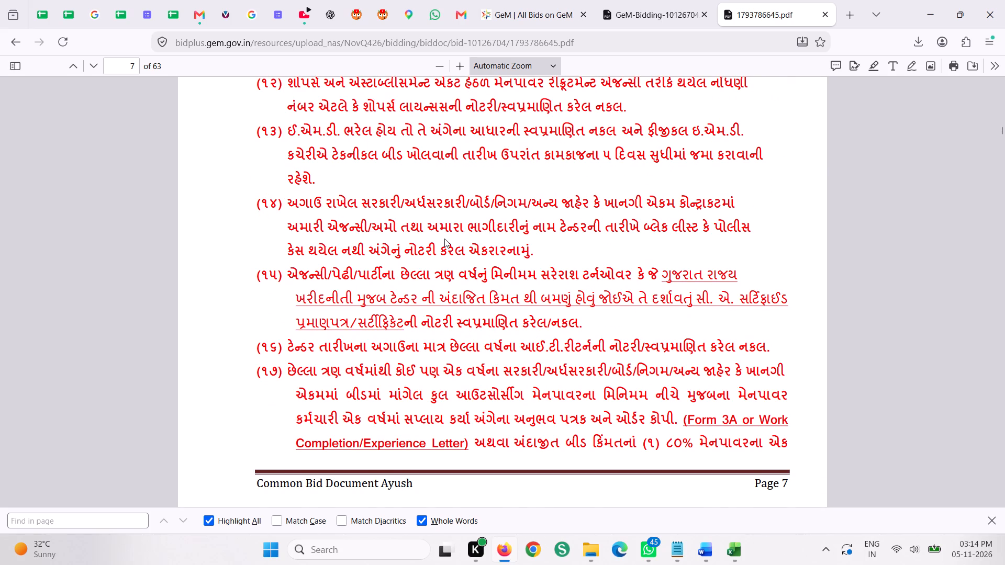
scroll(444, 239, down, 2)
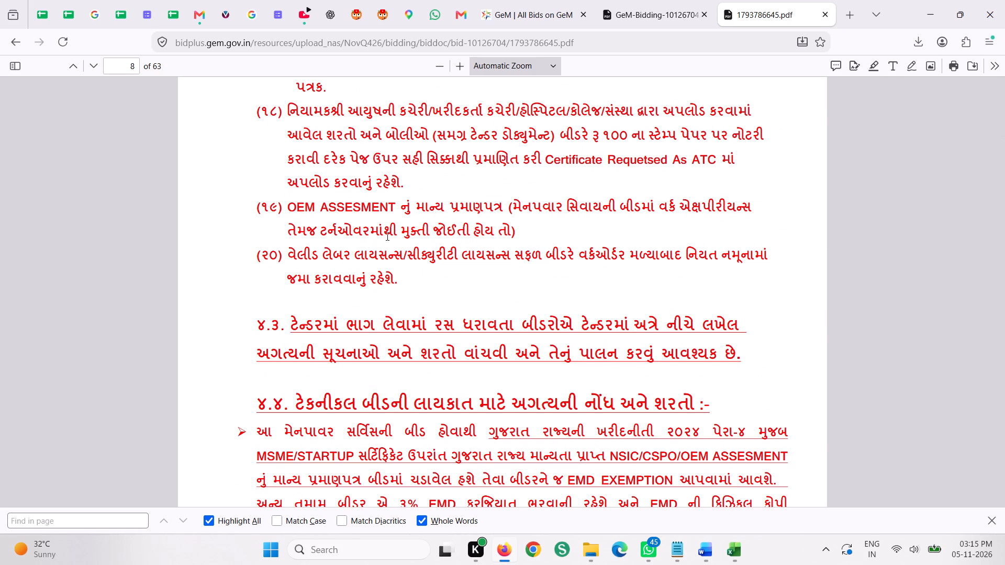
scroll(386, 236, down, 1)
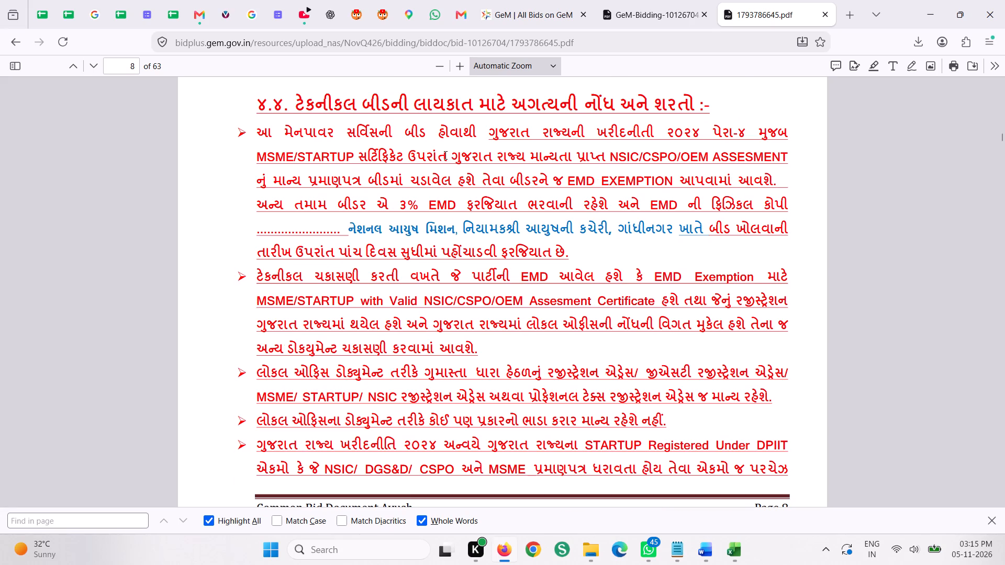
key(ctrl+shift+s)
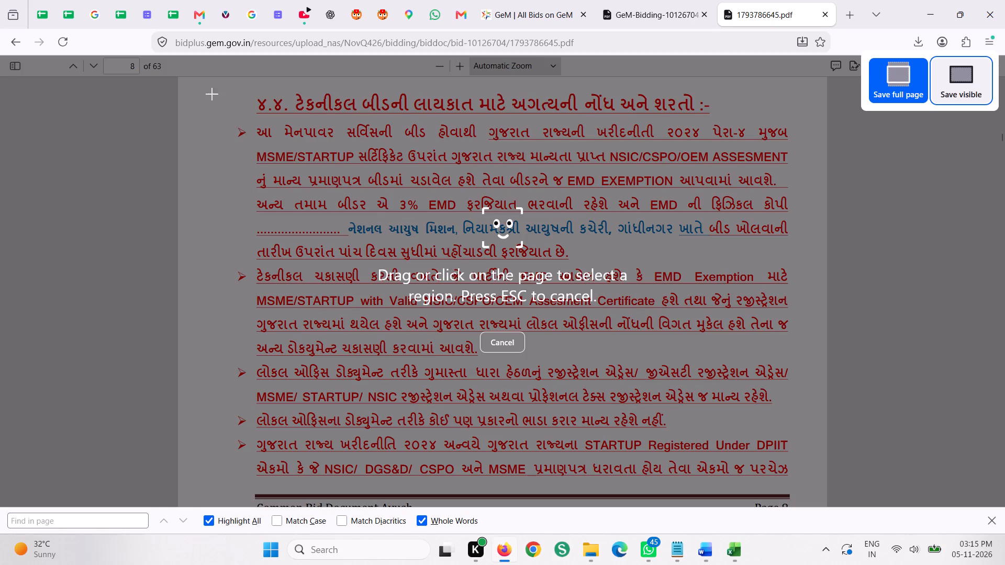
drag(202, 96, 845, 490)
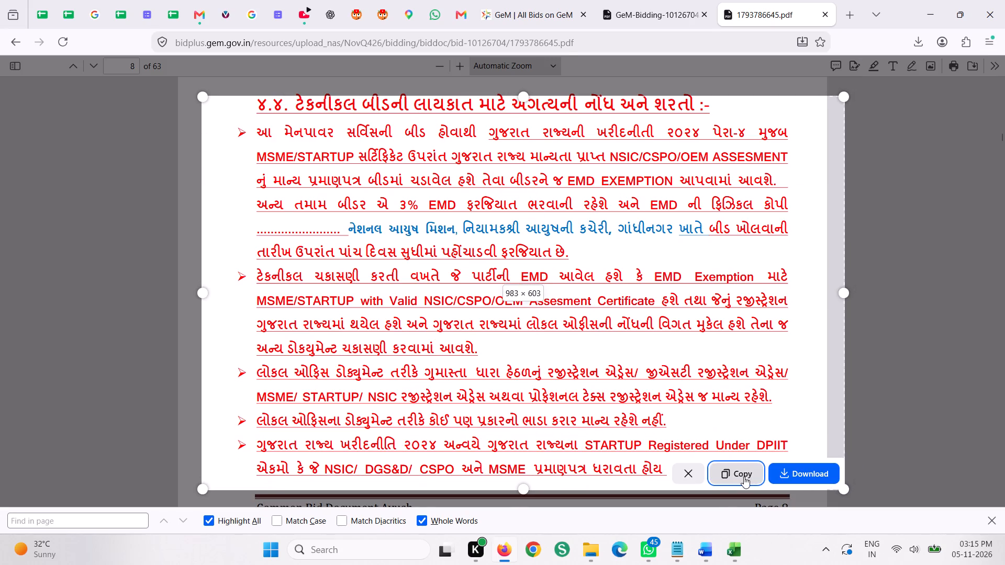
click(743, 477)
click(252, 17)
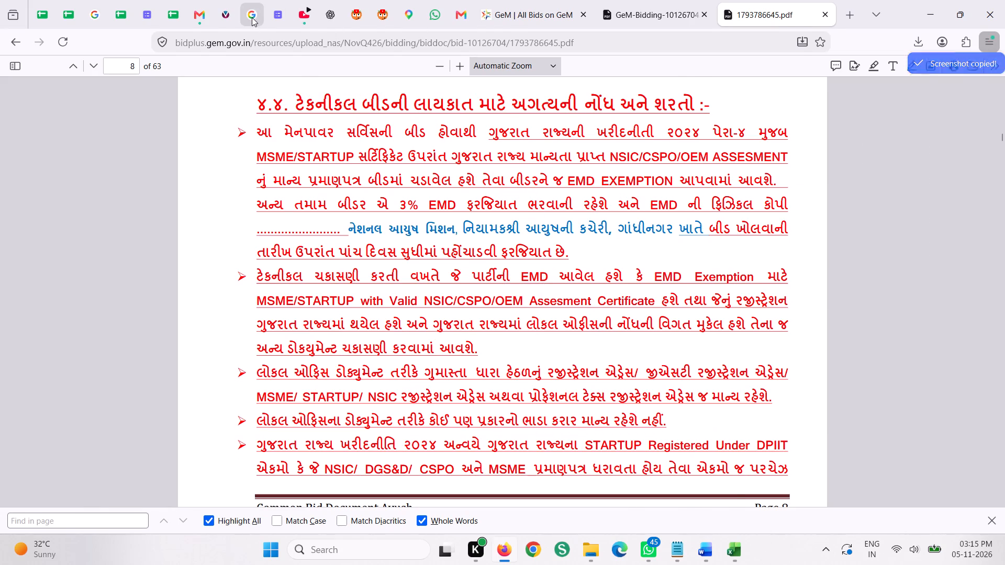
click(705, 82)
click(569, 293)
key(ctrl+v)
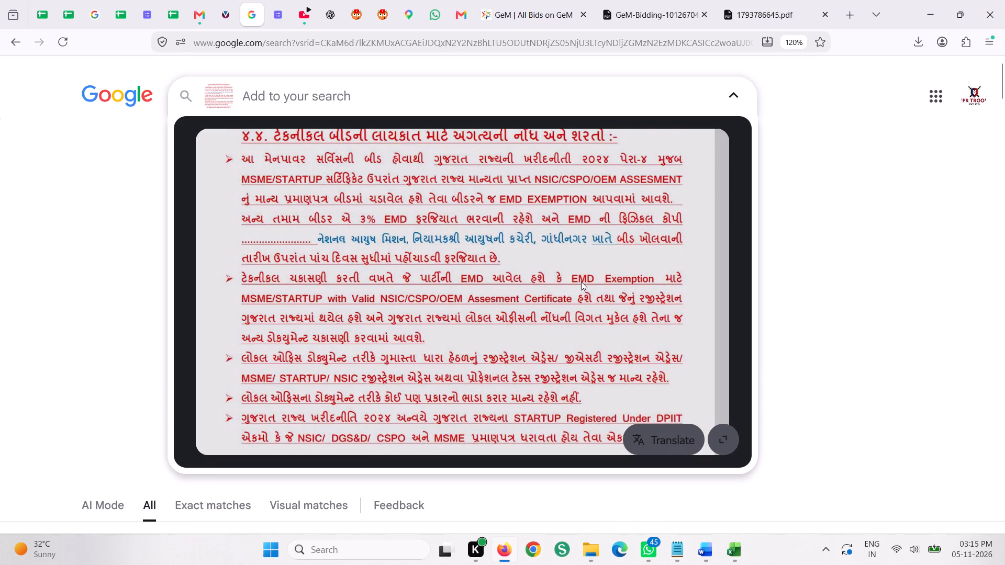
click(667, 436)
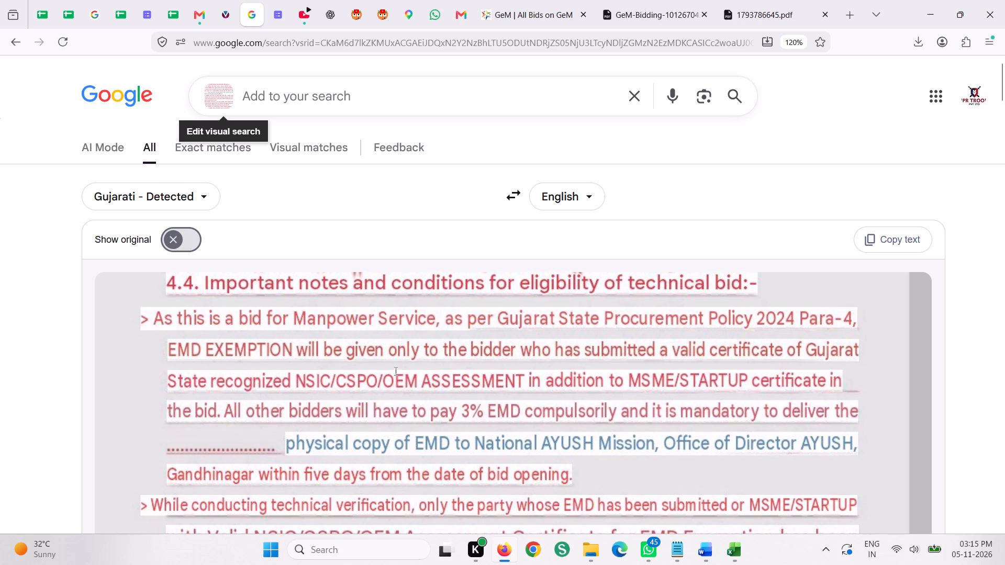
Copy the translated sentence from "EMD EXEMPTION will be given only" through "certificate in the bid" into item 4 of the Word list.
drag(177, 346, 249, 401)
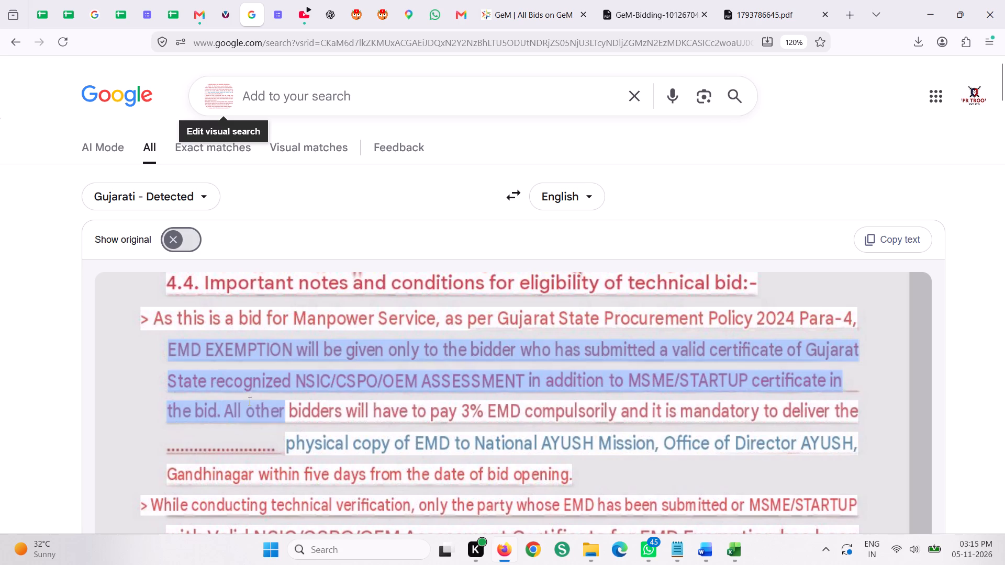
drag(249, 401, 216, 404)
click(443, 310)
key(alt+Tab)
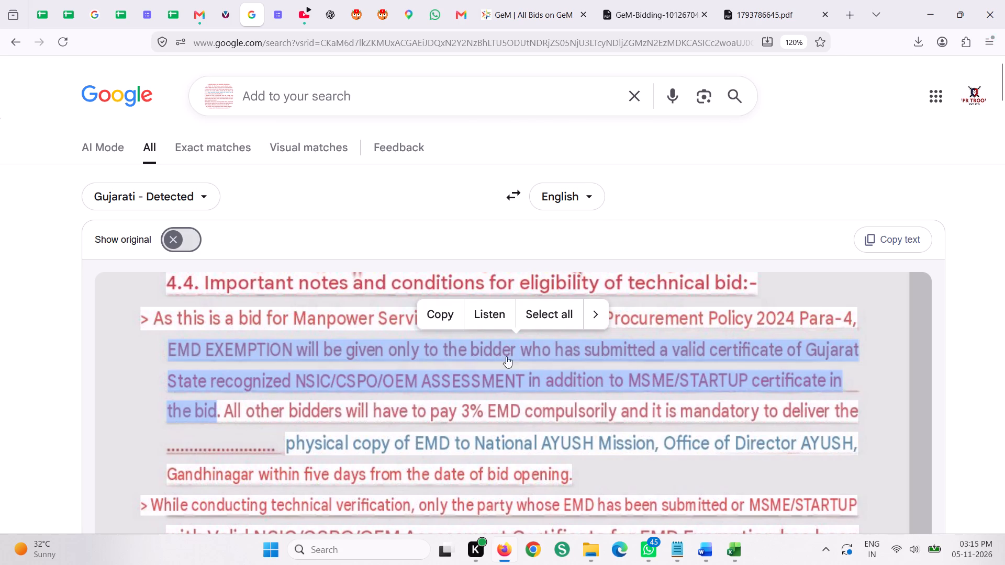
key(ctrl+v)
Highlight the EMD exemption text of item 4 in yellow and start item 5 below it.
drag(415, 222, 561, 251)
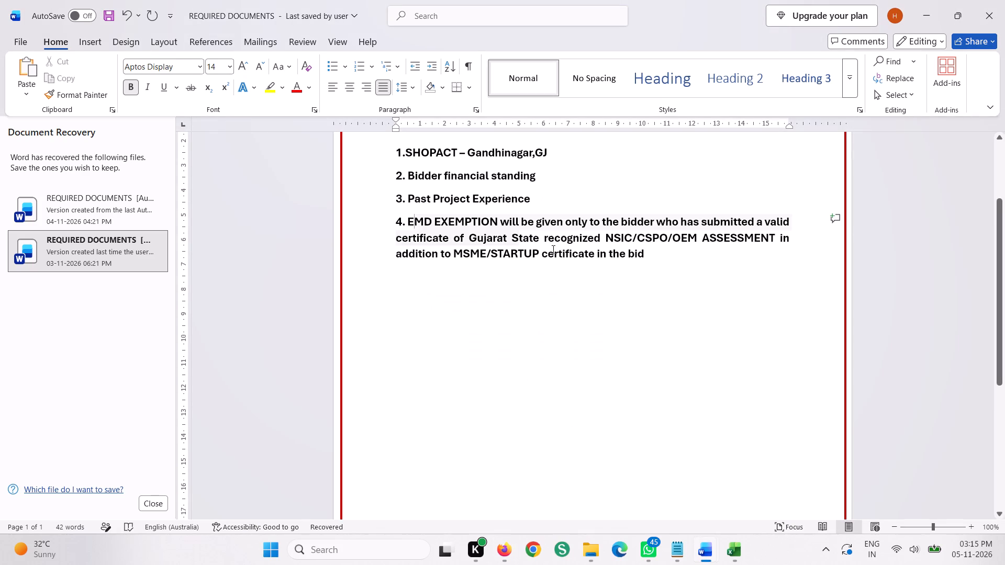
drag(561, 251, 662, 264)
click(719, 242)
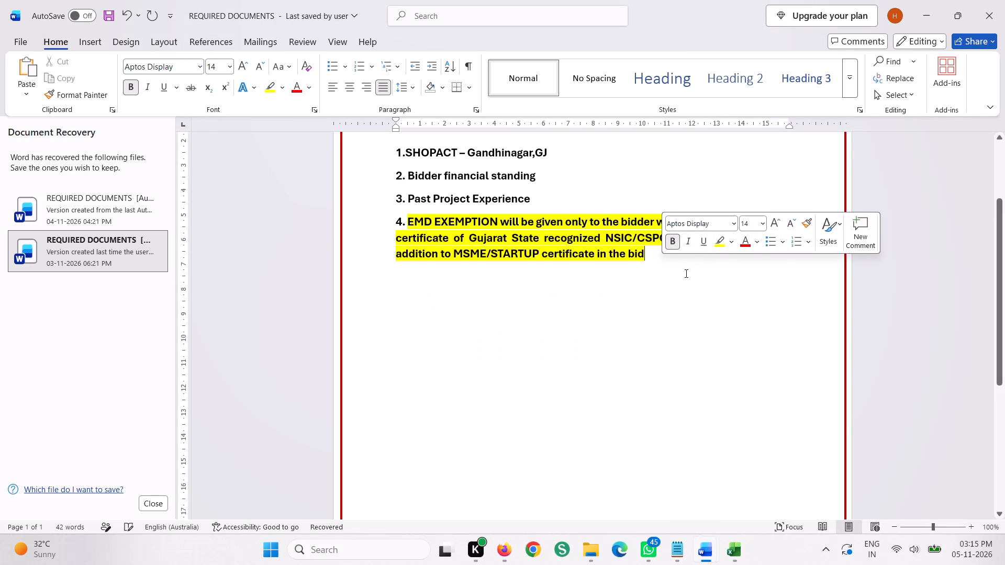
click(676, 272)
text(8.)
key(BackSpace)
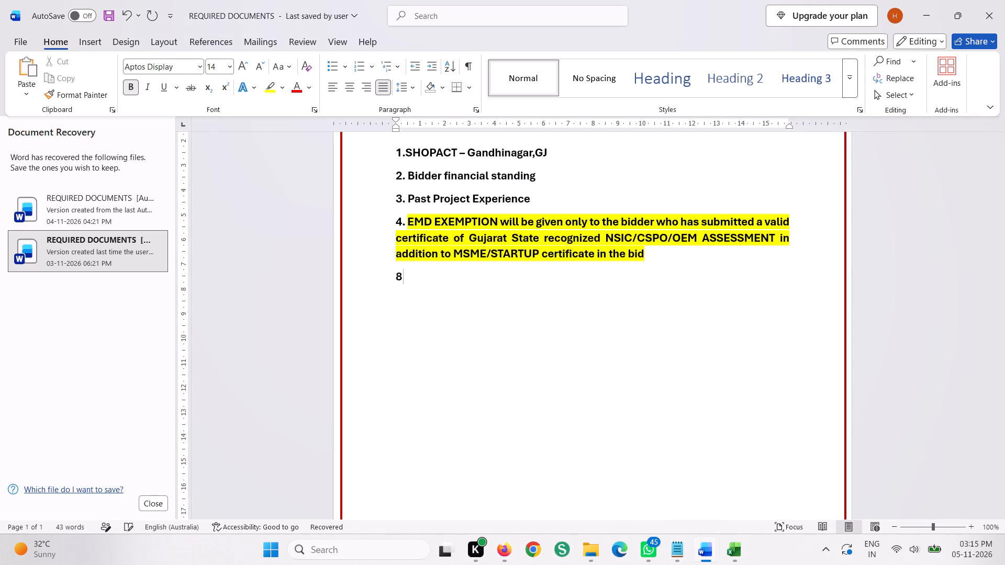
key(BackSpace)
text(5.)
Look through pages 8 to 19 of 1793786645.pdf for forms to fill, returning to the technical bid annexure on page 15.
key(alt+Tab)
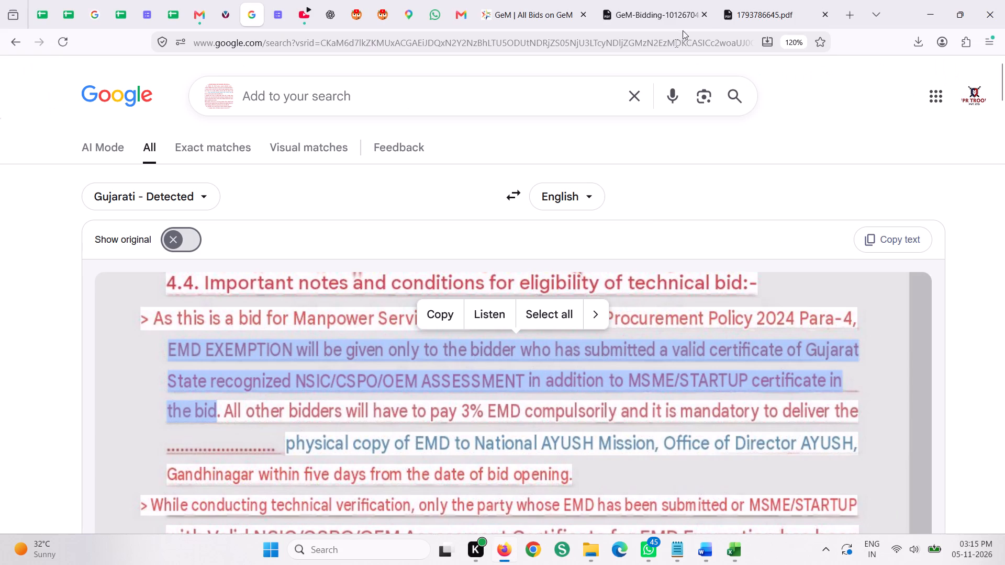
click(681, 0)
click(777, 0)
scroll(591, 301, down, 1)
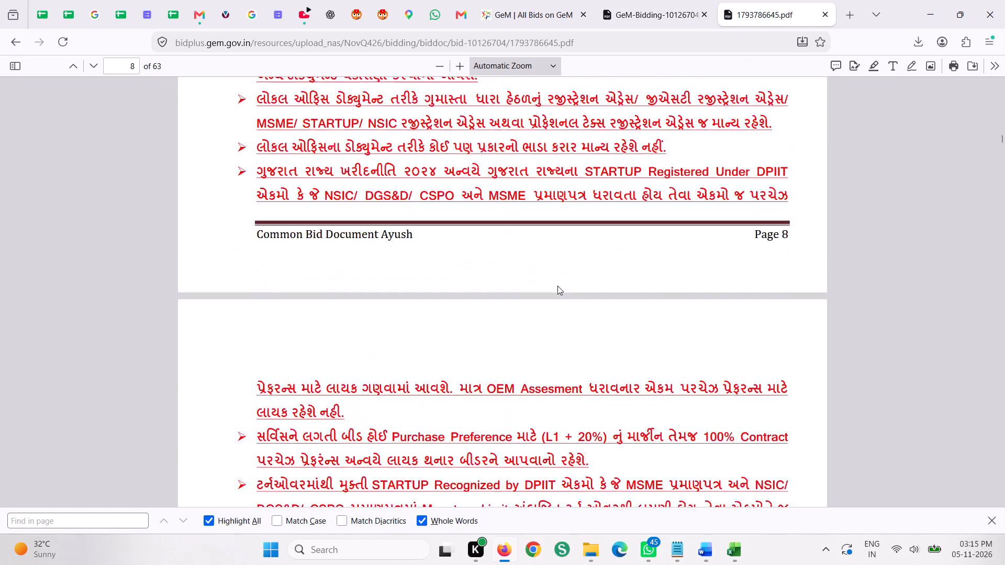
scroll(557, 282, down, 2)
scroll(510, 292, down, 8)
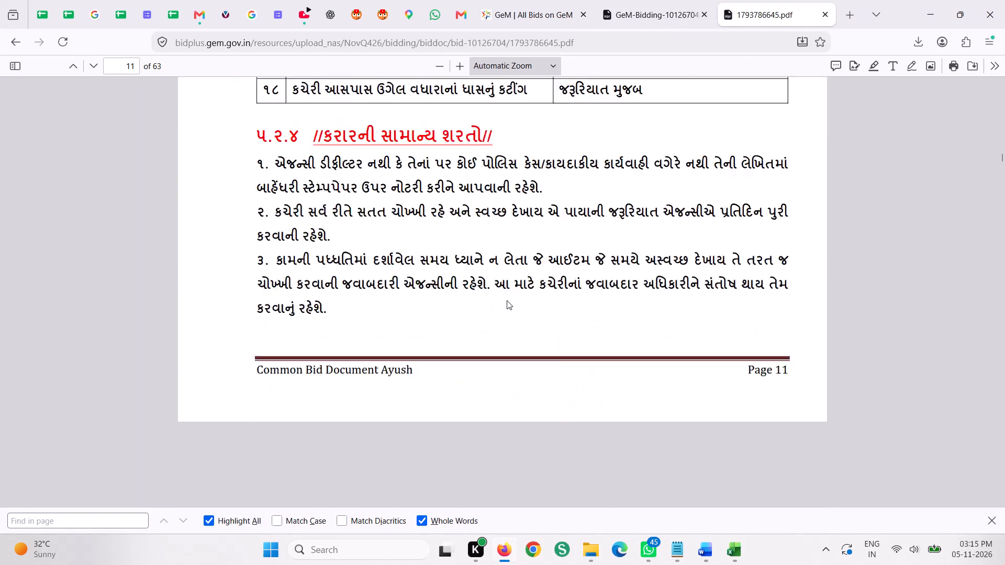
scroll(507, 300, down, 18)
scroll(480, 313, down, 3)
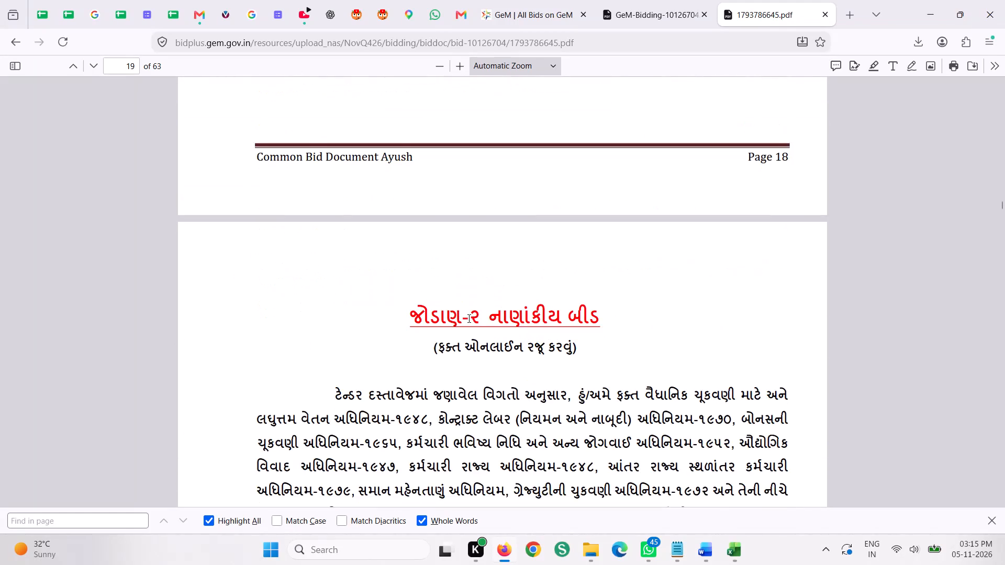
scroll(468, 319, down, 2)
scroll(484, 319, up, 5)
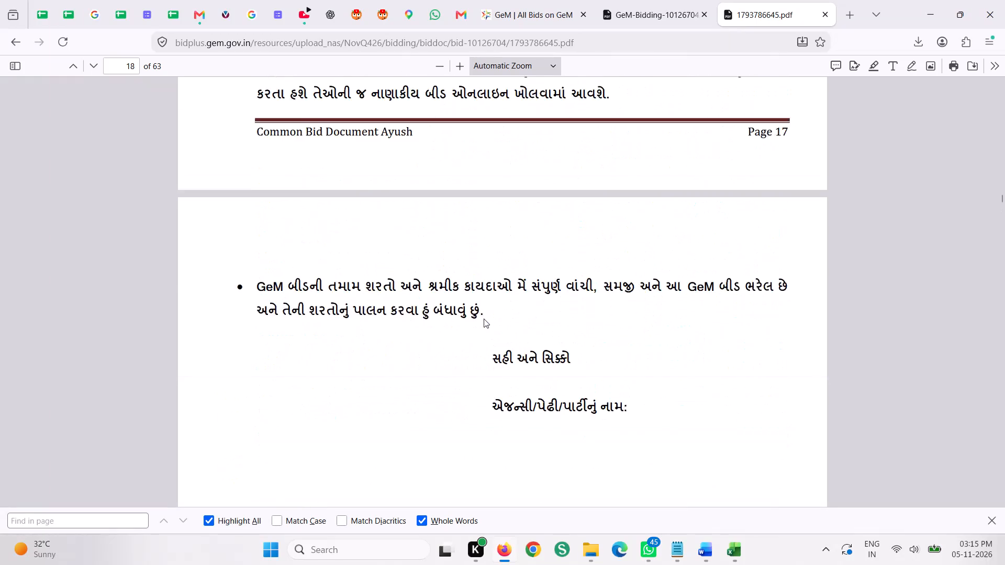
scroll(484, 319, up, 8)
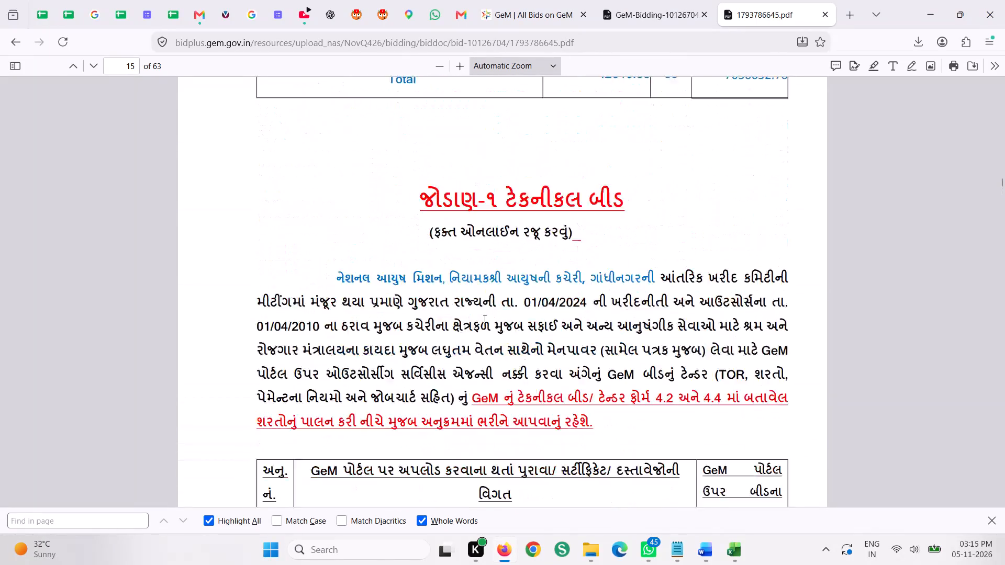
scroll(484, 319, down, 1)
scroll(477, 303, up, 1)
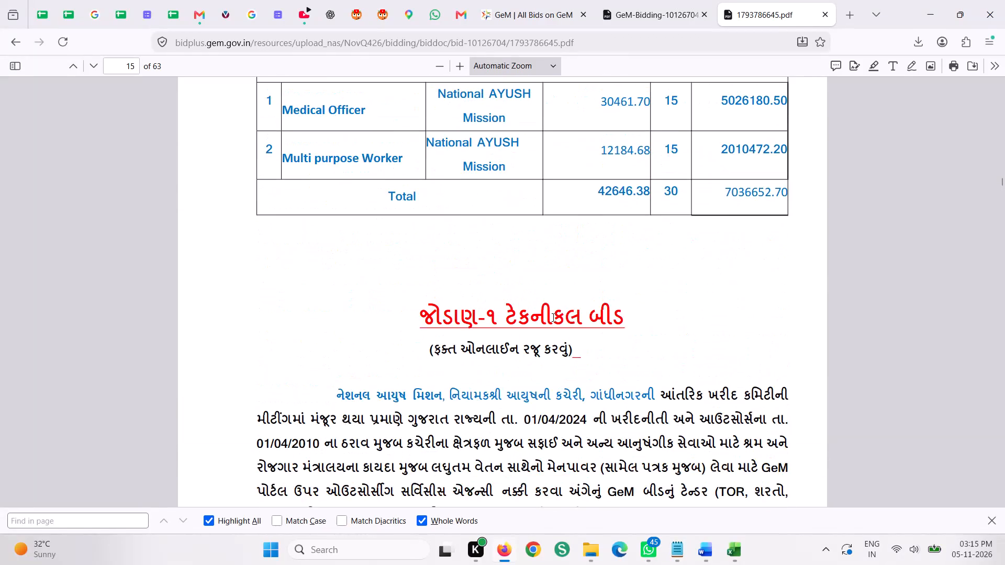
Enter "SCOPE OF WORK-PG.NO-15 (TECHNICAL BID) FILL" as item 5 of the Word list and start item 6.
key(alt+Tab)
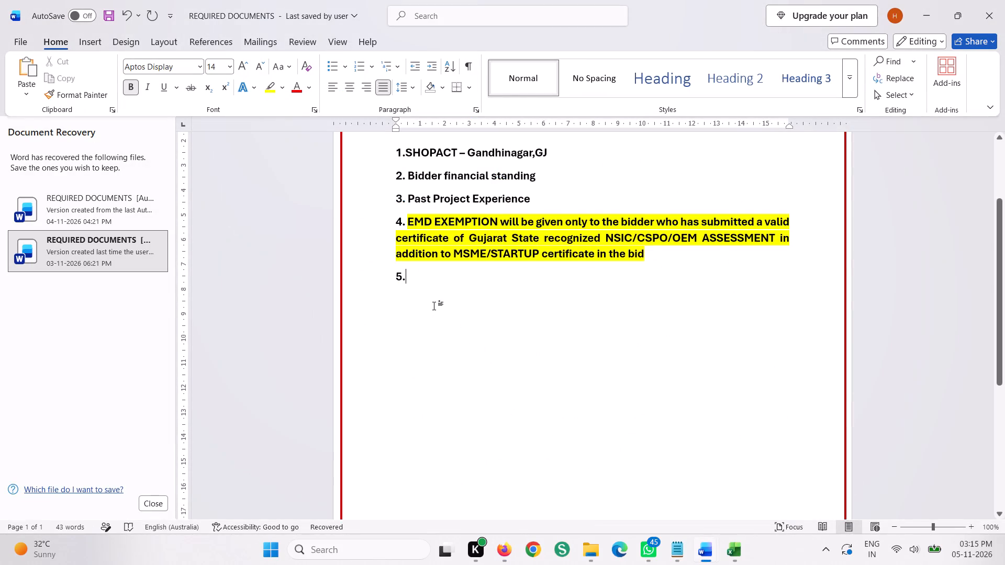
text(SCOPE OF WORK-PG.NO-)
key(alt+Tab)
key(alt+Tab)
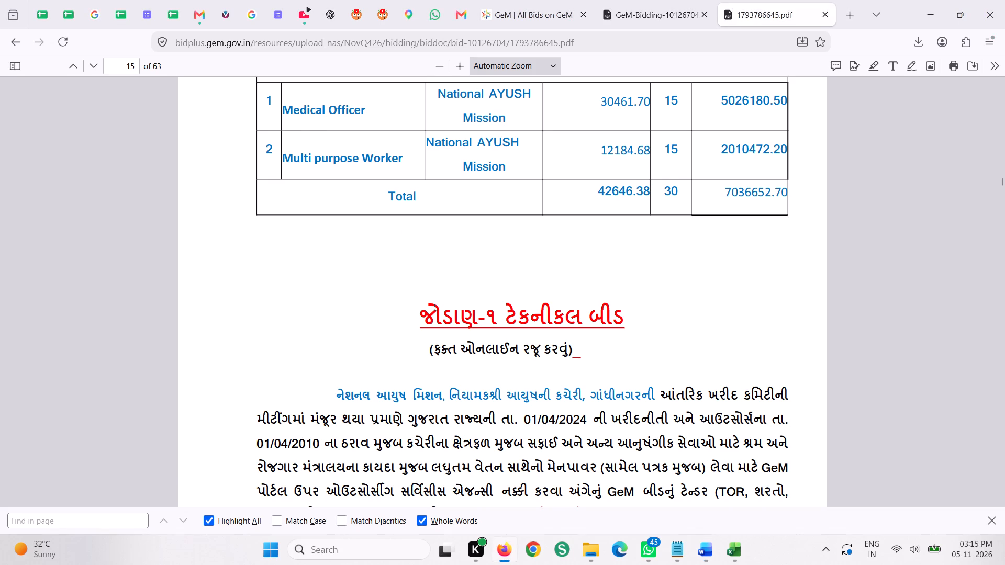
text(15)
key(Return)
text(15)
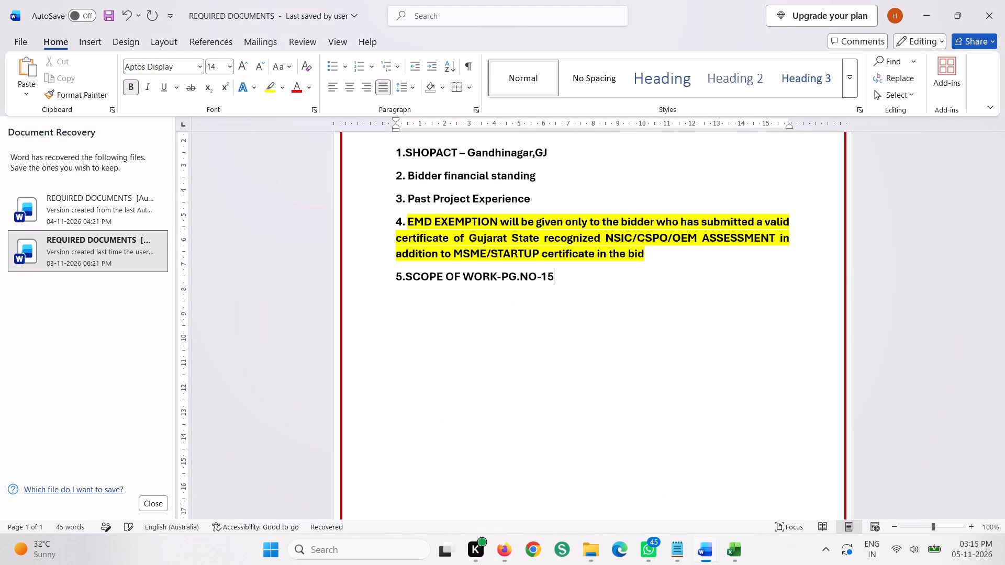
key(space)
text((TECHNICAL BID) FILL)
key(space)
key(Return)
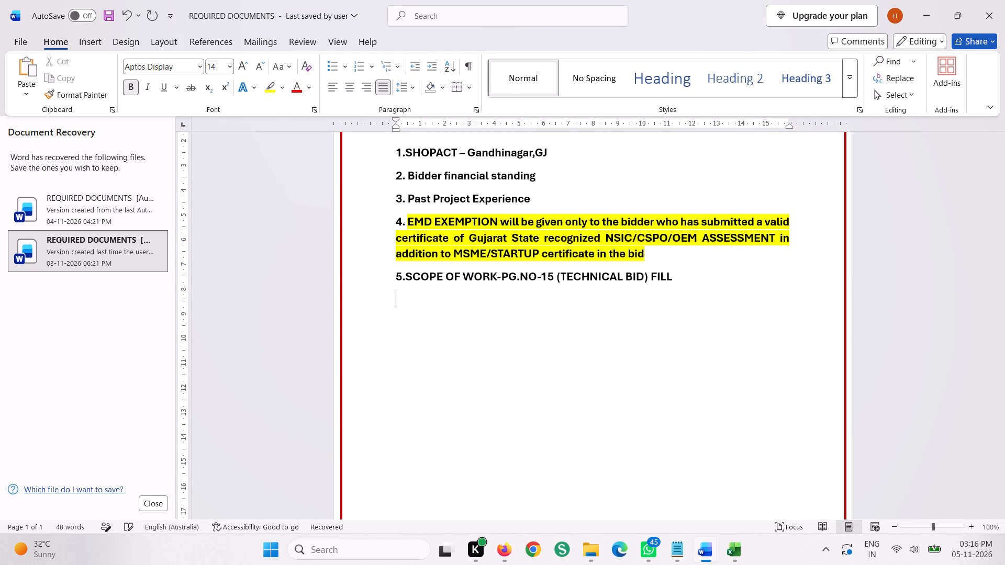
text(6.)
Find the financial bid annexure in 1793786645.pdf and add ",19" after page number 15 in item 5 of the Word list.
key(alt+Tab)
scroll(392, 247, down, 5)
scroll(468, 257, down, 3)
scroll(541, 250, down, 3)
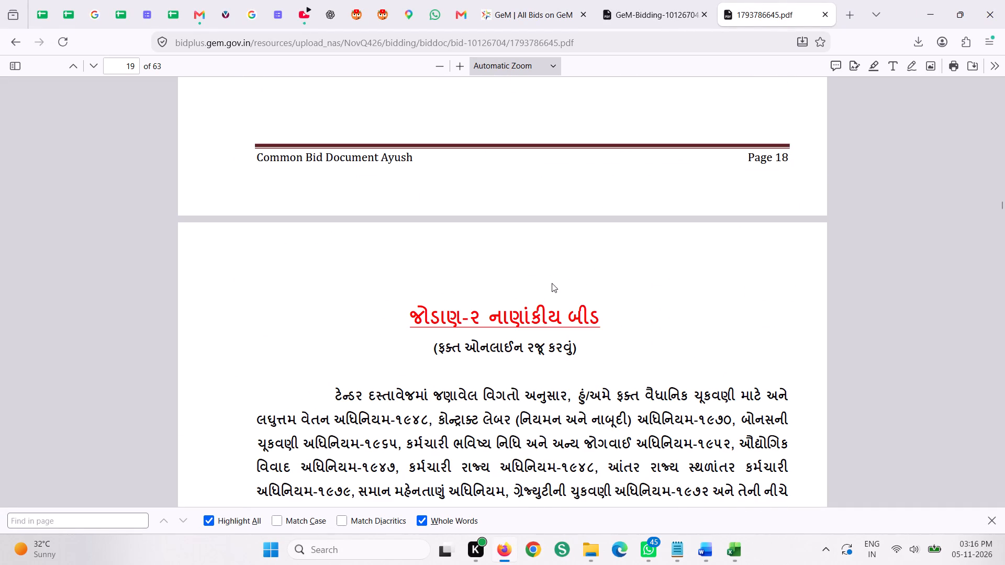
scroll(552, 286, down, 1)
scroll(508, 277, up, 1)
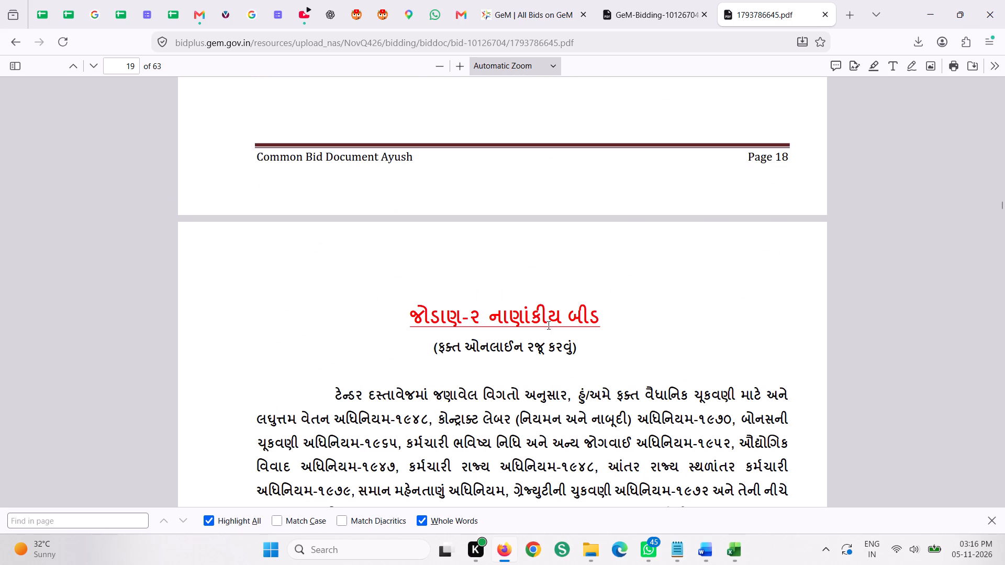
scroll(511, 349, down, 1)
key(alt+Tab)
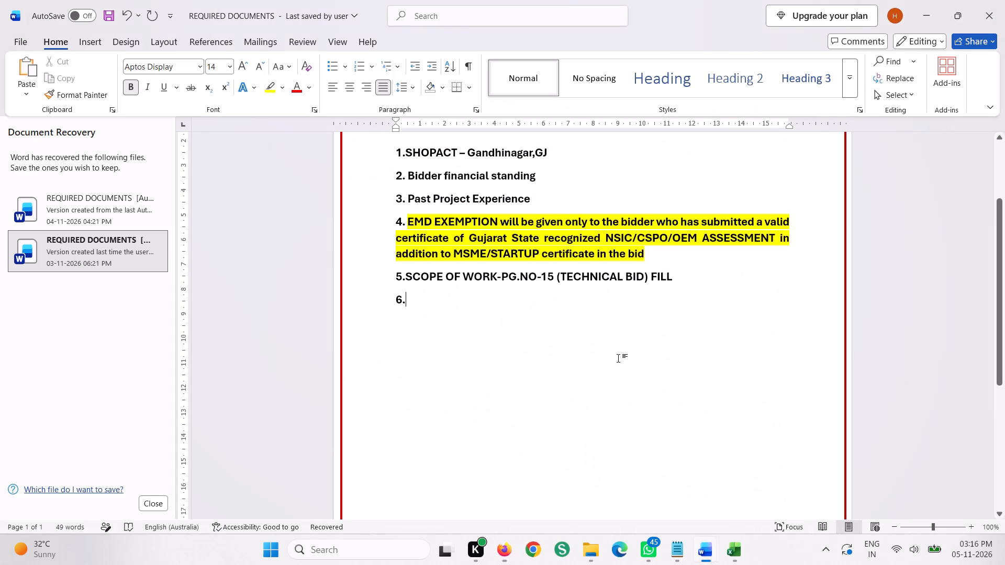
click(555, 277)
text(,19)
Check the charge table on page 19 and add ",SERVICE CHARGE" after "TECHNICAL BID" inside item 5's brackets.
key(alt+Tab)
scroll(704, 340, down, 1)
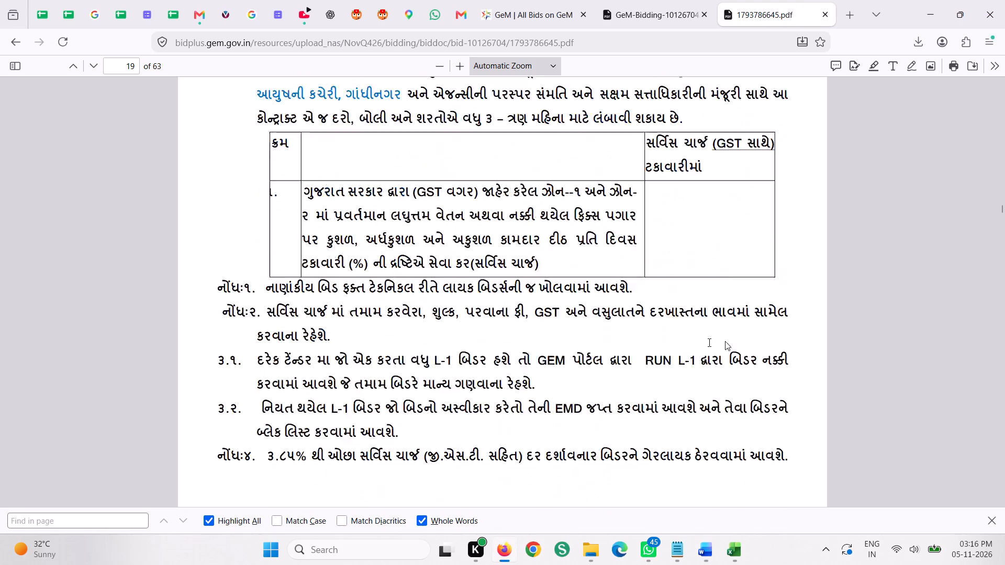
key(alt+Tab)
click(662, 278)
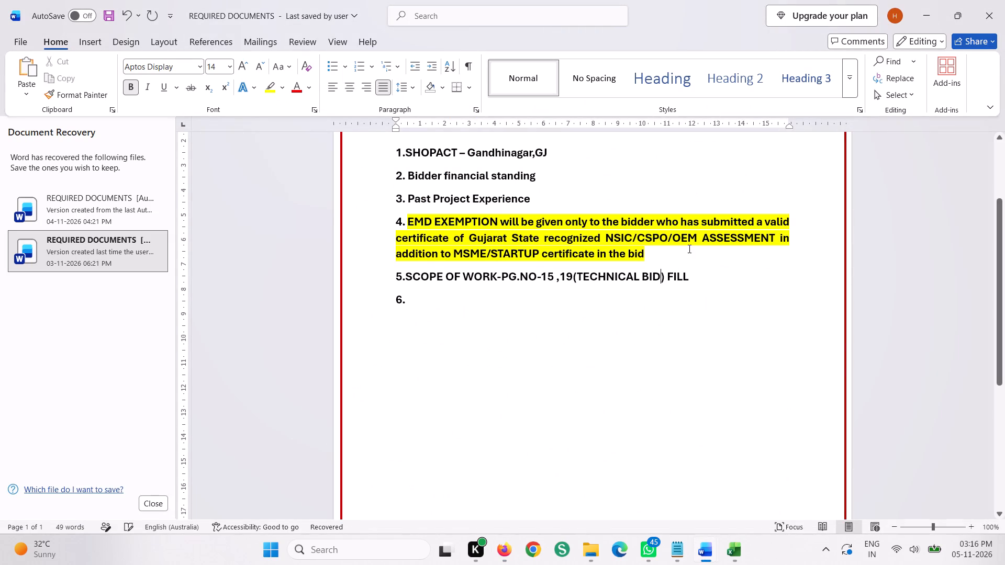
text(,SERVICE CHARGE)
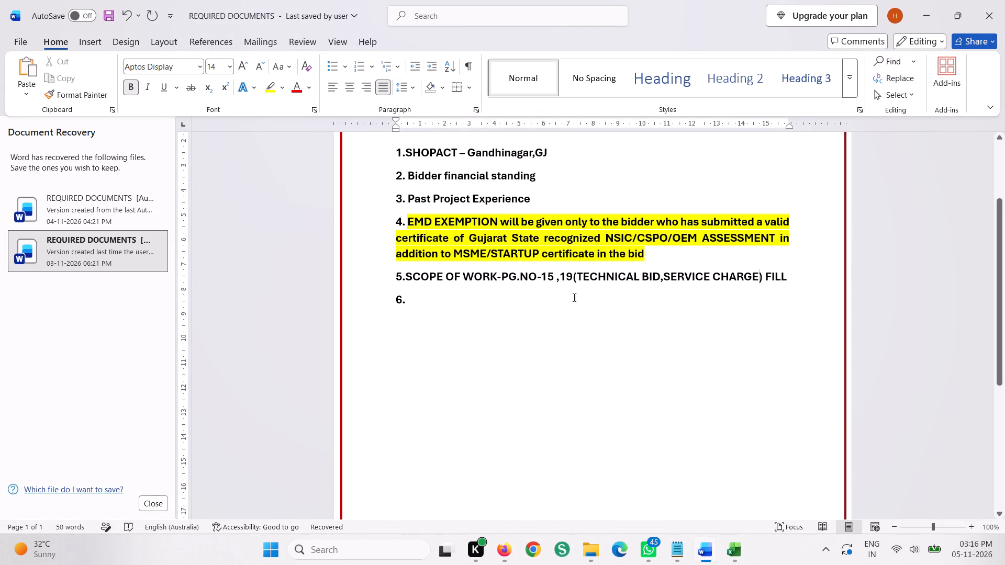
Capture rows 16 to 19 of the required-documents table on page 17 of 1793786645.pdf as a screenshot.
click(471, 317)
key(alt+Tab)
scroll(576, 309, down, 4)
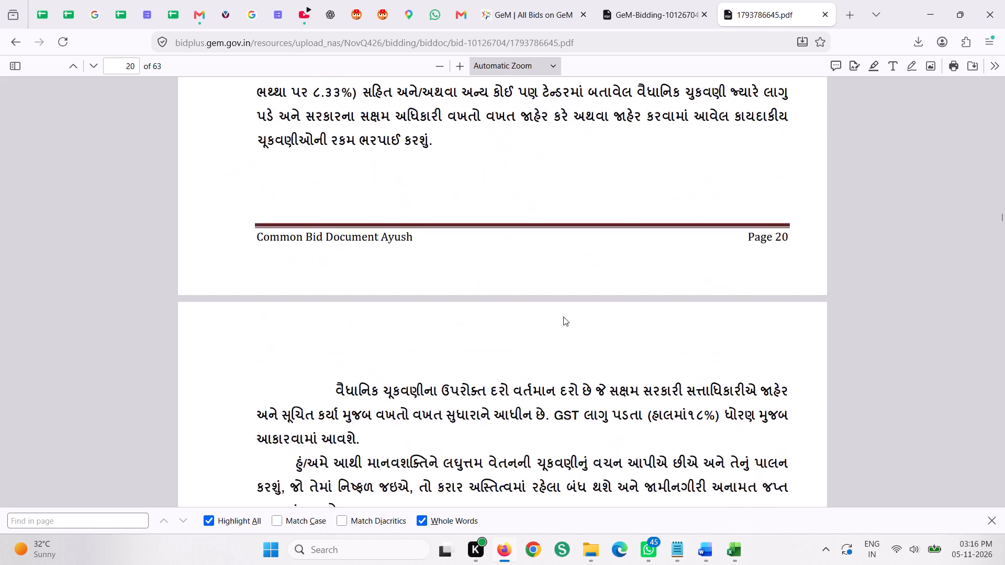
scroll(563, 317, up, 12)
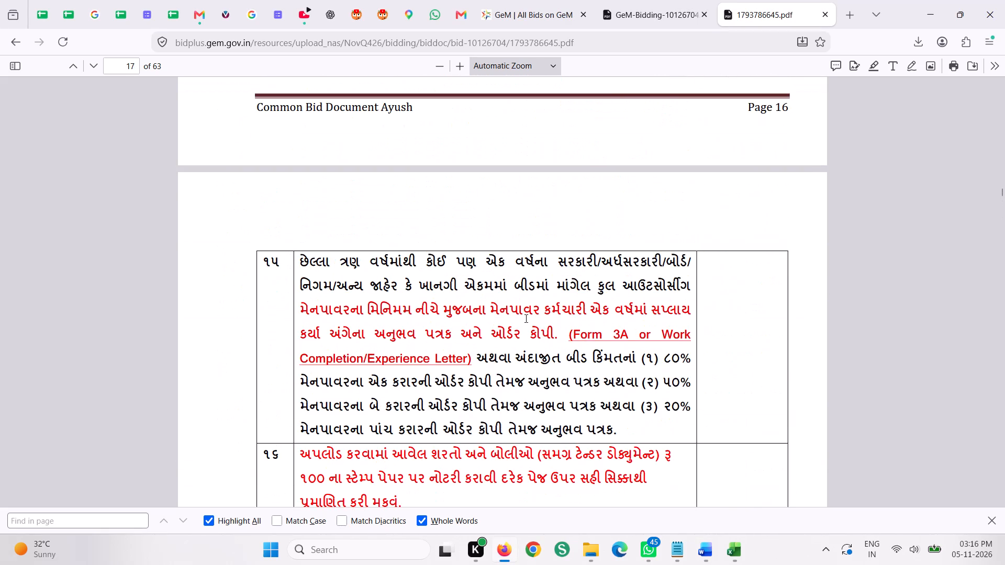
scroll(525, 318, down, 1)
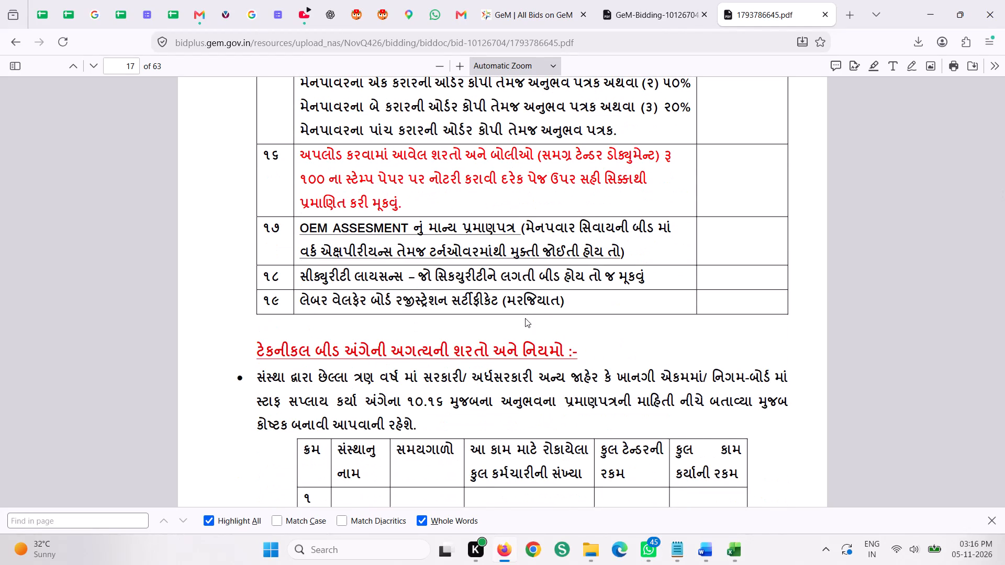
key(ctrl+shift+s)
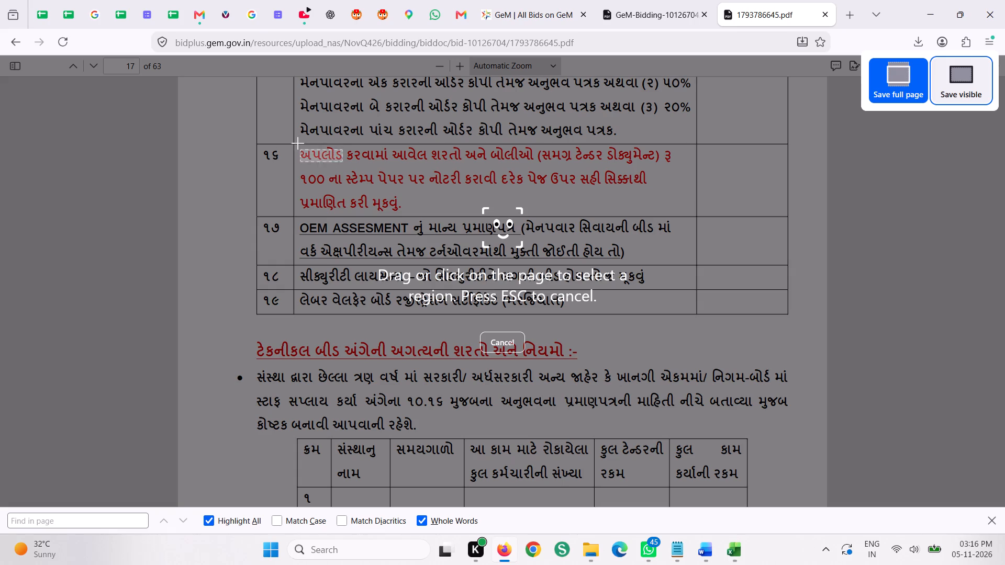
drag(232, 135, 738, 323)
click(635, 345)
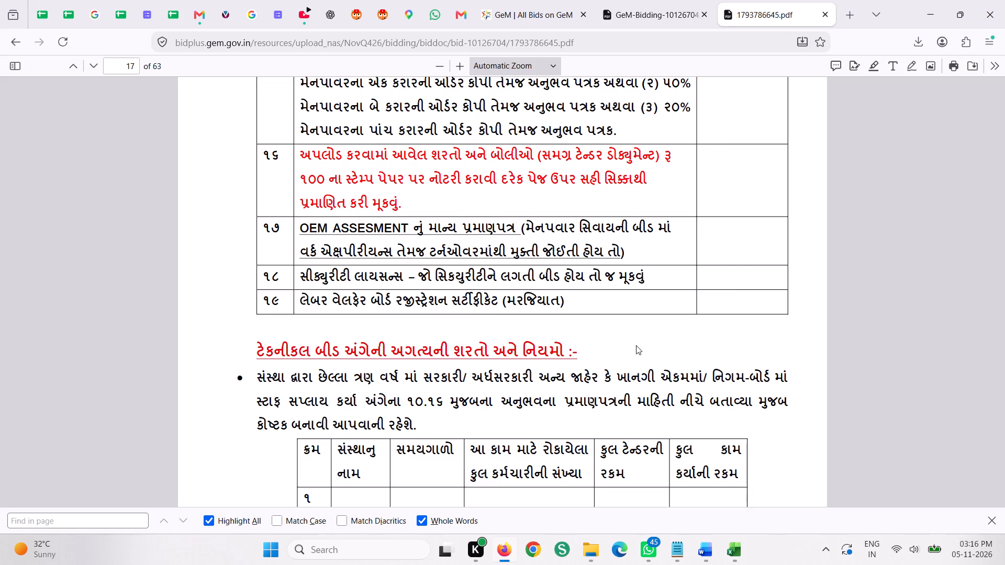
Translate the captured rows 16 to 19 from Gujarati to English with Google Lens.
click(250, 14)
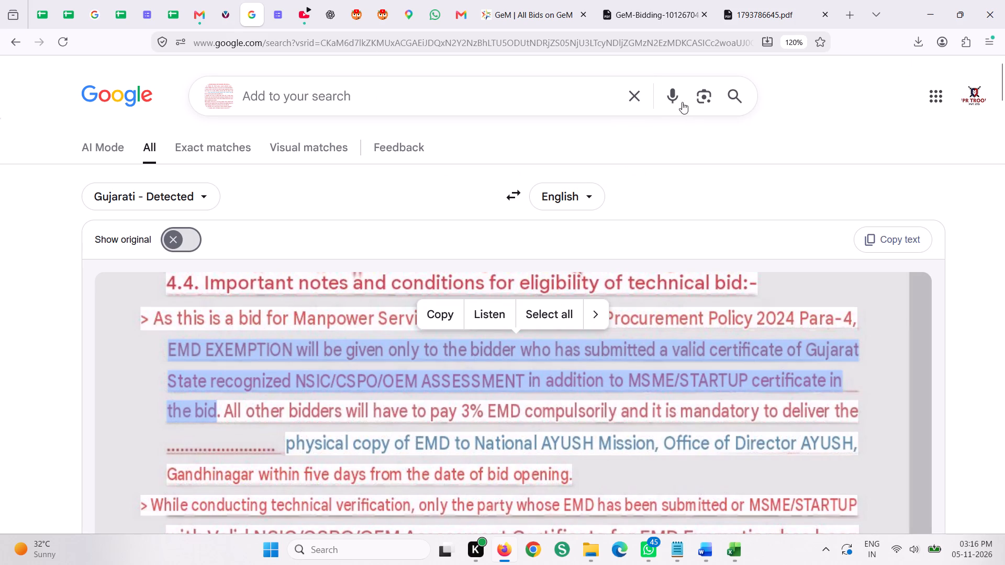
click(701, 98)
click(561, 315)
key(ctrl+v)
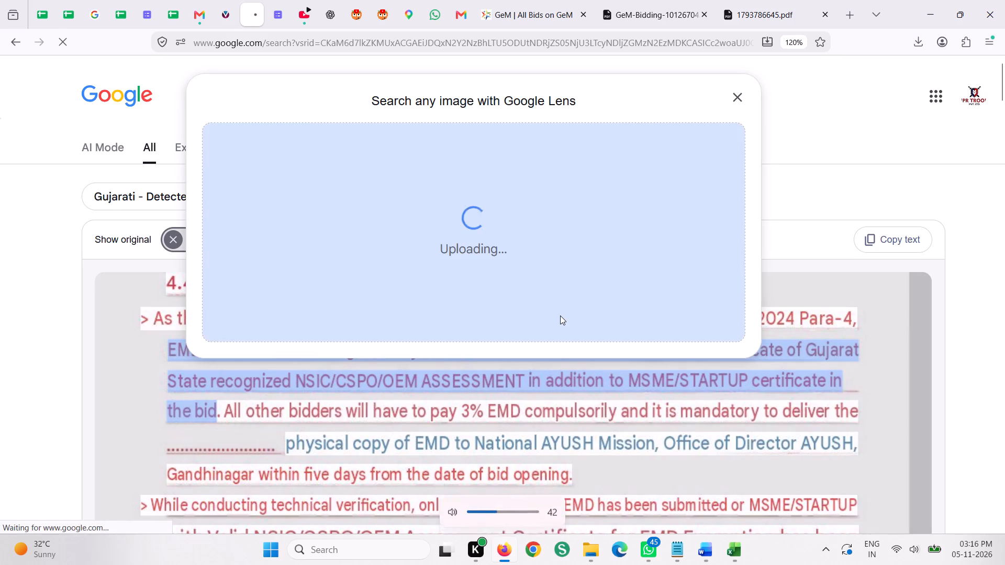
click(683, 320)
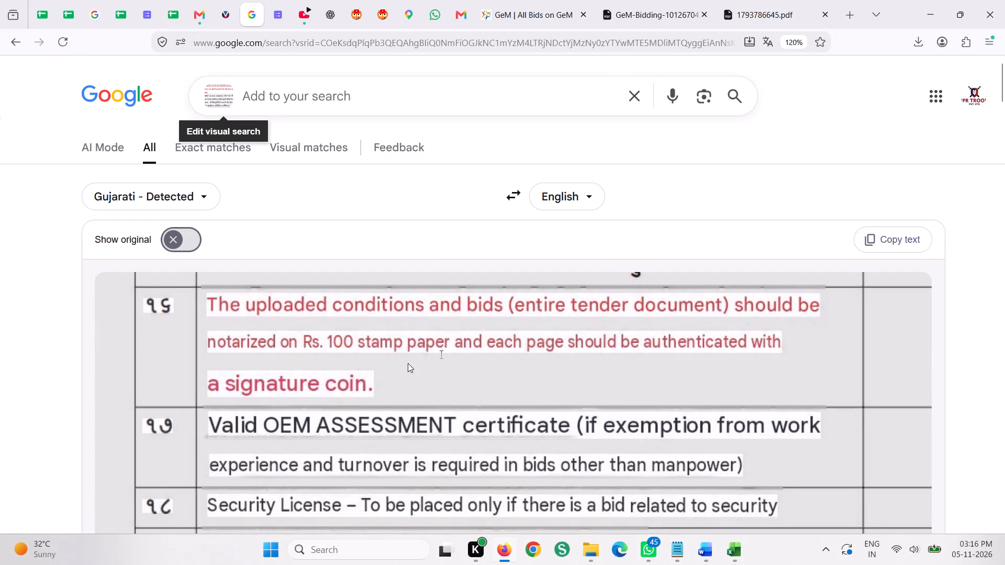
Copy "Labor Welfare Board Registration Certificate" from the translation into item 6 of the Word list and start item 7.
scroll(399, 440, down, 1)
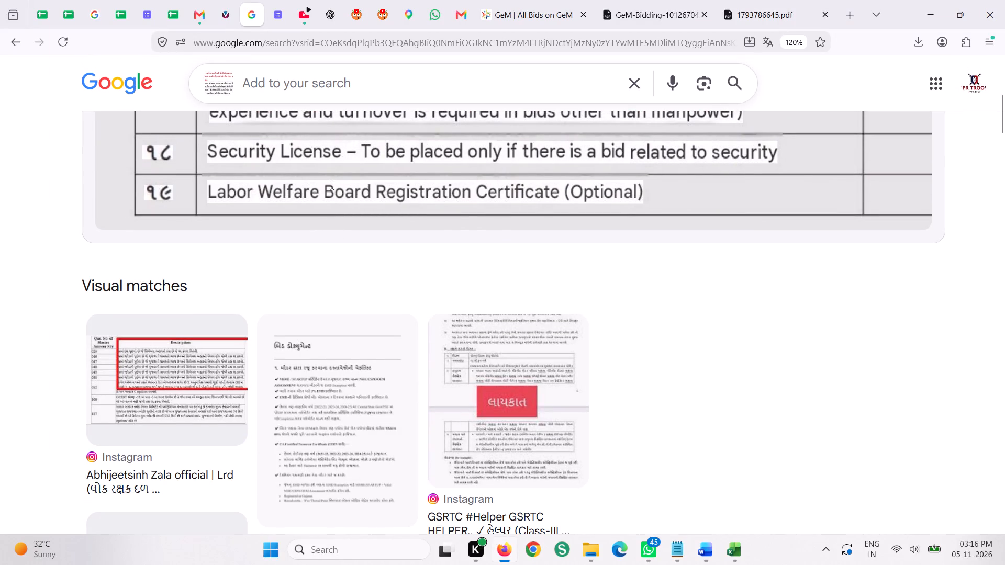
drag(214, 190, 532, 187)
click(301, 153)
key(alt+Tab)
key(ctrl+v)
key(Return)
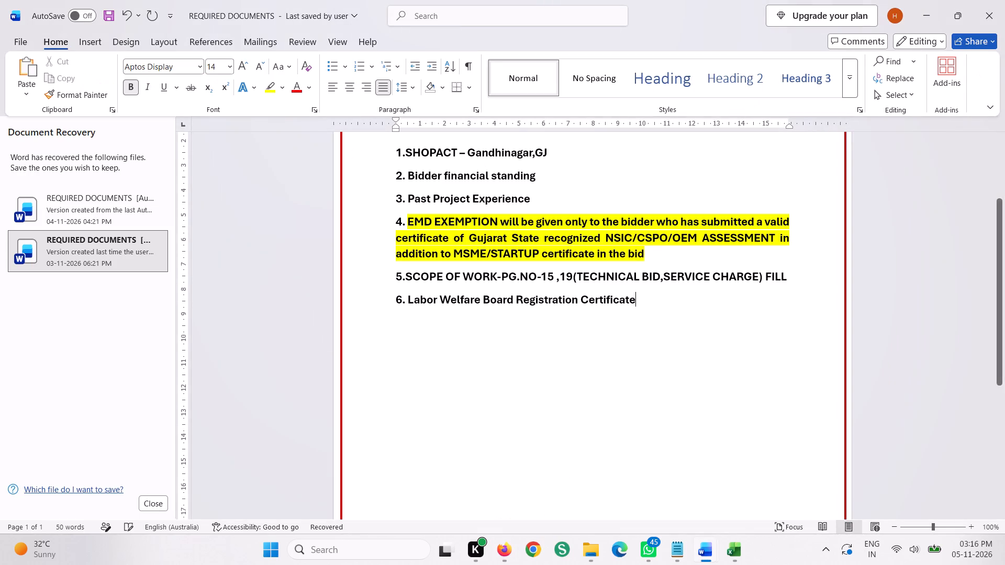
text(7.)
Replace item 6's text with the full translated wording "Labor Welfare Board Registration Certificate (Optional)".
key(alt+Tab)
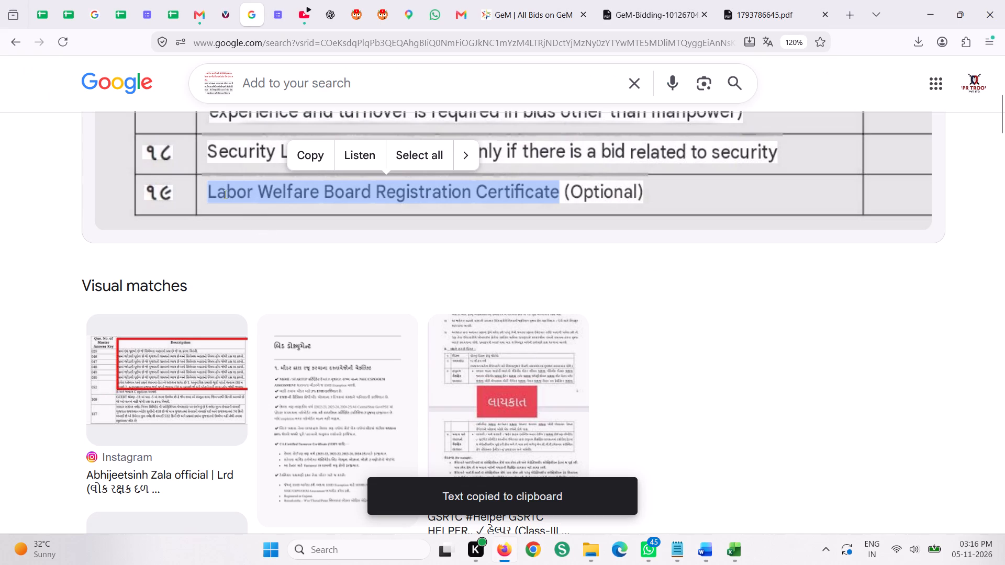
drag(220, 190, 654, 207)
click(316, 153)
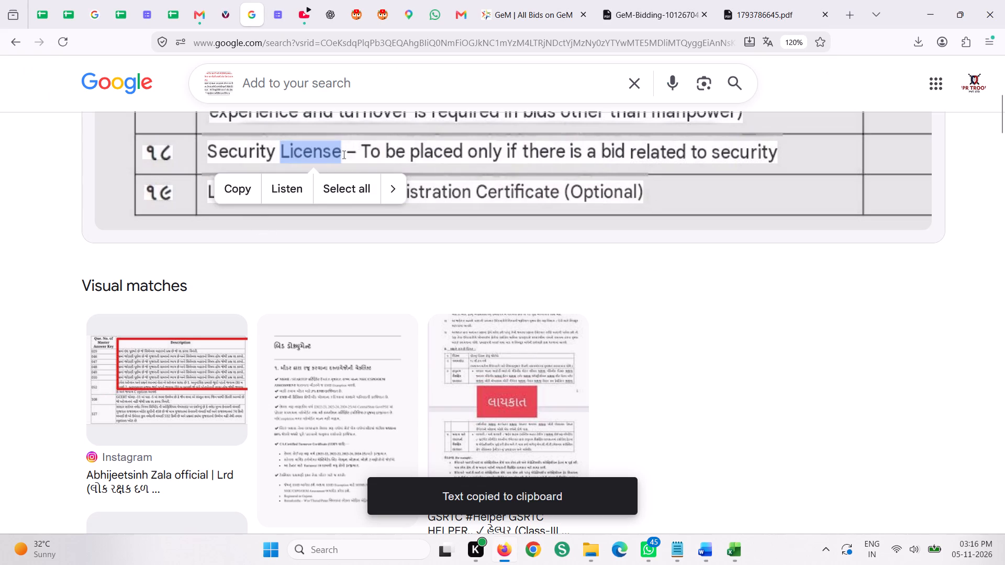
drag(208, 190, 668, 179)
click(360, 153)
key(alt+Tab)
drag(412, 298, 671, 303)
key(ctrl+v)
key(Return)
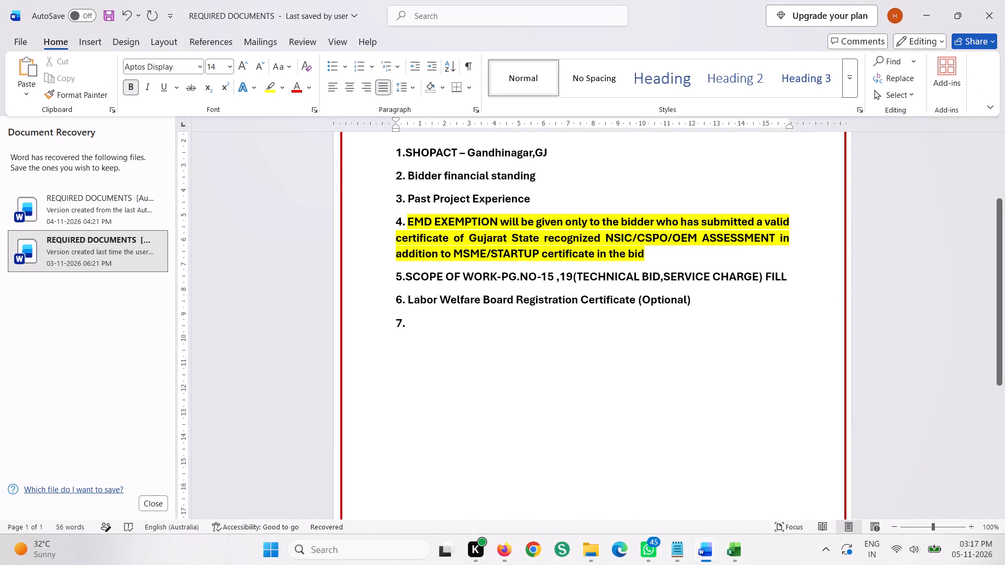
Copy "conditions and bids (entire tender document) should be notarized on Rs. 100 stamp paper" from translated row 16 into item 7 and start item 8.
key(alt+Tab)
scroll(695, 318, up, 1)
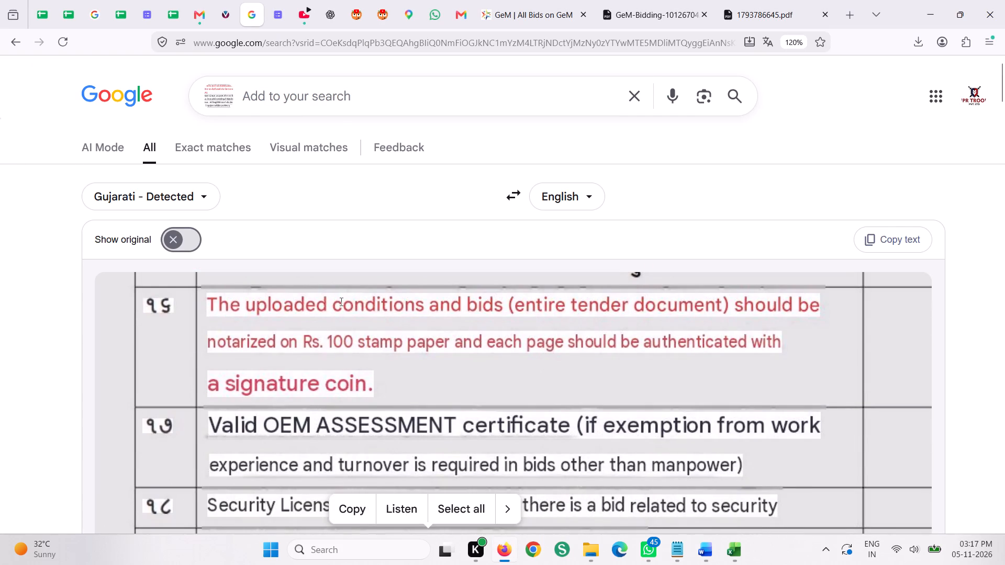
drag(339, 302, 433, 332)
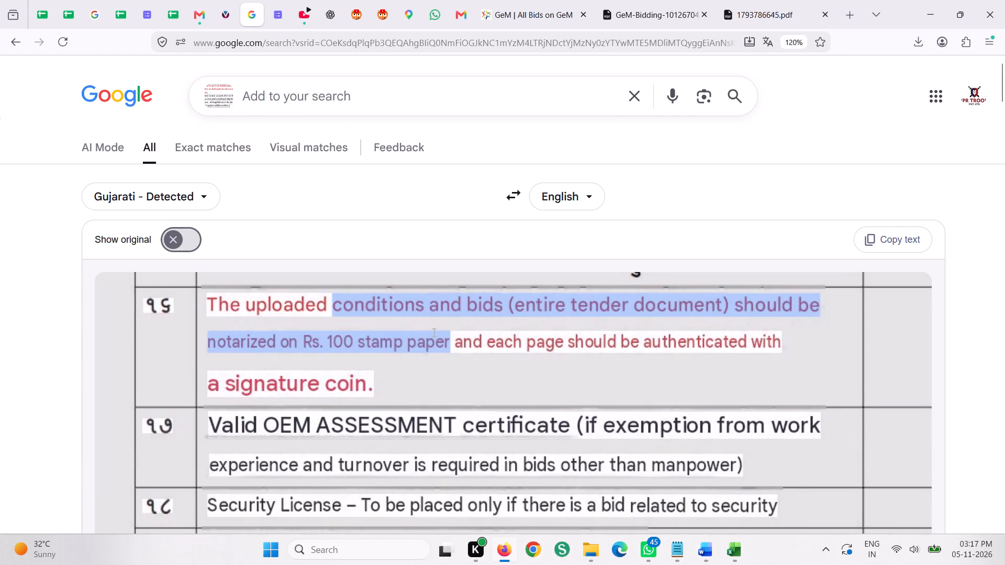
drag(433, 332, 448, 335)
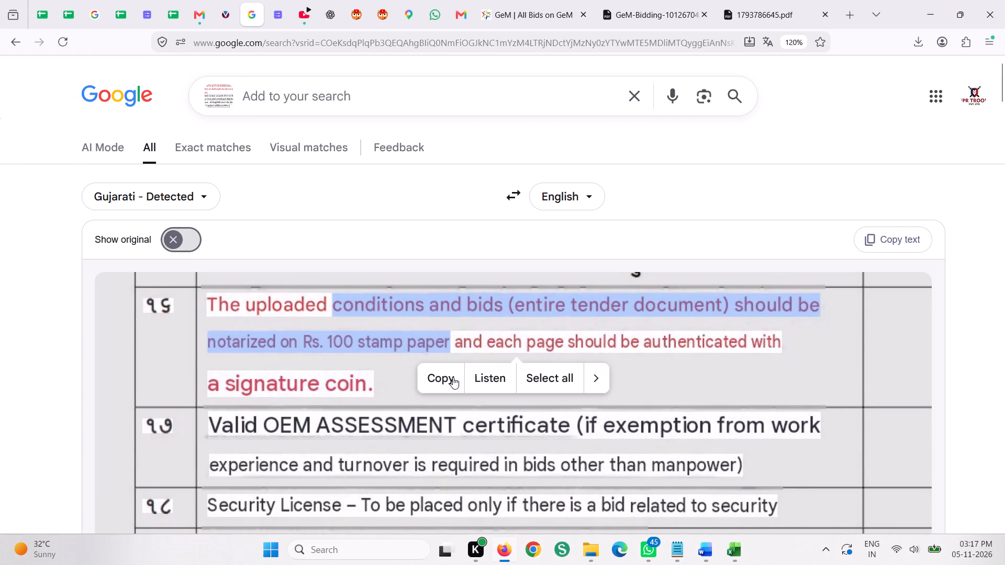
click(453, 377)
key(alt+Tab)
key(ctrl+v)
key(ctrl+z)
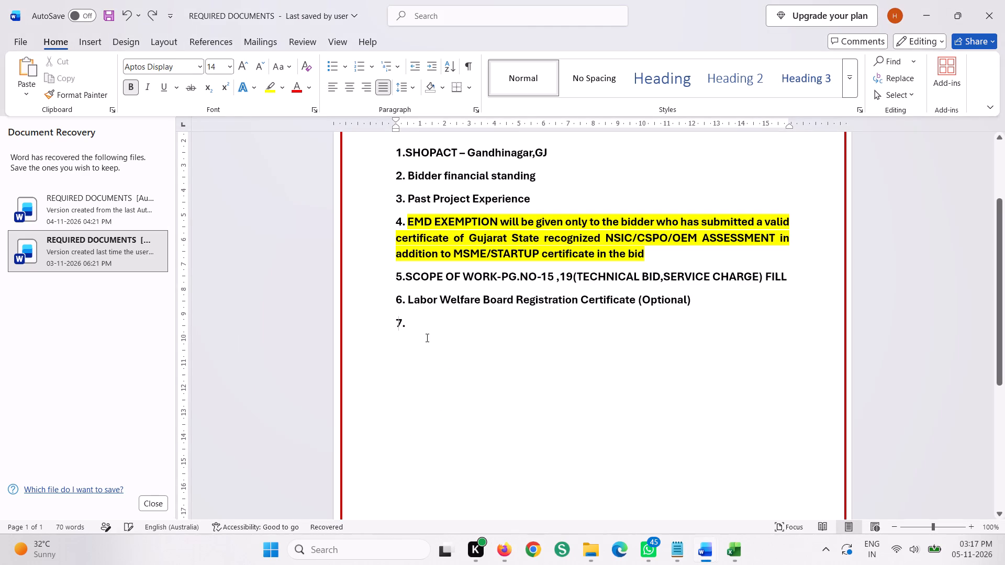
click(429, 329)
key(ctrl+v)
key(Return)
text(8.)
Capture rows 1 to 14 of the required-documents table on page 16 of 1793786645.pdf in one screenshot at 70% zoom.
key(alt+Tab)
click(733, 0)
scroll(564, 194, up, 2)
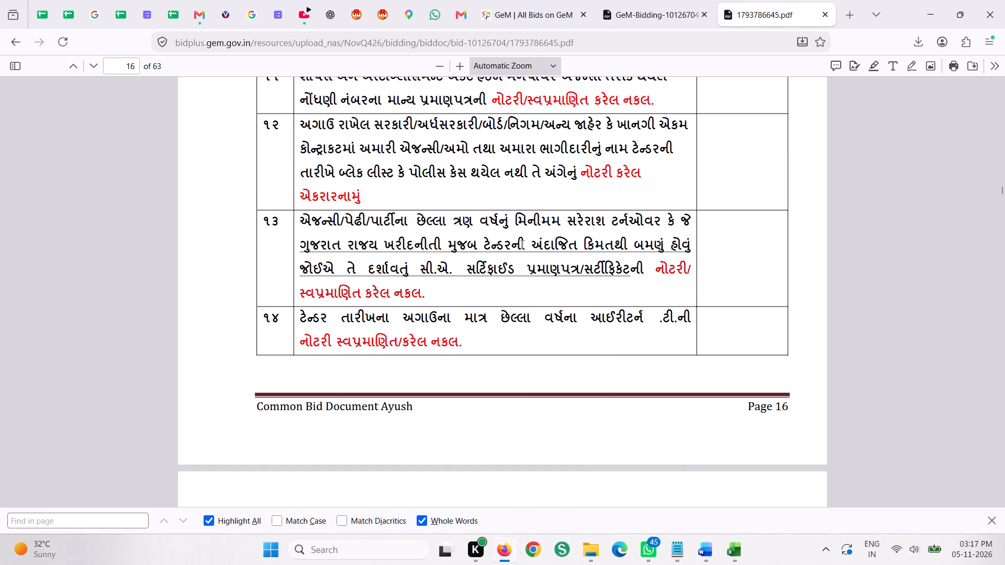
scroll(521, 244, up, 1)
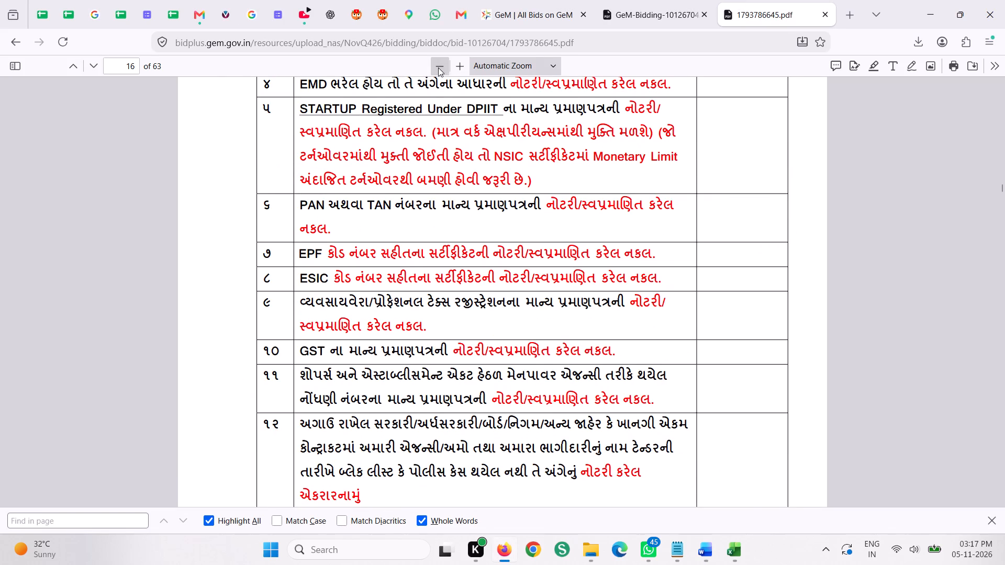
triple_click(439, 63)
click(439, 63)
click(440, 63)
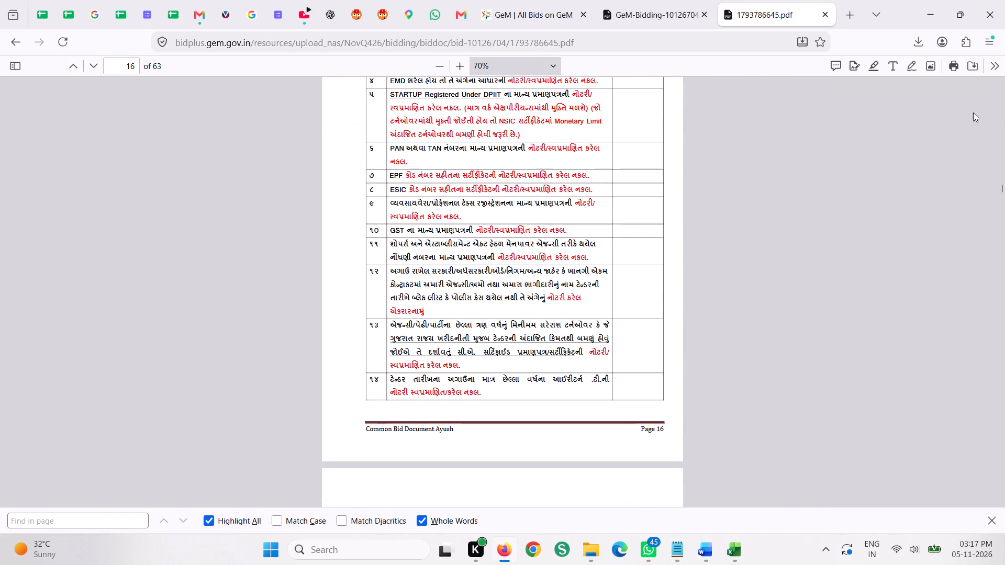
click(1003, 80)
click(1003, 80)
click(1003, 80)
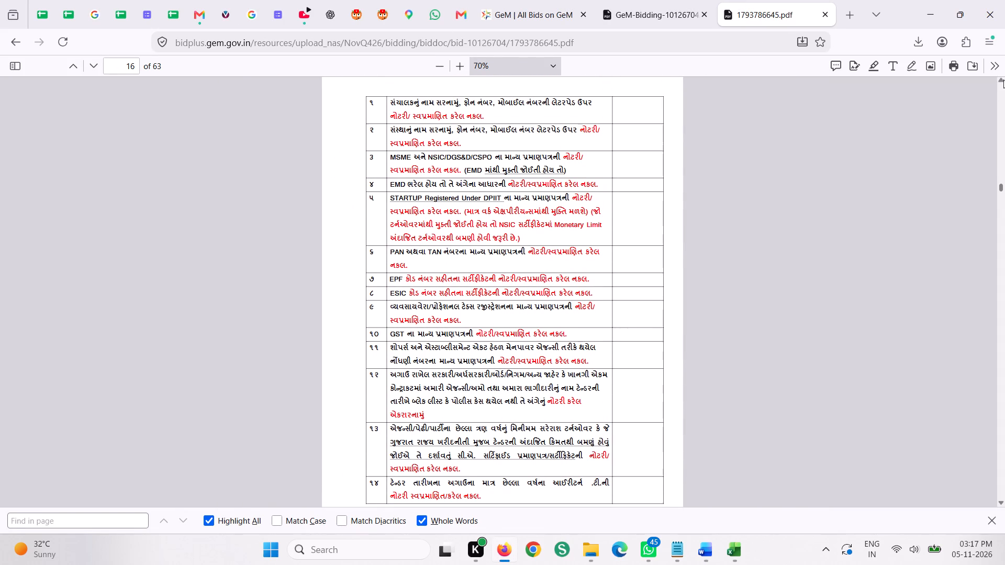
key(ctrl+shift+s)
drag(354, 87, 449, 136)
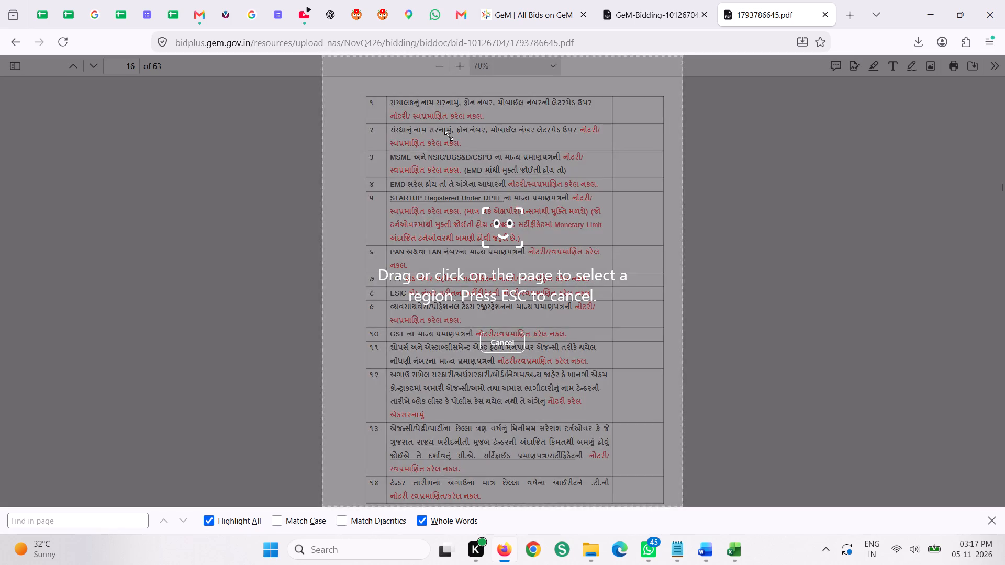
drag(449, 136, 634, 503)
click(538, 485)
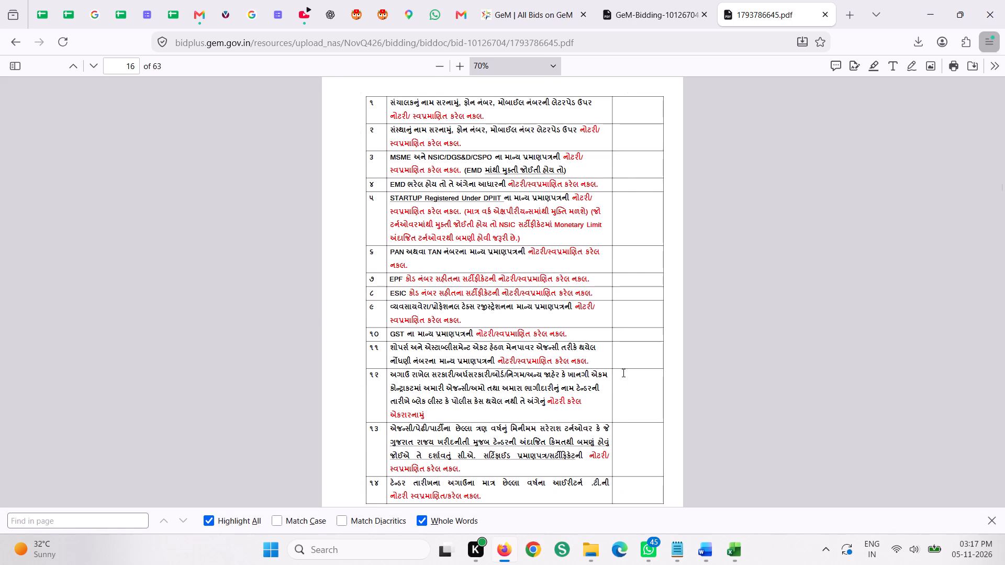
Translate the captured rows 1 to 14 from Gujarati to English with Google Lens.
click(247, 18)
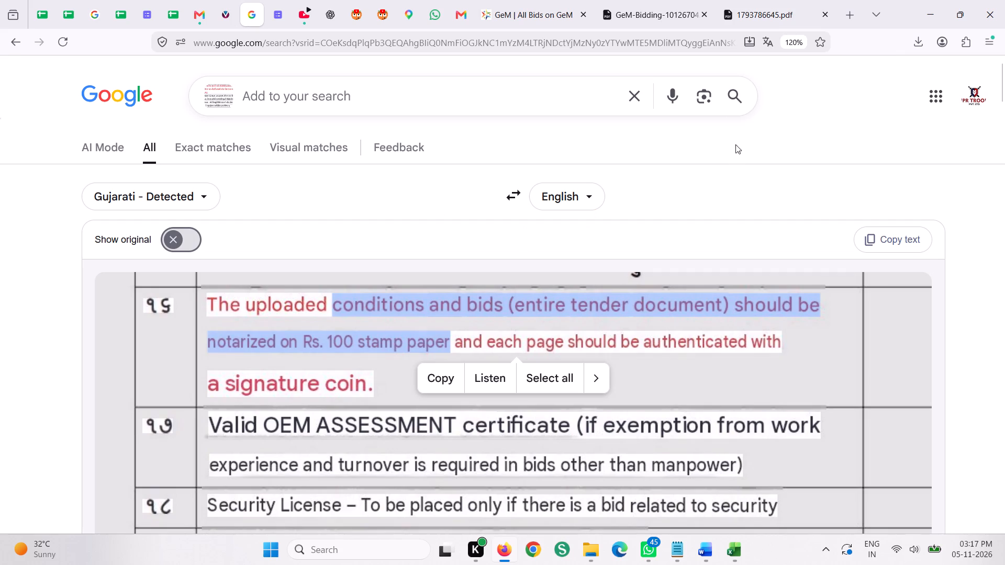
click(709, 99)
click(567, 315)
key(ctrl+v)
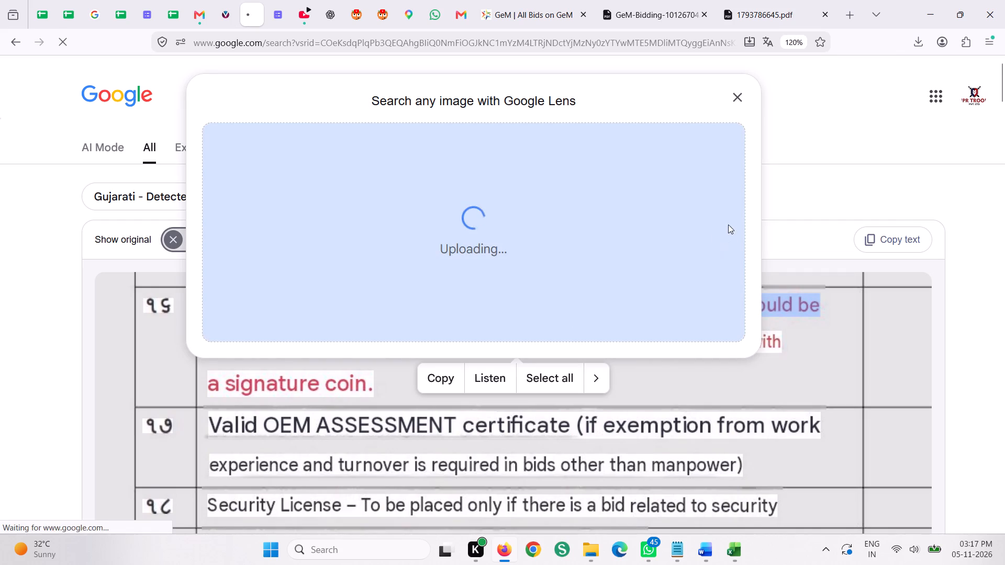
click(691, 439)
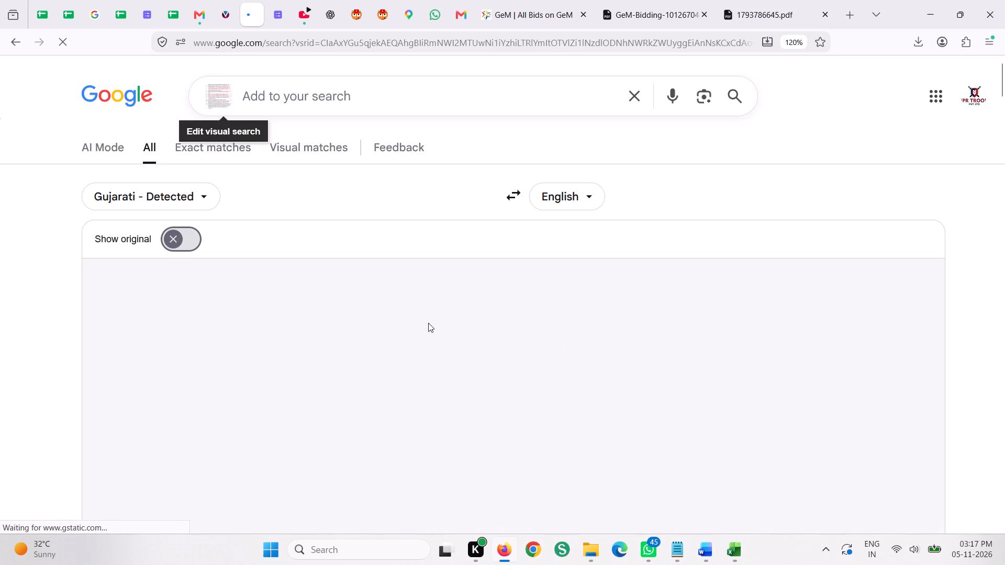
scroll(544, 335, down, 1)
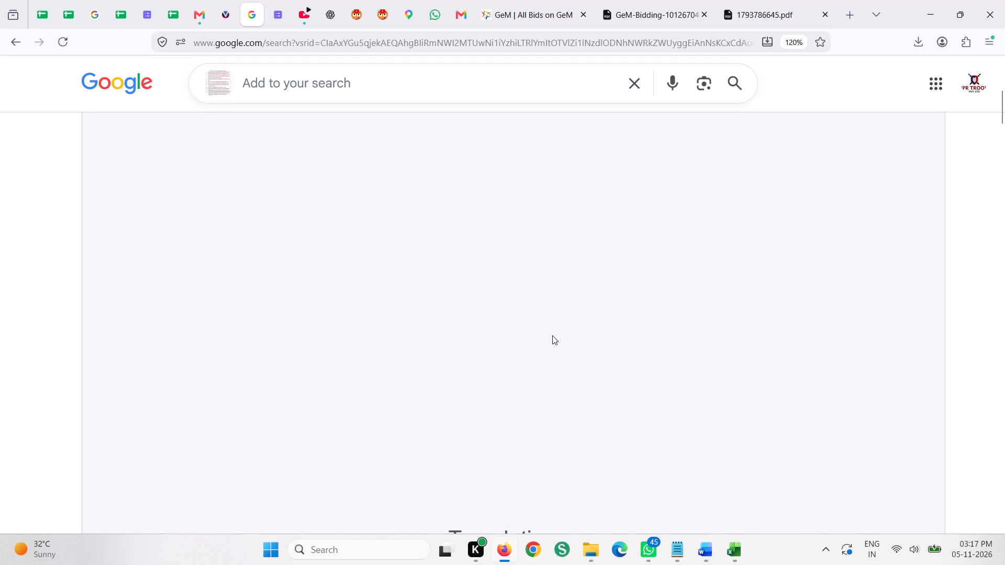
scroll(542, 340, up, 1)
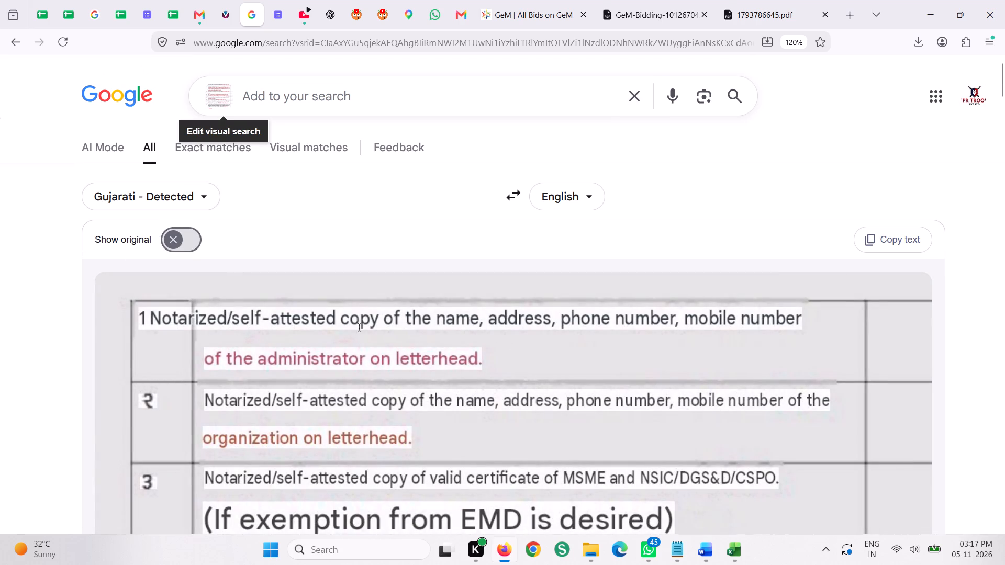
Copy "copy of the name, address, phone number, mobile number of the administrator on letterhead." from translated row 1 into item 8 and start item 9.
drag(351, 314, 494, 357)
click(431, 280)
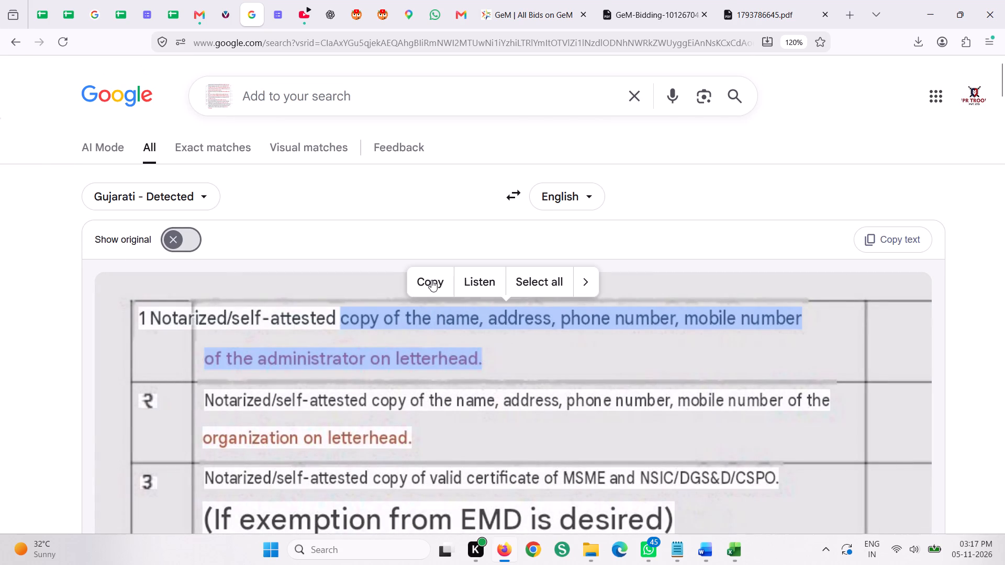
key(alt+Tab)
key(ctrl+v)
key(Return)
text(9.)
key(alt+Tab)
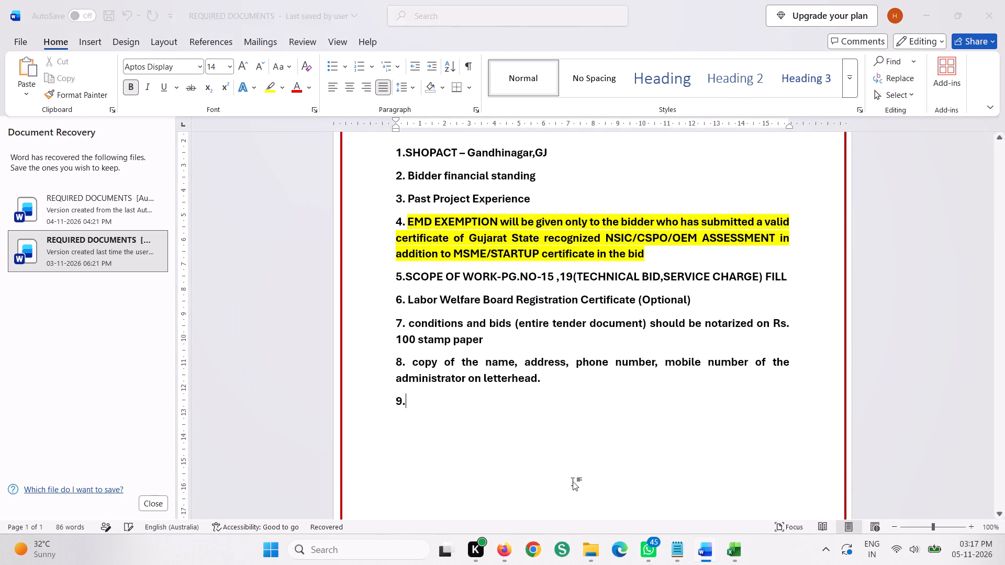
Copy "certificate of business tax/professional tax registration." from translated row 9 into item 9 of the Word list and start item 10.
scroll(544, 415, down, 1)
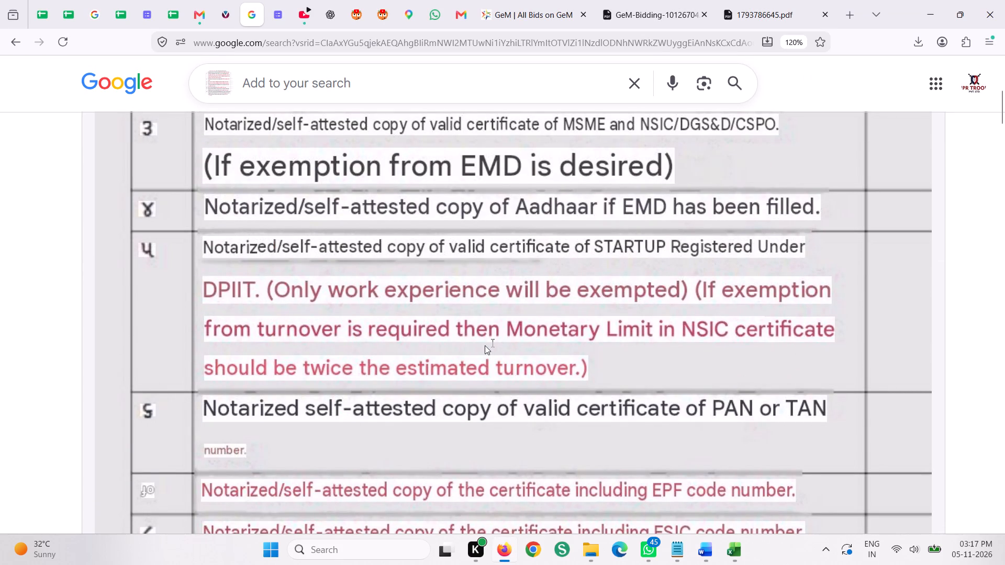
scroll(446, 364, down, 1)
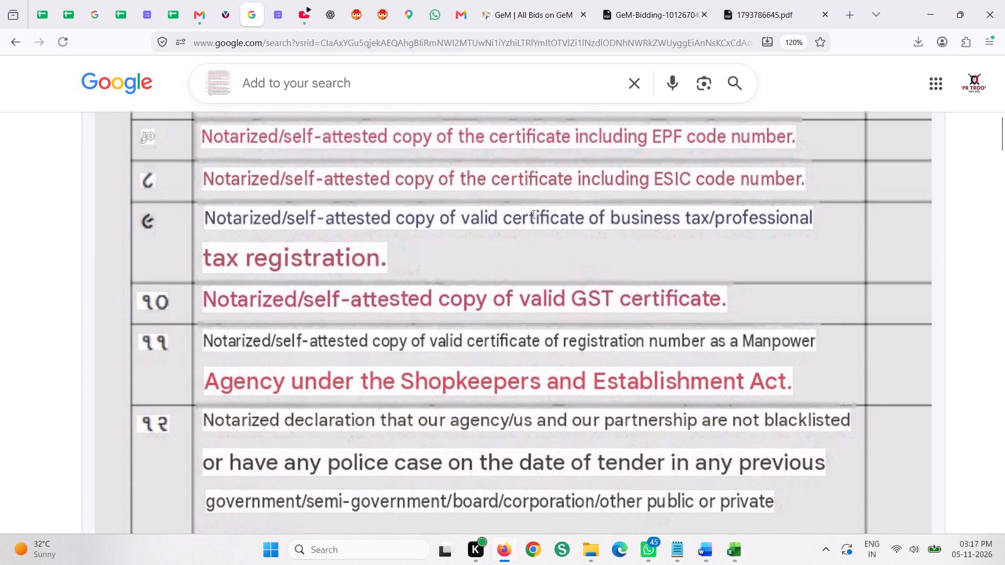
drag(610, 214, 784, 218)
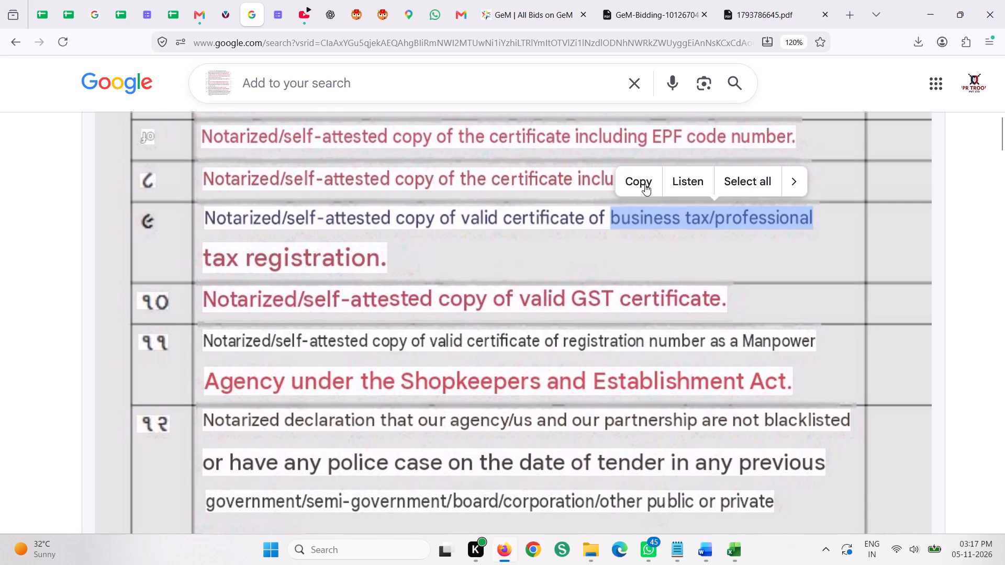
drag(508, 218, 814, 219)
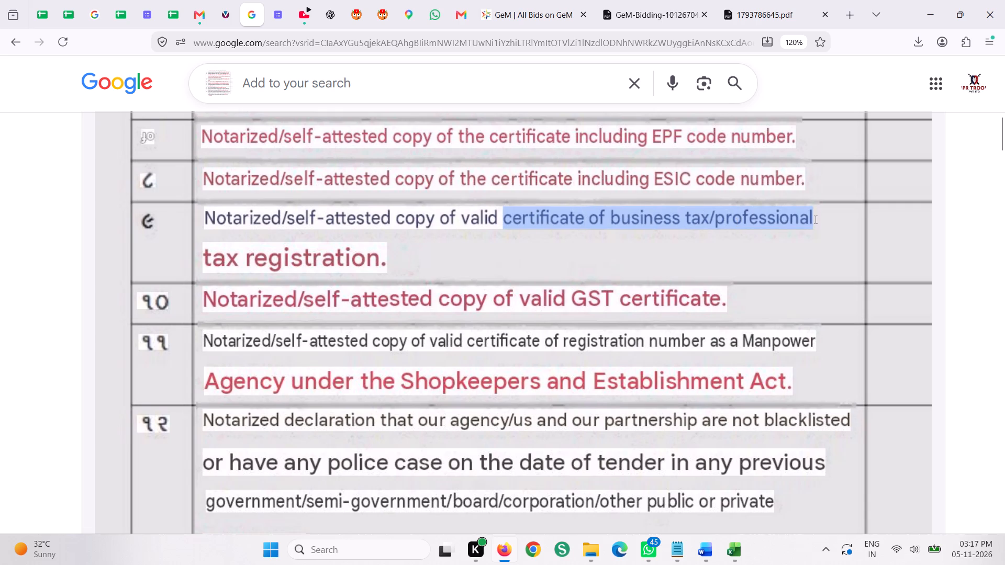
drag(814, 219, 633, 248)
click(432, 179)
key(alt+Tab)
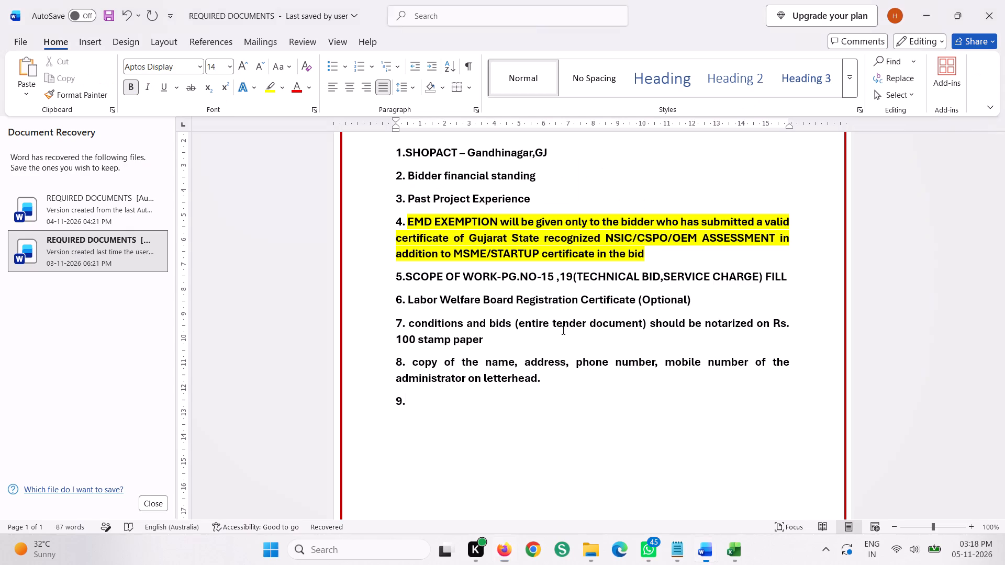
key(ctrl+v)
key(Return)
text(10.)
Copy "copy of ITR for the last year only preceding the tender date." from translated row 14 into item 10 and start item 11.
key(alt+Tab)
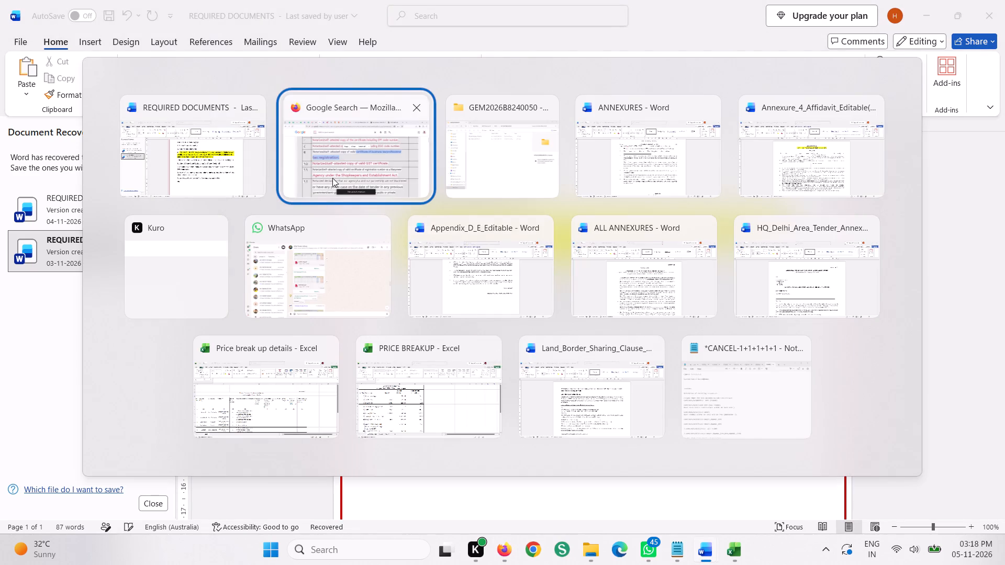
click(321, 158)
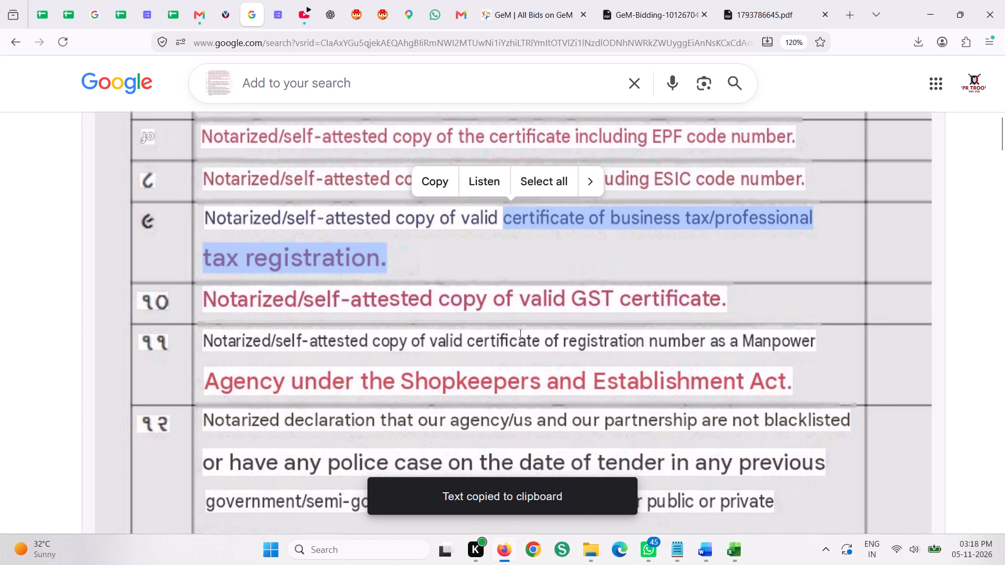
scroll(519, 333, down, 1)
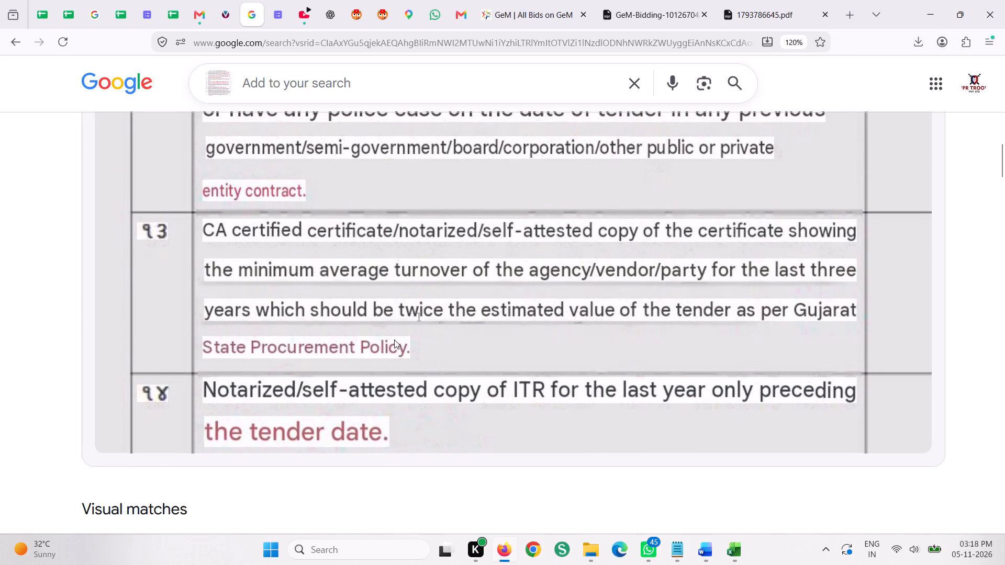
drag(444, 387, 598, 390)
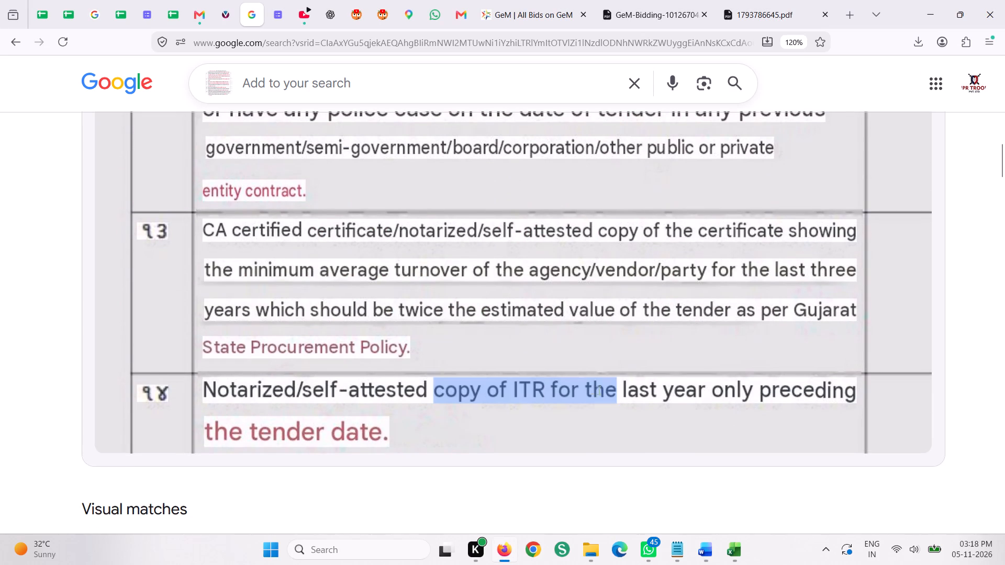
drag(598, 390, 556, 418)
click(473, 352)
key(alt+Tab)
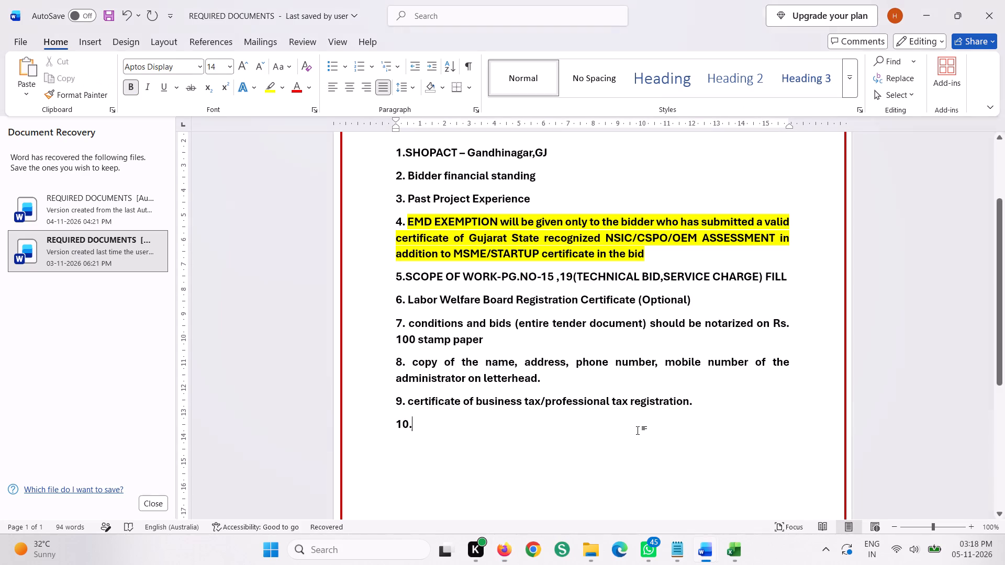
key(ctrl+v)
key(Return)
text(11.)
Fill item 11 with "blacklisted" copied from translated row 12, followed by the word "DECLARATION".
key(alt+Tab)
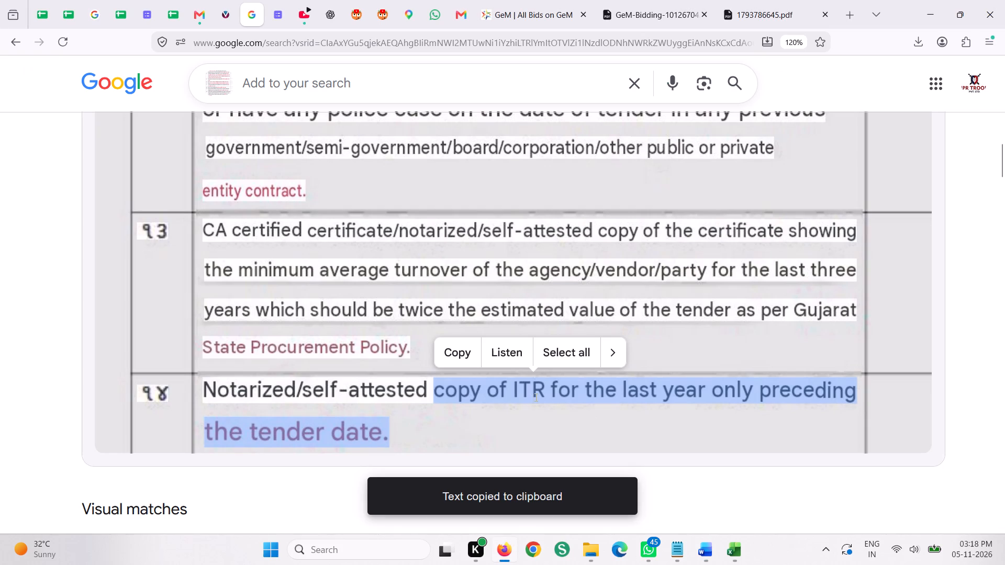
scroll(486, 276, up, 1)
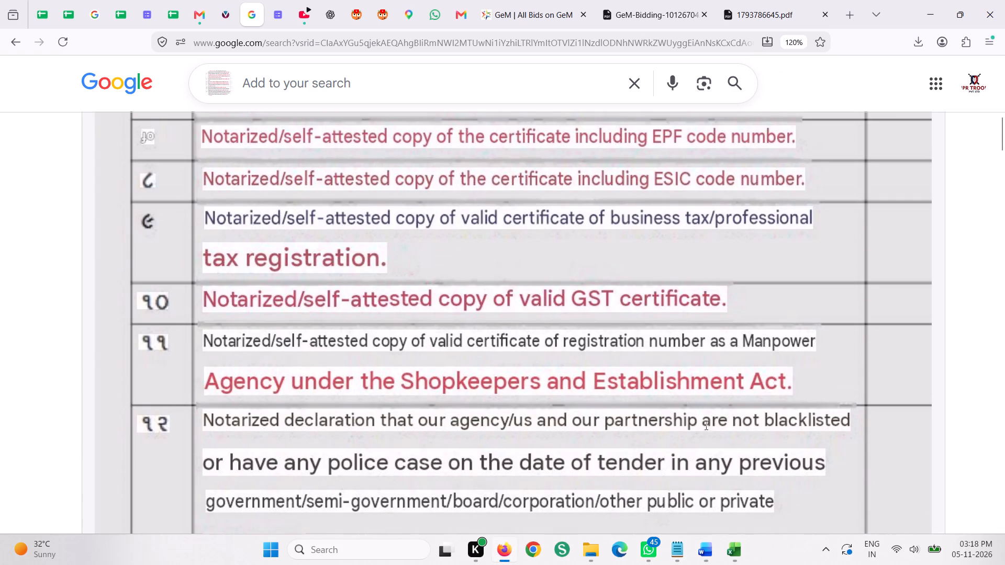
click(803, 416)
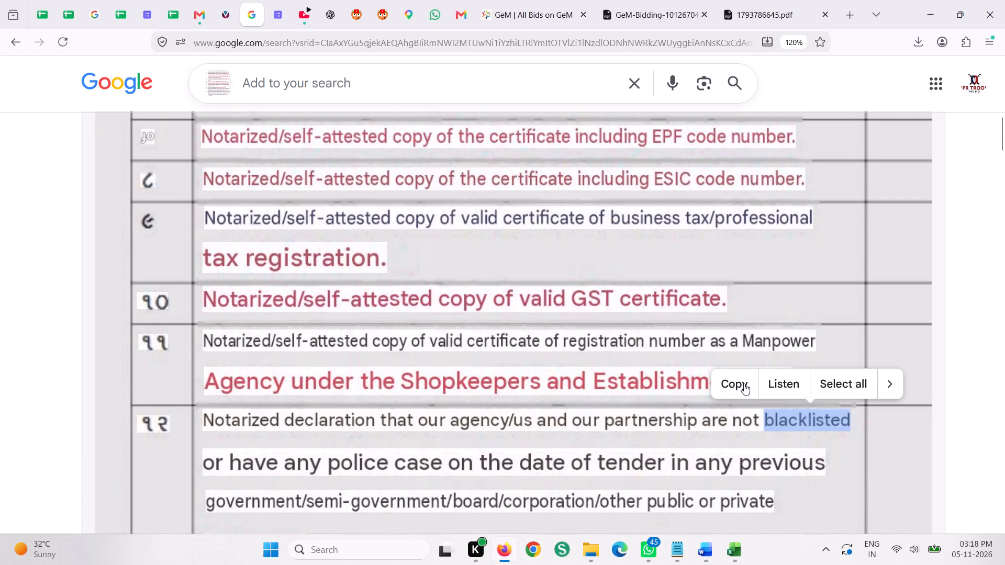
click(744, 383)
key(alt+Tab)
key(ctrl+v)
key(space)
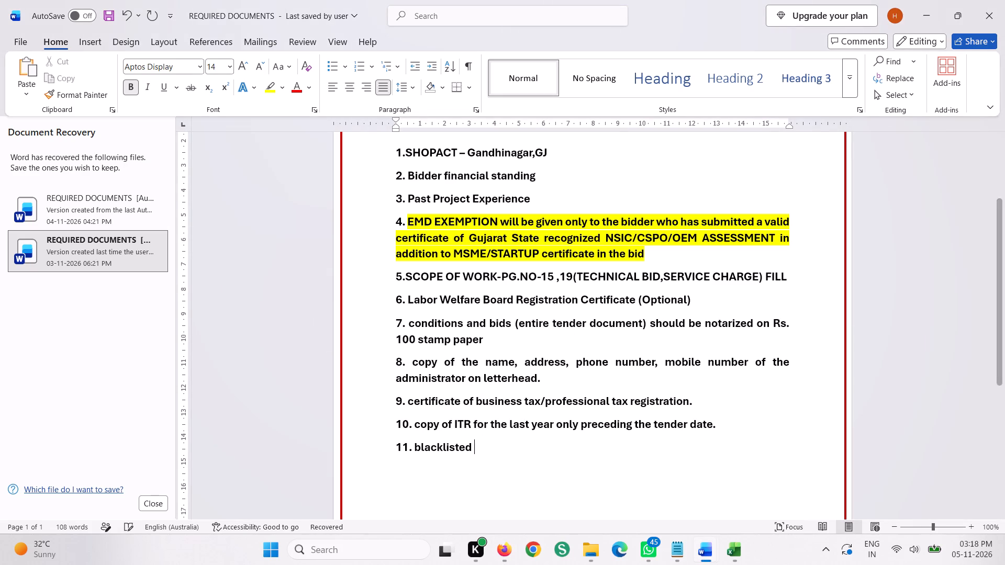
key(d)
key(e)
key(c)
key(a)
key(l)
key(BackSpace)
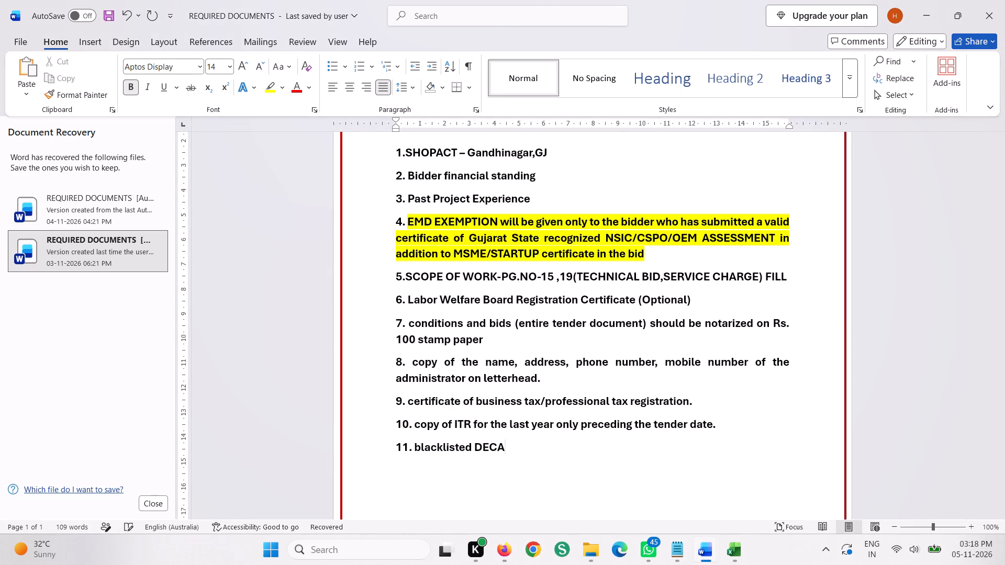
key(BackSpace)
key(l)
key(a)
key(r)
key(a)
key(t)
key(i)
key(o)
key(n)
key(space)
Look through the remaining pages of 1793786645.pdf, close it, and return to the earlier place in GeM-Bidding-10126704.pdf.
key(alt+Tab)
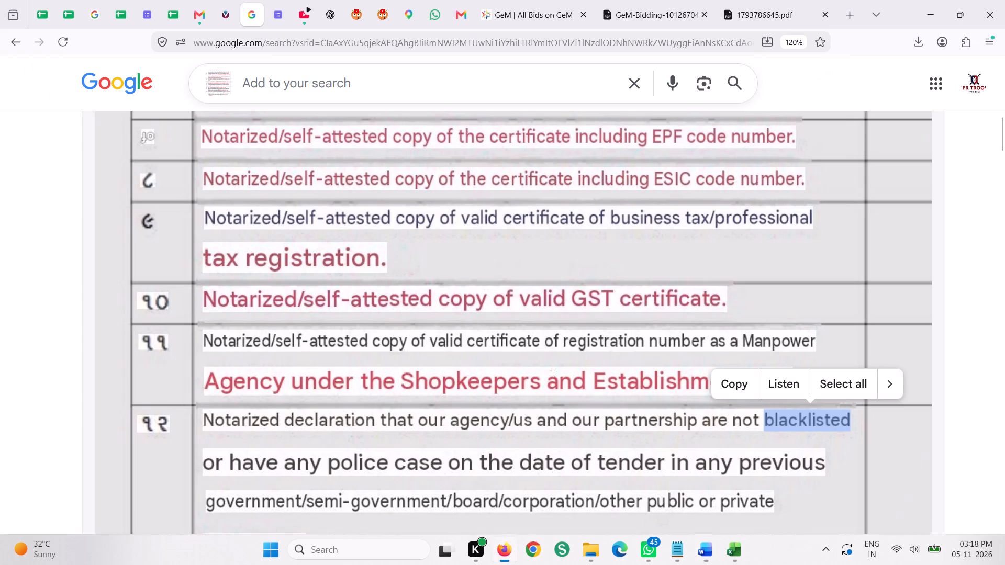
scroll(545, 311, down, 1)
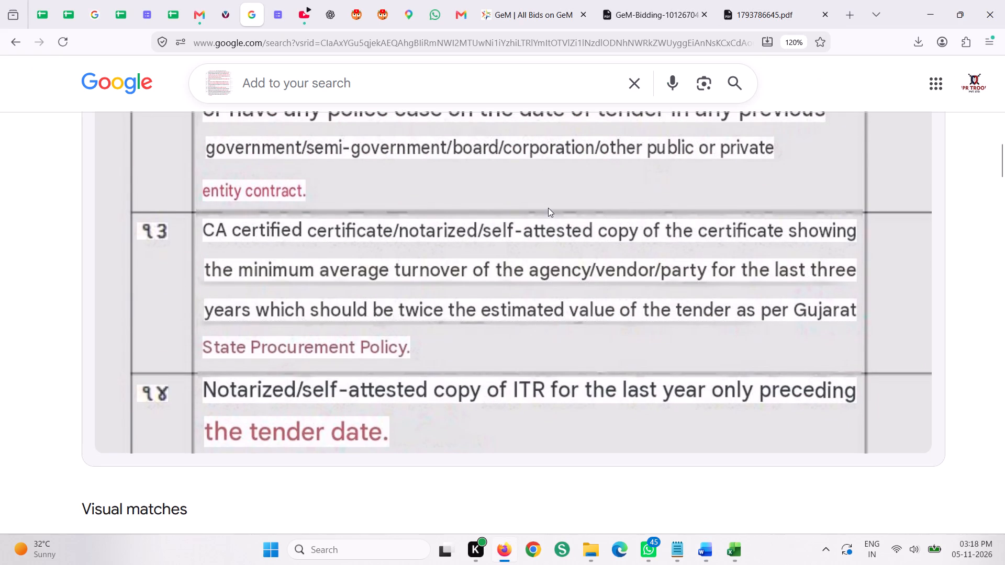
click(762, 0)
scroll(598, 242, down, 1)
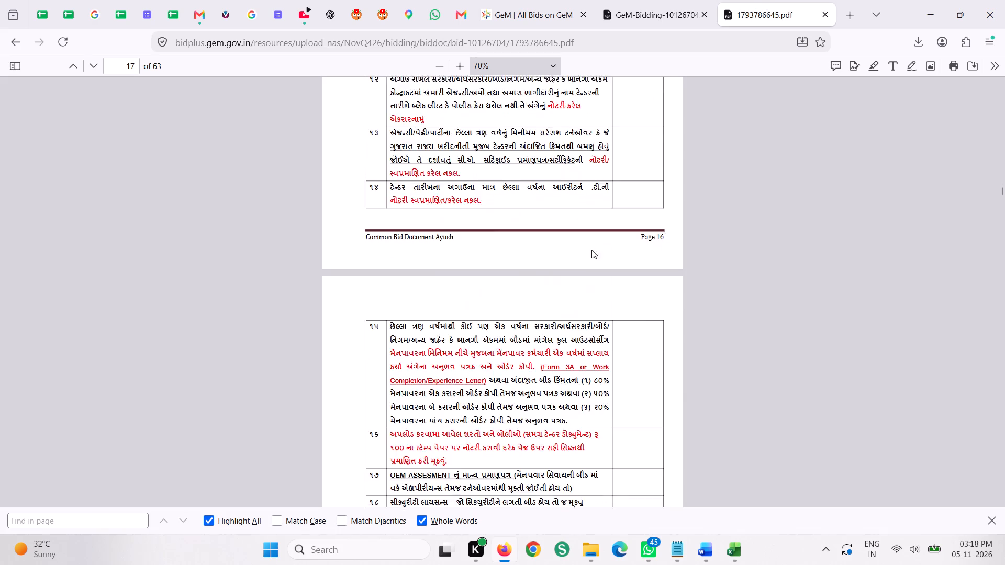
scroll(591, 252, down, 1)
scroll(589, 254, down, 20)
scroll(589, 254, down, 8)
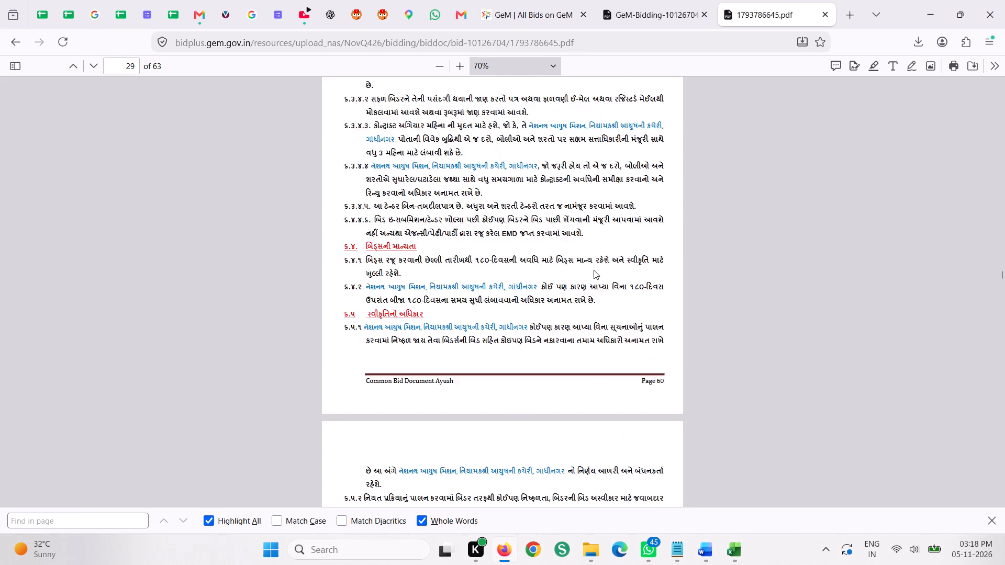
scroll(594, 270, down, 20)
scroll(594, 270, down, 11)
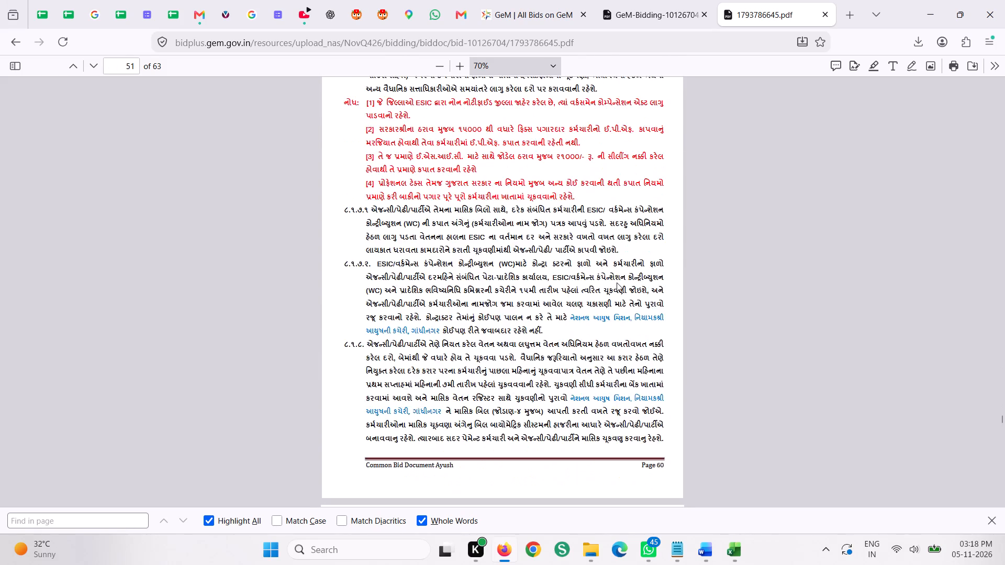
scroll(617, 282, down, 20)
scroll(617, 282, down, 8)
scroll(798, 72, up, 1)
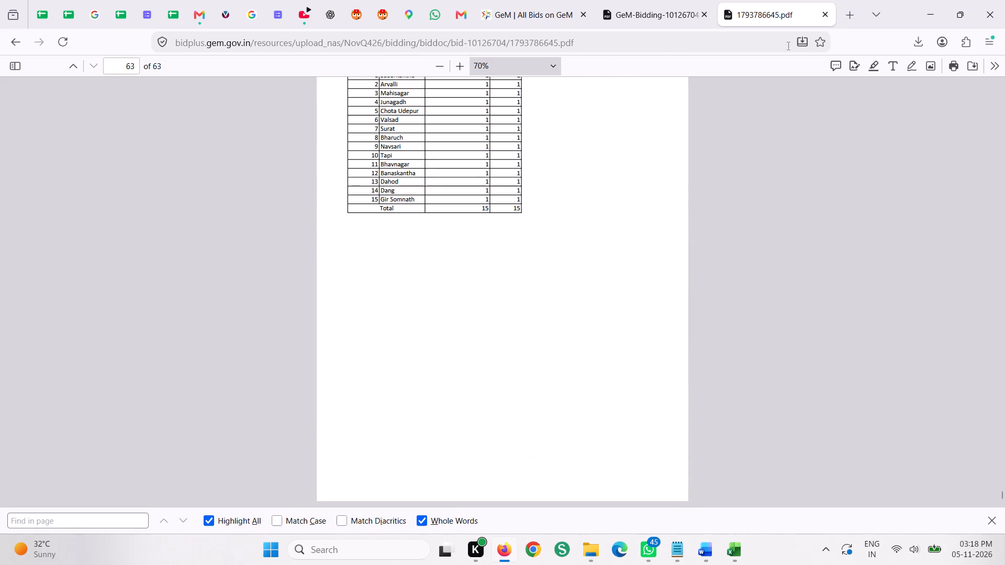
click(774, 0)
click(827, 19)
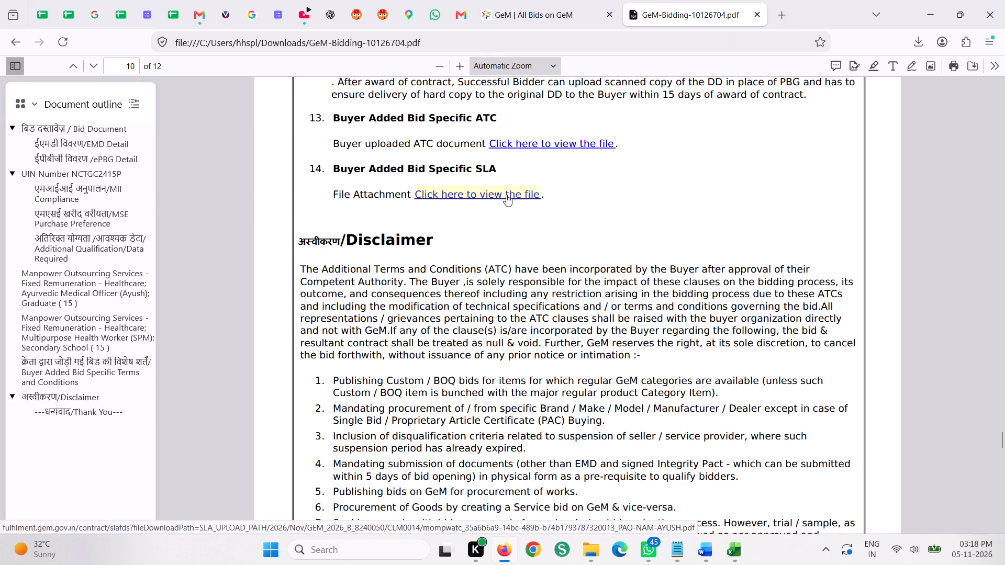
click(16, 37)
click(591, 0)
click(706, 2)
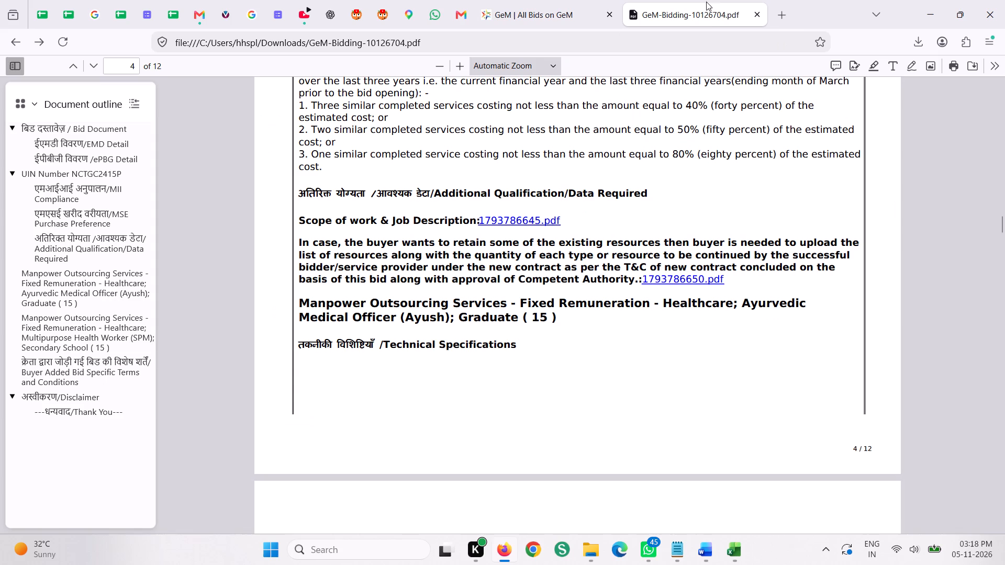
Review the full list of items in the REQUIRED DOCUMENTS Word file.
click(702, 549)
click(98, 491)
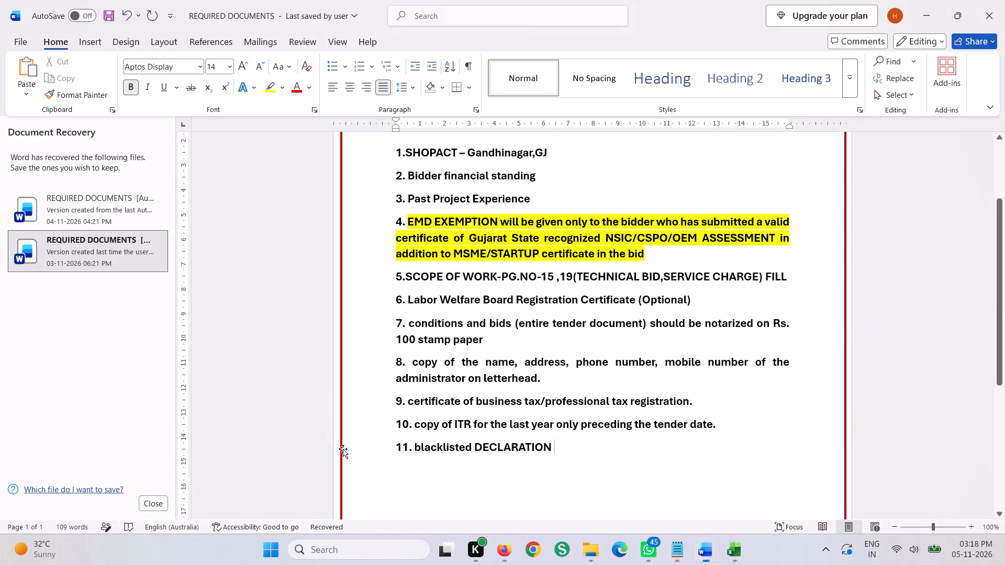
scroll(433, 428, down, 2)
scroll(504, 423, up, 3)
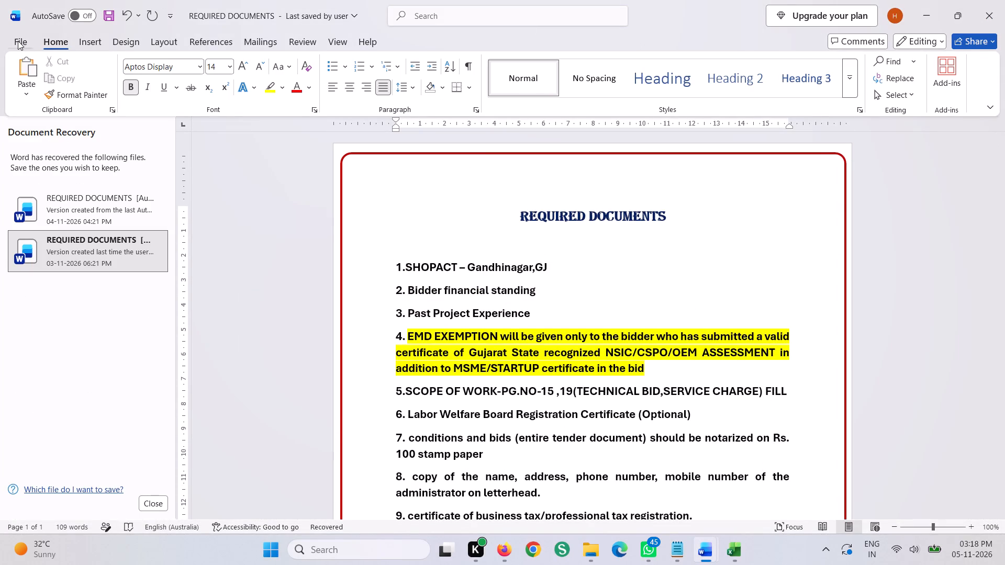
click(18, 40)
click(12, 44)
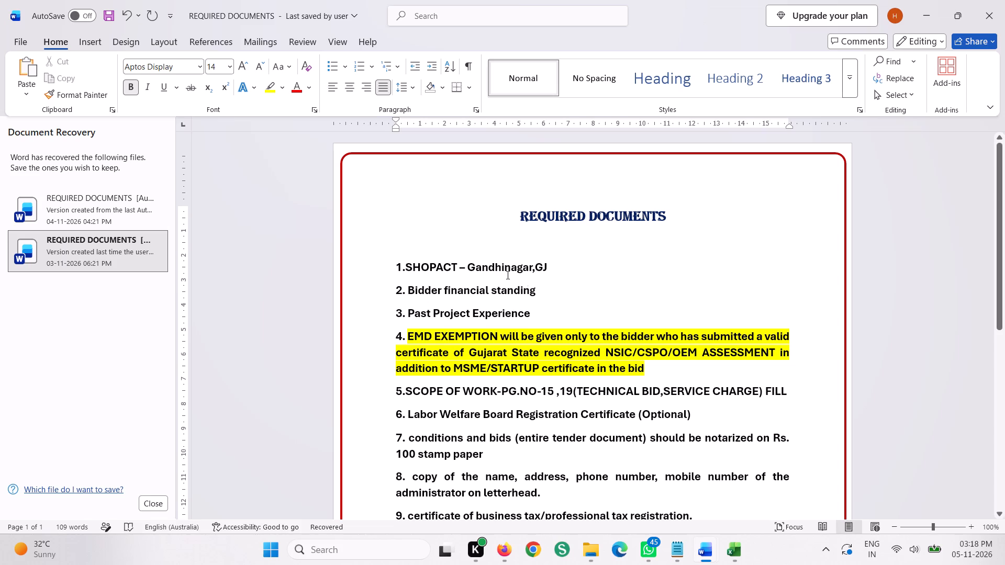
scroll(594, 309, down, 1)
scroll(594, 311, up, 4)
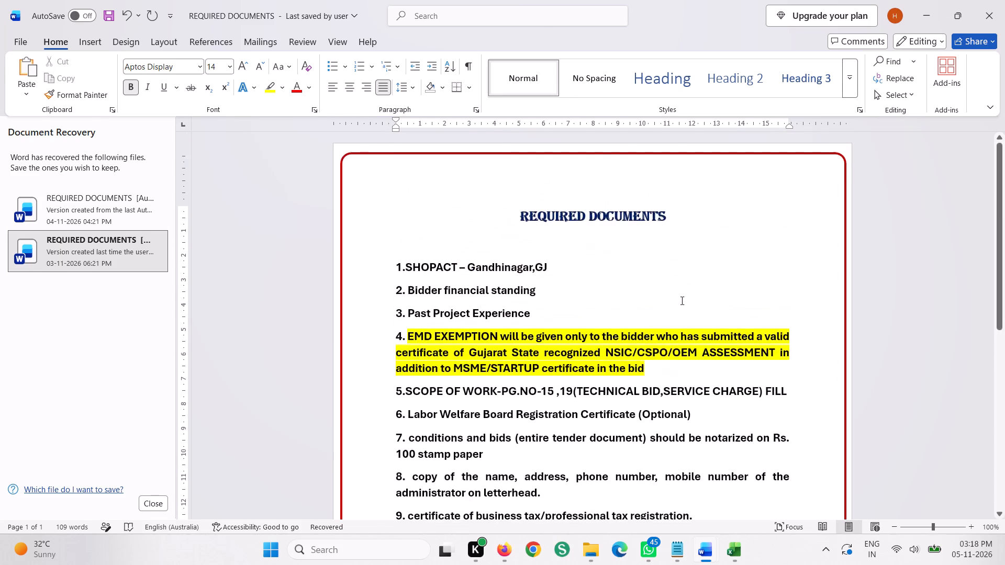
Add the line "Turnover-141 LAKH FOR 3 YEARS" below item 1, copying the word "Turnover" from page 1 of the bid PDF.
key(alt+Tab)
scroll(565, 286, up, 11)
scroll(526, 281, down, 2)
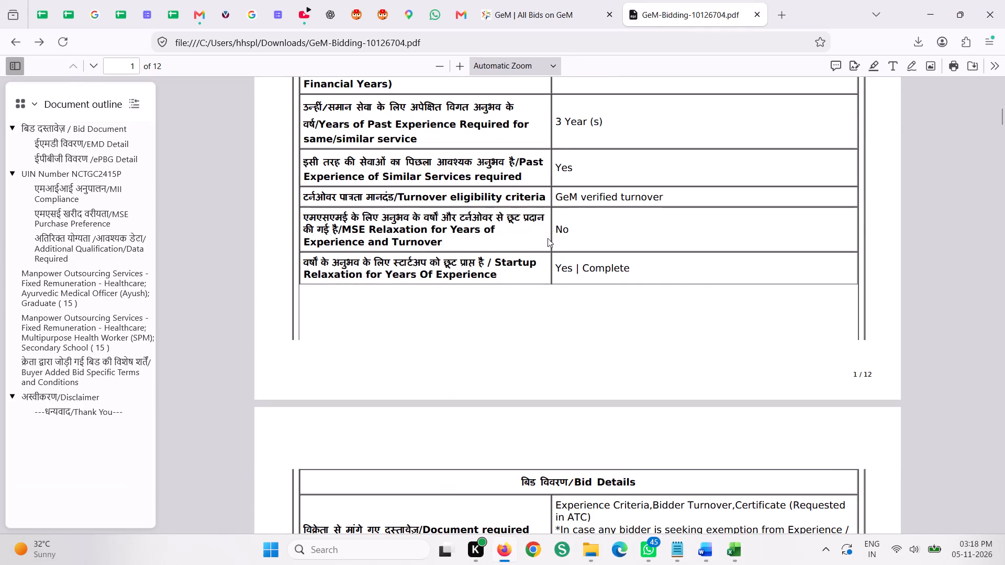
scroll(525, 230, up, 1)
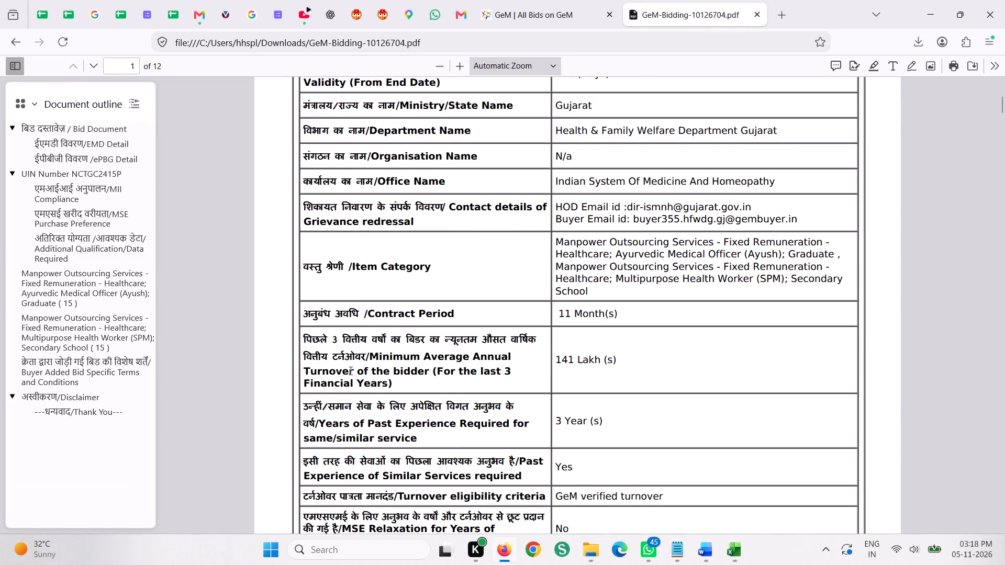
double_click(331, 372)
key(ctrl+c)
key(ctrl+c)
key(alt+Tab)
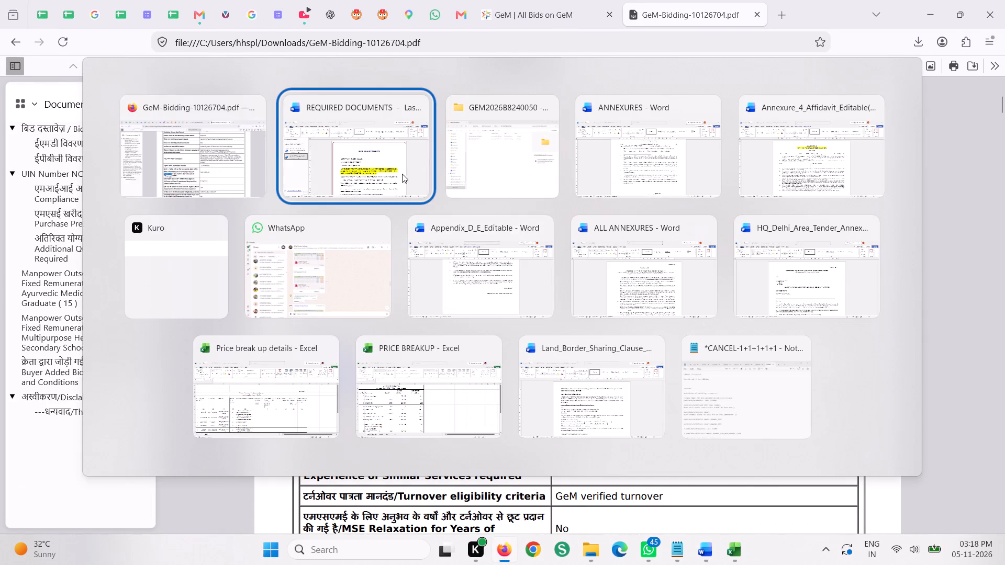
click(399, 169)
click(565, 266)
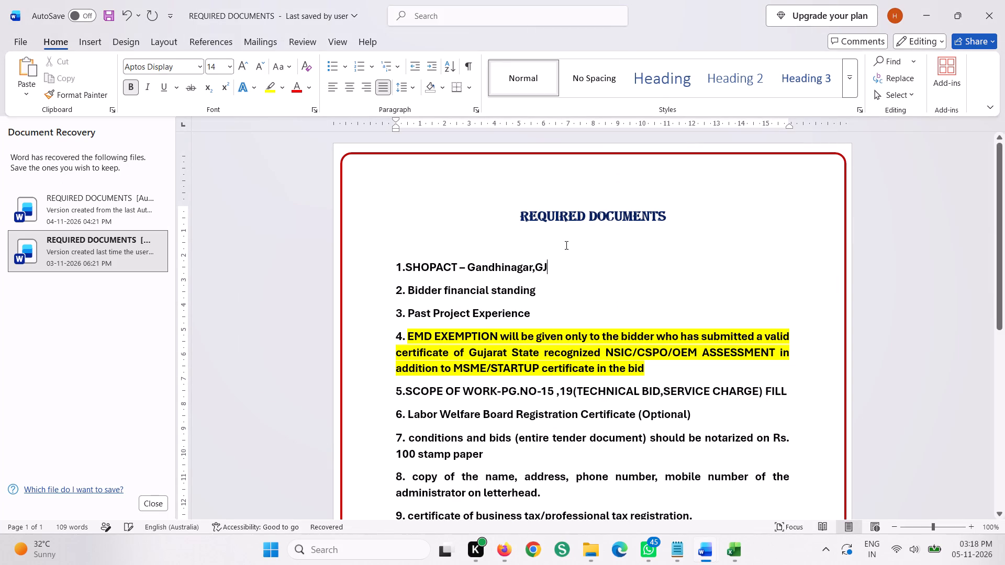
key(Return)
key(ctrl+v)
text(-141 LAKH FOR 3 YEARS)
key(space)
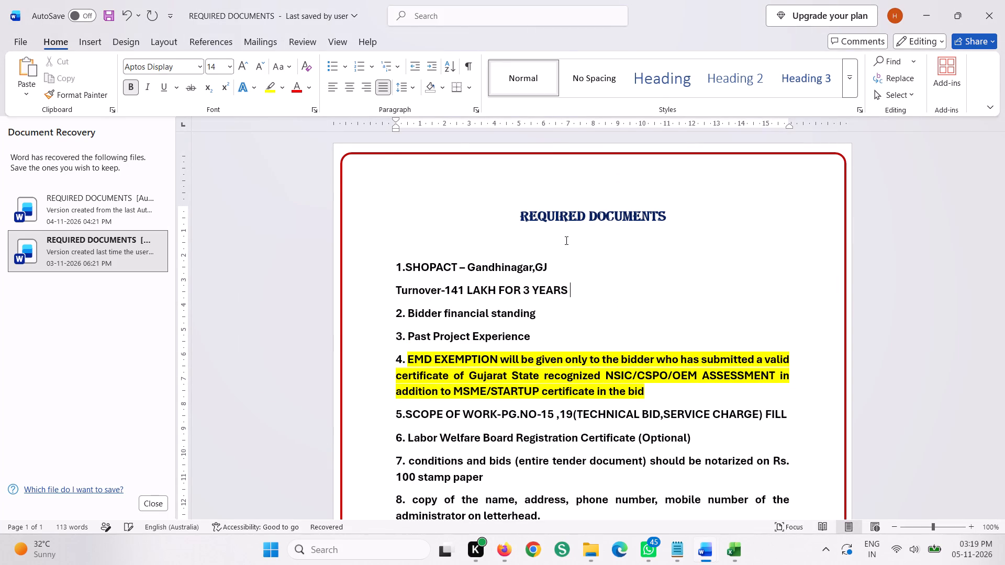
Copy "MSE Relaxation for Years of Experience and Turnover" from the bid PDF onto one new line below the Turnover line.
key(alt+Tab)
scroll(524, 330, down, 1)
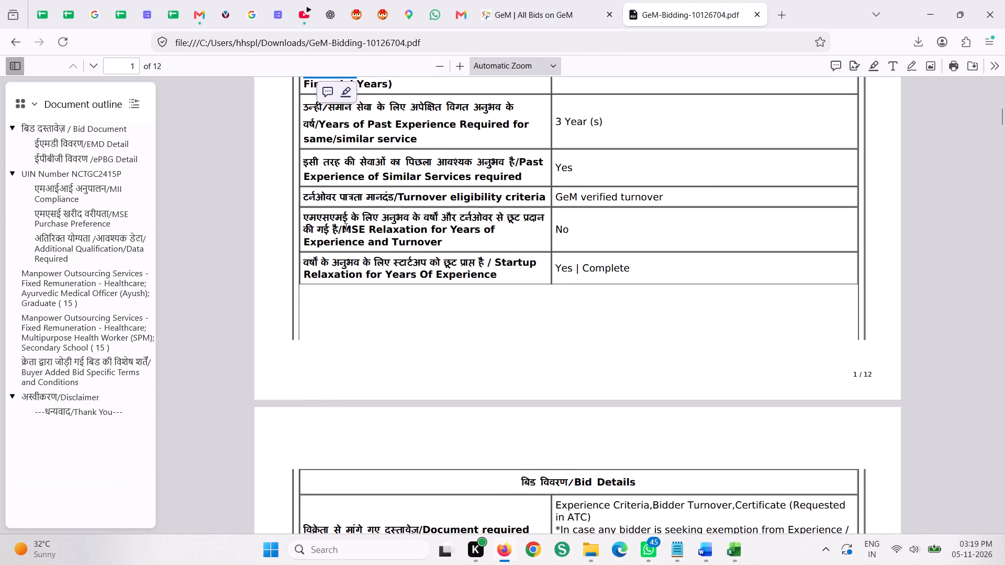
click(346, 230)
drag(346, 230, 440, 245)
key(ctrl+c)
key(ctrl+c)
key(ctrl+c)
key(ctrl+c)
key(ctrl+c)
key(ctrl+c)
key(alt+Tab)
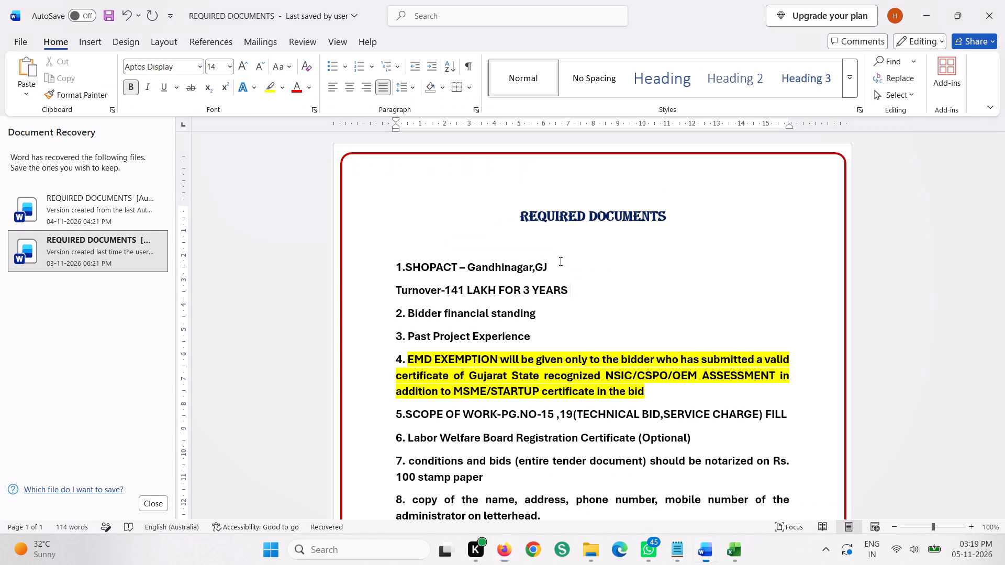
key(Return)
key(ctrl+v)
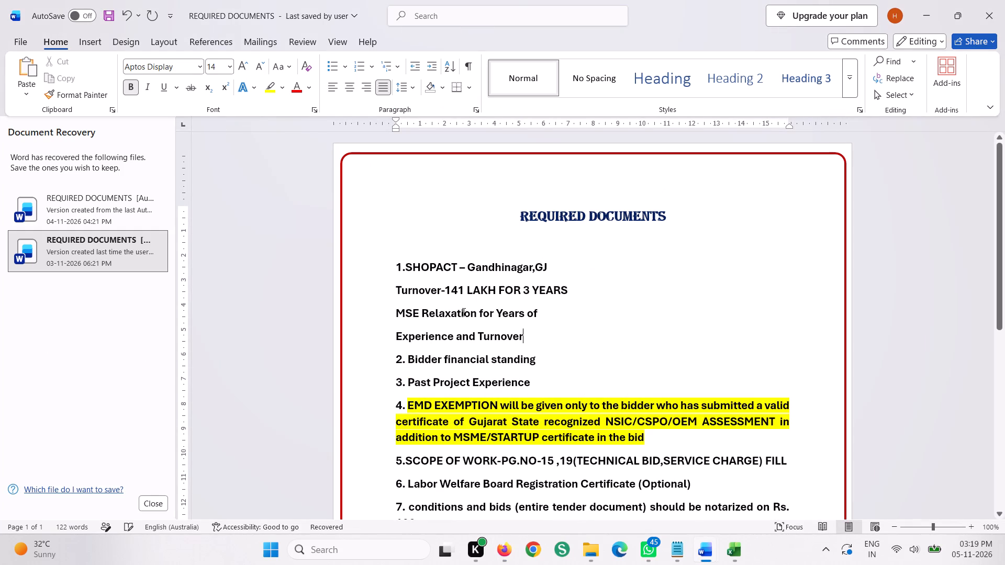
click(393, 334)
key(BackSpace)
key(space)
Check the MSE relaxation entry in the bid PDF and append "- NO" to the MSE Relaxation line.
key(alt+Tab)
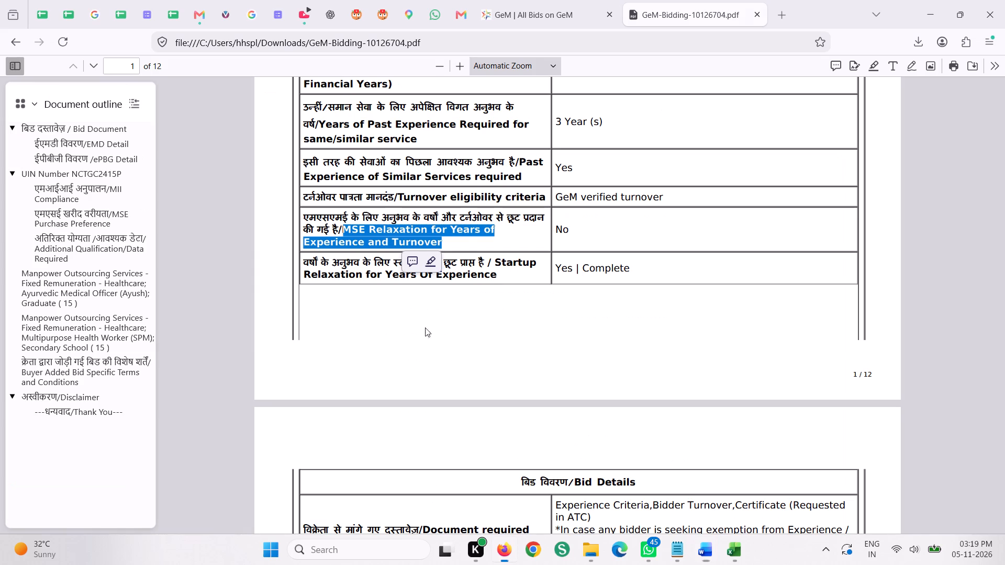
scroll(392, 318, down, 1)
scroll(473, 286, up, 1)
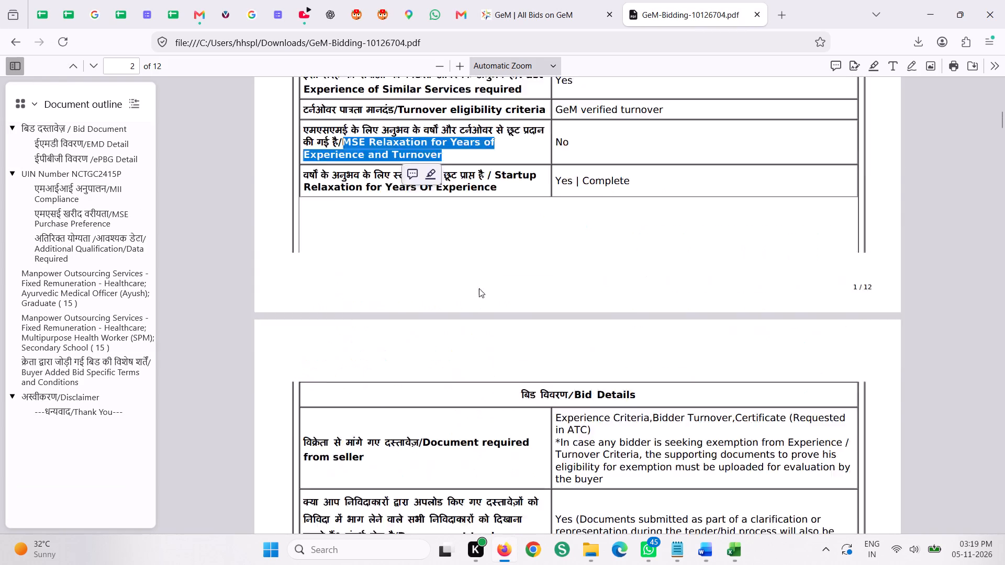
key(alt+Tab)
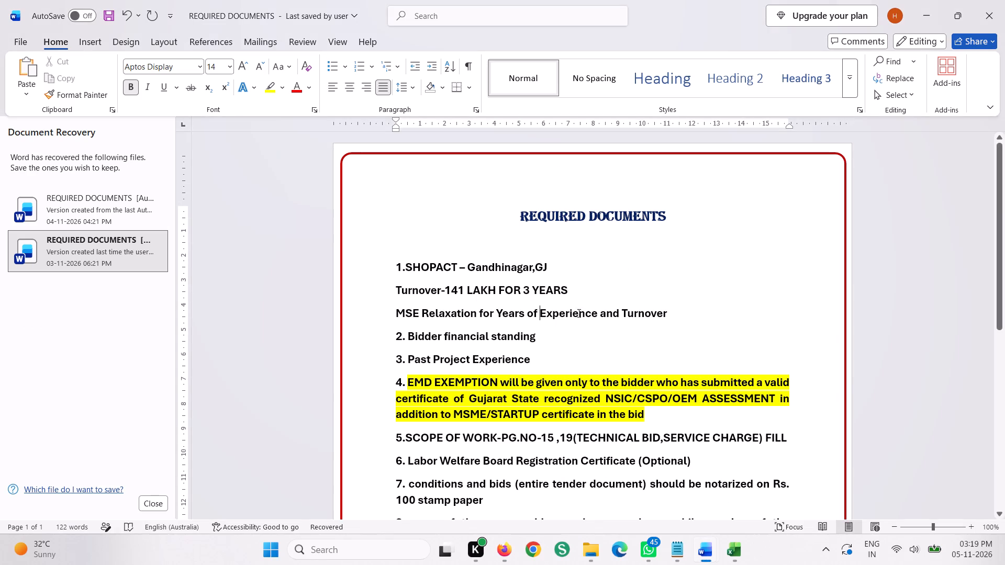
click(687, 316)
text(- NO)
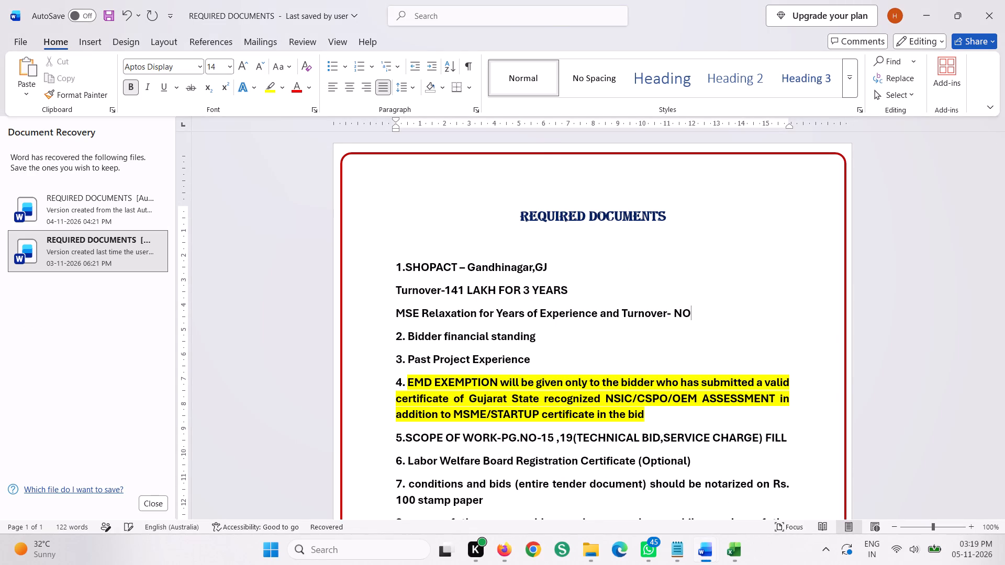
key(space)
Copy "Startup Relaxation for Years Of Experience" from the bid PDF onto one new line below the MSE Relaxation line.
key(alt+Tab)
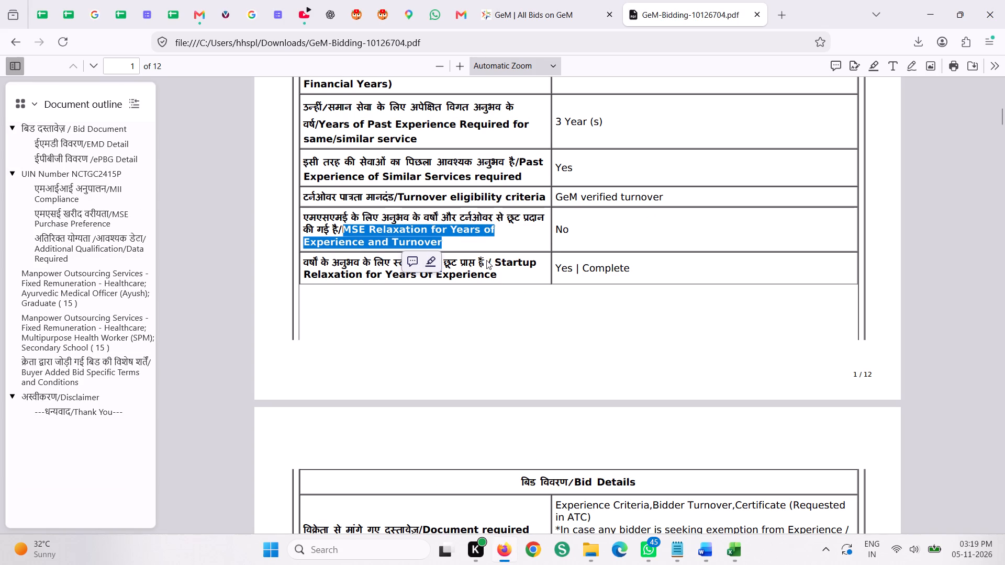
click(497, 259)
drag(497, 259, 504, 275)
key(ctrl+c)
ctrl+drag(504, 275, 495, 274)
key(ctrl+c)
key(ctrl+c)
key(ctrl+c)
key(ctrl+c)
key(ctrl+c)
click(495, 265)
drag(495, 265, 494, 276)
key(ctrl+c)
key(ctrl+c)
key(alt+Tab)
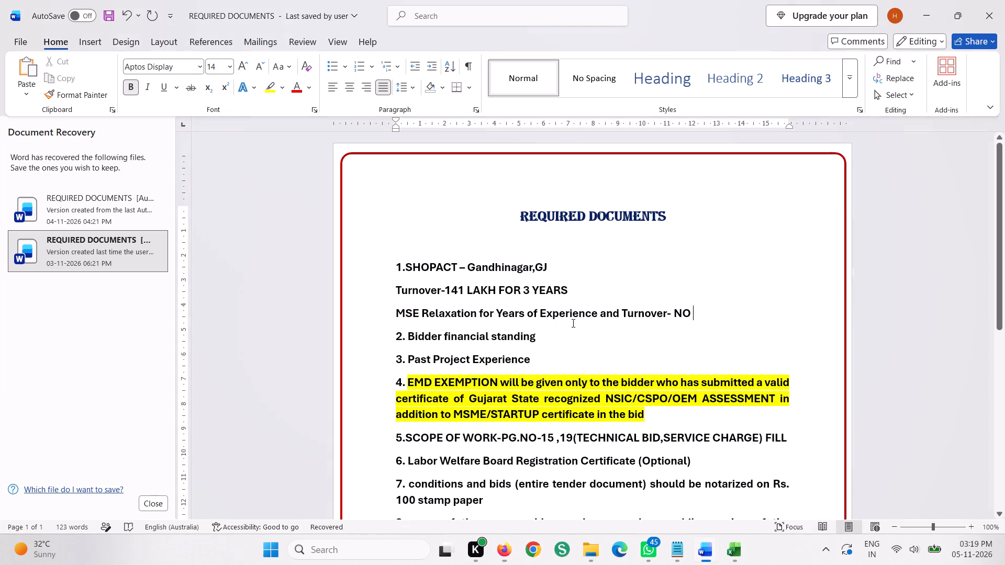
key(Return)
key(ctrl+v)
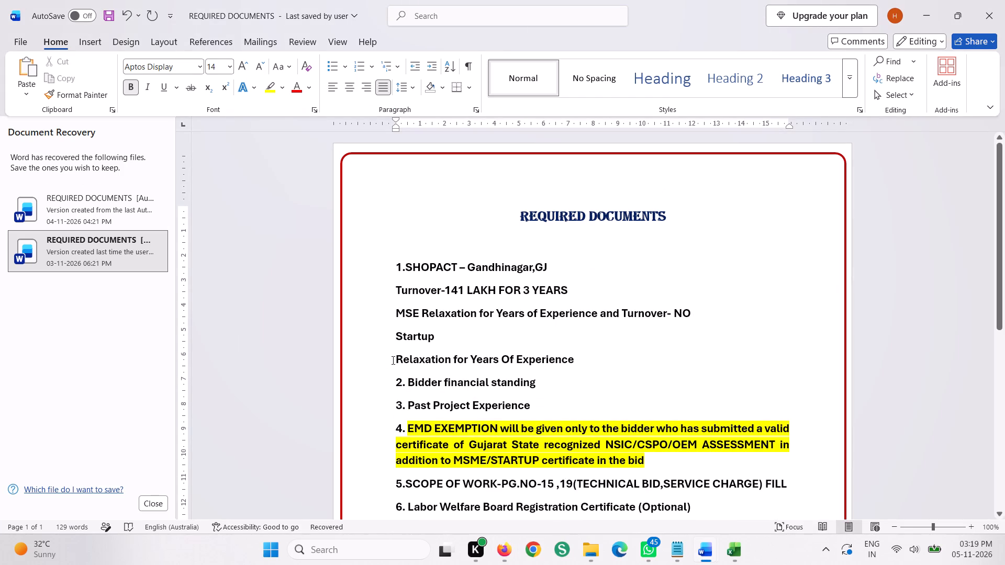
click(393, 358)
key(BackSpace)
key(space)
Check the bid PDF again and append "- YES" to the Startup Relaxation line.
key(alt+Tab)
key(alt+Tab)
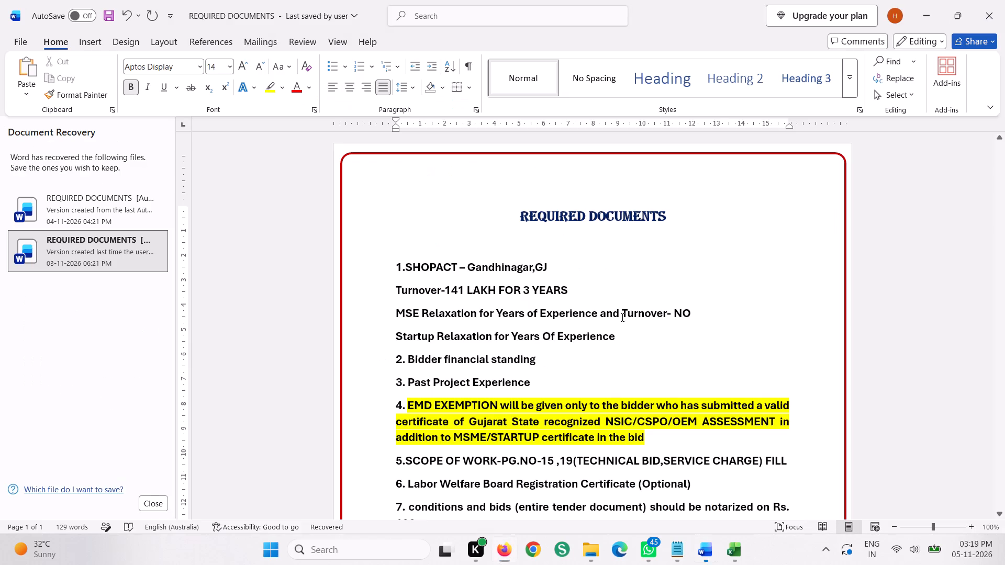
click(630, 329)
text(- YES)
key(space)
Copy the label "Type of Bid" from page 2 of the bid PDF onto a new line and add a hyphen.
key(alt+Tab)
scroll(629, 327, down, 1)
scroll(514, 320, down, 1)
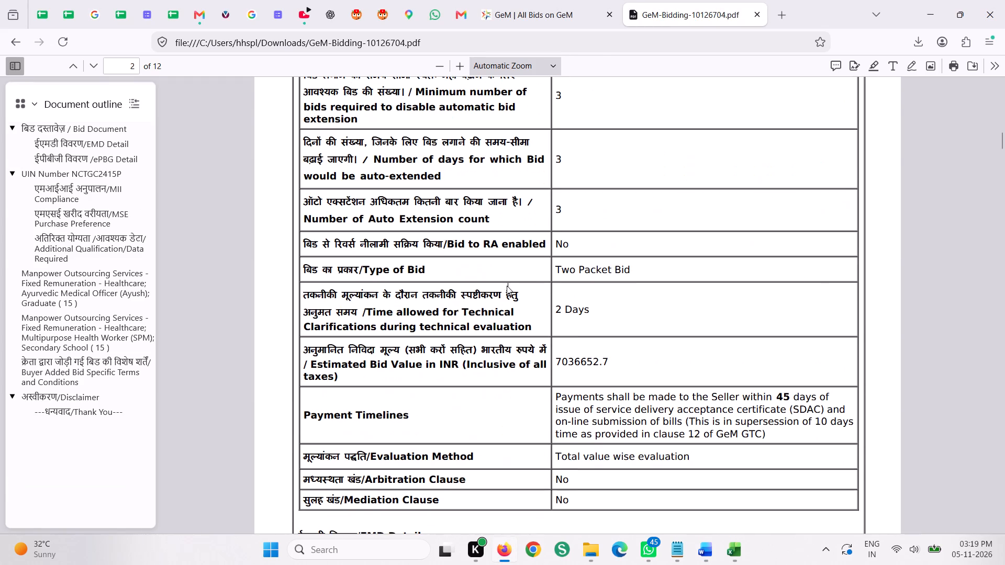
click(379, 270)
drag(378, 270, 463, 270)
key(ctrl+c)
key(ctrl+c)
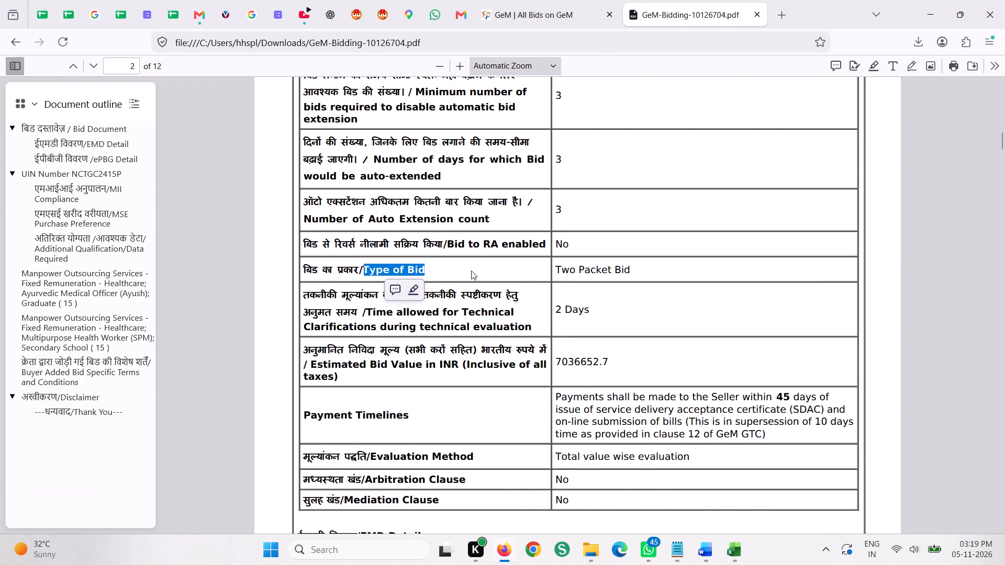
key(alt+Tab)
key(Return)
key(ctrl+v)
key(minus)
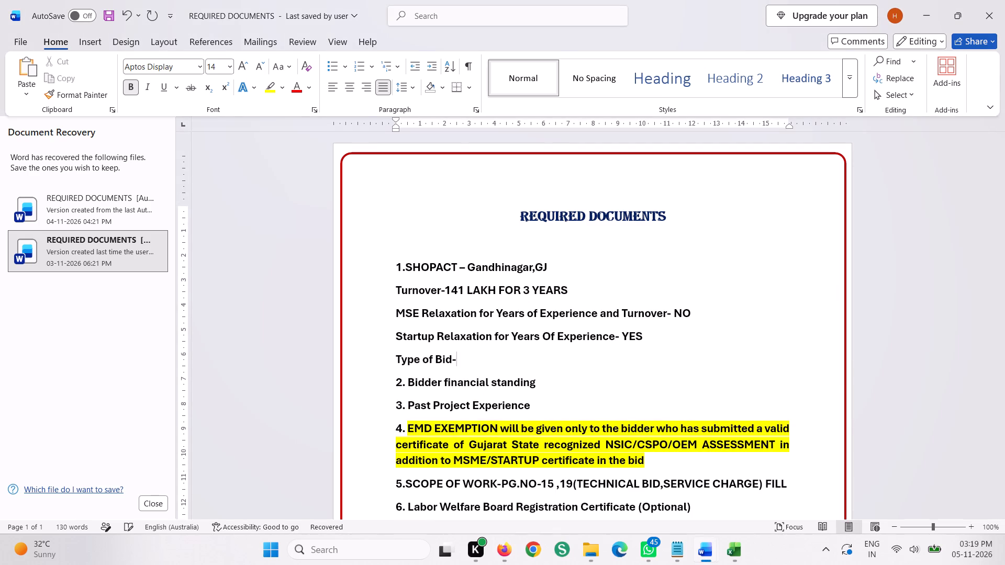
Complete the Type of Bid line with "Two Packet Bid" copied from the bid PDF.
key(alt+Tab)
triple_click(582, 270)
key(ctrl+c)
key(ctrl+c)
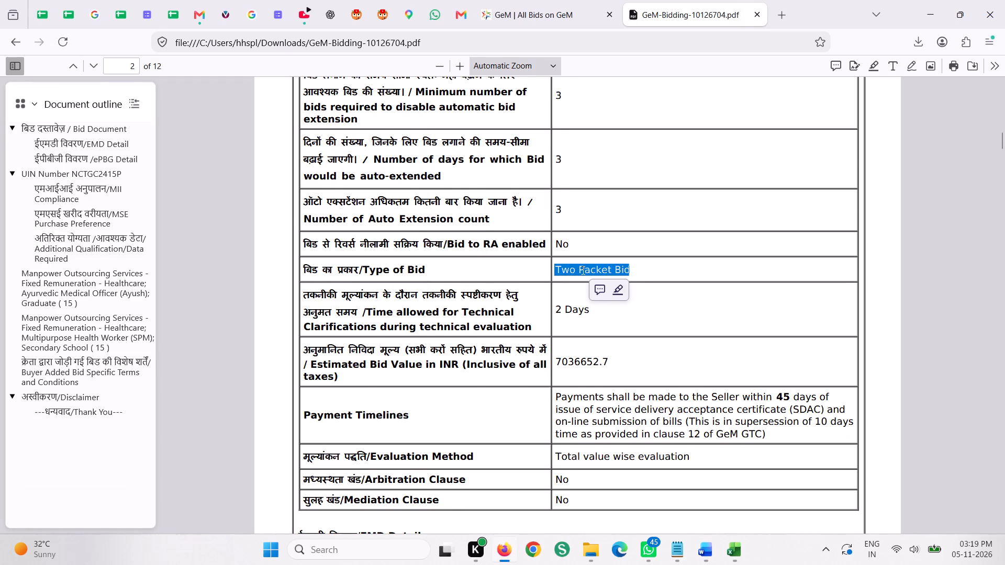
key(Tab)
key(ctrl+v)
key(alt+Tab)
key(ctrl+v)
Copy the label "Estimated Bid Value" from the bid PDF onto a new line and add a hyphen.
key(Return)
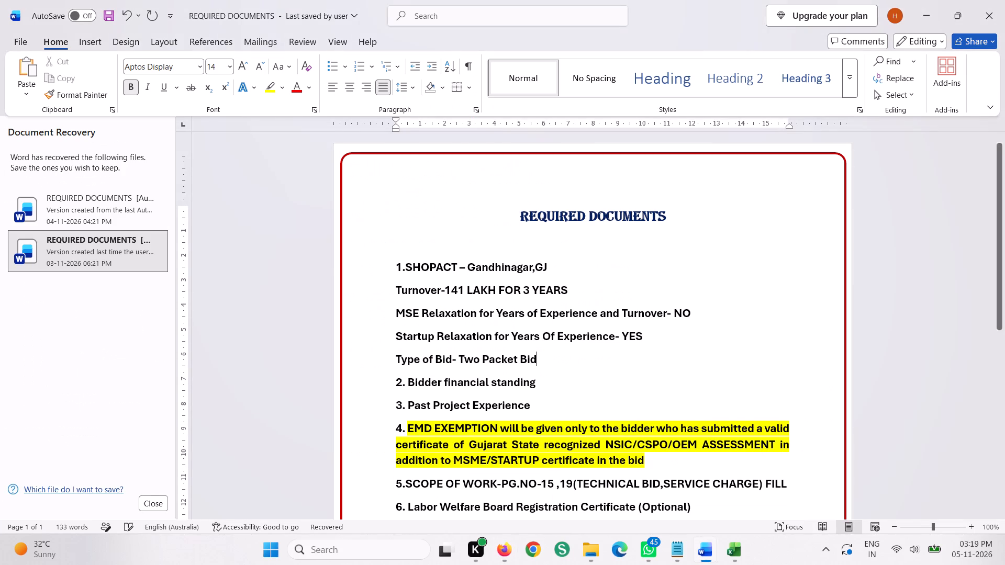
key(alt+Tab)
click(316, 365)
drag(316, 365, 334, 365)
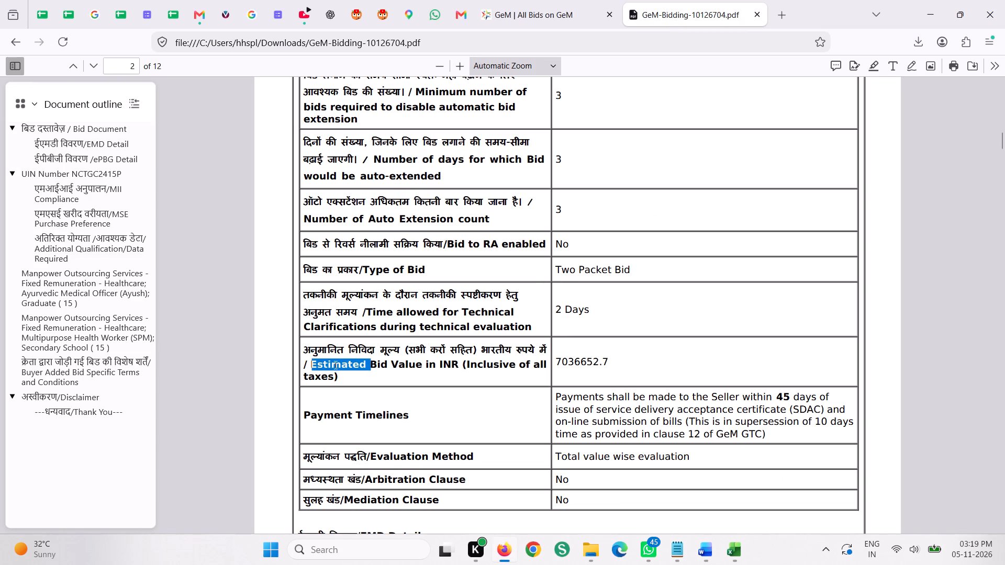
drag(334, 365, 408, 362)
key(ctrl+c)
key(ctrl+c)
key(alt+Tab)
key(ctrl+v)
key(minus)
Complete the Estimated Bid Value line with 7036652.7 copied from the bid PDF, leaving no empty line below.
key(alt+Tab)
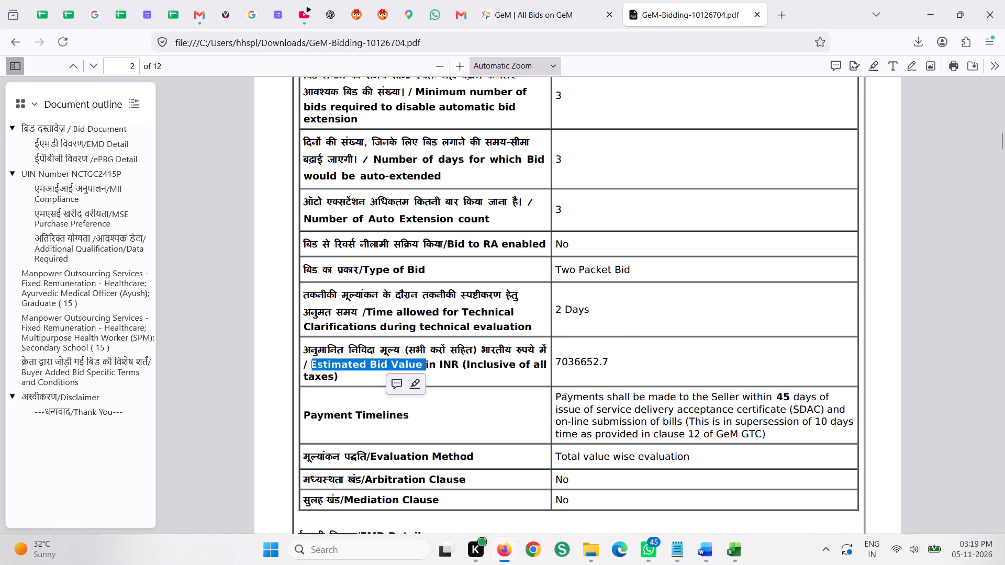
triple_click(585, 363)
key(ctrl+c)
key(ctrl+c)
key(alt+Tab)
key(ctrl+v)
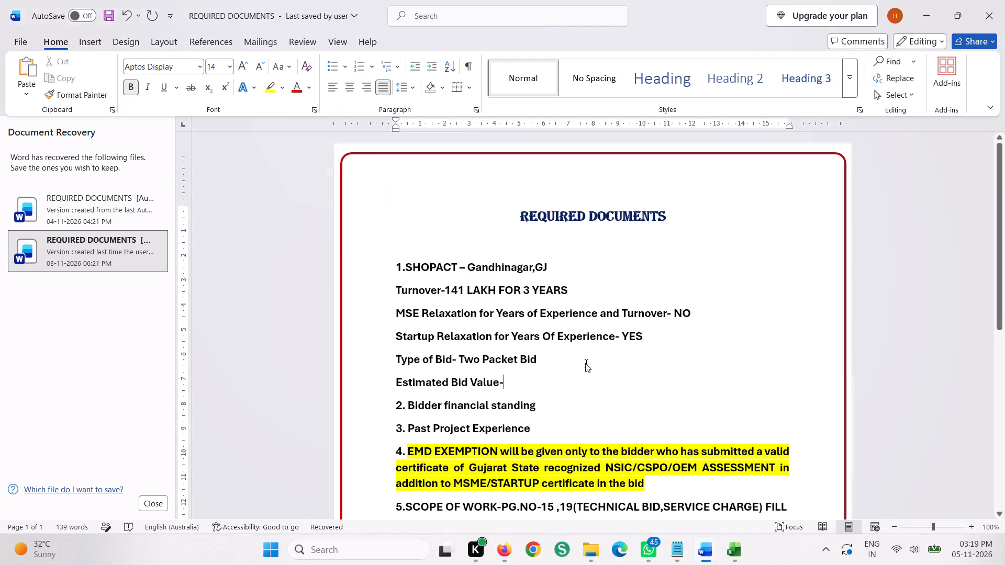
key(Return)
key(BackSpace)
Check the finished list, export it as PDF REQUIRED DOCUMENTS into DEV1 folder GEM2026B8240050, and close the opened PDF.
scroll(619, 376, down, 2)
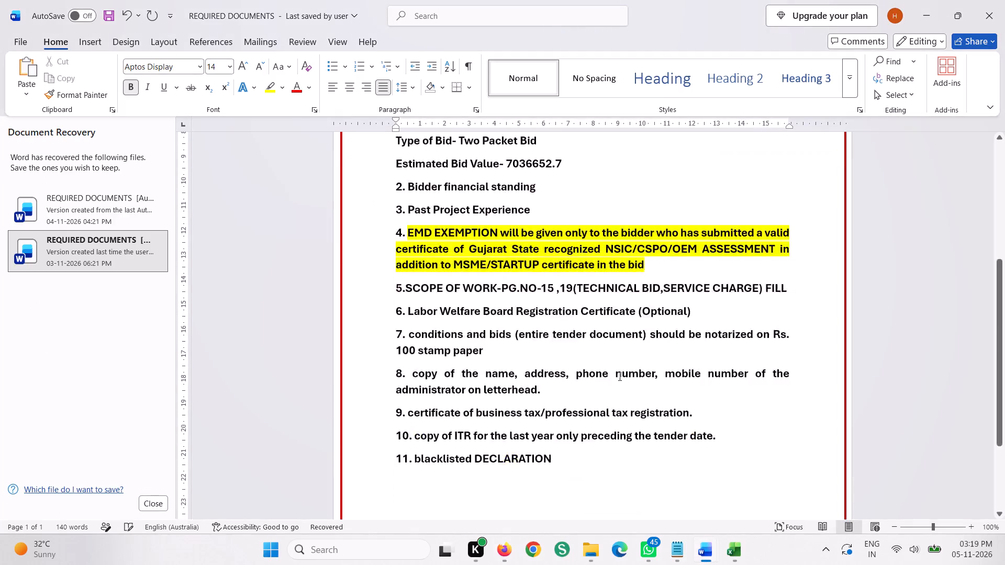
scroll(597, 341, down, 1)
scroll(578, 353, up, 2)
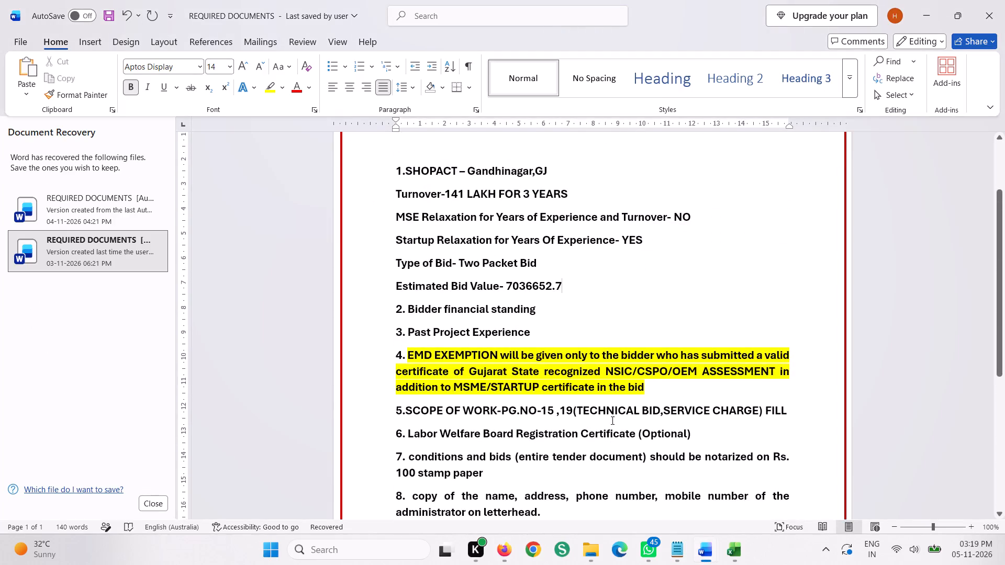
click(591, 555)
click(591, 555)
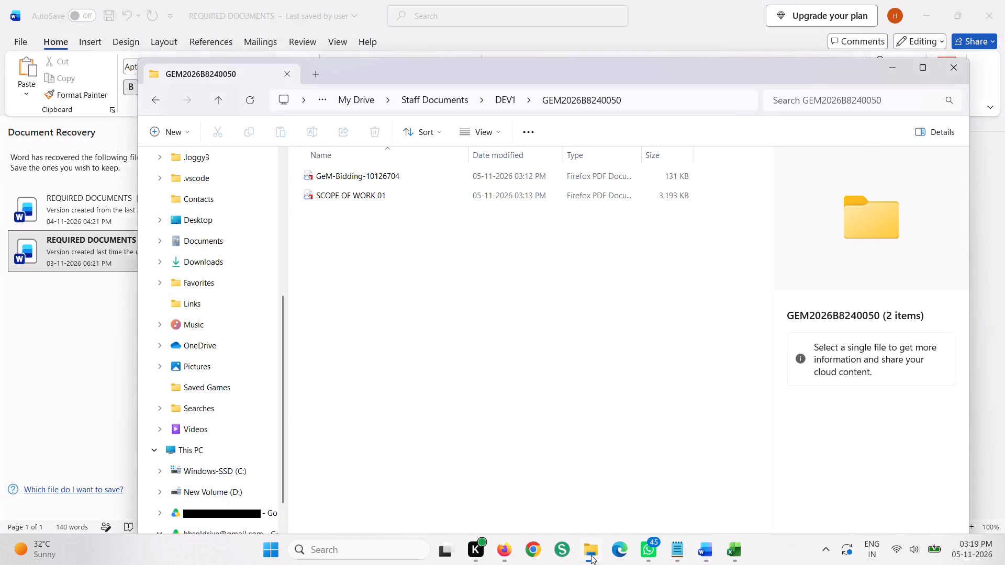
click(21, 44)
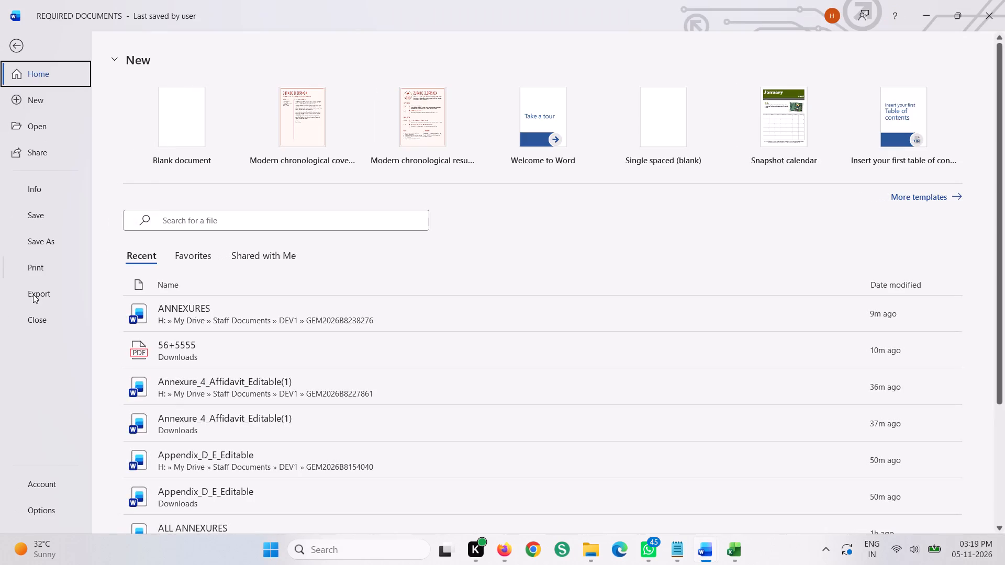
click(34, 290)
click(381, 180)
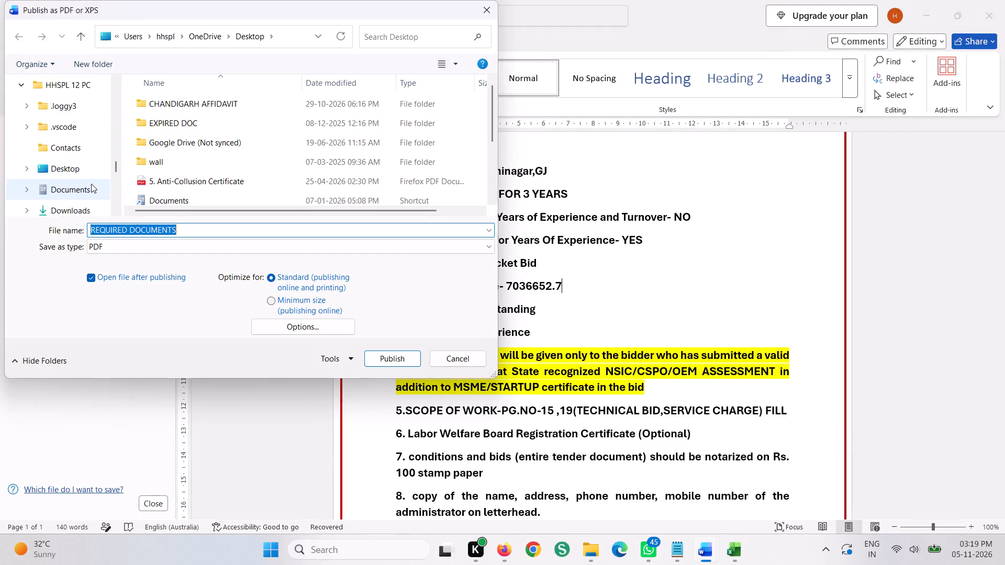
scroll(81, 172, up, 11)
click(68, 189)
scroll(218, 131, up, 5)
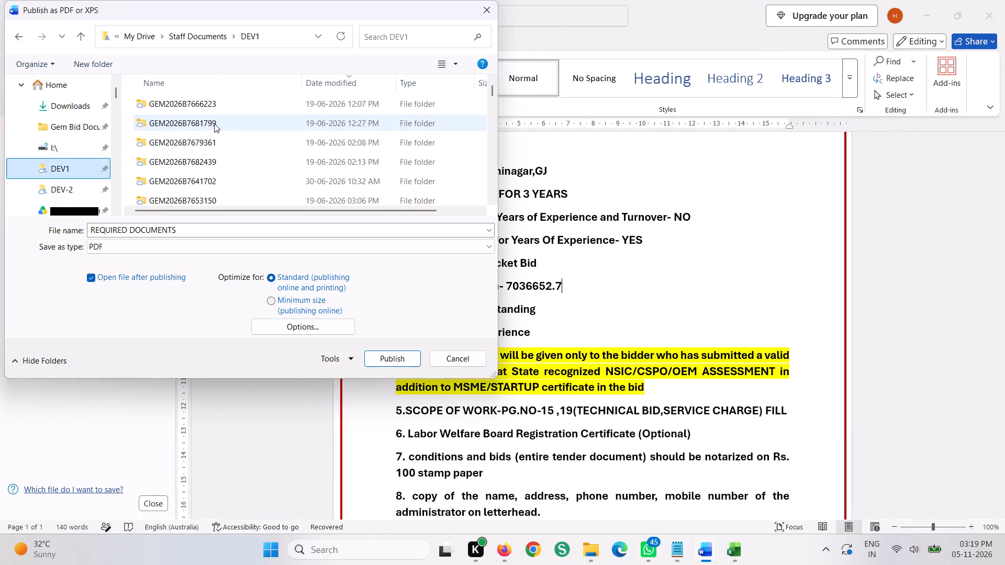
scroll(214, 123, up, 5)
double_click(215, 101)
click(189, 225)
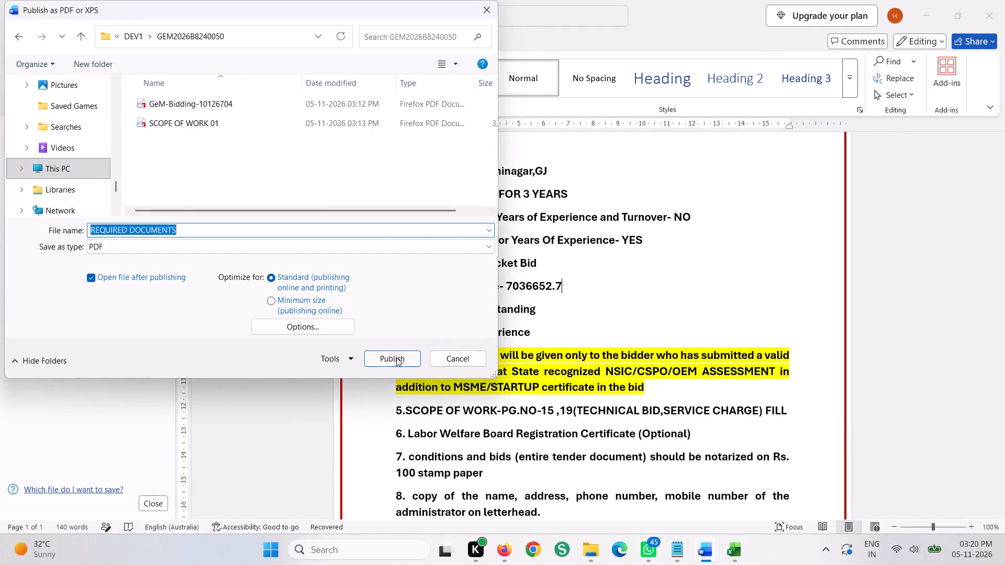
click(396, 357)
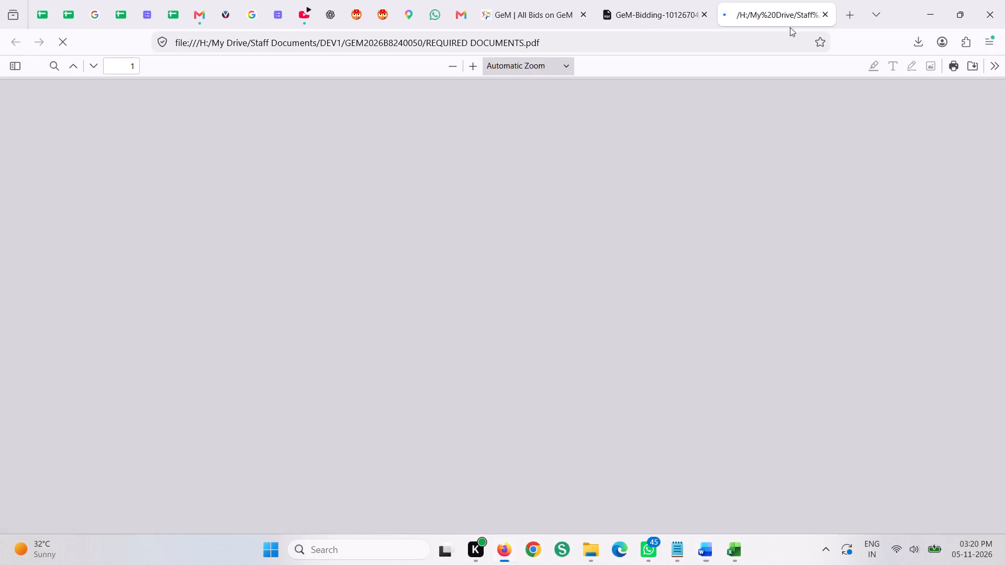
click(765, 2)
click(819, 9)
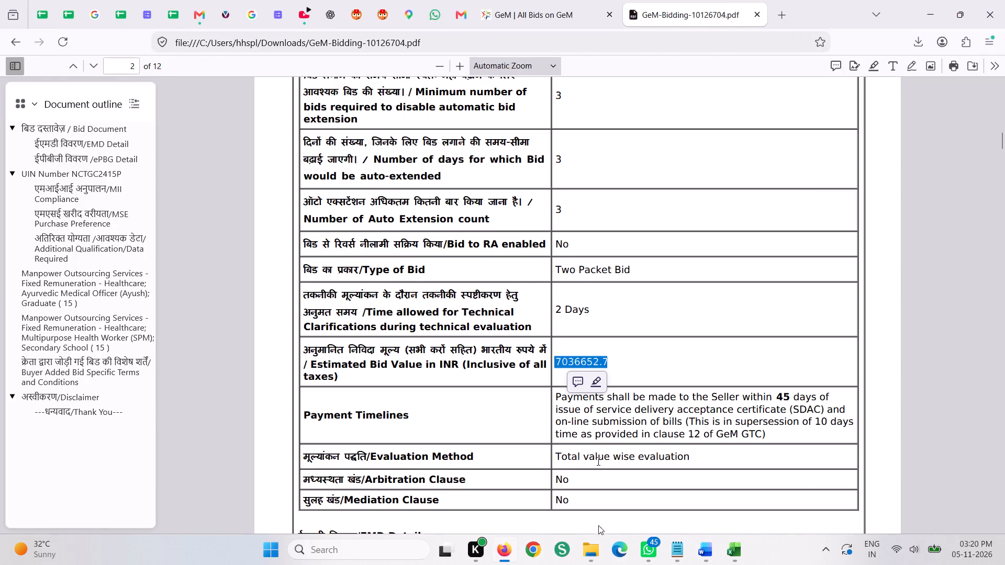
Check the exported REQUIRED DOCUMENTS PDF in folder GEM2026B8240050 and go up to the DEV1 folder.
click(588, 545)
click(321, 193)
click(330, 208)
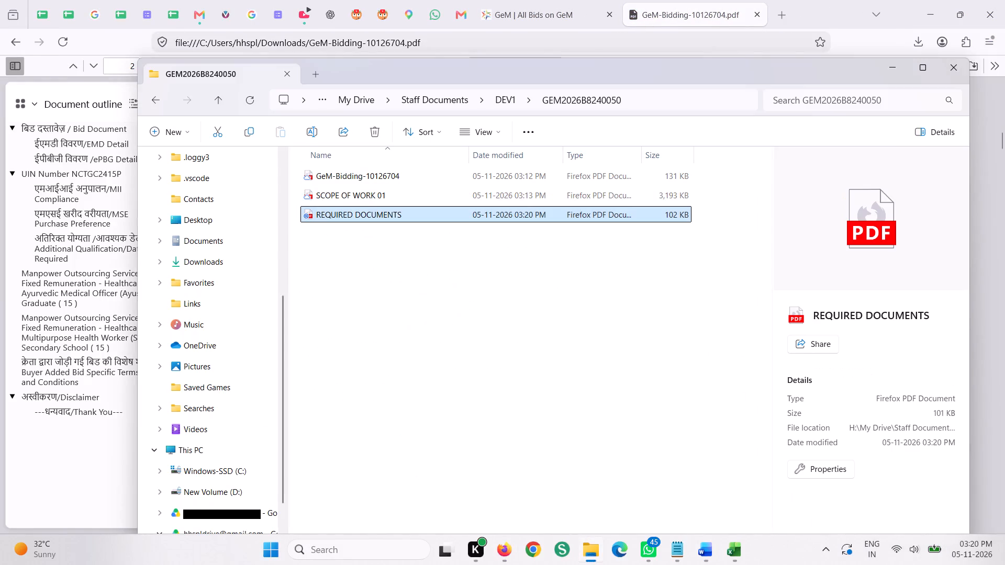
click(217, 97)
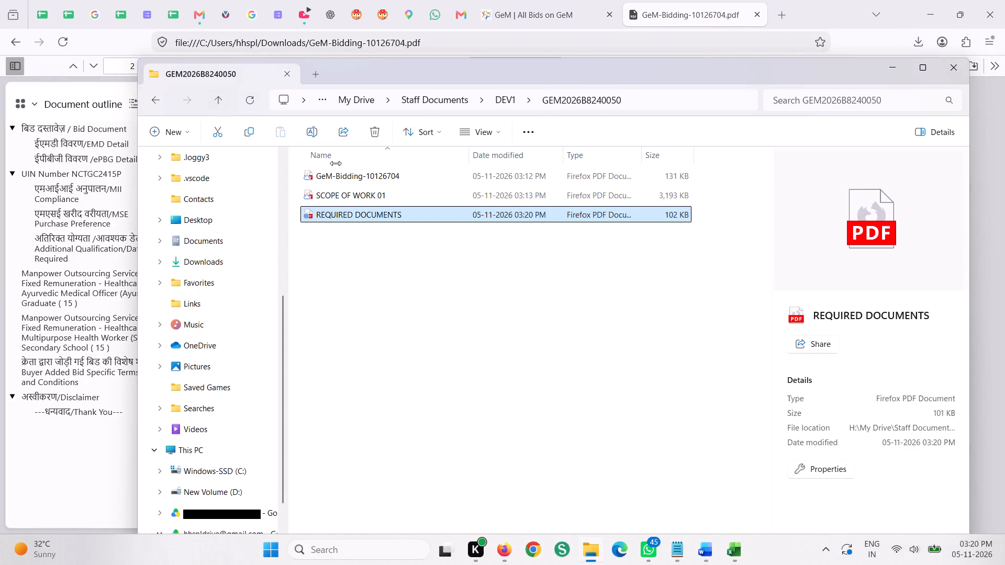
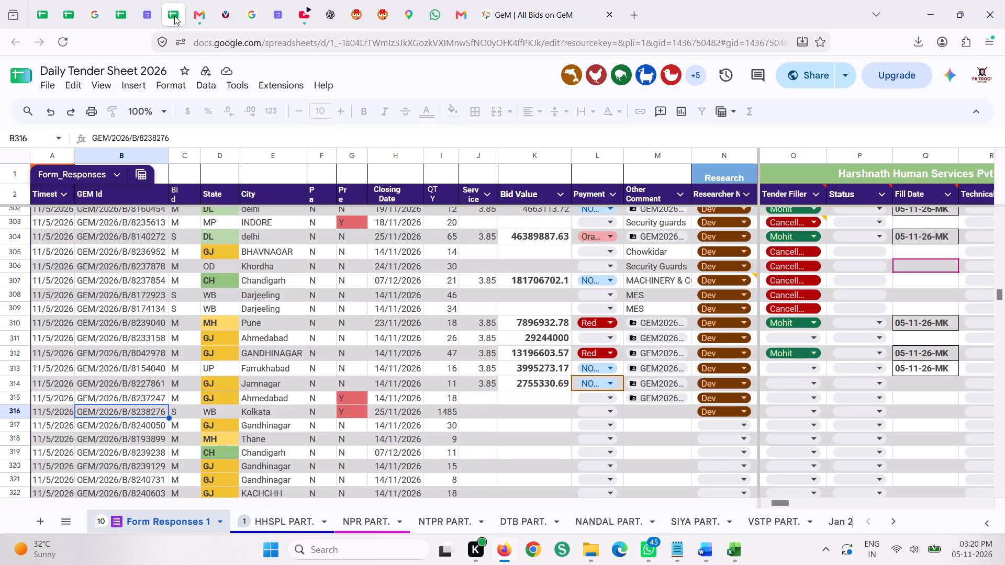
Copy the GEM2026B8238276 folder's Drive link from File Explorer and paste it as a folder chip into row 316's Other Comment.
click(649, 412)
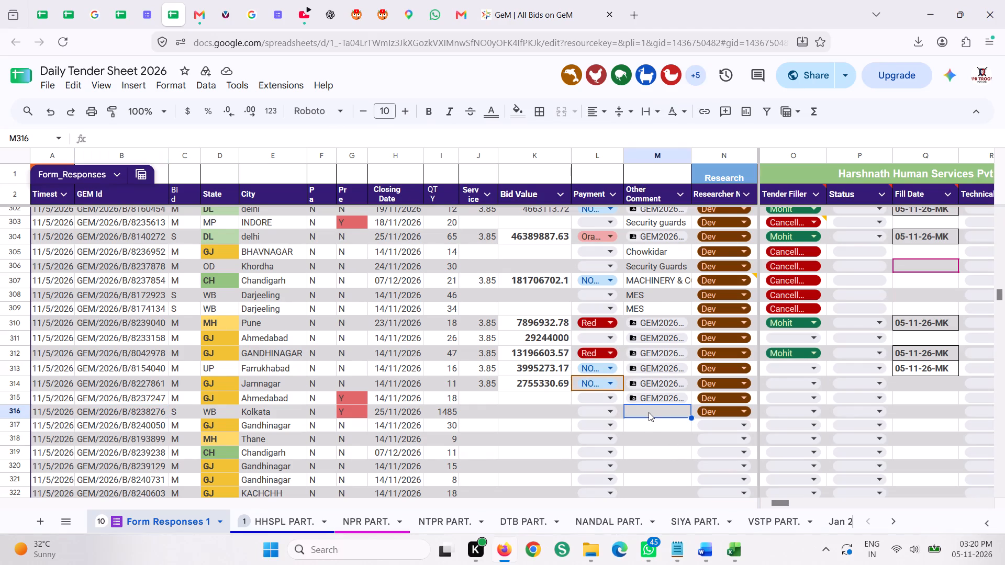
click(585, 555)
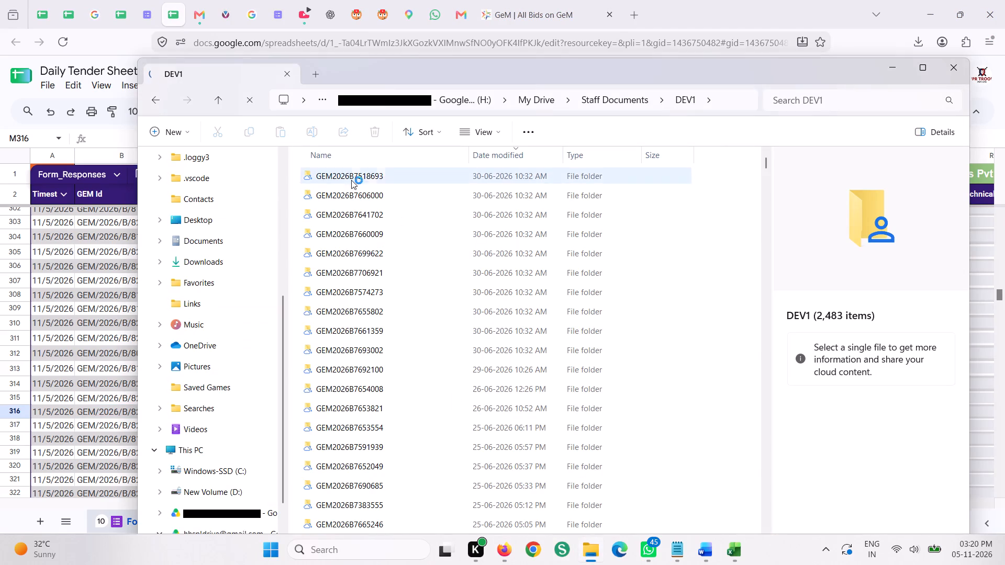
scroll(351, 180, up, 5)
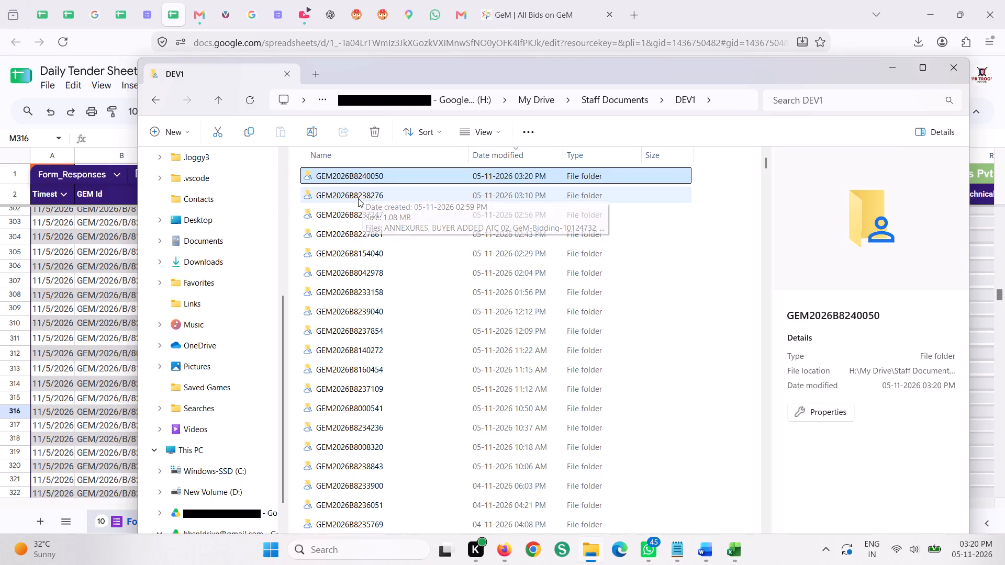
right_click(359, 198)
click(405, 449)
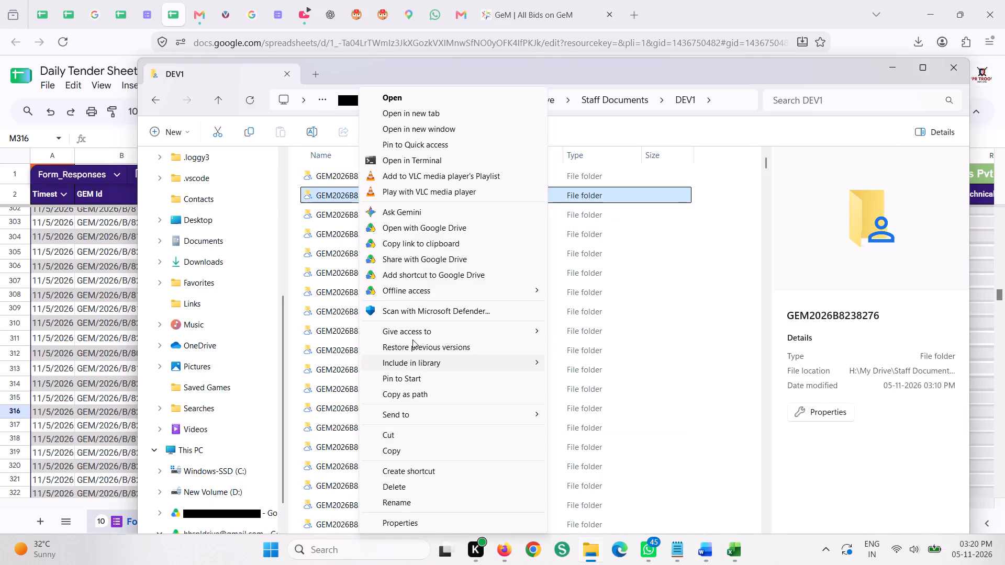
click(396, 243)
key(alt+Tab)
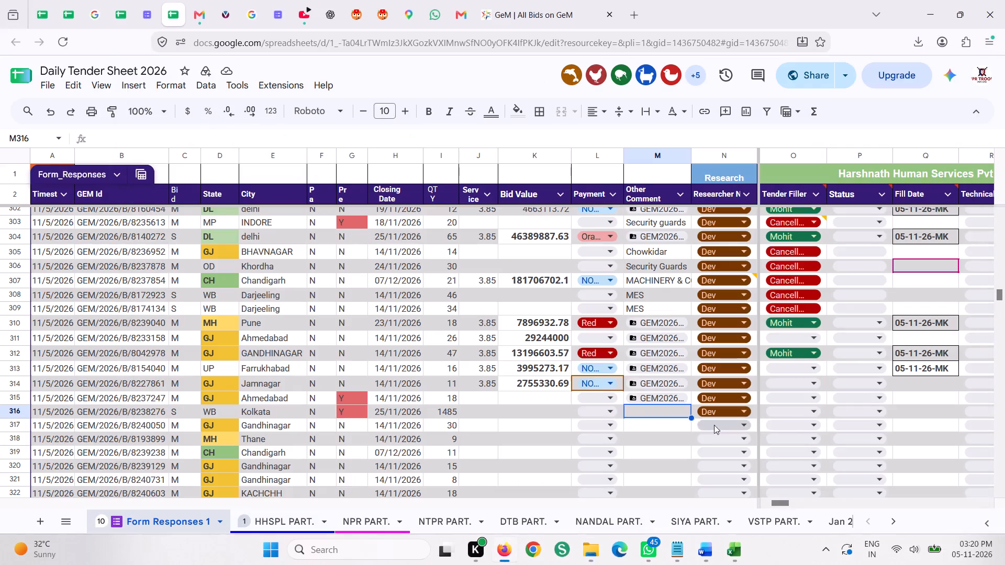
double_click(634, 414)
key(ctrl+v)
key(Tab)
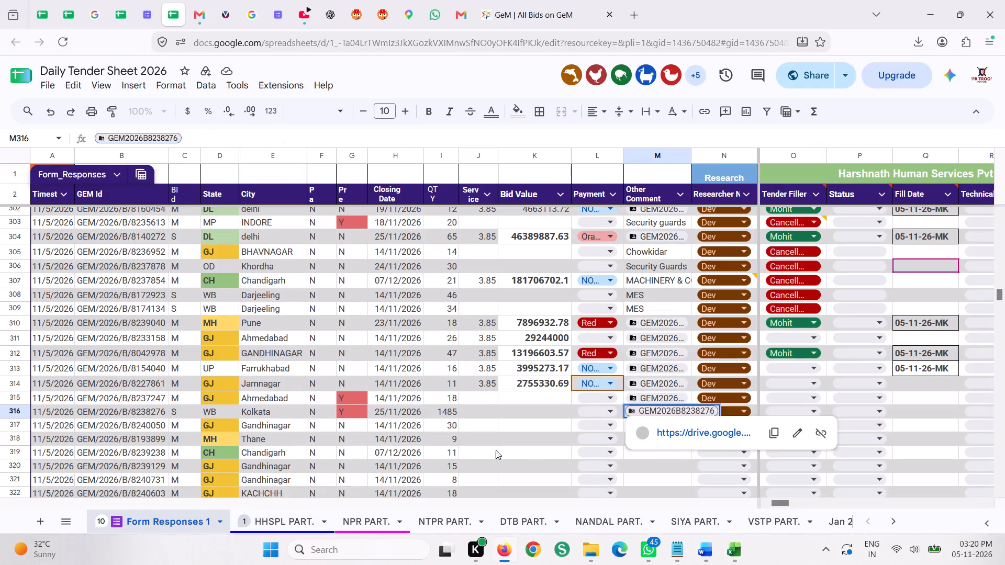
click(471, 442)
Set the Researcher Name for row 317, GEM/2026/B/8240050, to Dev.
click(710, 423)
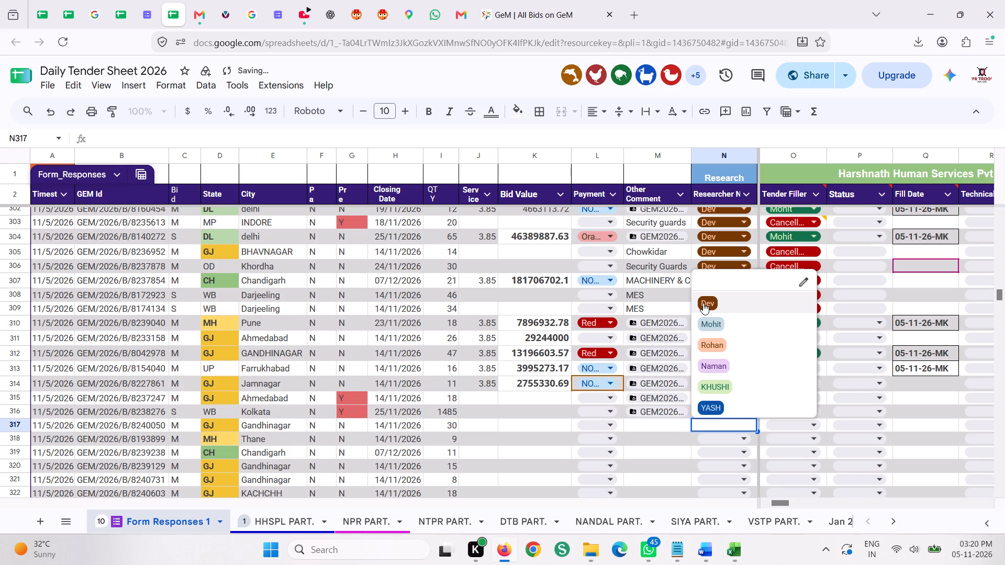
click(703, 302)
Select the GEM Ids from row 317 through row 331 to check how many tenders are left.
click(664, 423)
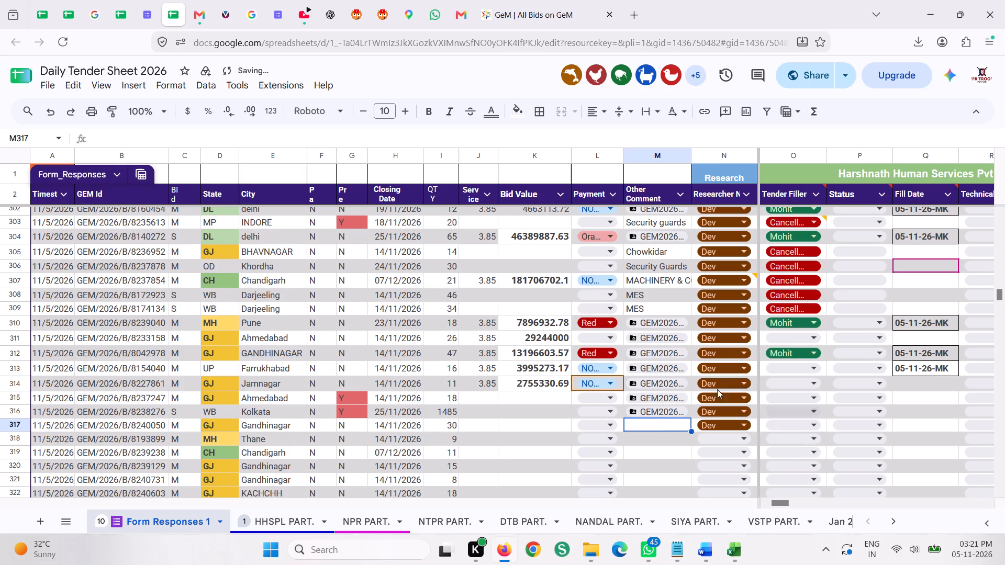
scroll(543, 372, down, 1)
scroll(598, 366, up, 1)
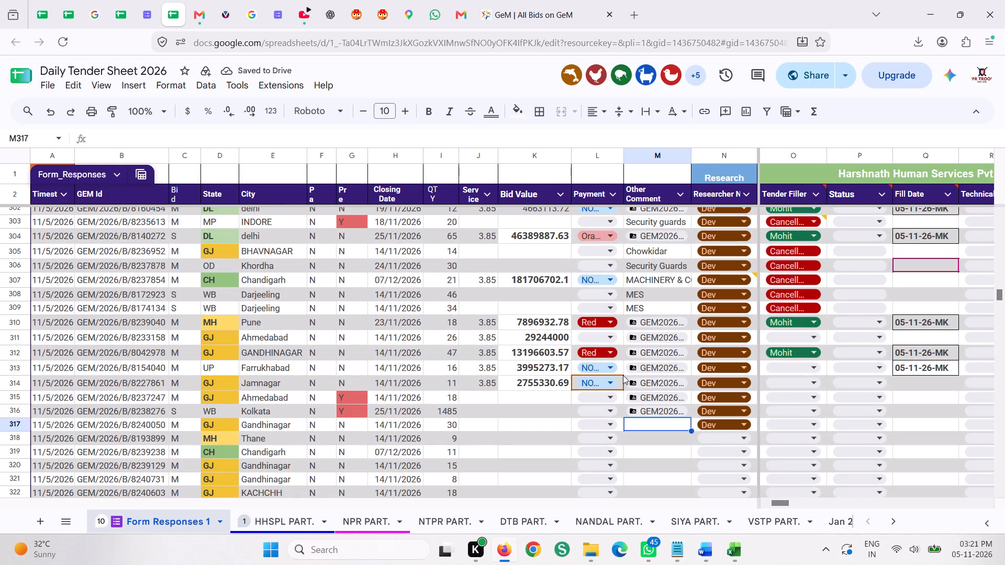
key(Left)
key(Left)
key(Left)
key(Left)
key(Left)
key(Left)
key(Left)
key(Left)
key(Left)
key(Left)
key(Left)
key(Left)
key(Left)
key(Left)
key(Left)
key(Left)
key(Left)
key(Left)
key(Left)
key(Left)
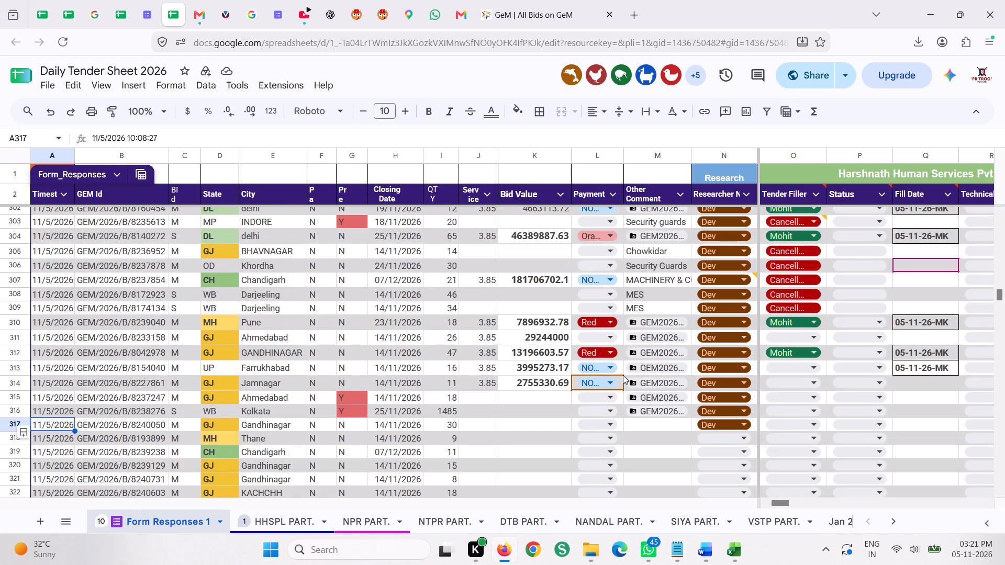
key(Right)
key(shift+Down)
key(shift+Down)
key(shift+Down)
key(shift+Down)
key(shift+Down)
key(shift+Down)
key(shift+Down)
key(shift+Down)
key(shift+Down)
key(shift+Down)
key(shift+Down)
key(shift+Down)
key(shift+Down)
key(shift+Down)
key(shift+Down)
key(shift+Down)
key(shift+Down)
key(shift+Down)
key(shift+Down)
key(shift+Down)
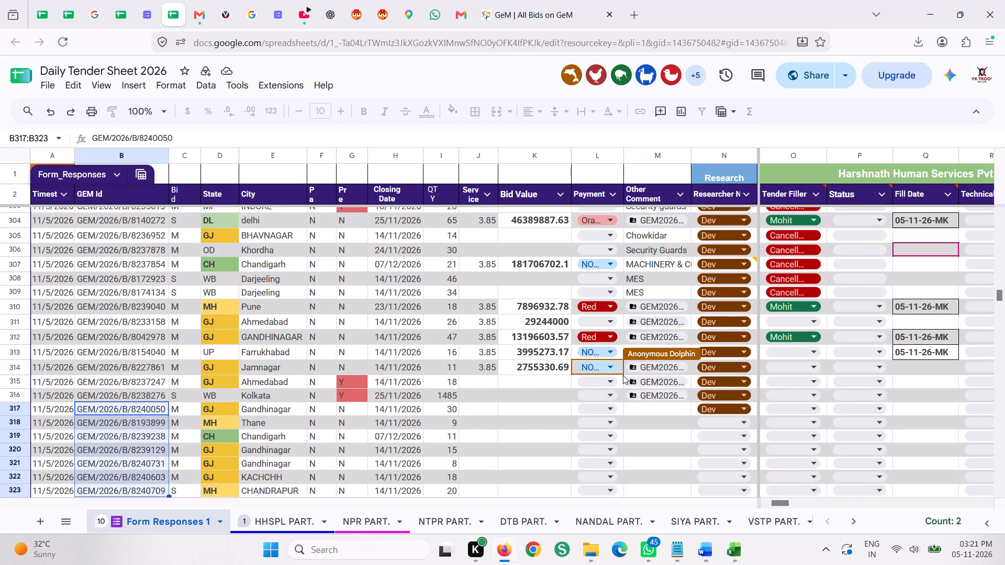
key(shift+Up)
key(shift+Up)
key(shift+Up)
key(shift+Up)
key(shift+Up)
key(shift+Up)
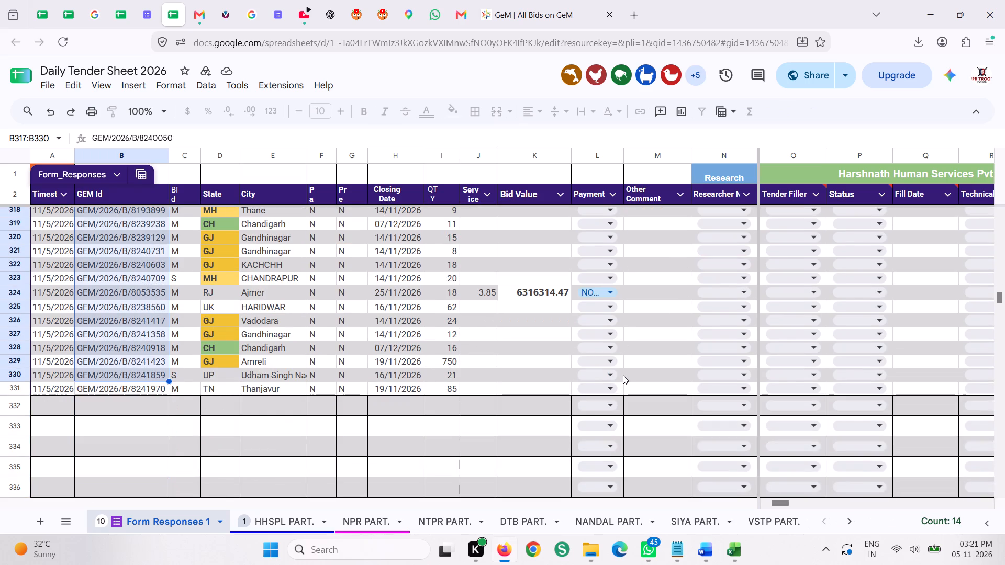
key(shift+Down)
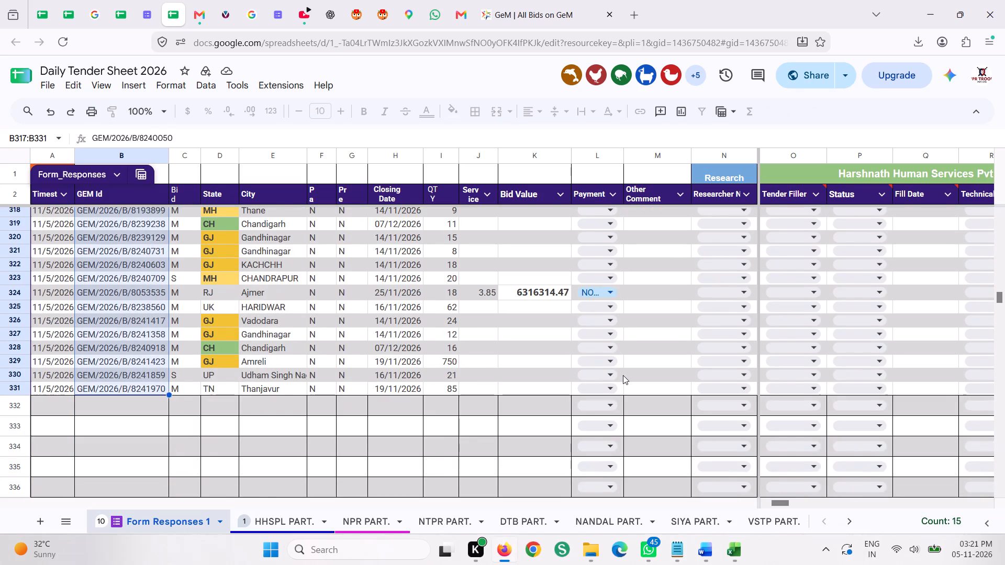
scroll(625, 377, up, 1)
scroll(693, 461, down, 1)
scroll(667, 424, up, 1)
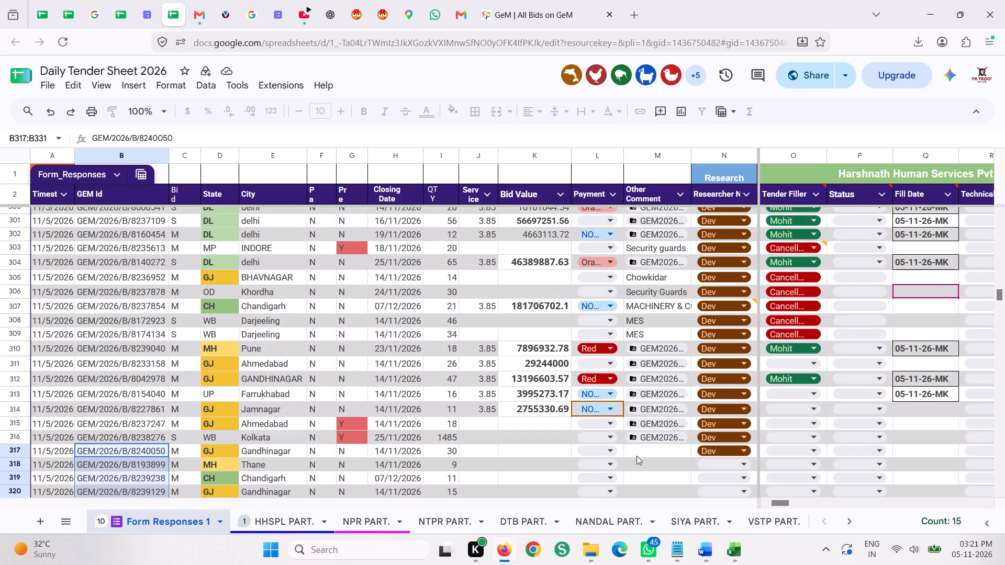
Look up the row 318 tender, GEM/2026/B/8193899, in the GeM bid listing and open its bid document.
click(155, 451)
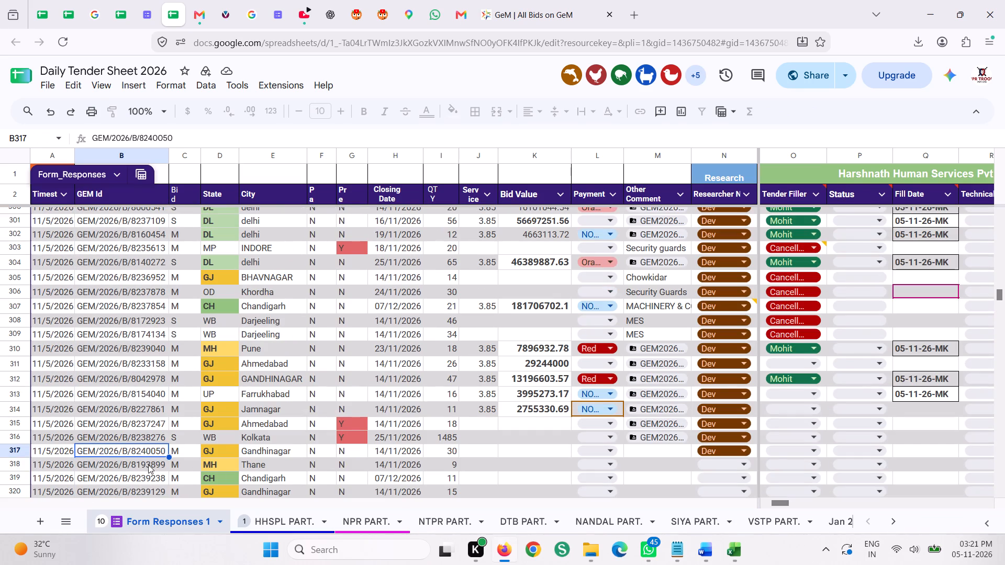
click(148, 465)
key(ctrl+c)
click(157, 449)
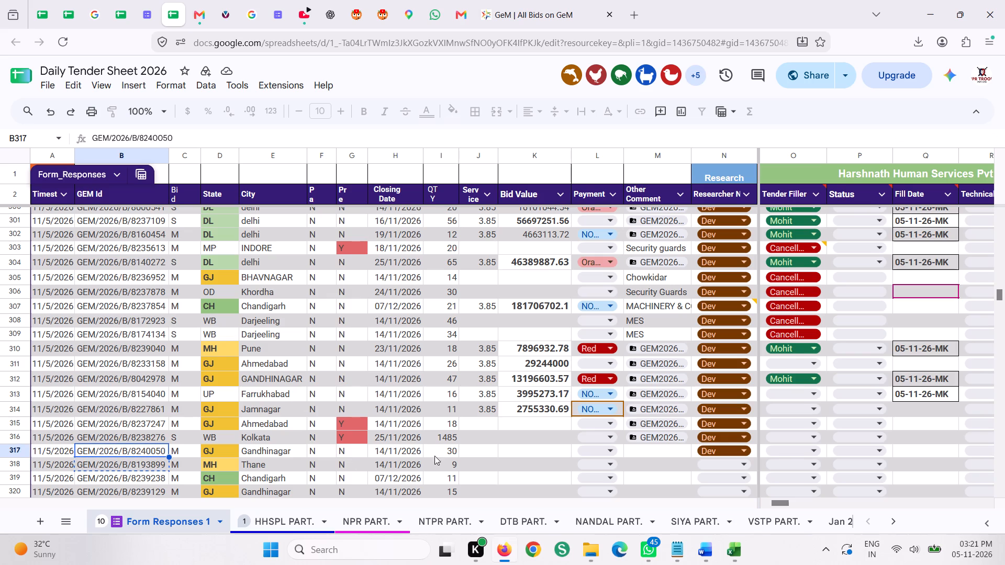
click(635, 448)
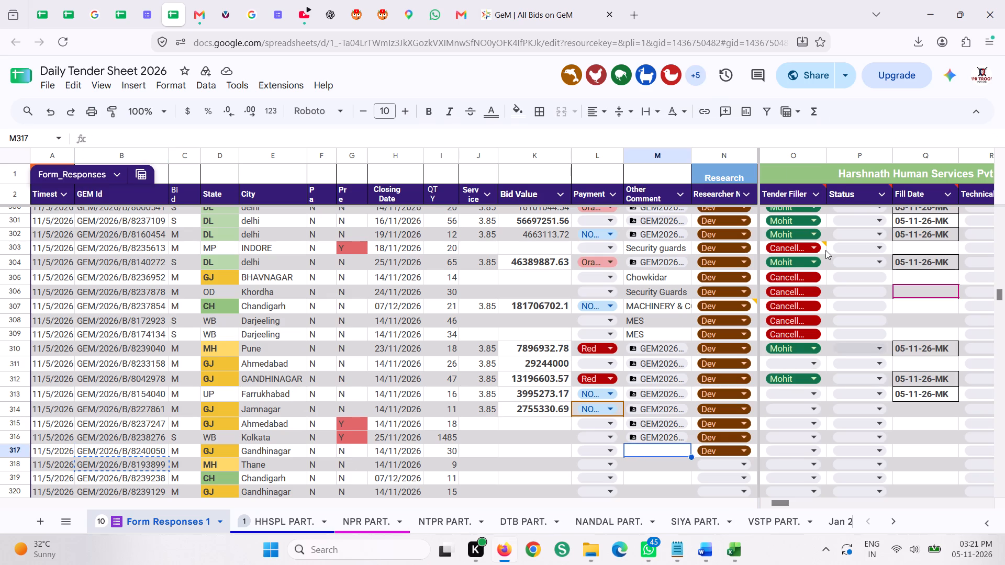
click(539, 0)
drag(832, 212, 582, 197)
key(ctrl+v)
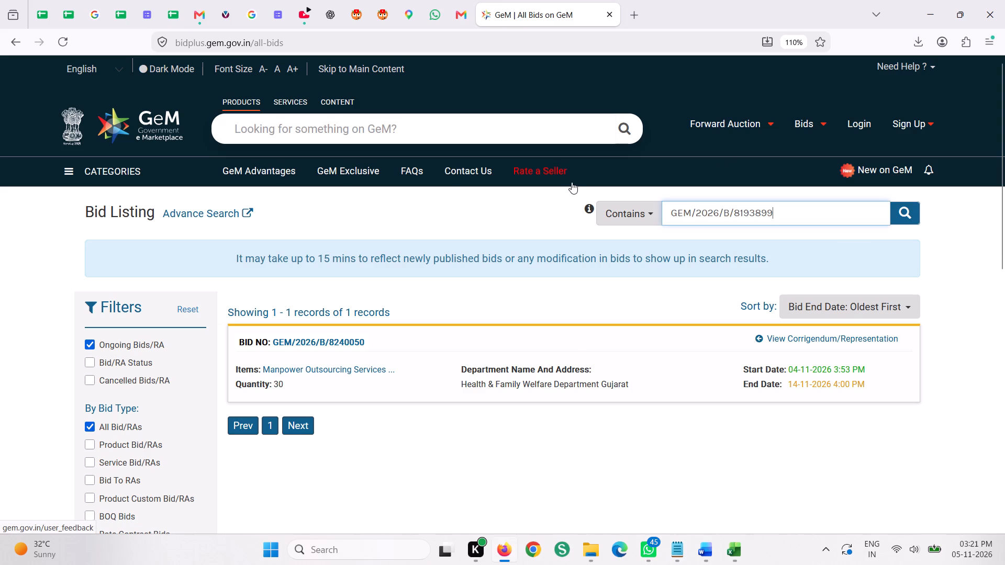
key(Return)
click(336, 341)
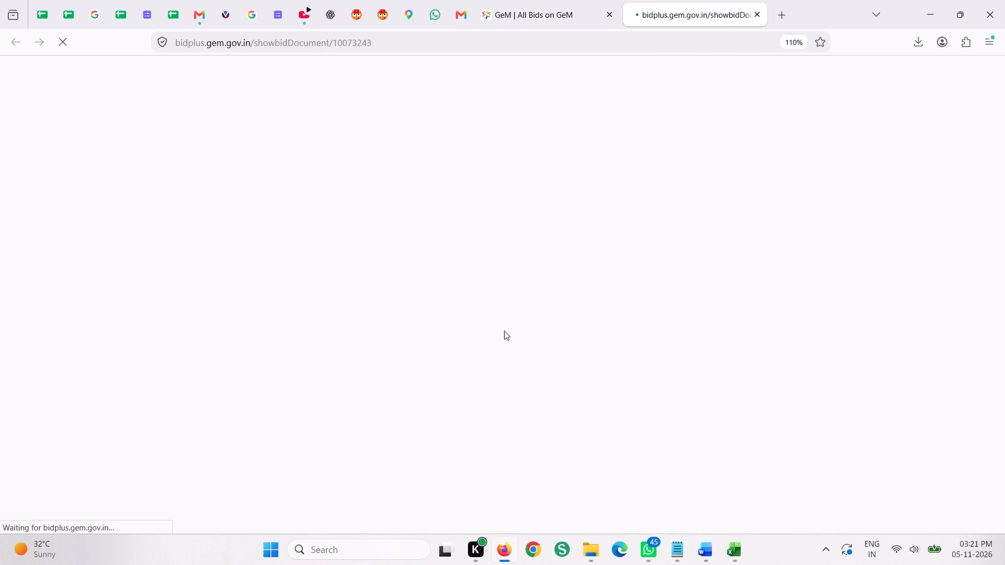
click(392, 298)
Search the bid document for the whole word SECURITY and go through its matches.
scroll(607, 331, down, 1)
click(627, 329)
key(ctrl+f)
key(s)
key(e)
key(c)
text(URITY)
key(Return)
key(Return)
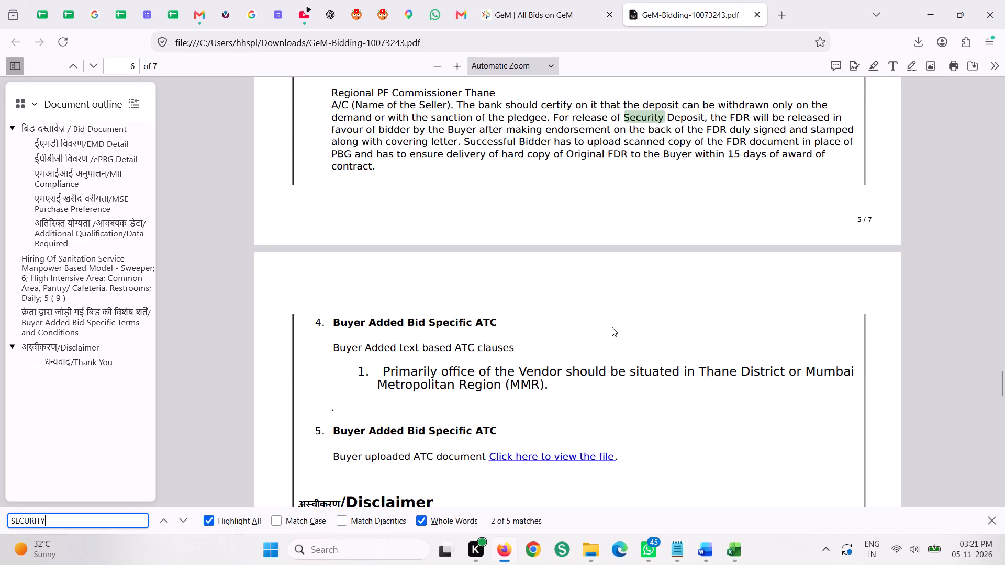
key(Return)
key(Return)
key(Return)
Search the bid document for the term WATCH.
key(BackSpace)
key(BackSpace)
key(BackSpace)
key(BackSpace)
key(BackSpace)
key(BackSpace)
key(BackSpace)
key(BackSpace)
key(BackSpace)
key(BackSpace)
key(BackSpace)
key(BackSpace)
key(BackSpace)
key(BackSpace)
key(BackSpace)
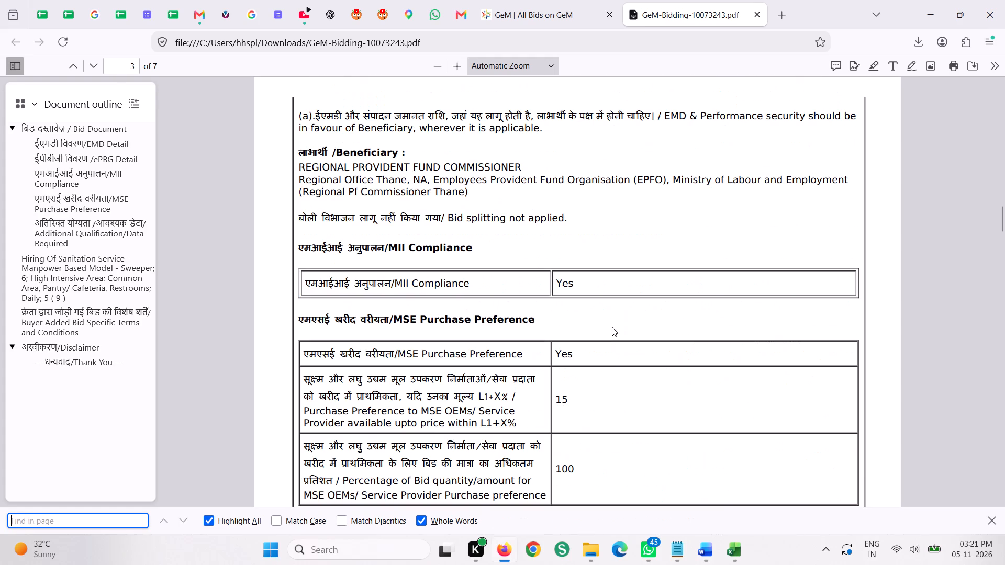
text(WATCH)
Search the bid document for the term CHOWKIDAR, and clear the search term when done.
key(BackSpace)
key(BackSpace)
key(BackSpace)
key(BackSpace)
key(BackSpace)
key(BackSpace)
key(BackSpace)
key(BackSpace)
key(BackSpace)
key(BackSpace)
key(BackSpace)
key(BackSpace)
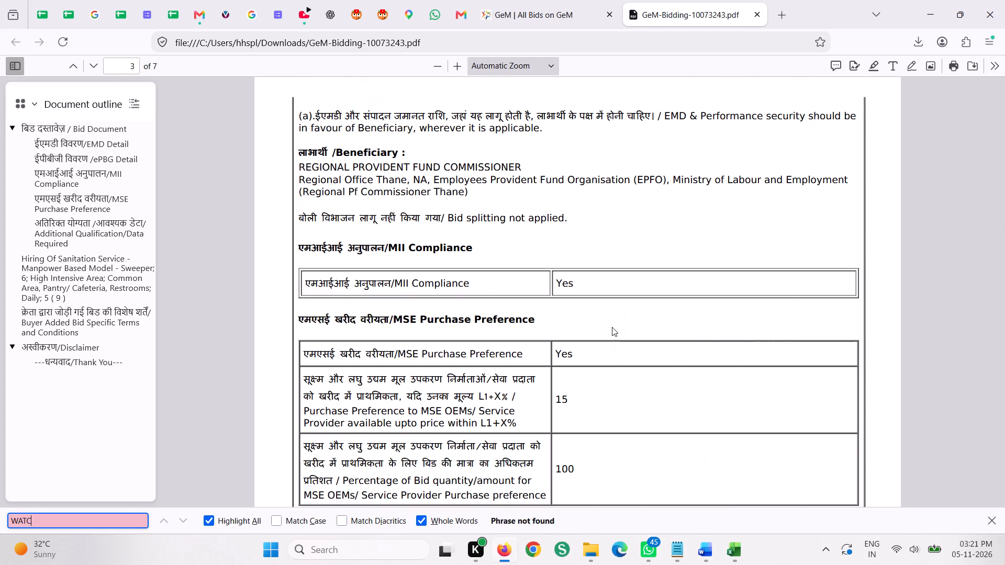
text(CHOWKIDAR)
key(BackSpace)
key(BackSpace)
key(BackSpace)
key(BackSpace)
key(BackSpace)
key(BackSpace)
key(BackSpace)
key(BackSpace)
key(BackSpace)
key(BackSpace)
key(BackSpace)
key(BackSpace)
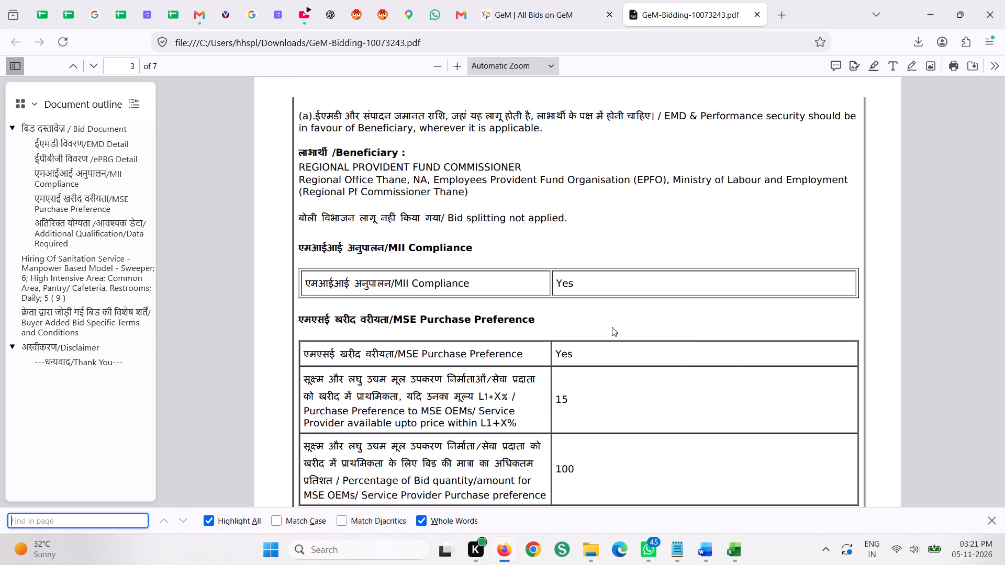
Open the linked additional scope of work document, 1792750635.pdf, and review its conditions.
scroll(612, 327, up, 3)
scroll(606, 336, down, 8)
scroll(497, 289, up, 1)
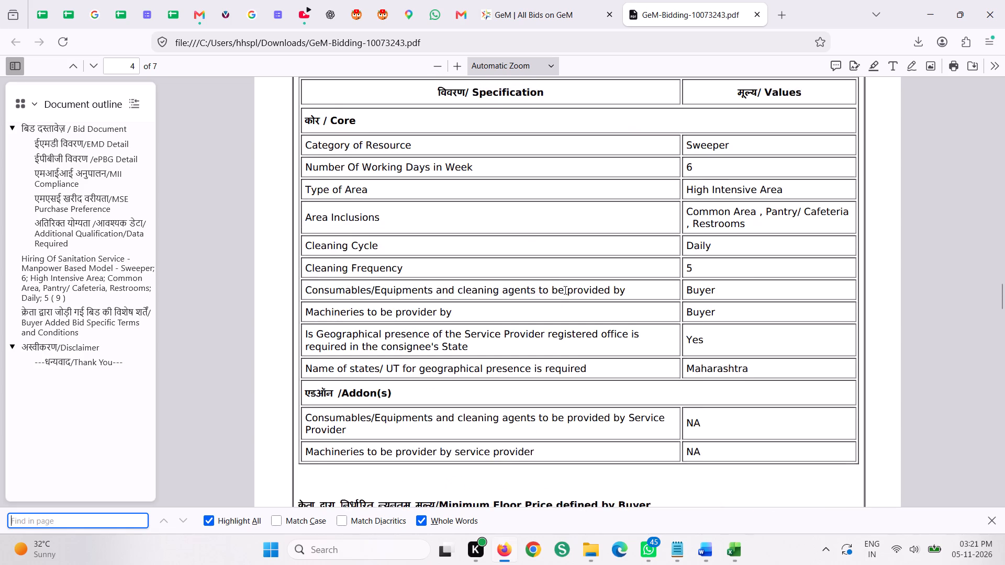
scroll(550, 285, up, 1)
scroll(573, 292, down, 1)
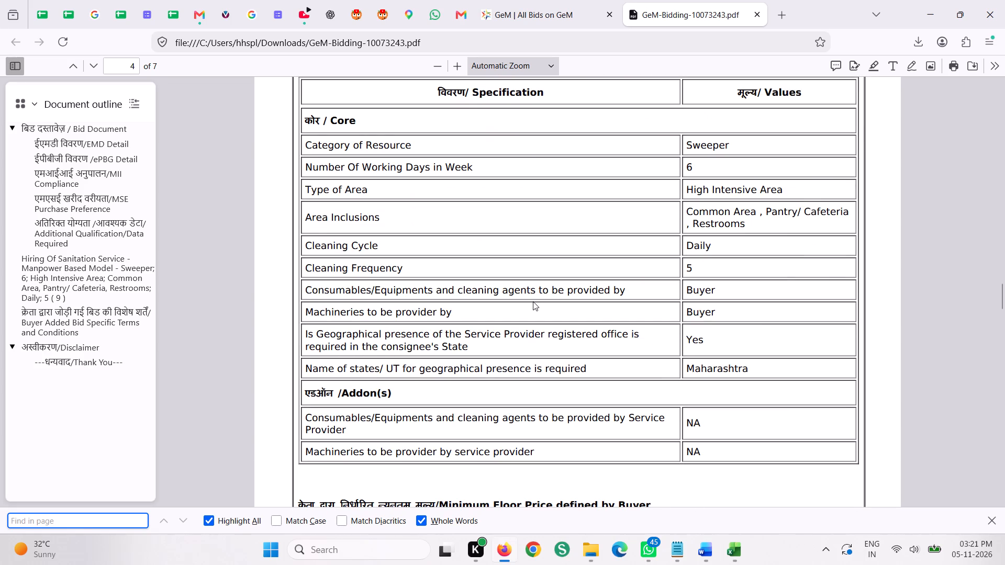
scroll(532, 295, up, 1)
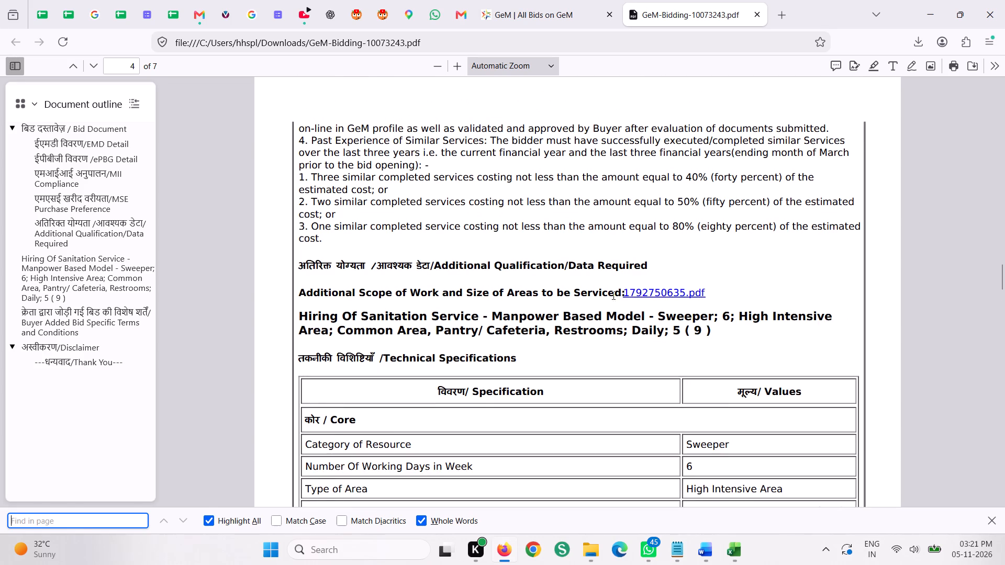
click(628, 289)
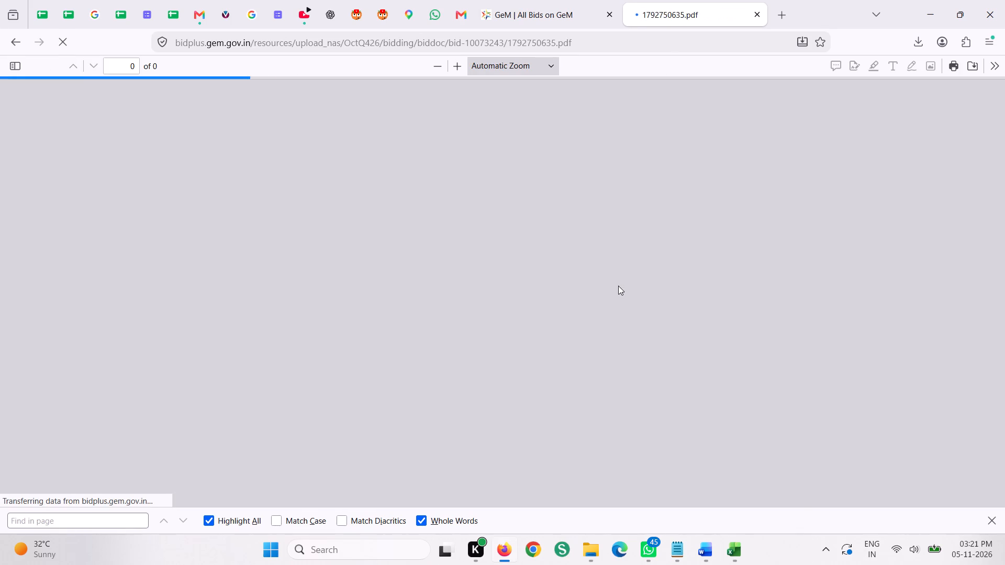
click(422, 242)
scroll(552, 276, down, 6)
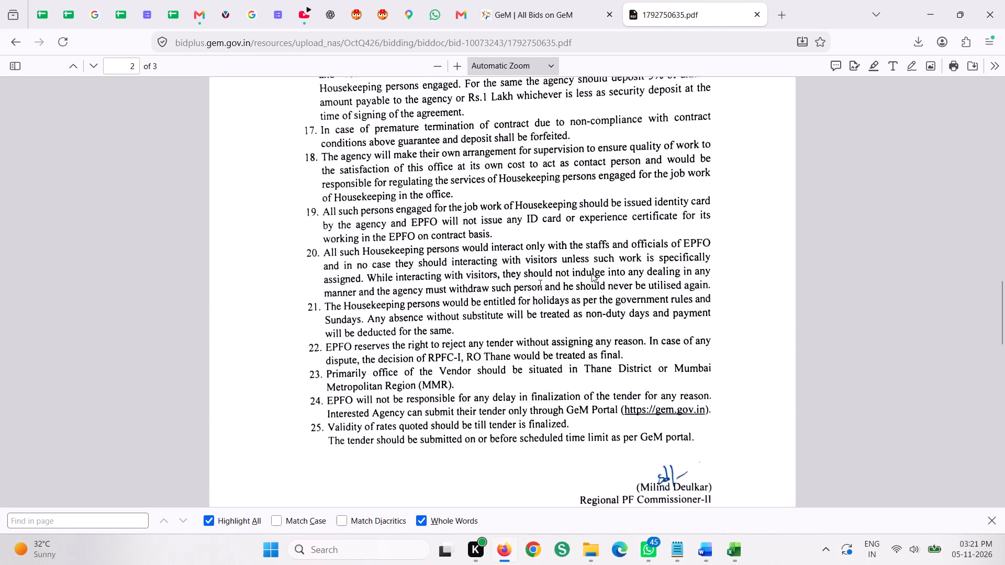
scroll(591, 273, down, 6)
scroll(687, 193, up, 2)
Return to the bid document GeM-Bidding-10073243.pdf and review the bid details on its first page.
click(6, 47)
scroll(557, 239, up, 2)
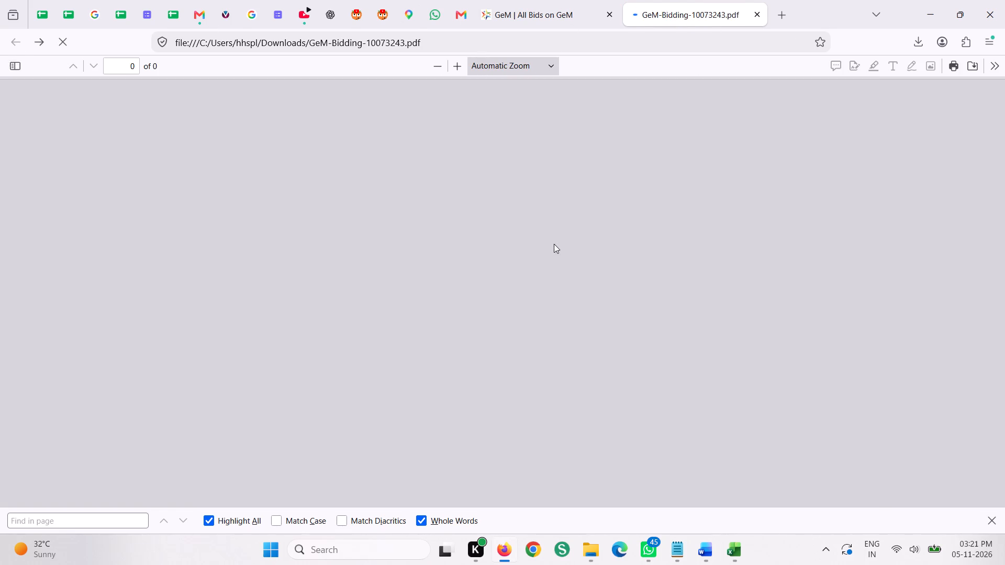
scroll(554, 244, up, 9)
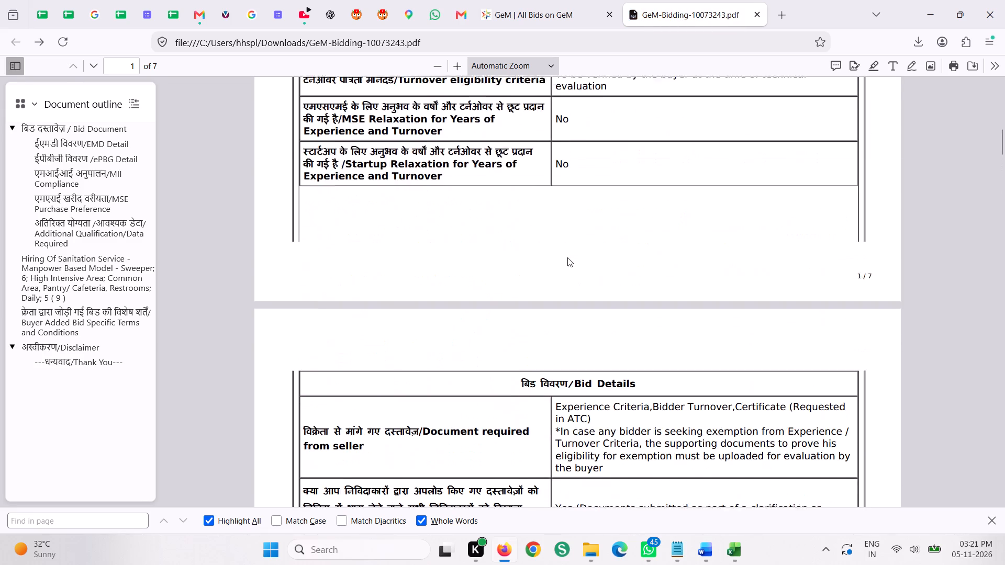
scroll(567, 257, up, 1)
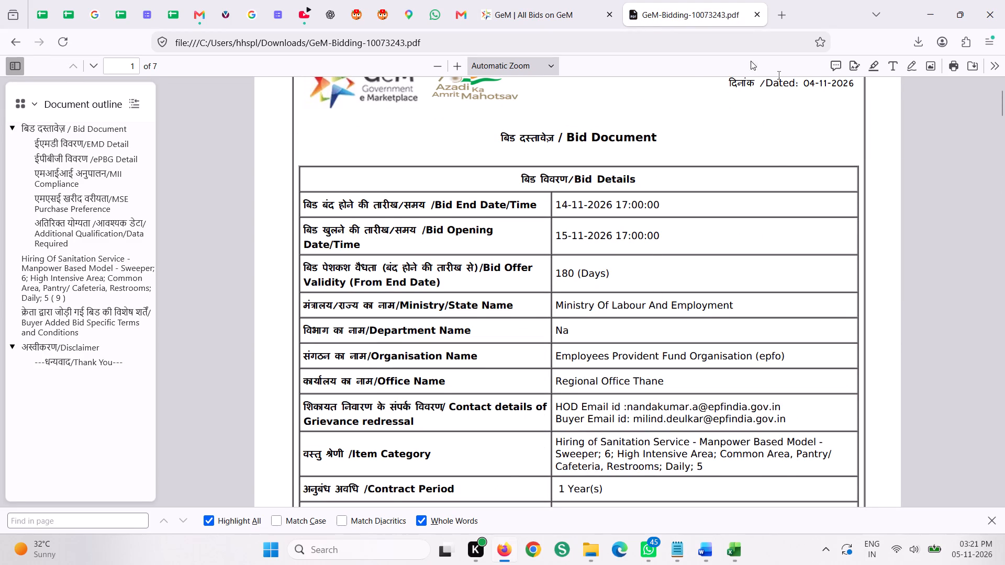
click(580, 0)
click(696, 1)
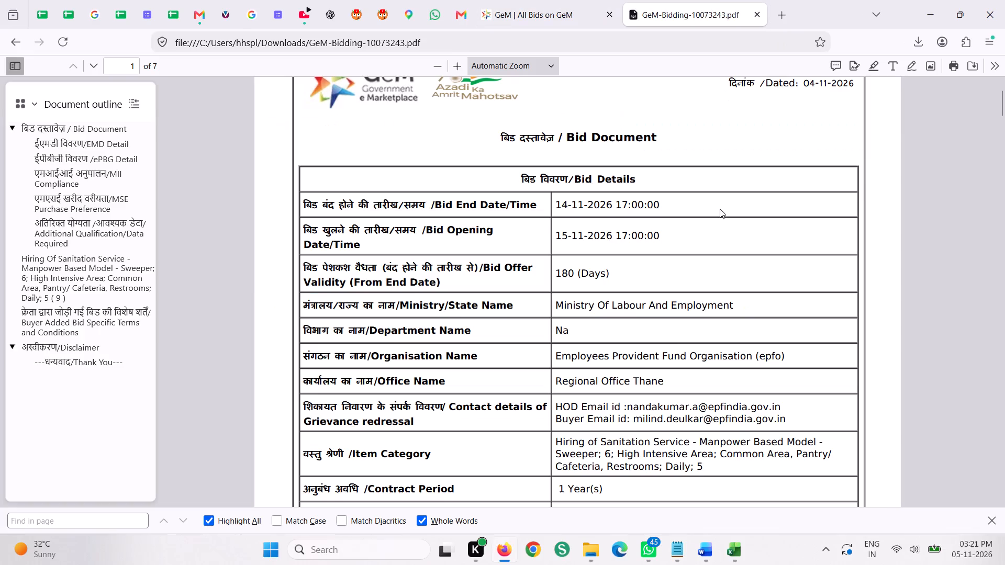
Create a folder named GEM2026B8193899 in the DEV1 folder on the Drive.
click(590, 551)
right_click(646, 274)
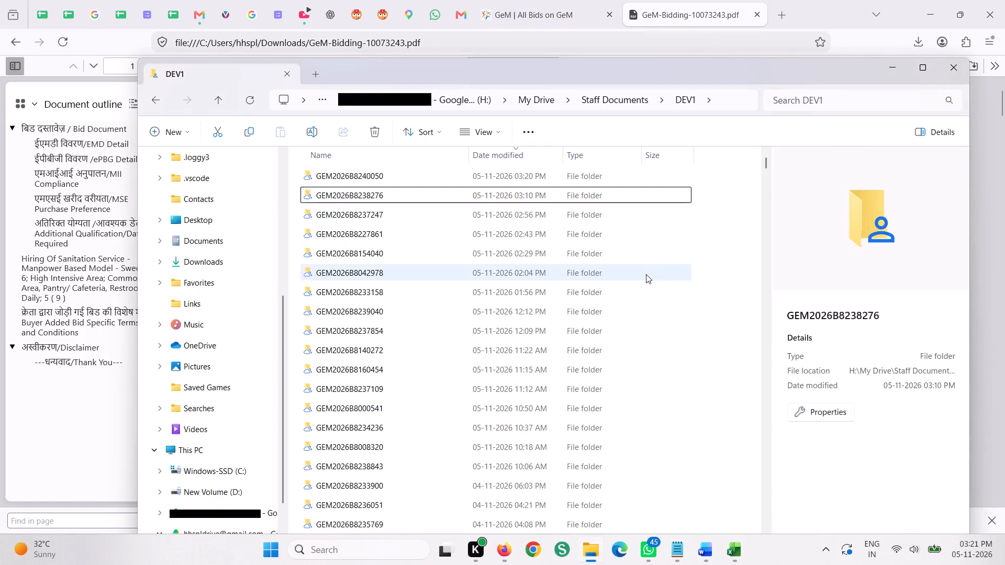
click(685, 375)
click(863, 169)
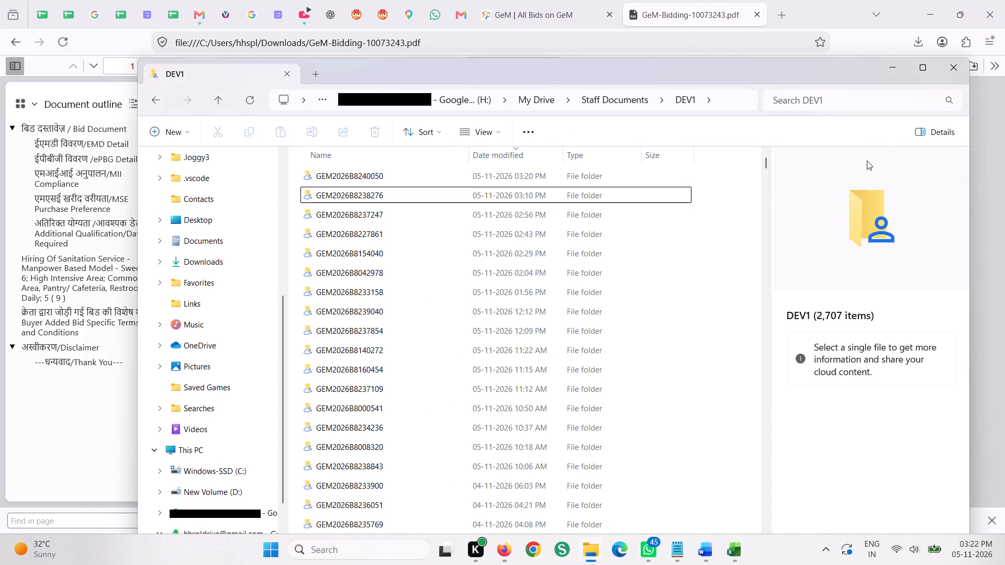
key(ctrl+v)
key(Return)
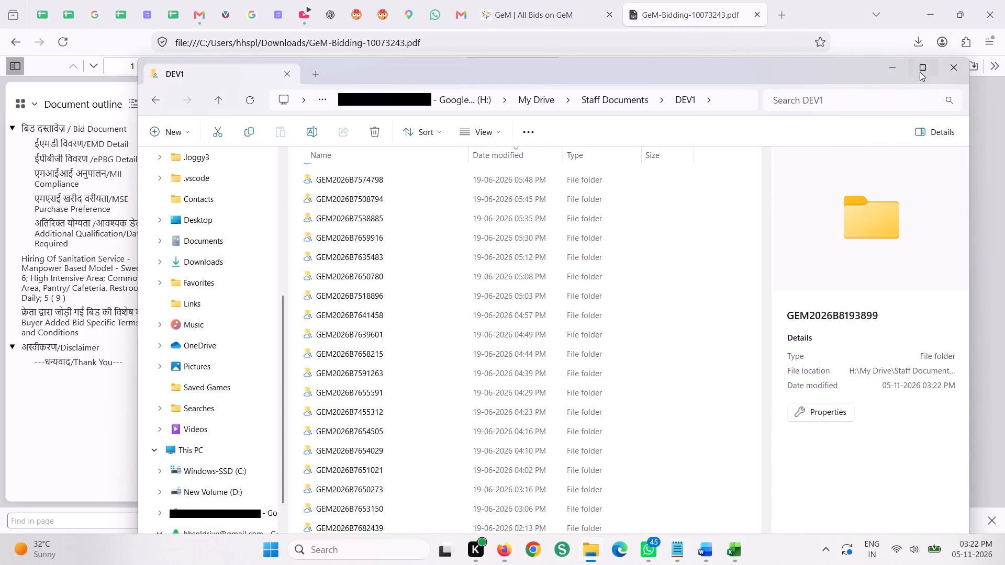
List the DEV1 folders with the newest first and open the GEM2026B8193899 folder.
click(921, 70)
scroll(377, 176, up, 14)
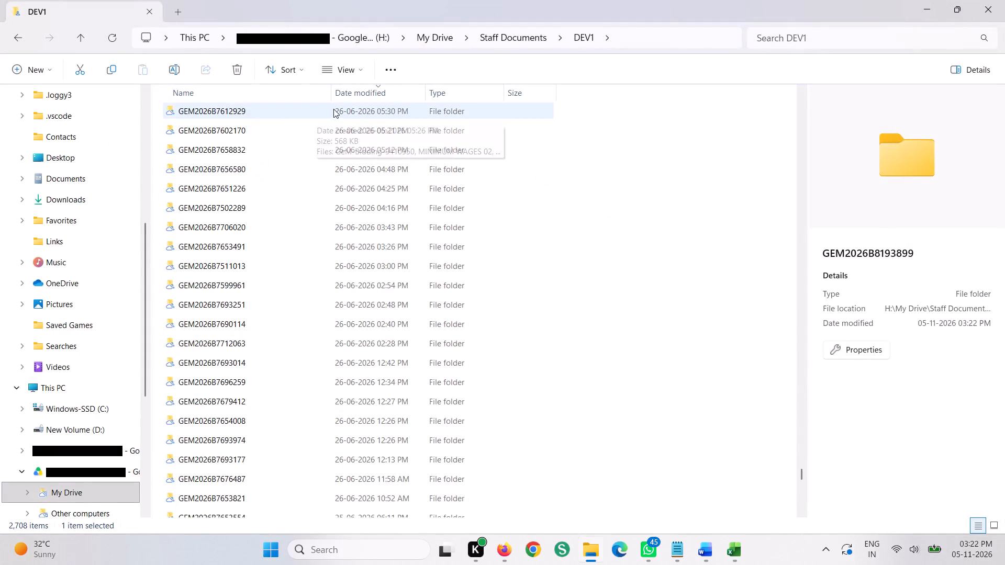
click(353, 93)
click(353, 93)
scroll(242, 119, up, 3)
double_click(242, 115)
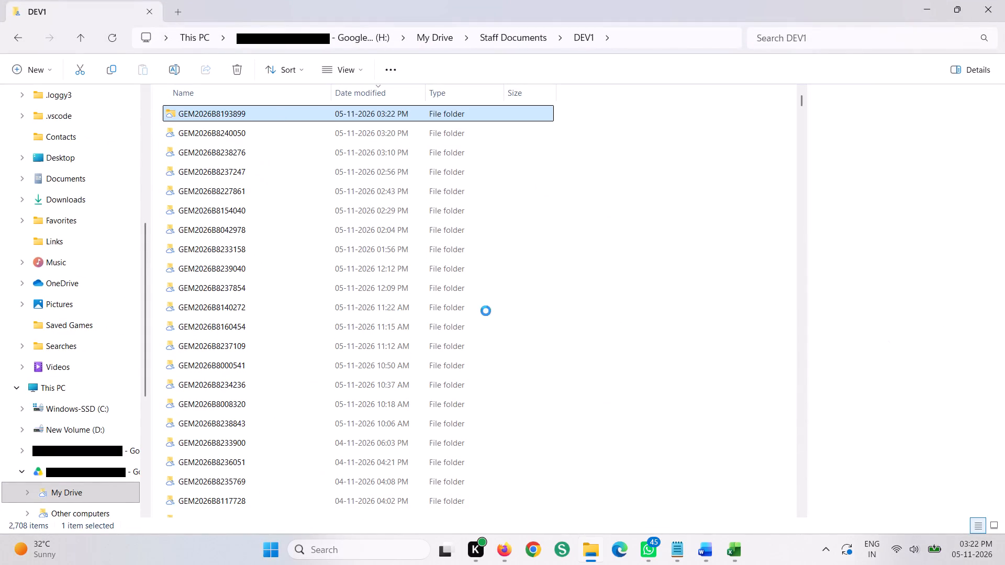
Save the bid document as GeM-Bidding-10073243 in the DEV1 folder GEM2026B8193899.
click(508, 547)
scroll(669, 358, up, 2)
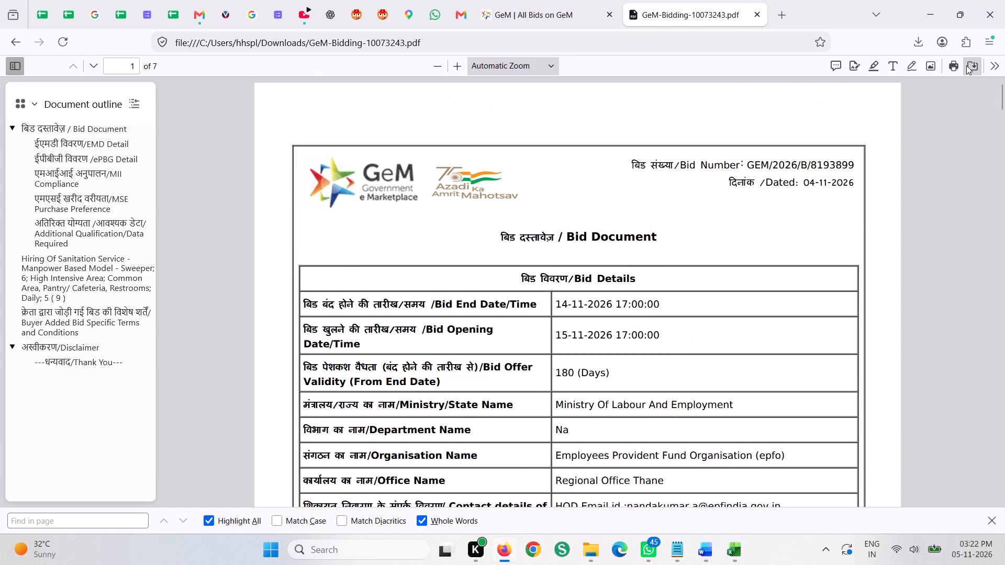
click(966, 65)
scroll(477, 202, up, 9)
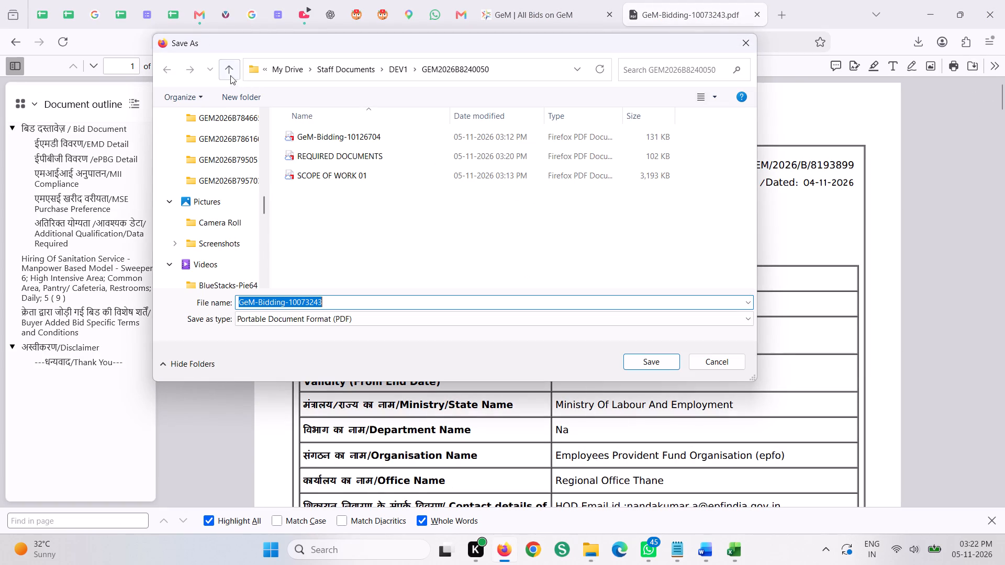
click(227, 70)
scroll(304, 146, up, 5)
double_click(341, 137)
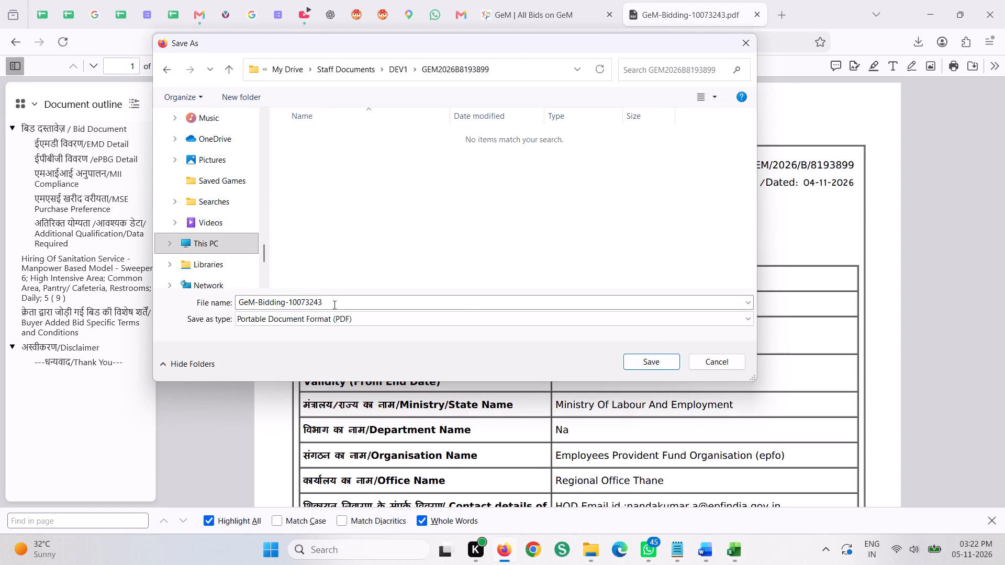
click(334, 303)
click(641, 357)
Open the additional scope of work document 1792750635.pdf linked in the bid document.
scroll(687, 352, down, 7)
scroll(614, 293, down, 3)
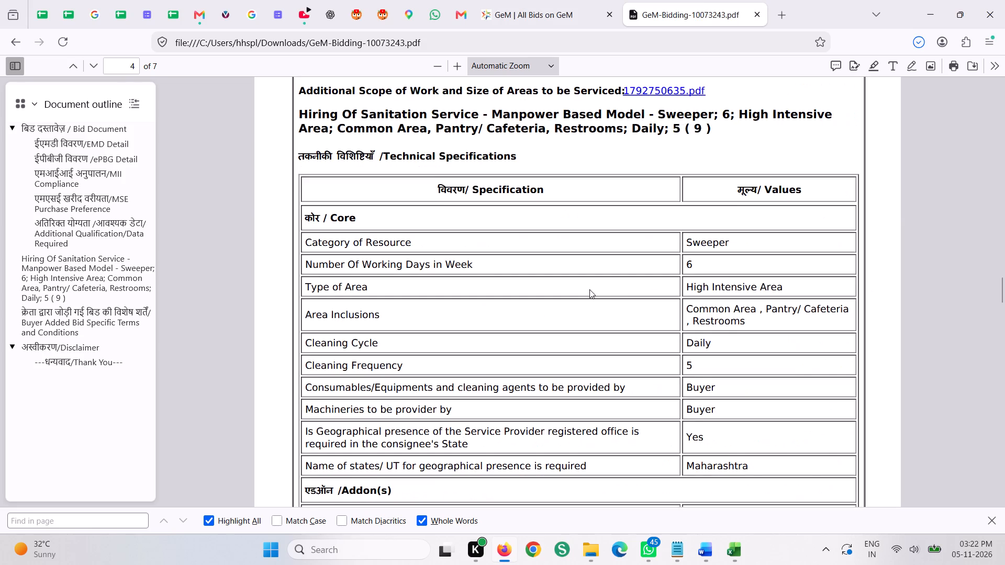
scroll(589, 289, up, 1)
click(641, 390)
scroll(685, 388, up, 3)
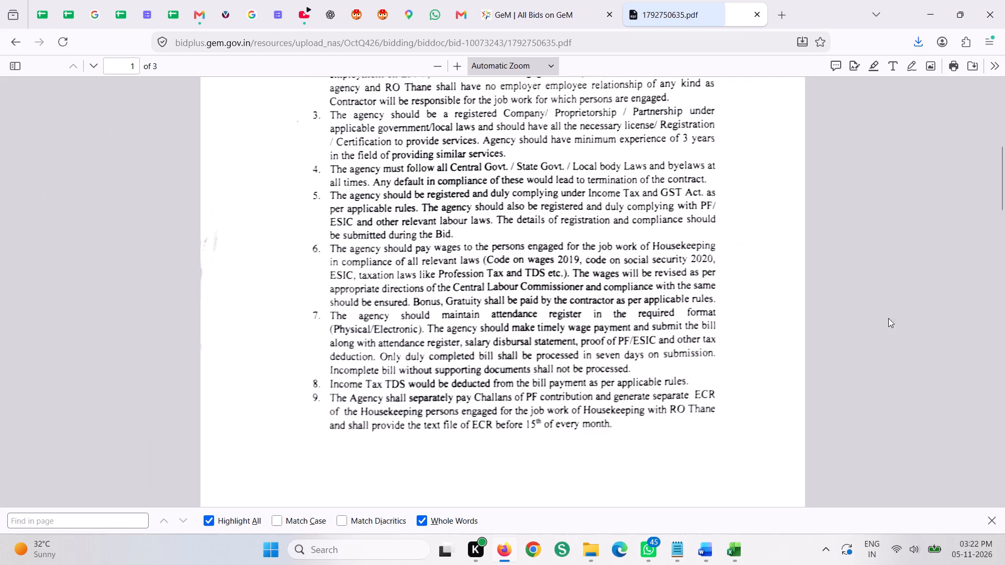
scroll(888, 318, up, 6)
Save the scope document as SCOPE OF WORK 01 in the DEV1 folder GEM2026B8193899.
click(975, 66)
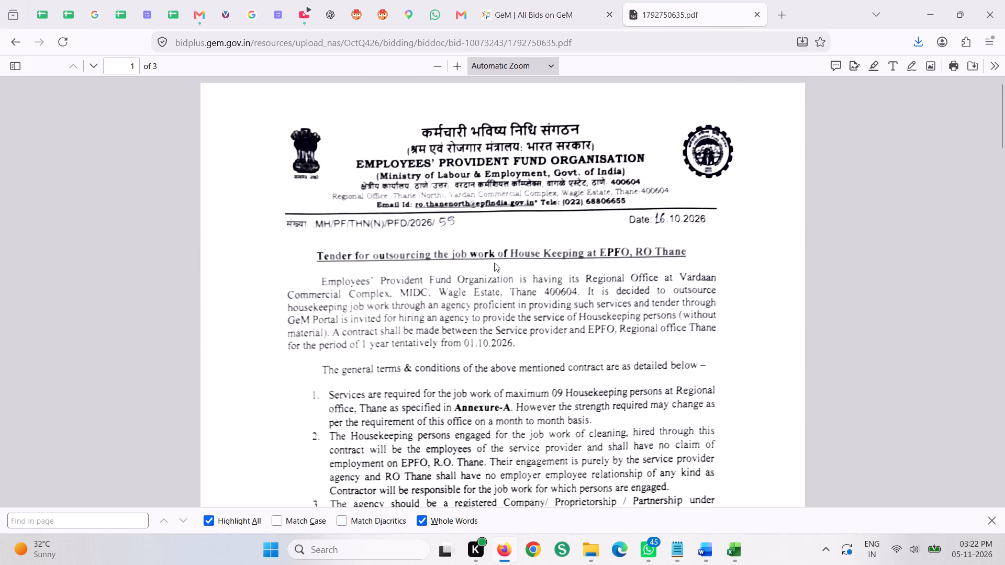
scroll(494, 264, up, 11)
click(232, 70)
scroll(317, 142, up, 2)
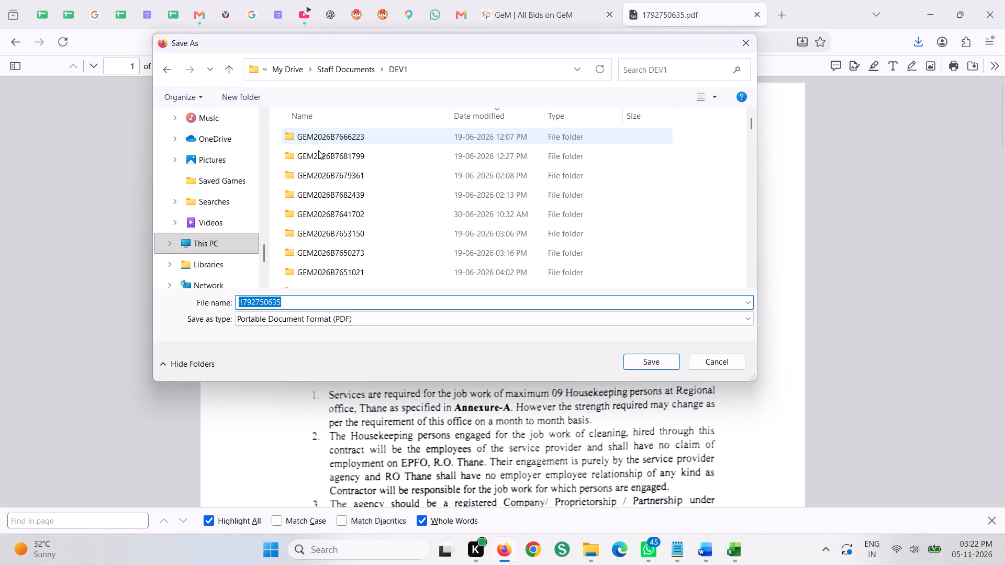
scroll(318, 150, up, 3)
double_click(342, 135)
click(283, 305)
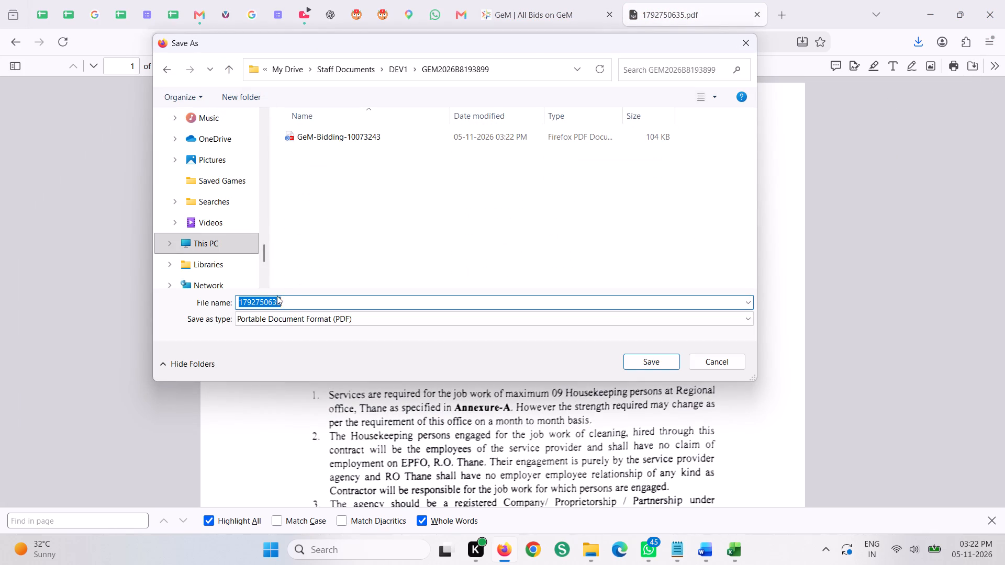
text(SCOPE OPF)
key(space)
key(BackSpace)
key(BackSpace)
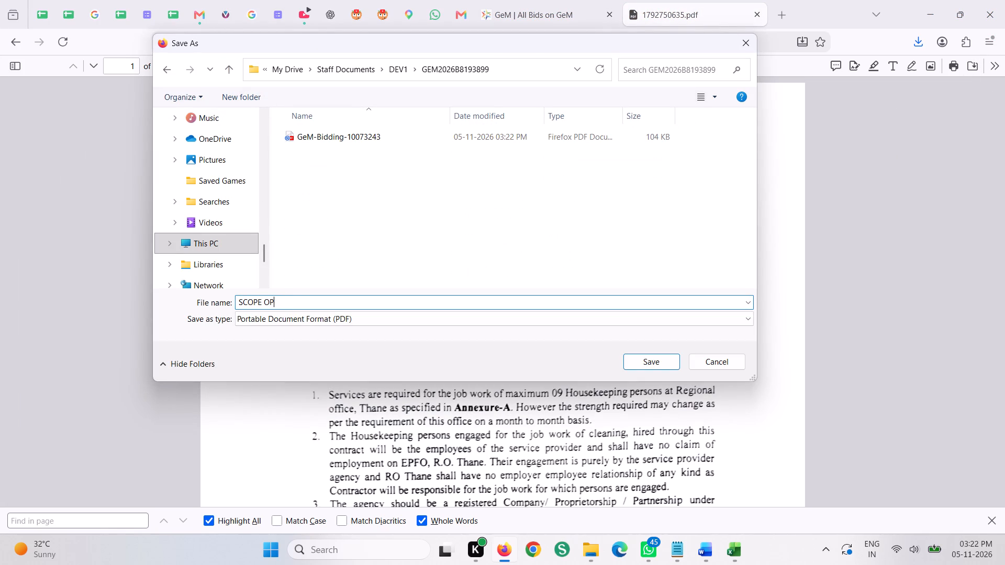
key(BackSpace)
text(F WORK 01)
key(Return)
Look through all three pages of the scope of work document 1792750635.pdf.
scroll(365, 220, down, 14)
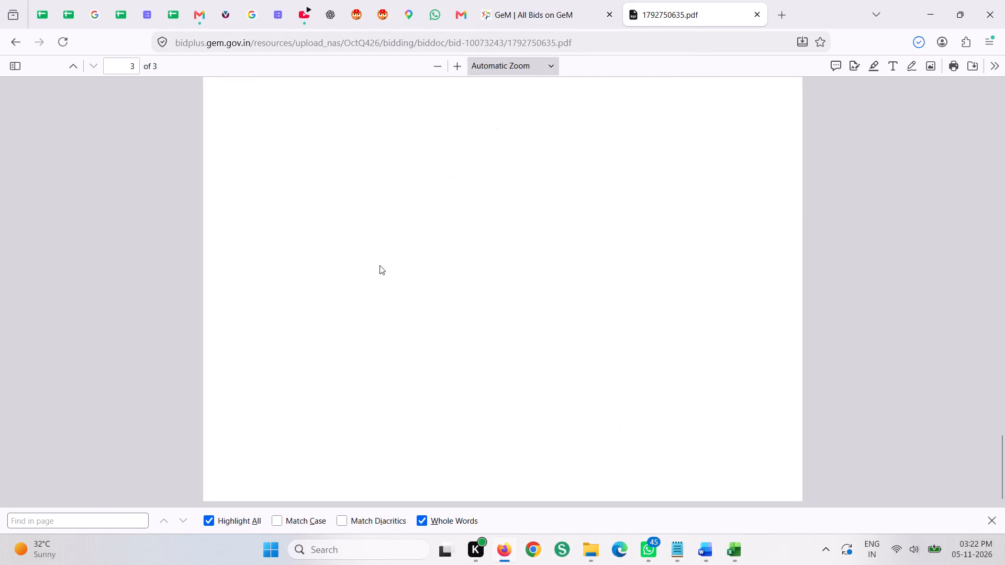
scroll(379, 265, down, 3)
scroll(381, 267, up, 2)
scroll(472, 244, up, 4)
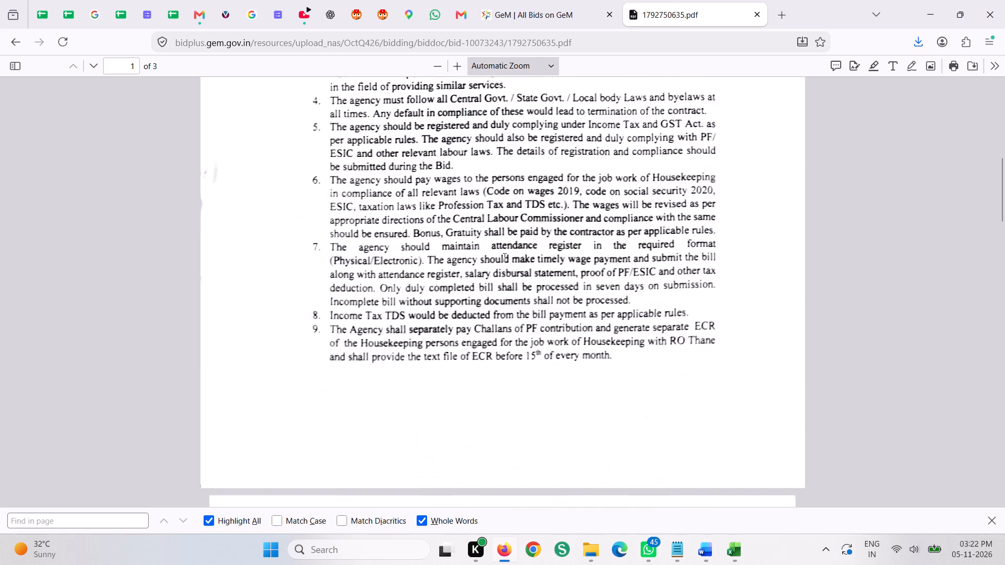
scroll(504, 257, up, 2)
scroll(605, 263, up, 1)
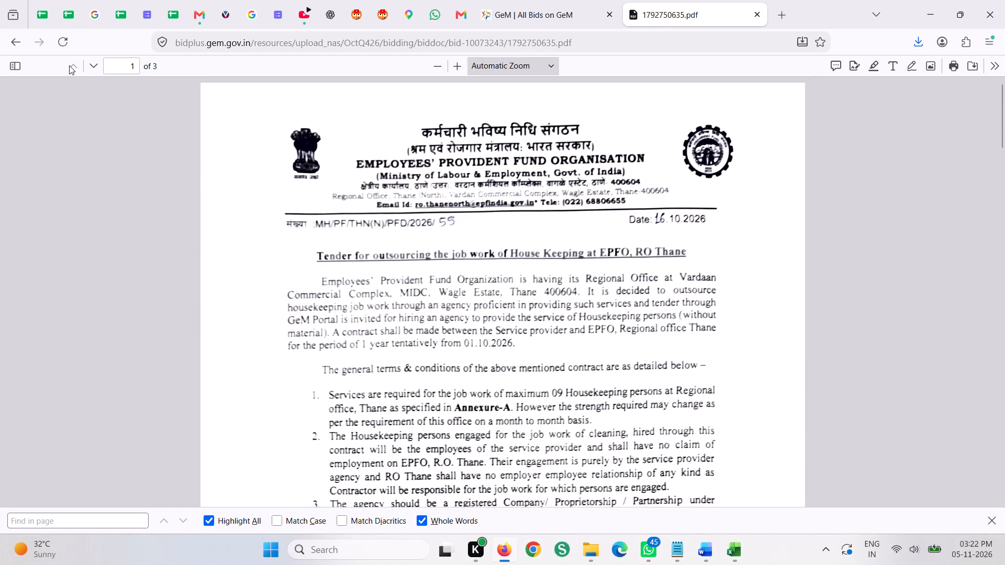
Return to the bid document and copy the Addon(s) line "Consumables/Equipments and cleaning agents to be provided by Service" on page 4.
click(12, 37)
scroll(615, 325, down, 2)
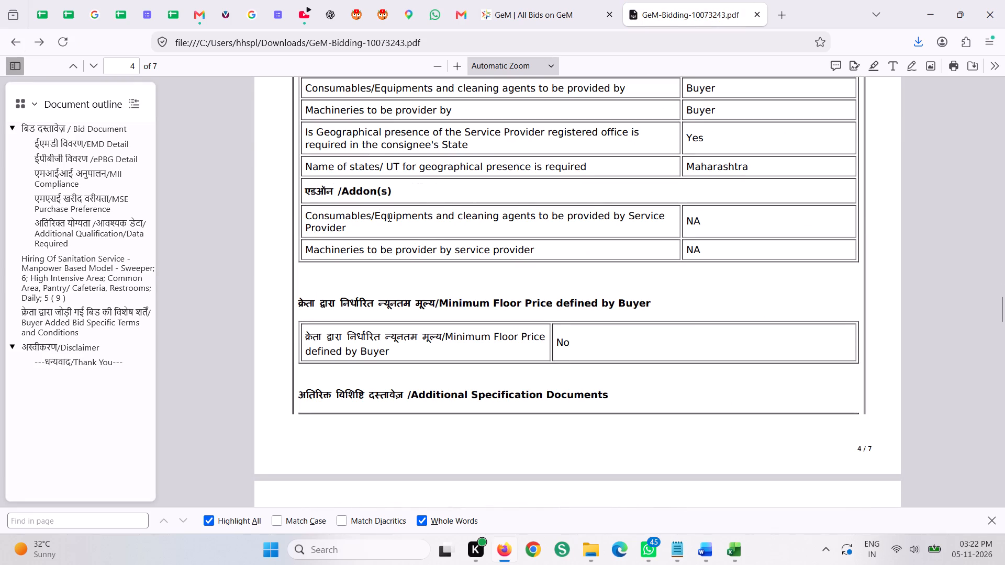
triple_click(385, 217)
key(ctrl+c)
key(ctrl+c)
key(ctrl+c)
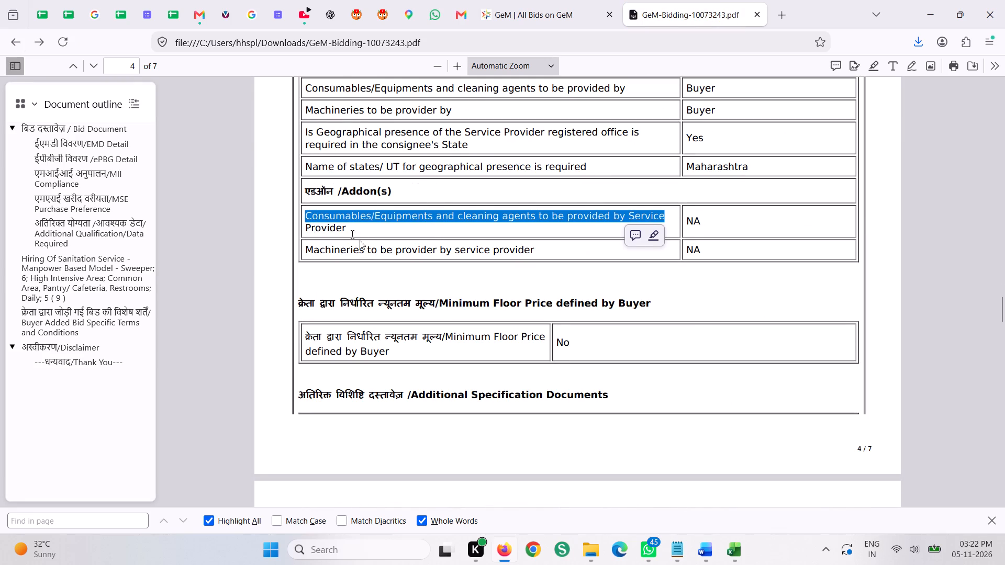
Review the technical specifications for the Sweeper sanitation service on page 4 of the bid document.
scroll(415, 277, down, 2)
scroll(540, 247, up, 2)
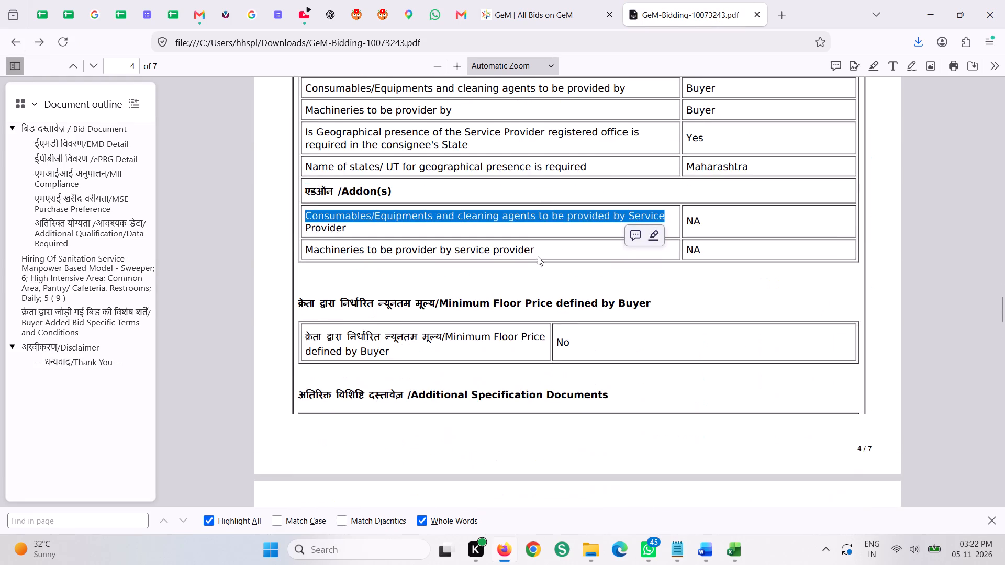
scroll(534, 257, up, 1)
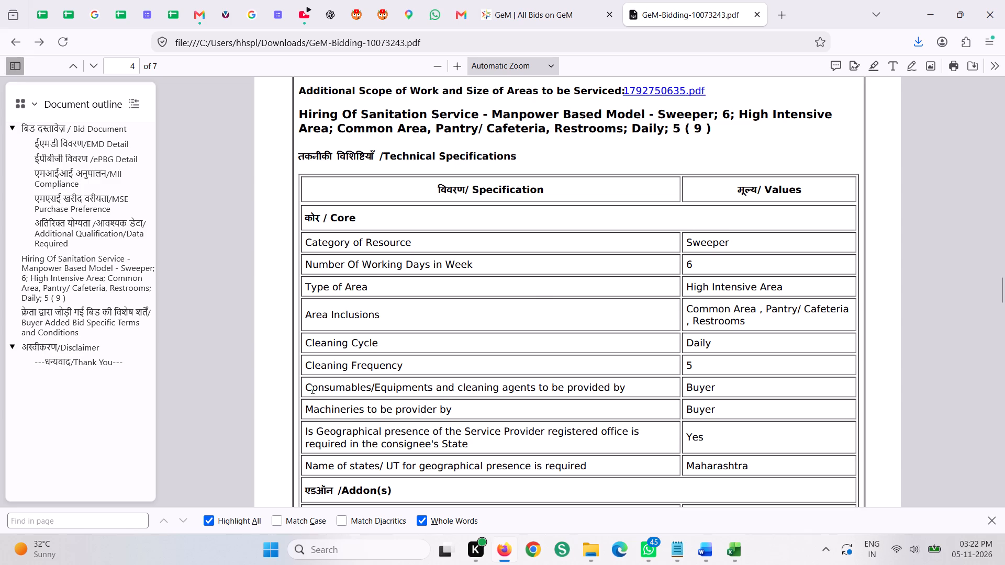
Copy the Core specification label "Consumables/Equipments and cleaning agents to be provided by" from page 4 of the bid document.
triple_click(309, 385)
key(ctrl+c)
key(ctrl+c)
key(ctrl+c)
In the REQUIRED DOCUMENTS Word file, delete all the old list text following "1.SHOPACT –".
click(705, 551)
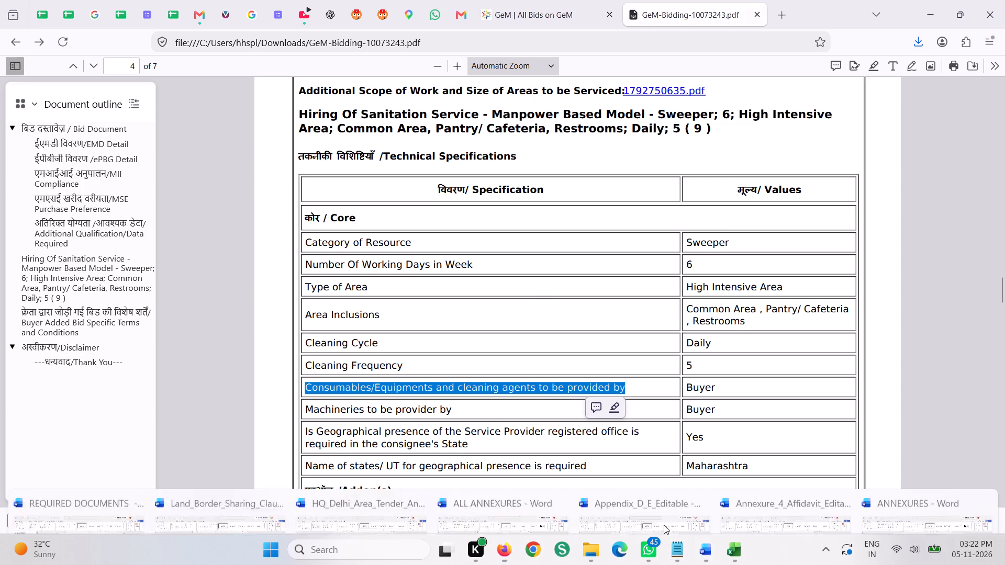
click(111, 493)
scroll(407, 397, up, 2)
drag(468, 268, 528, 318)
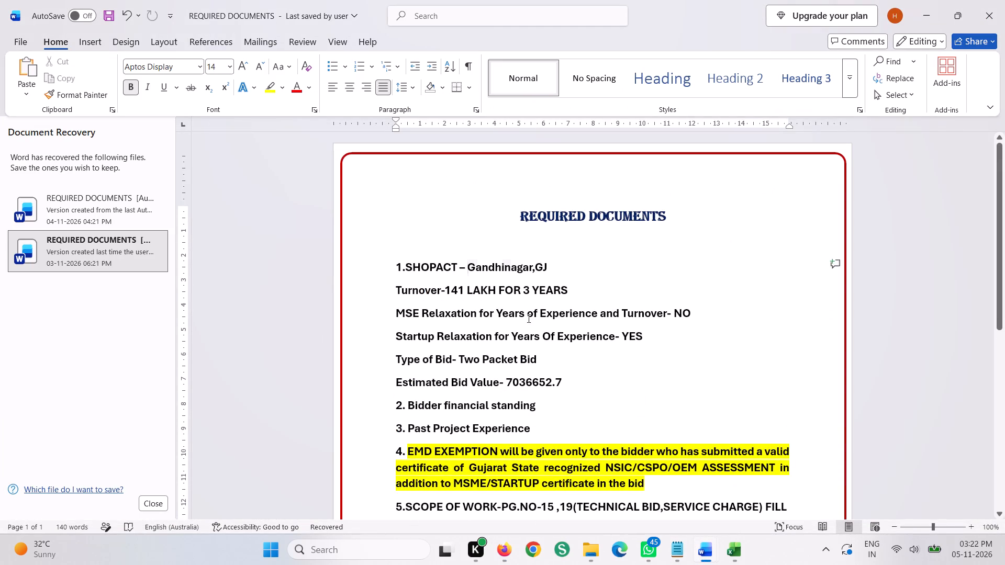
drag(528, 318, 828, 470)
key(BackSpace)
Add item "2." below the SHOPACT line with the copied text "Consumables/Equipments and cleaning agents to be provided by".
key(Return)
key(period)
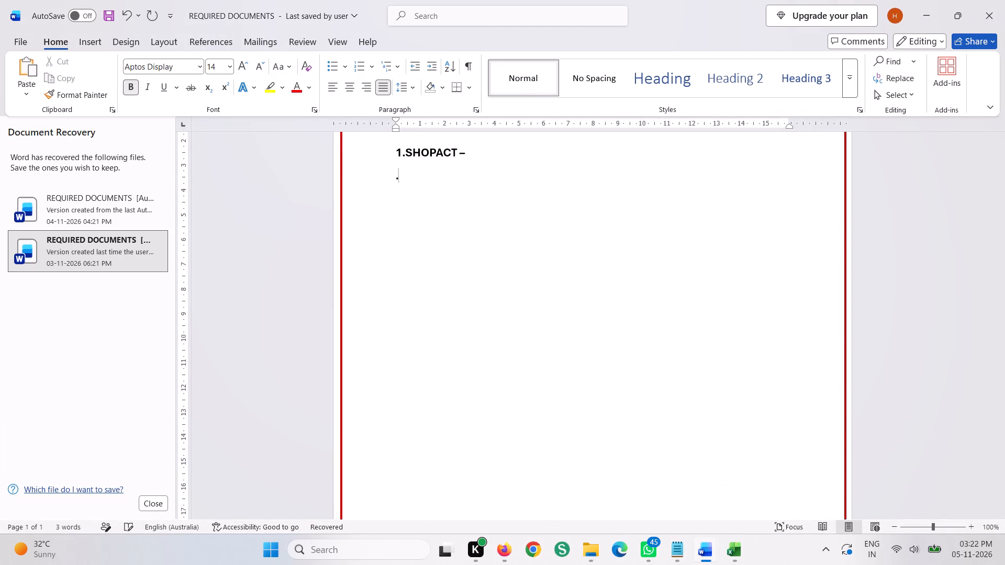
key(BackSpace)
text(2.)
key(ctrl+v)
Copy "Machineries to be provider by" from the bid's Core specifications and append it to item 2 in REQUIRED DOCUMENTS.
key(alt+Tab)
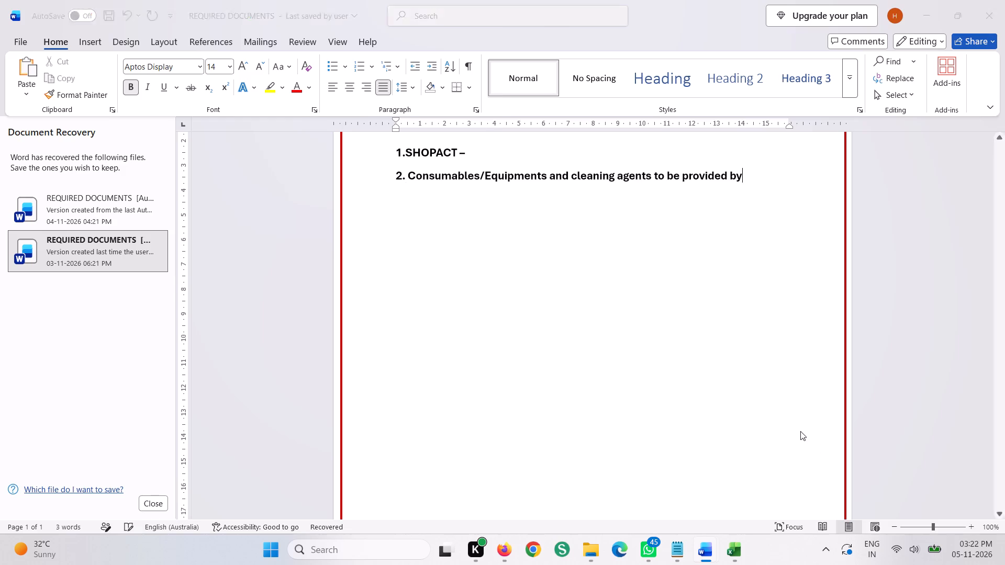
triple_click(397, 406)
key(ctrl+c)
key(ctrl+c)
key(alt+Tab)
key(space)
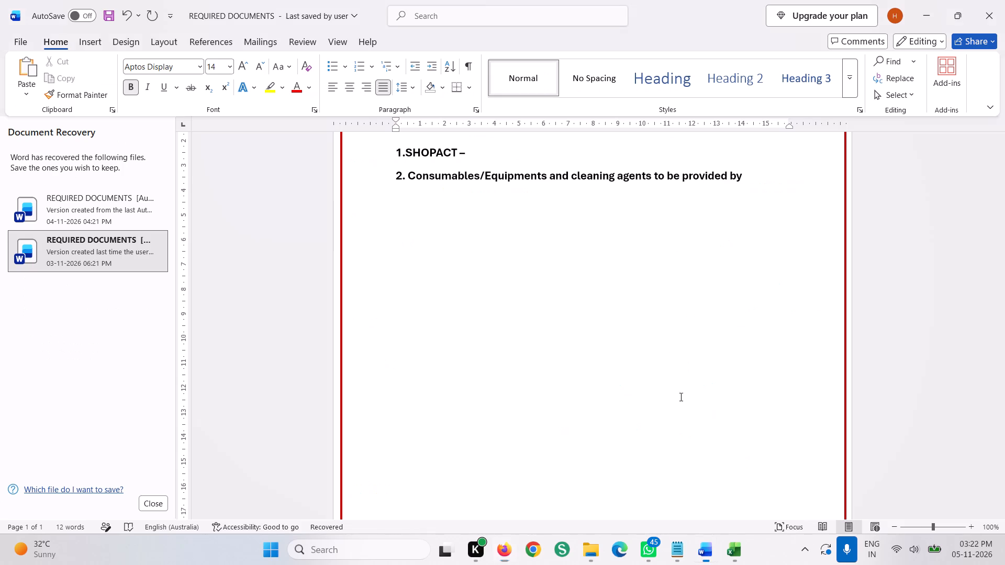
key(ctrl+v)
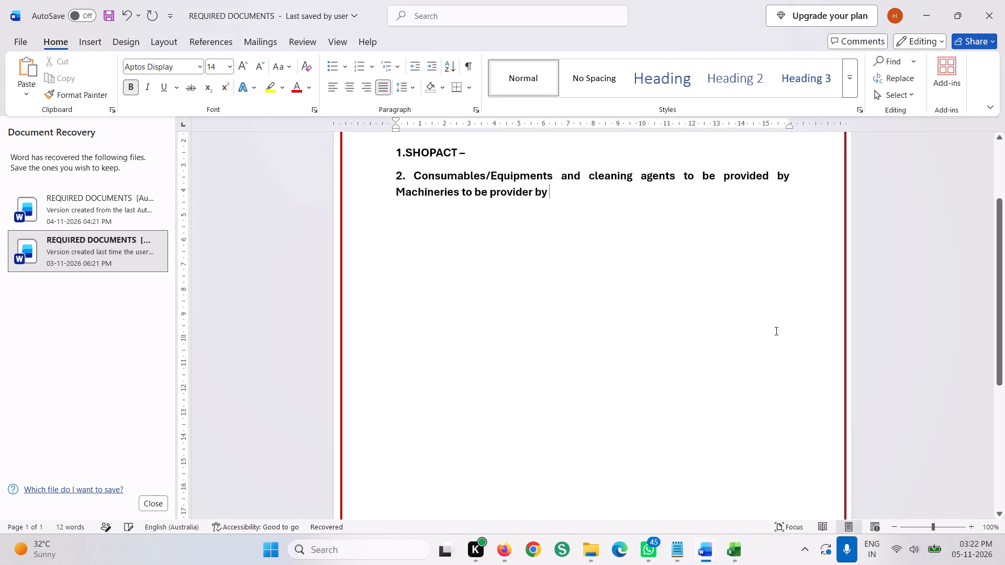
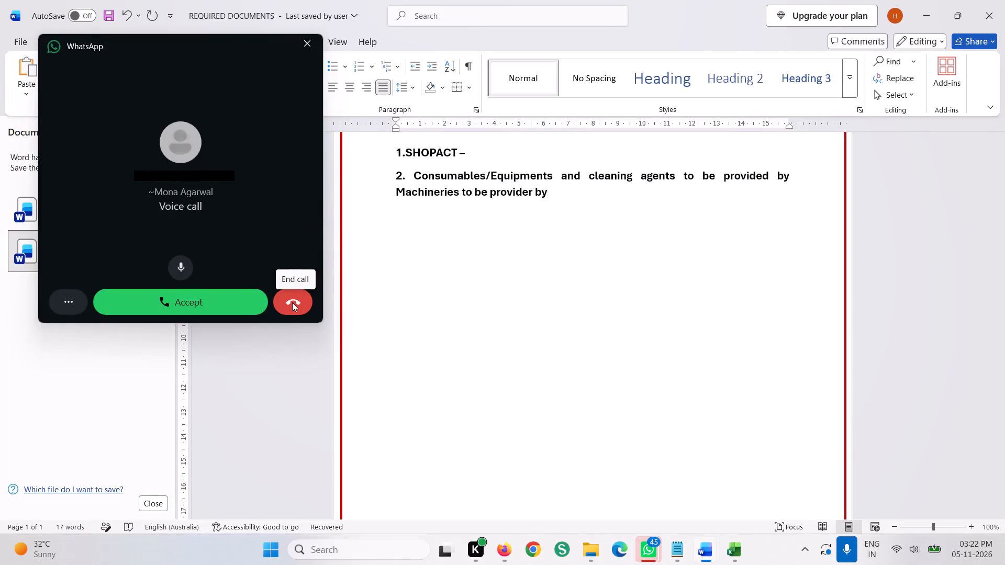
Complete item 2 of the required documents list with "-BUYER" and start a new line numbered "3.".
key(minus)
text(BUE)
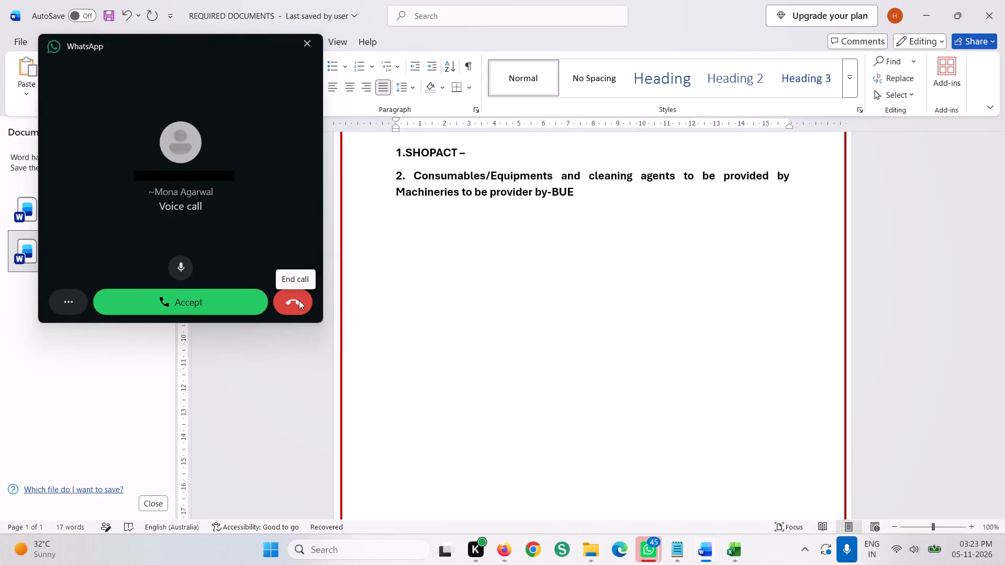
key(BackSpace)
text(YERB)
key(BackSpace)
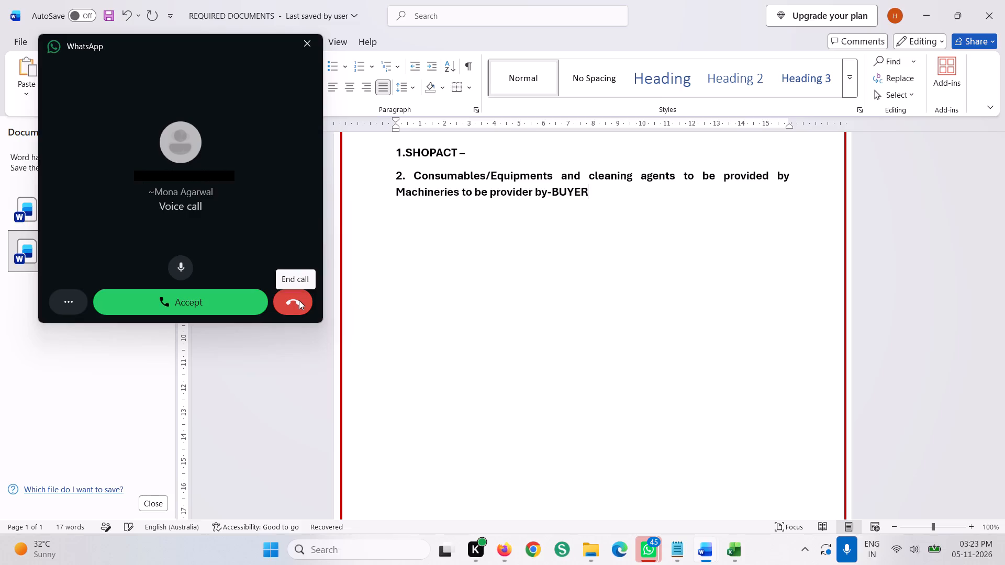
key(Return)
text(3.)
Switch back to the bid document GeM-Bidding-10073243.pdf in Firefox.
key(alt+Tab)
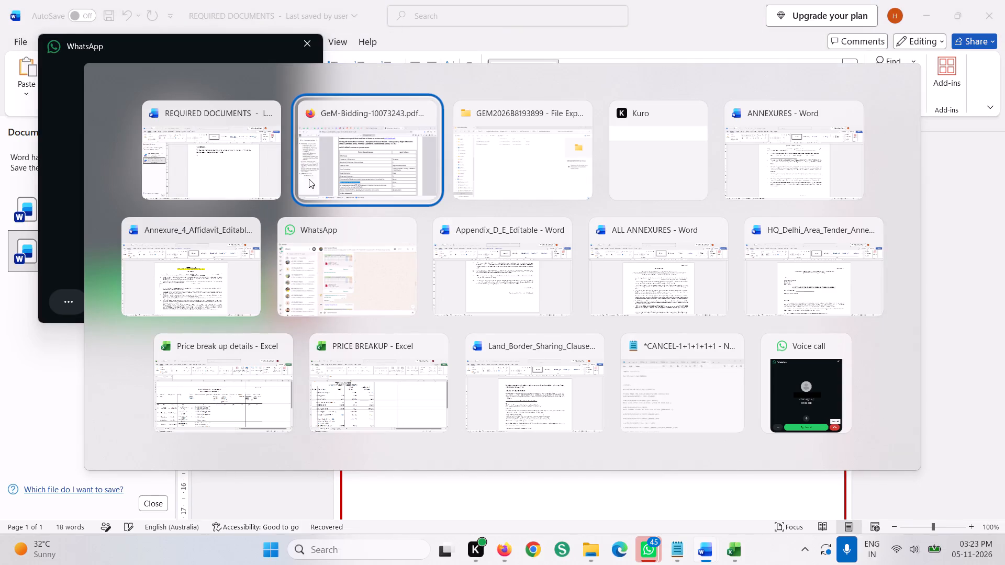
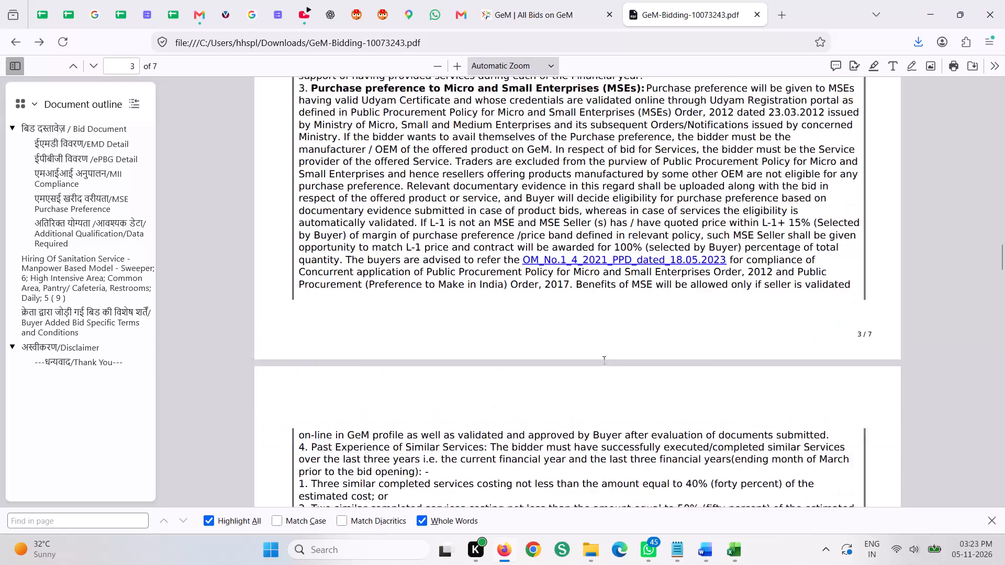
Check the eligibility details on page 1 of the bid document and return to the REQUIRED DOCUMENTS list in Word.
scroll(574, 315, up, 1)
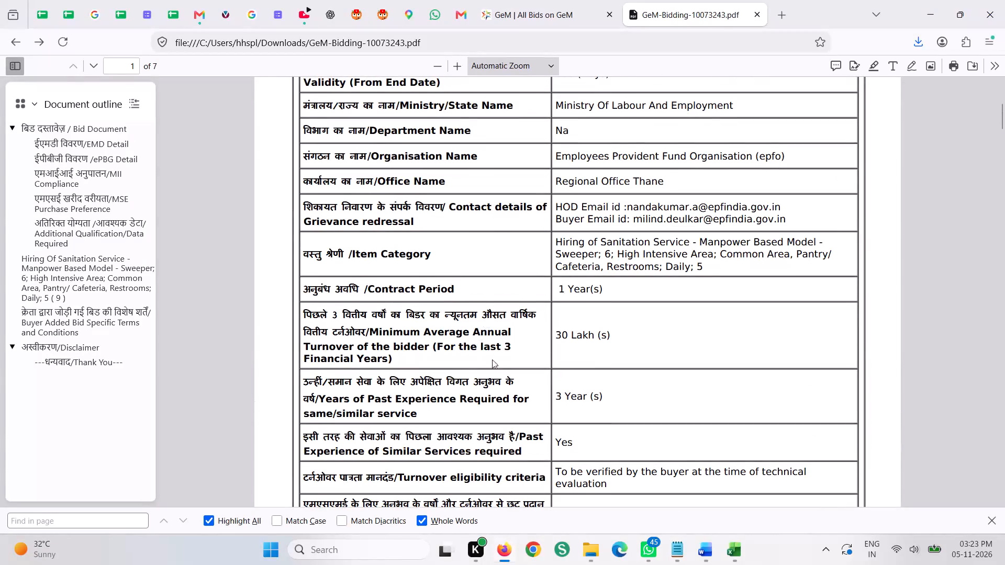
key(alt+Tab)
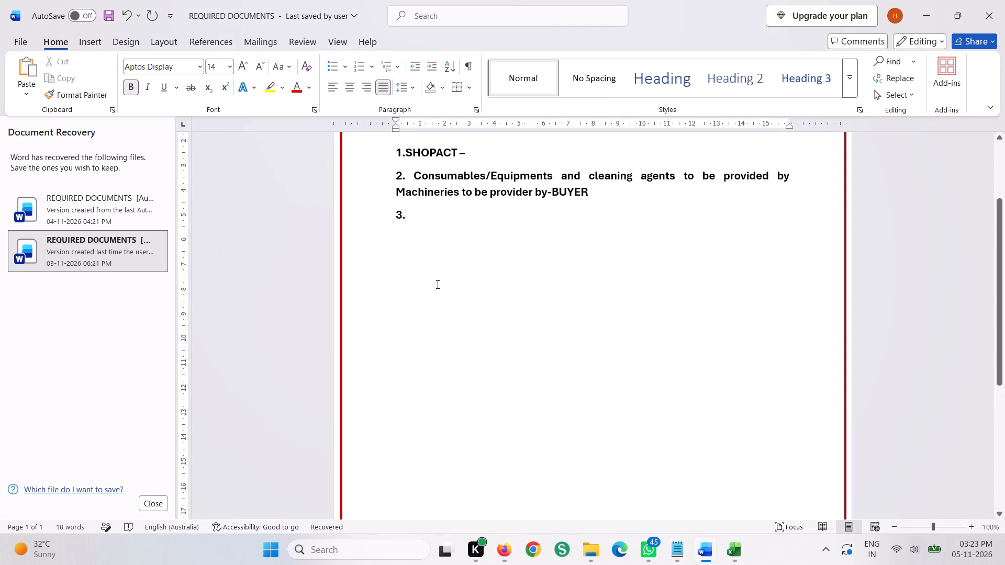
Complete item 3 of the REQUIRED DOCUMENTS list with "TURNOVER-30 LAKH FOR 3 YEARS".
text(TURNOVER-)
key(alt+Tab)
key(alt+Tab)
text(30 LAKH FOR 3 YEARS)
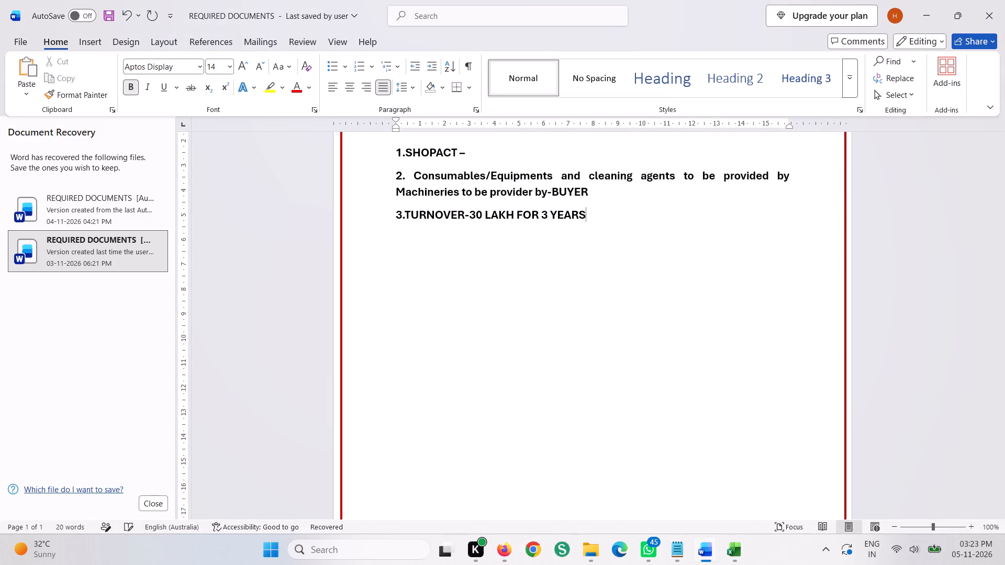
key(space)
Add item 4 with "MSE Relaxation for Years of Experience and Turnover" copied from page 1 of the bid document, joined on one line.
key(Return)
text(4.)
key(alt+Tab)
scroll(454, 299, down, 1)
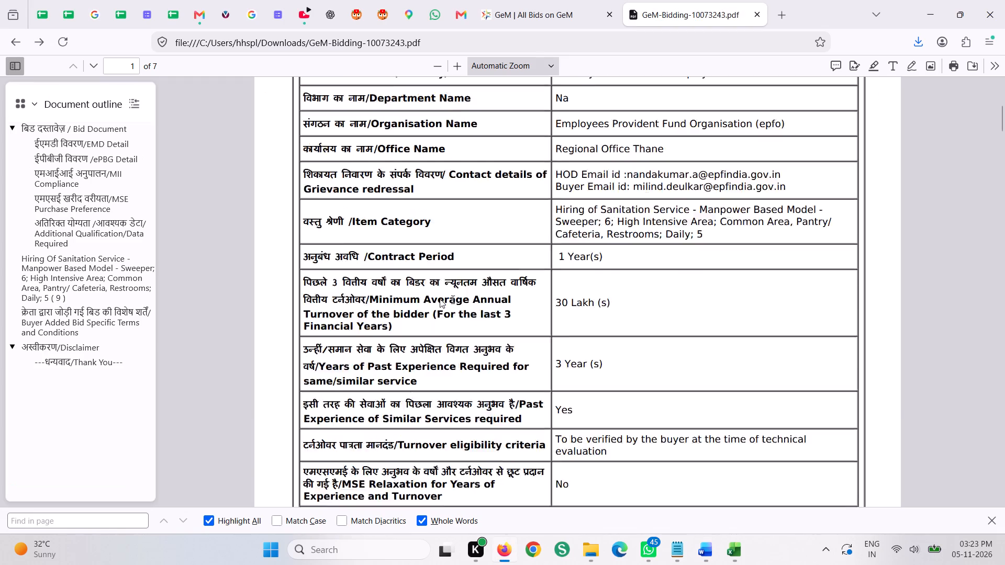
click(352, 213)
drag(352, 214, 437, 234)
key(ctrl+c)
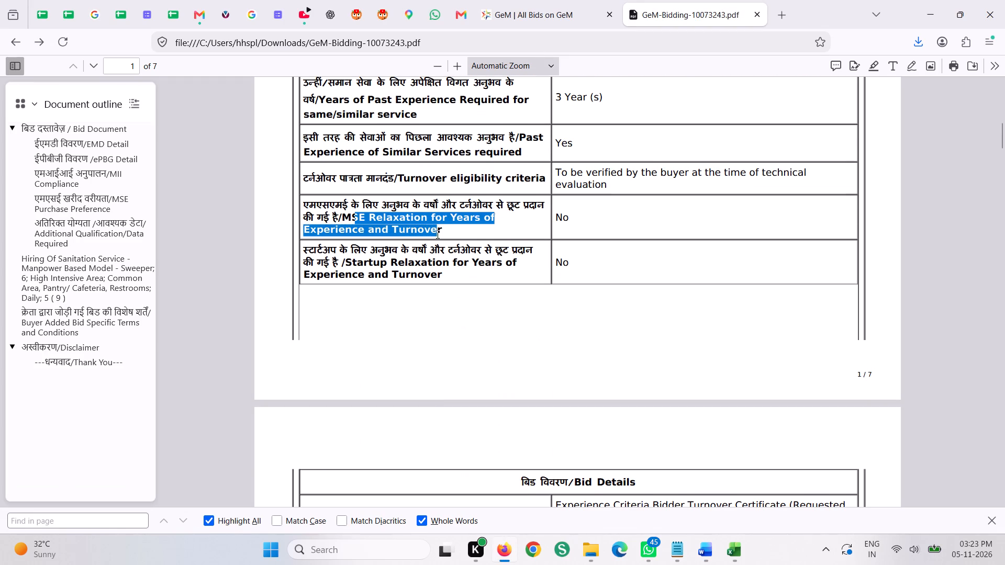
key(ctrl+c)
drag(437, 234, 446, 232)
key(ctrl+c)
click(349, 217)
drag(349, 217, 462, 230)
key(ctrl+c)
key(ctrl+c)
key(alt+Tab)
key(ctrl+v)
click(389, 263)
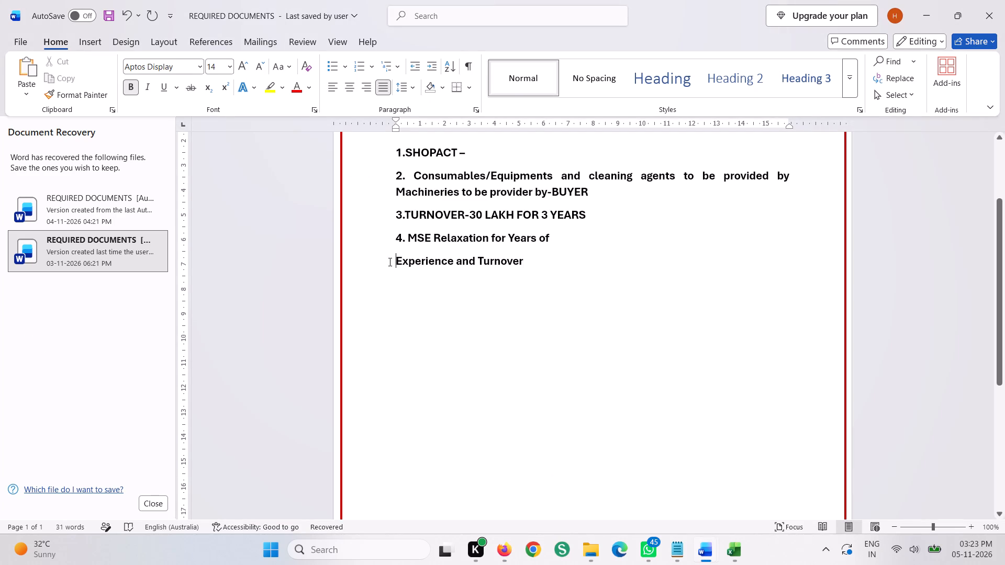
key(BackSpace)
key(space)
Extend item 4 by inserting "& Startup", copied from the bid document, after MSE, and end the line with "- NO".
key(alt+Tab)
double_click(366, 262)
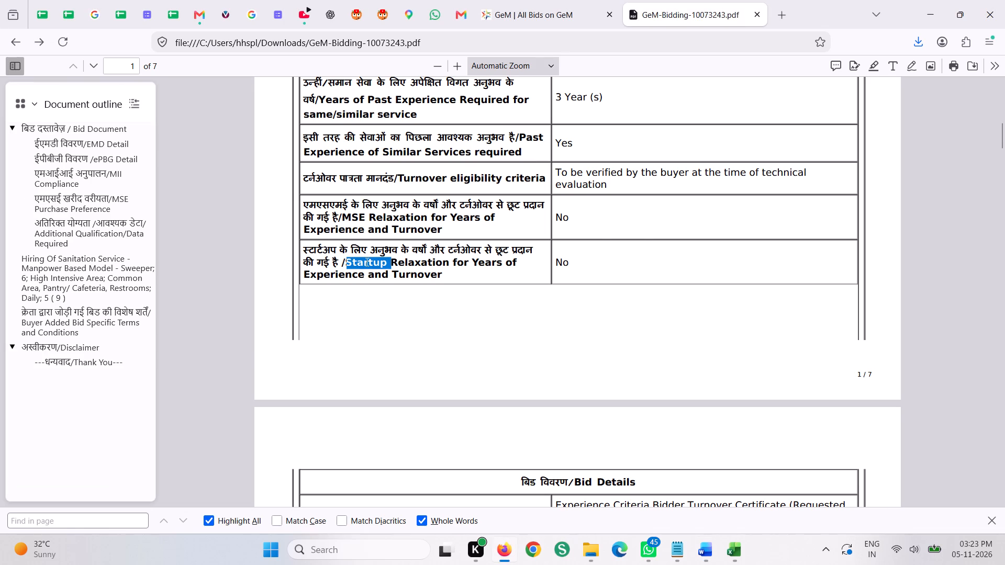
key(ctrl+c)
key(ctrl+c)
key(alt+Tab)
click(432, 238)
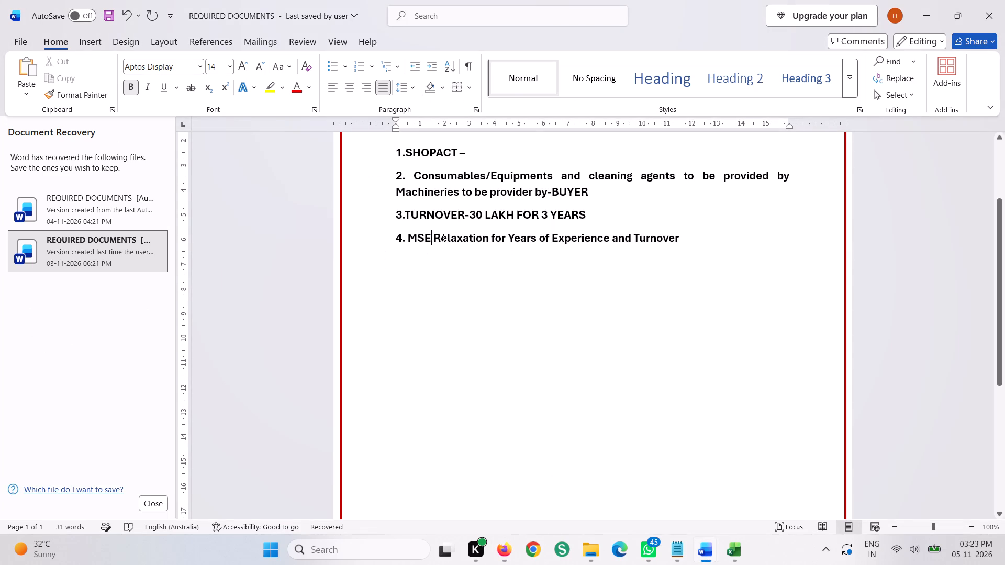
text(&)
key(space)
key(ctrl+v)
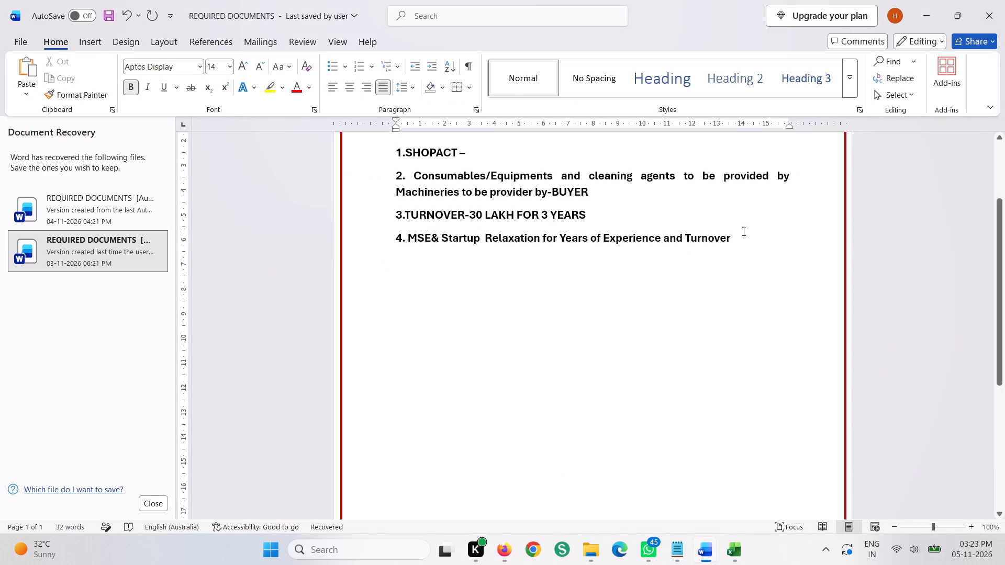
click(743, 231)
click(731, 254)
click(738, 242)
text(- NON)
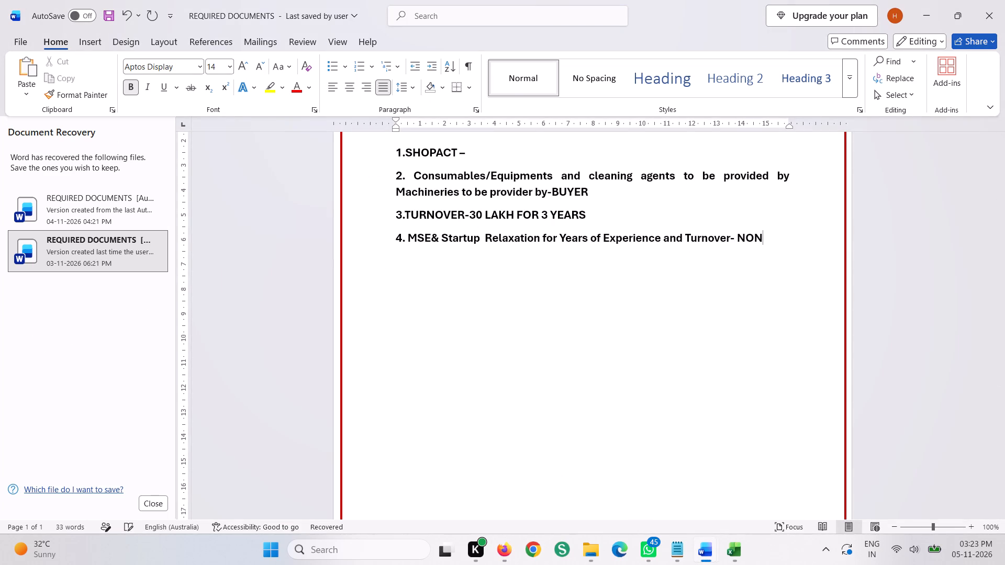
key(BackSpace)
Add item 5 "Type of Bid- Two Packet Bid" to the list, copying the label and value from page 2 of the bid document.
key(Return)
text(5.)
key(alt+Tab)
scroll(658, 274, down, 1)
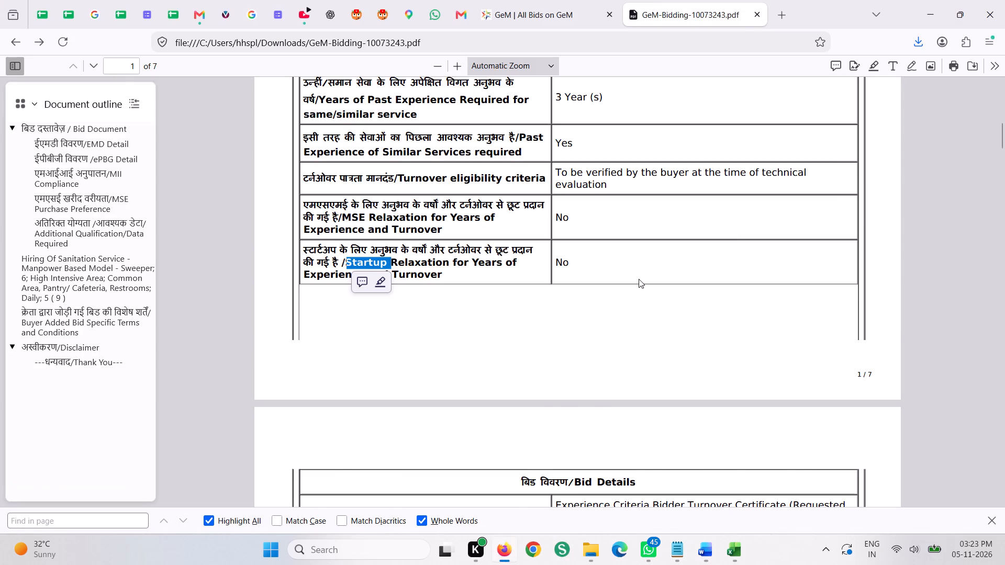
scroll(548, 286, down, 1)
click(375, 268)
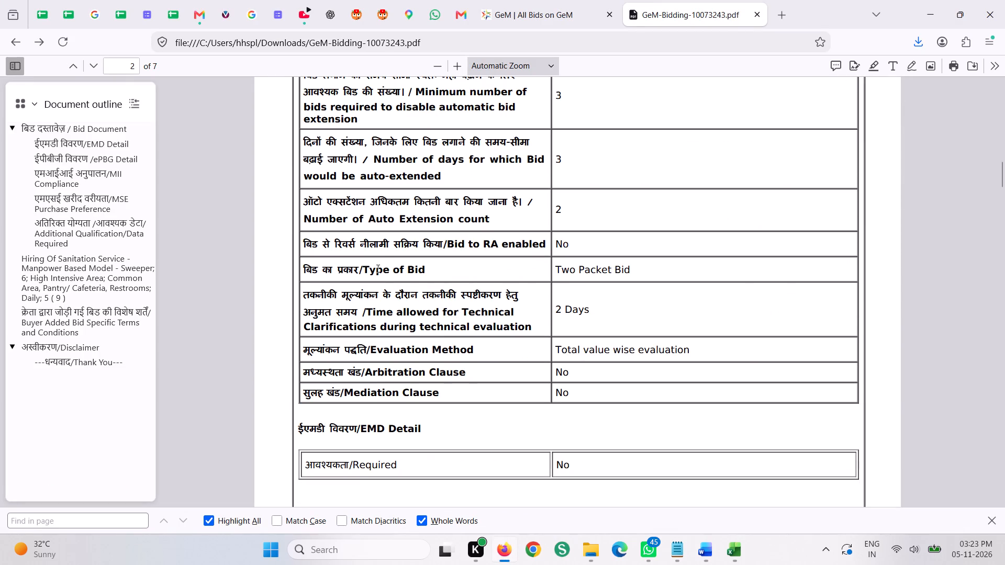
drag(375, 268, 437, 269)
key(ctrl+c)
key(ctrl+c)
key(alt+Tab)
key(ctrl+v)
key(minus)
key(alt+Tab)
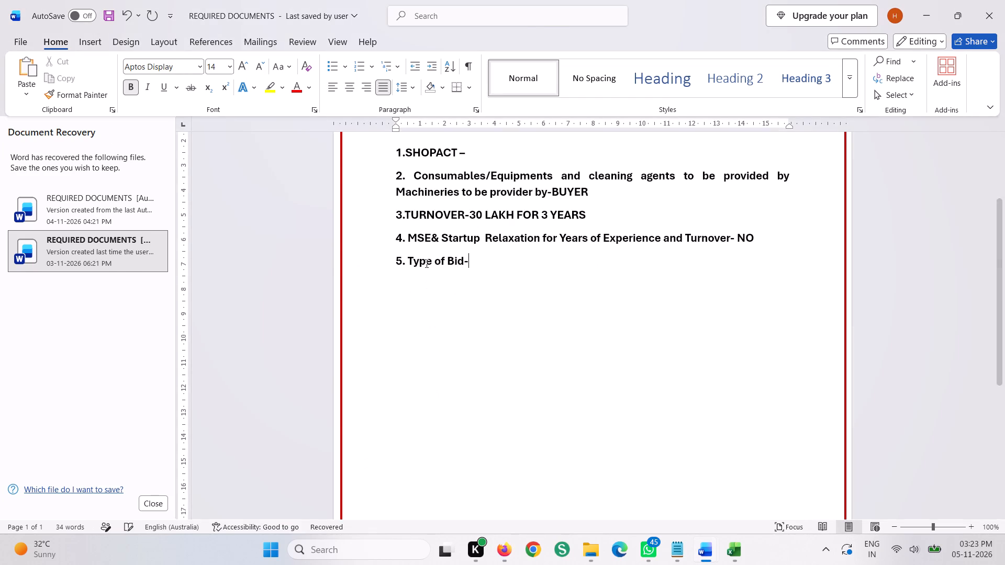
triple_click(576, 272)
key(ctrl+c)
key(ctrl+c)
key(alt+Tab)
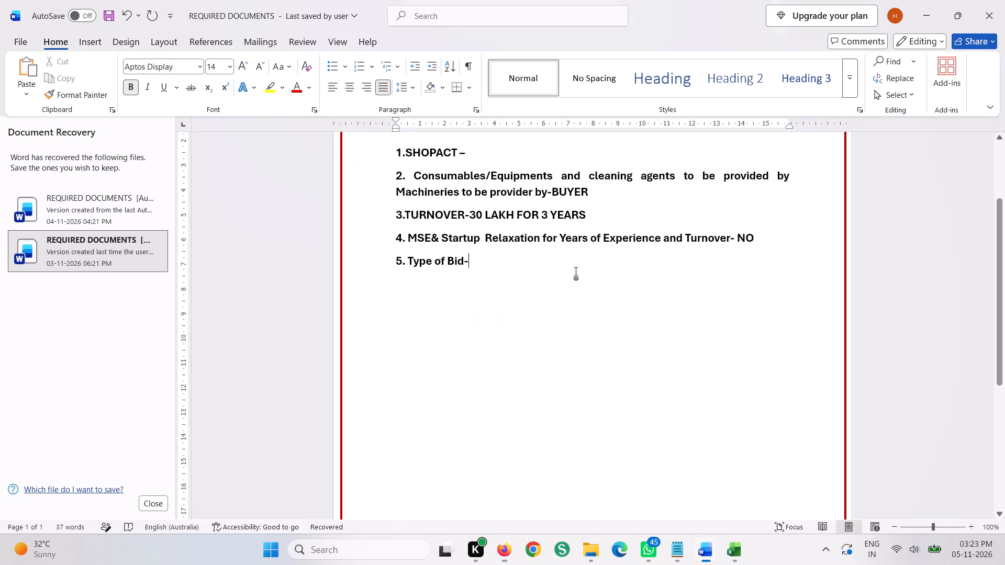
key(ctrl+v)
Start a new line numbered 6 in the required documents list.
key(Return)
text(6.)
Review the EMD, ePBG and qualification sections of the bid document and recheck the linked scope of work file 1792750635.pdf.
key(alt+Tab)
scroll(530, 325, down, 2)
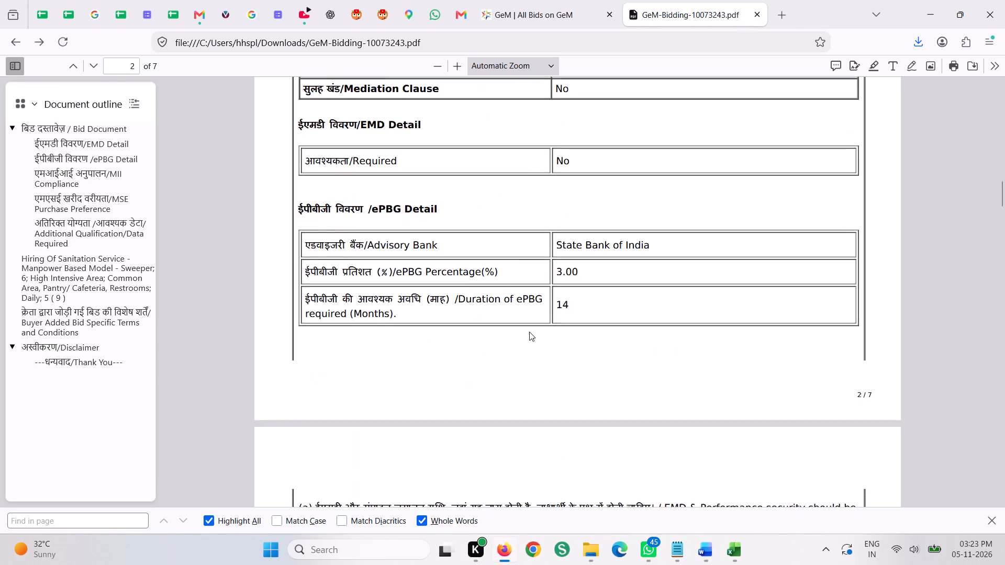
scroll(503, 346, down, 3)
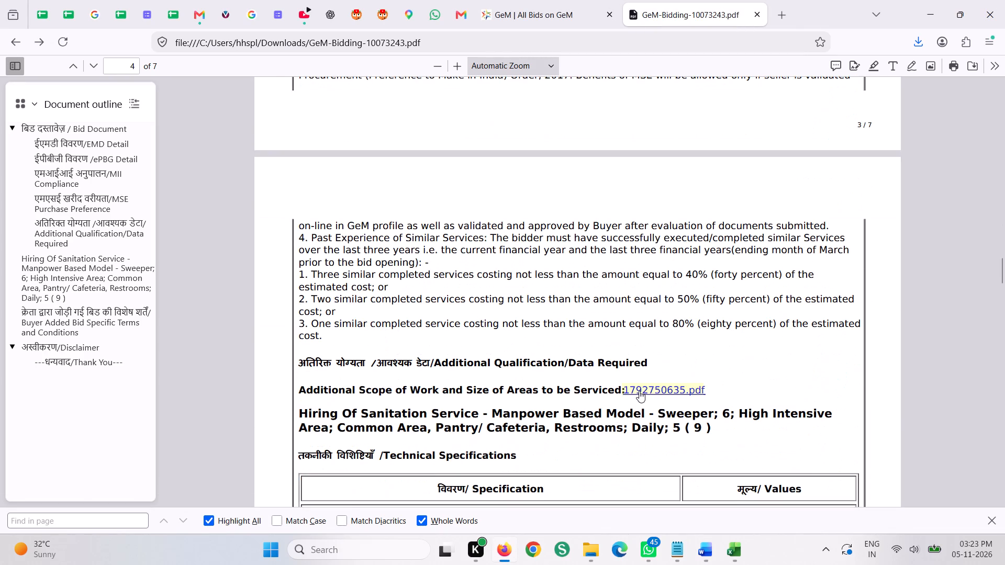
click(639, 391)
scroll(522, 401, up, 11)
scroll(553, 374, down, 5)
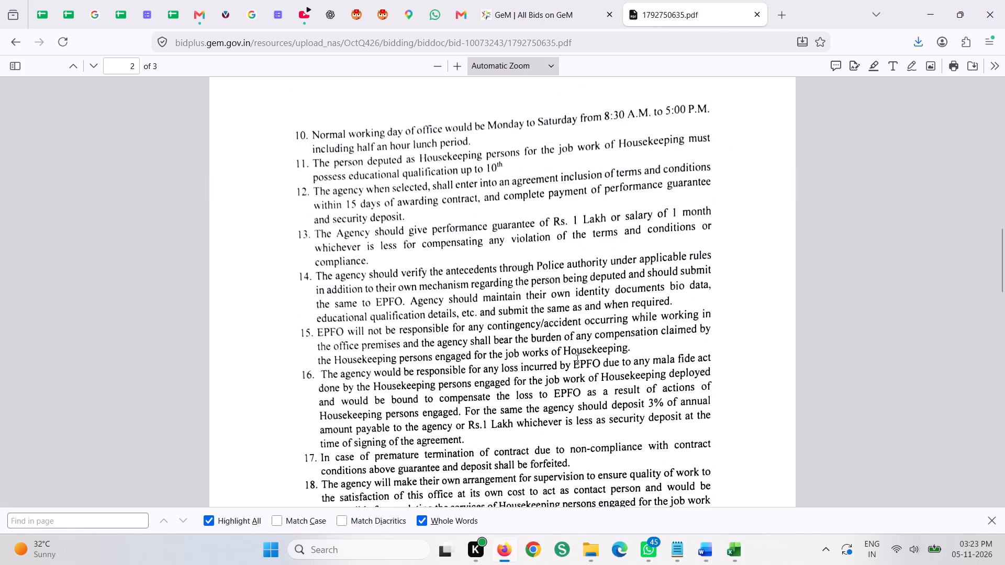
scroll(575, 358, down, 11)
click(9, 36)
Look up PIN code 400604 from page 5 of the bid document on Google and complete the SHOPACT line with "Thane, Maharashtra".
scroll(523, 313, down, 3)
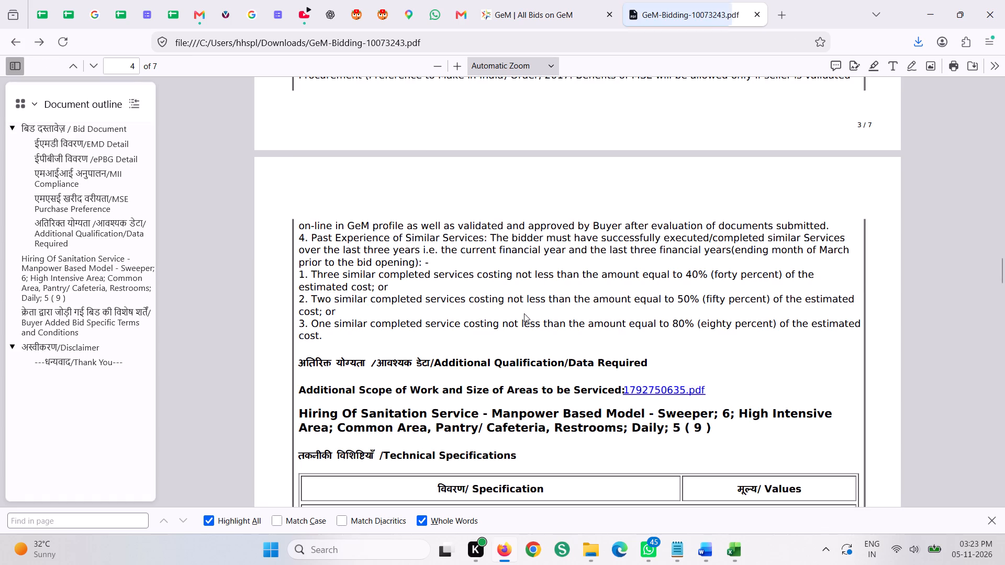
scroll(524, 313, down, 1)
double_click(489, 131)
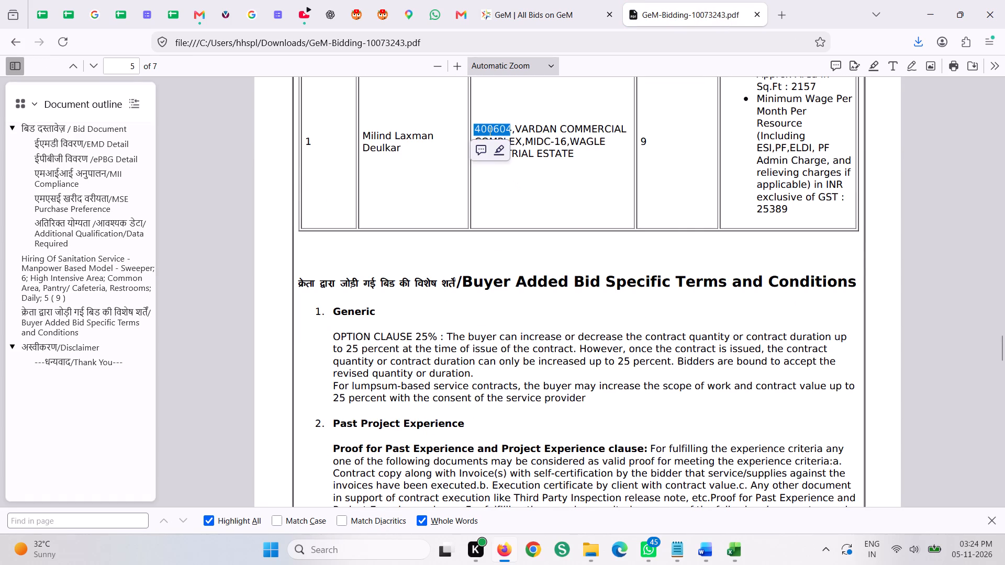
right_click(489, 131)
click(565, 272)
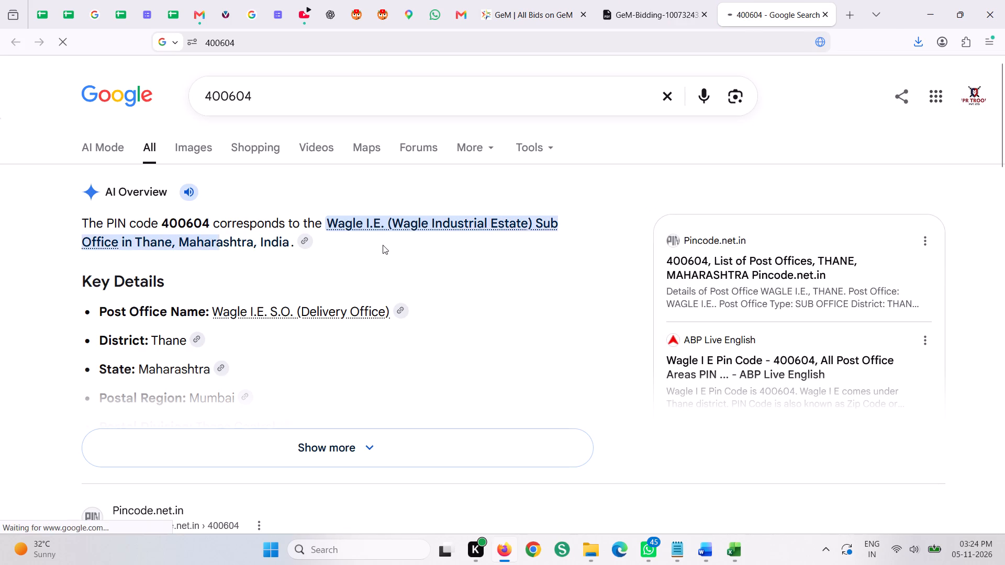
click(142, 242)
drag(142, 242, 240, 240)
key(ctrl+c)
key(ctrl+c)
click(766, 0)
click(819, 15)
key(alt+Tab)
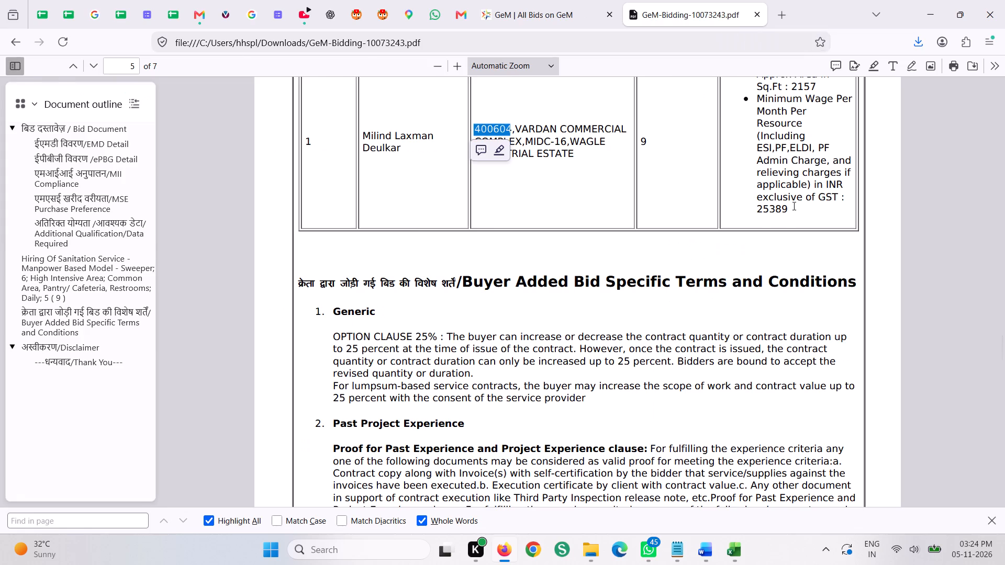
click(466, 147)
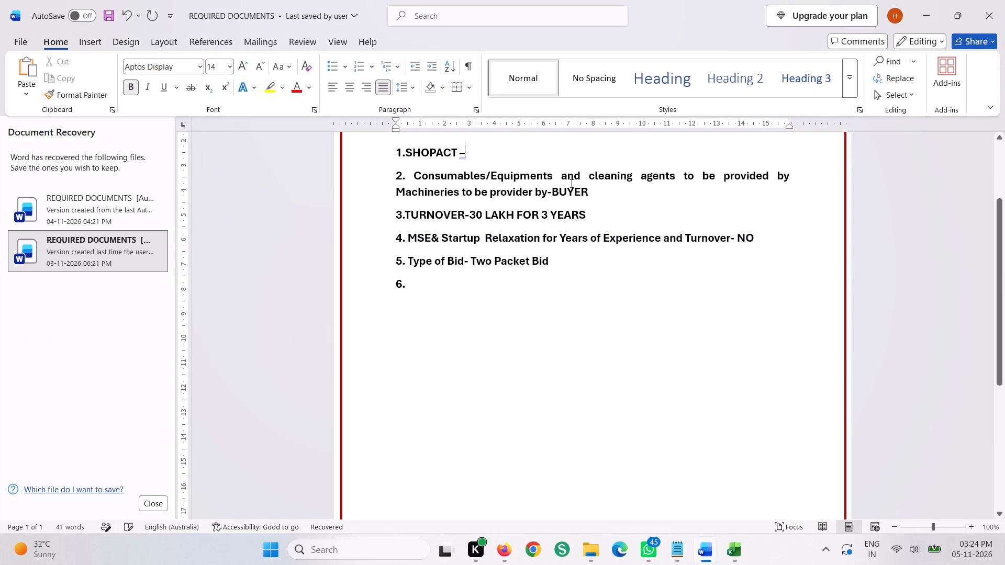
key(ctrl+v)
Fill item 6 with "Past Project Experience" copied from the buyer added terms on page 5, and begin a new line below it.
click(476, 271)
click(449, 291)
key(alt+Tab)
scroll(569, 284, down, 1)
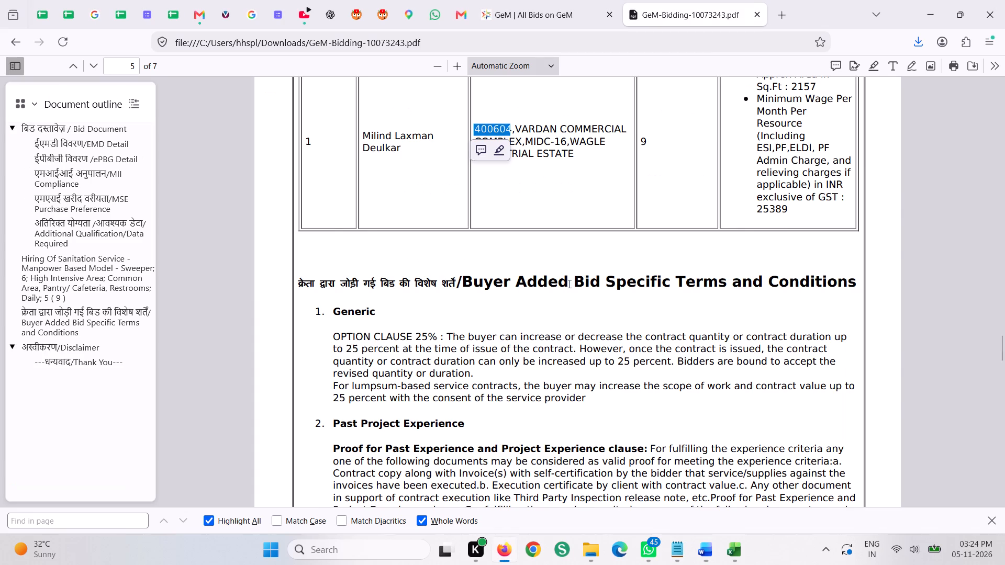
click(338, 123)
drag(338, 123, 443, 124)
key(ctrl+c)
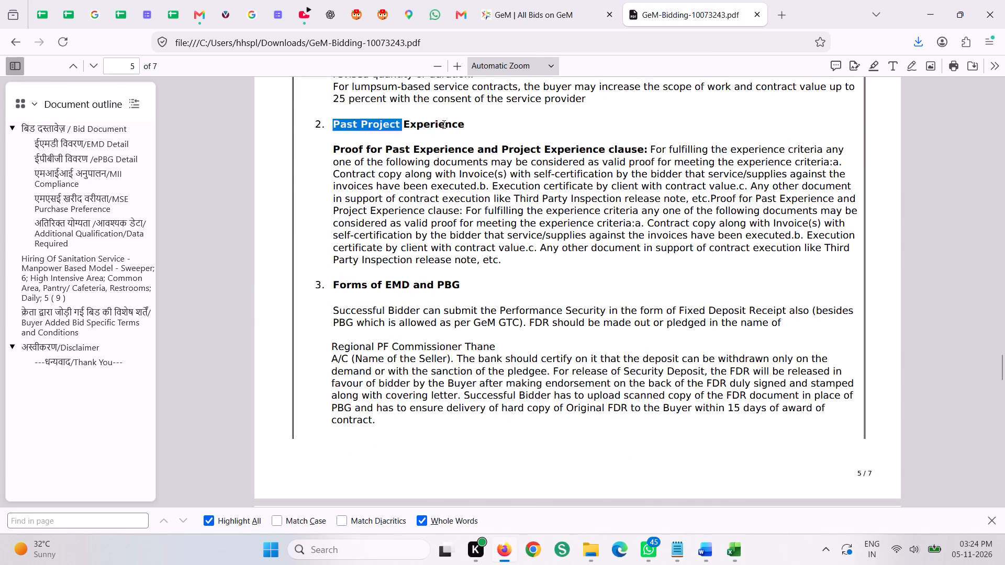
drag(443, 124, 447, 123)
key(ctrl+c)
key(alt+Tab)
key(ctrl+v)
key(Return)
Open the buyer uploaded ATC document linked on page 6 of the bid document and read its general terms and conditions.
key(alt+Tab)
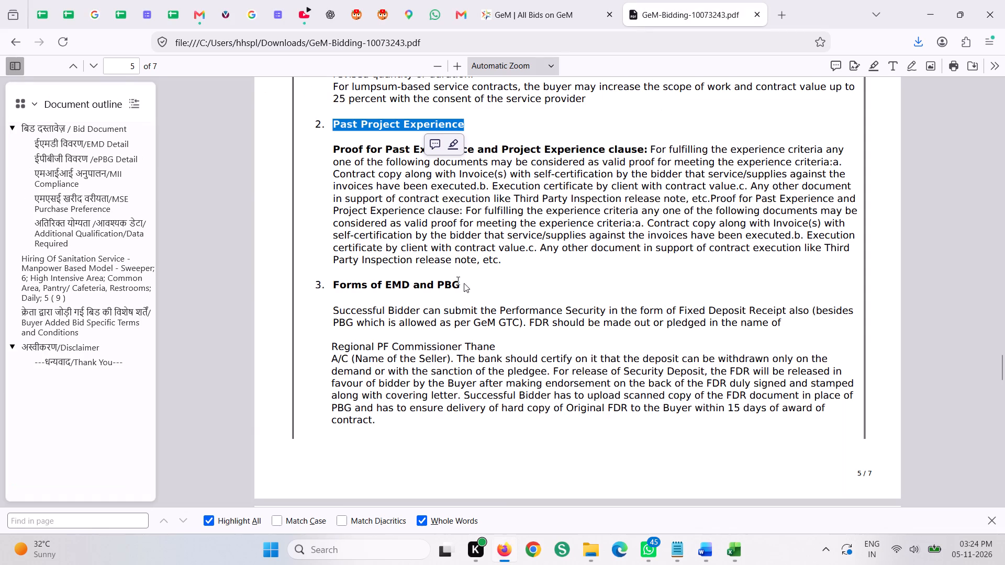
scroll(464, 283, down, 1)
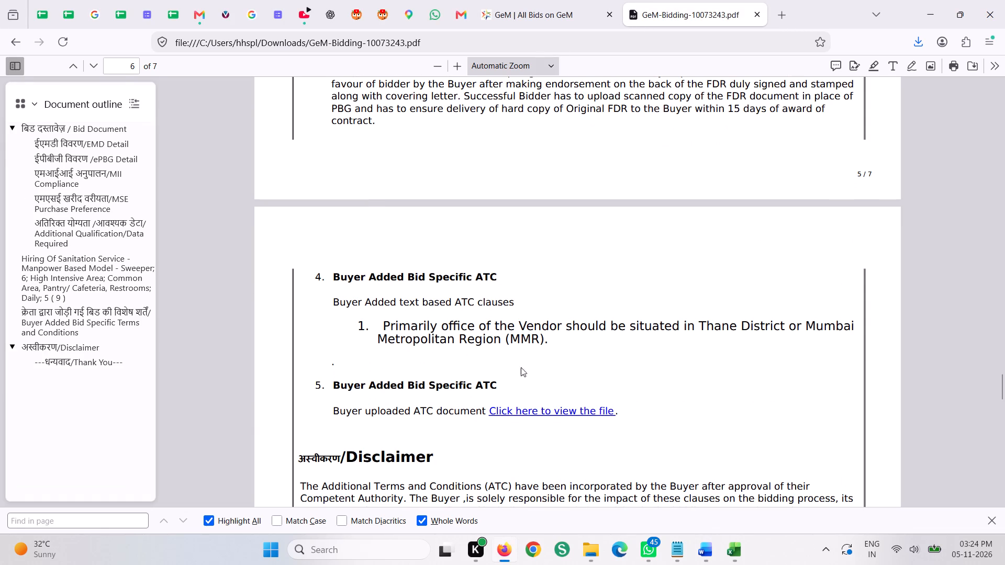
click(535, 413)
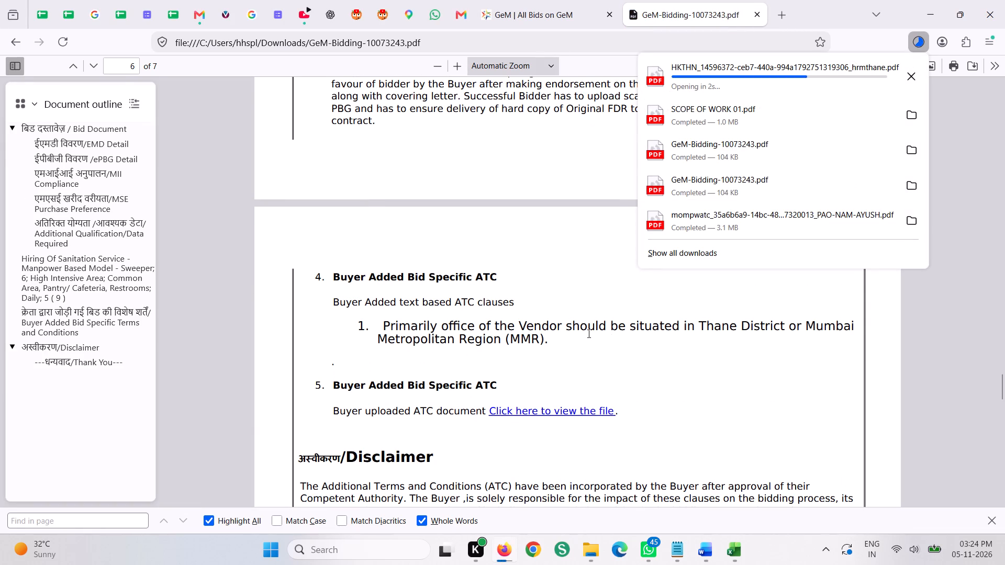
click(522, 258)
scroll(613, 283, up, 1)
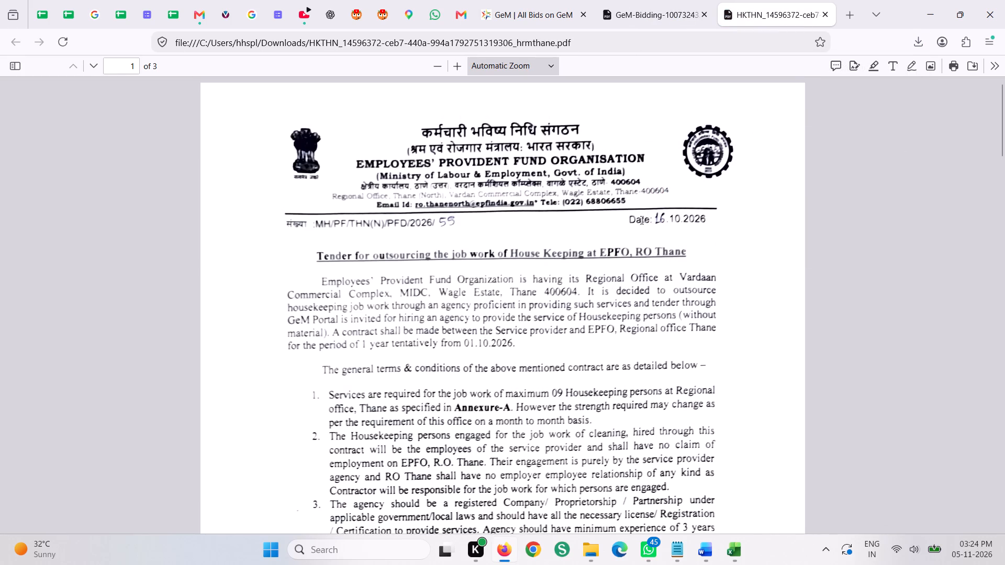
ctrl+scroll(659, 283, up, 2)
scroll(601, 315, down, 1)
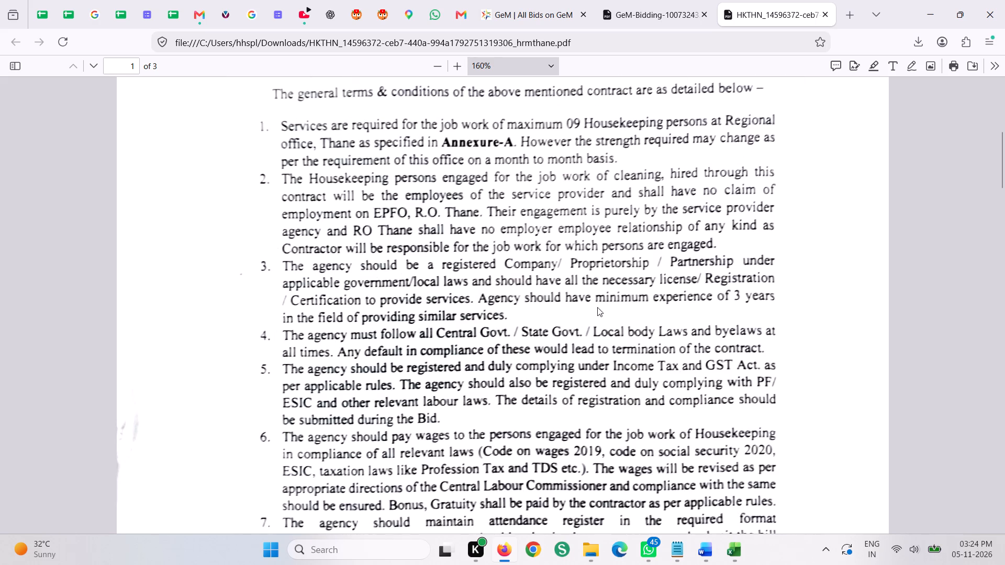
Add item 7 "SIMILAR WORK EXEPERIENCE IN 3 YEARS" to the required documents list in Word, and begin item 8 below it.
key(alt+Tab)
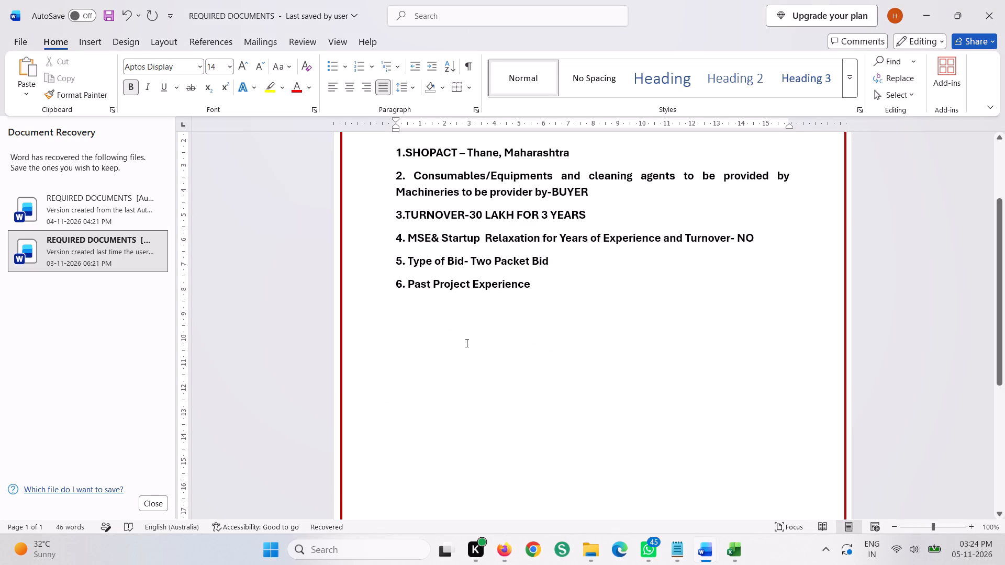
text(7.)
text(SIMILAR)
key(space)
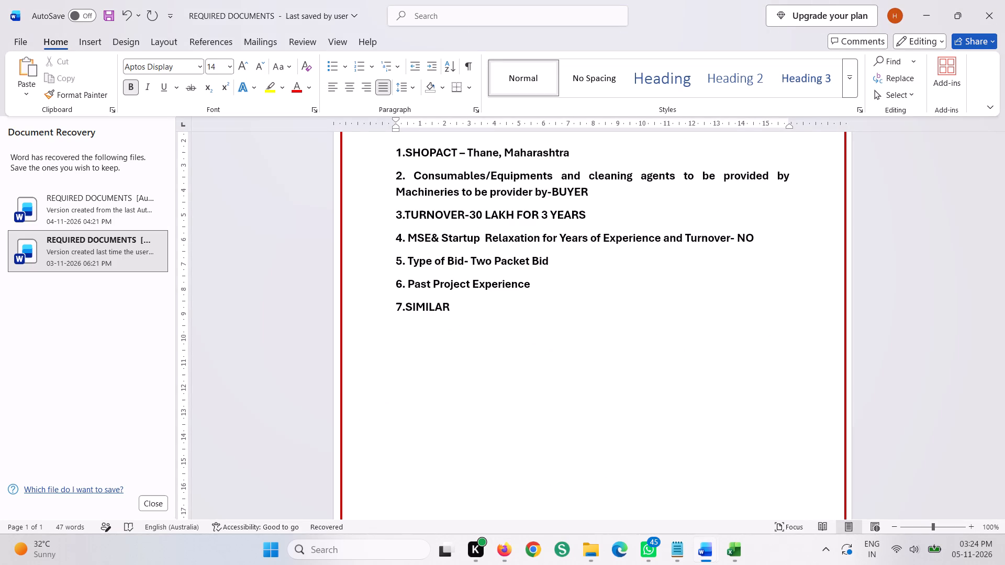
text(WORK EXEPE)
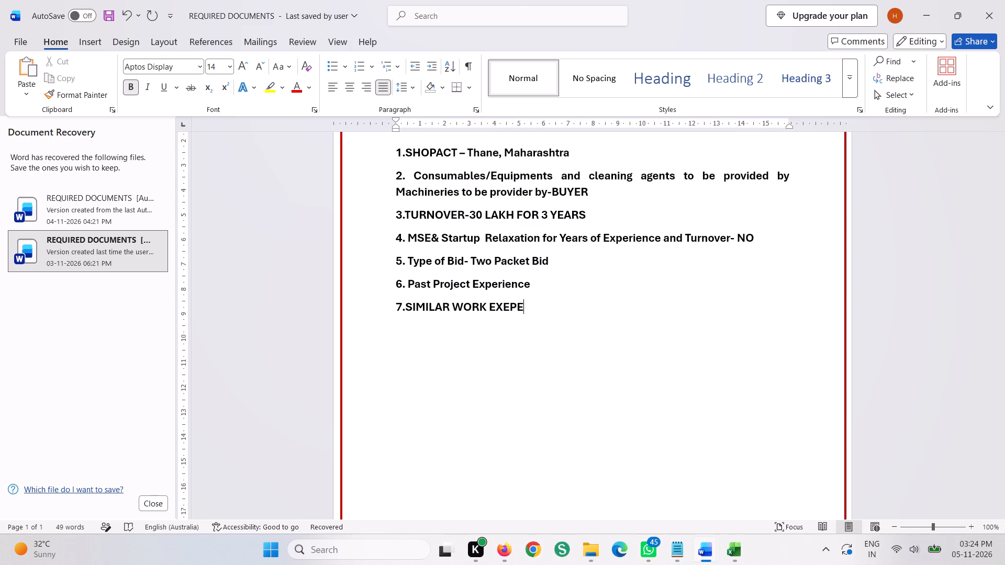
text(RIENCE CERTIFICATE)
key(space)
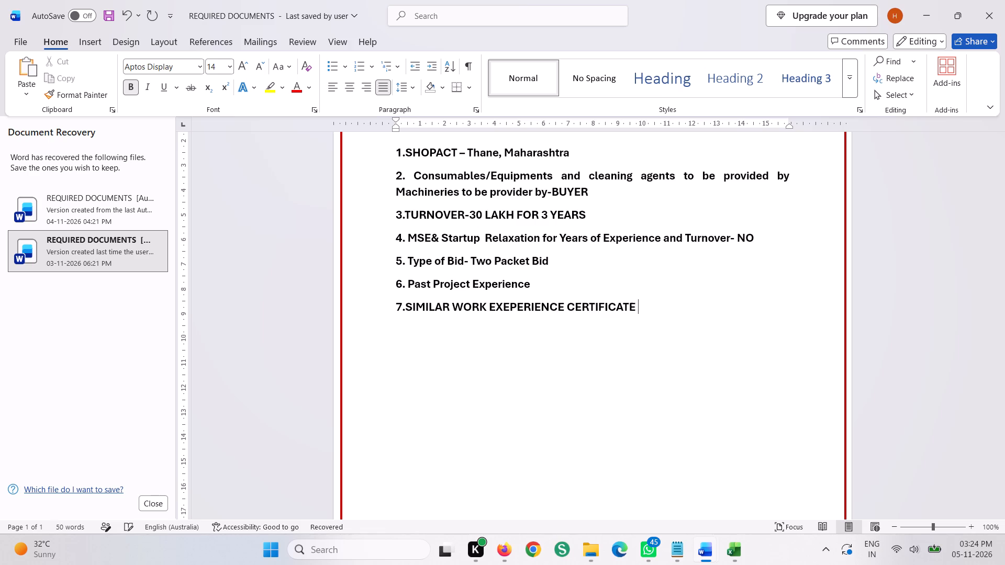
key(3)
key(space)
key(BackSpace)
key(BackSpace)
key(BackSpace)
key(BackSpace)
key(BackSpace)
key(BackSpace)
key(BackSpace)
key(BackSpace)
key(BackSpace)
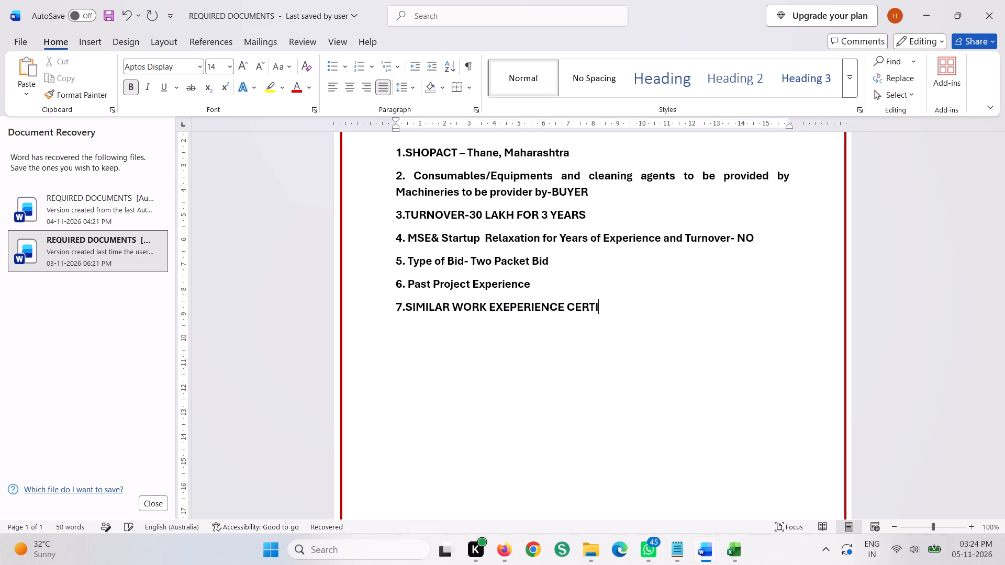
key(BackSpace)
key(BackSpace)
key(BackSpace)
key(BackSpace)
key(BackSpace)
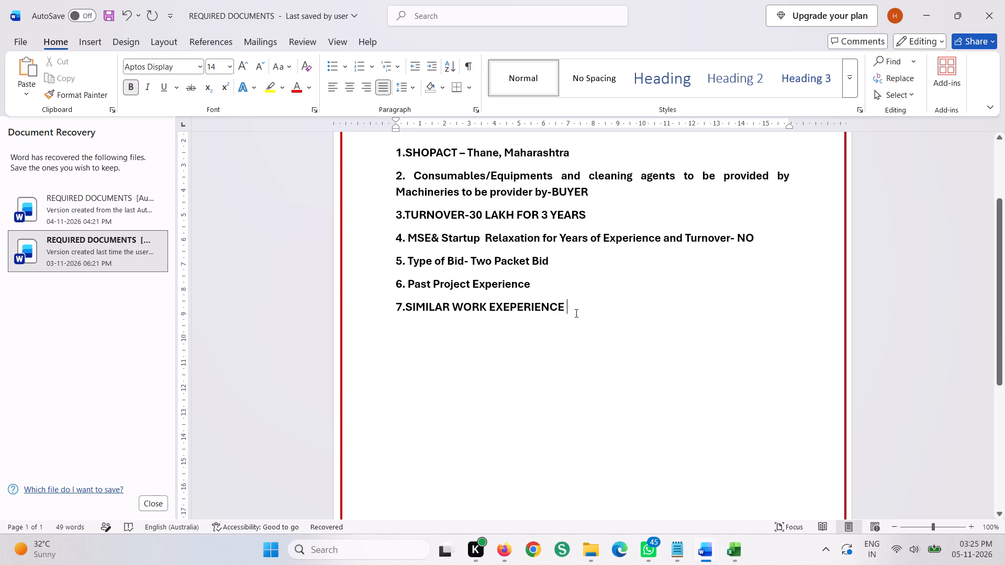
text(IN 3 YEARS)
key(space)
key(Return)
text(8.)
Reread the general terms on page 1 of the ATC document for further document requirements, and return to the Word list.
key(alt+Tab)
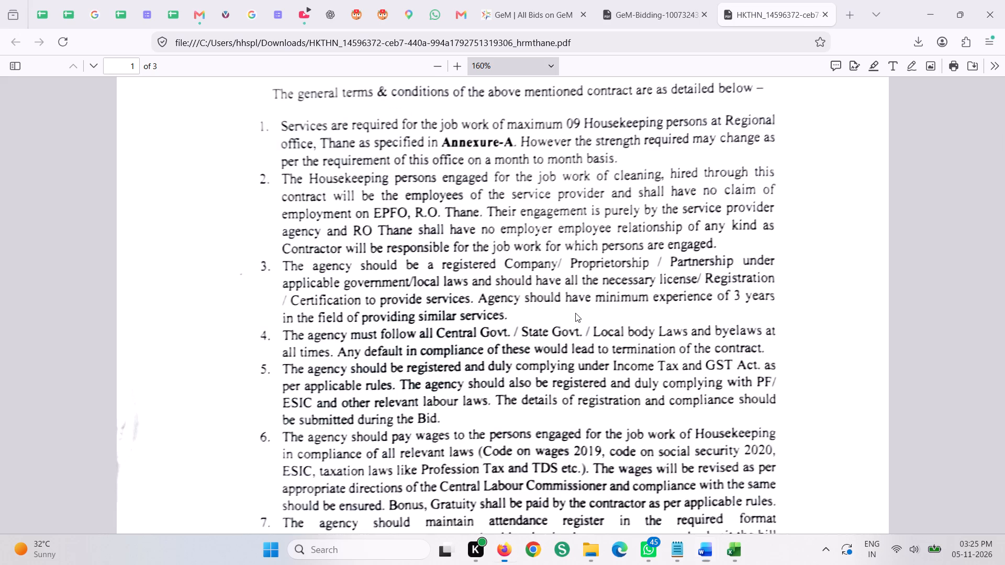
scroll(593, 338, up, 1)
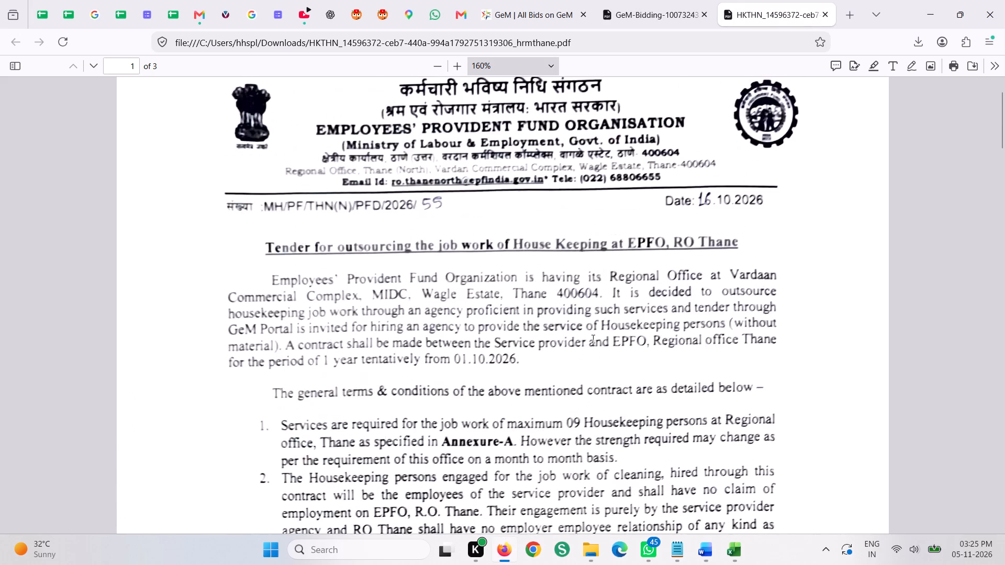
scroll(591, 339, down, 2)
ctrl+scroll(600, 334, up, 1)
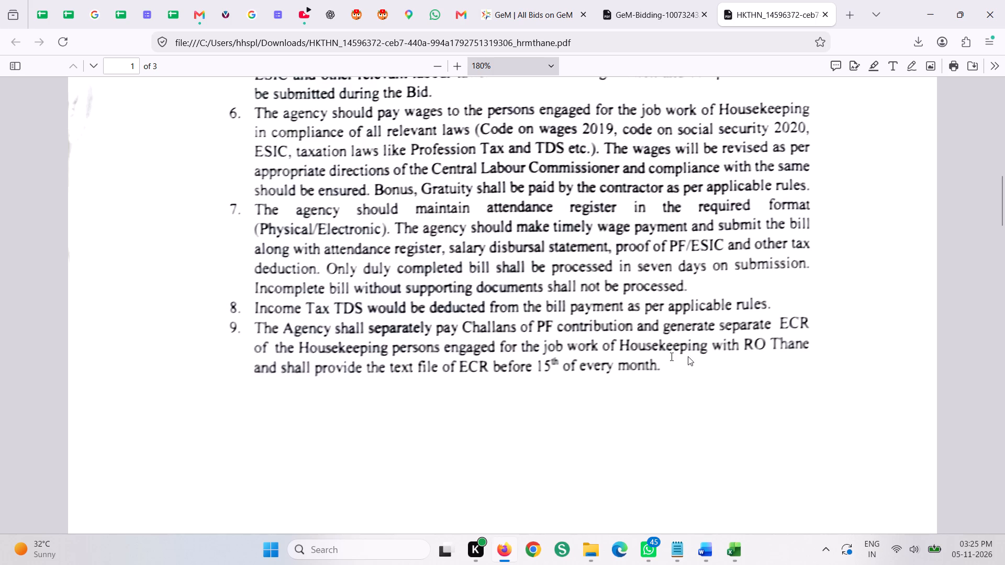
key(alt+Tab)
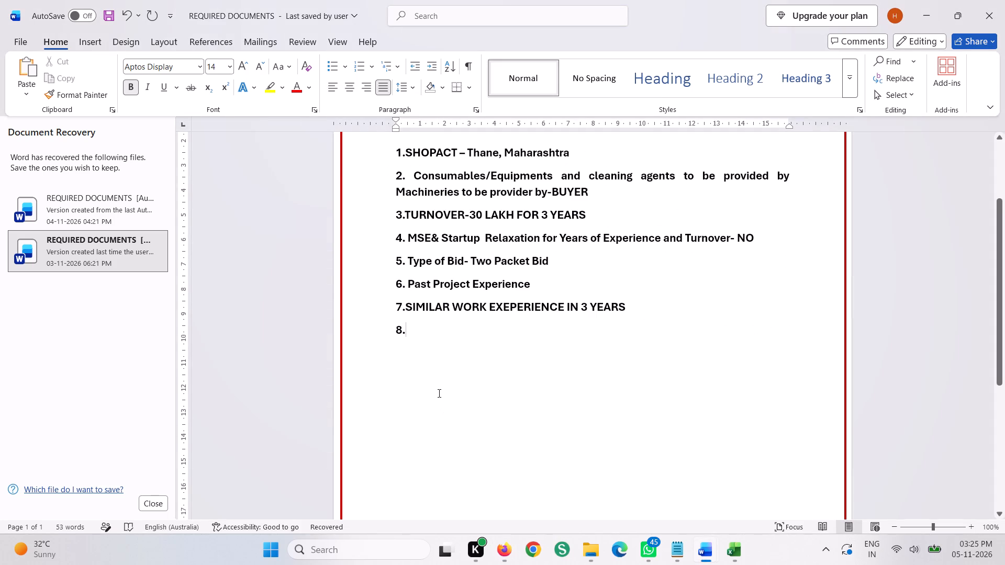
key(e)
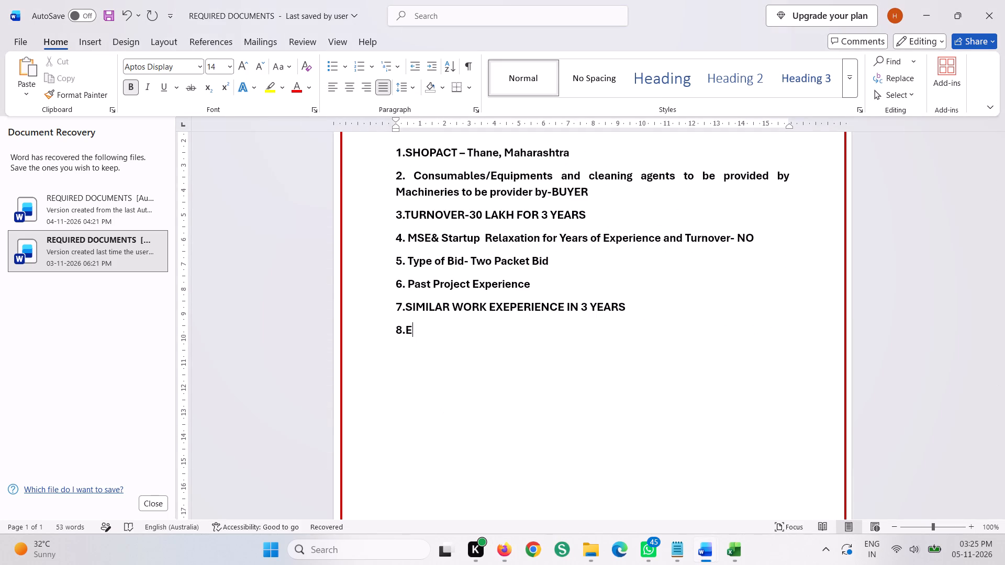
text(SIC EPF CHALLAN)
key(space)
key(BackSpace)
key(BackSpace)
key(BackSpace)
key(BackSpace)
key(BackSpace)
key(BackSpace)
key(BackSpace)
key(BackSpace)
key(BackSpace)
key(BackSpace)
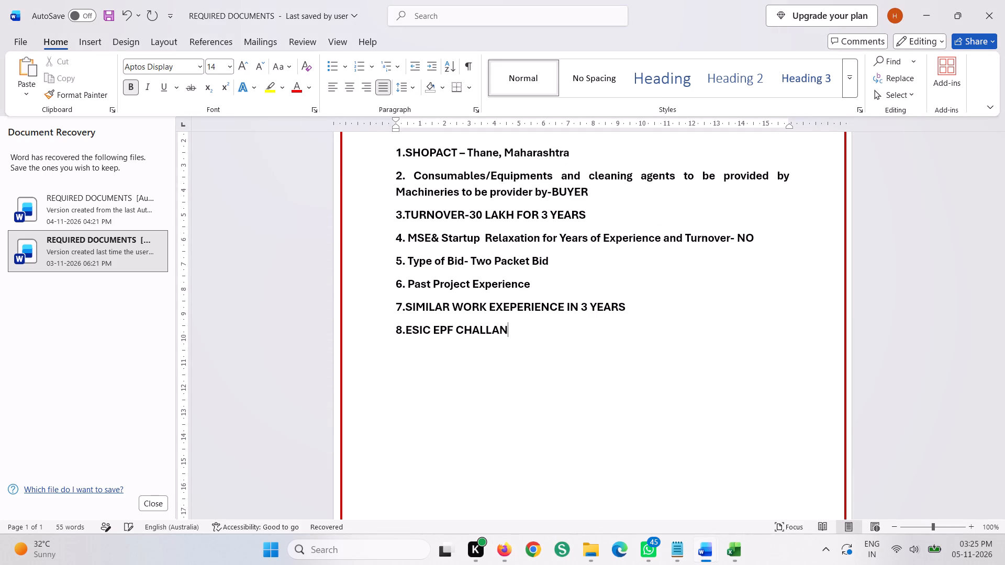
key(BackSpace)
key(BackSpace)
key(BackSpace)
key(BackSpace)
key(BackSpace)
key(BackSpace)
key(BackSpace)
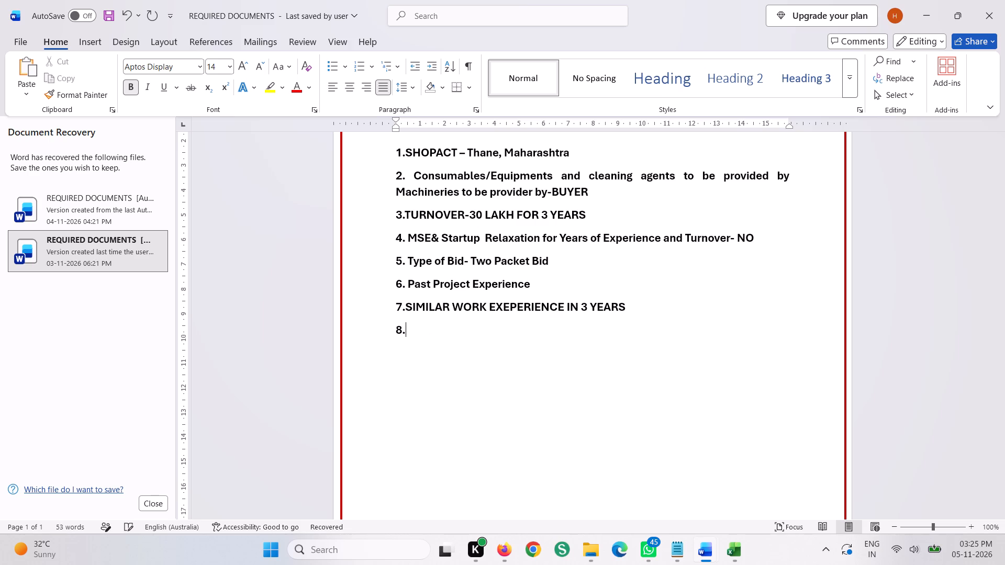
Fill item 8 of the required documents list with "LABOUR LICENCE".
text(LABOUR LICENCE)
key(space)
Check the ATC document's clauses on pages 1 and 2, add item 9 "POLICE VERIFICATION" to the Word list, and begin item 10.
key(alt+Tab)
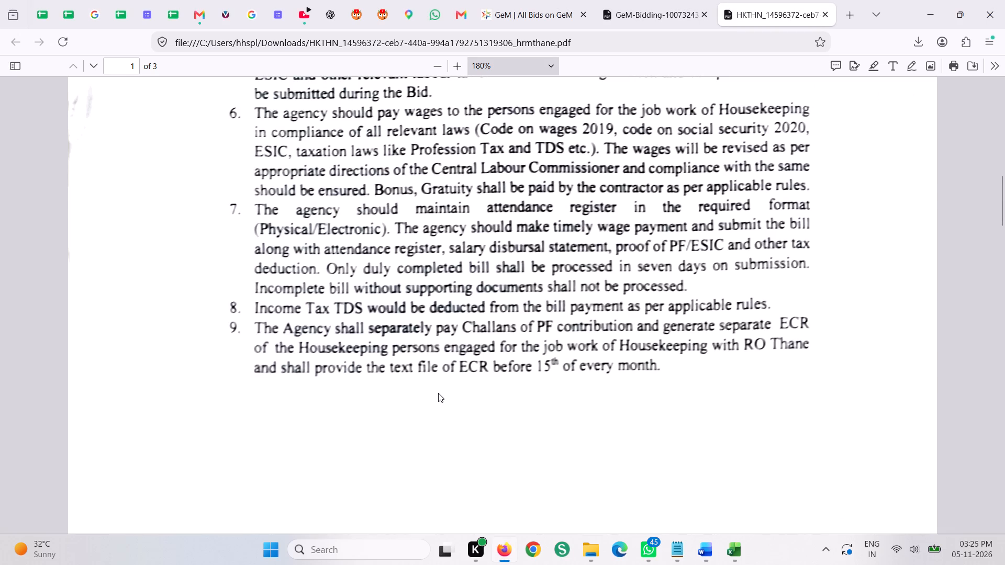
scroll(538, 377, up, 1)
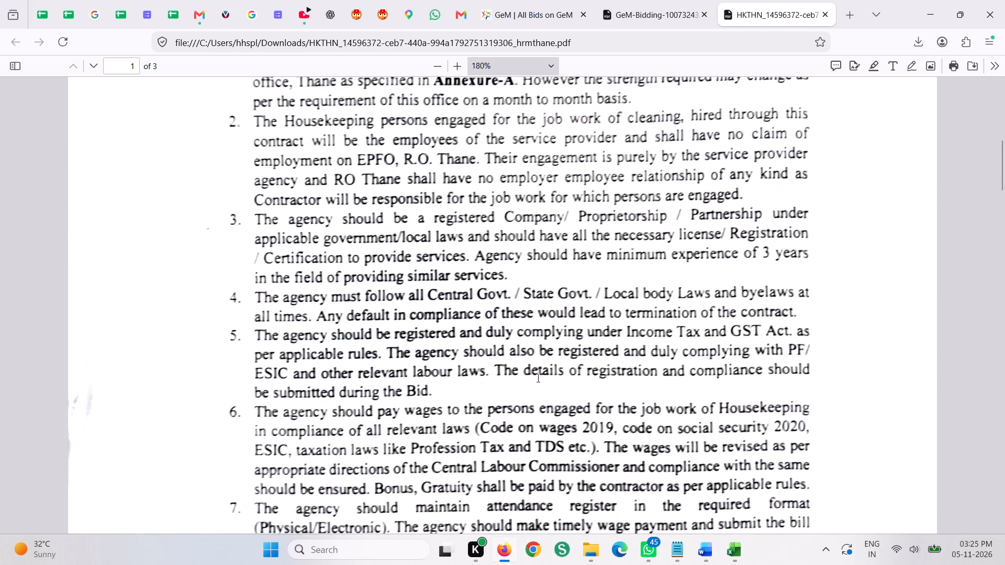
scroll(537, 378, up, 1)
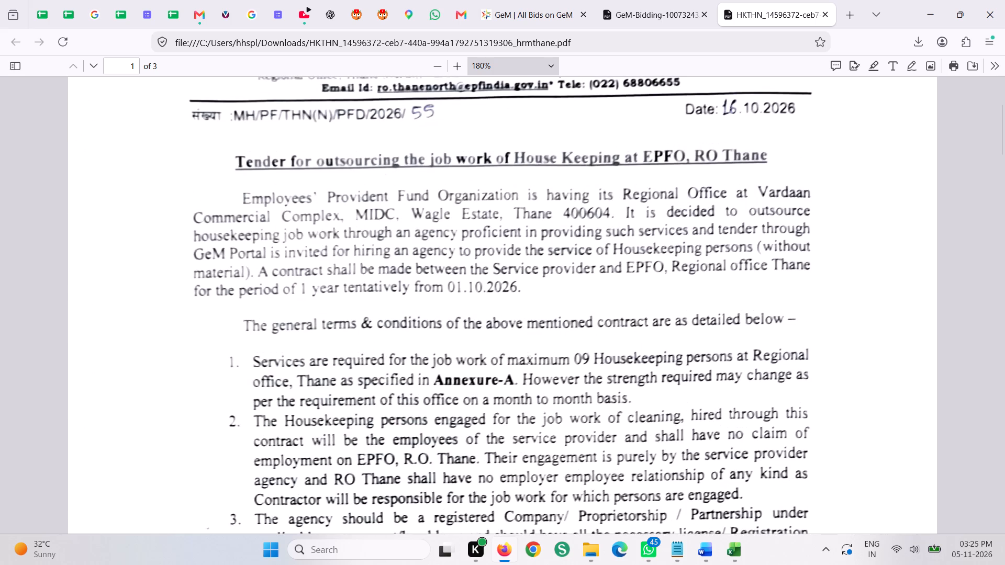
scroll(488, 302, down, 2)
scroll(615, 343, down, 2)
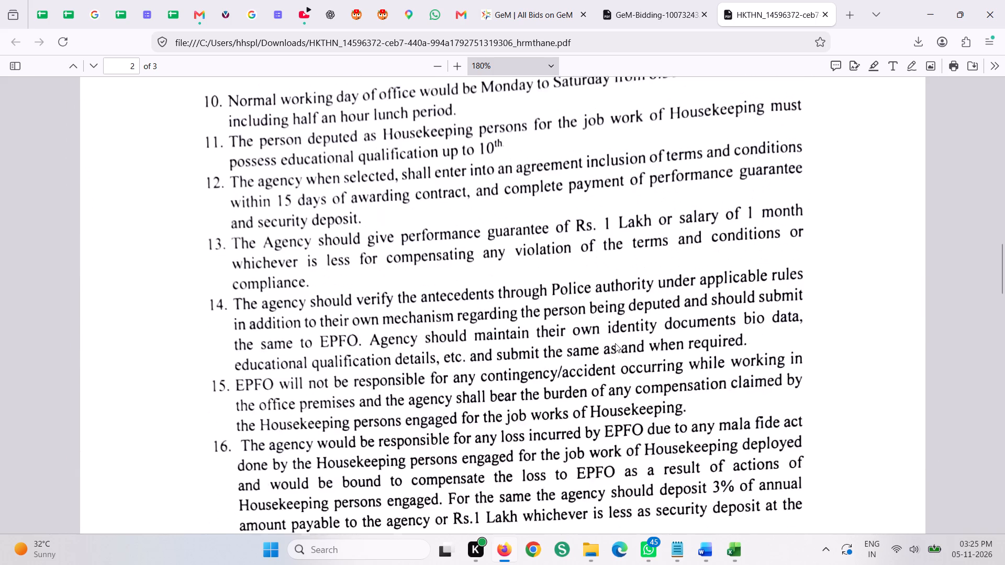
scroll(608, 340, up, 1)
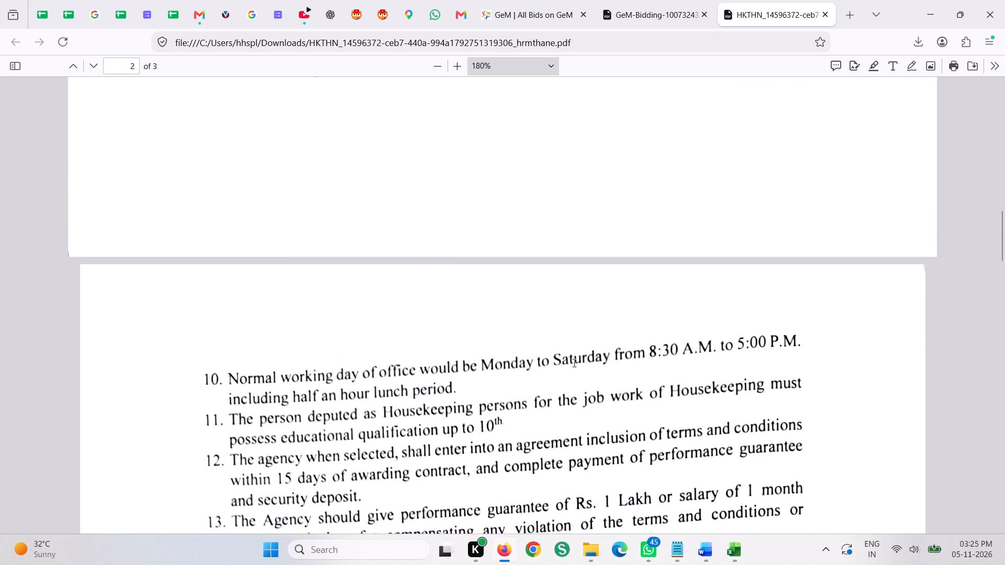
scroll(514, 363, down, 1)
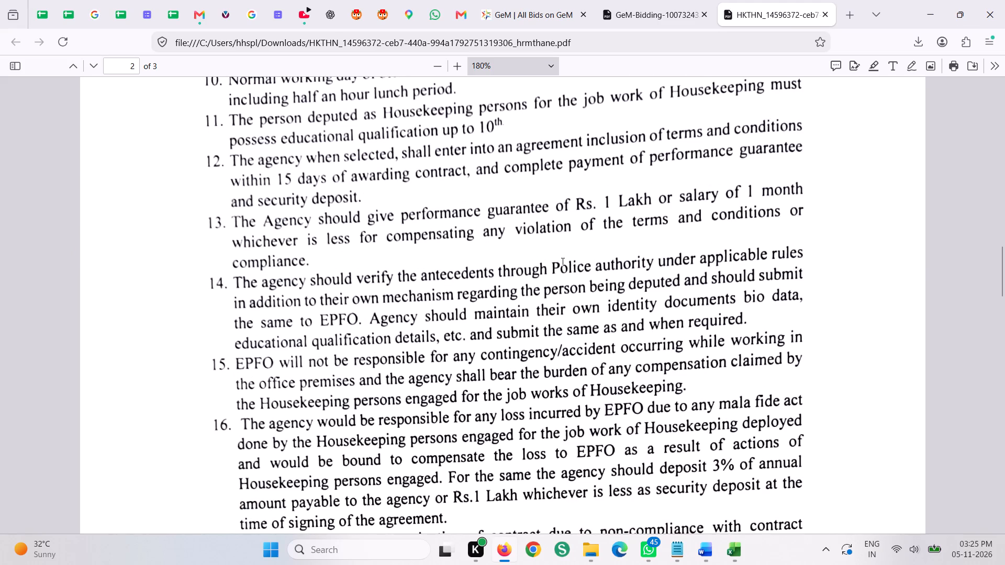
scroll(562, 262, up, 1)
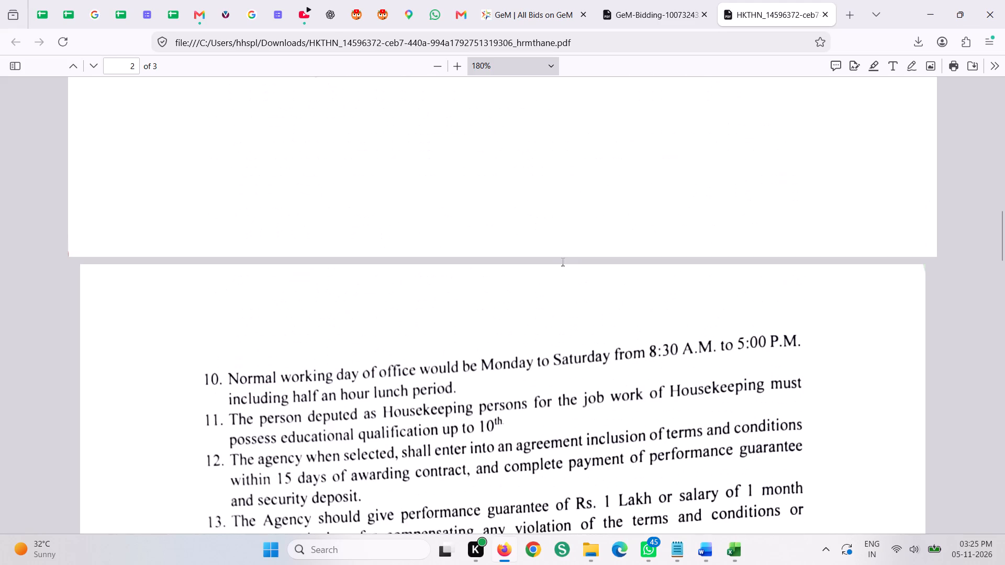
scroll(533, 307, down, 1)
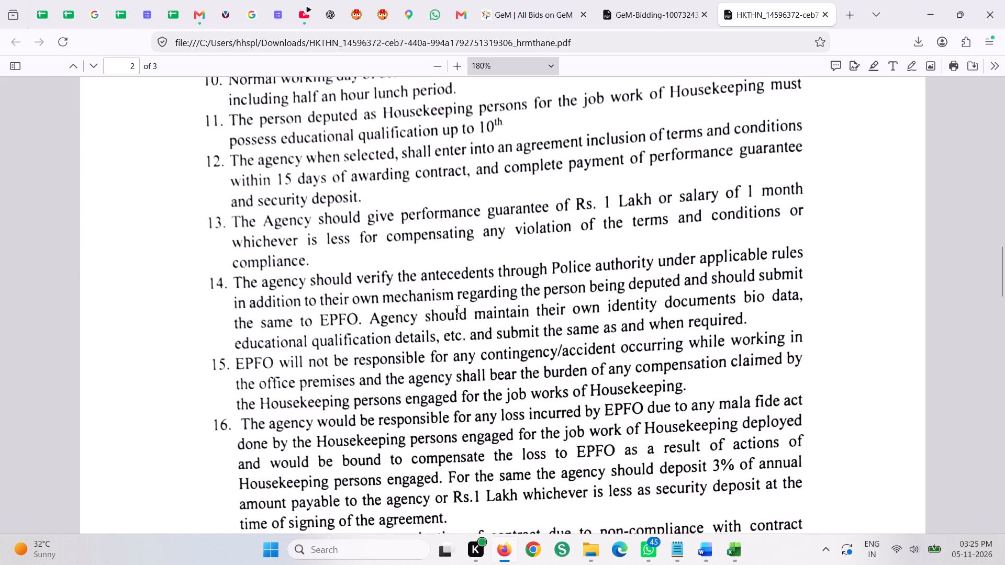
key(alt+Tab)
key(Return)
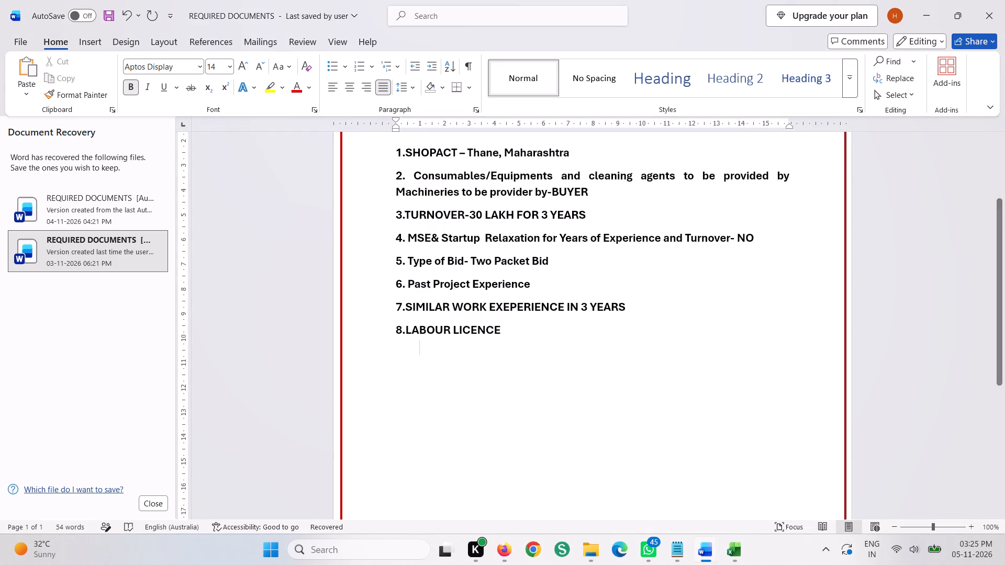
text(9.)
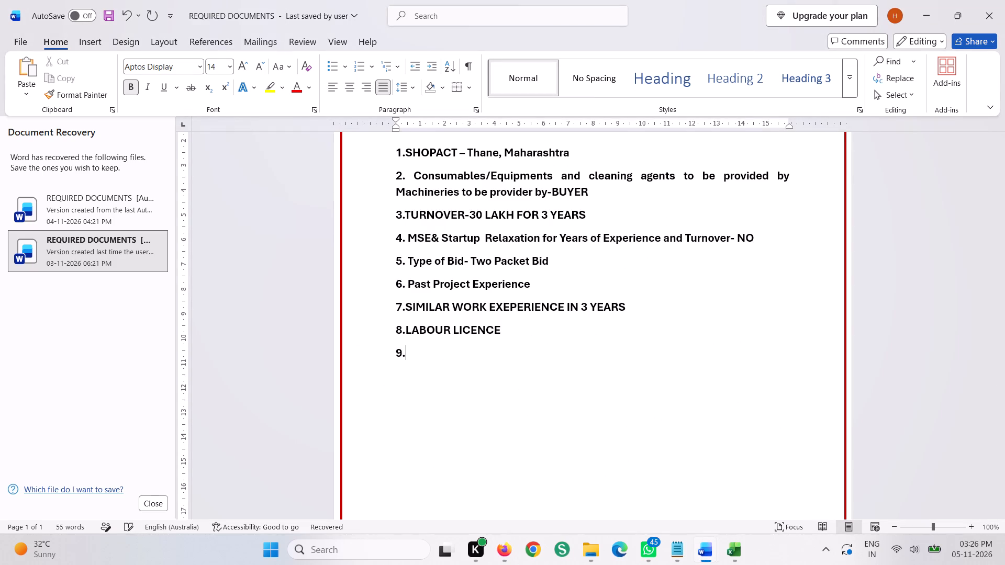
text(POLICE VERIFICATION)
key(space)
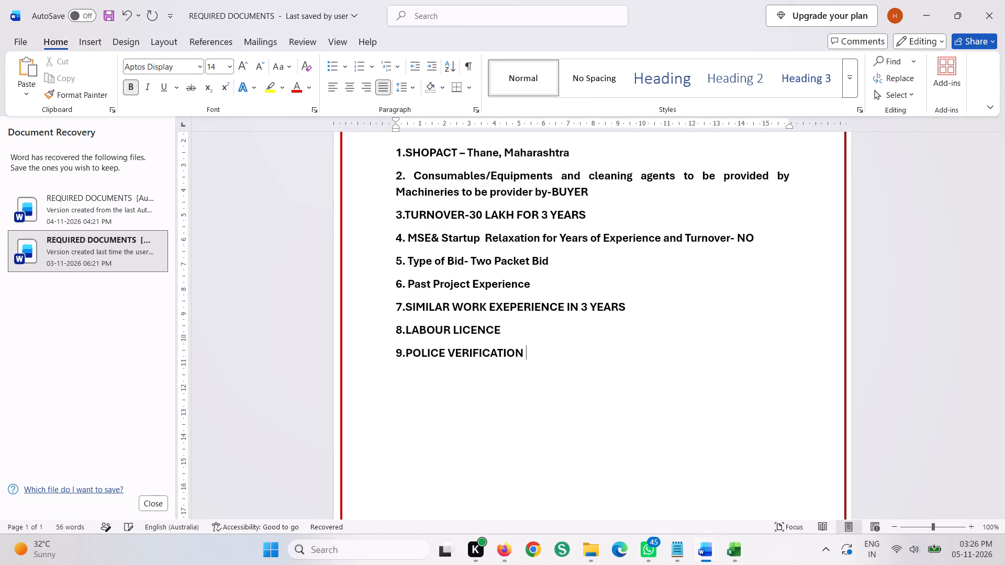
key(Return)
text(10.)
Read the remaining clauses and pages of the ATC document in Firefox for further requirements, and close it.
key(alt+Tab)
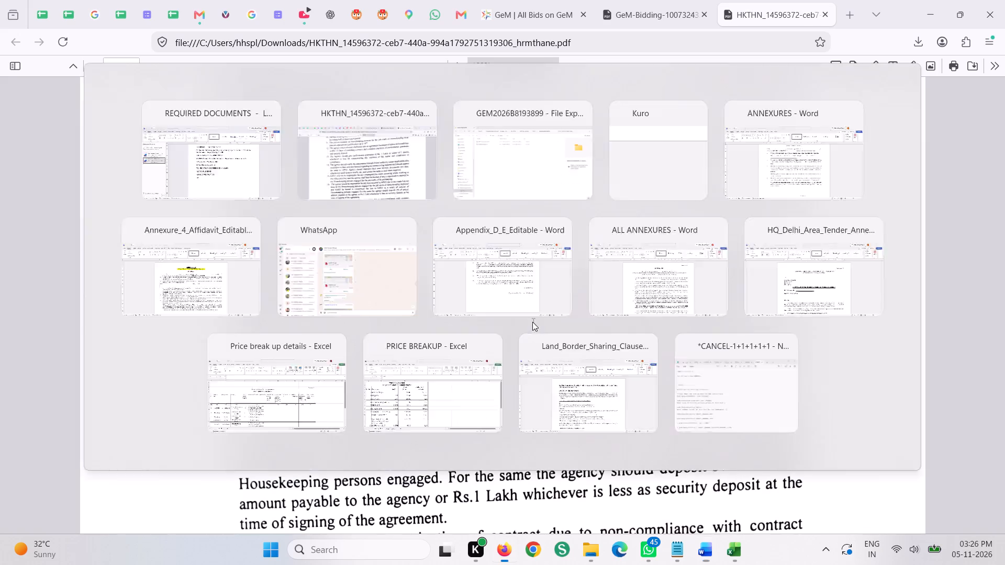
scroll(475, 351, down, 1)
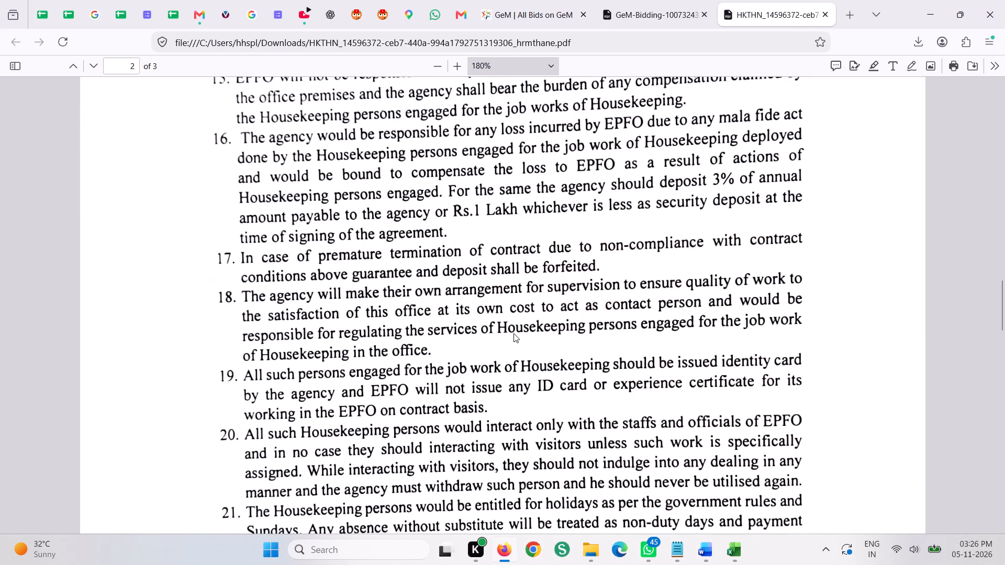
scroll(391, 344, down, 1)
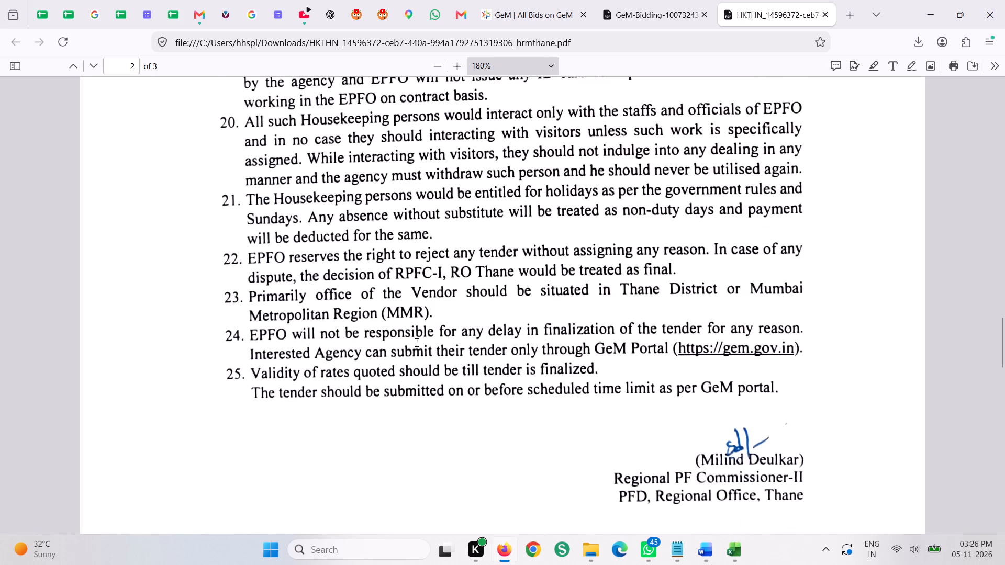
scroll(484, 359, down, 1)
scroll(497, 317, down, 6)
scroll(583, 309, up, 18)
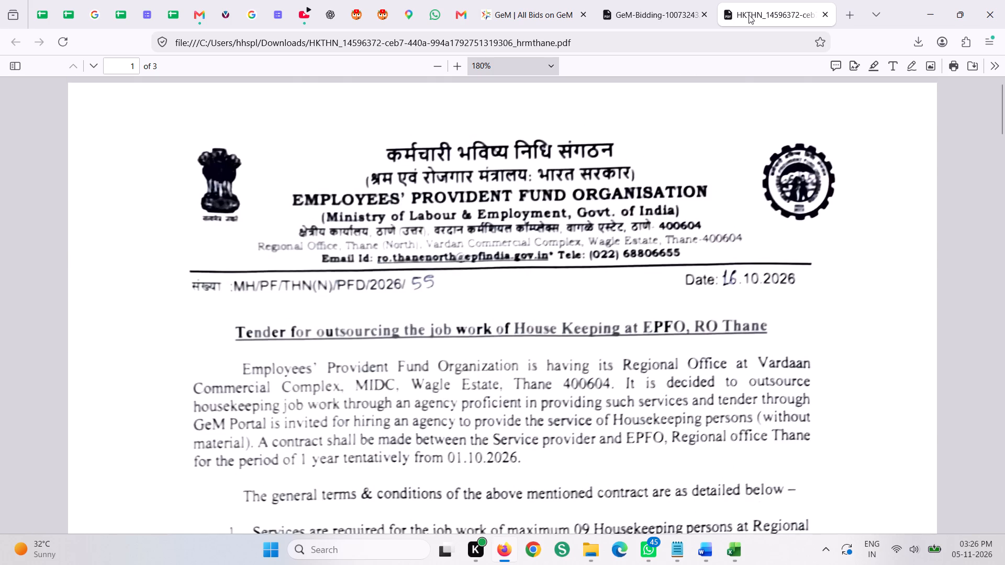
click(756, 0)
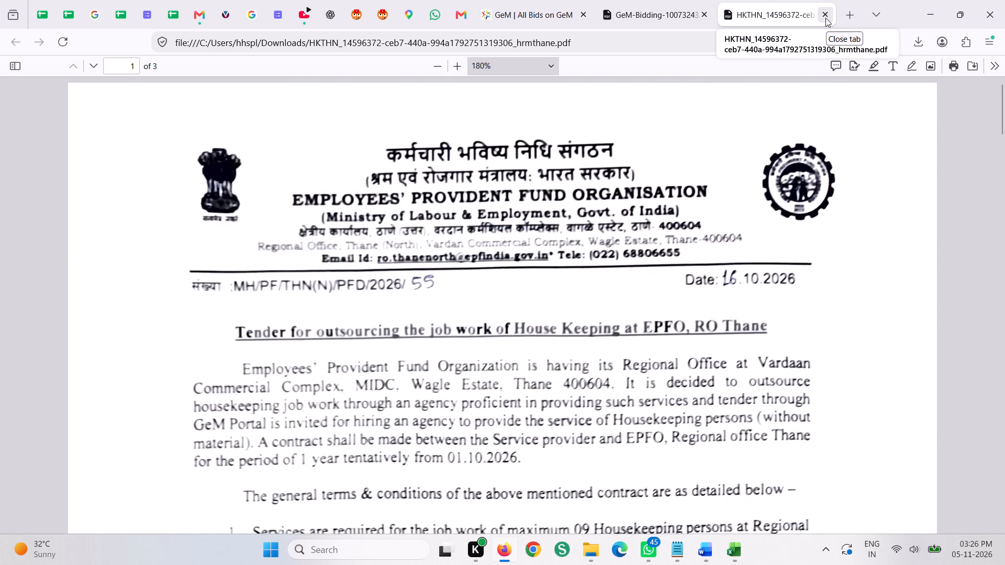
click(827, 18)
Reread the GeM-Bidding-10073243 bid document and its linked additional scope of work PDF for further document requirements.
scroll(652, 255, up, 6)
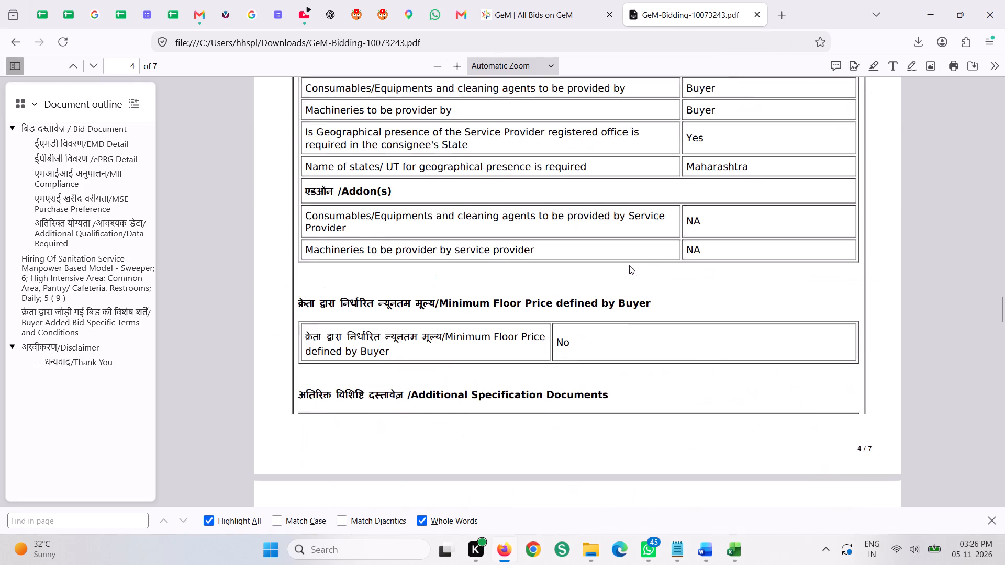
scroll(629, 265, up, 1)
scroll(590, 262, down, 3)
scroll(565, 273, up, 2)
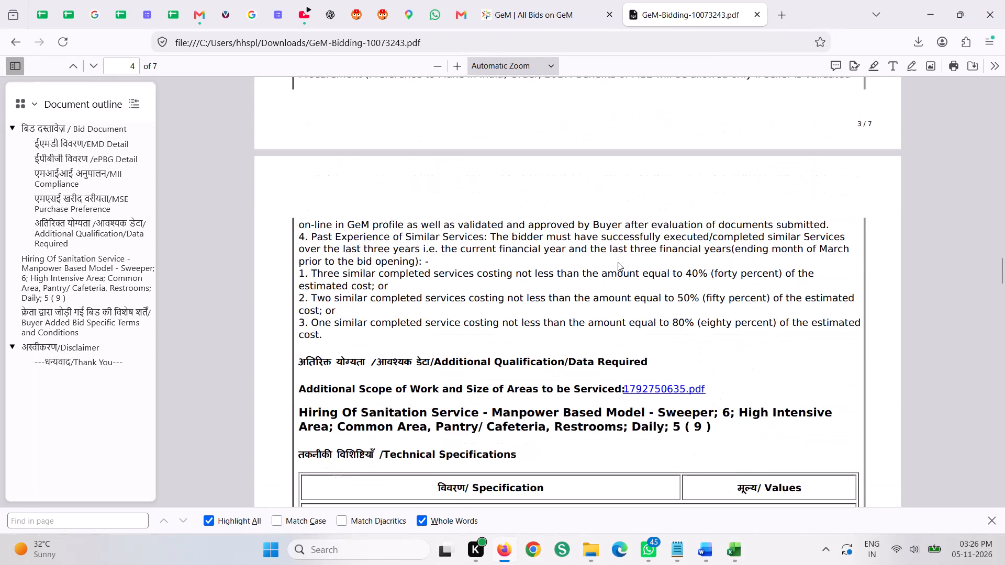
click(640, 388)
scroll(394, 319, up, 8)
scroll(333, 268, up, 8)
scroll(435, 298, down, 16)
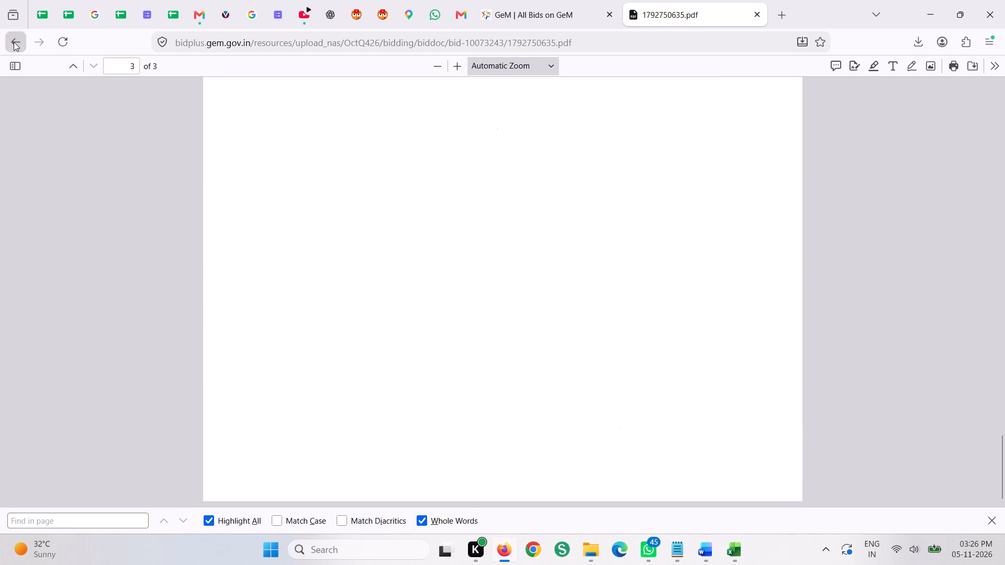
click(14, 41)
scroll(475, 246, up, 5)
scroll(545, 293, up, 1)
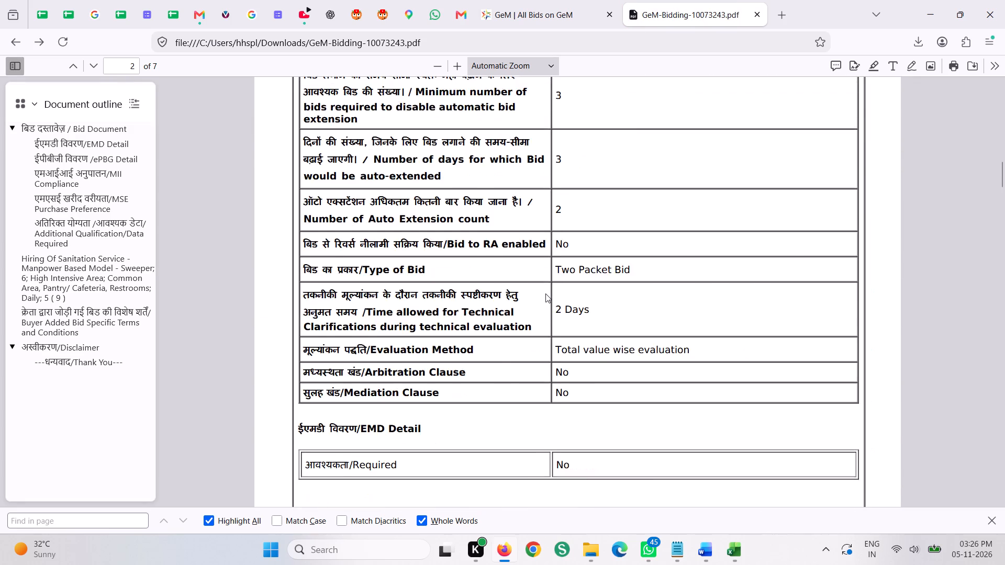
scroll(545, 293, up, 2)
Switch to the Word list and remove the empty item number 10 below "POLICE VERIFICATION".
key(alt+Tab)
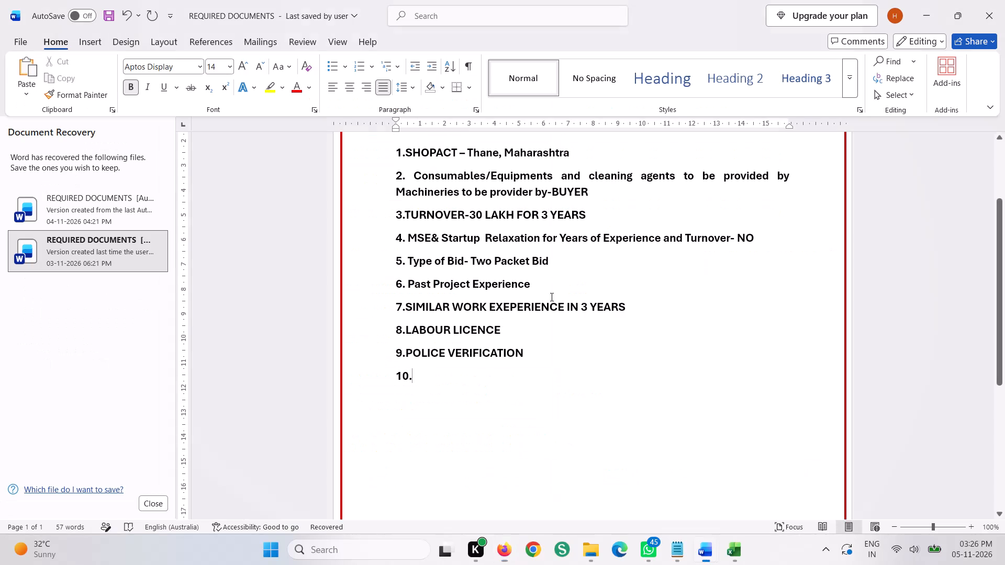
key(BackSpace)
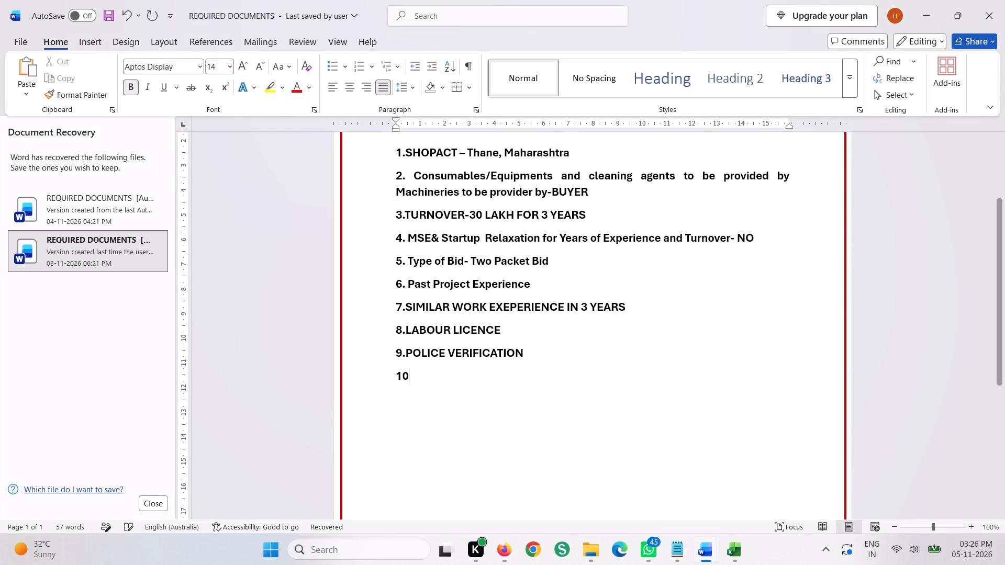
key(BackSpace)
key(BackSpace)
Highlight in yellow the text of item 2 on consumables and machineries and item 4 on MSE and startup relaxation.
scroll(651, 435, up, 1)
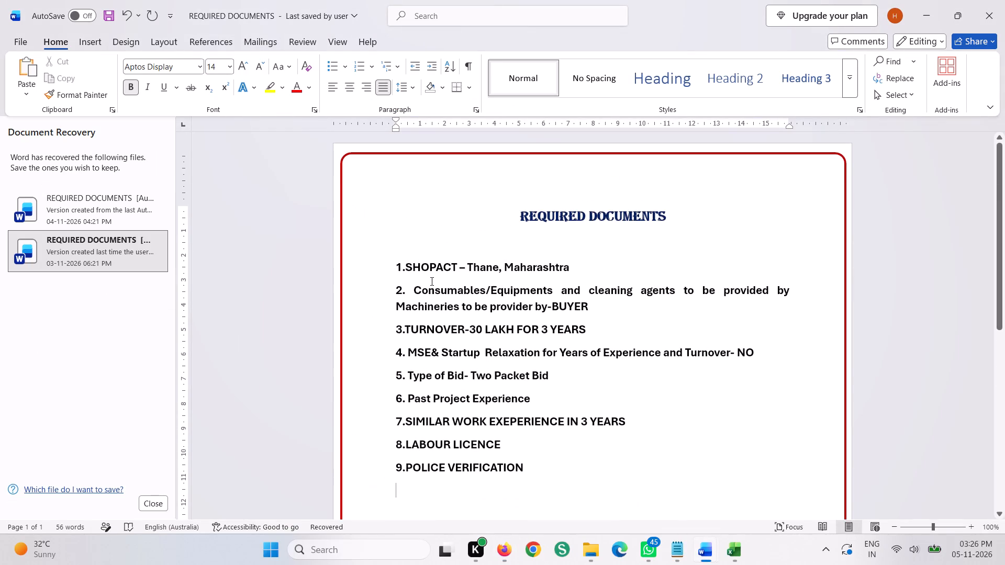
drag(418, 291, 584, 308)
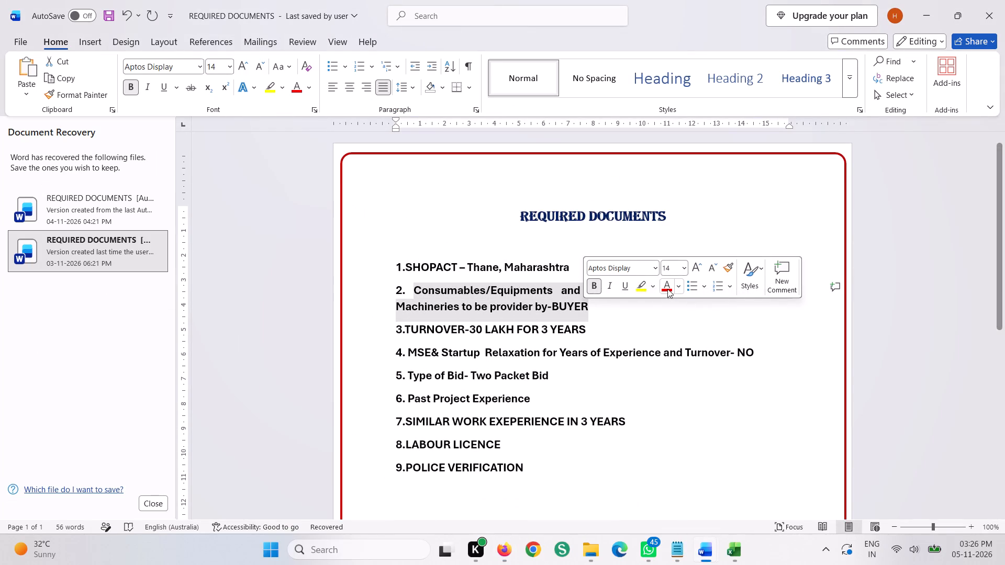
click(642, 287)
click(544, 443)
scroll(463, 478, down, 1)
scroll(583, 435, up, 1)
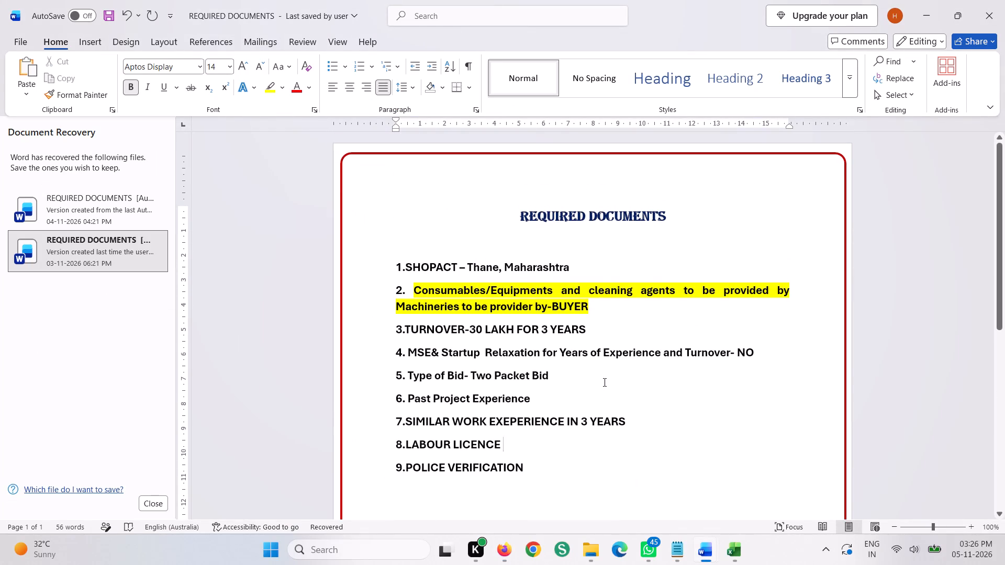
drag(419, 351, 754, 347)
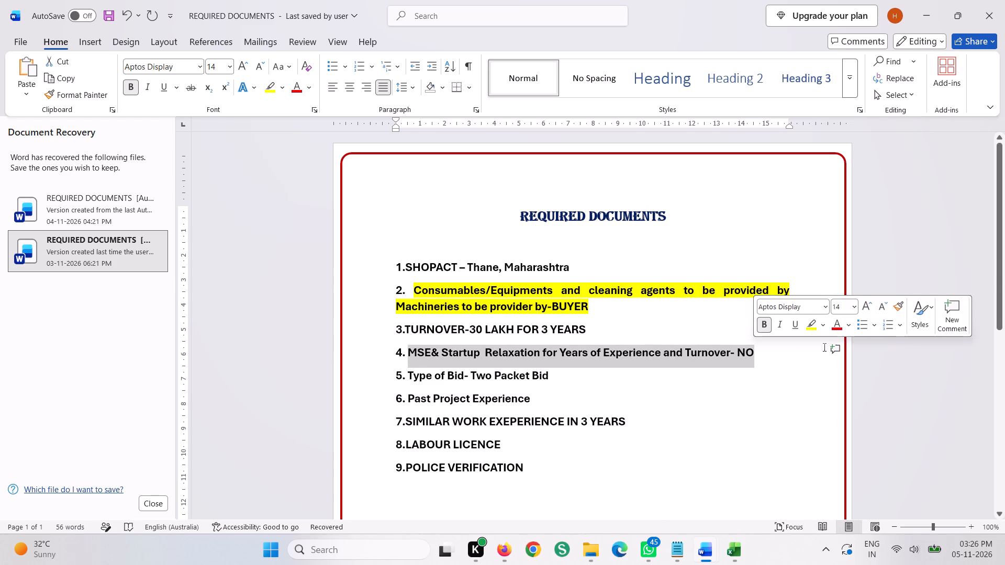
click(817, 324)
click(707, 439)
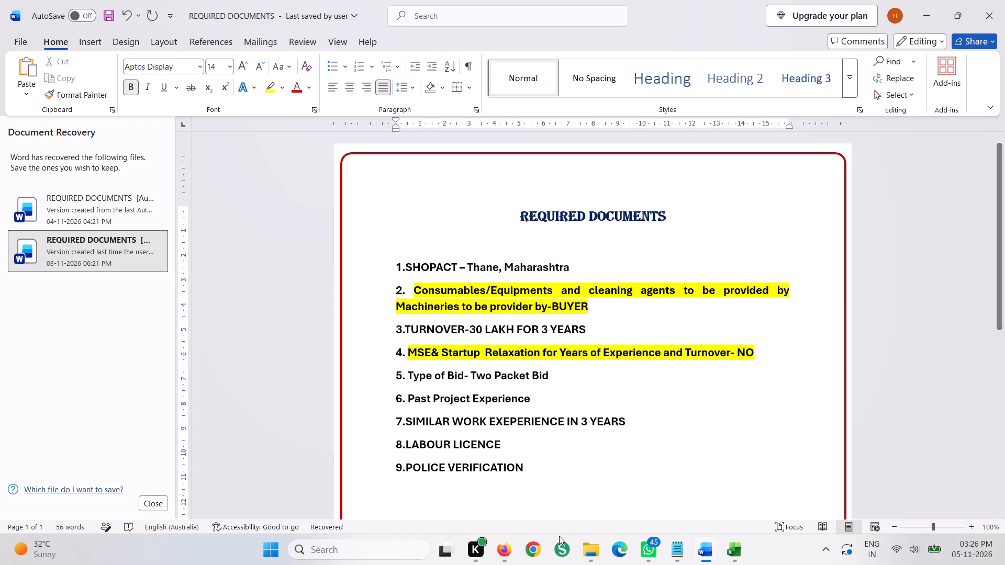
Export the Word list as the PDF "REQUIRED DOCUMENTS" into the DEV1 folder GEM2026B8193899, and close the PDF that opens.
click(586, 548)
click(586, 548)
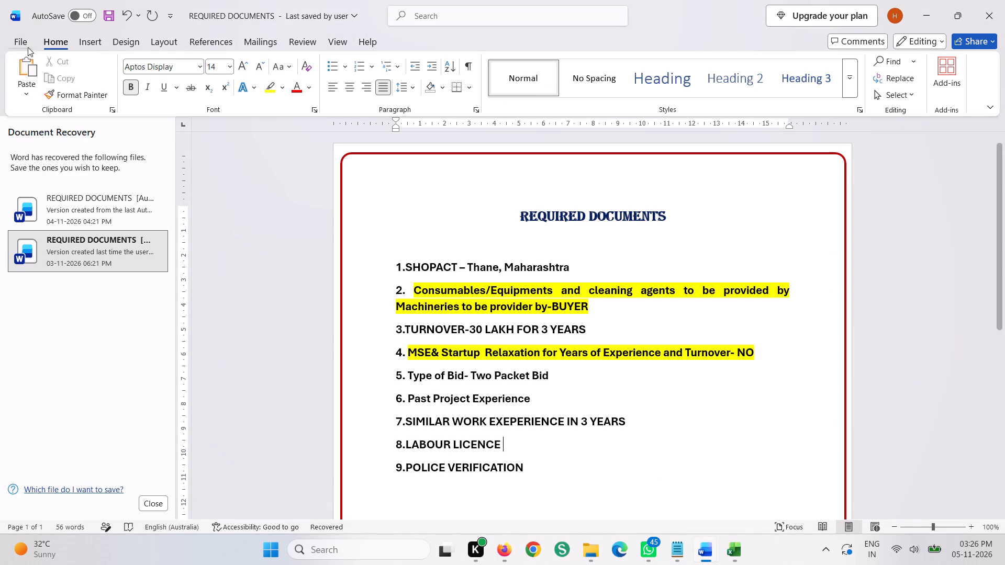
click(24, 40)
click(37, 290)
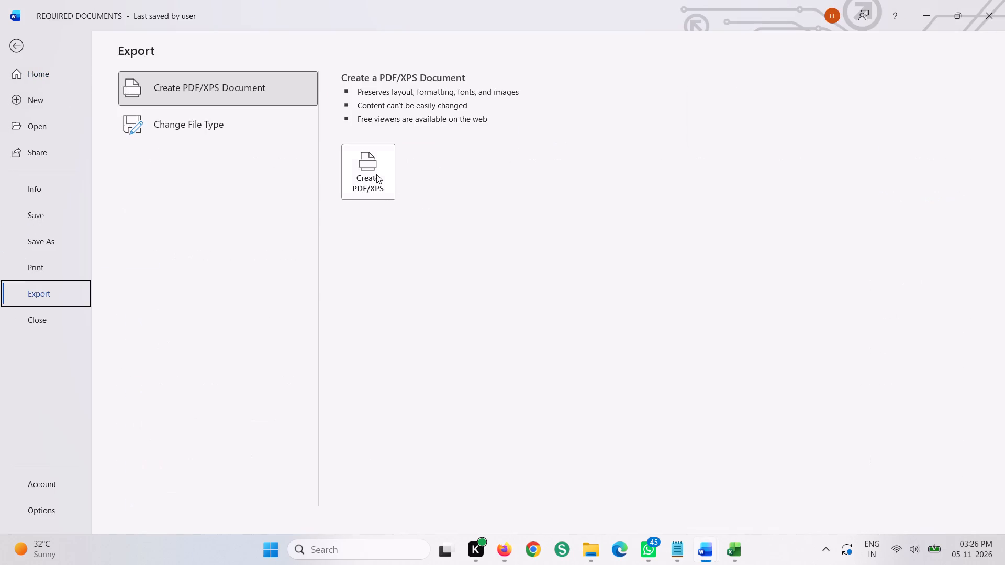
click(376, 174)
scroll(55, 151, up, 10)
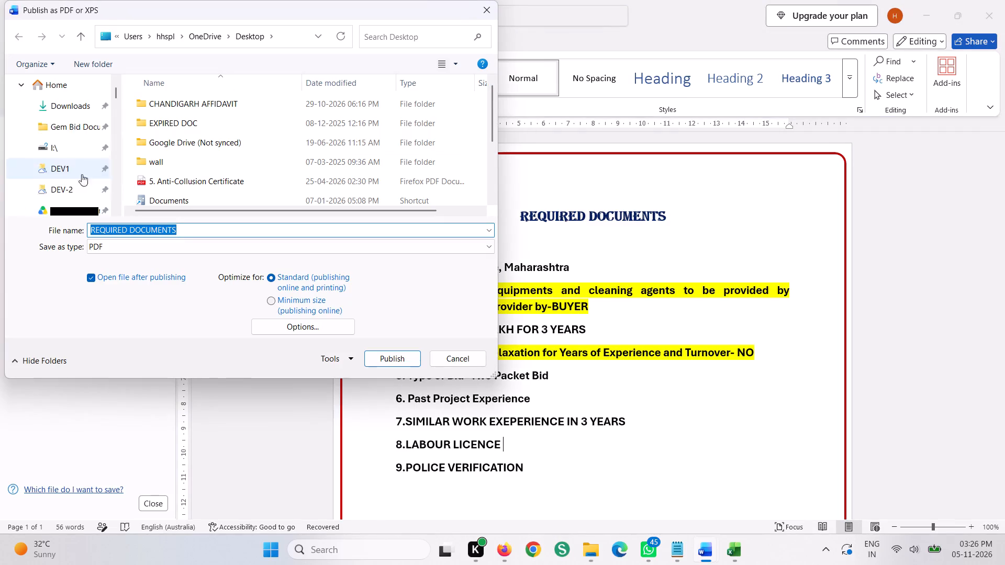
scroll(77, 189, up, 3)
click(69, 193)
scroll(182, 149, up, 11)
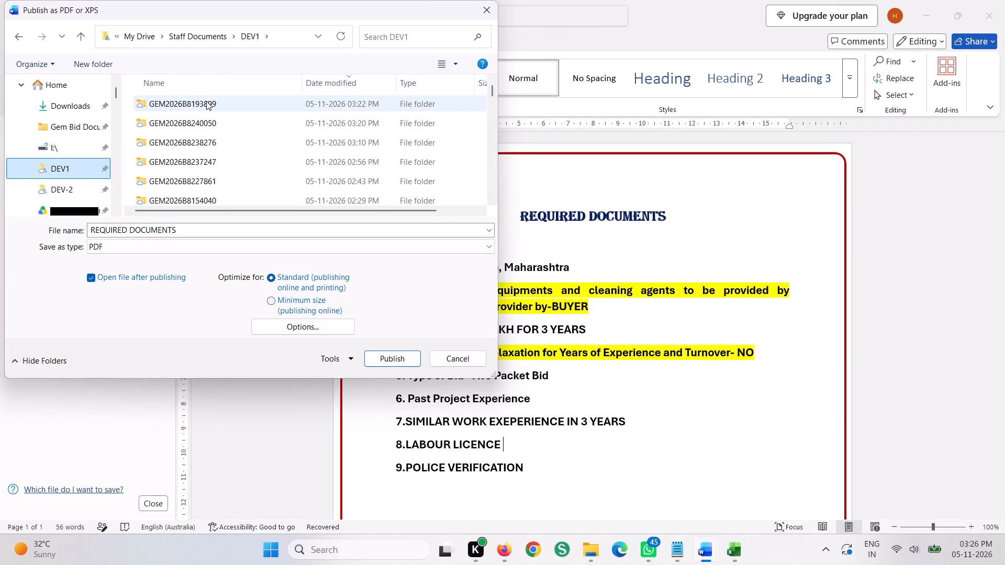
double_click(206, 101)
click(206, 226)
click(375, 356)
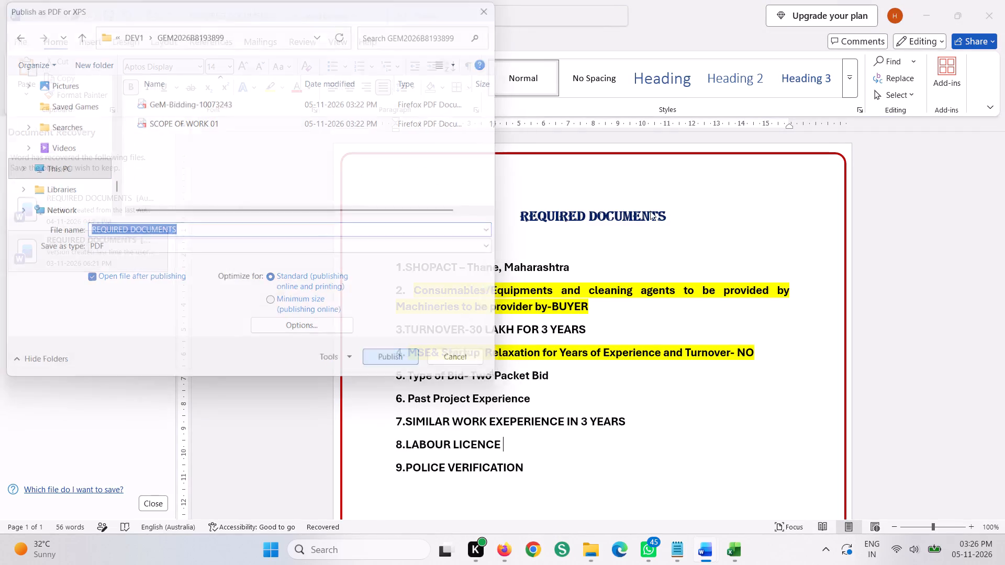
click(790, 0)
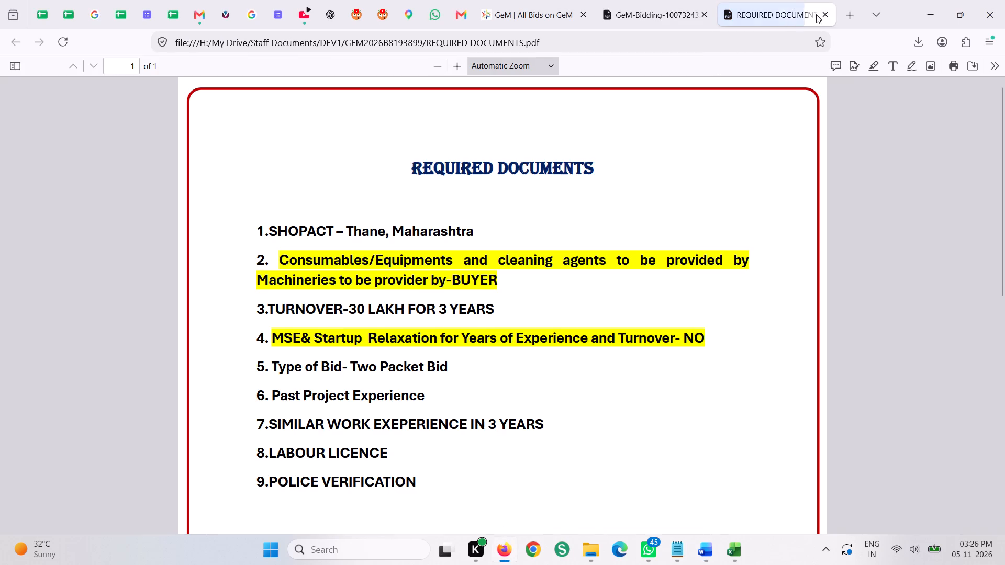
click(829, 10)
Switch to File Explorer and go up from the GEM2026B8193899 folder to DEV1.
click(584, 552)
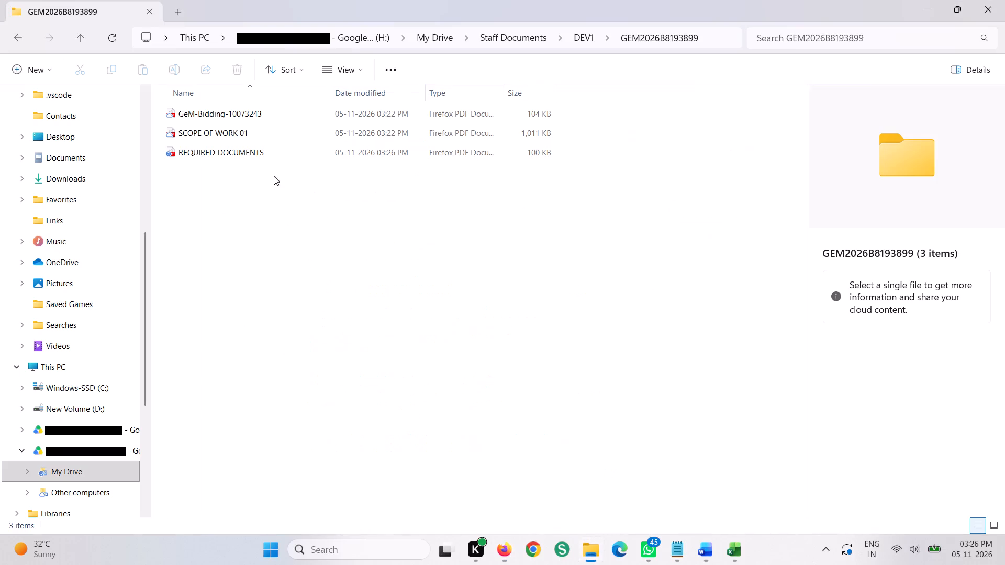
click(84, 38)
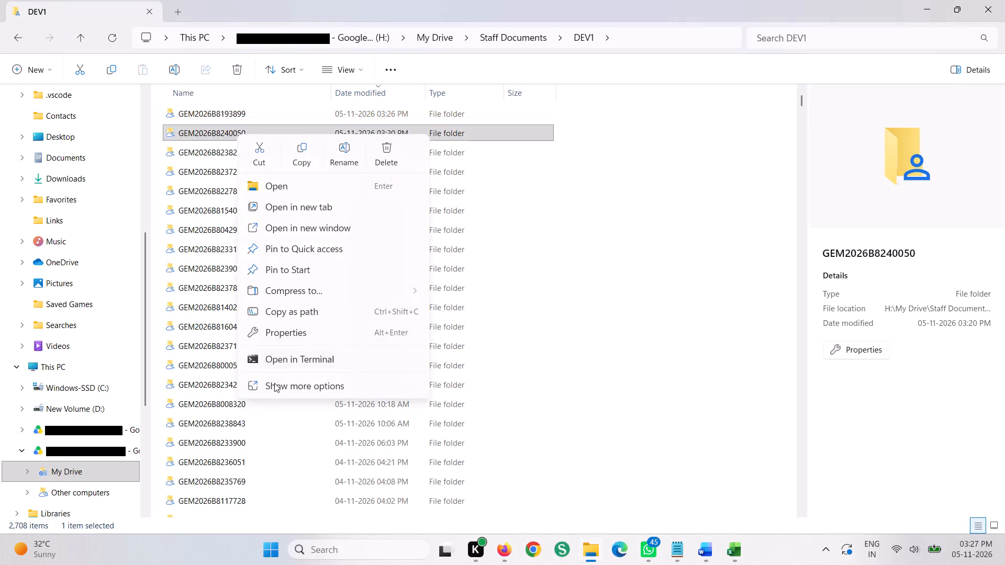
click(272, 386)
click(271, 241)
key(alt+Tab)
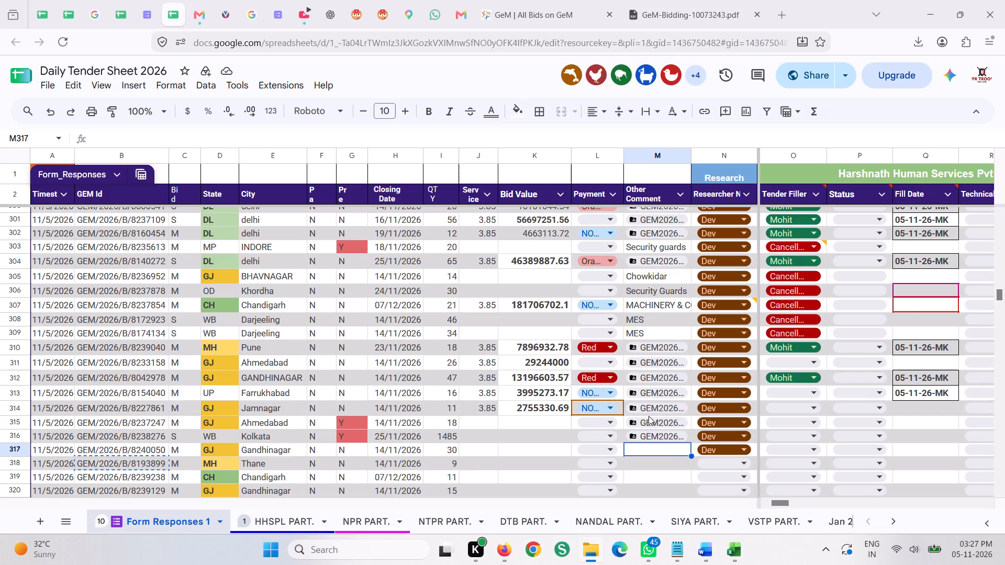
double_click(658, 452)
key(ctrl+v)
key(Tab)
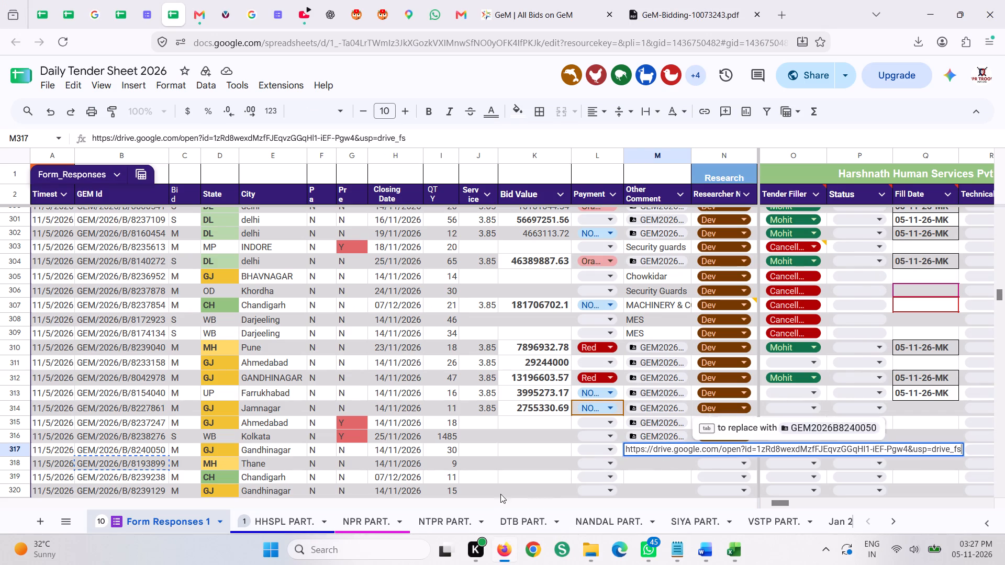
click(454, 480)
Set the researcher name for tender GEM/2026/B/8193899 in row 318 to Dev.
click(702, 464)
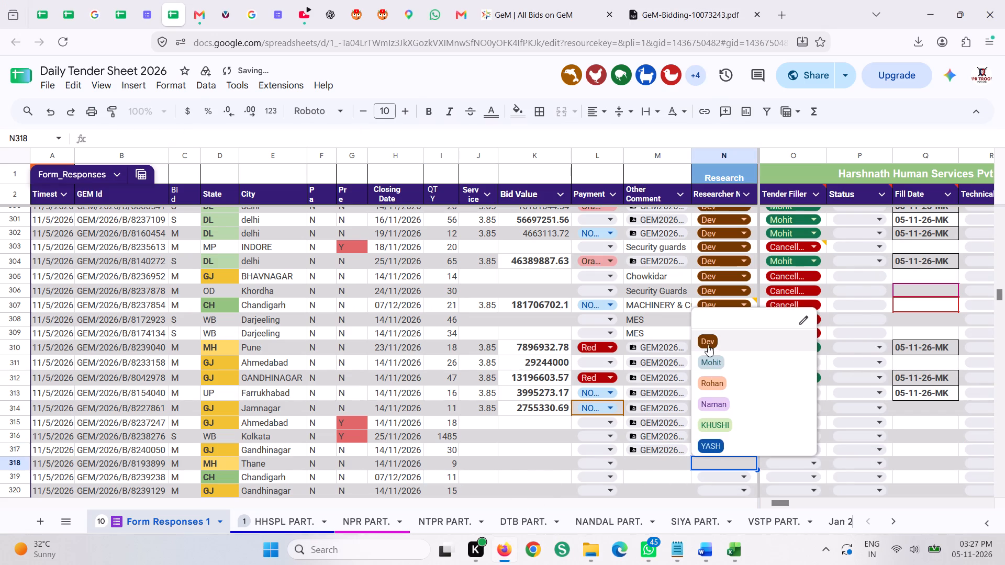
click(706, 338)
Copy the GeM ID GEM/2026/B/8239238 from row 319 and select row 318's Other Comment cell.
click(667, 461)
key(Left)
key(Left)
key(Left)
key(Left)
key(Left)
key(Left)
key(Left)
key(Left)
key(Left)
key(Left)
key(Left)
key(Left)
key(Left)
key(Left)
key(Left)
key(Left)
key(Left)
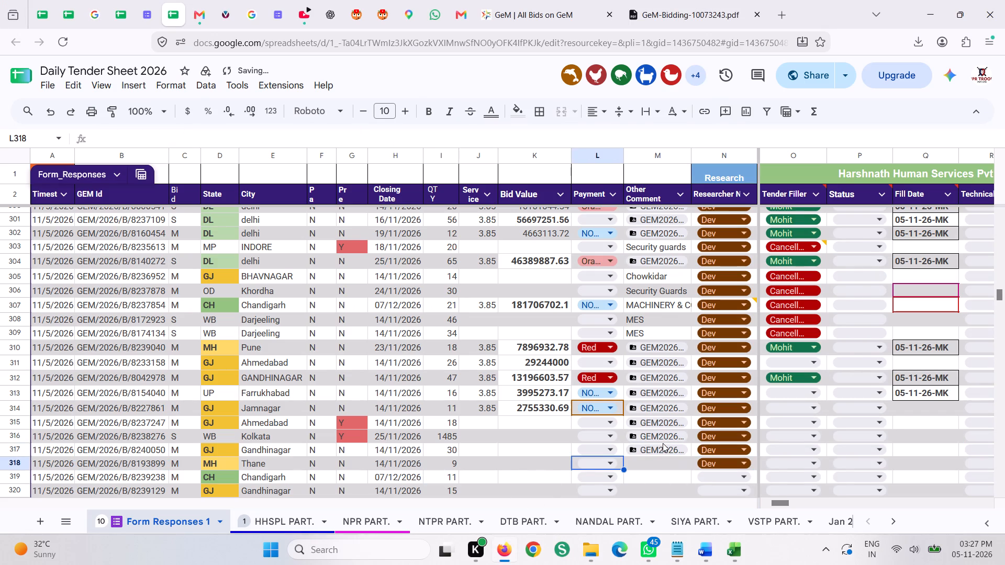
key(Down)
key(Up)
key(Right)
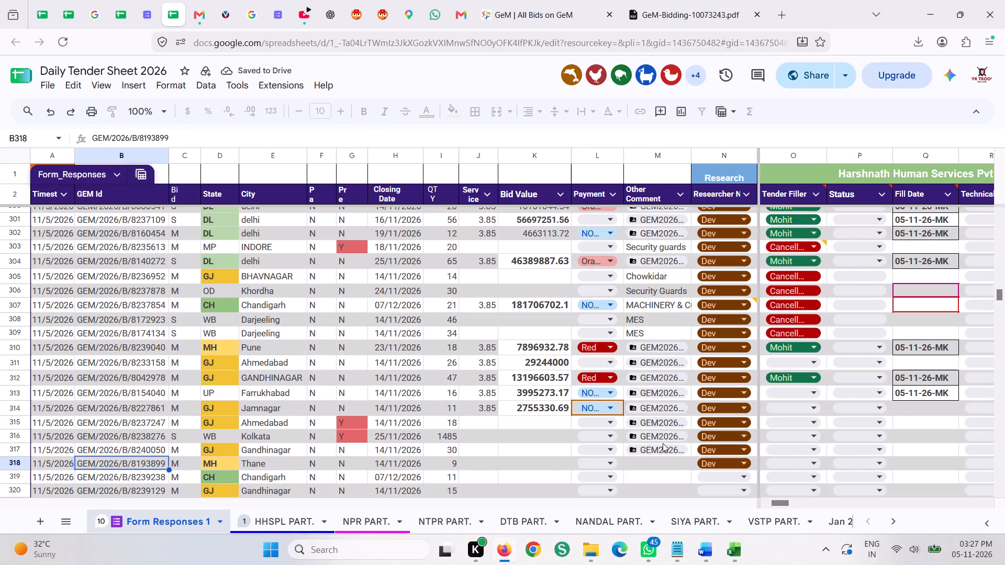
key(Down)
key(ctrl+c)
key(Right)
key(Left)
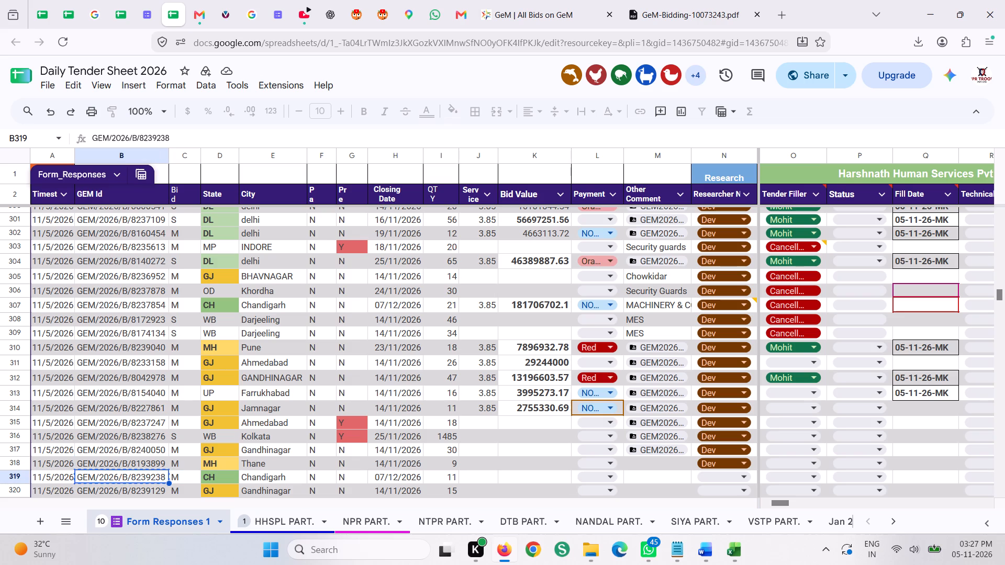
key(Up)
key(Right)
key(Right)
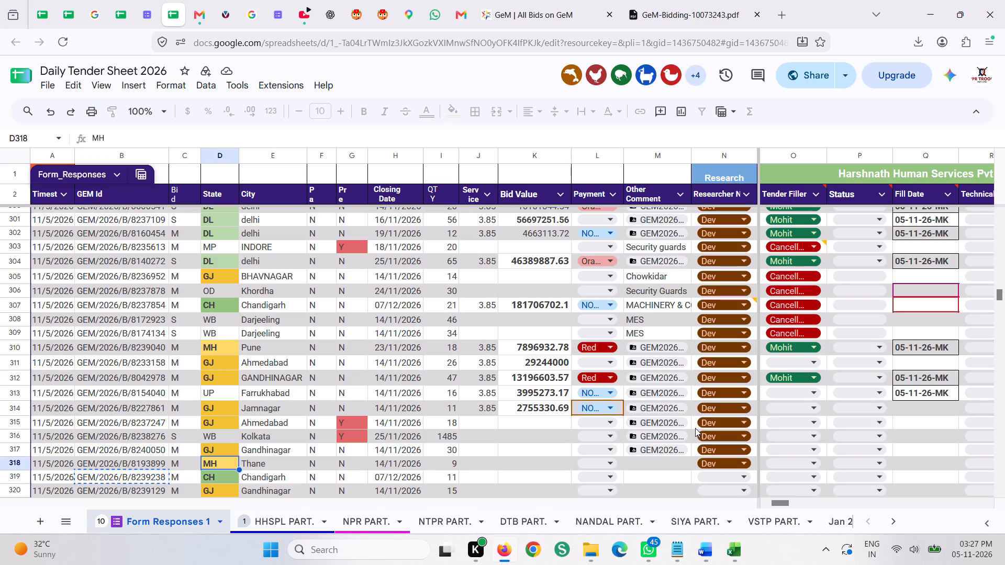
key(Right)
key(Right)
key(Right)
key(Right)
key(Right)
key(Right)
key(Right)
key(Right)
key(Right)
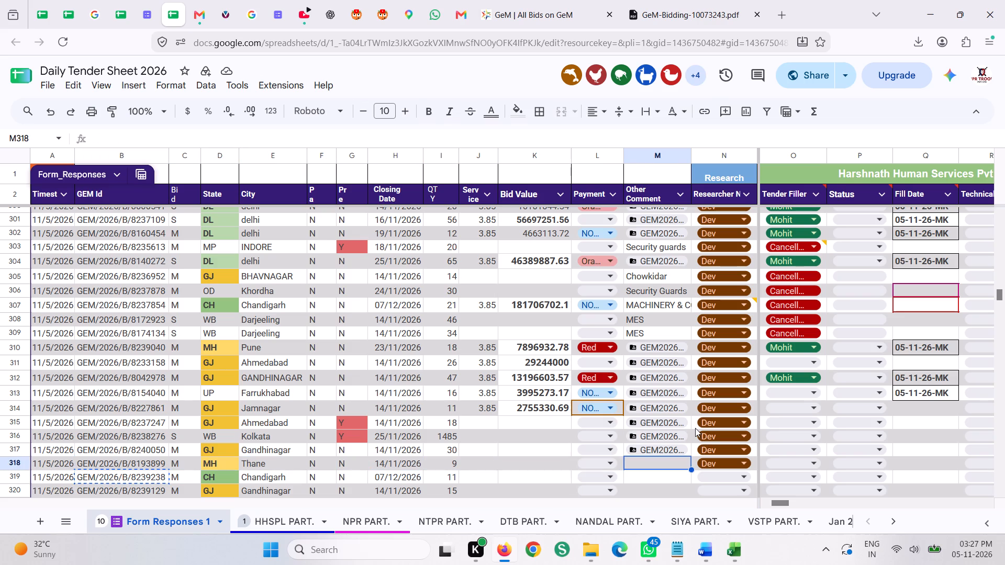
Close the GeM-Bidding-10073243 PDF and search the GeM bid listing for GEM/2026/B/8239238.
click(687, 0)
click(758, 12)
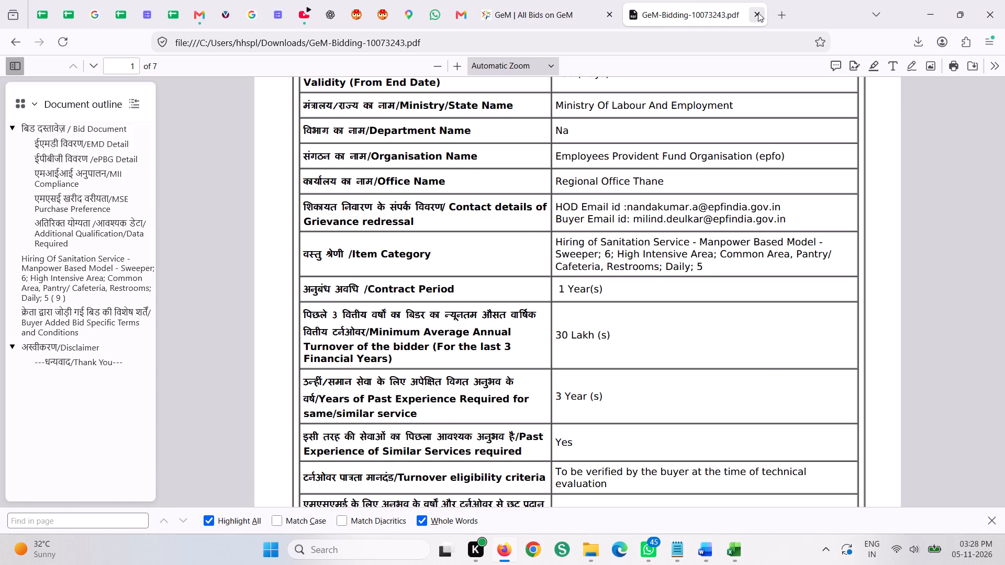
drag(796, 219, 611, 208)
key(ctrl+v)
key(Return)
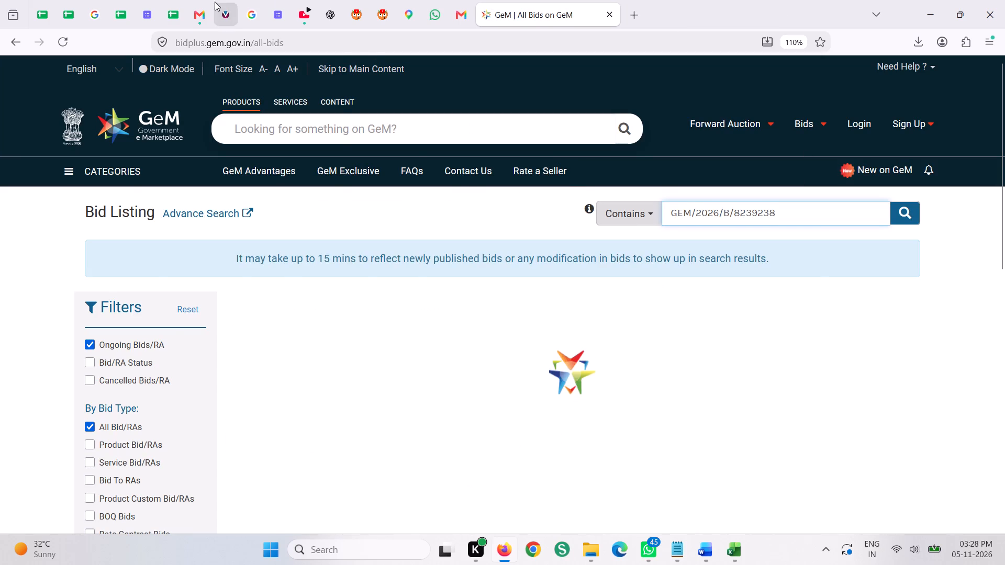
Download the bid document of GEM/2026/B/8239238 from the GeM listing and open it at its first page details.
click(172, 16)
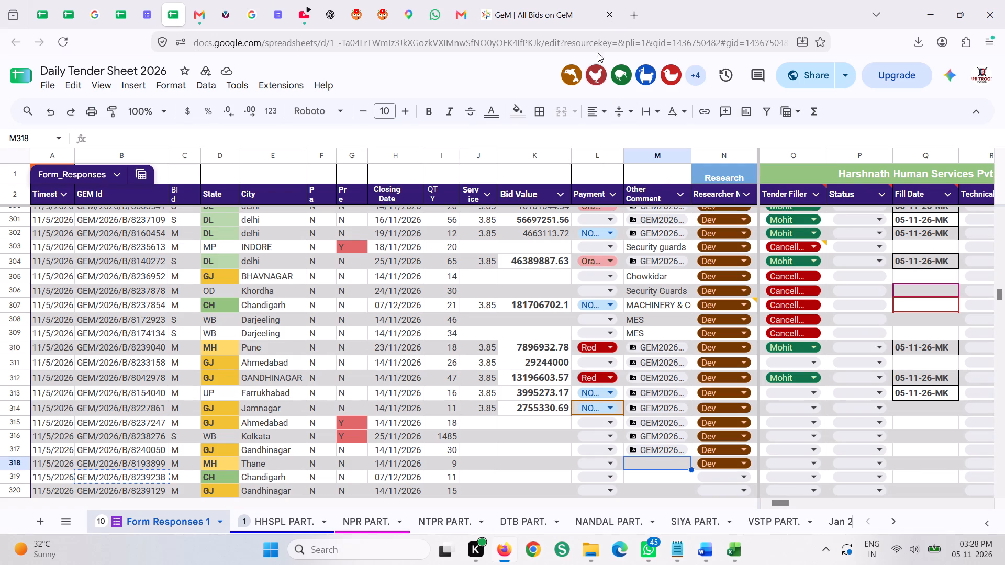
click(541, 0)
click(351, 341)
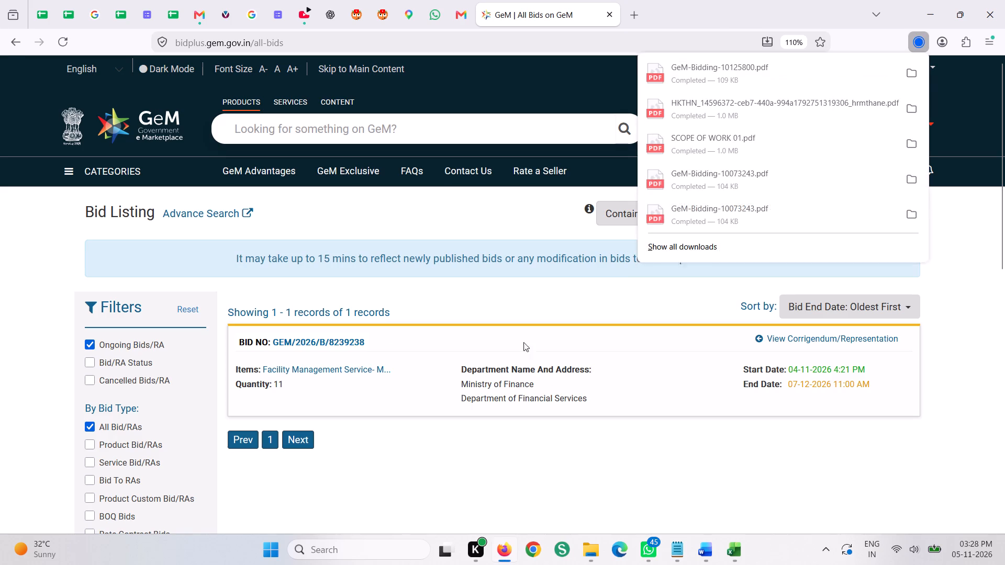
click(446, 287)
scroll(591, 353, down, 1)
click(643, 359)
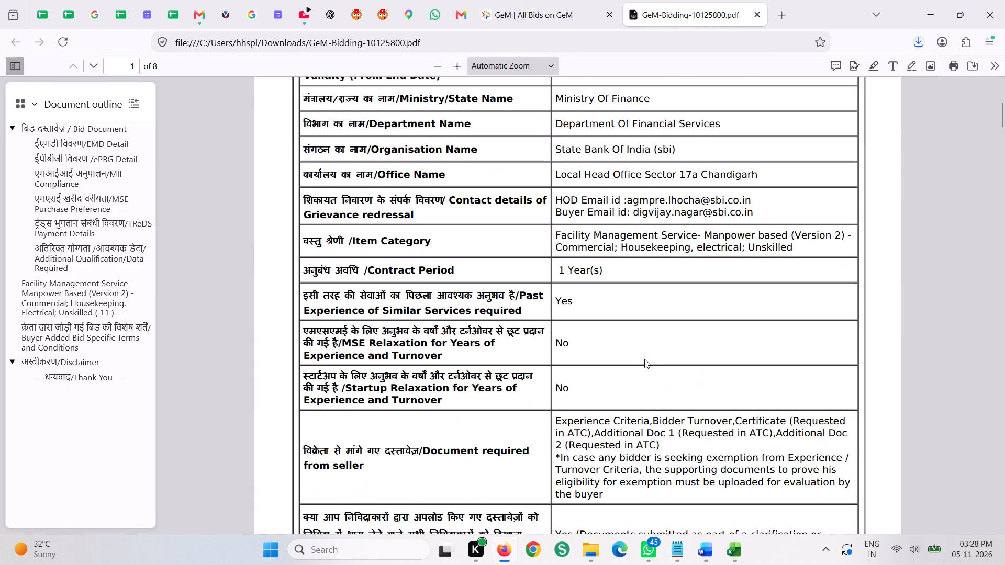
Search the bid document for the word SECURITY and step through its occurrences.
key(ctrl+f)
text(SE)
key(c)
text(URITY)
key(Return)
key(Return)
key(Return)
key(Return)
Search the bid document for the word WATCH.
key(BackSpace)
key(BackSpace)
key(BackSpace)
key(BackSpace)
key(BackSpace)
key(BackSpace)
key(BackSpace)
key(BackSpace)
key(BackSpace)
key(BackSpace)
key(BackSpace)
key(BackSpace)
key(BackSpace)
key(BackSpace)
key(BackSpace)
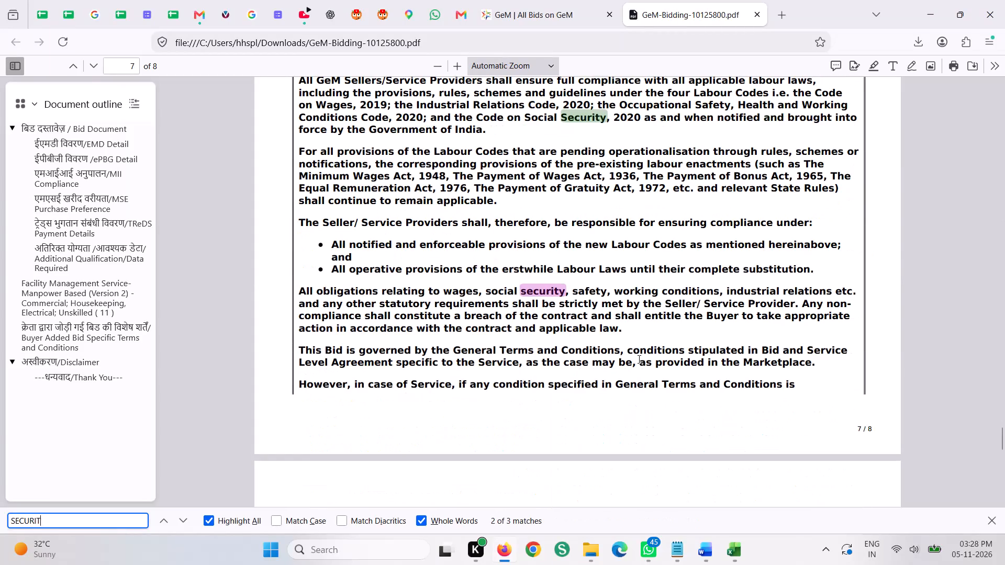
text(WATCH)
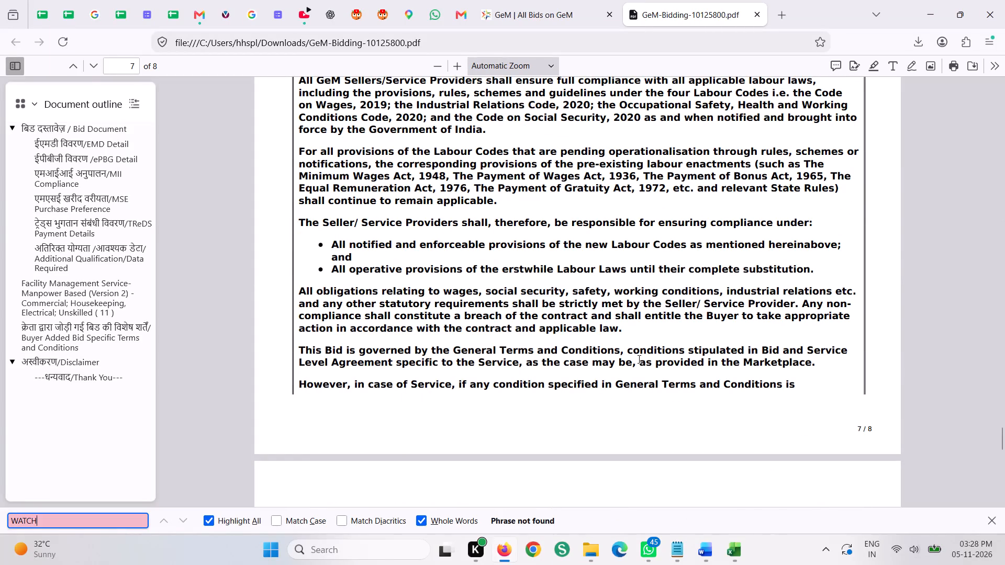
Search the bid document for the word CHOWKIDAR, and clear the search term.
key(BackSpace)
key(BackSpace)
key(BackSpace)
key(BackSpace)
key(BackSpace)
key(BackSpace)
key(BackSpace)
key(BackSpace)
key(BackSpace)
key(BackSpace)
key(BackSpace)
key(BackSpace)
key(BackSpace)
key(BackSpace)
key(BackSpace)
text(CHOWKID)
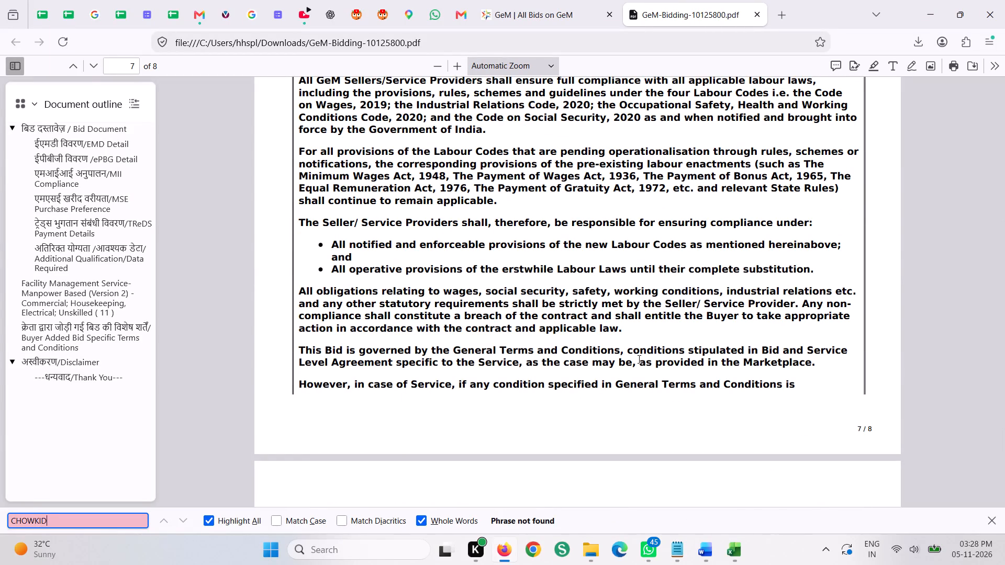
text(AR)
key(BackSpace)
key(BackSpace)
key(BackSpace)
key(BackSpace)
key(BackSpace)
key(BackSpace)
key(BackSpace)
key(BackSpace)
key(BackSpace)
key(BackSpace)
key(BackSpace)
key(BackSpace)
key(BackSpace)
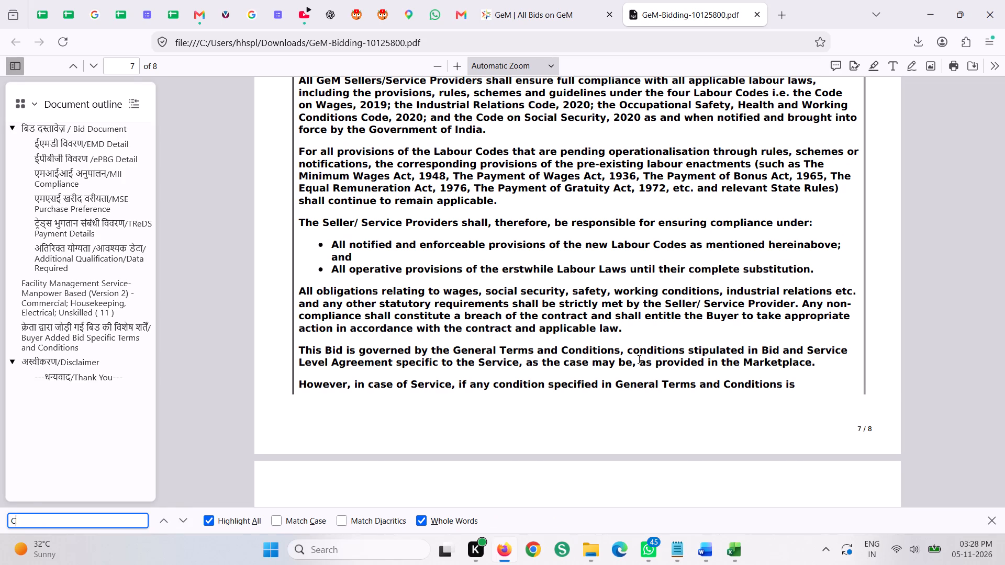
Examine the bid document's required documents, estimated bid value, EMD and ePBG details, and buyer-added terms.
scroll(682, 376, down, 4)
scroll(679, 370, up, 7)
scroll(701, 327, up, 2)
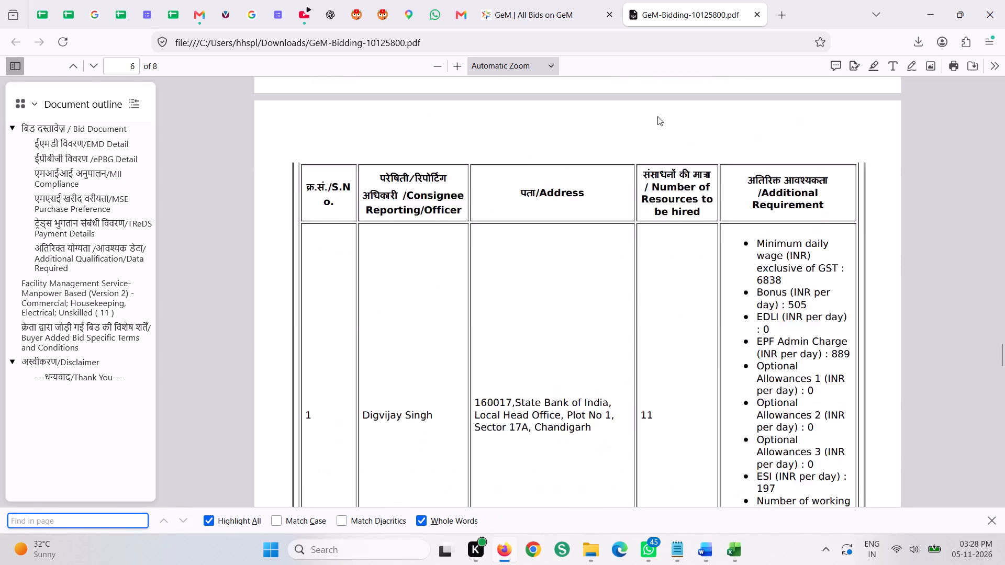
click(555, 20)
click(681, 0)
scroll(634, 320, up, 13)
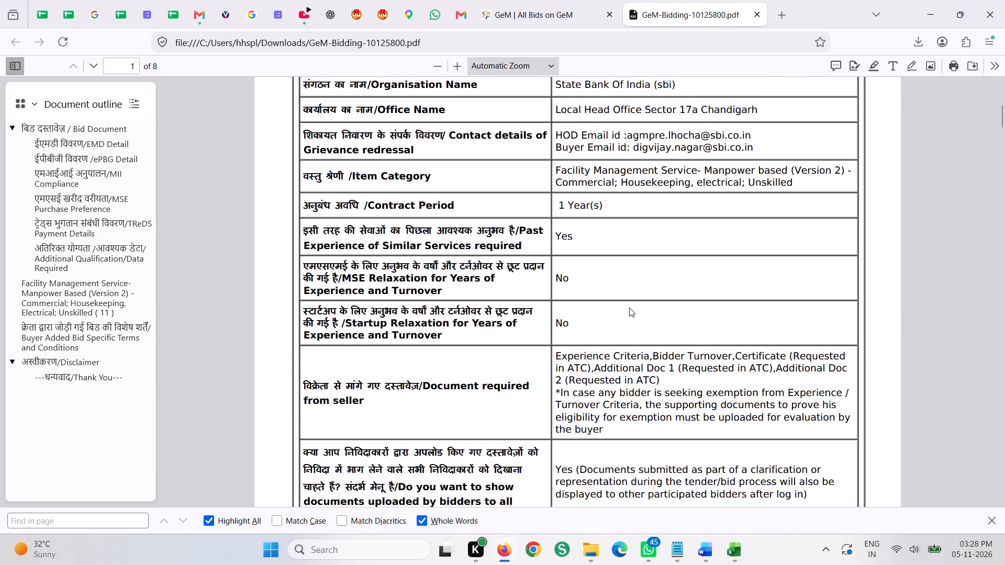
scroll(560, 331, down, 5)
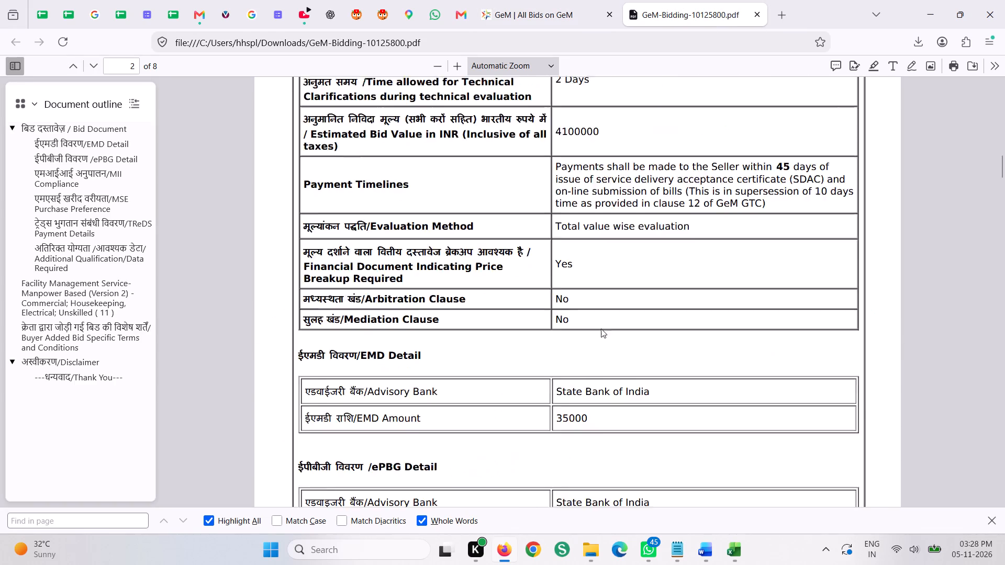
scroll(601, 329, down, 2)
scroll(566, 326, up, 10)
scroll(566, 324, down, 1)
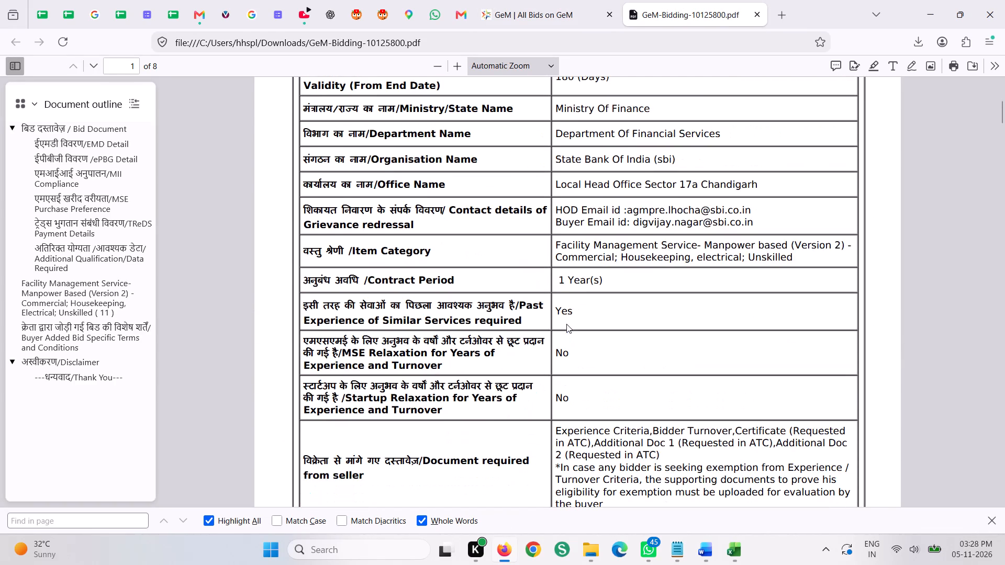
scroll(564, 332, down, 4)
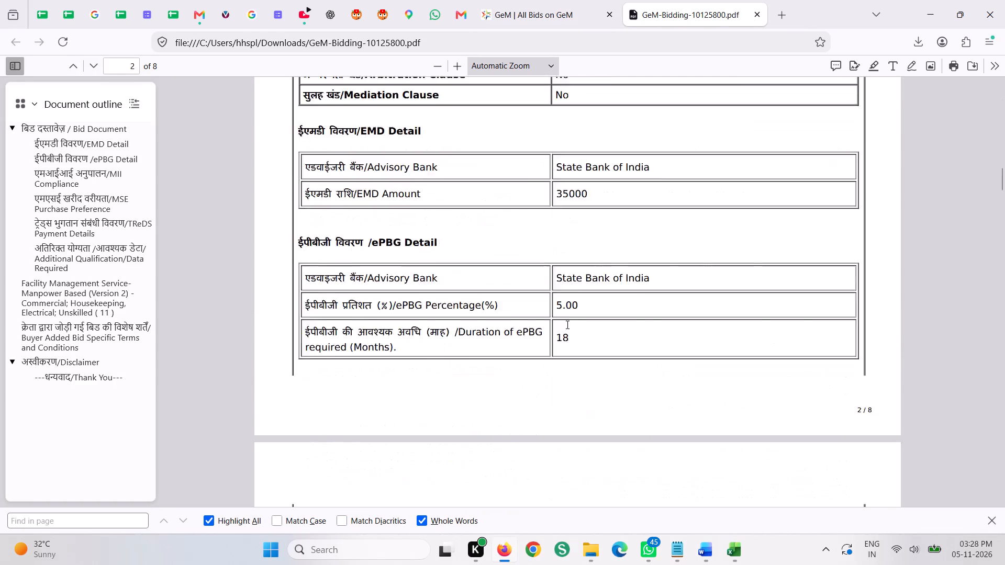
scroll(564, 312, down, 4)
scroll(521, 303, down, 1)
Open the buyer's attached SBI tender document, check its scope of work for consumables and machinery, and close it.
click(498, 290)
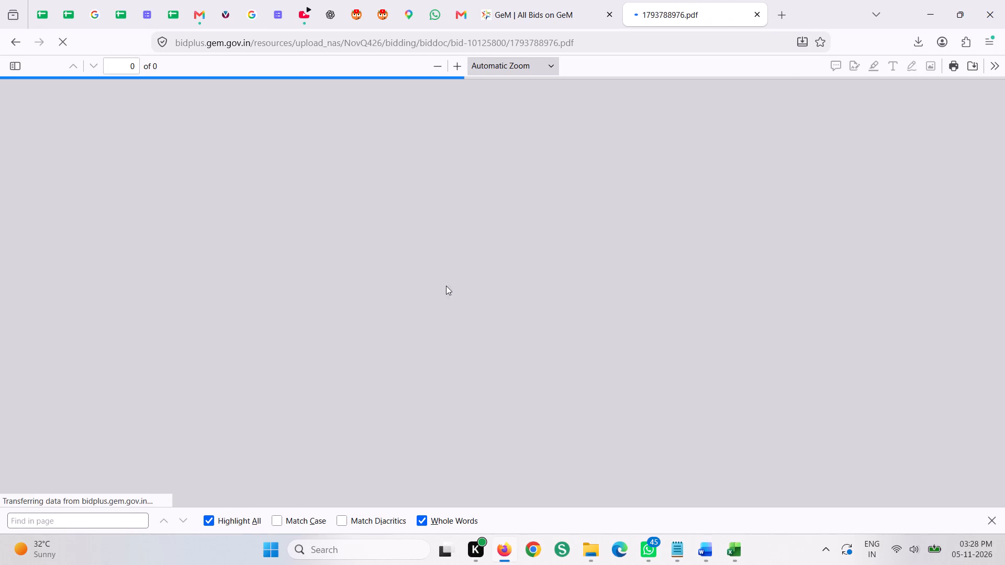
click(390, 269)
scroll(560, 297, down, 2)
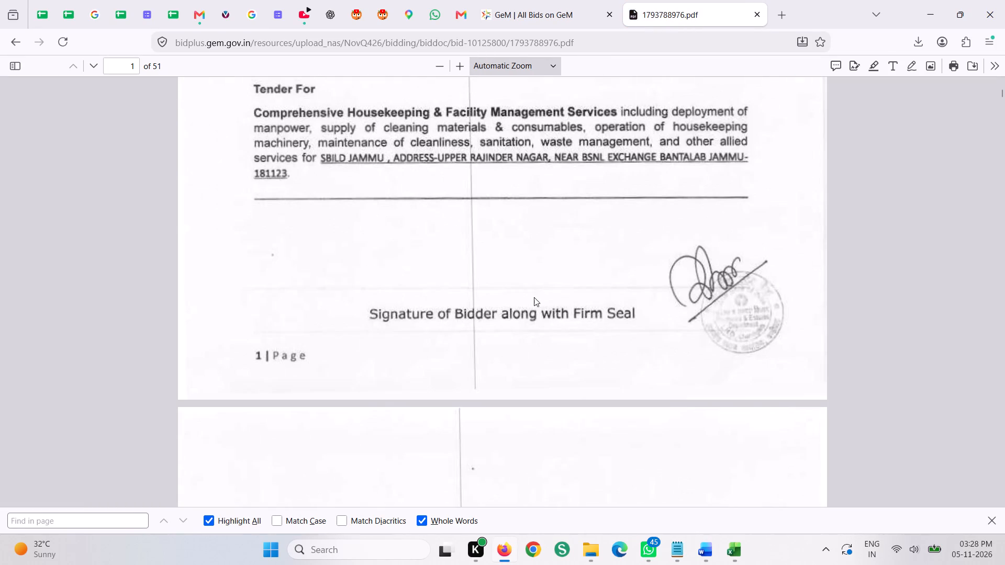
scroll(533, 301, up, 3)
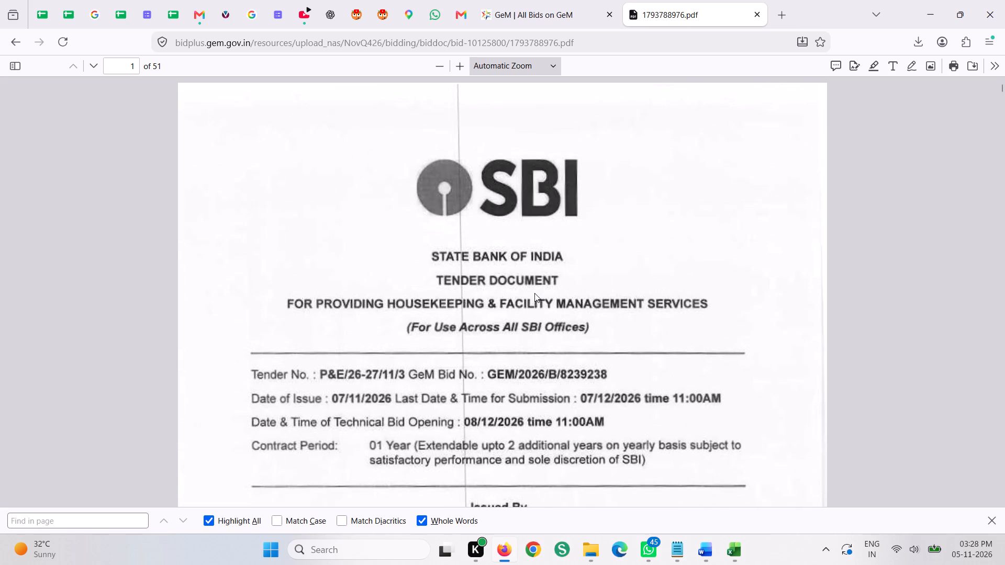
scroll(484, 291, down, 10)
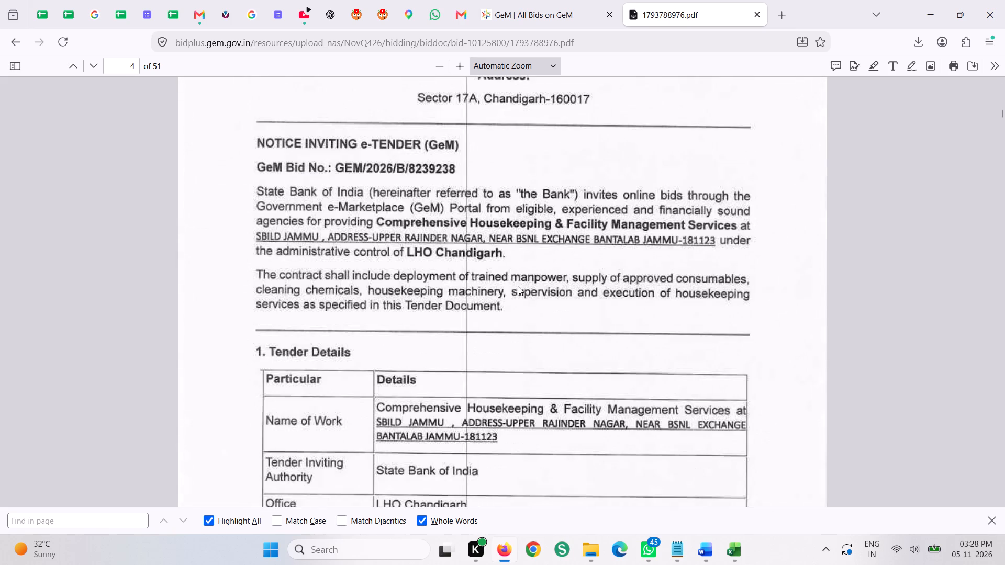
scroll(519, 286, down, 1)
scroll(559, 237, down, 8)
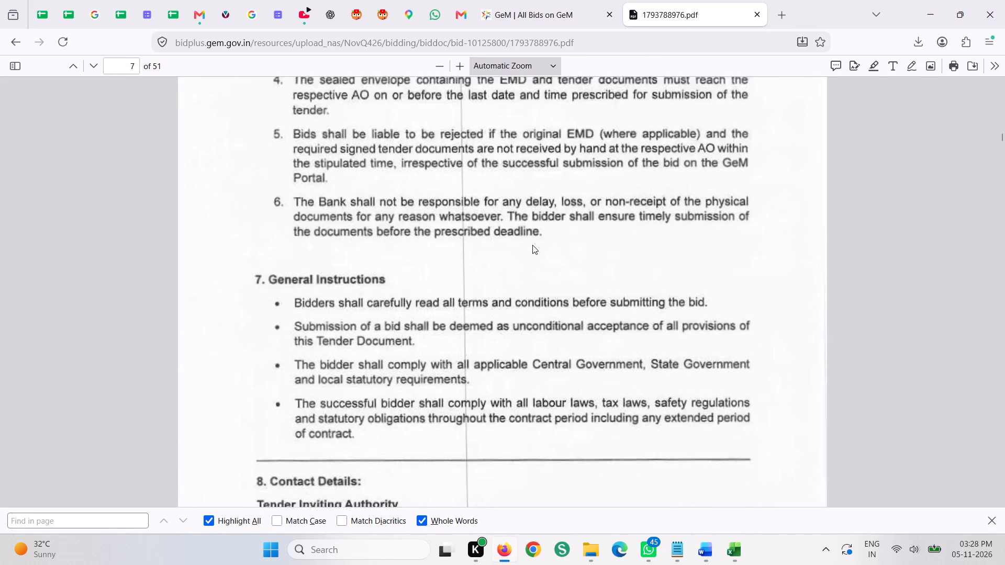
scroll(530, 245, down, 18)
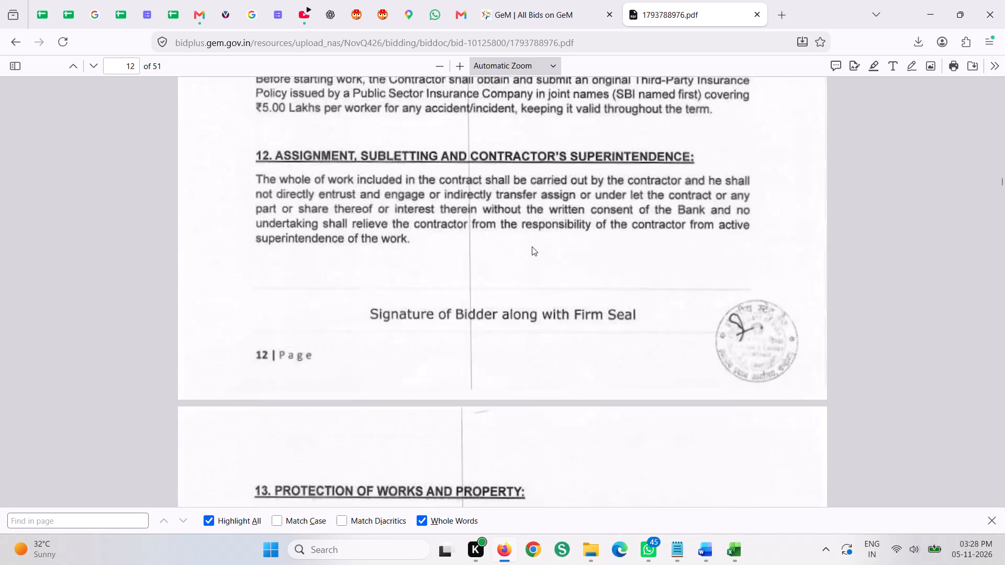
scroll(532, 246, down, 10)
click(694, 0)
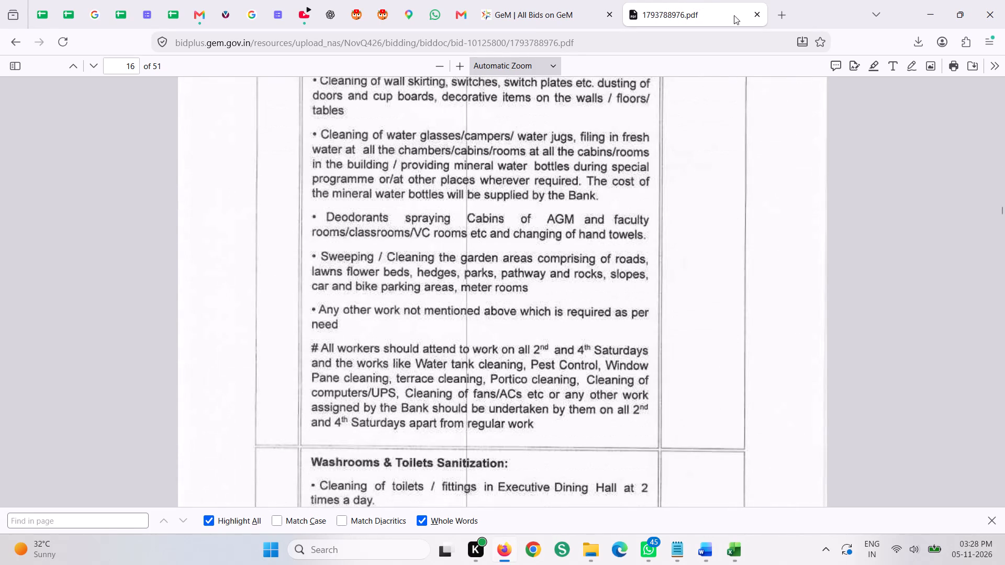
click(755, 15)
Enter "CONSUMABLE & MACHINERY SBI" in row 318's Other Comment cell of Daily Tender Sheet 2026.
click(175, 17)
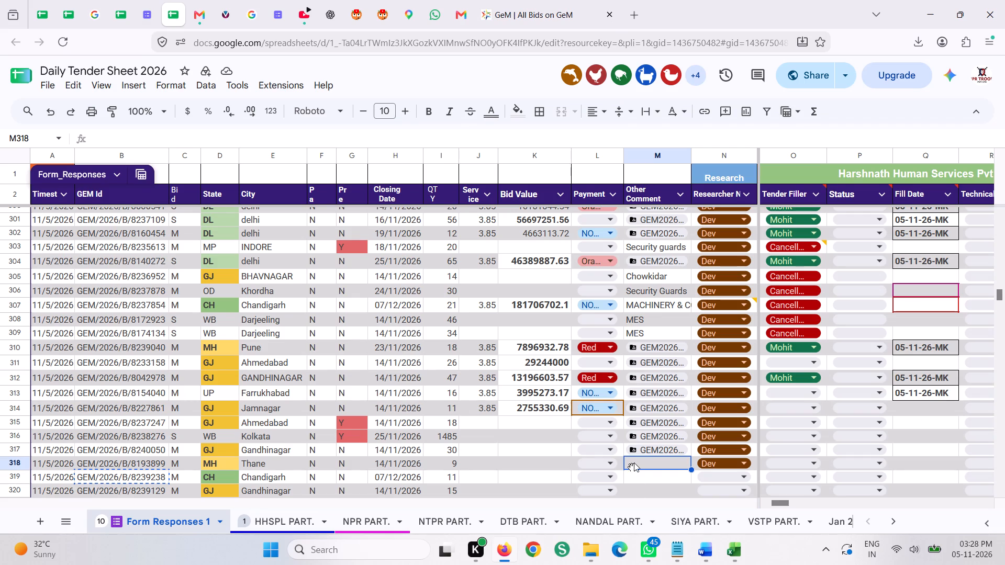
double_click(634, 462)
text(CO)
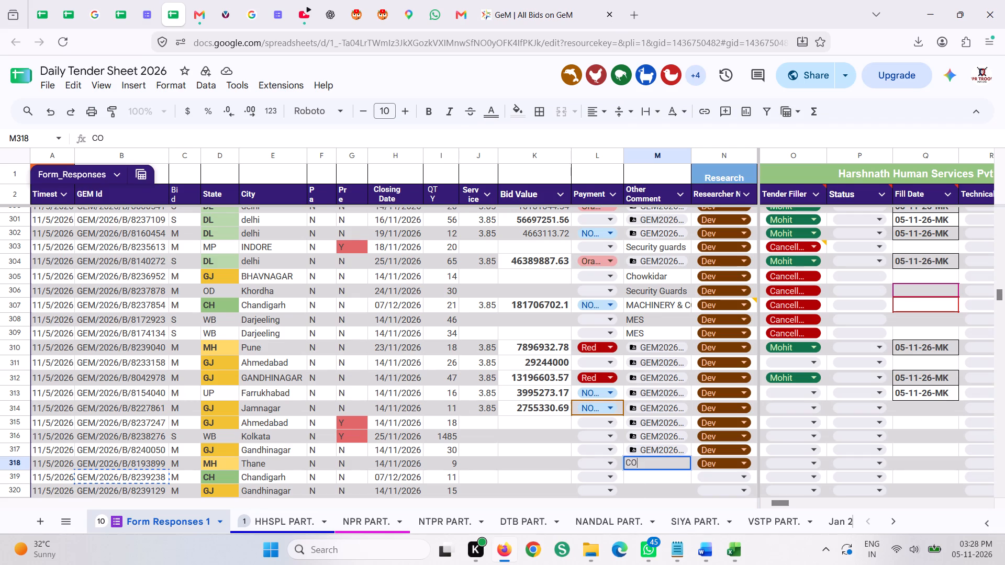
key(n)
text(SU)
text(MA)
text(BLE)
key(space)
key(shift+ampersand)
key(space)
text(MA)
text(CHIN)
key(e)
key(r)
key(y)
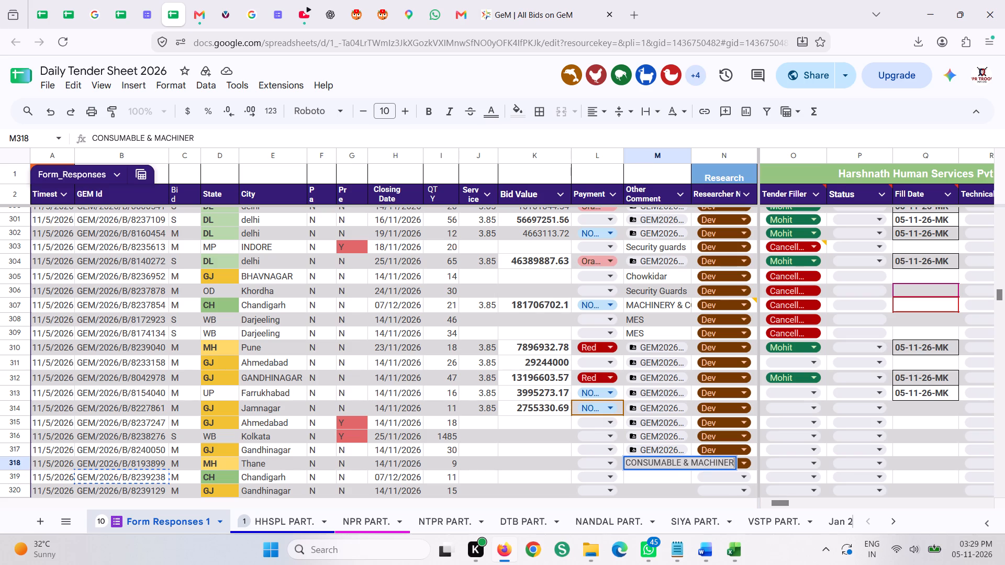
key(space)
text(SBI)
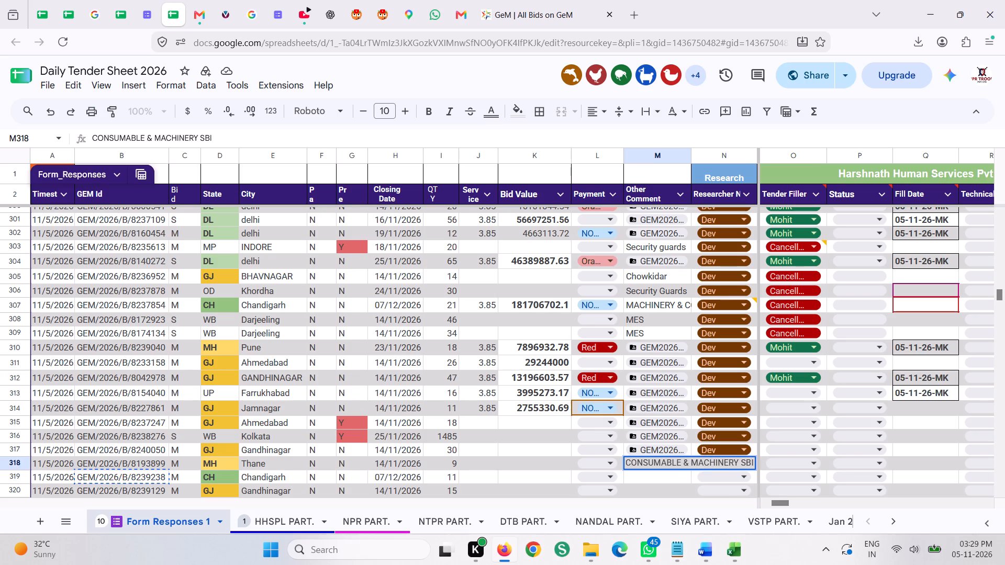
key(Return)
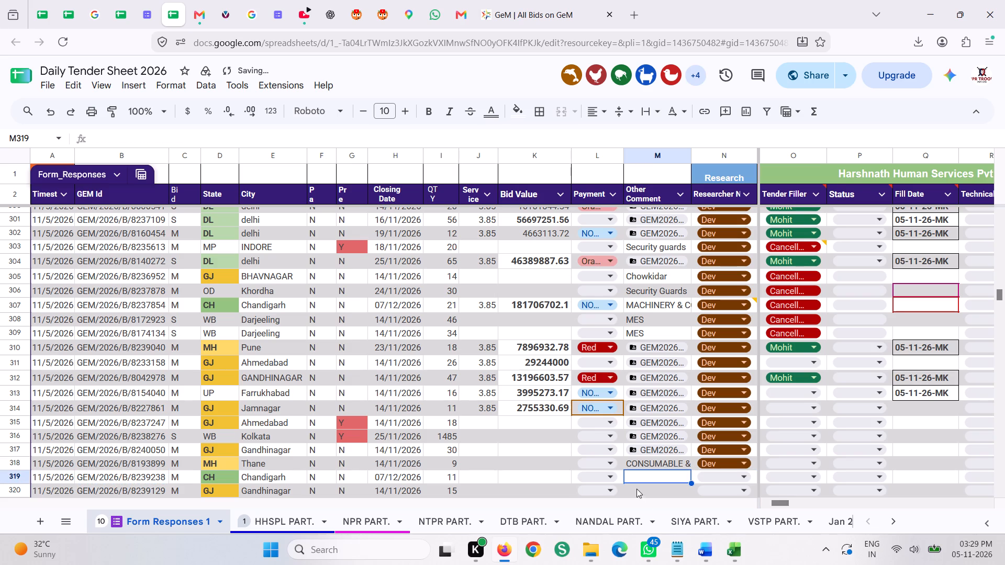
Remove the CONSUMABLE & MACHINERY SBI comment from row 318's Other Comment cell.
click(707, 478)
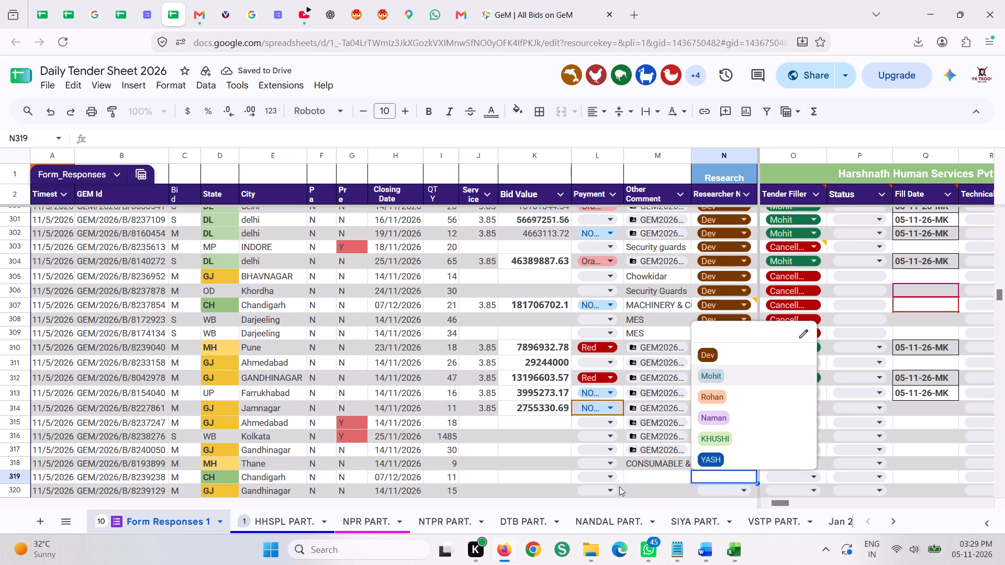
click(557, 459)
key(Right)
key(Right)
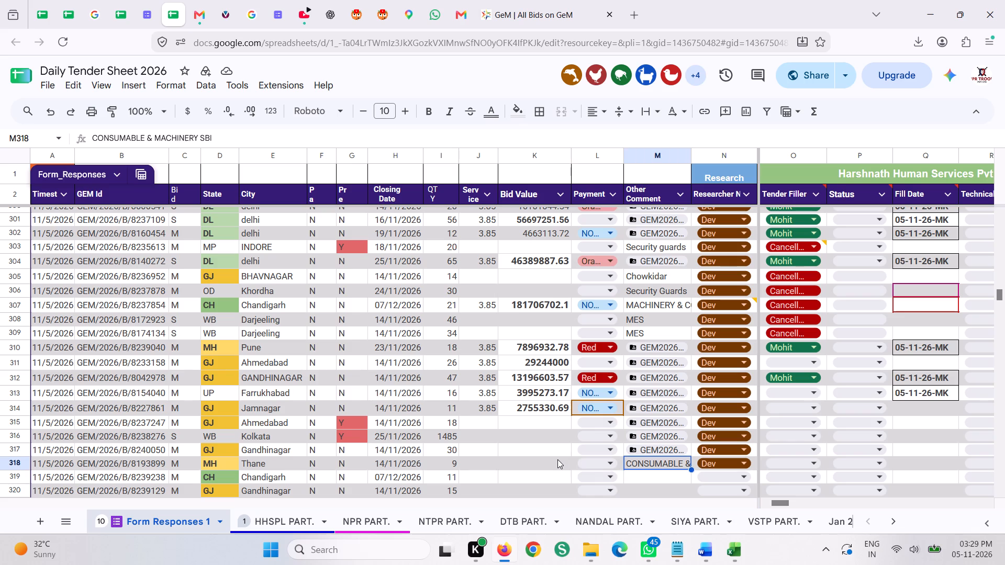
key(ctrl+x)
key(BackSpace)
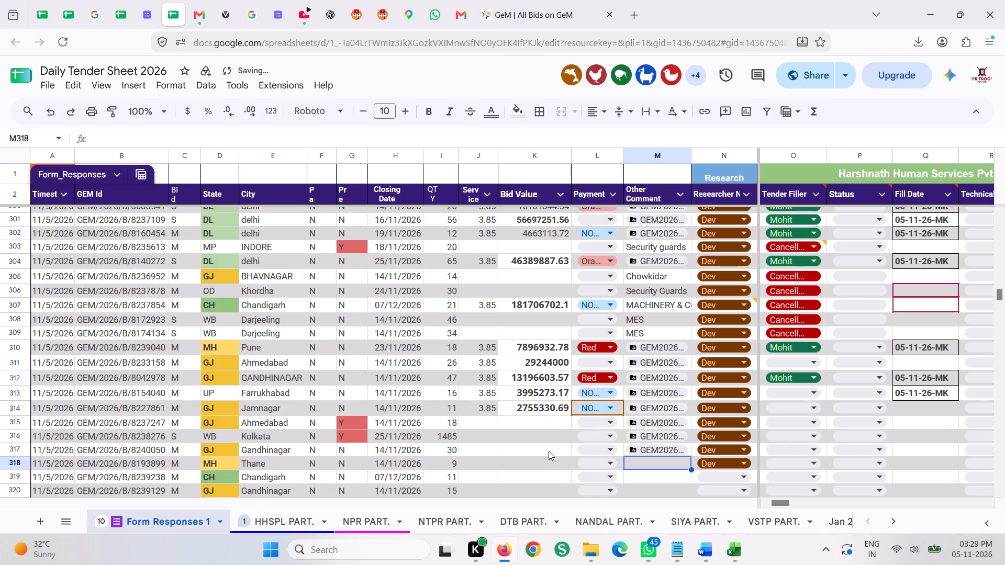
Copy the Drive link of folder GEM2026B8193899 from DEV1 and insert it as a folder chip in row 318's Other Comment cell.
double_click(634, 460)
click(635, 460)
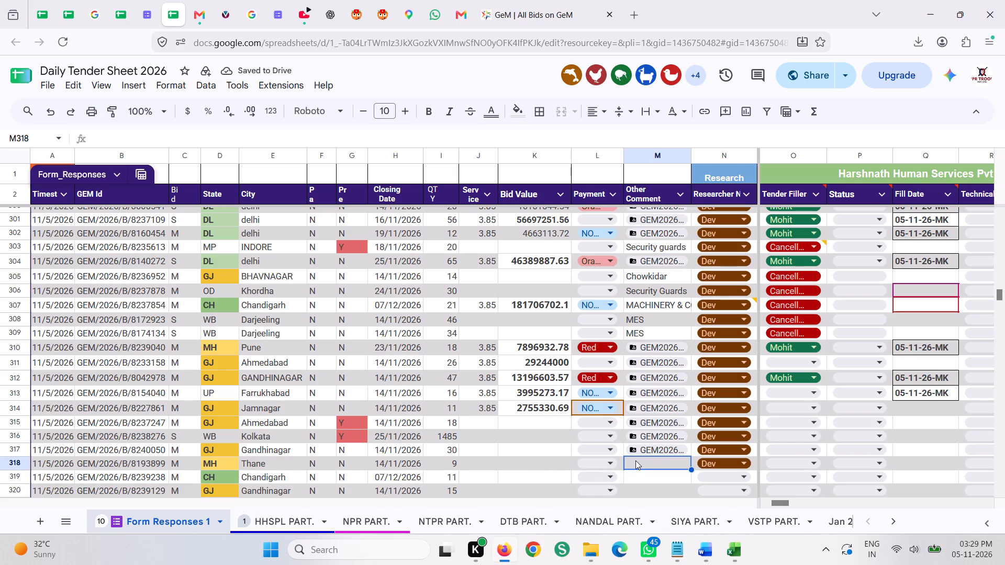
double_click(636, 462)
click(543, 463)
double_click(640, 463)
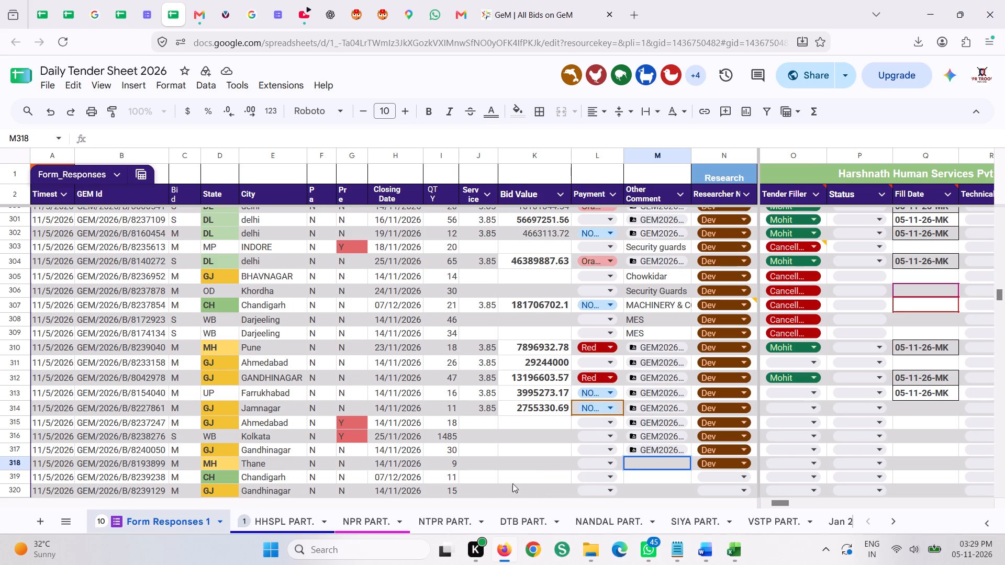
click(590, 547)
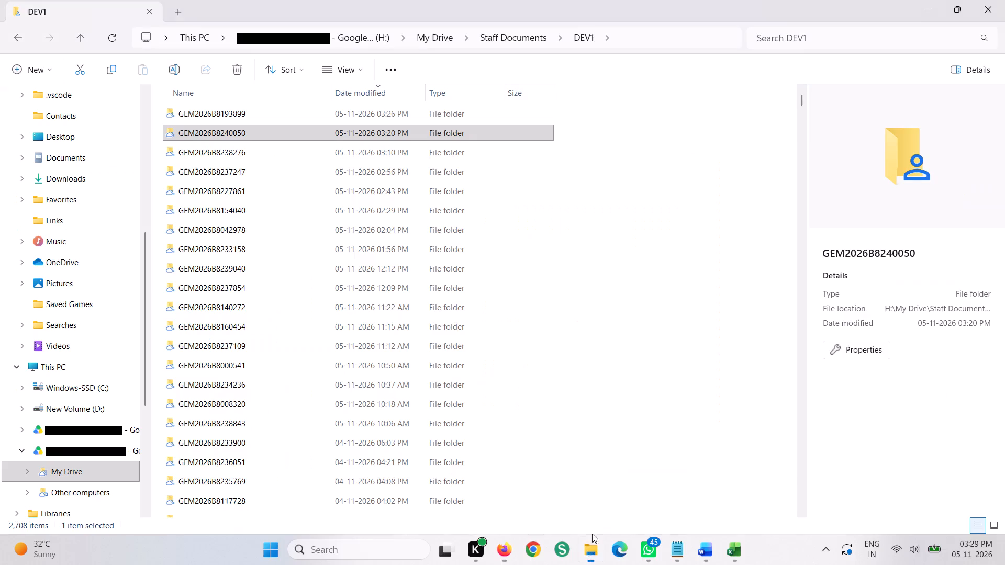
scroll(312, 213, up, 2)
scroll(274, 139, up, 1)
right_click(231, 113)
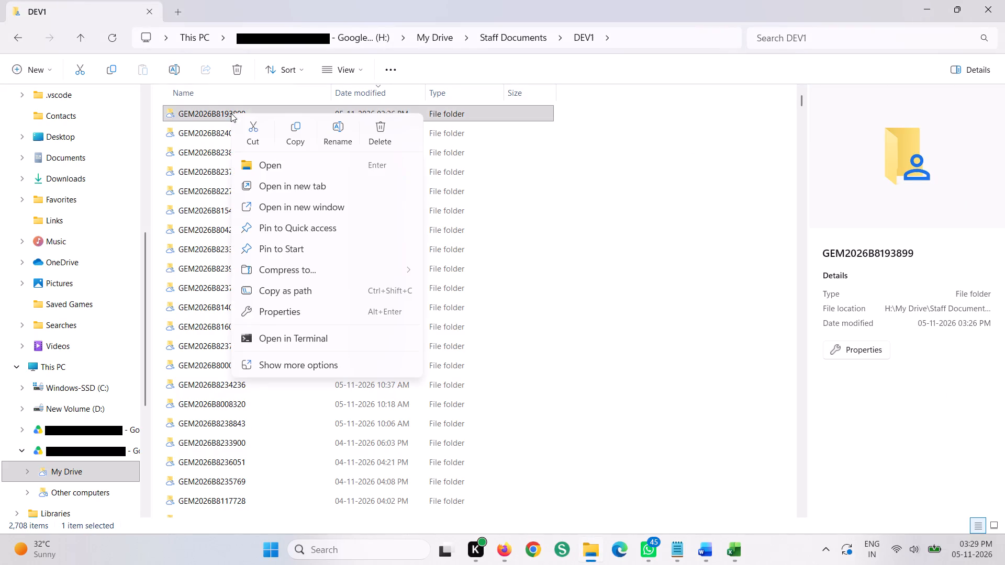
click(272, 364)
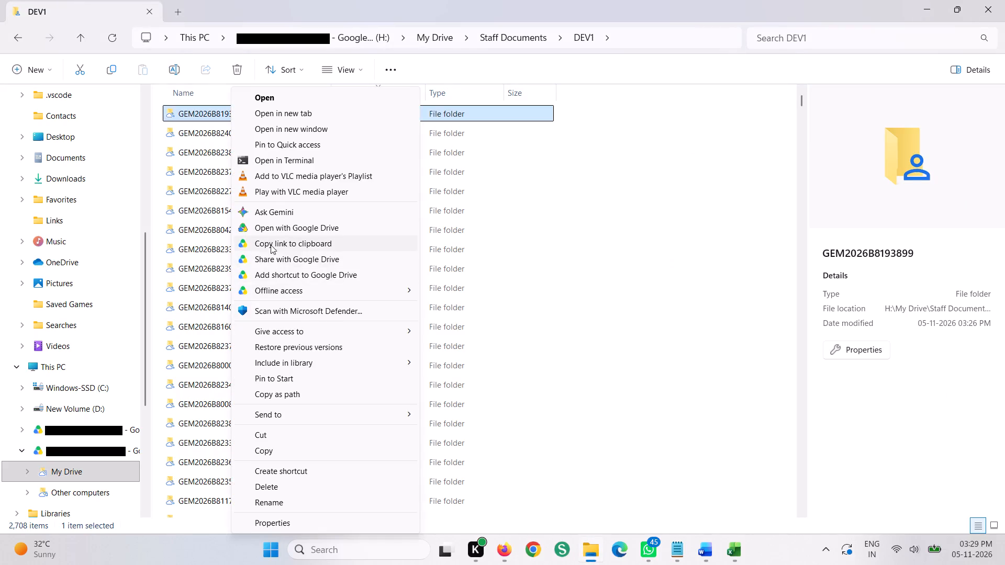
click(271, 244)
key(alt+Tab)
double_click(638, 464)
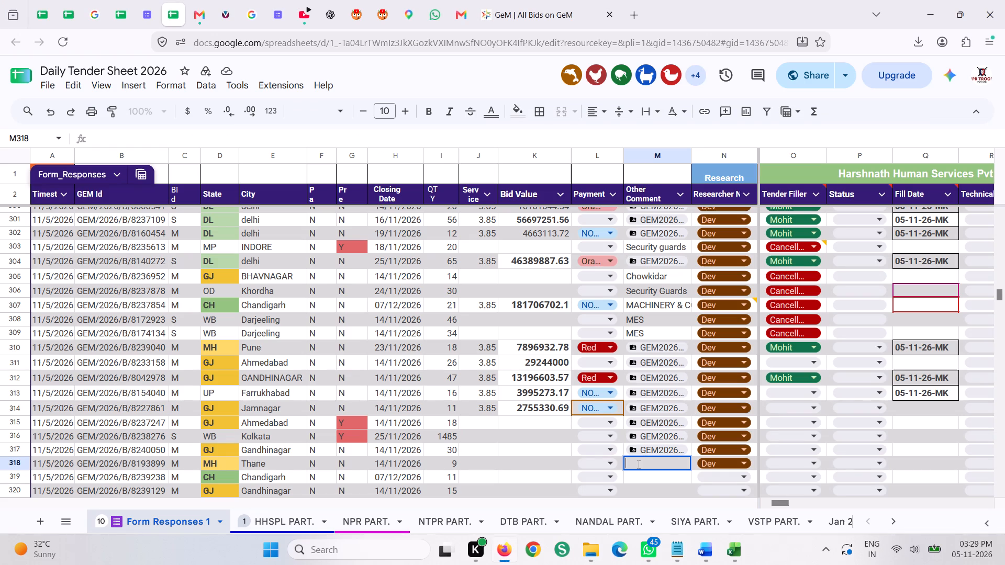
key(ctrl+v)
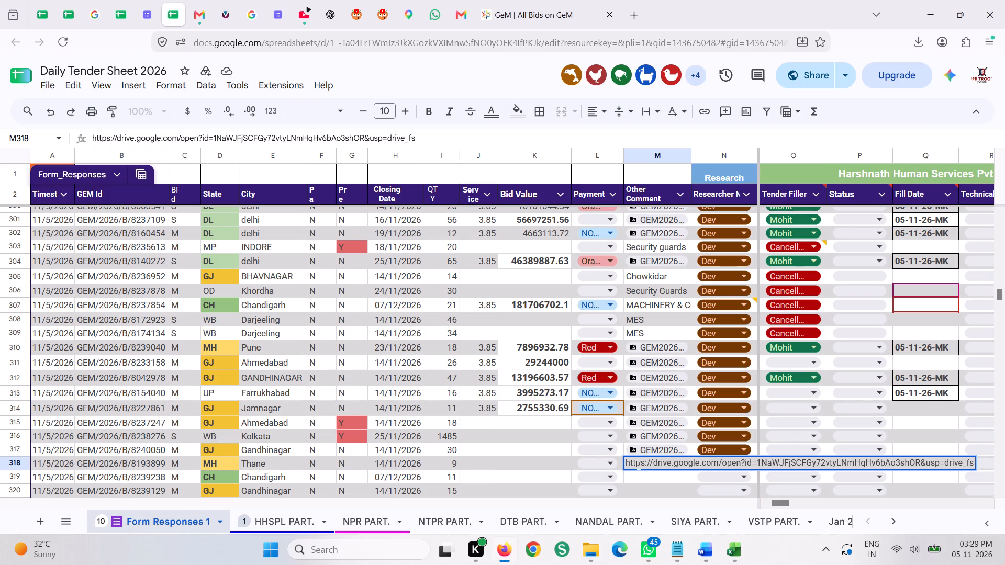
key(Tab)
key(Return)
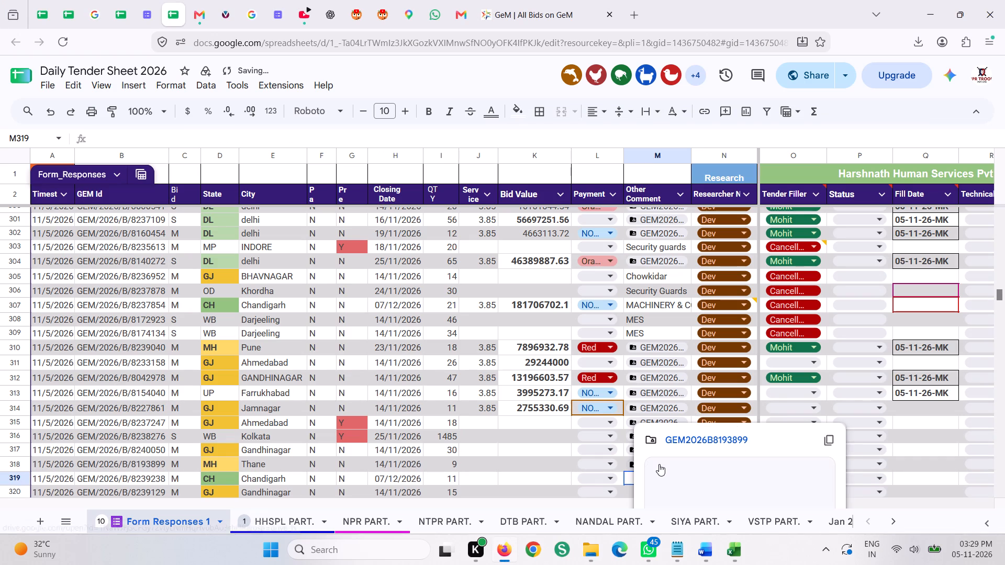
click(472, 458)
Set row 319's Researcher Name to Dev.
click(713, 478)
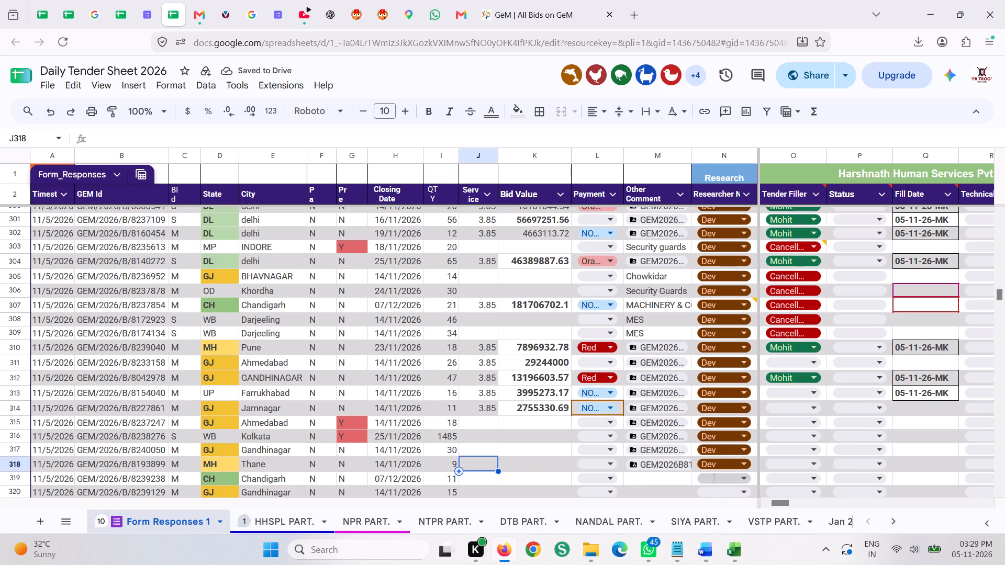
click(711, 352)
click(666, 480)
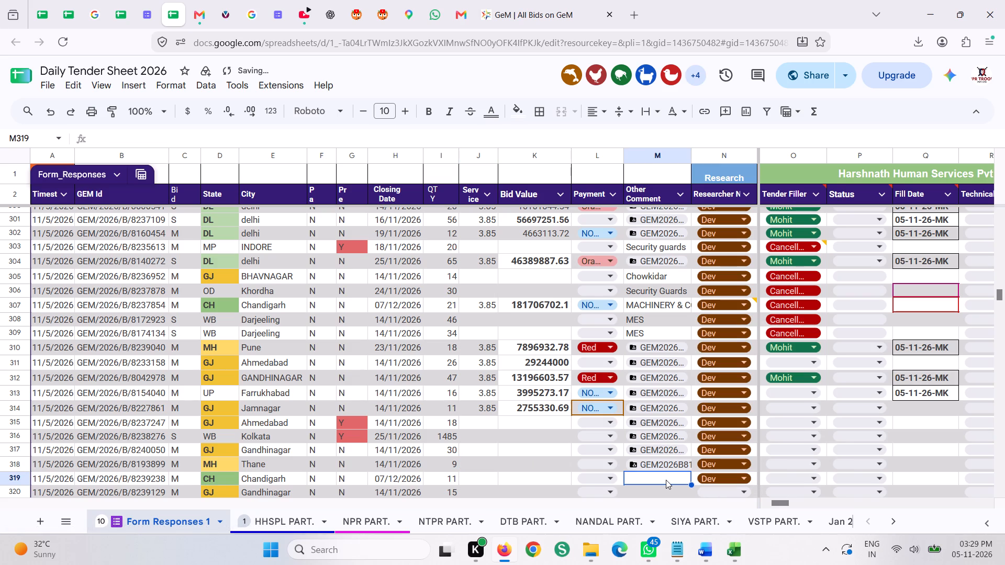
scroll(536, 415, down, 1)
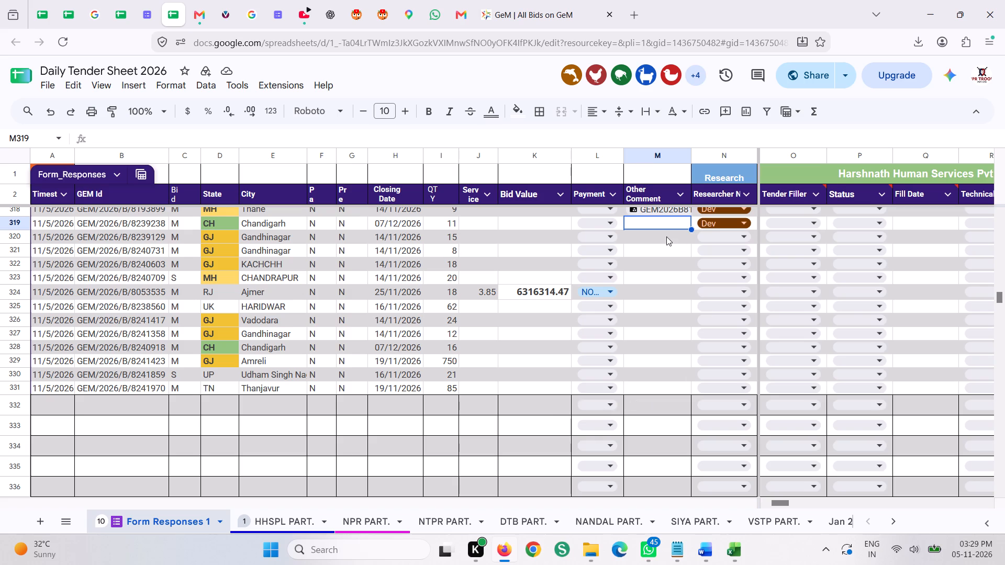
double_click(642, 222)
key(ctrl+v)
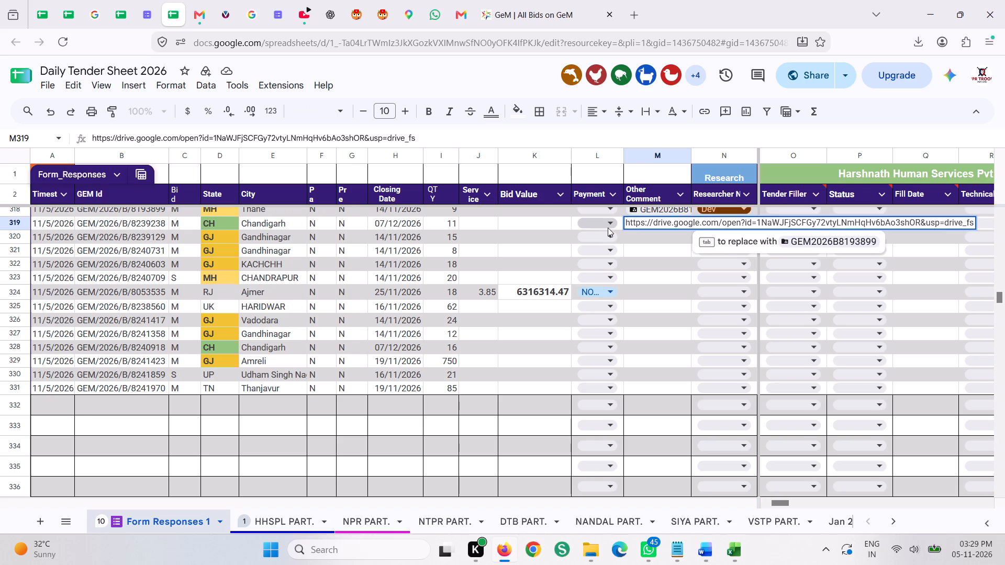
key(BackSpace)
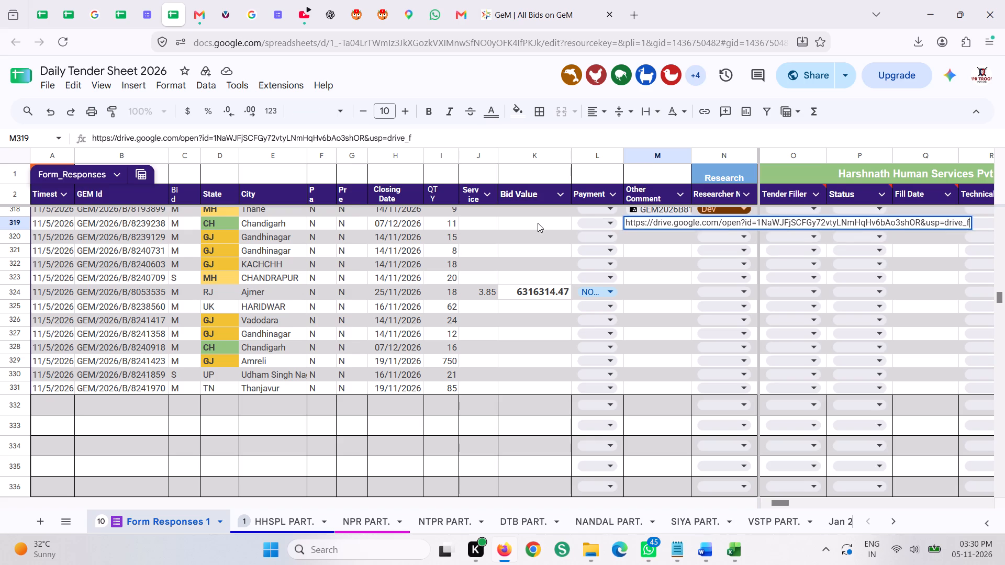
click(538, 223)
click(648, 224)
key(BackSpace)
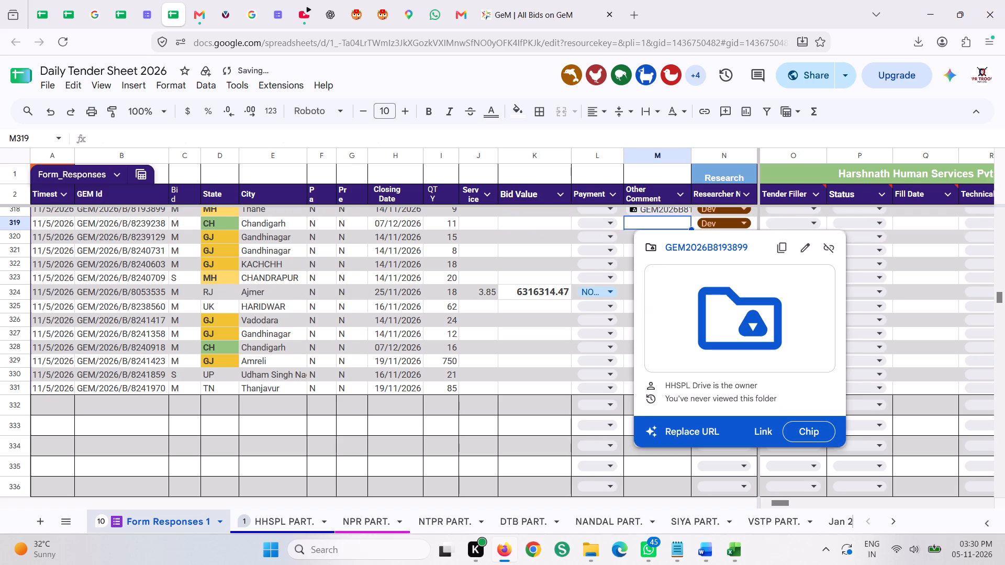
Enter "CONSUMABLE & MACHINERY SBI" in row 319's Other Comment cell.
double_click(637, 224)
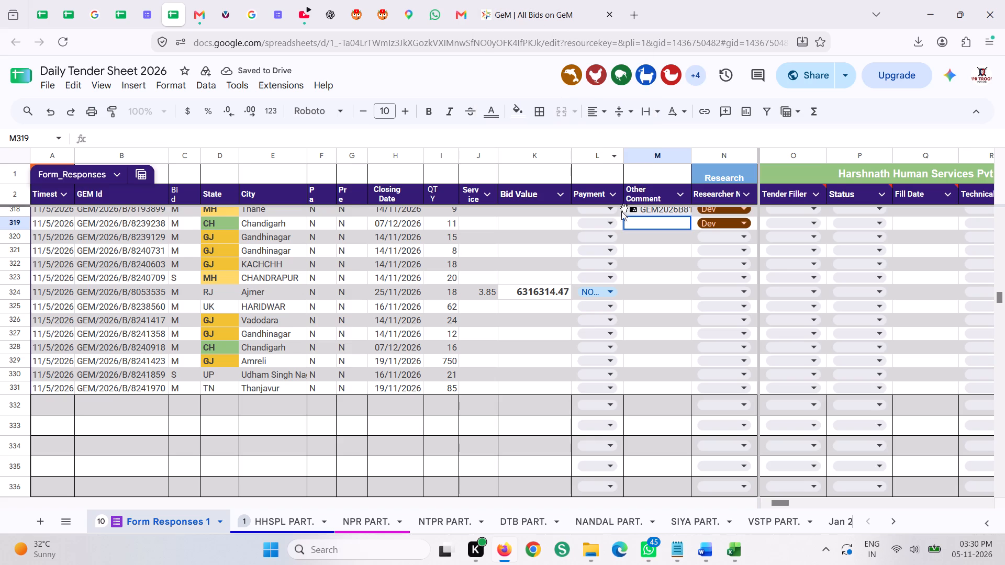
text(CONSUMABLE)
key(space)
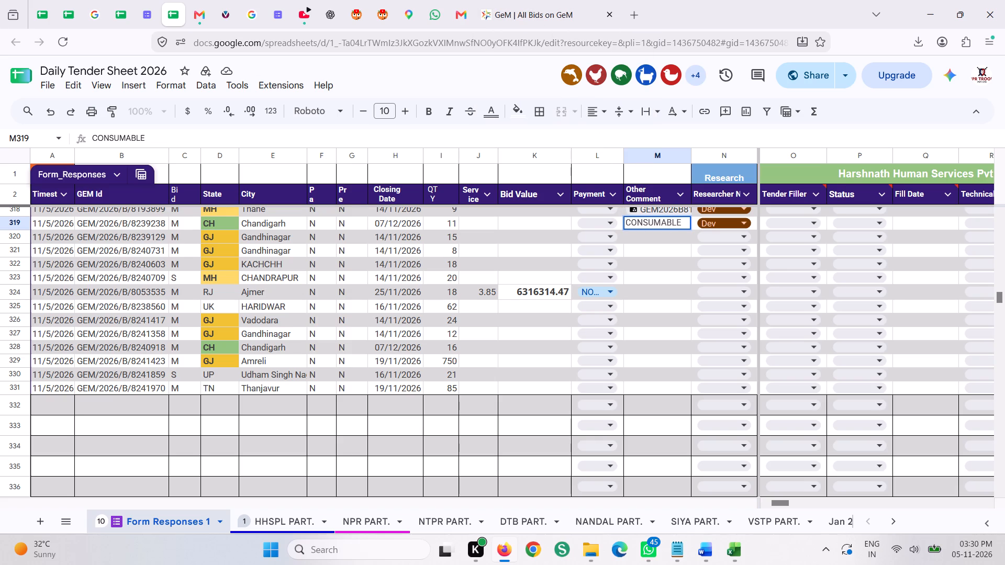
text(& MACHINE)
text(RY)
key(space)
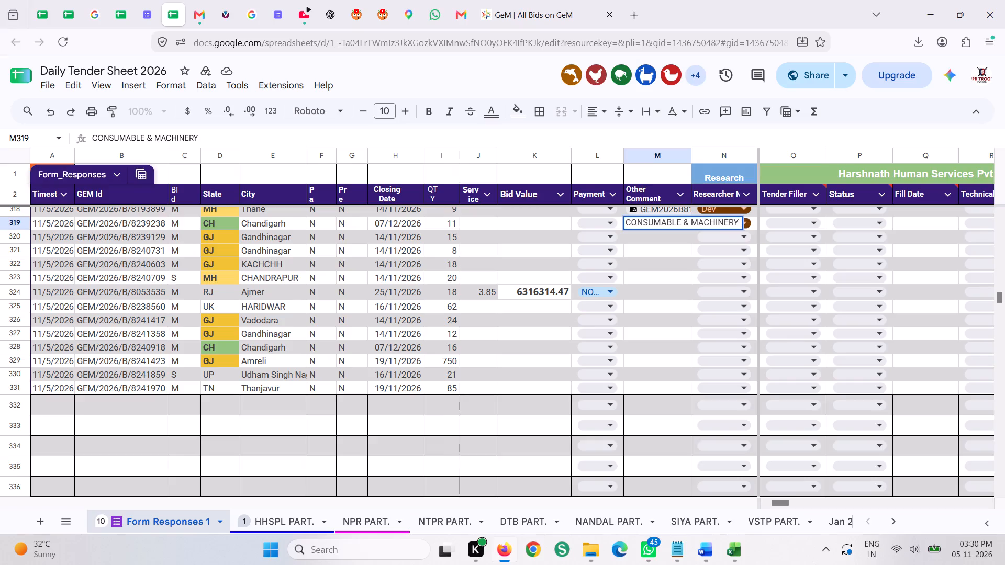
text(SBI)
key(Return)
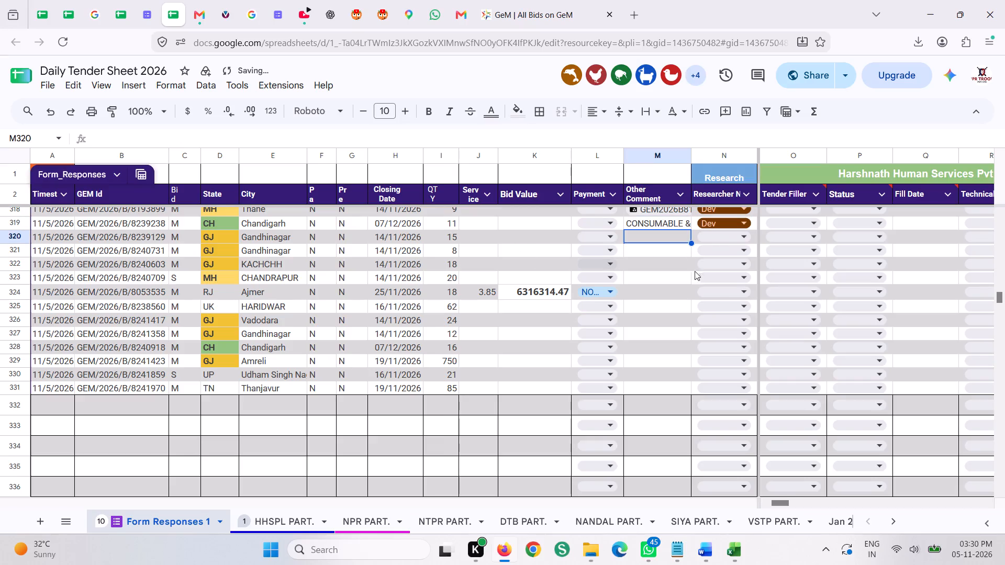
Append +1 to the CANCEL tally in the Notepad notes, and return to Daily Tender Sheet 2026.
click(685, 543)
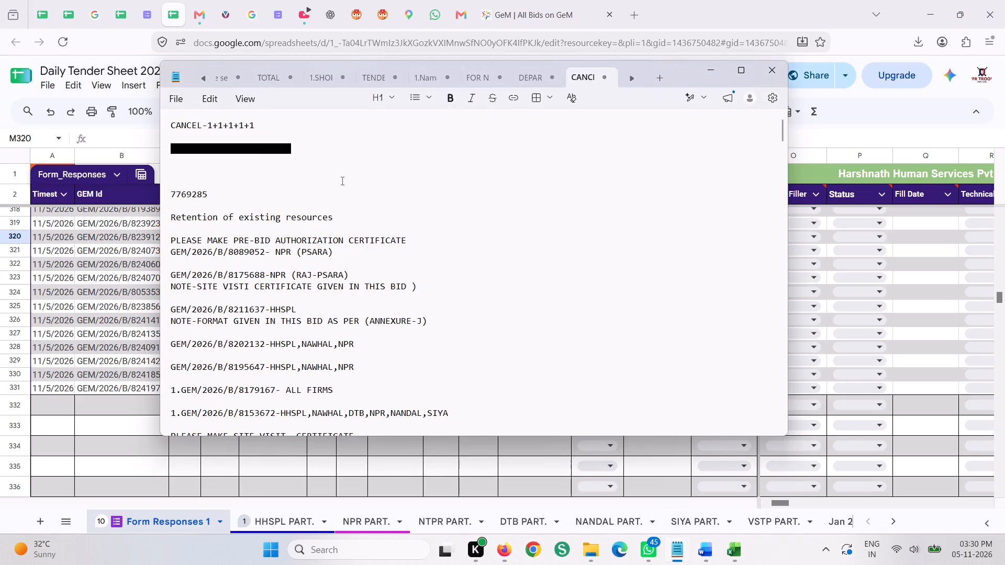
text(+1)
key(alt+Tab)
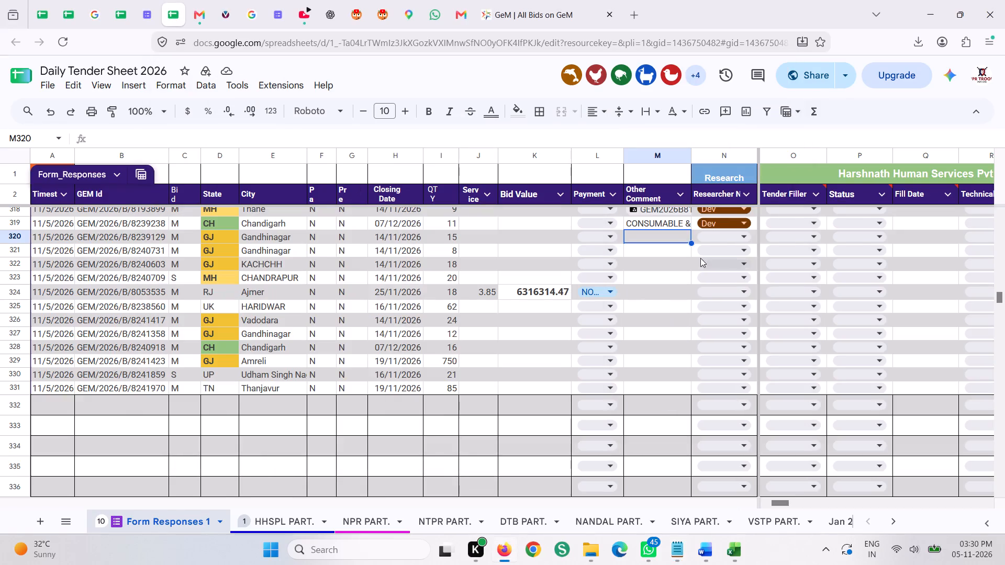
Set row 320's Researcher Name to Dev.
click(706, 236)
click(706, 254)
Copy row 320's GEM ID, GEM/2026/B/8239129, and search the GeM bid listing for it.
click(654, 236)
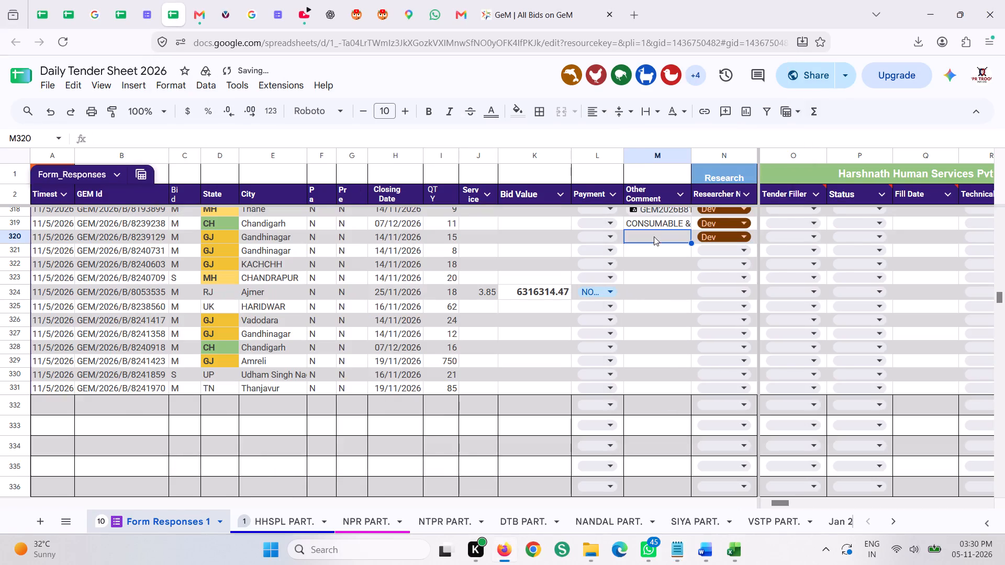
key(Left)
key(Left)
key(Left)
key(Left)
key(Left)
key(Left)
key(Left)
key(Left)
key(Left)
key(Left)
key(Left)
key(Left)
key(Left)
key(Left)
key(Left)
key(Left)
key(Left)
key(Left)
key(Right)
key(ctrl+c)
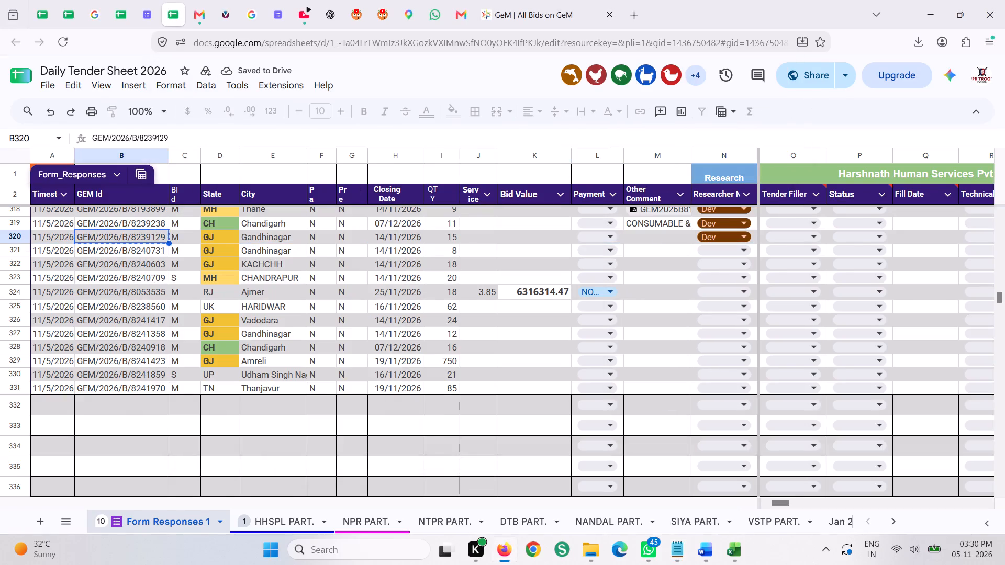
key(Right)
key(Right)
key(Right)
key(Right)
key(Right)
key(Right)
key(Right)
key(Right)
key(Right)
key(Right)
key(Right)
key(Right)
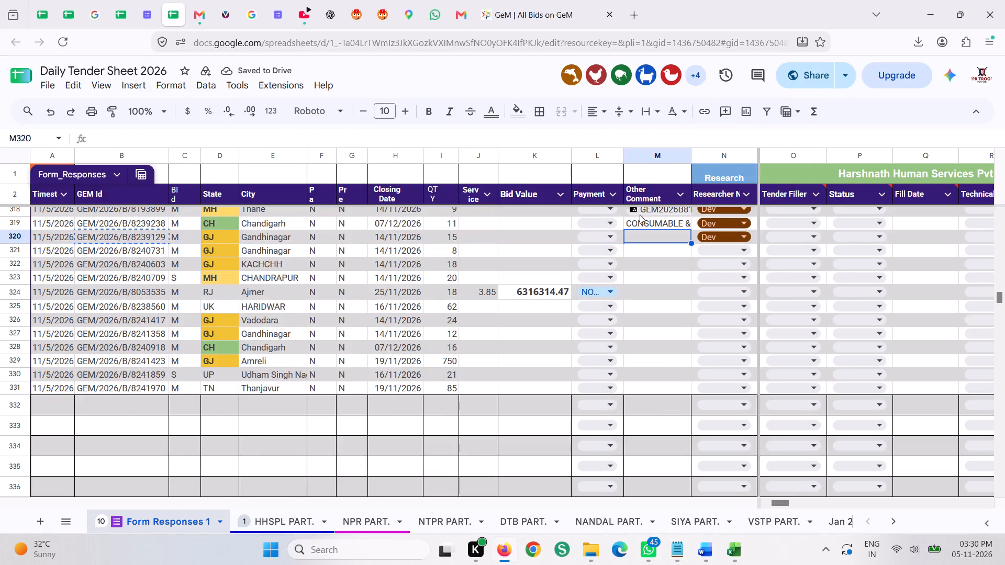
click(543, 0)
drag(789, 213, 597, 198)
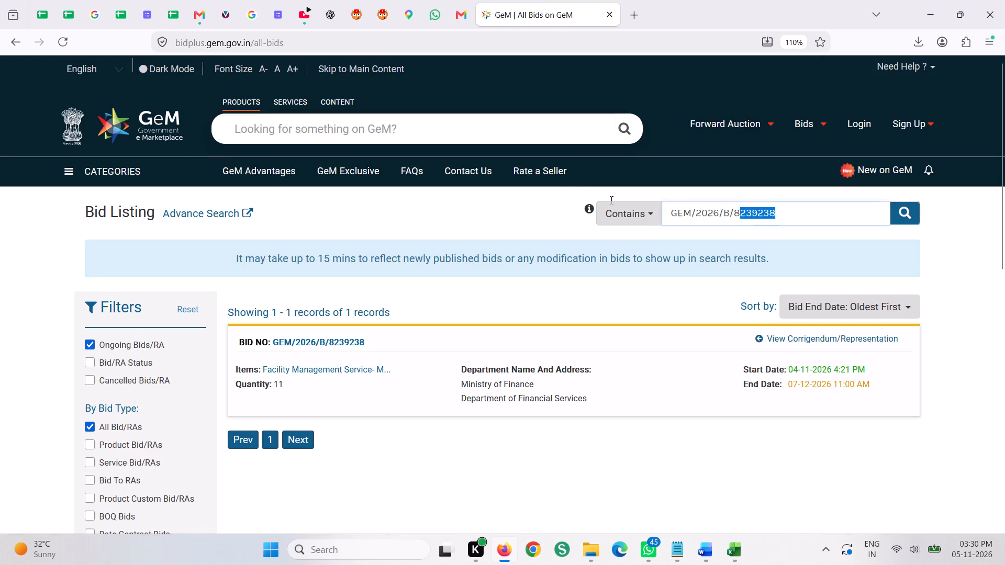
drag(597, 198, 574, 195)
key(ctrl+v)
key(3)
key(BackSpace)
key(Return)
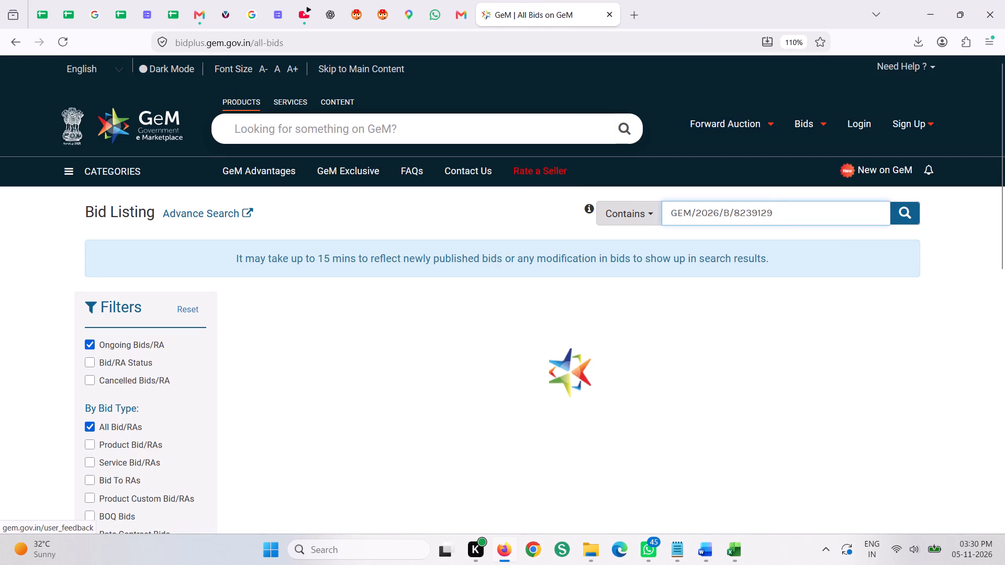
Open the bid document of GEM/2026/B/8239129 from the bid listing.
click(358, 342)
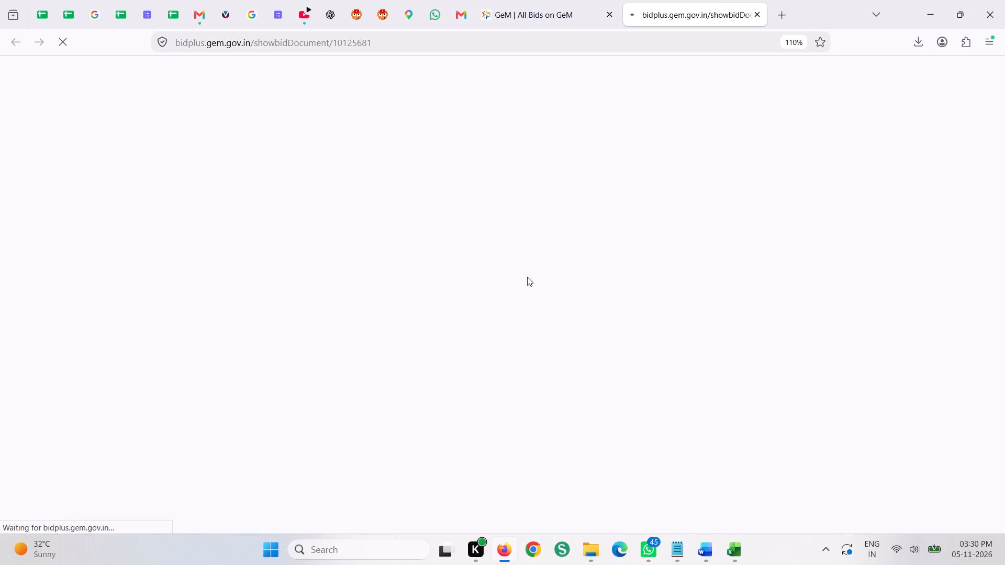
click(425, 313)
scroll(553, 331, down, 1)
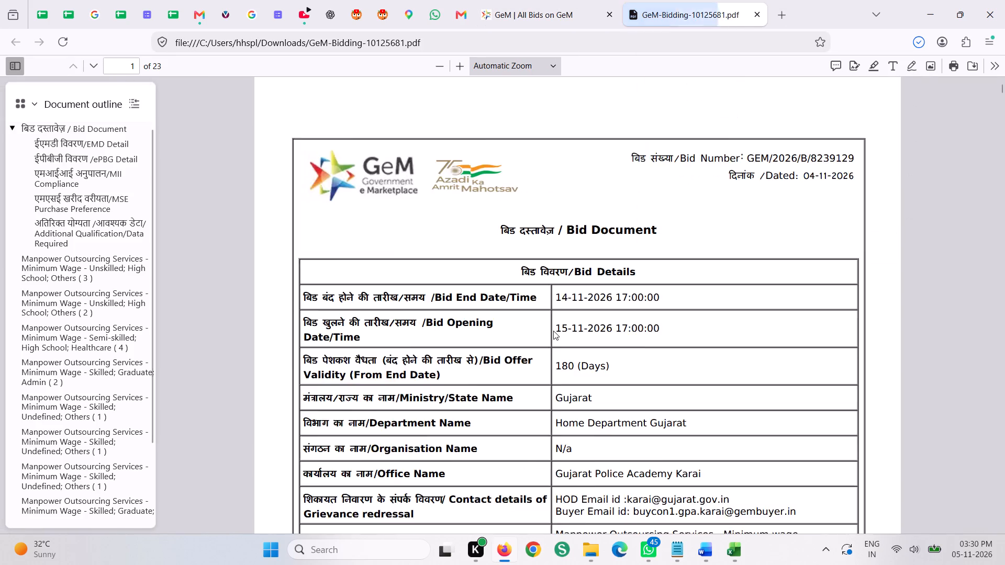
Search the bid document for the word SECURITY, go through the matches, and clear the search term.
click(569, 331)
key(ctrl+f)
key(s)
text(EC)
text(URITY)
key(Return)
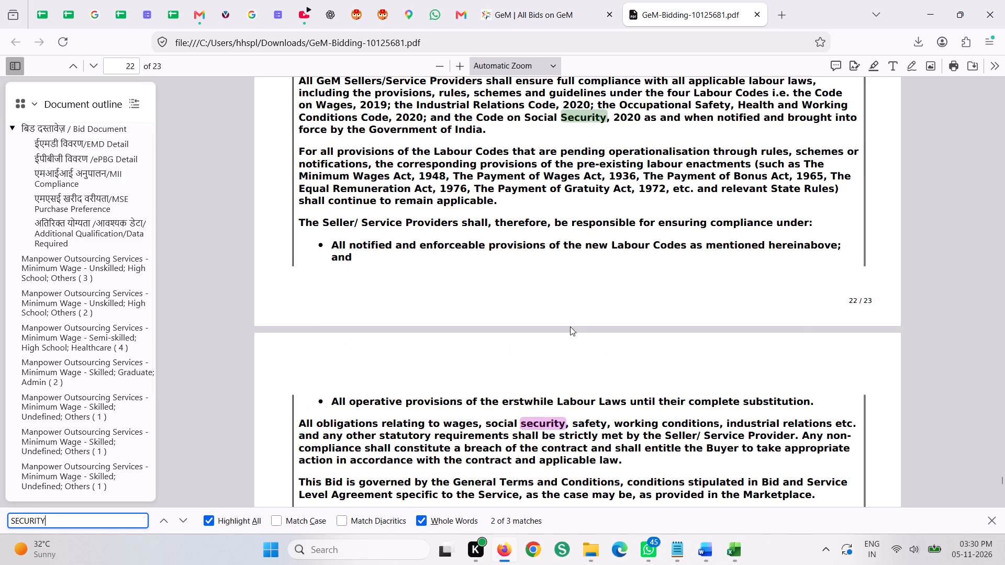
key(Return)
key(Return)
key(Return)
key(BackSpace)
key(BackSpace)
key(BackSpace)
key(BackSpace)
key(BackSpace)
key(BackSpace)
key(BackSpace)
key(BackSpace)
key(BackSpace)
key(BackSpace)
key(BackSpace)
key(BackSpace)
key(BackSpace)
key(BackSpace)
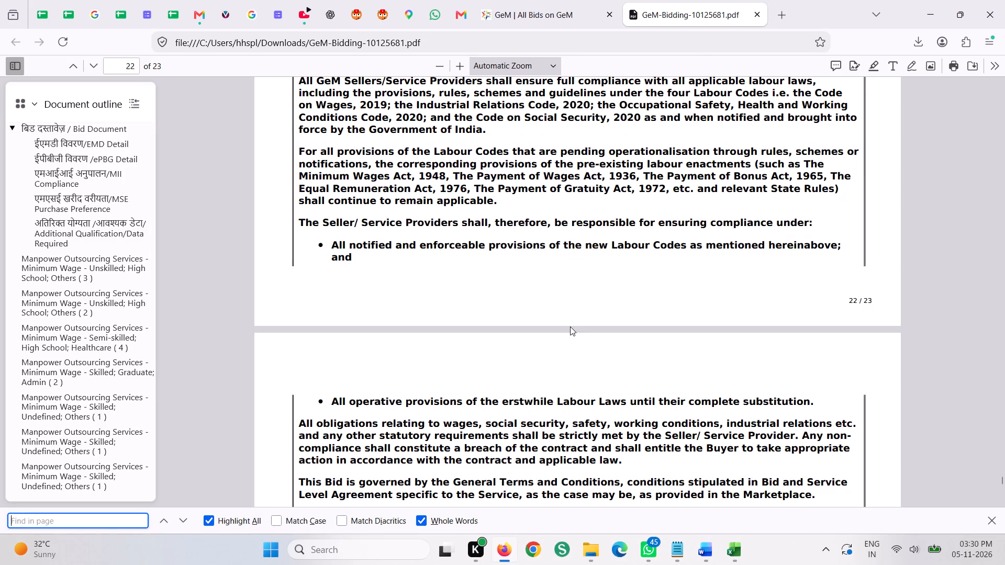
Search the bid document for the word WATCH, and clear the search term.
text(WATCH)
key(BackSpace)
key(BackSpace)
key(BackSpace)
key(BackSpace)
key(BackSpace)
key(BackSpace)
key(BackSpace)
key(BackSpace)
key(BackSpace)
key(BackSpace)
key(BackSpace)
key(BackSpace)
key(BackSpace)
key(BackSpace)
key(BackSpace)
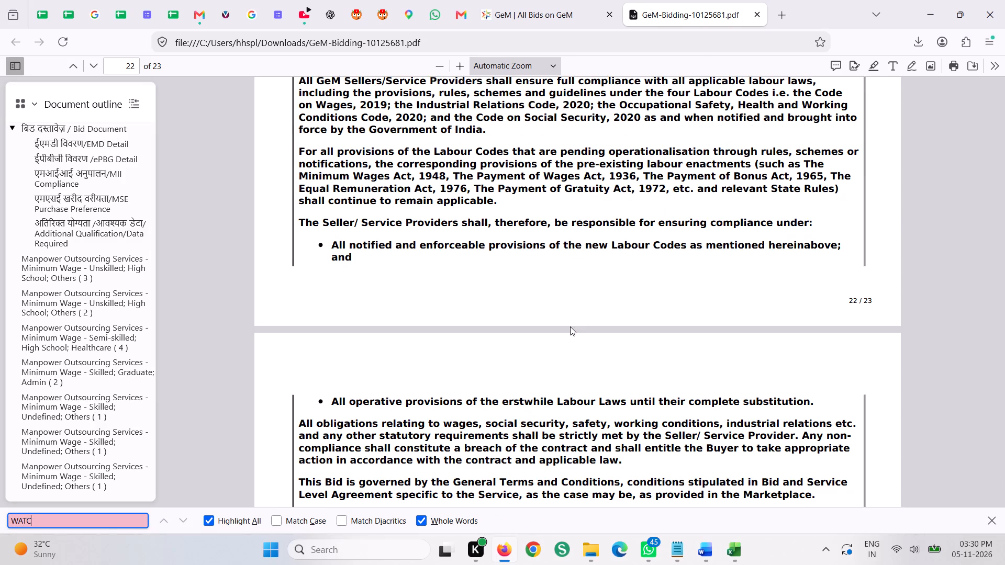
Search the bid document for the word CHOWKIDAR, and clear the search term.
text(CHOWKI)
text(DAR)
key(BackSpace)
key(BackSpace)
key(BackSpace)
key(BackSpace)
key(BackSpace)
key(BackSpace)
key(BackSpace)
key(BackSpace)
key(BackSpace)
key(BackSpace)
key(BackSpace)
key(BackSpace)
key(BackSpace)
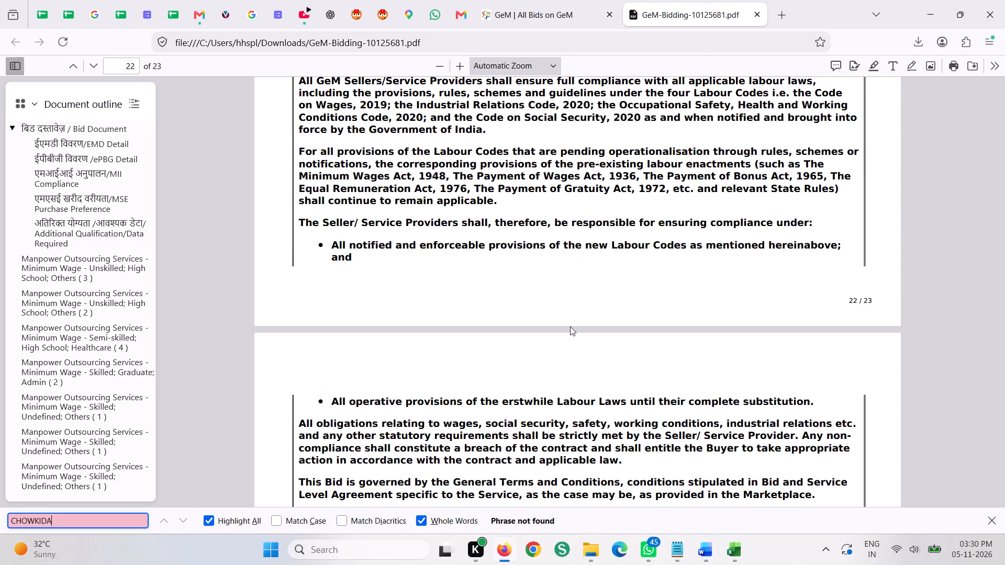
Open the Scope of work & Job description attachment 1793788539.pdf from the bid document and skim through its pages.
scroll(636, 338, up, 14)
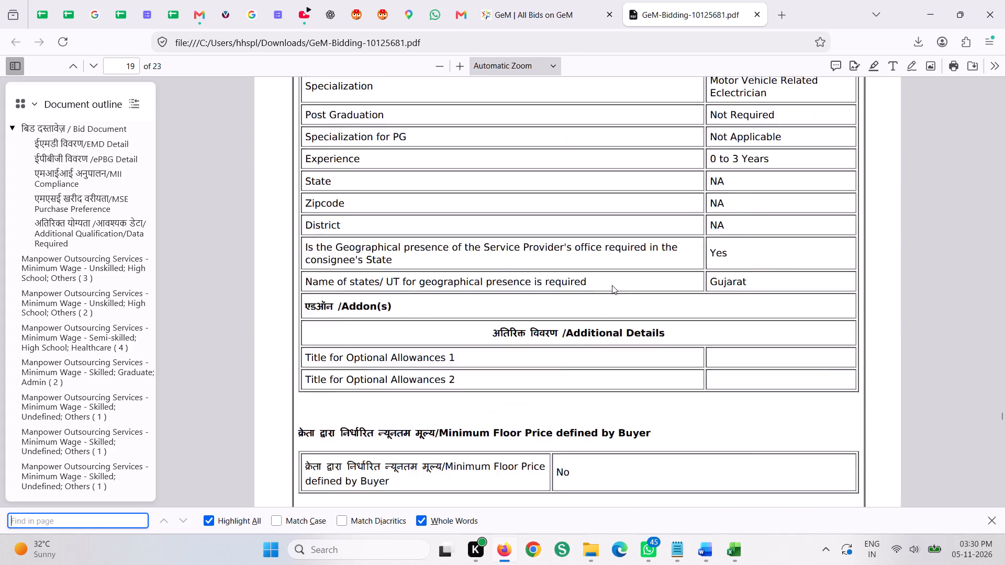
scroll(609, 288, up, 20)
scroll(609, 288, up, 13)
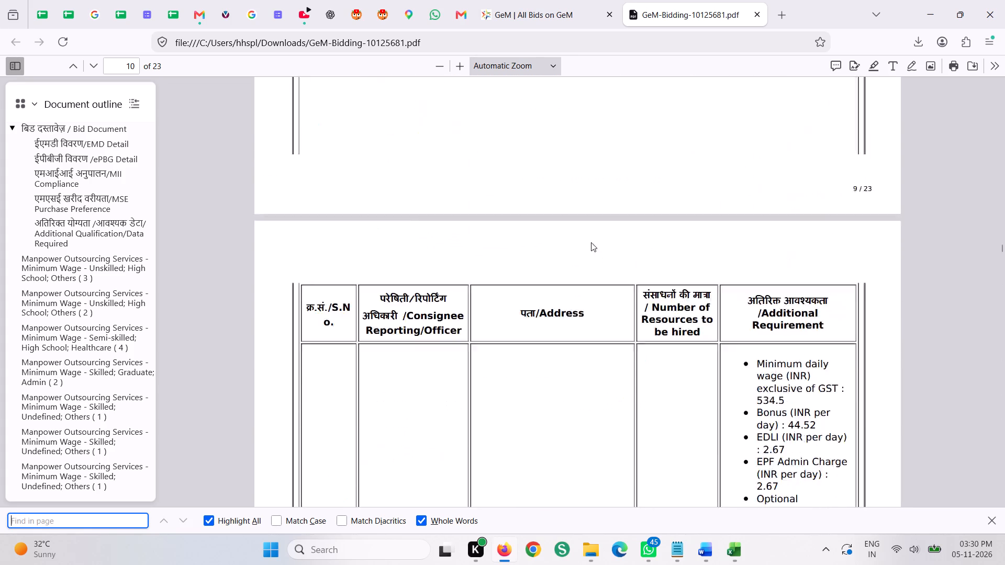
scroll(591, 242, up, 20)
scroll(591, 242, up, 9)
scroll(559, 250, down, 2)
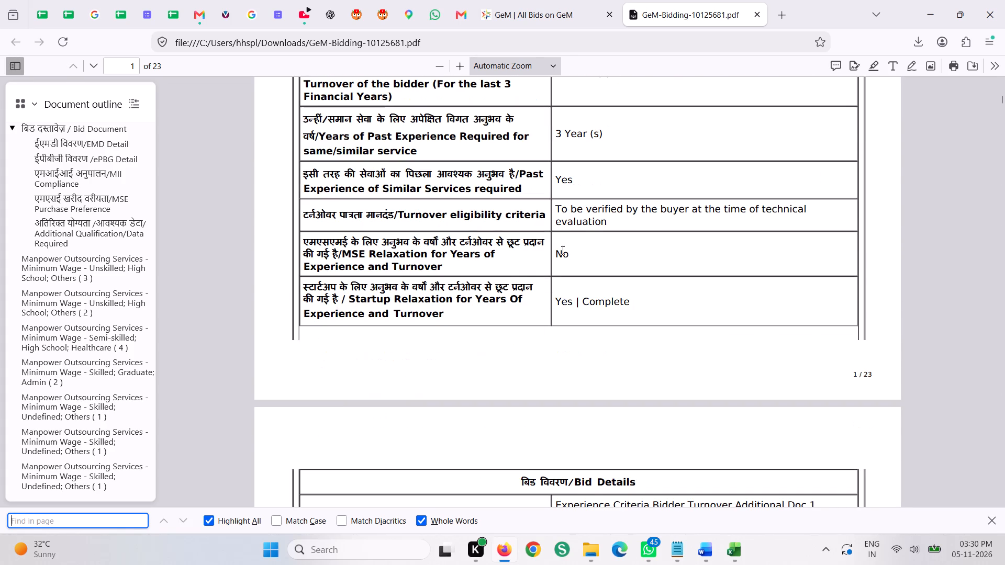
scroll(562, 250, up, 1)
scroll(559, 262, down, 10)
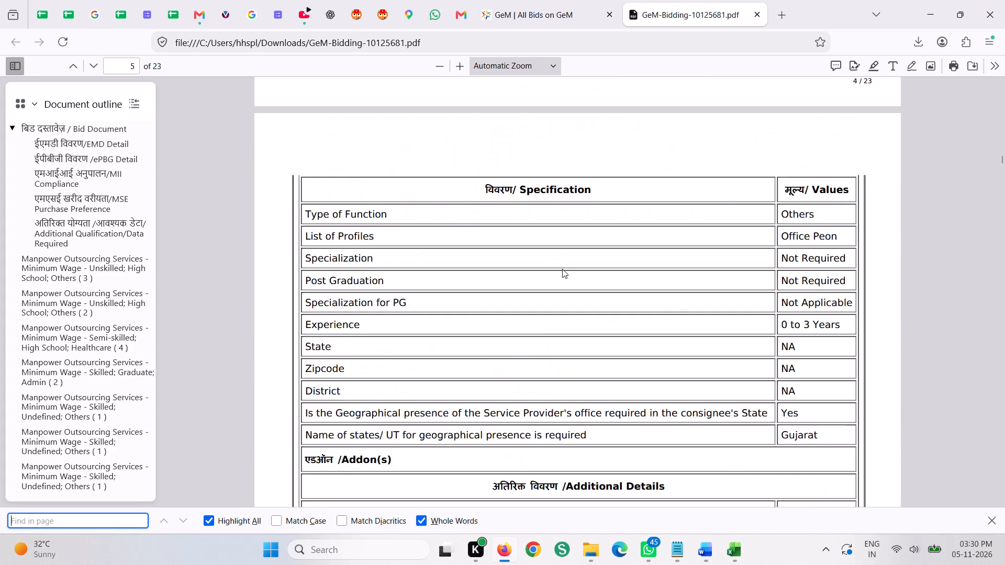
scroll(562, 269, down, 4)
scroll(556, 266, up, 4)
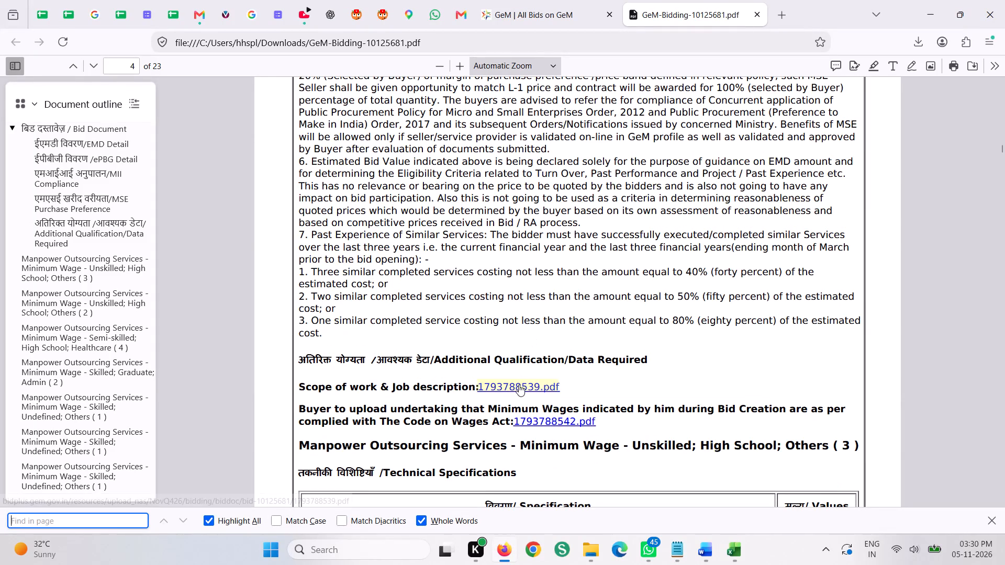
click(519, 385)
click(463, 306)
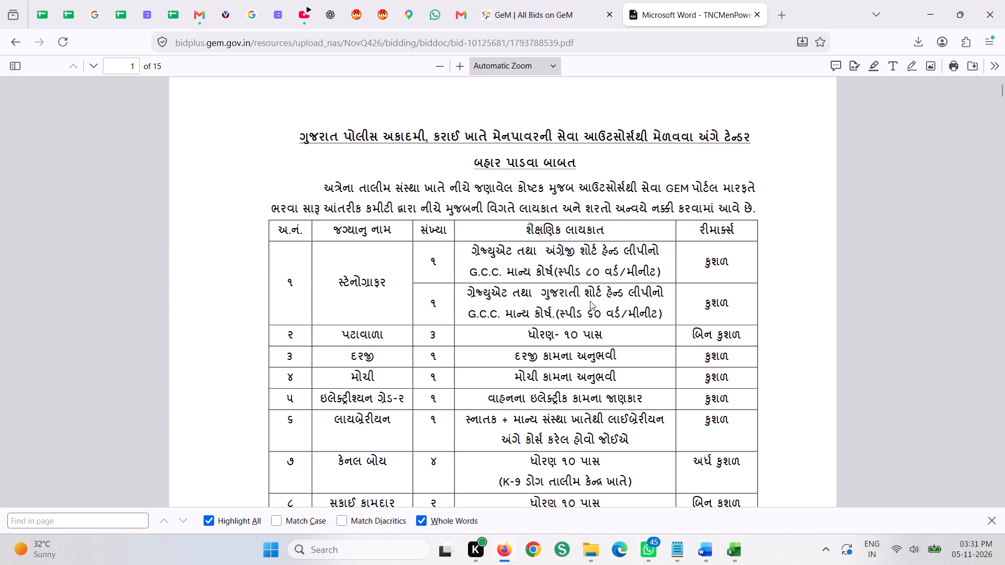
scroll(551, 322, up, 2)
scroll(550, 325, down, 11)
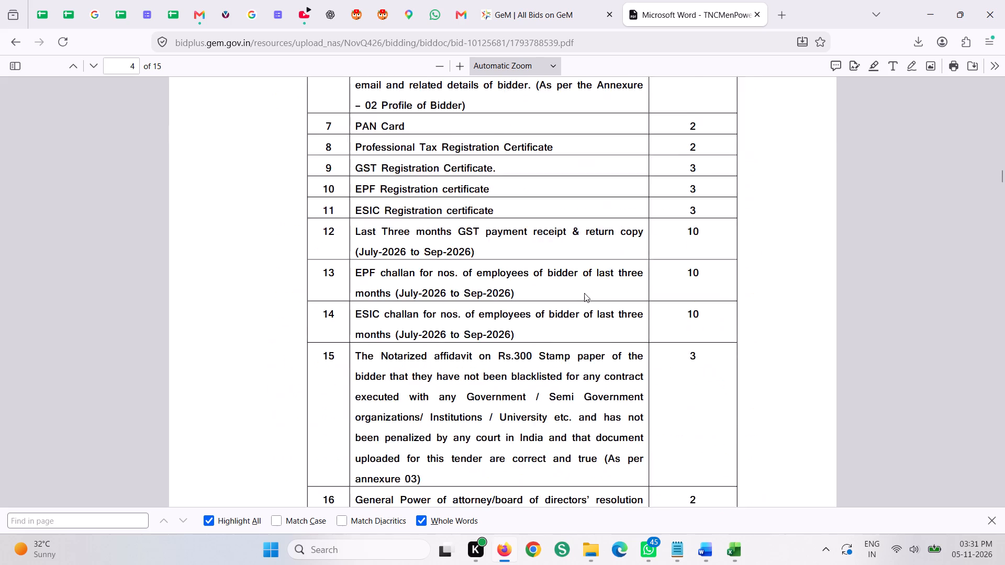
scroll(584, 293, down, 16)
scroll(596, 221, up, 4)
Create a folder named GEM2026B8239129 in the DEV1 Drive folder and open it.
click(545, 0)
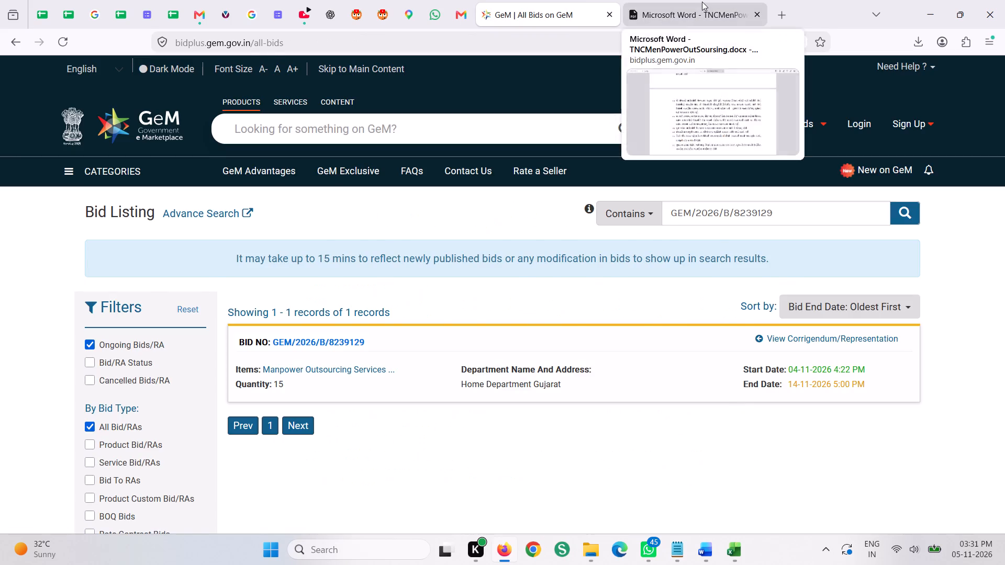
click(702, 2)
click(594, 543)
right_click(576, 273)
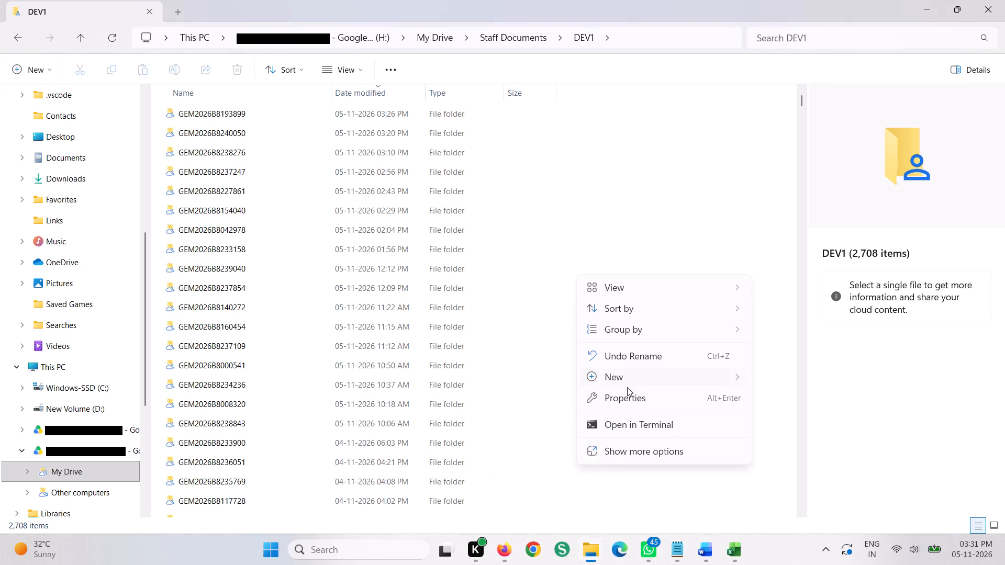
click(630, 377)
click(780, 167)
key(ctrl+v)
key(Return)
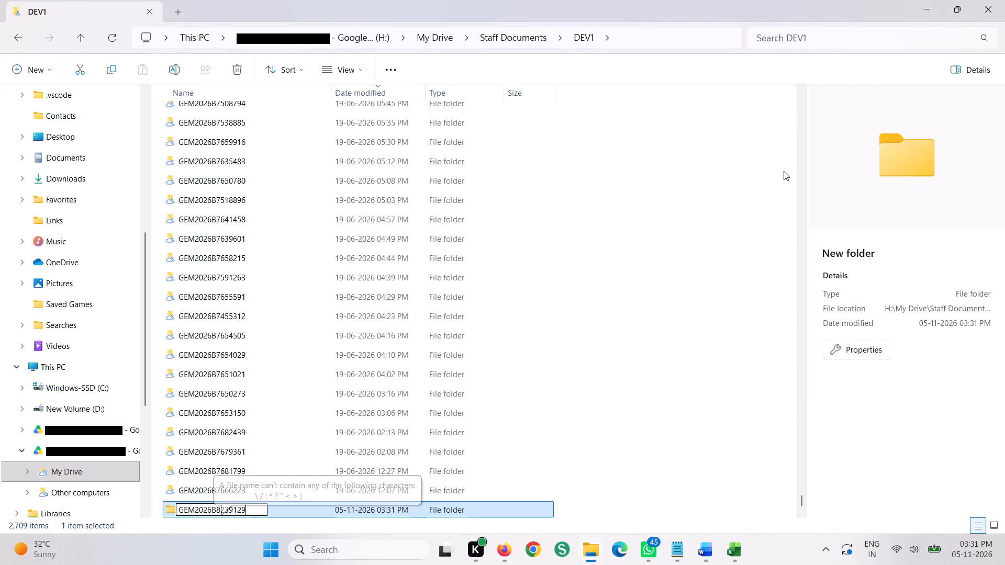
double_click(235, 508)
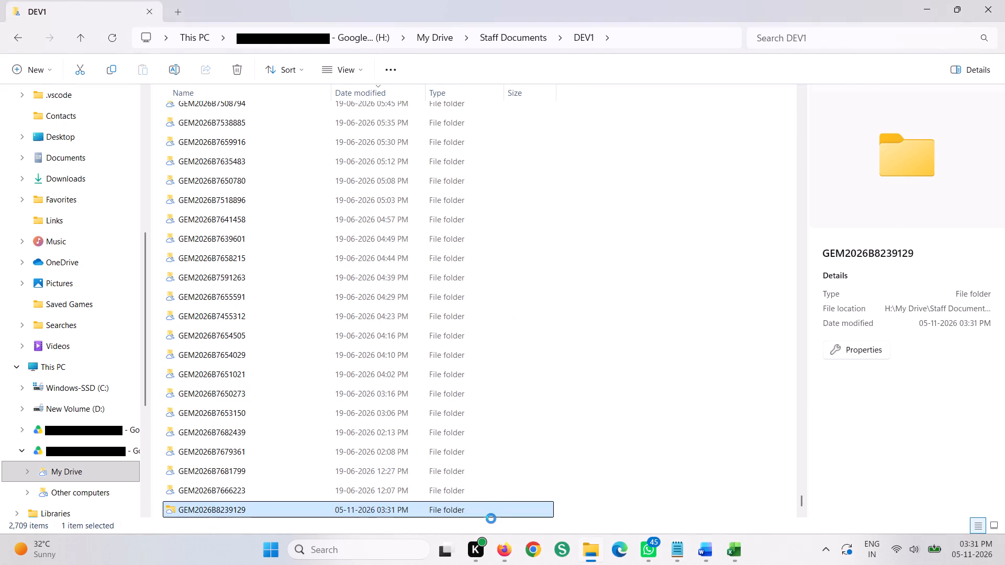
Save the scope of work PDF as SCOPE OF WORK 01 in the GEM2026B8239129 folder.
click(503, 550)
scroll(664, 333, up, 1)
click(970, 68)
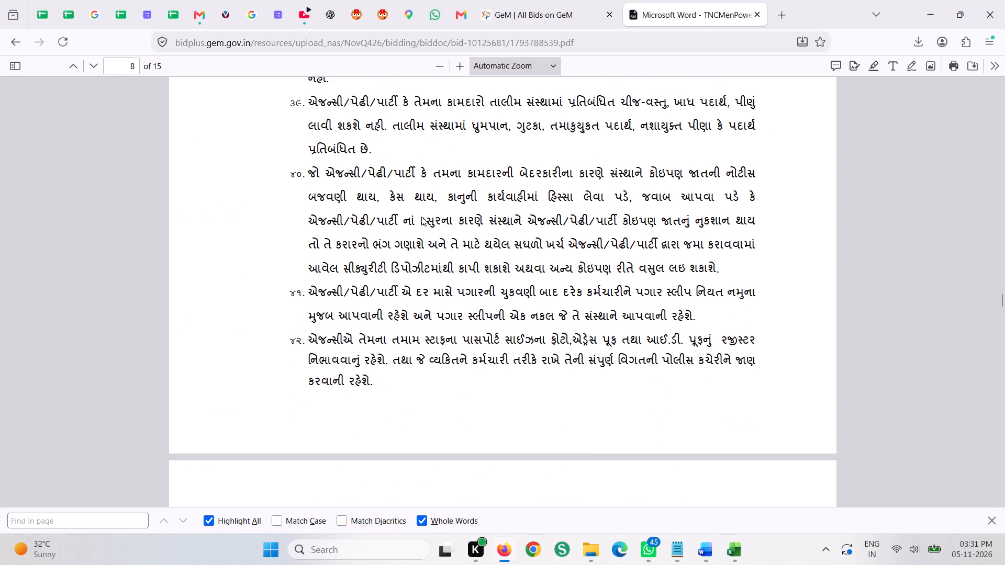
scroll(418, 193, up, 13)
click(233, 70)
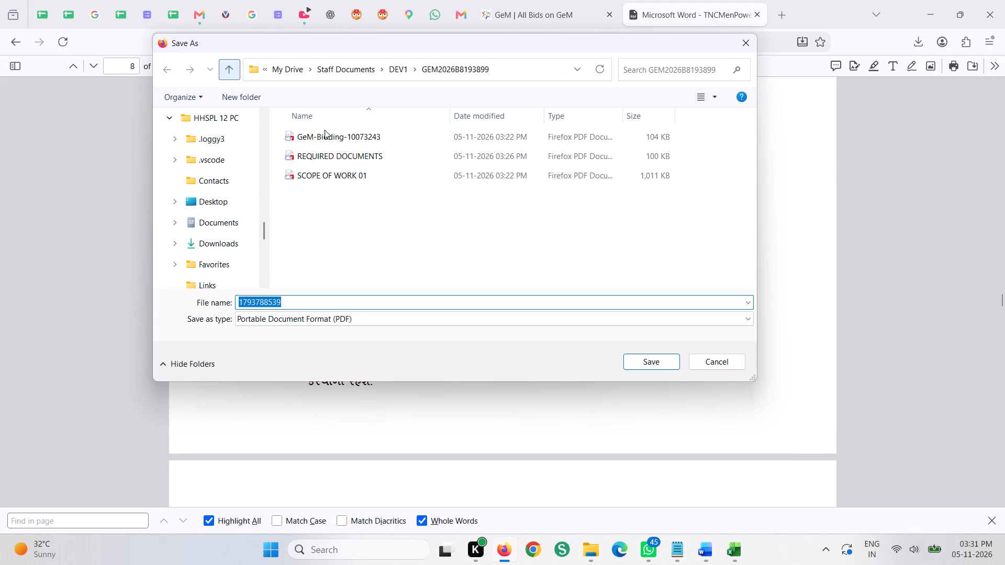
scroll(322, 131, up, 5)
double_click(354, 139)
click(321, 305)
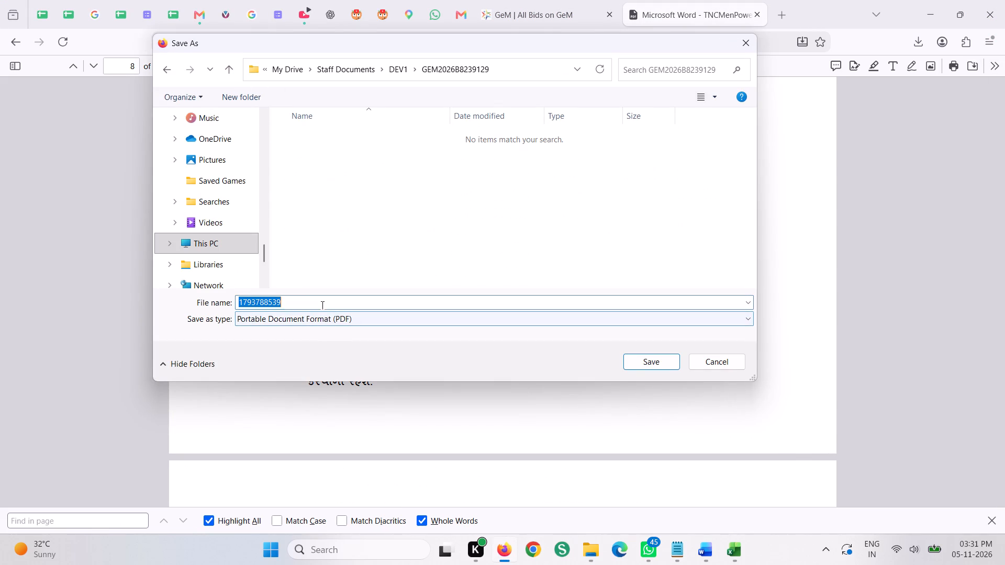
text(SCOPE OF WORK 01)
key(Return)
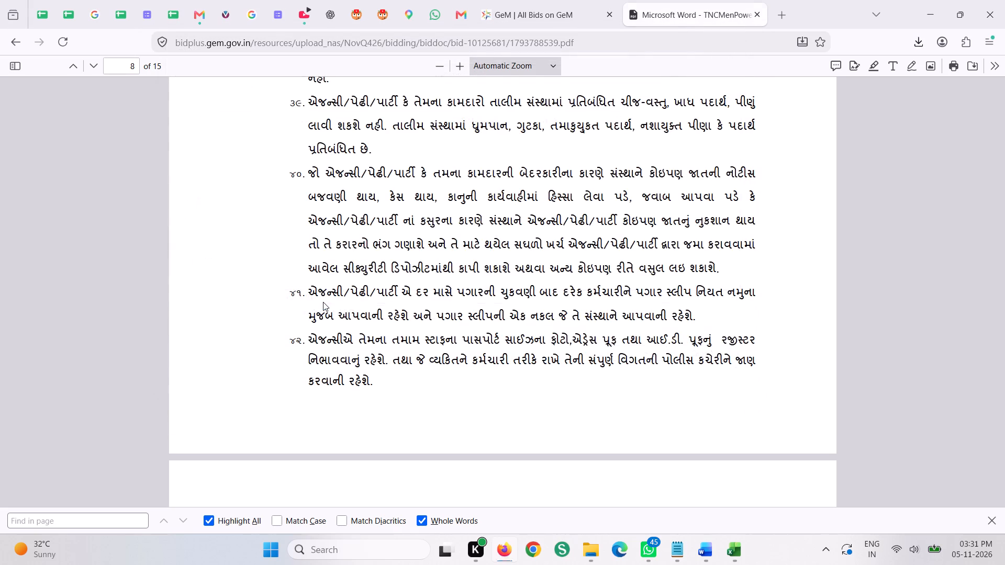
Open the minimum wages undertaking 1793788542.pdf, compare it with the scope of work attachment, and return to the bid document.
scroll(364, 239, up, 3)
scroll(376, 195, up, 2)
click(22, 46)
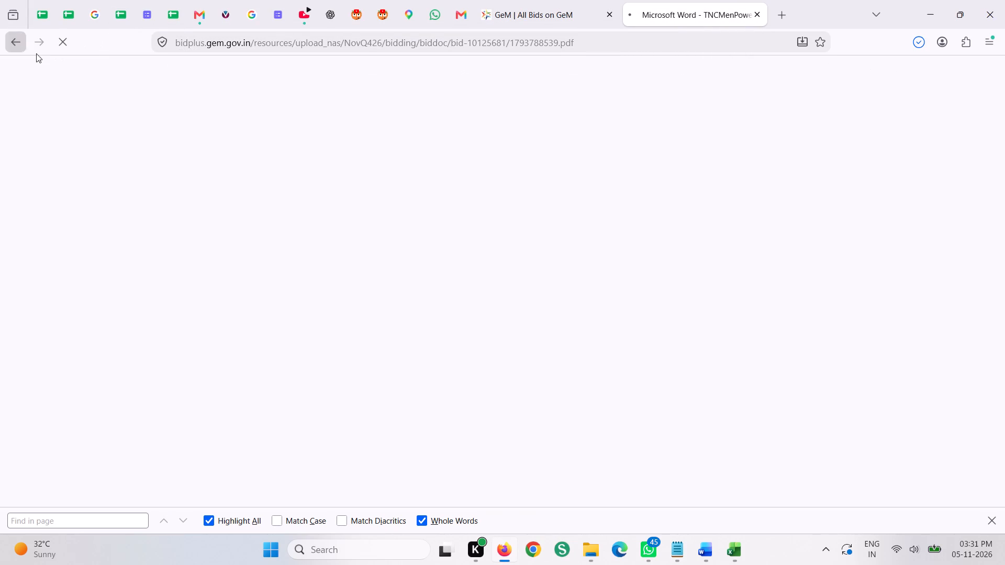
click(544, 424)
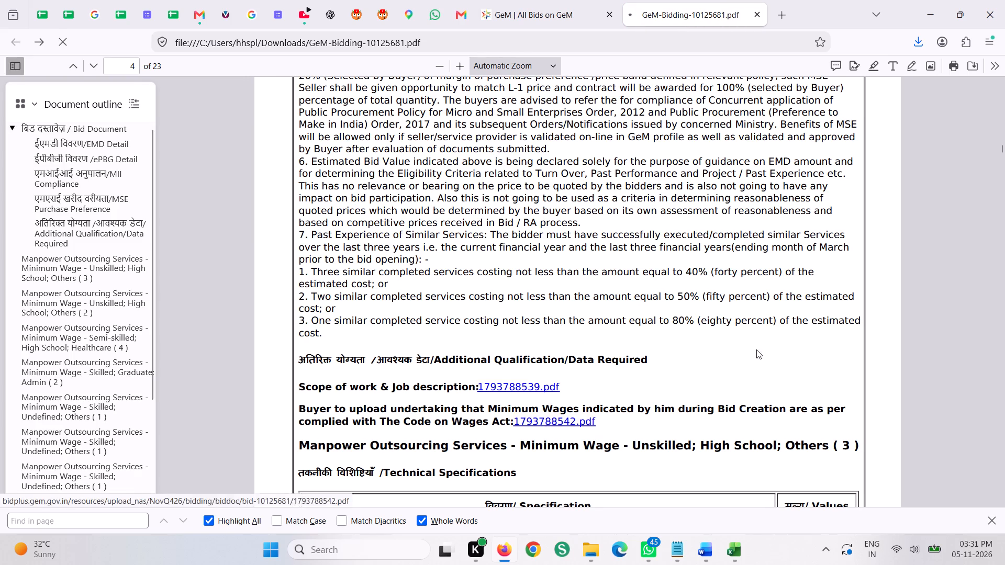
scroll(728, 330, up, 13)
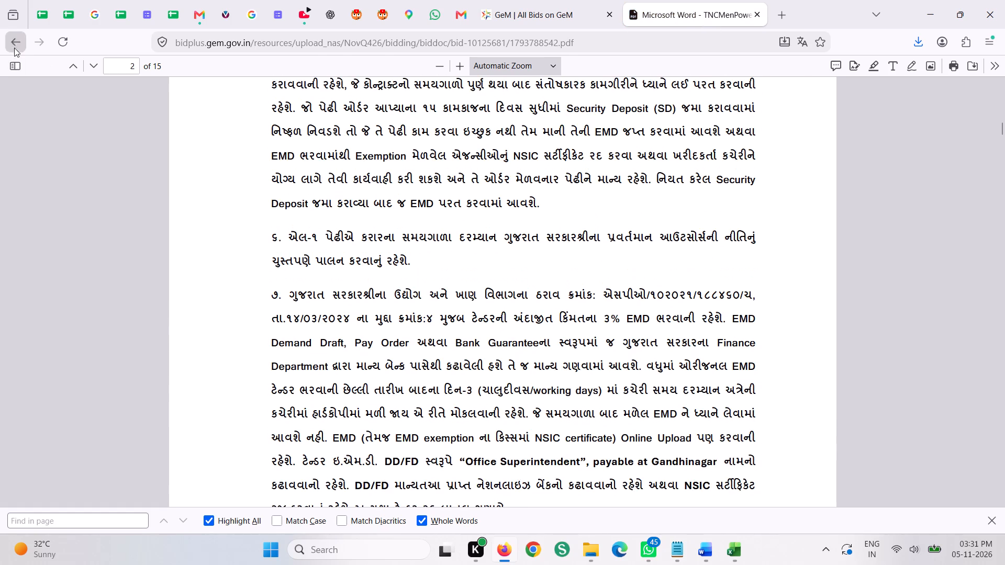
click(15, 46)
click(494, 383)
scroll(193, 168, up, 5)
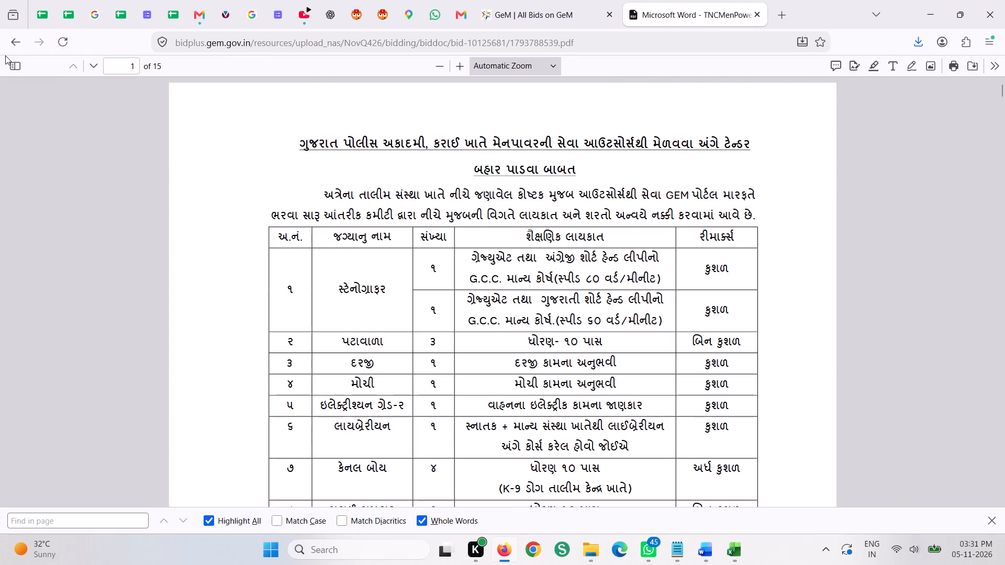
click(13, 43)
Replace the old REQUIRED DOCUMENTS list in Word with item 1, SHOPACT – Gandhinagar,GJ, copying the city from the bid's consignee address.
scroll(598, 301, down, 7)
scroll(565, 264, up, 1)
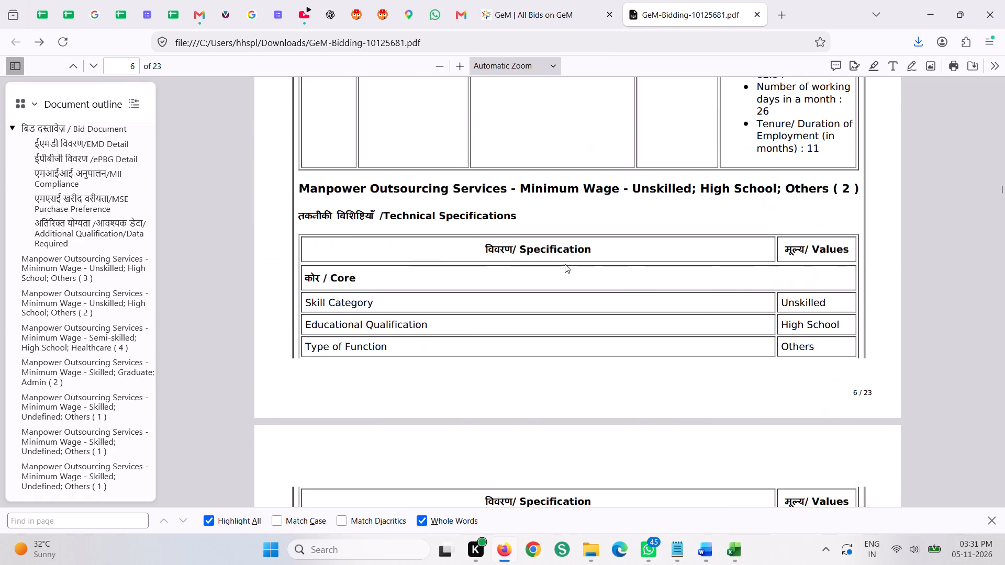
double_click(524, 203)
key(ctrl+c)
key(ctrl+c)
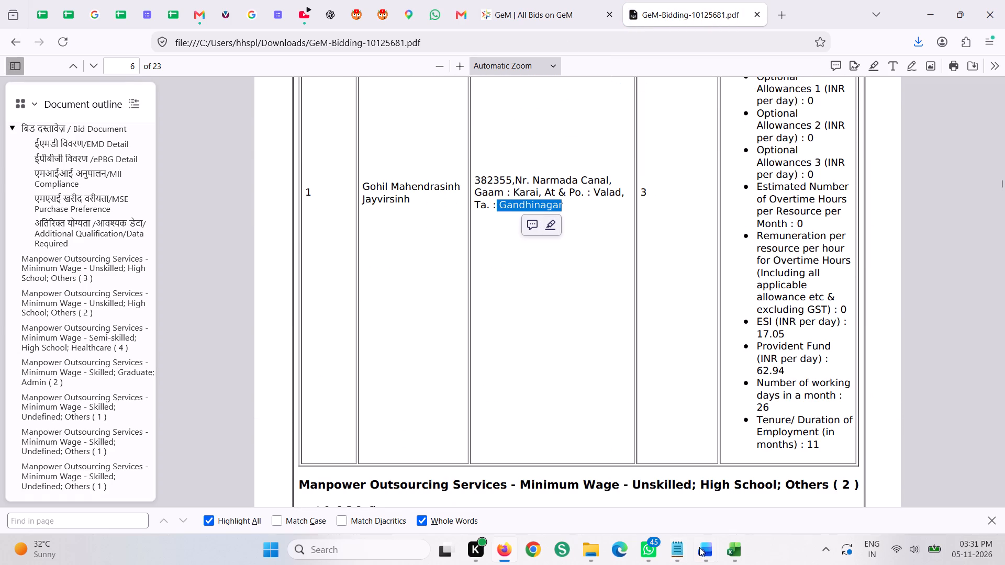
click(699, 547)
click(117, 484)
scroll(354, 381, up, 2)
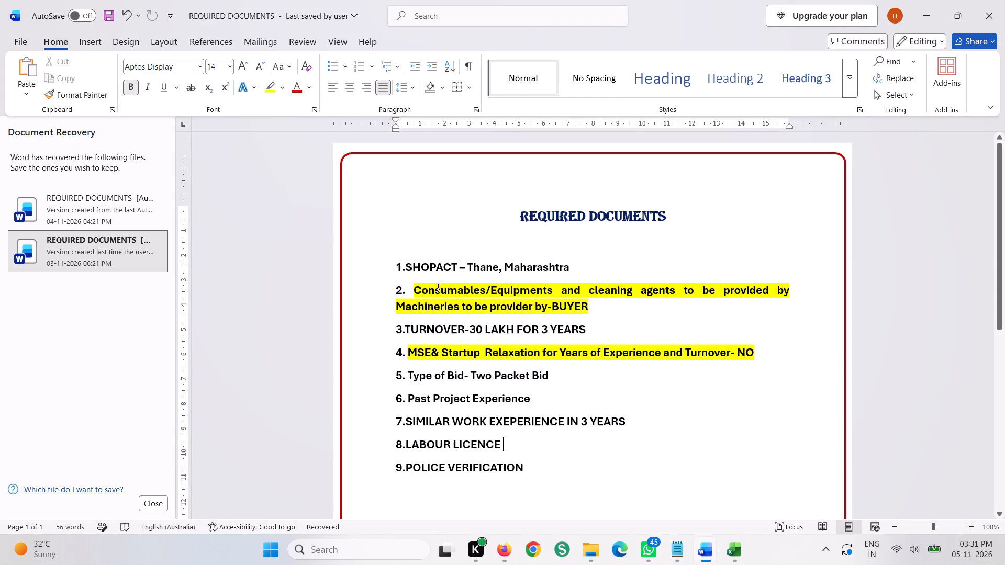
drag(470, 267, 647, 520)
key(ctrl+v)
key(Return)
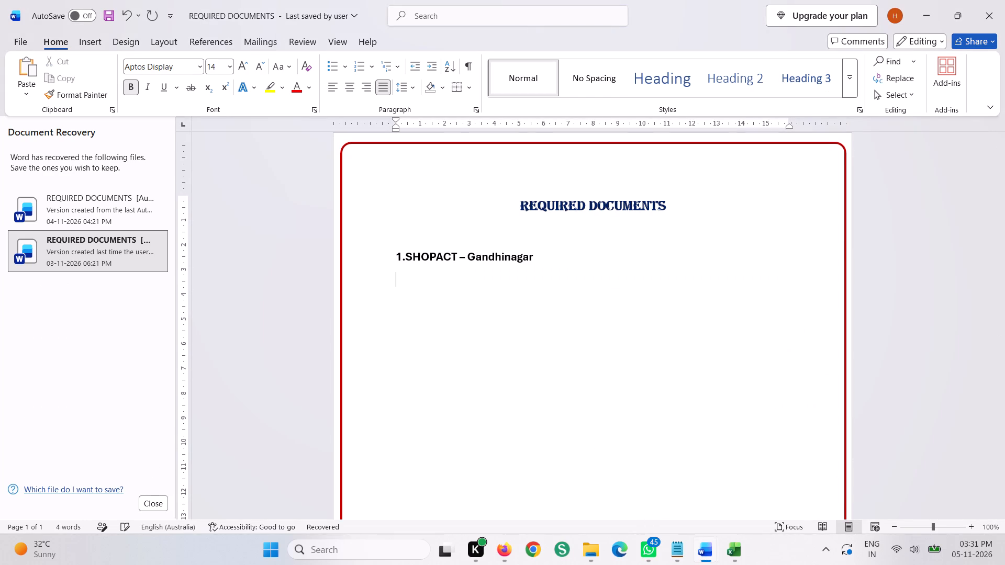
key(BackSpace)
text(,GJ)
key(Return)
Add item 2 to the required documents list, Estimated Bid Value- 3703119.49, copying the label and amount from the bid document.
text(2.)
key(alt+Tab)
scroll(658, 502, up, 12)
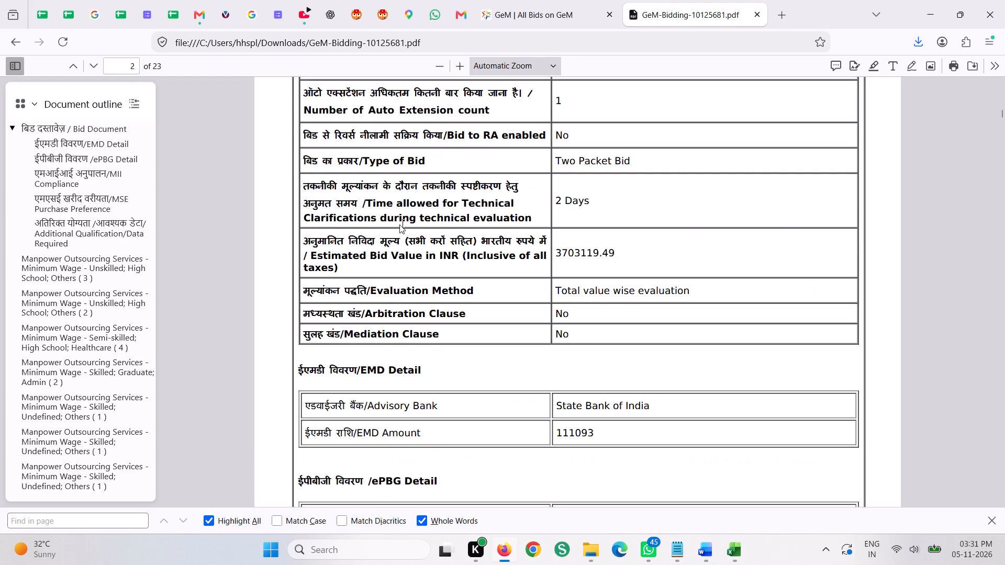
click(325, 257)
drag(325, 257, 401, 255)
key(ctrl+c)
key(ctrl+c)
key(ctrl+c)
key(alt+Tab)
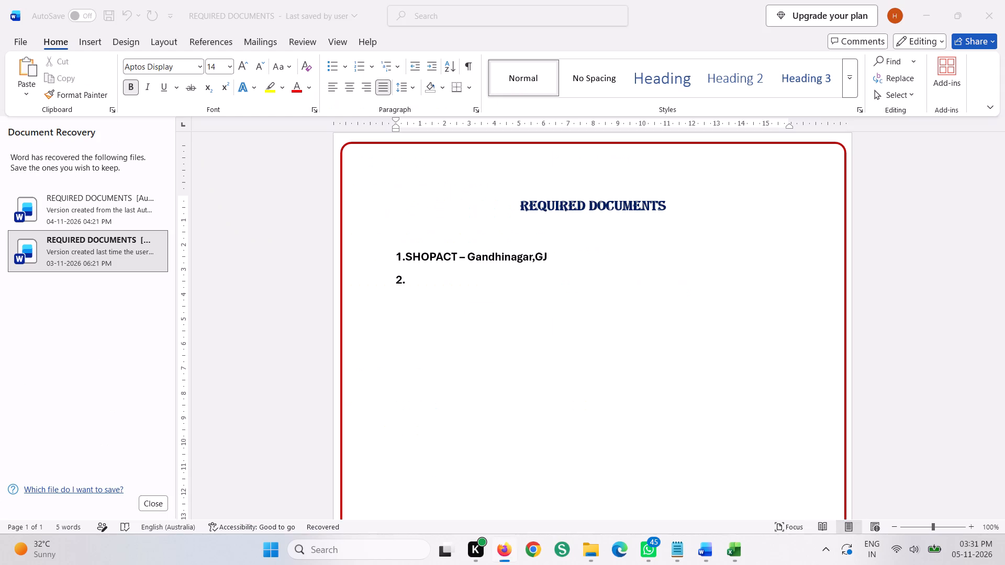
key(ctrl+v)
key(minus)
key(alt+Tab)
triple_click(567, 247)
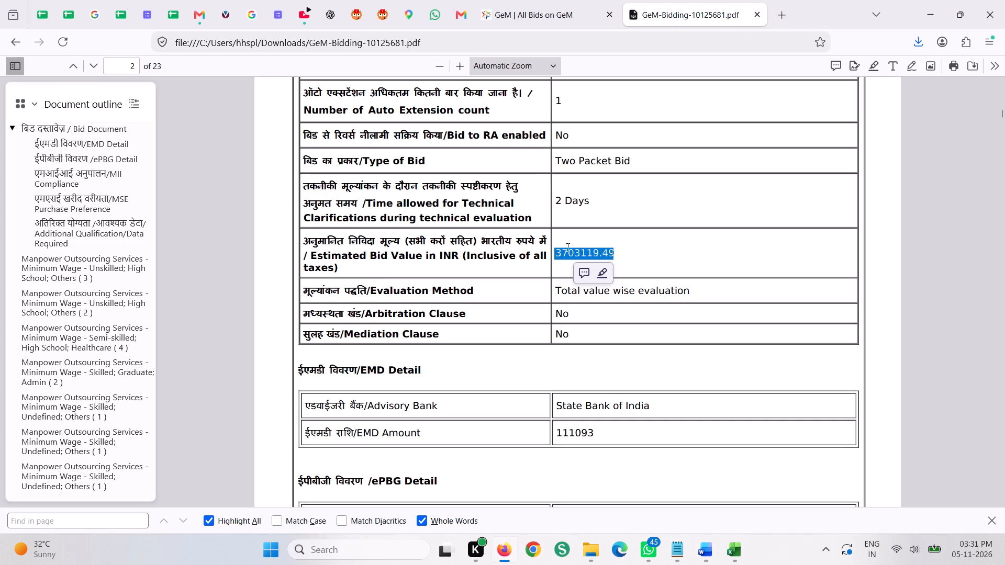
ctrl+click(567, 247)
key(ctrl+c)
key(ctrl+c)
triple_click(567, 254)
key(ctrl+c)
key(ctrl+c)
key(alt+Tab)
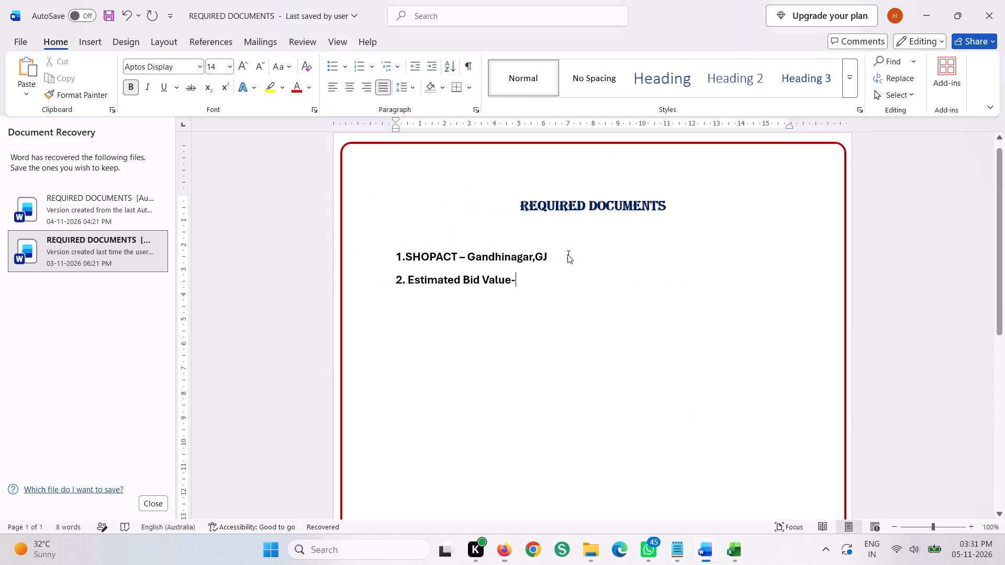
key(ctrl+v)
key(Return)
Add item 3 to the required documents list, Type of Bid- Two Packet Bid, copying both parts from the bid document.
key(3)
key(period)
key(alt+Tab)
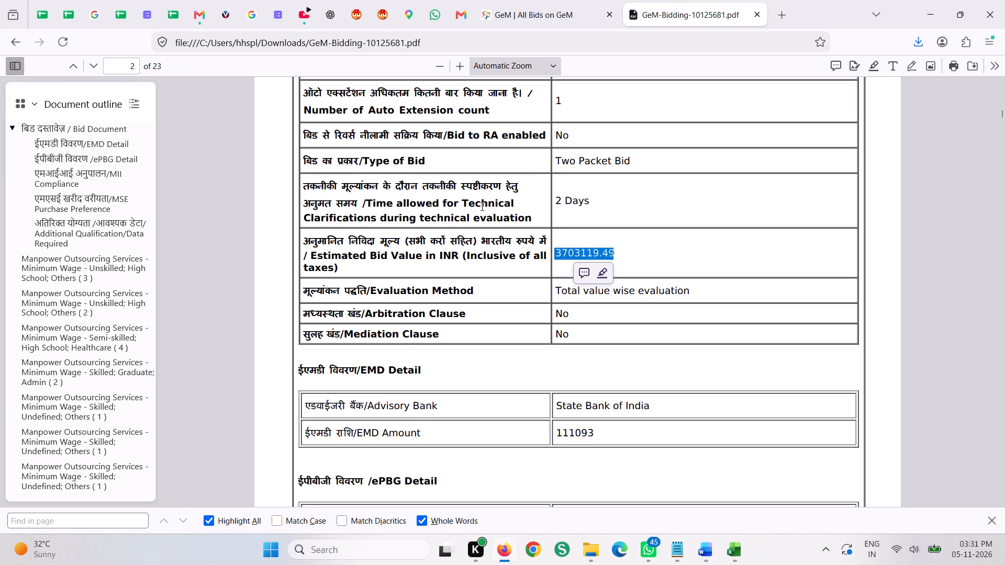
click(369, 162)
drag(369, 162, 450, 162)
key(ctrl+c)
key(ctrl+c)
key(alt+Tab)
key(ctrl+v)
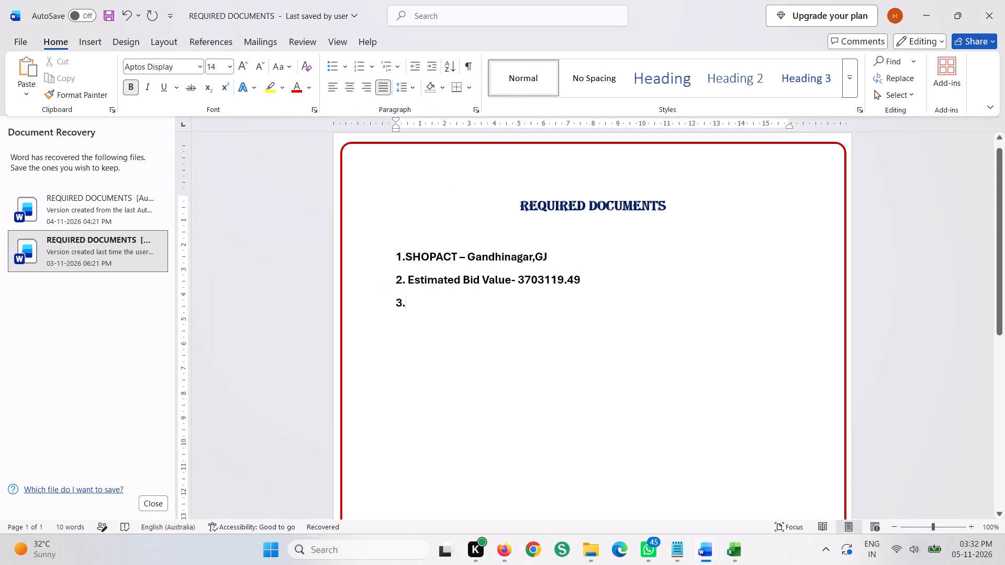
key(minus)
key(alt+Tab)
triple_click(598, 163)
key(ctrl+c)
key(ctrl+c)
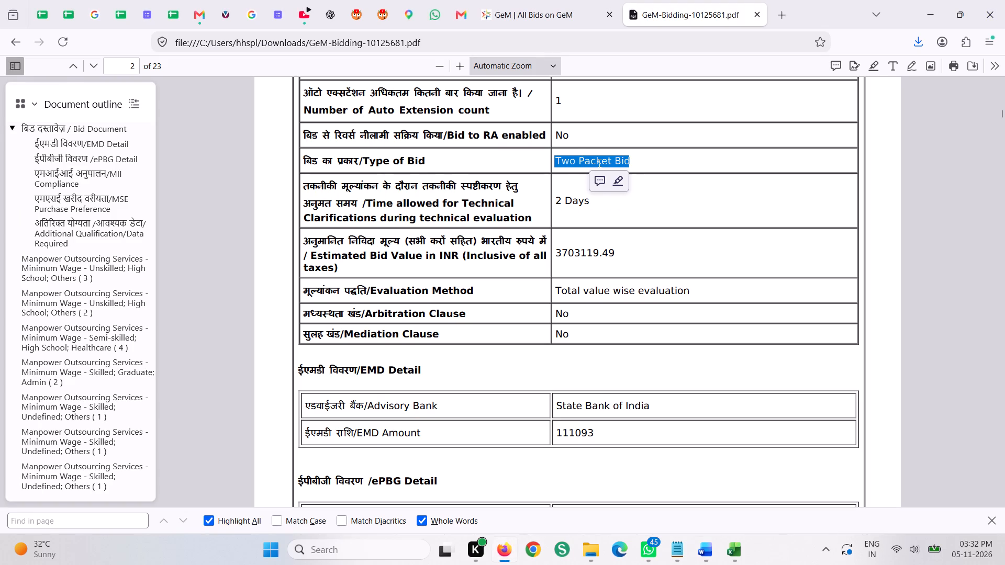
key(ctrl+c)
key(alt+Tab)
key(ctrl+v)
key(Return)
Add item 4 to the required documents list, Turnover-74 LAKH FOR 3 YEARS, copying the word Turnover from the bid document.
text(4.)
key(alt+Tab)
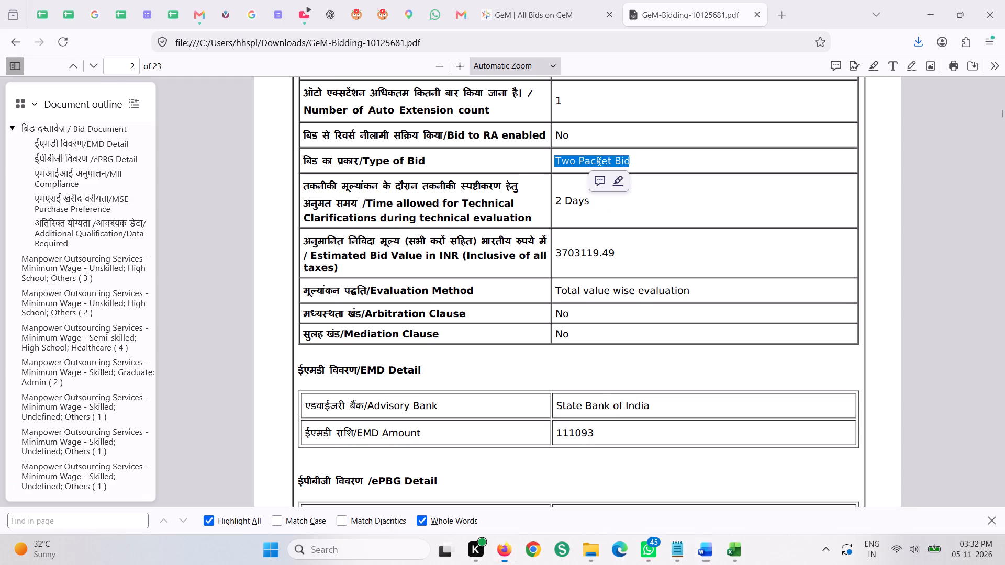
scroll(531, 184, up, 1)
scroll(471, 241, up, 3)
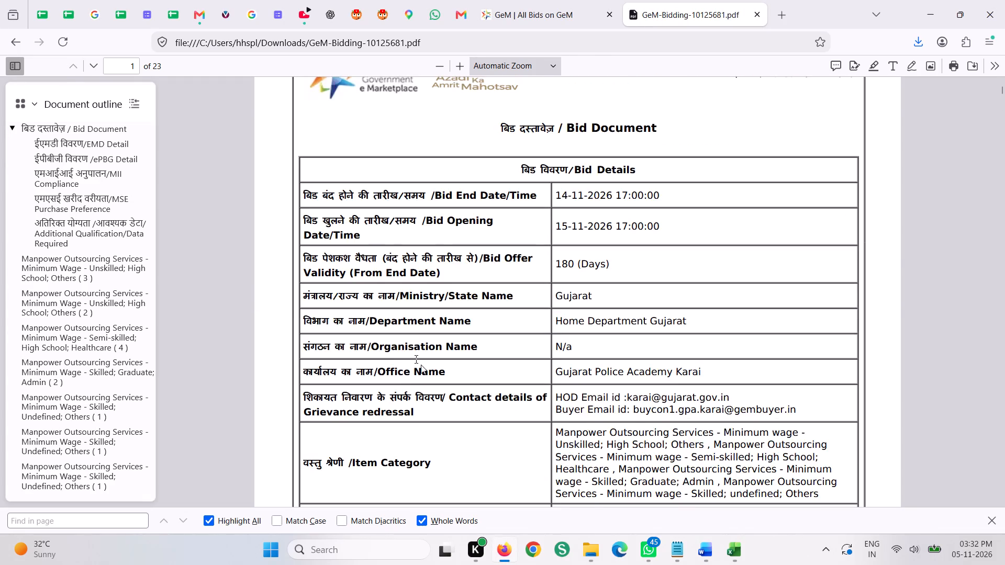
scroll(421, 365, down, 1)
double_click(330, 275)
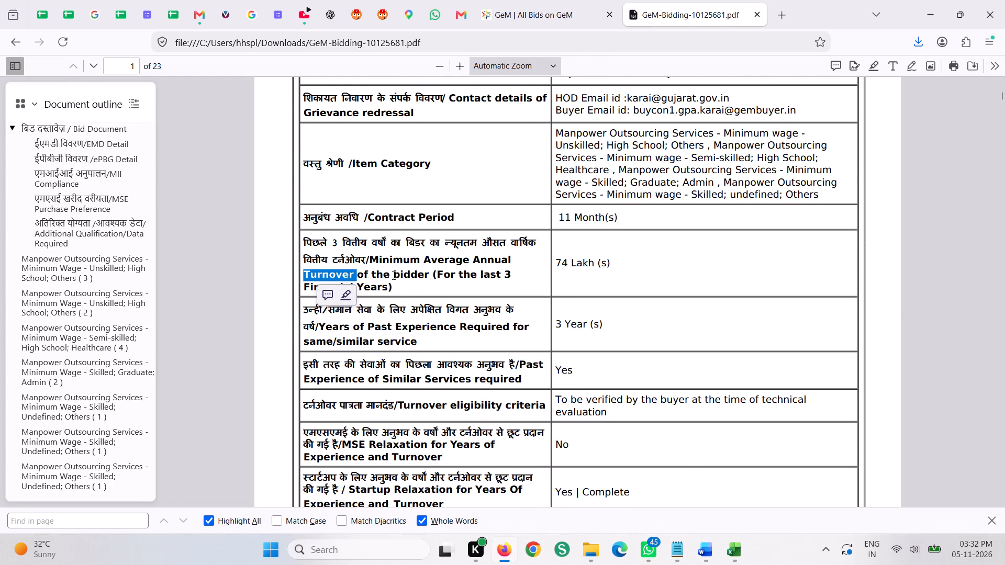
key(ctrl+c)
key(alt+Tab)
key(ctrl+v)
key(minus)
text(74)
key(space)
text(LAK)
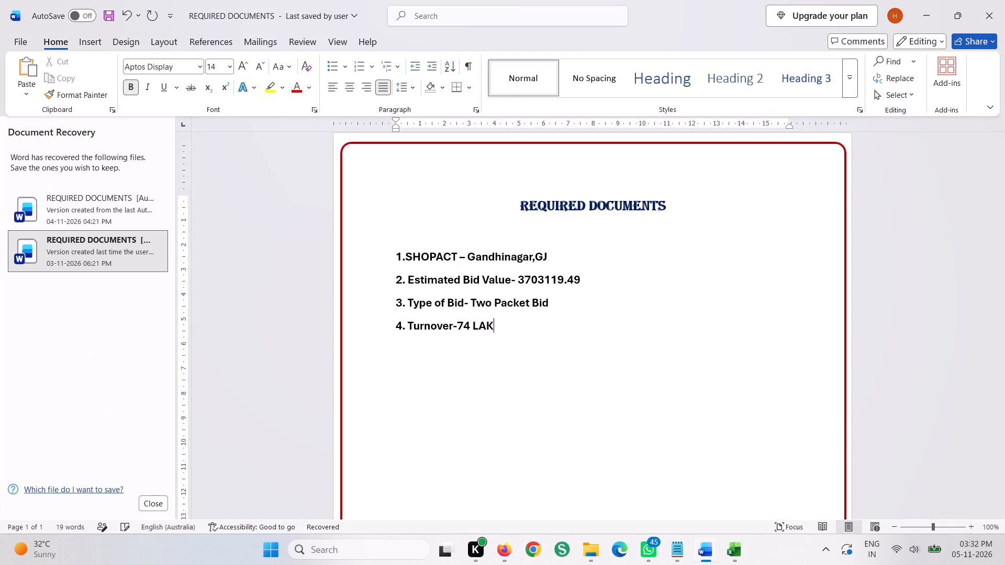
text(H FOR 3 YEARS)
key(space)
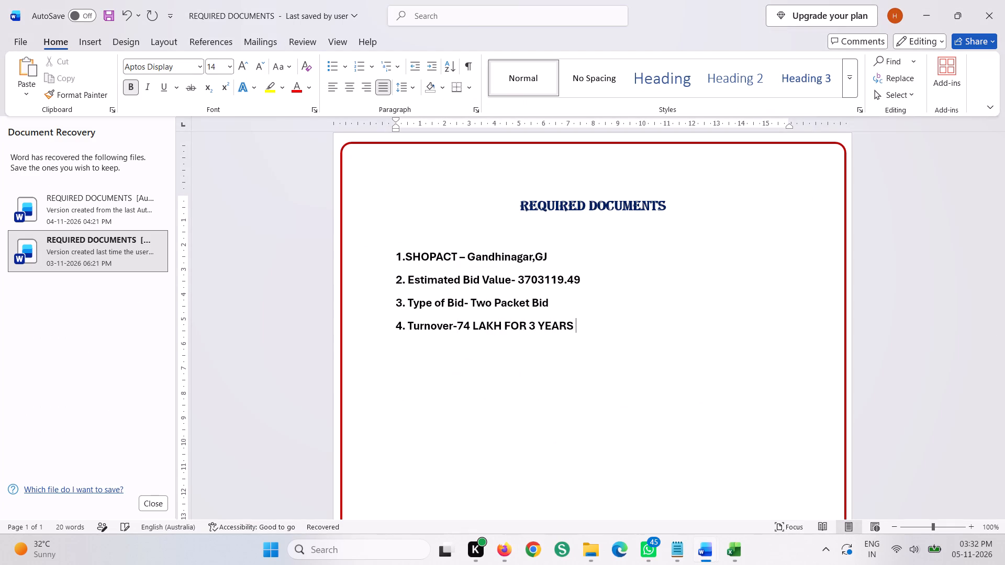
Add item 5 to the Word list, MSE Relaxation for Years of Experience and Turnover, copied from the bid document and joined onto one line.
key(Return)
text(5.)
key(alt+Tab)
scroll(509, 275, down, 1)
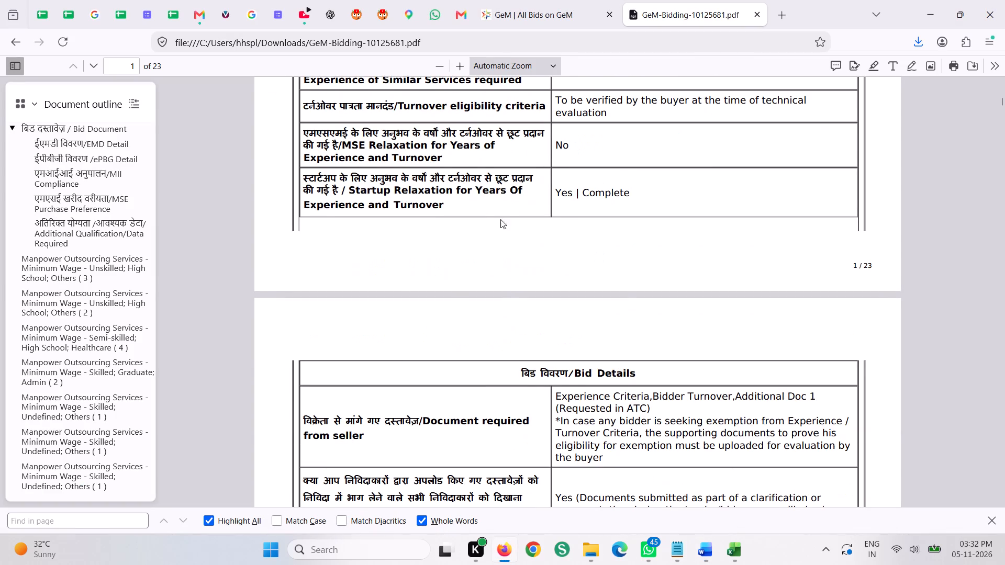
click(347, 148)
drag(347, 148, 429, 160)
key(ctrl+c)
key(ctrl+c)
key(alt+Tab)
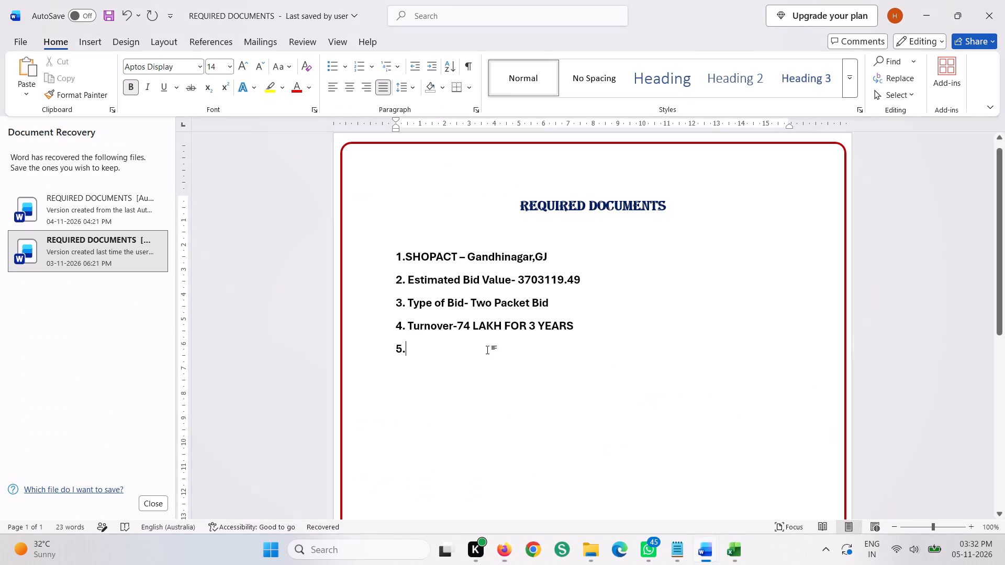
key(ctrl+v)
click(392, 367)
key(BackSpace)
key(space)
Copy the Startup Relaxation for Years Of Experience and Turnover label from the bid document, and complete item 5 in Word with - NO.
key(alt+Tab)
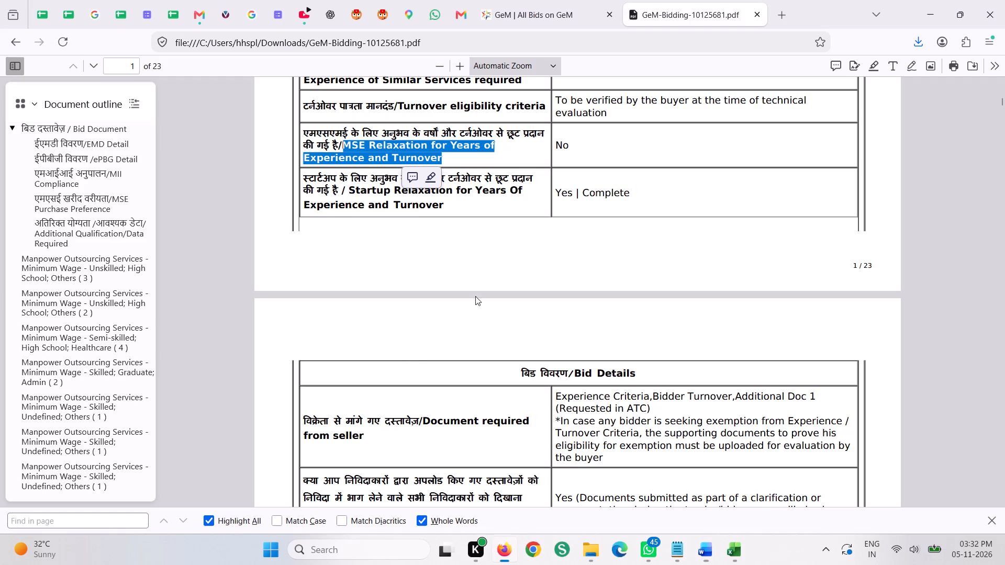
click(363, 191)
drag(363, 191, 433, 209)
key(ctrl+c)
key(ctrl+c)
key(alt+Tab)
click(677, 348)
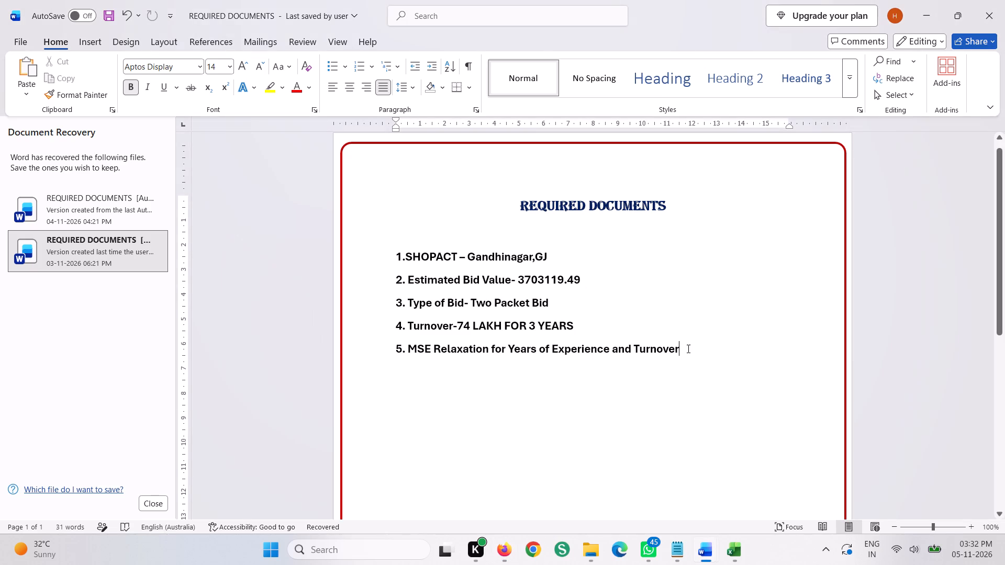
text(- NO)
key(space)
Add item 6 from the copied label, Startup Relaxation for Years Of Experience and Turnover- YES, on one line, and return to the bid document.
key(Return)
text(6.)
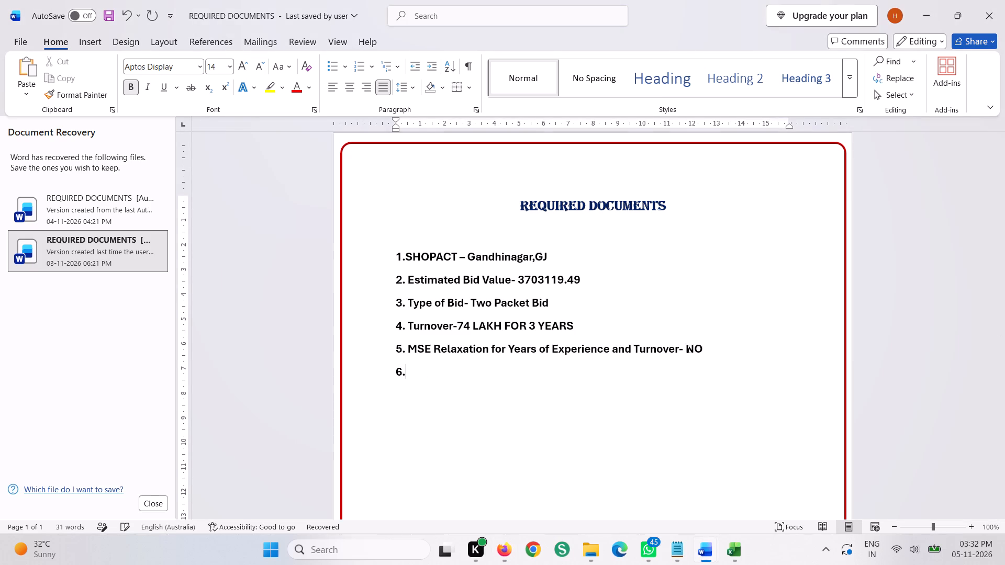
key(ctrl+v)
click(389, 391)
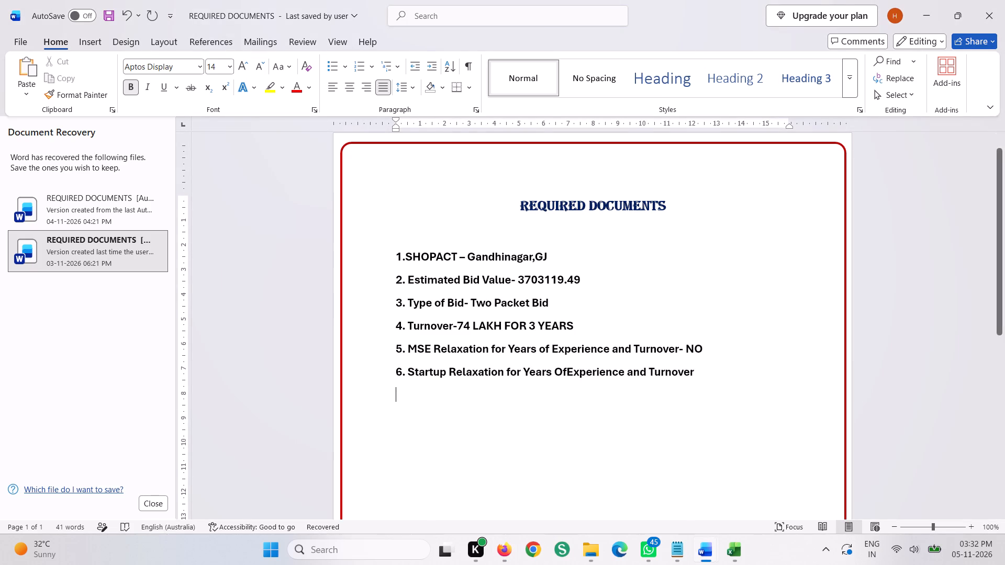
key(BackSpace)
key(space)
key(alt+Tab)
key(alt+Tab)
click(706, 374)
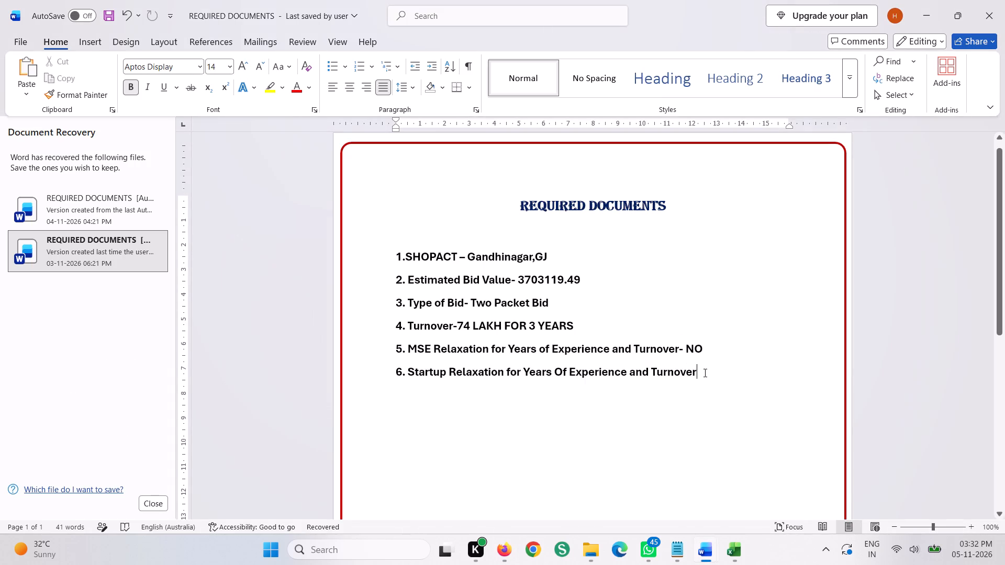
text(- YES)
key(space)
key(alt+Tab)
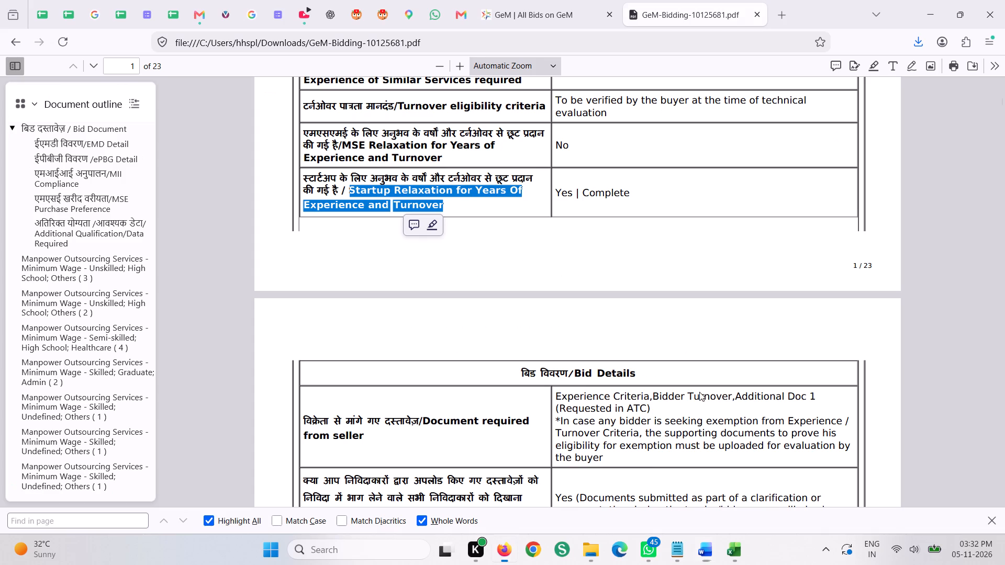
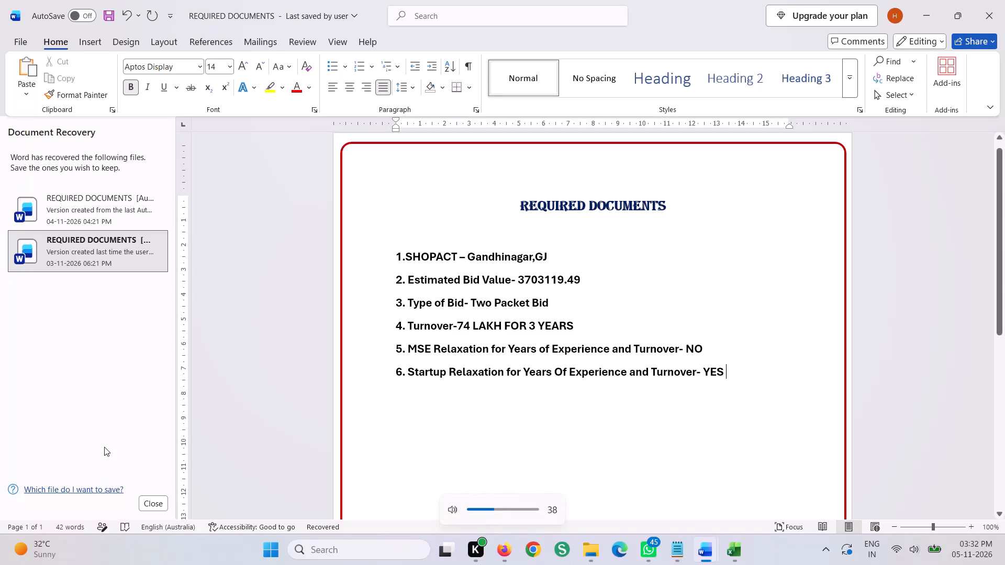
Read through the rest of the bid document, from the bid details down to the Buyer Added Bid Specific Terms and Conditions.
key(alt+Tab)
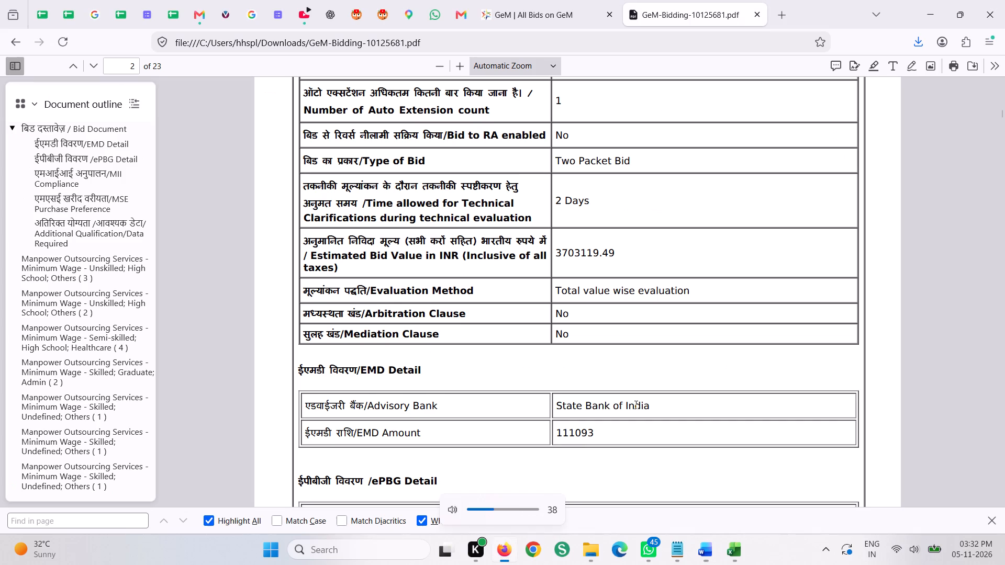
key(alt+Tab)
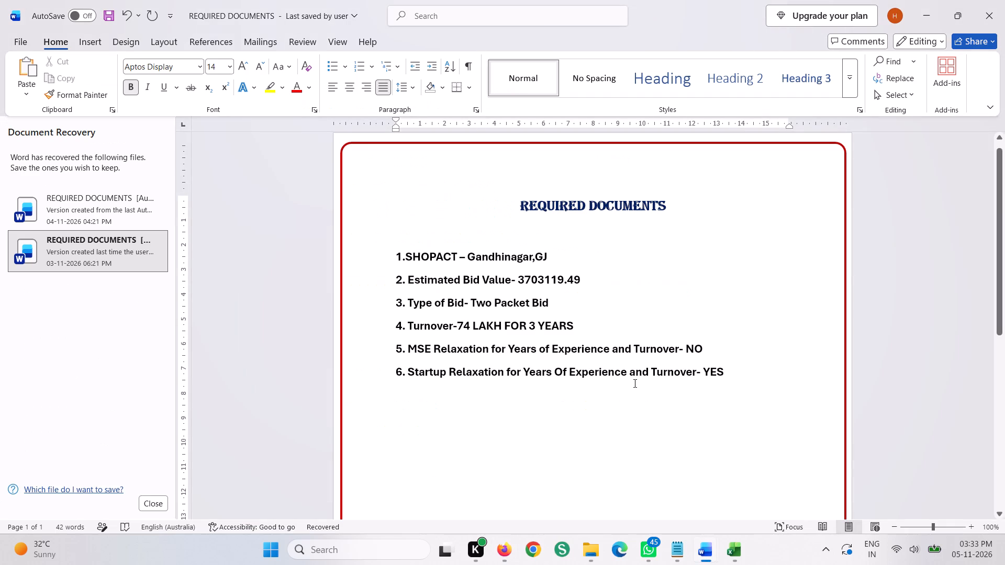
key(alt+Tab)
scroll(632, 372, down, 6)
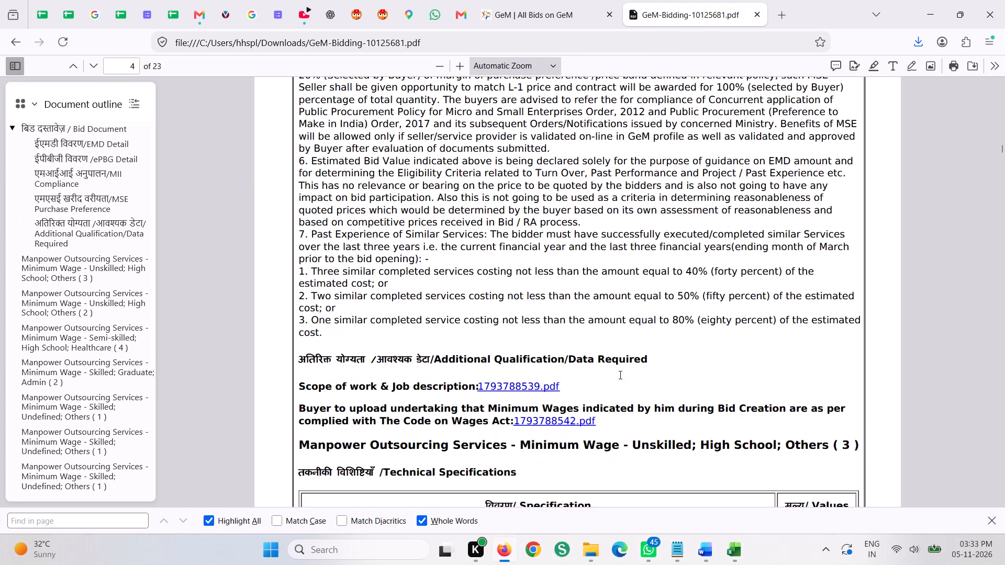
scroll(615, 370, down, 3)
scroll(630, 329, down, 1)
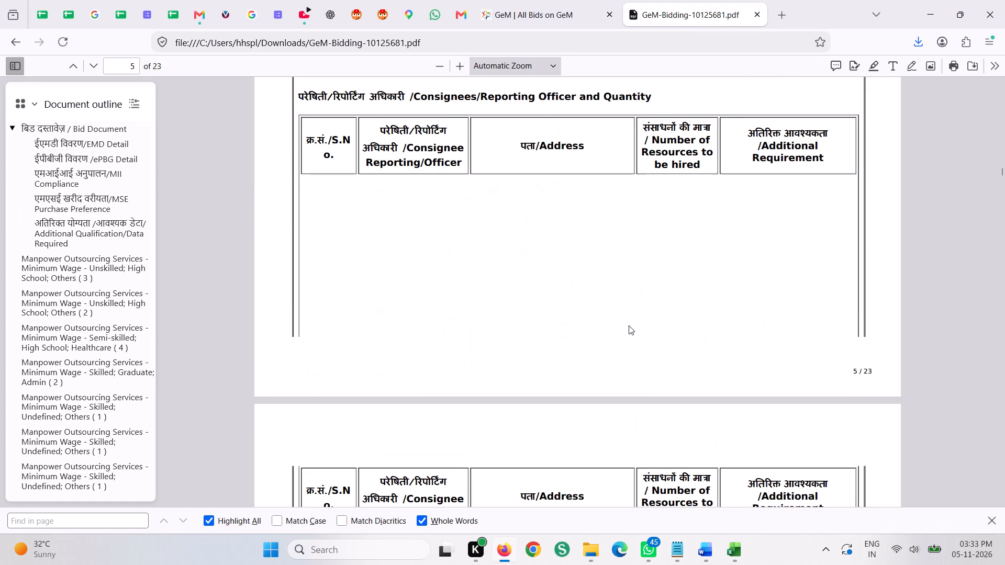
scroll(629, 325, down, 2)
scroll(560, 274, down, 2)
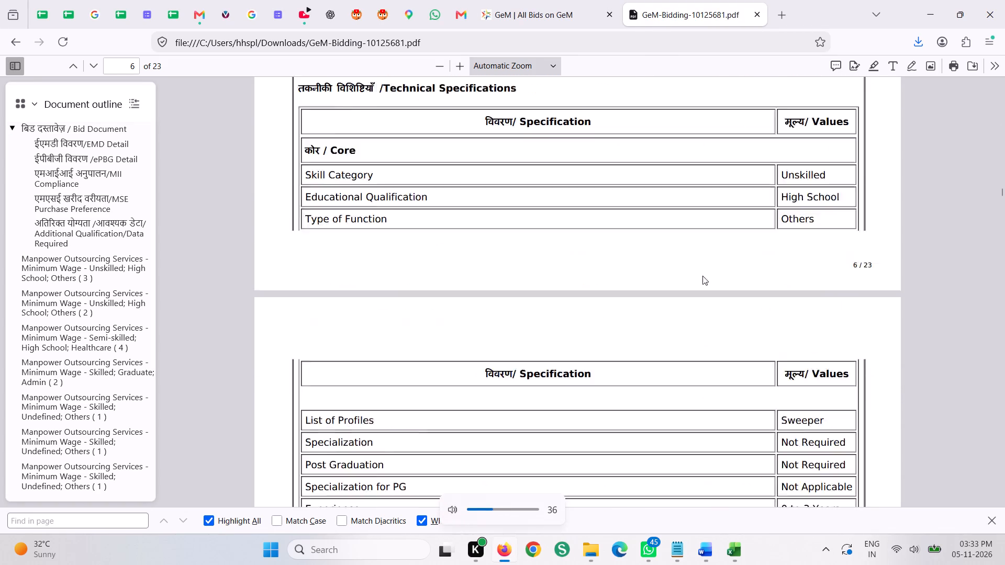
scroll(576, 299, down, 8)
scroll(598, 314, up, 2)
scroll(598, 314, down, 5)
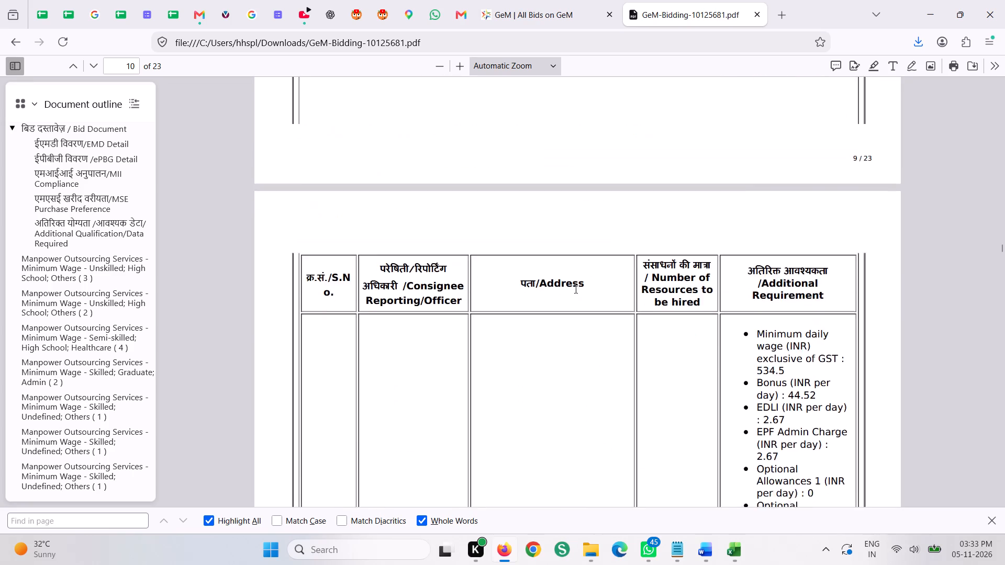
scroll(566, 284, down, 6)
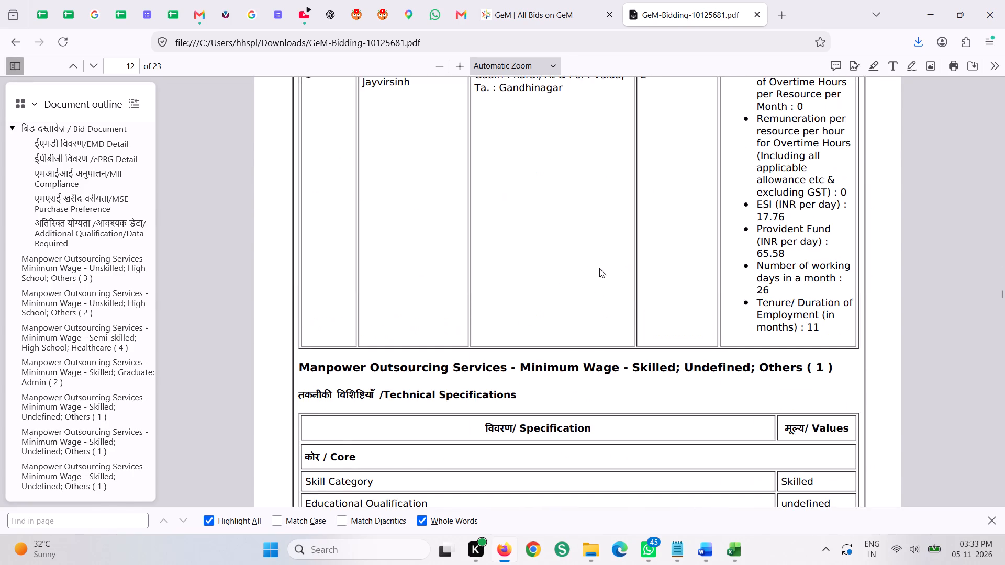
click(506, 0)
click(696, 1)
scroll(554, 265, down, 3)
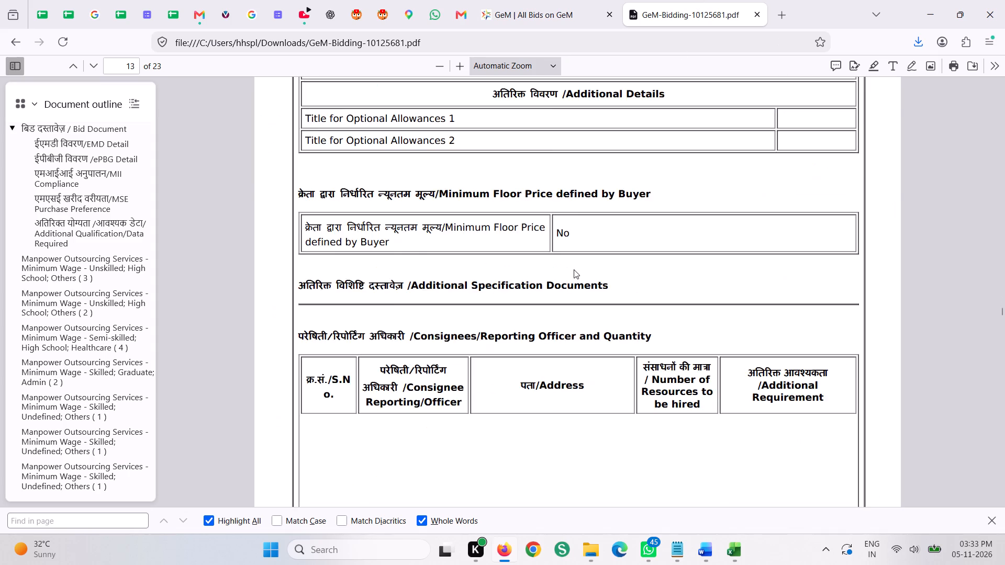
scroll(574, 269, down, 15)
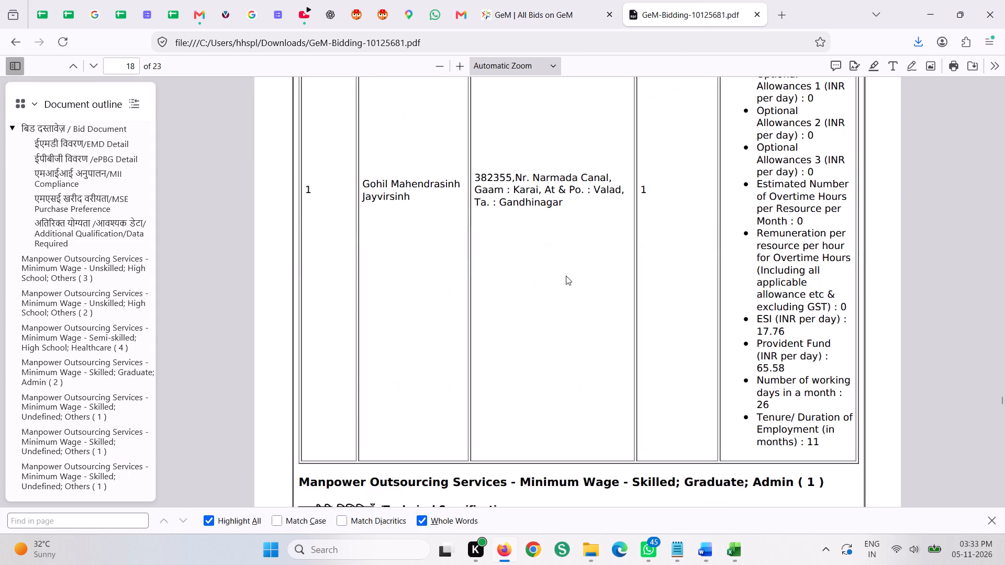
scroll(565, 276, down, 13)
scroll(496, 292, up, 5)
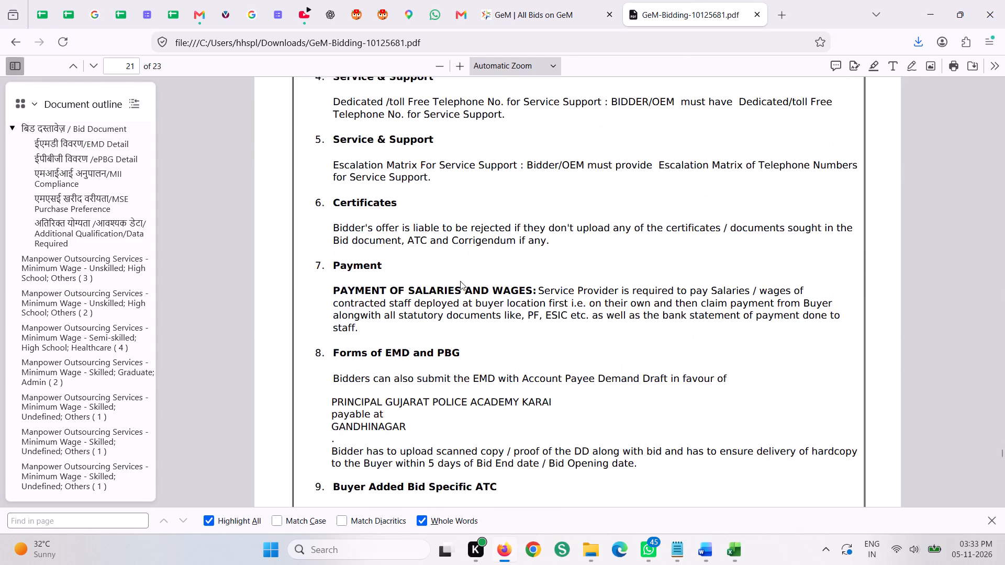
scroll(409, 284, up, 1)
Add item 7 to the Word list, Bidder financial standing, copied from the buyer added terms, and start the line for item 8.
click(340, 319)
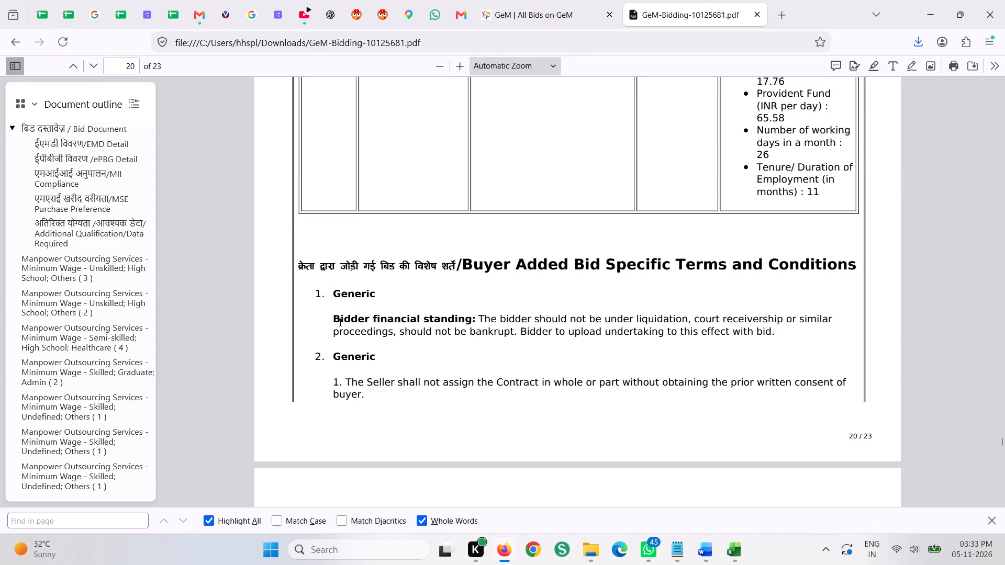
drag(340, 319, 428, 323)
key(ctrl+c)
key(ctrl+c)
key(ctrl+c)
key(alt+Tab)
click(474, 405)
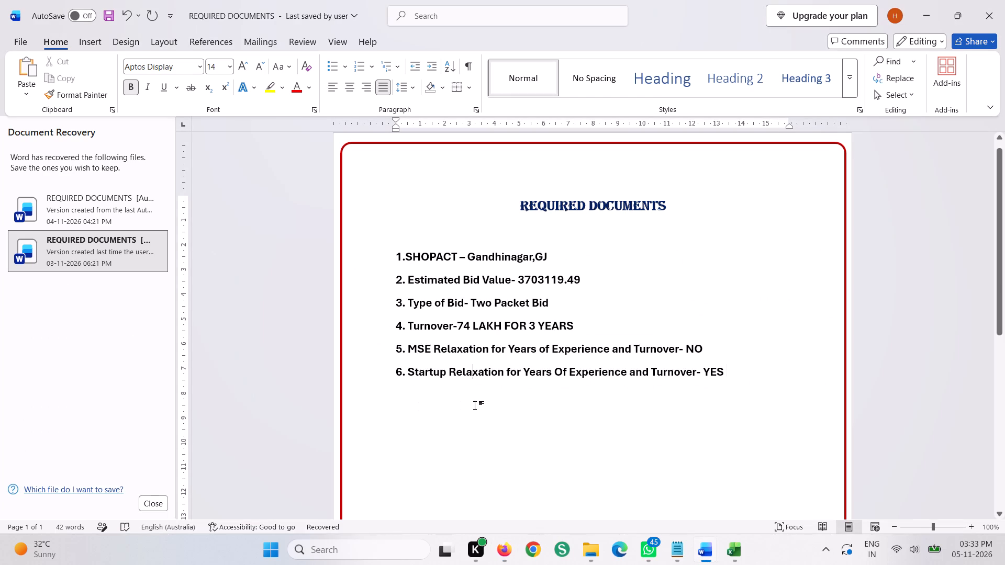
click(729, 374)
key(Return)
text(7.)
key(ctrl+v)
key(Return)
text(8.)
Open the buyer uploaded ATC document linked under Buyer Added Bid Specific ATC in the bid document and look through its first pages.
key(alt+Tab)
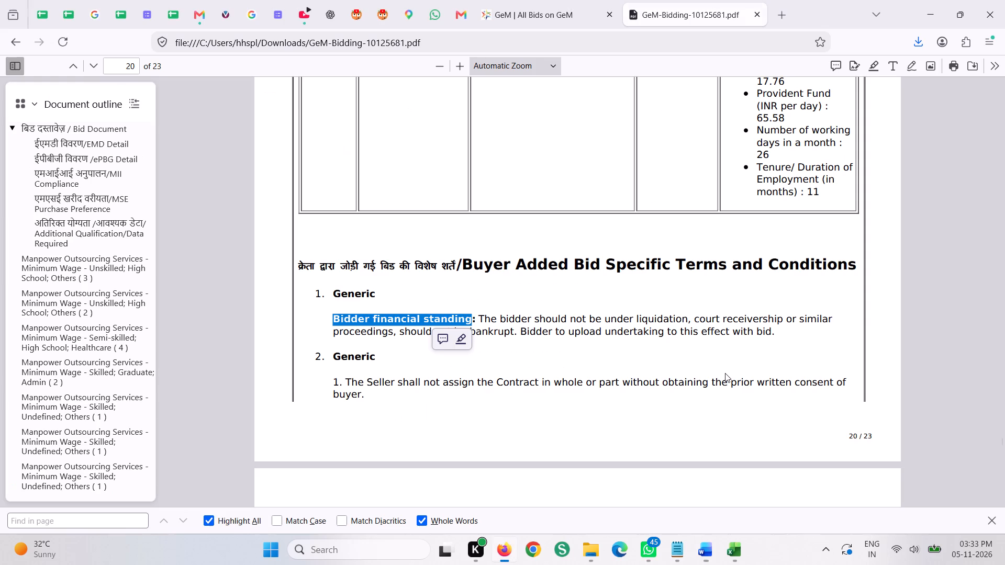
scroll(669, 280, down, 1)
scroll(488, 340, down, 1)
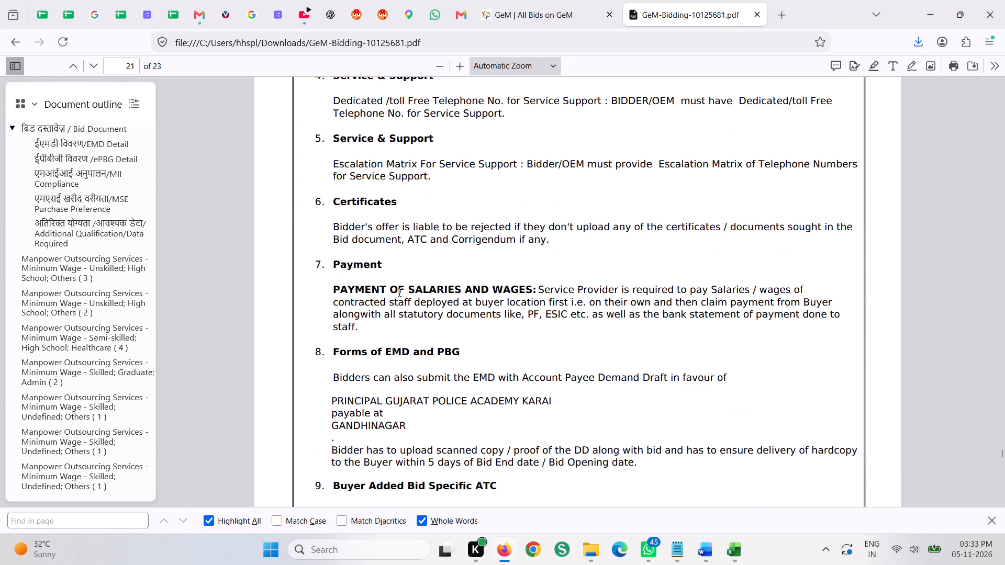
scroll(390, 331, down, 1)
click(518, 214)
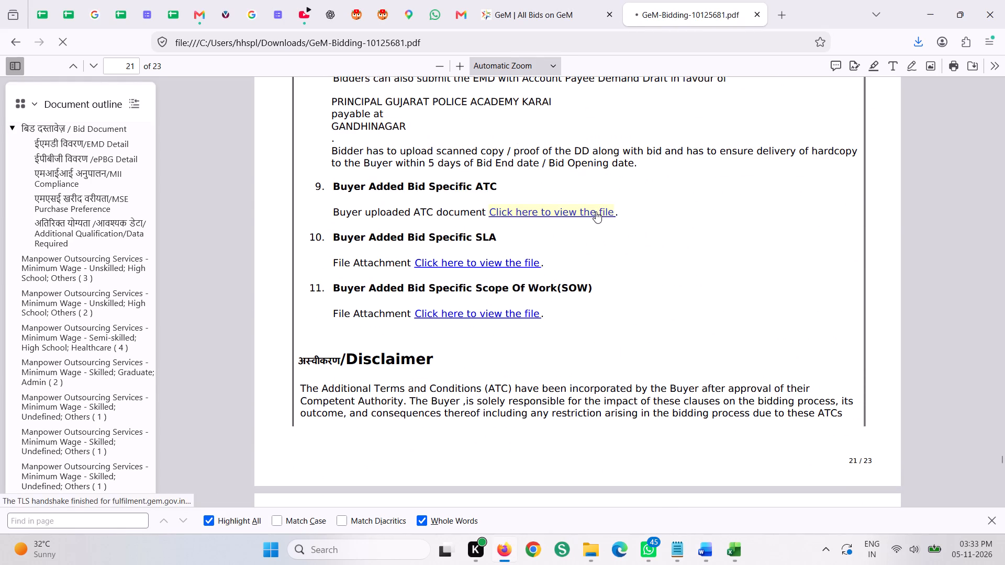
click(435, 215)
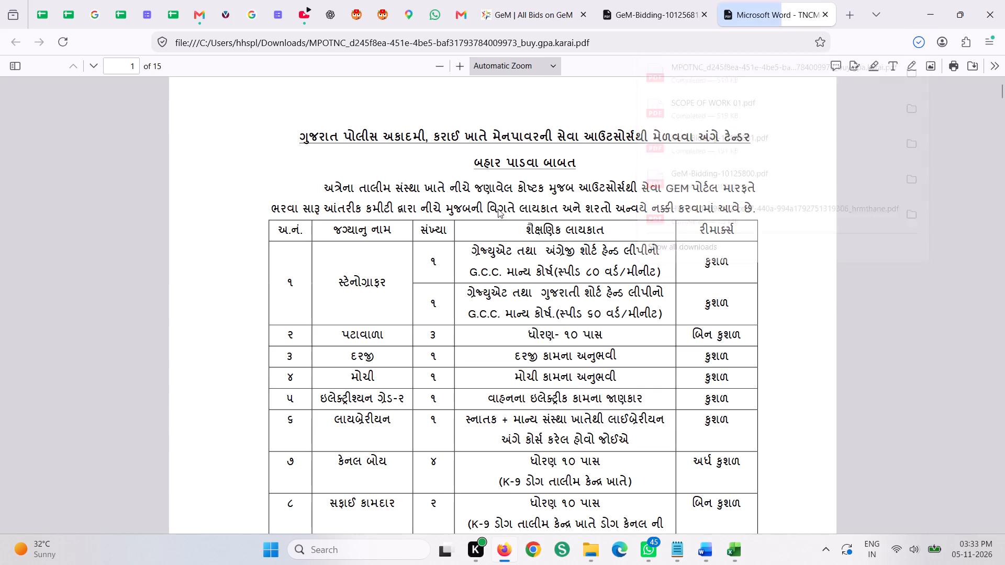
scroll(594, 197, down, 7)
Open the Buyer Added Bid Specific SLA attachment, compare it with the ATC document, and close it.
click(681, 0)
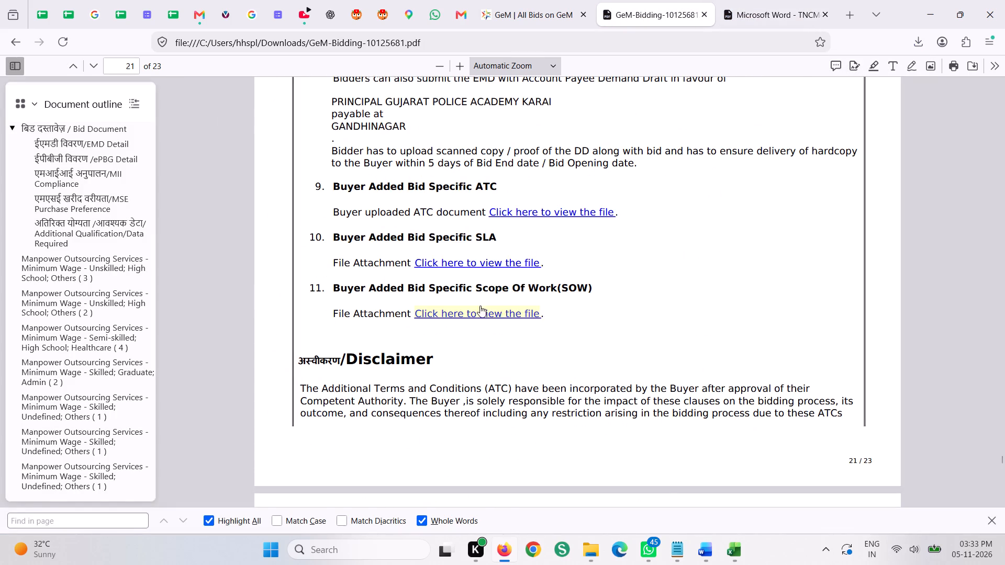
click(472, 263)
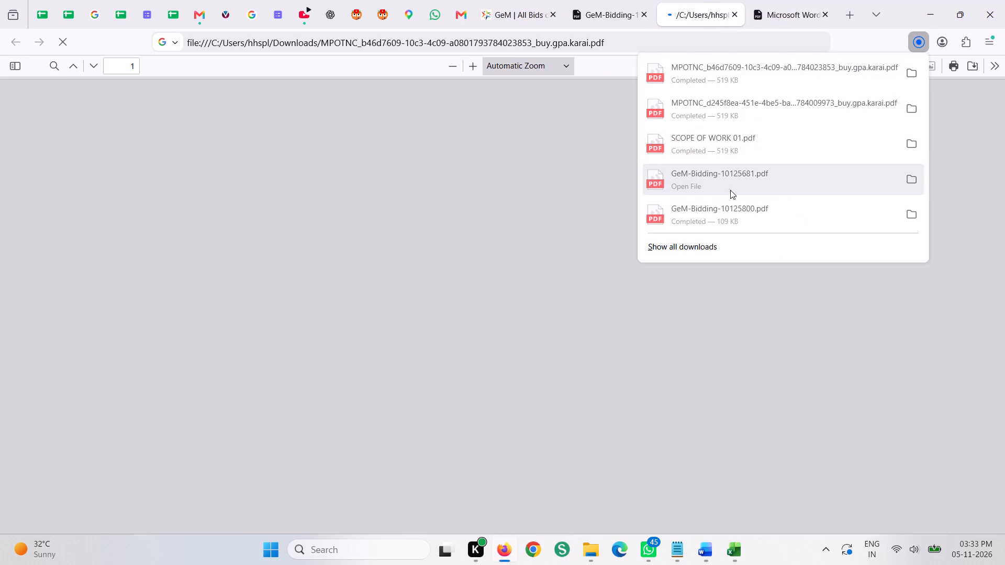
click(488, 166)
scroll(752, 126, up, 1)
click(715, 2)
click(807, 0)
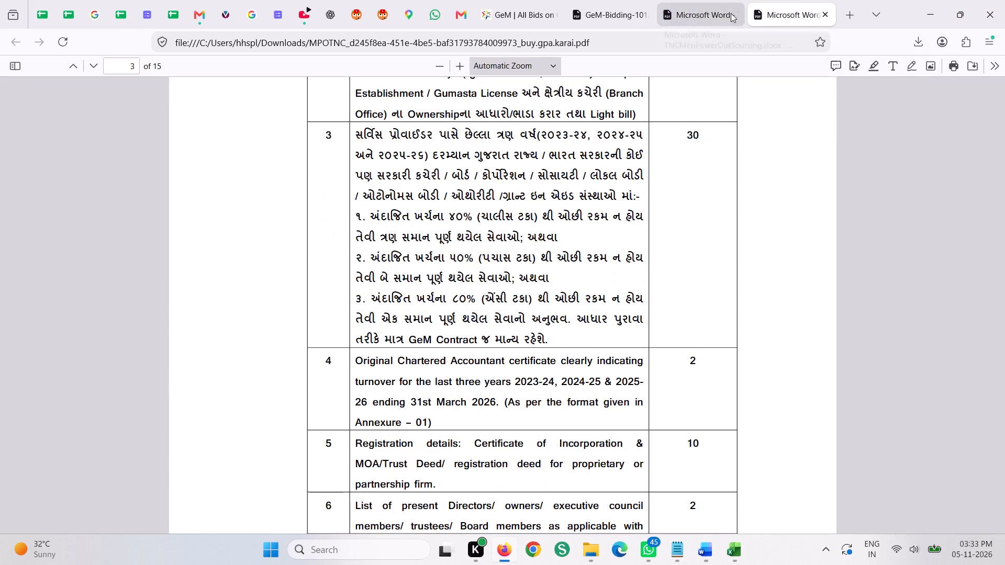
click(725, 6)
click(736, 15)
Open the Buyer Added Bid Specific Scope Of Work(SOW) attachment from the bid document and close it after checking it.
click(655, 0)
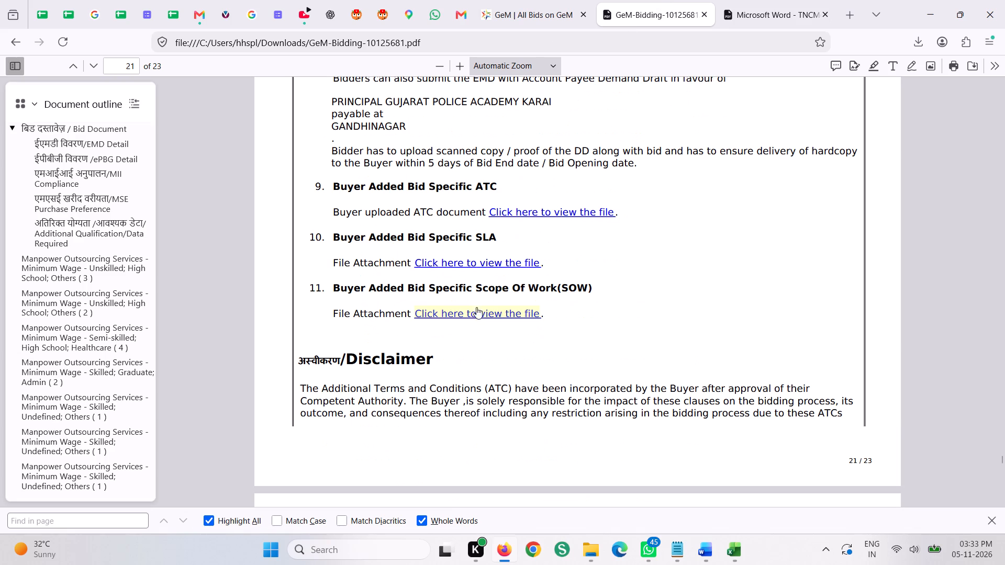
click(477, 318)
click(418, 216)
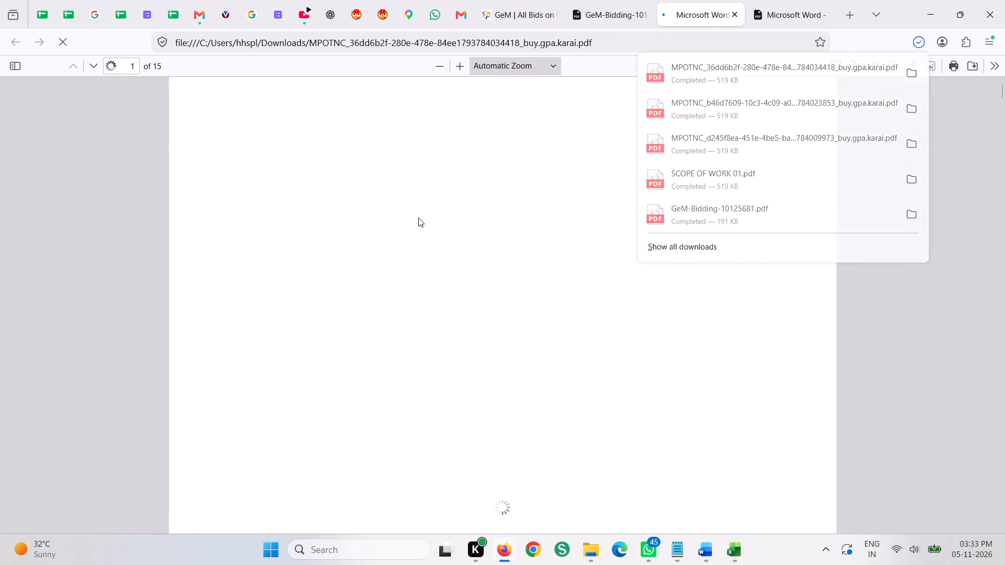
scroll(582, 253, up, 3)
click(712, 0)
click(738, 14)
Consult the ATC document's table of required documents, complete item 8 in Word as EMD EXEMPTION - MSME WITH NSIC/CSPO, and start item 9.
scroll(554, 254, up, 2)
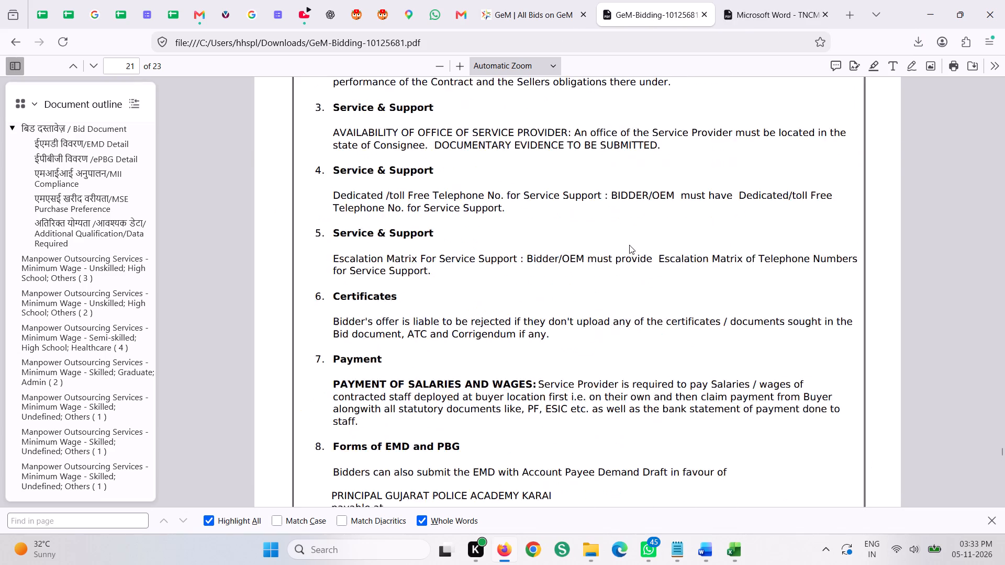
click(736, 0)
scroll(673, 274, up, 15)
scroll(625, 307, down, 3)
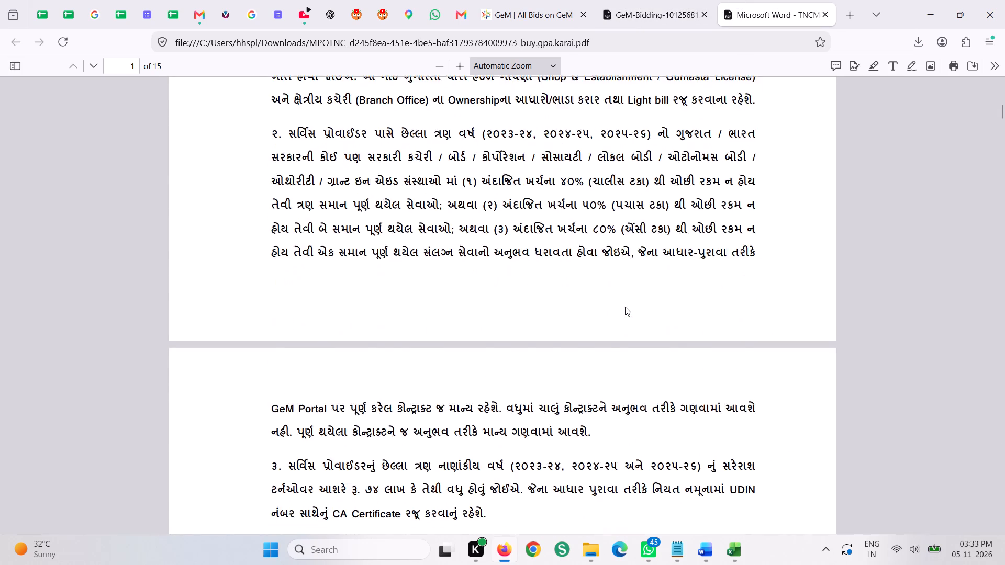
scroll(625, 307, down, 4)
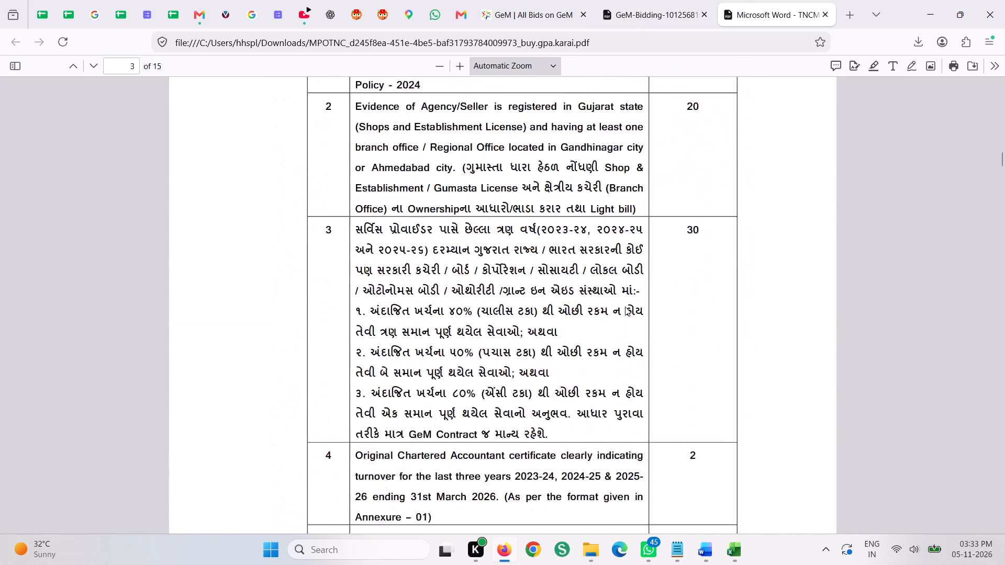
scroll(625, 307, up, 1)
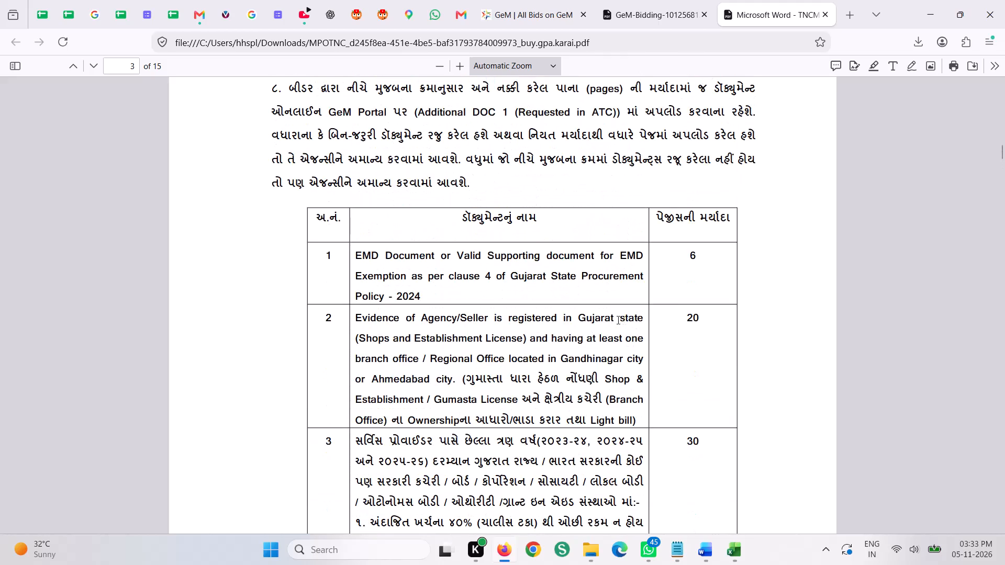
key(alt+Tab)
text(EMD EXEMPTION - MSME WITH NSIC/)
text(CSPO)
key(space)
key(Return)
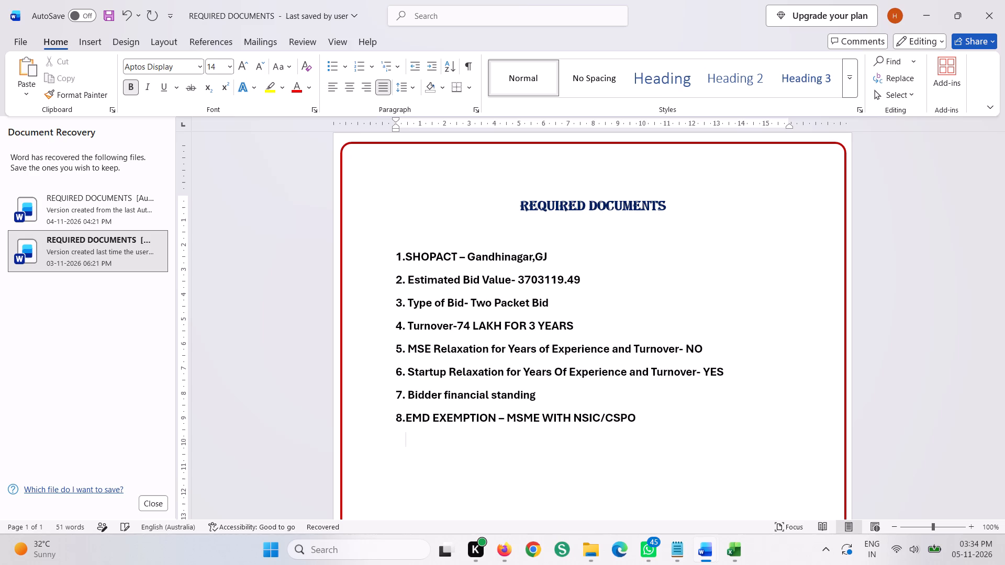
text(9.)
Extend the SHOPACT location in item 1 to Gandhinagar/ Ahmedabad, GJ, copying the second city from row 2 of the ATC document's table.
key(alt+Tab)
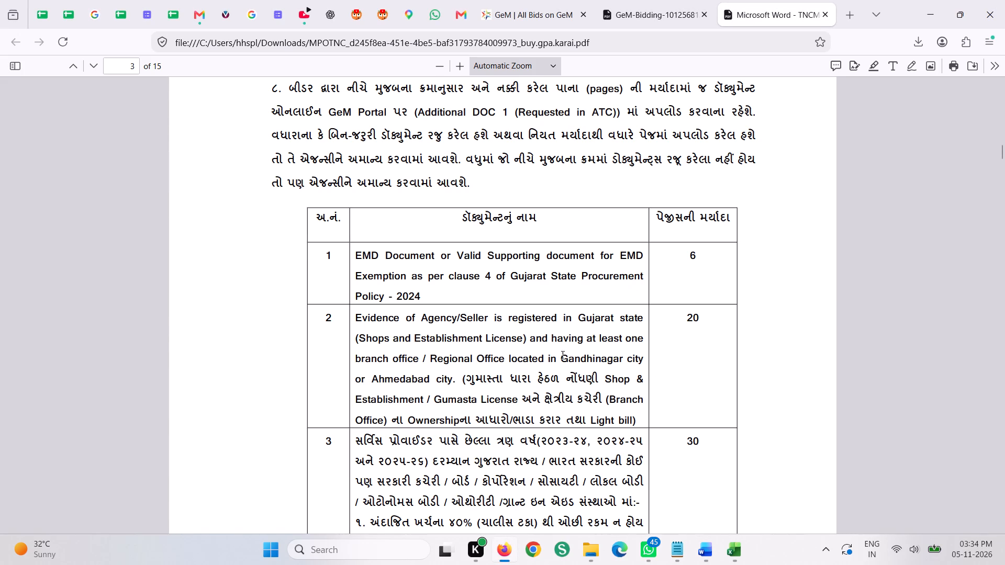
double_click(586, 361)
key(ctrl+c)
key(ctrl+c)
key(alt+Tab)
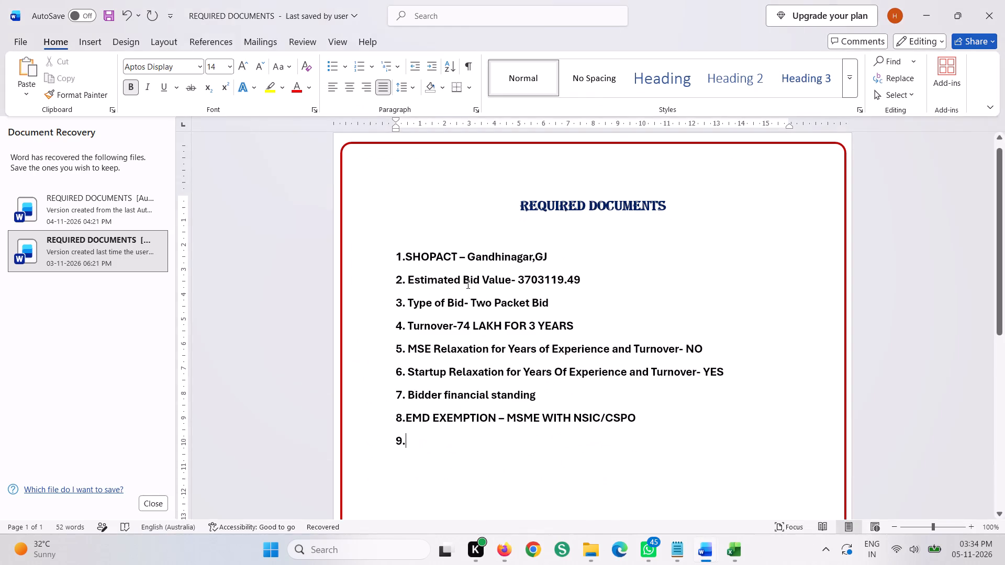
key(alt+Tab)
double_click(393, 376)
key(ctrl+c)
key(ctrl+c)
key(alt+Tab)
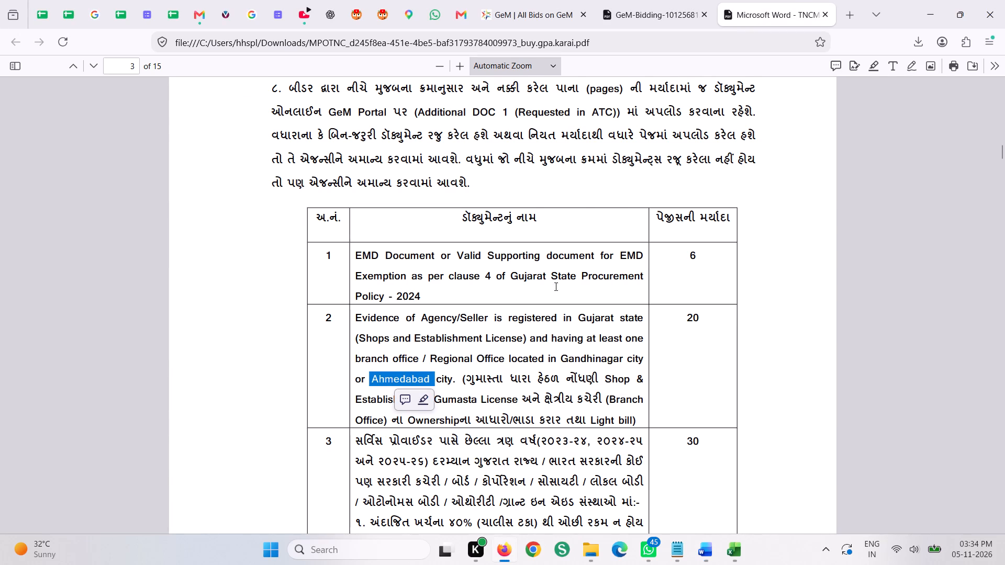
click(533, 257)
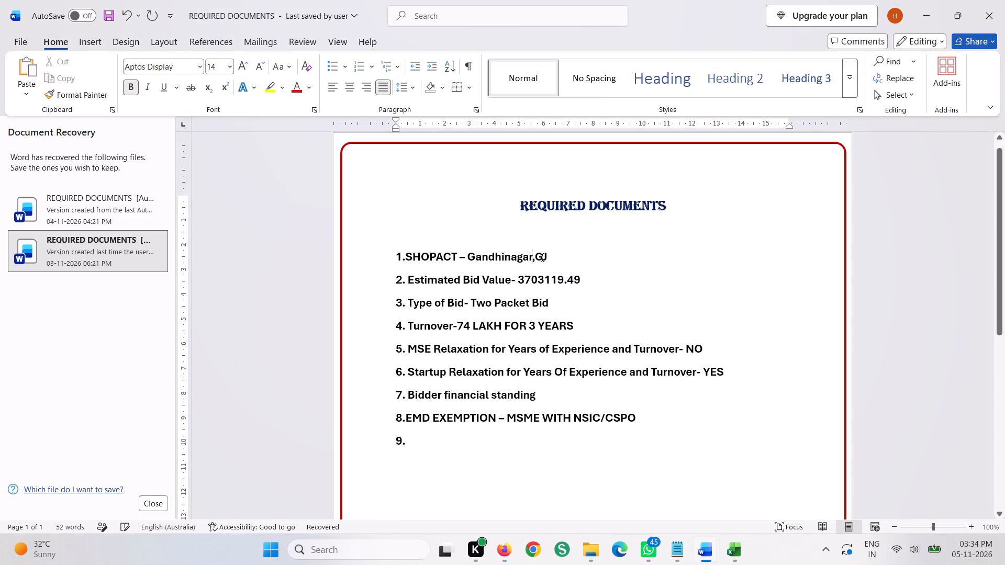
key(Right)
key(BackSpace)
key(slash)
key(ctrl+v)
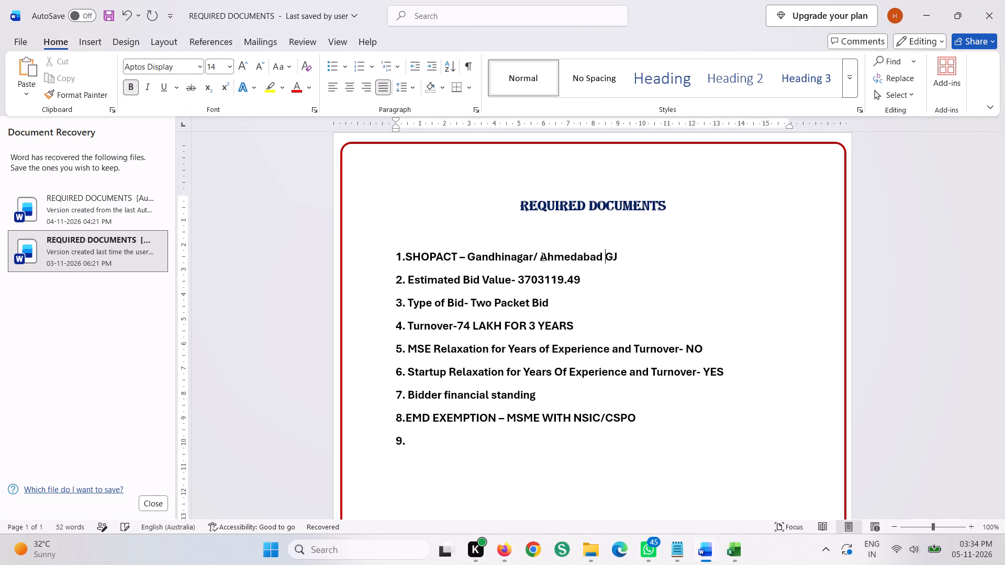
key(comma)
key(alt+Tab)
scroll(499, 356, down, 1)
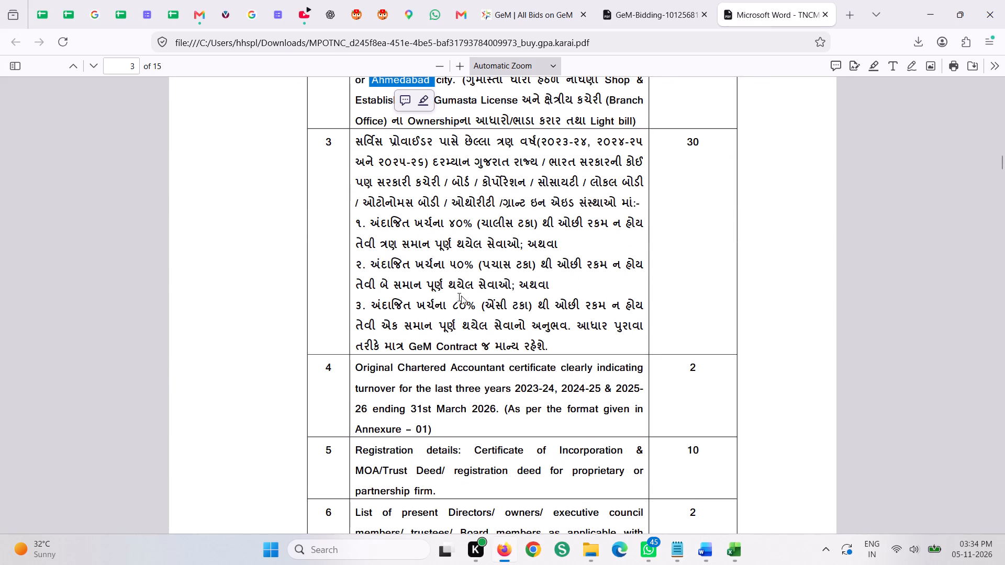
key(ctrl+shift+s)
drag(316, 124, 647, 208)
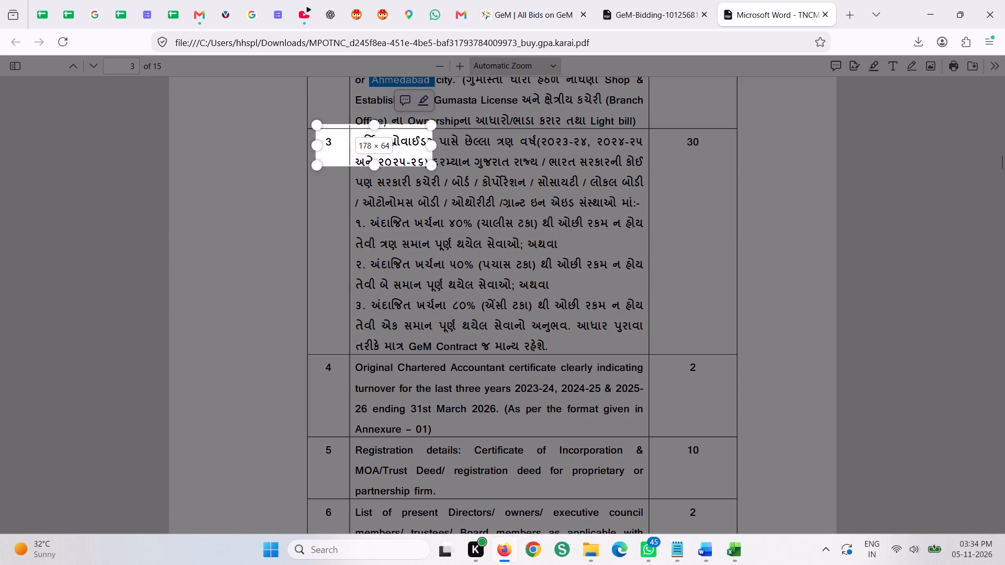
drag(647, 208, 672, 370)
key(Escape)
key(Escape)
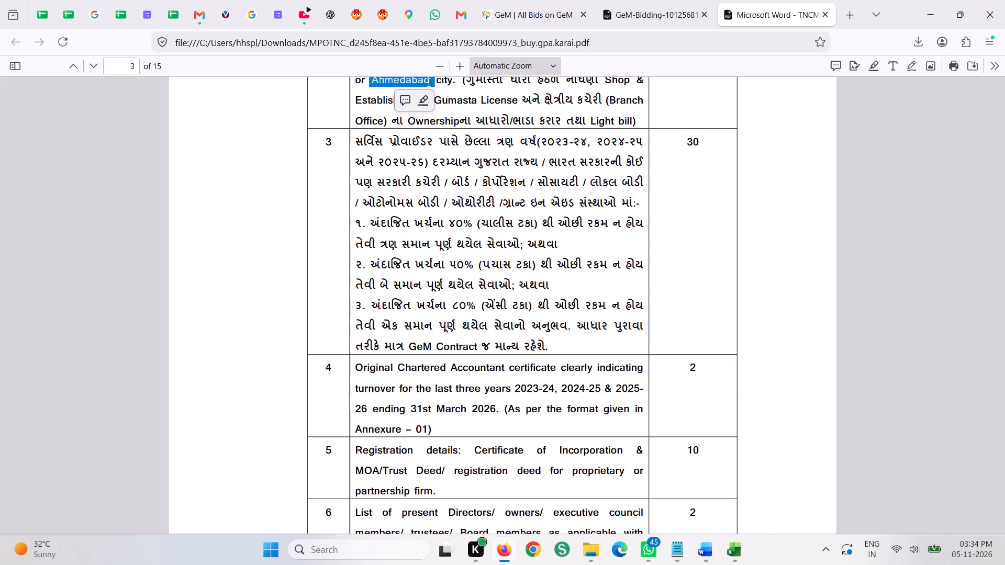
Capture rows 3 to 6 of the ATC document's required-documents table as an image and translate it with Google Lens.
double_click(439, 66)
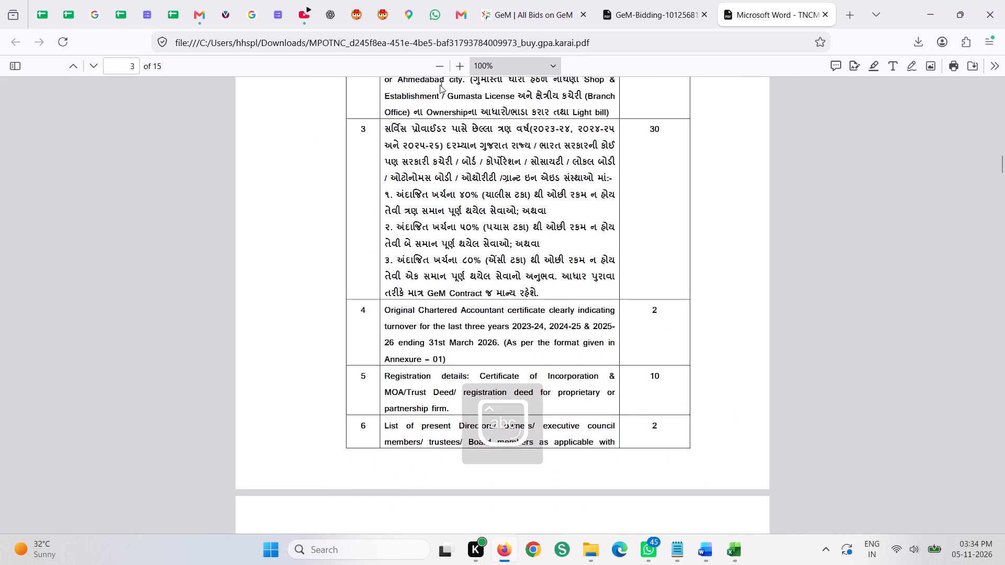
key(ctrl+shift+s)
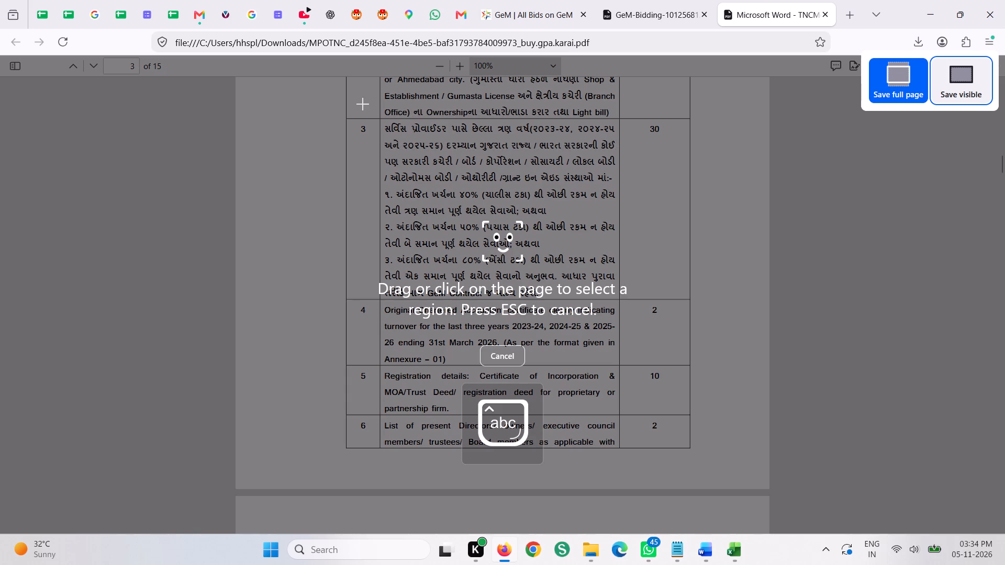
drag(353, 109, 641, 462)
click(540, 478)
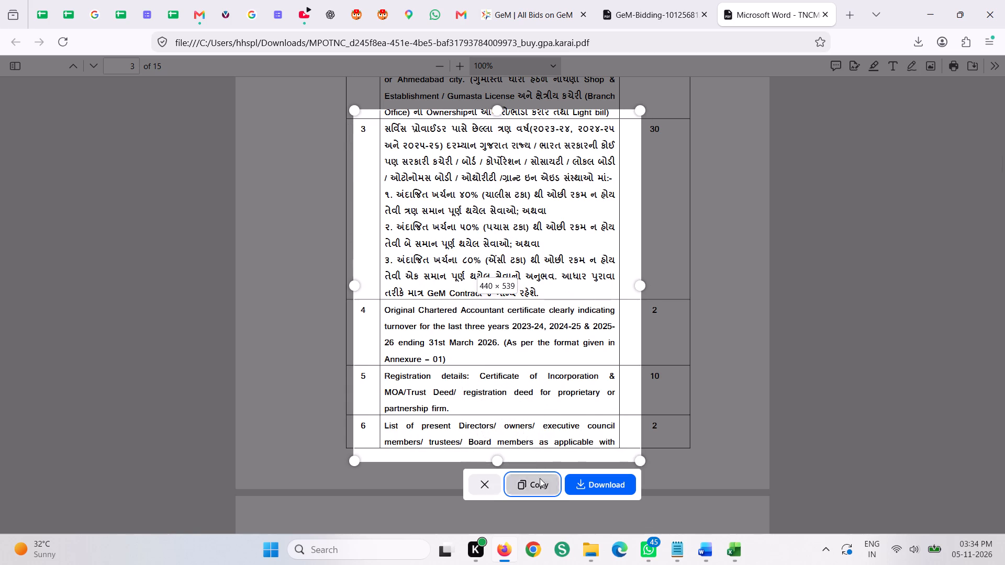
click(251, 8)
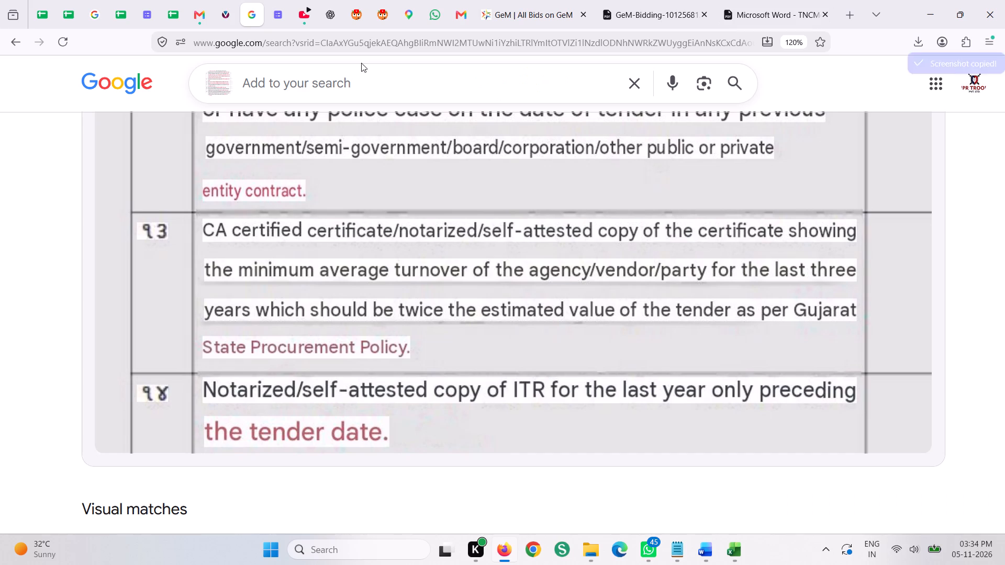
click(712, 82)
click(530, 298)
key(ctrl+v)
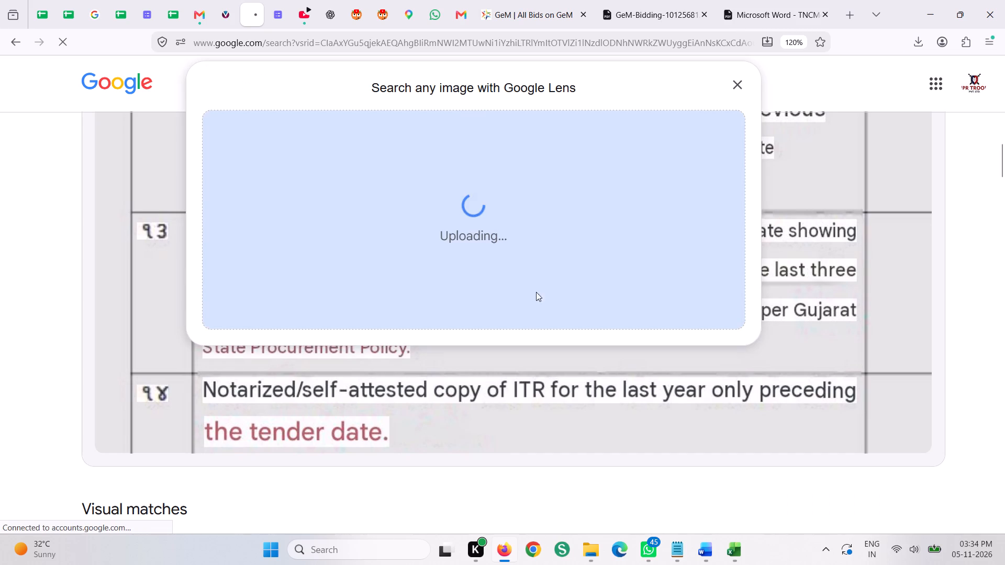
click(656, 430)
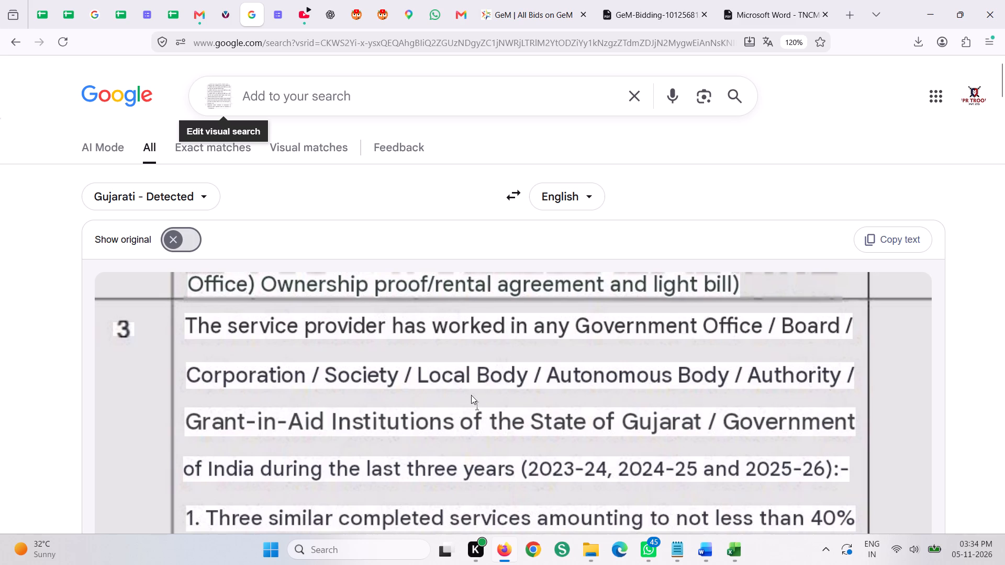
Read the English translation of rows 3 to 6 and check it against the ATC document's table.
scroll(547, 387, down, 1)
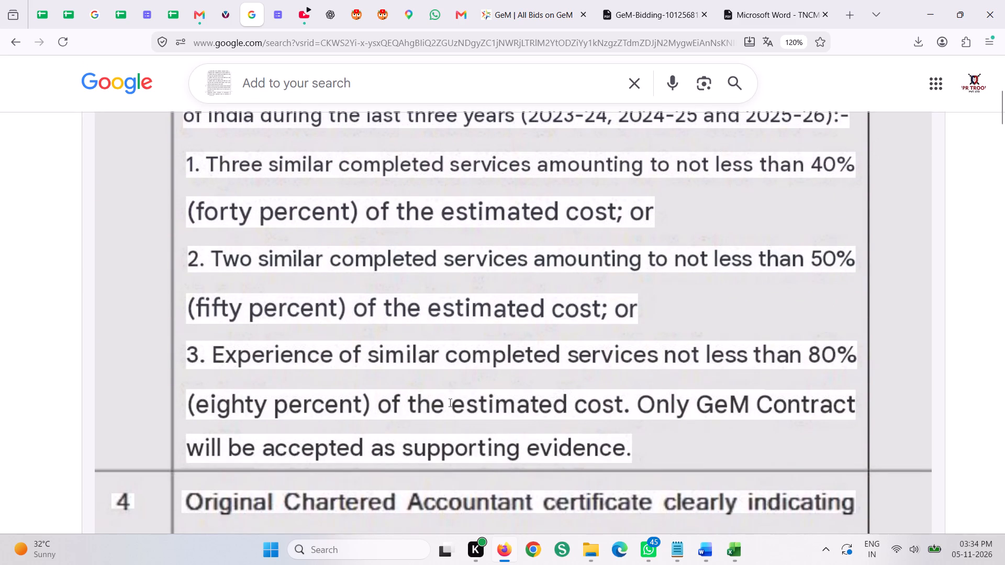
scroll(454, 404, down, 1)
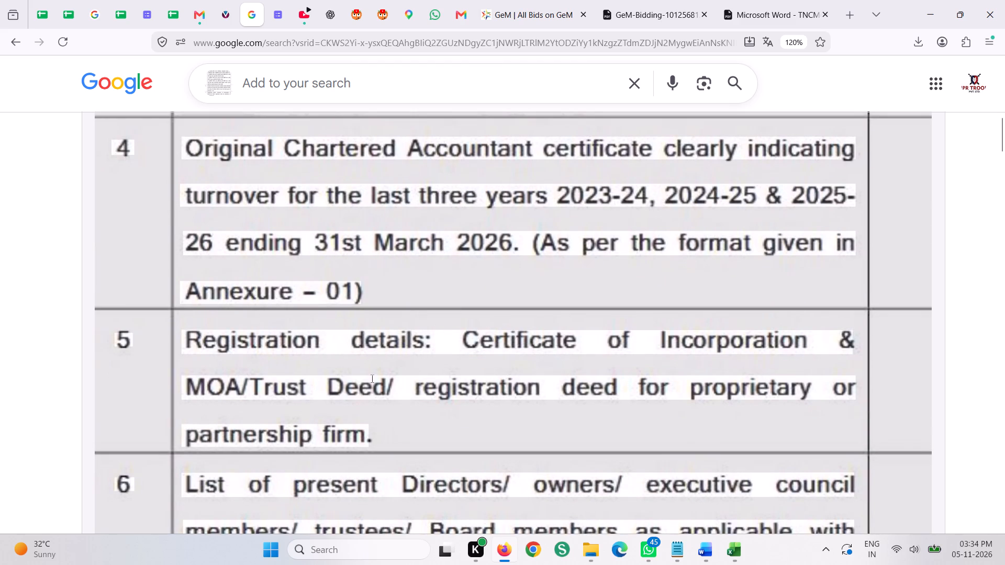
scroll(447, 350, down, 1)
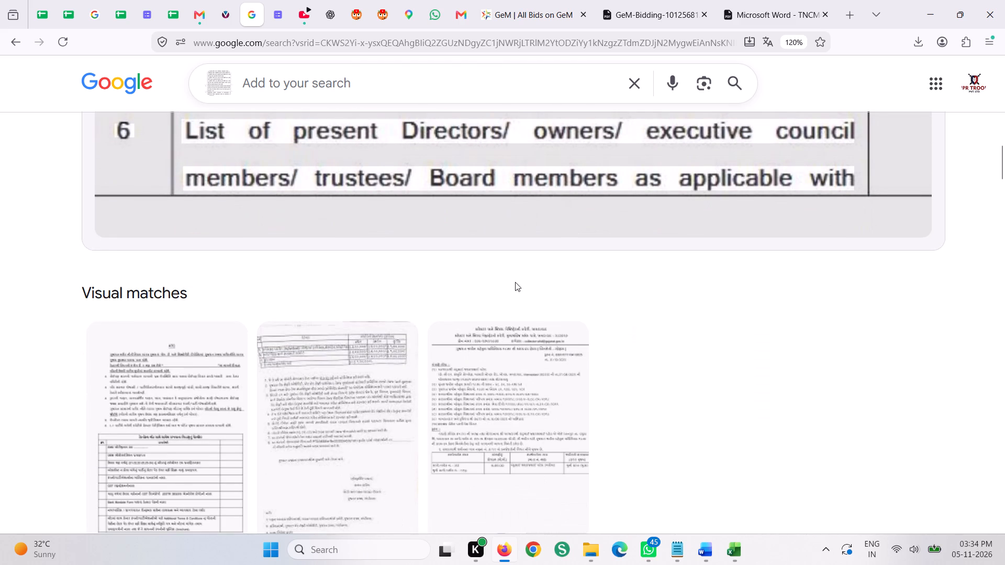
scroll(516, 282, up, 2)
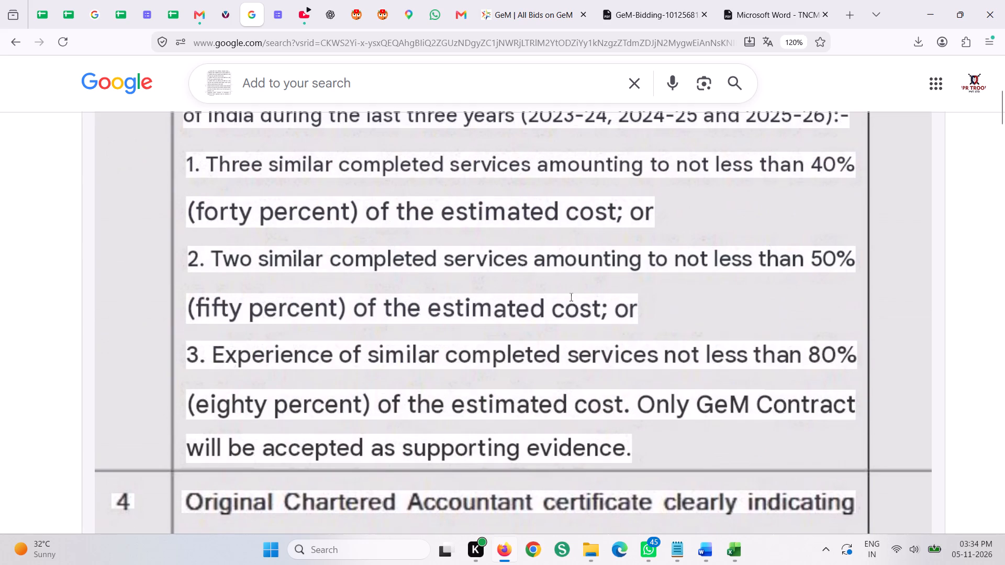
scroll(571, 297, up, 1)
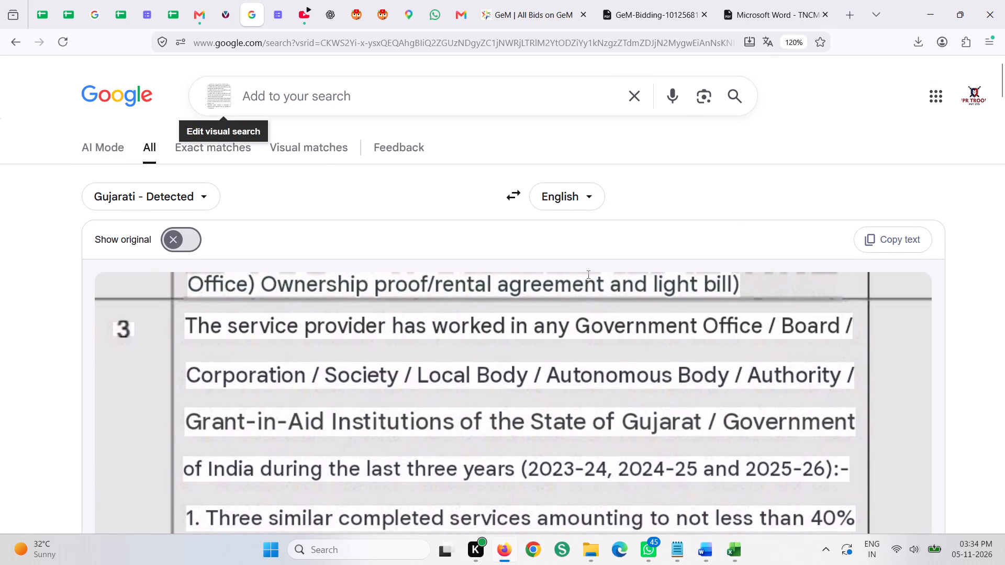
scroll(587, 278, up, 1)
click(783, 0)
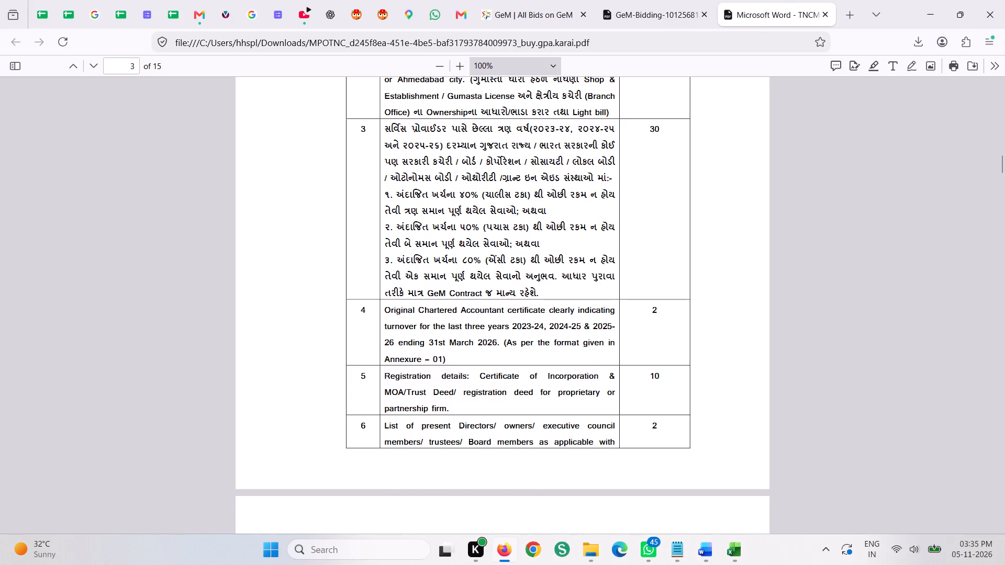
scroll(481, 213, up, 1)
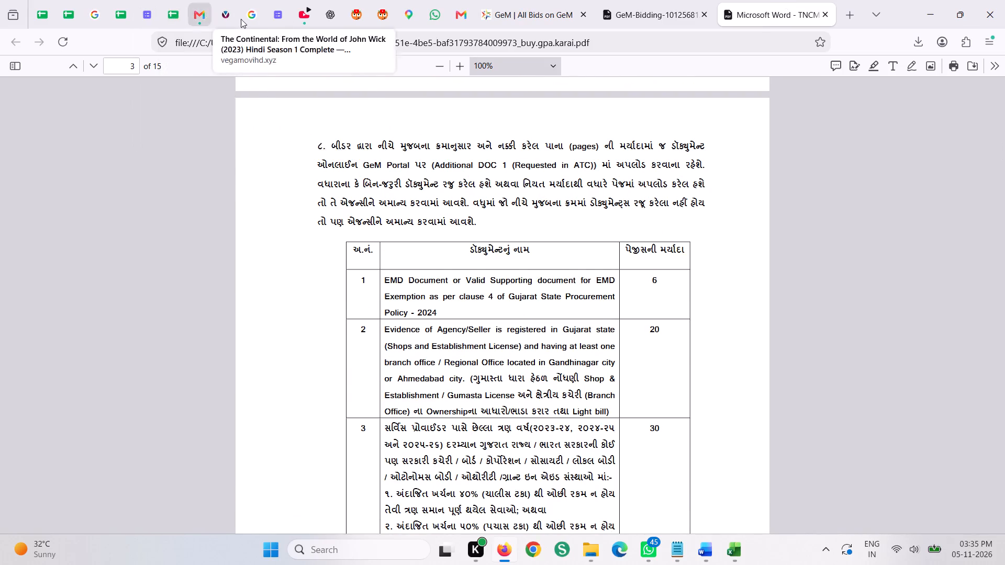
Append (Ownership proof/rental agreement and light bill) from the translation to the SHOPACT line in item 1 of the Word document.
click(255, 18)
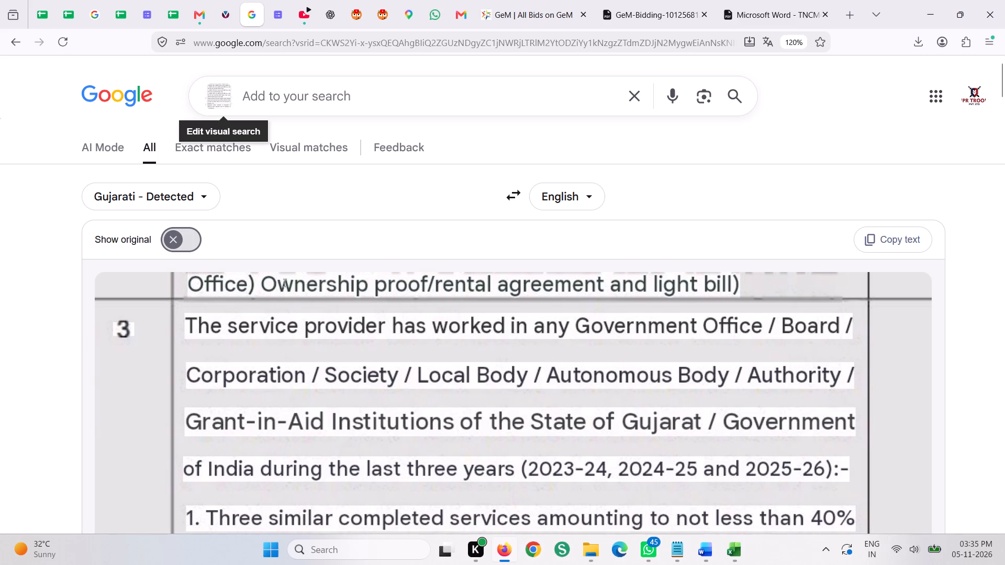
drag(281, 282, 756, 285)
click(431, 325)
key(alt+Tab)
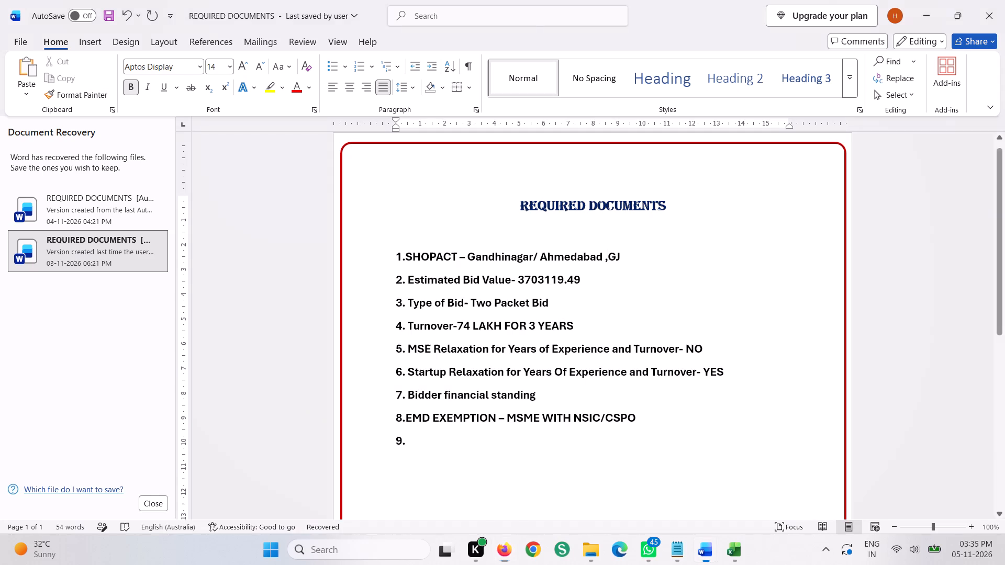
click(634, 259)
key(space)
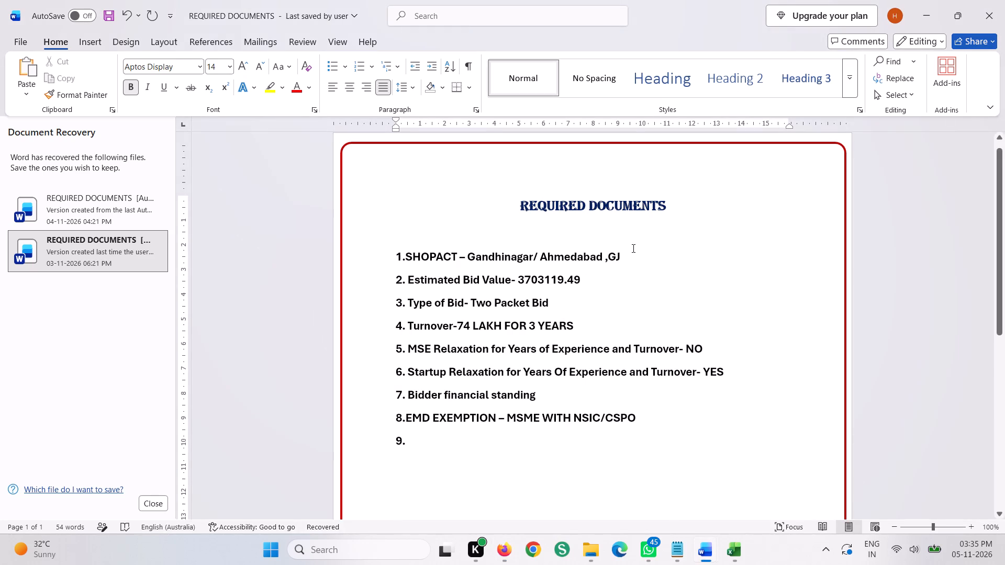
key(shift+parenleft)
key(ctrl+shift+v)
key(shift+parenright)
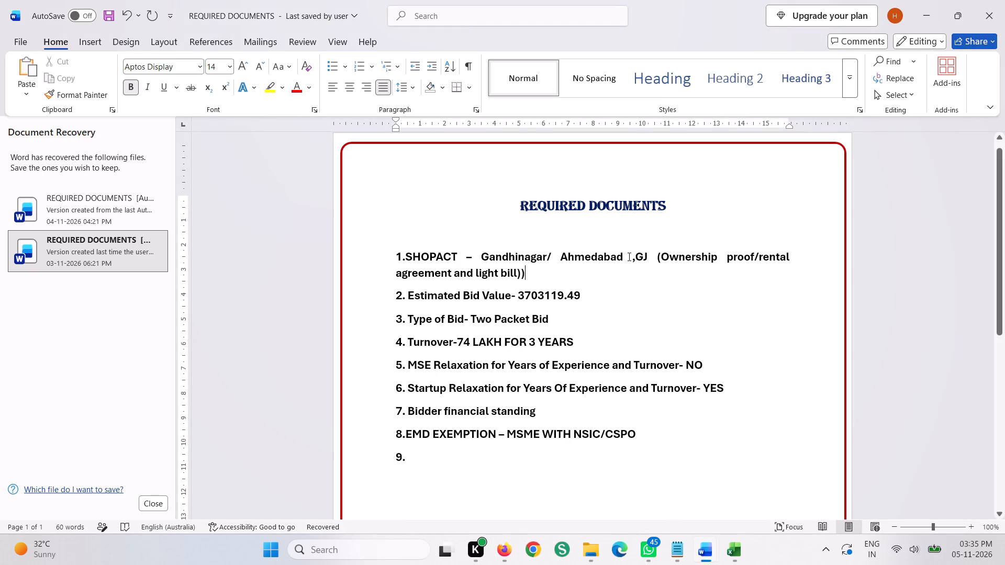
key(BackSpace)
Highlight in yellow the ownership proof note in item 1 and the EMD EXEMPTION – MSME WITH NSIC/CSPO text in item 8.
drag(663, 259, 716, 282)
click(771, 258)
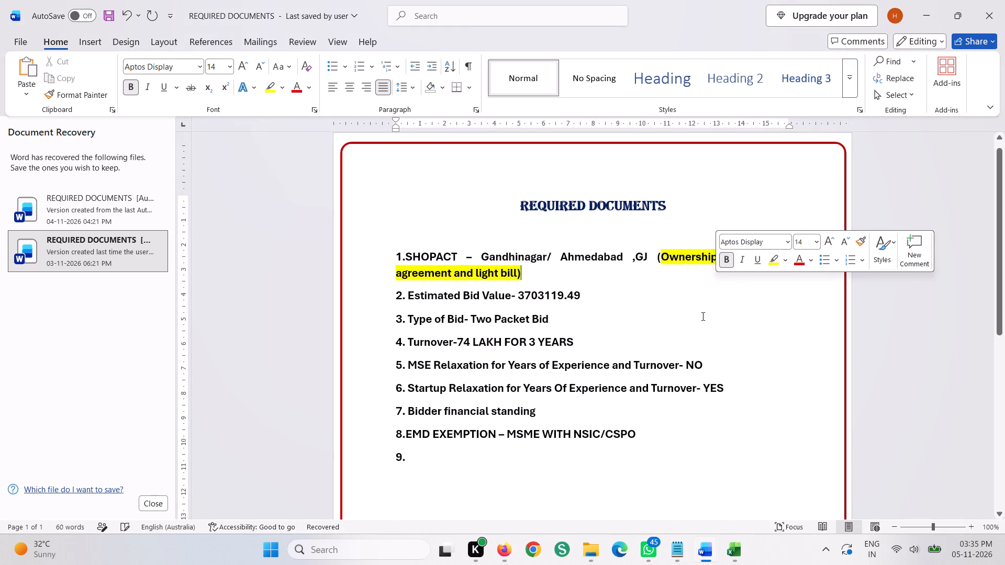
click(694, 317)
click(421, 455)
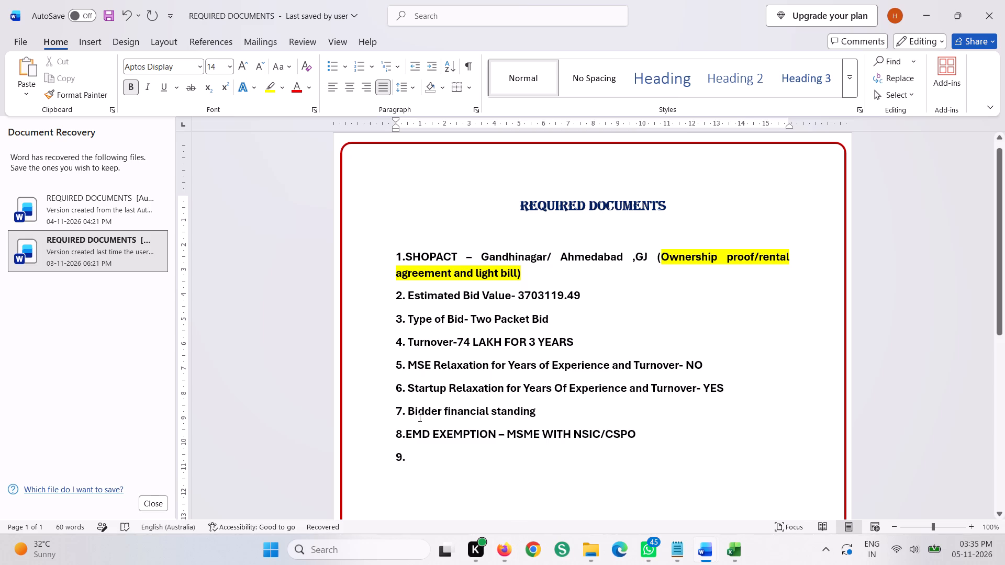
drag(413, 431, 648, 430)
click(715, 408)
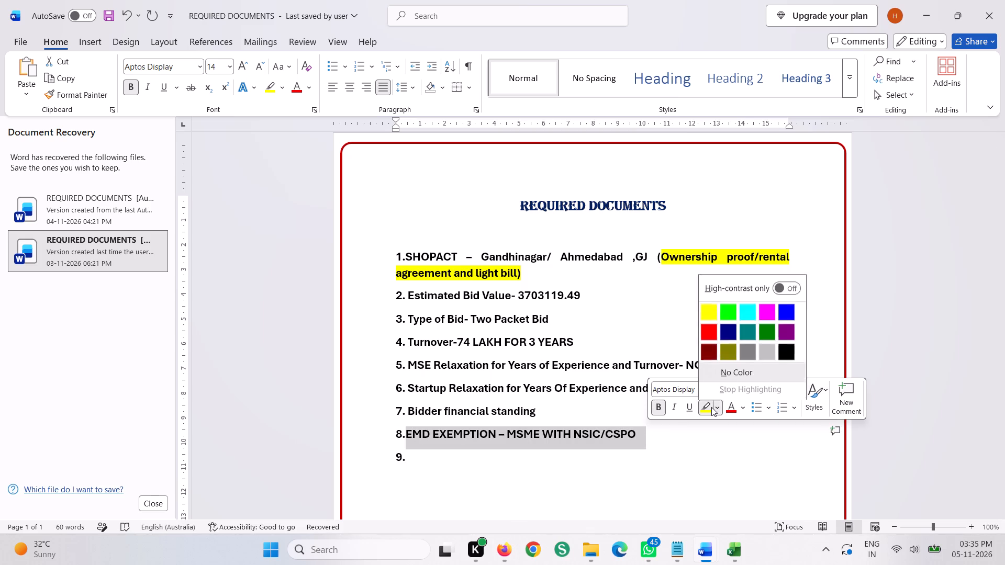
click(708, 408)
click(459, 477)
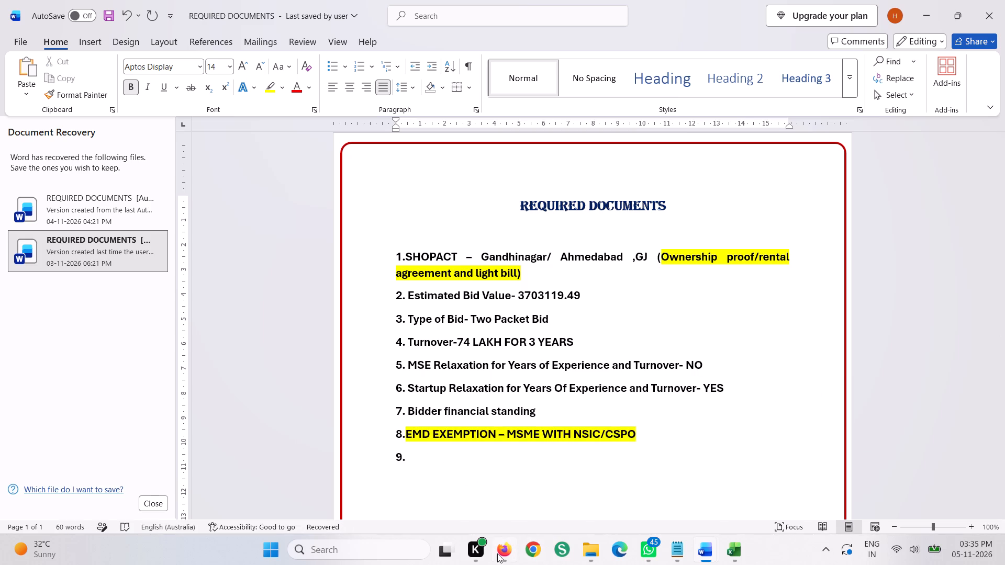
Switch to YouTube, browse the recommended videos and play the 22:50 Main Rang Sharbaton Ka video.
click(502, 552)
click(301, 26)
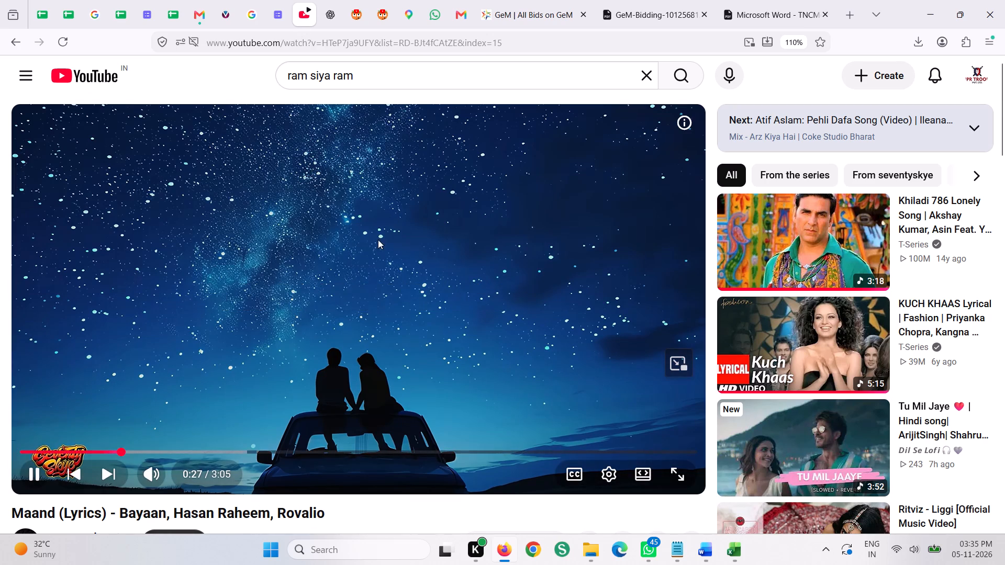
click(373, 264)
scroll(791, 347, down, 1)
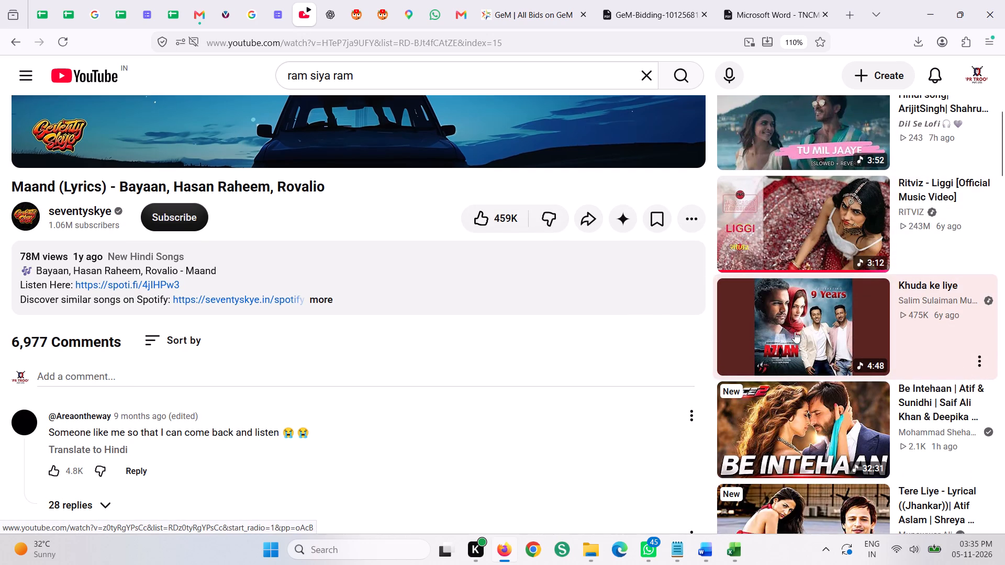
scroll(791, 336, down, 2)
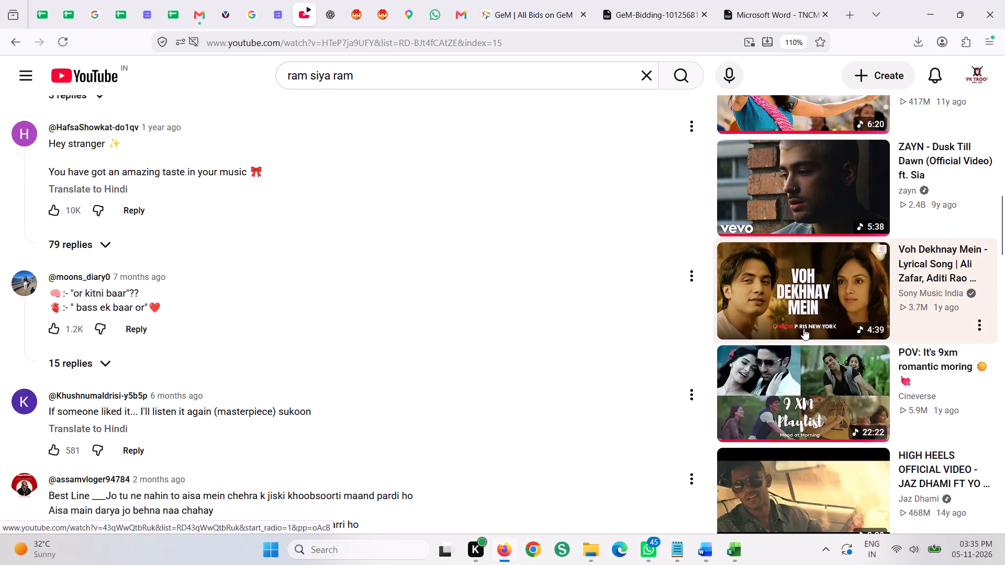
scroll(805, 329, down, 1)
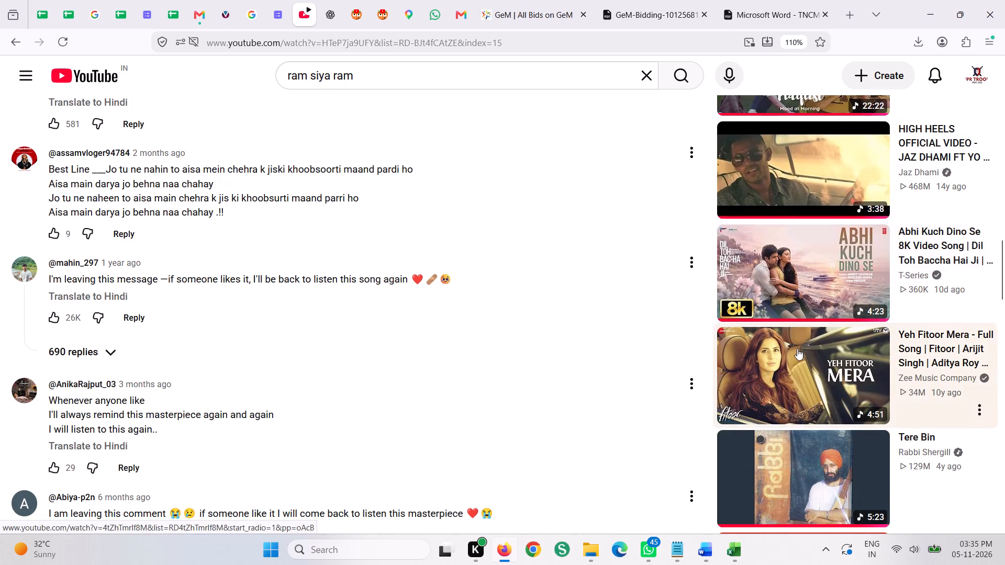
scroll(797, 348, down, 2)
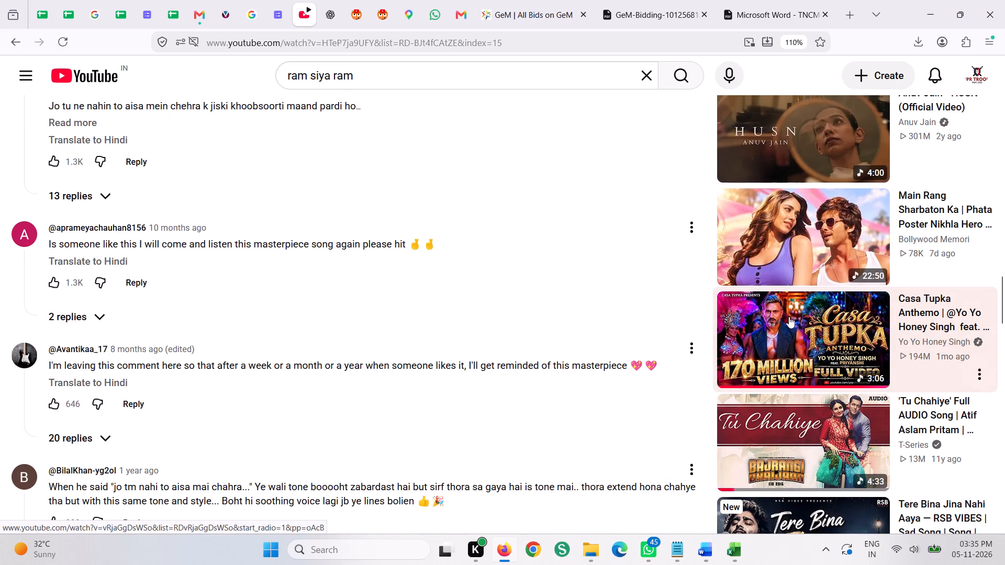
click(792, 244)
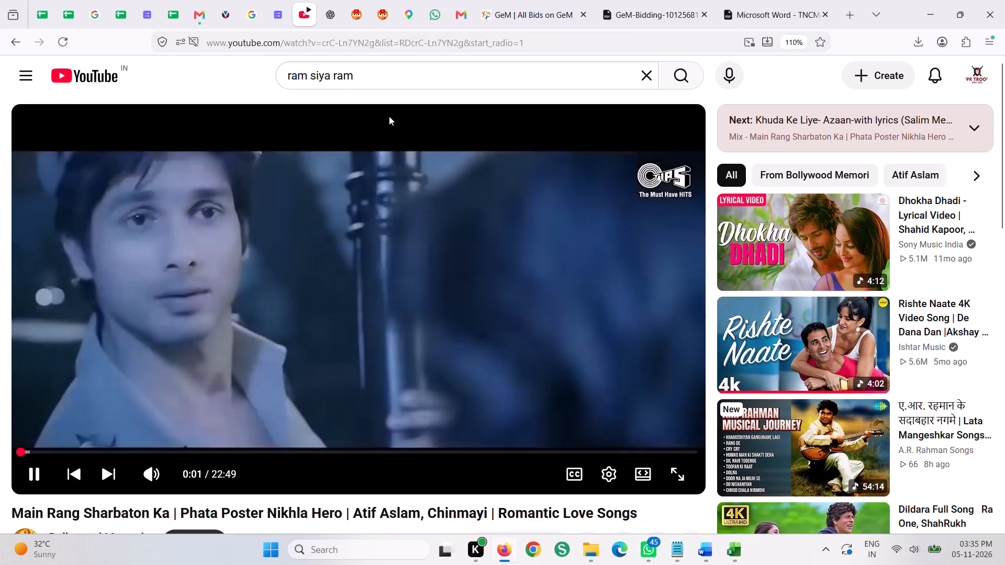
Search YouTube for main rang sharbaton ka and play the 4:25 Tips Official version by Atif Aslam and Chinmayi.
drag(379, 78, 208, 74)
text(main rang sharbati)
key(BackSpace)
click(319, 120)
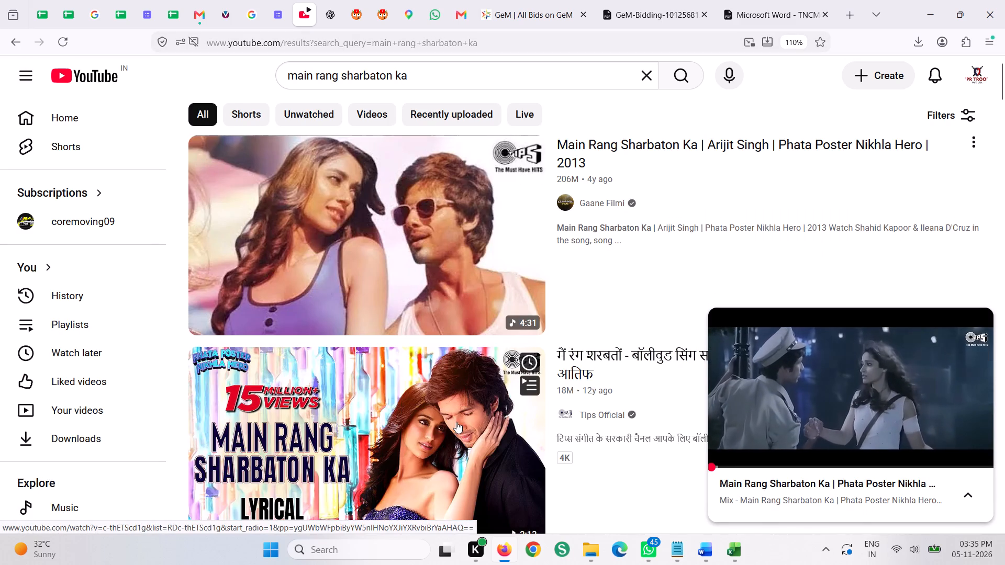
scroll(456, 422, down, 1)
click(352, 183)
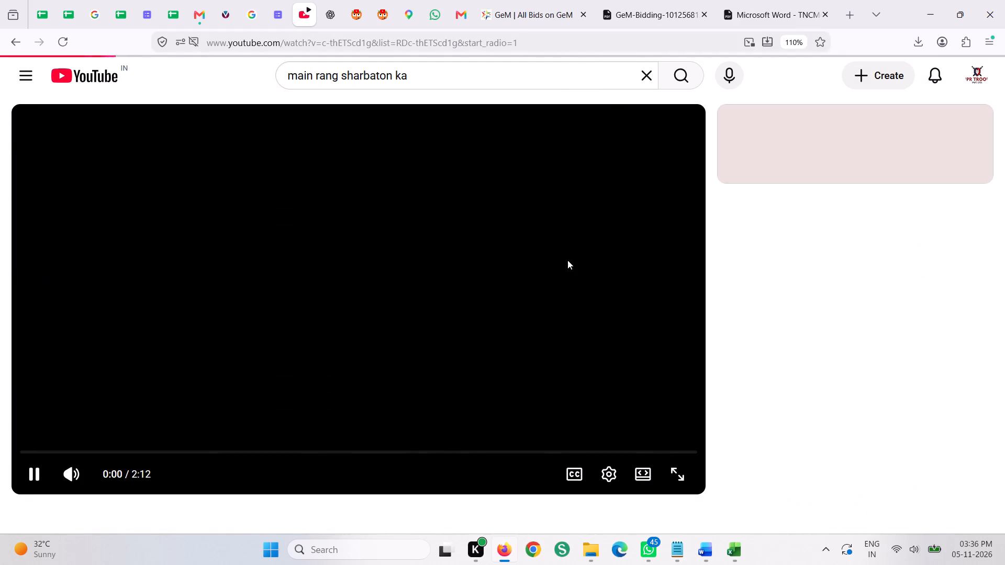
click(22, 42)
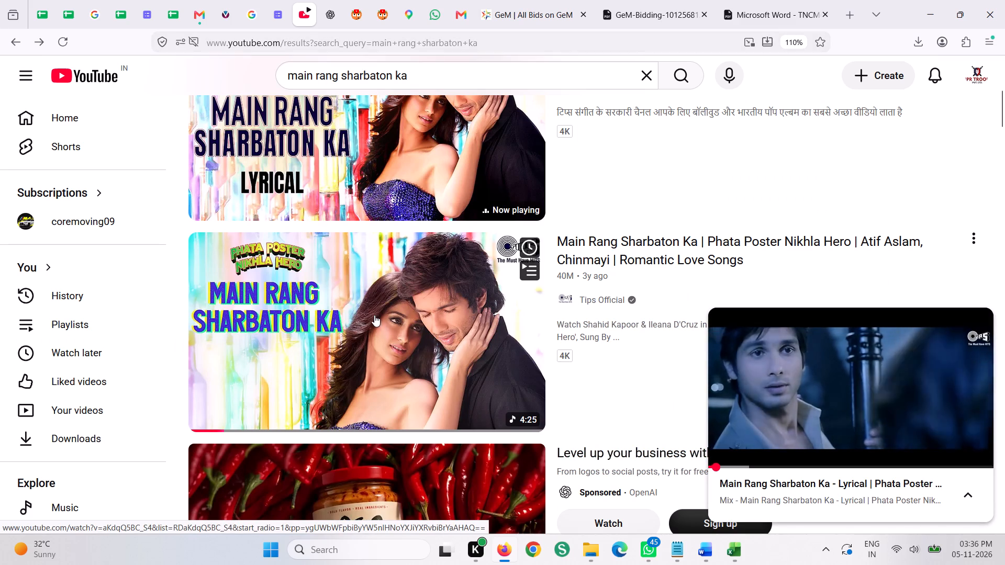
click(374, 315)
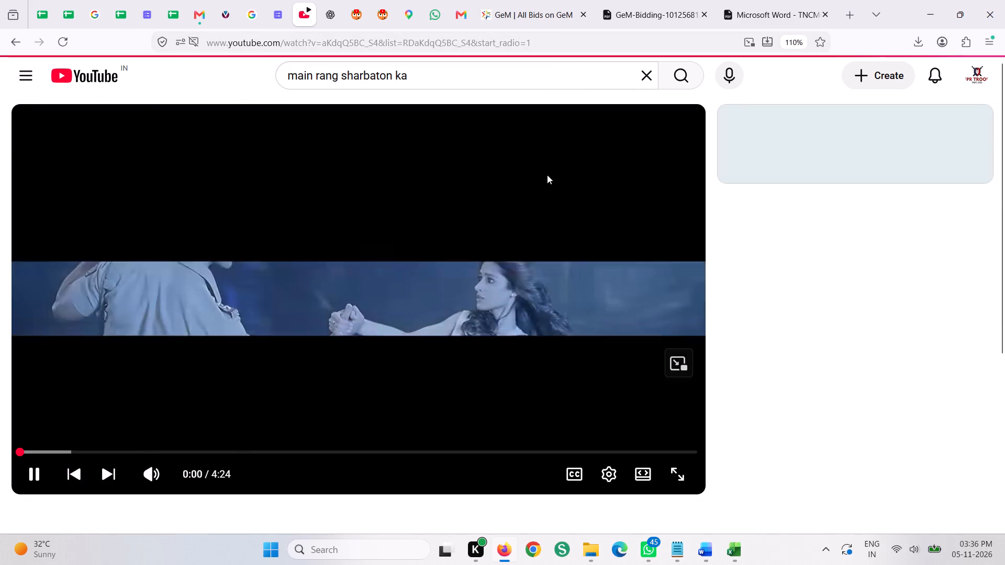
Copy Professional Tax Registration Certificate from row 8 of the ATC document's table into the Word list as item 9.
click(622, 6)
scroll(627, 259, down, 2)
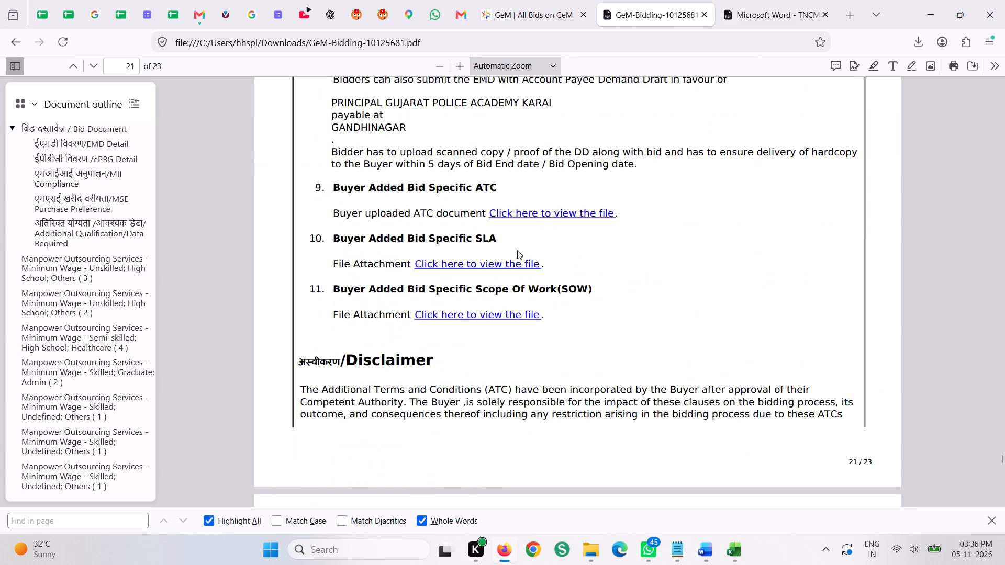
click(753, 0)
scroll(470, 320, down, 1)
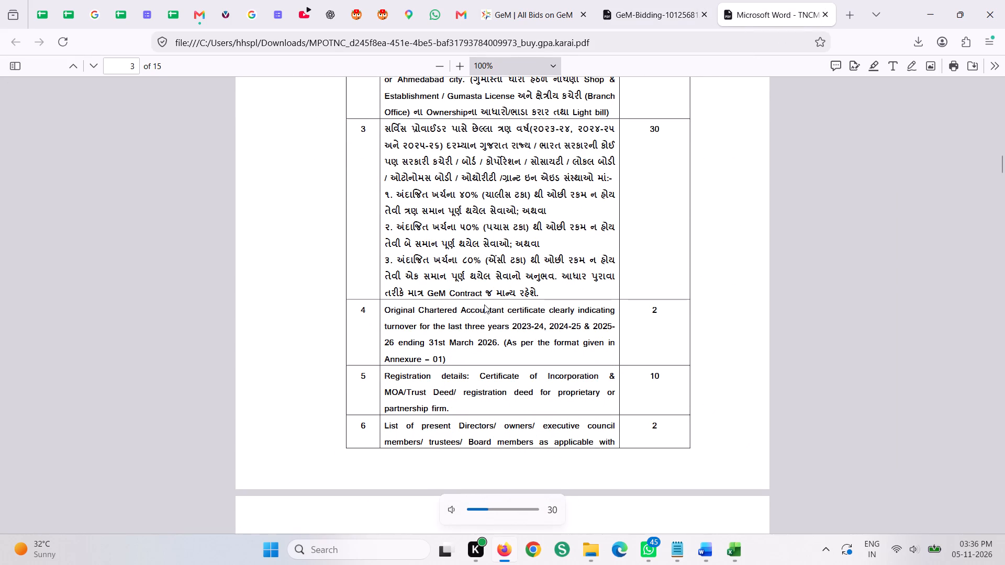
scroll(468, 332, down, 1)
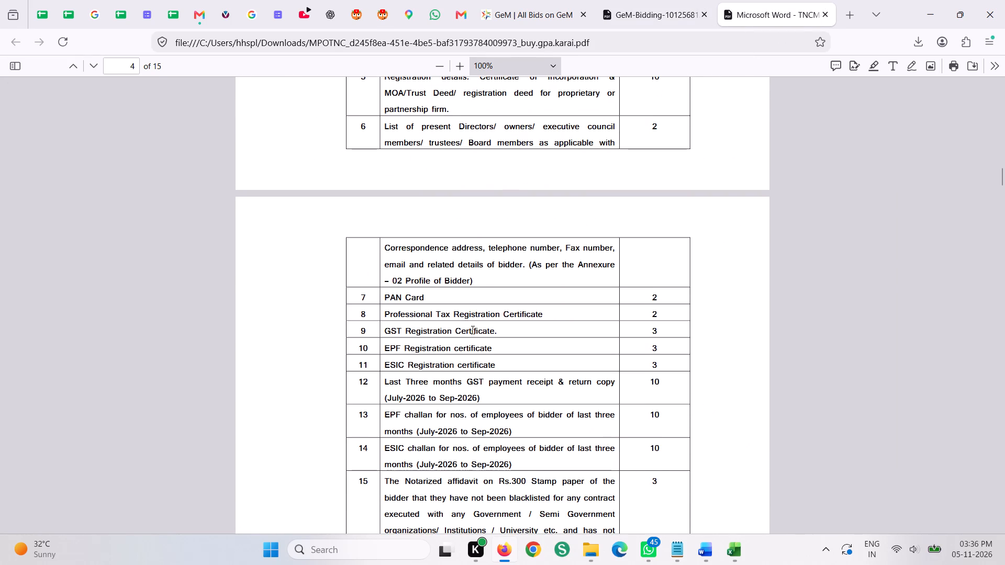
triple_click(429, 312)
key(ctrl+c)
key(ctrl+c)
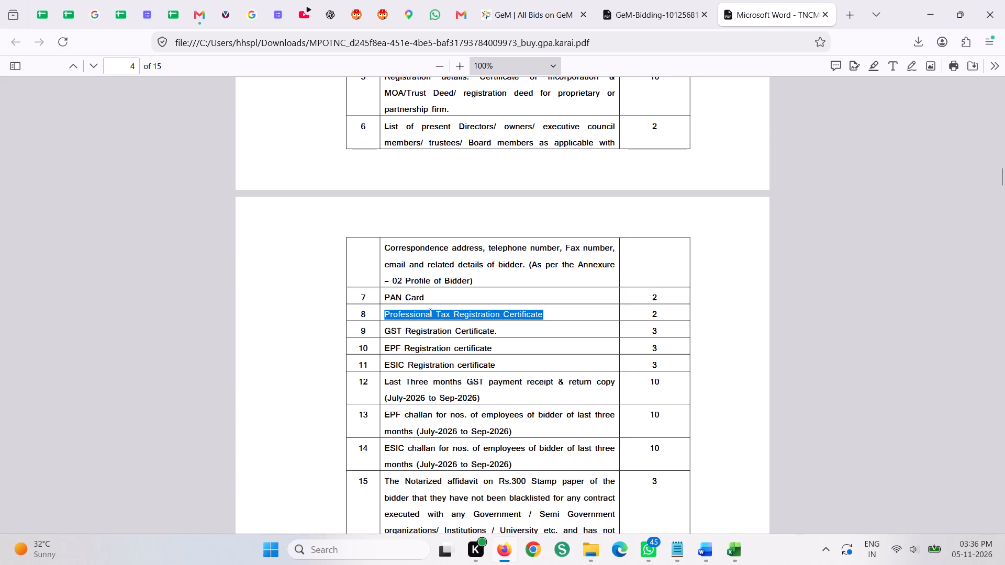
key(alt+Tab)
key(ctrl+v)
Add item 10 to the Word list with the ATC row 12 text on last three months GST payment receipt & return copy (July-2026 to Sep-2026).
key(Return)
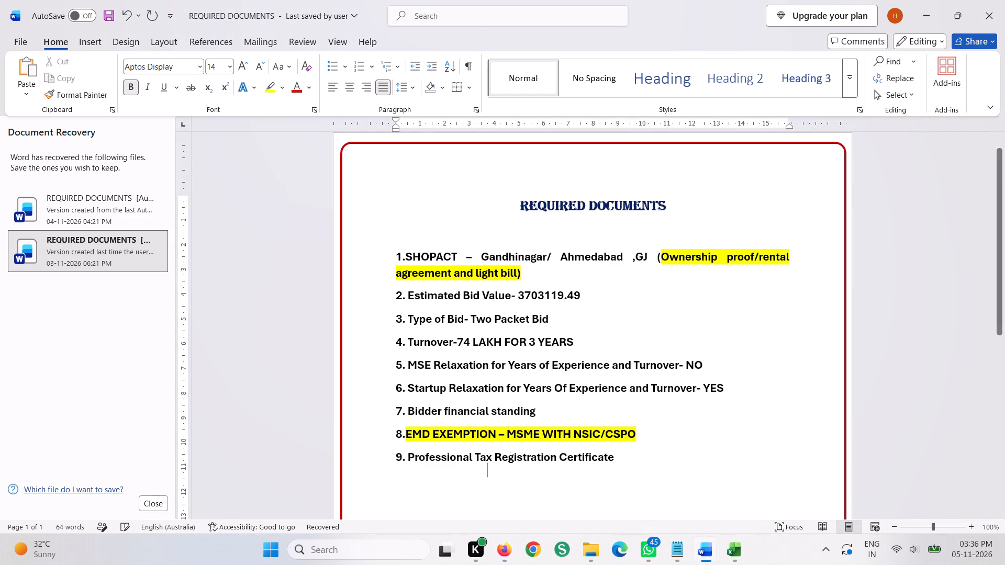
text(10.)
key(alt+Tab)
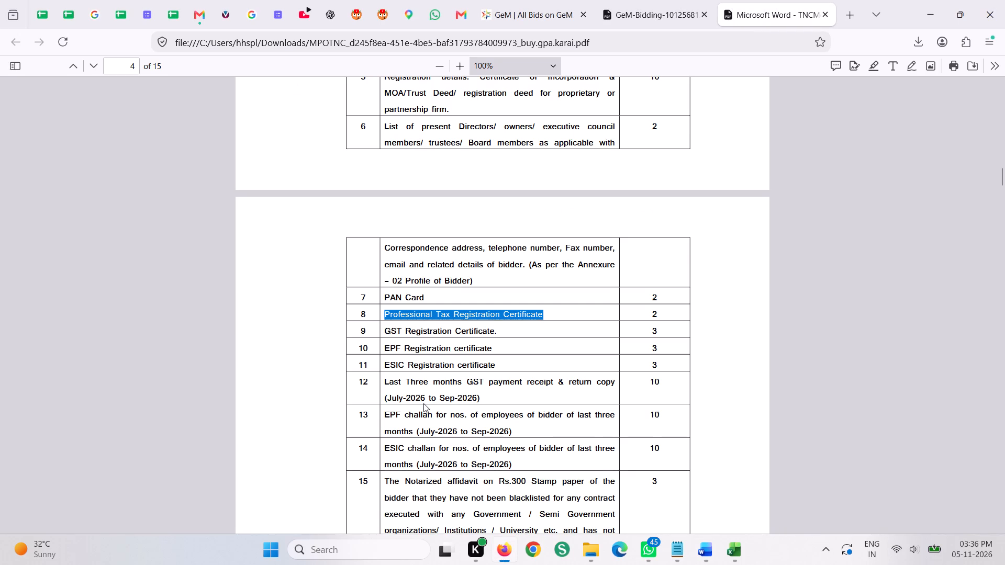
click(386, 381)
drag(386, 381, 388, 381)
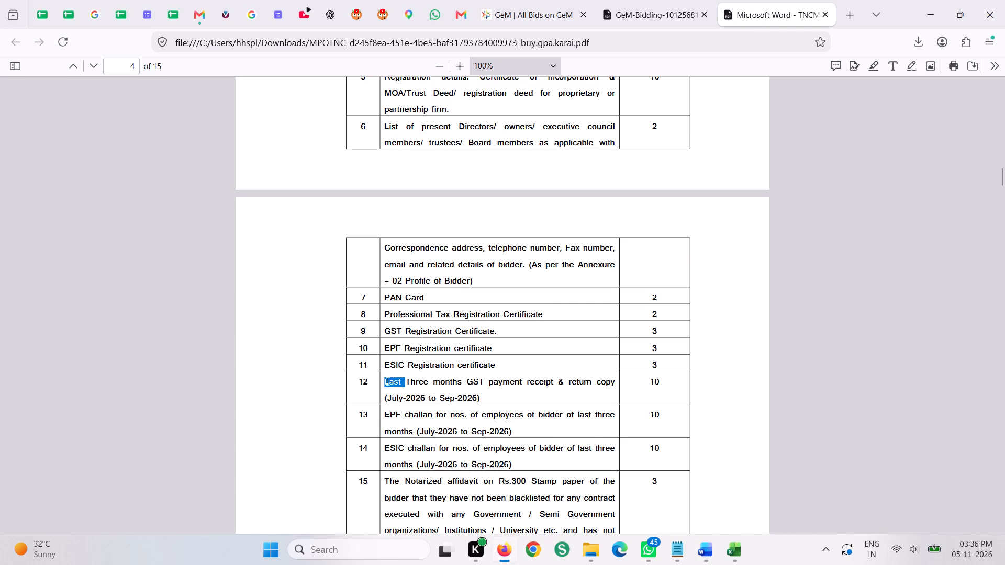
drag(388, 381, 484, 398)
key(ctrl+c)
key(ctrl+c)
key(alt+Tab)
key(ctrl+v)
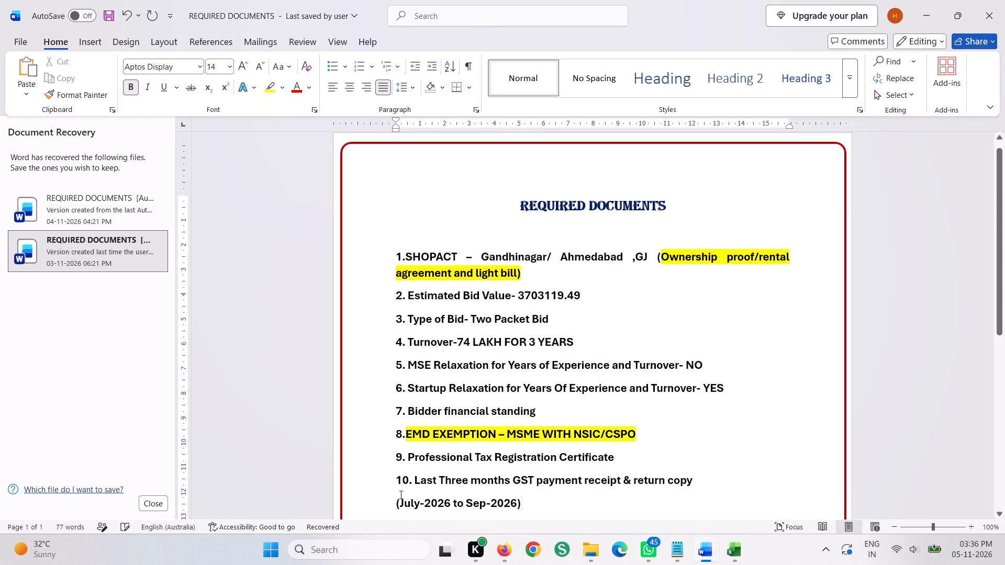
Add item 11 to the Word list with the ATC row 13 text on the bidder's EPF challan for the last three months (July-2026 to Sep-2026).
key(Return)
text(11.)
key(alt+Tab)
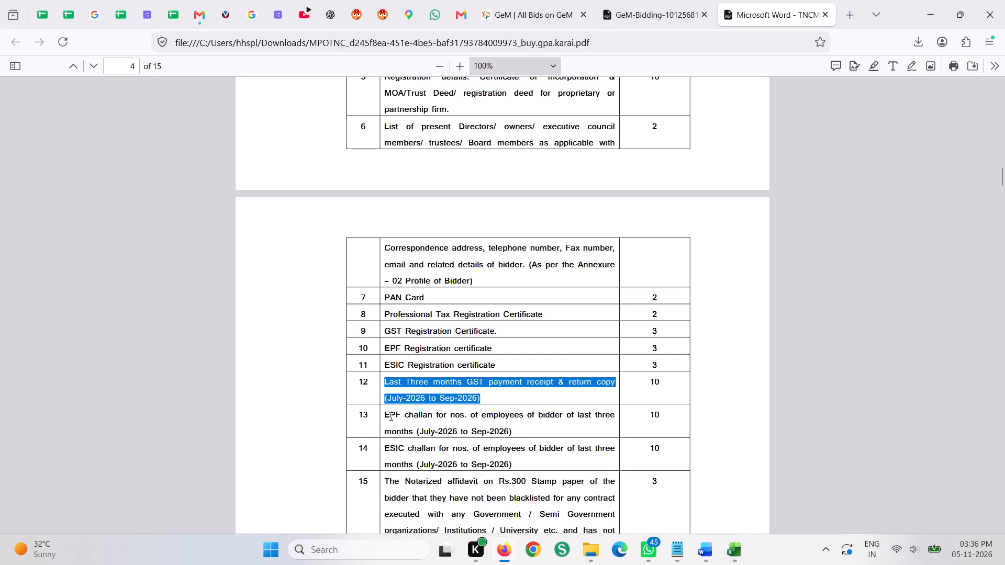
double_click(390, 414)
drag(390, 414, 504, 427)
key(ctrl+c)
key(ctrl+c)
key(alt+Tab)
key(ctrl+v)
Add item 12 to the Word list with the ATC row 14 text on the bidder's ESIC challan for the last three months (July-2026 to Sep-2026).
key(Return)
text(12.0)
key(alt+Tab)
click(393, 452)
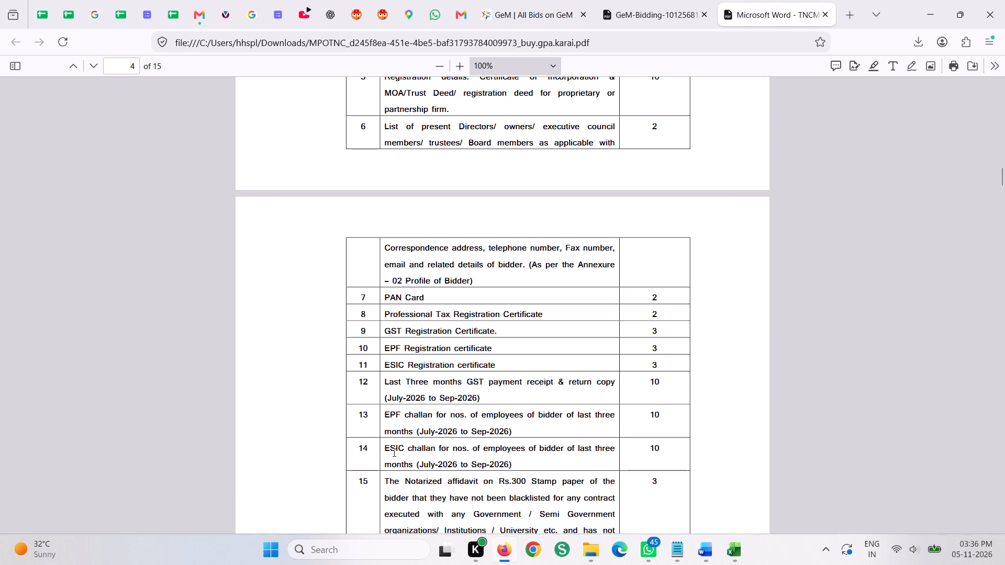
drag(393, 452, 520, 462)
key(ctrl+c)
key(ctrl+c)
key(alt+Tab)
key(BackSpace)
key(ctrl+v)
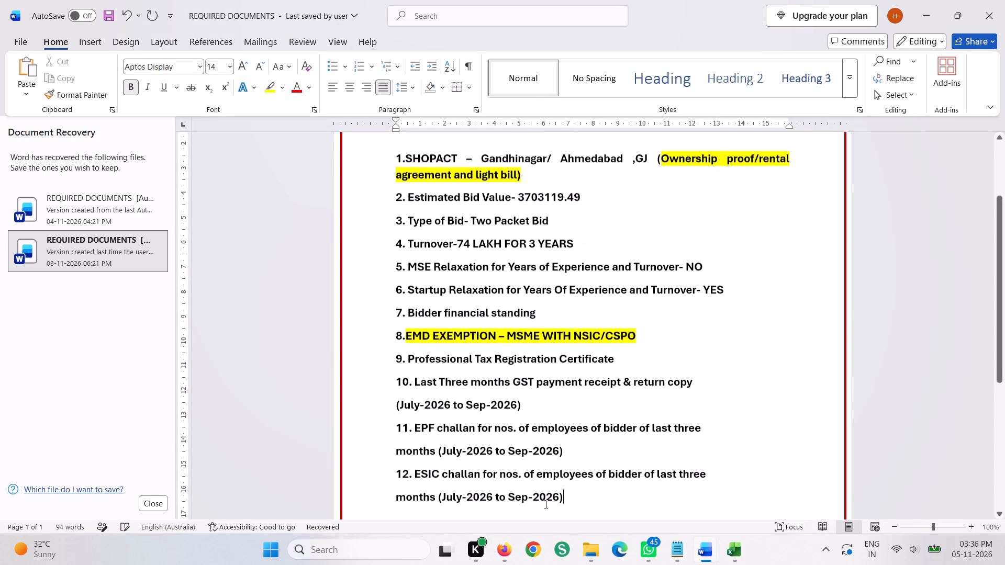
Start item 13 in the Word list and find its text in the ATC table rows following the ESIC challan.
key(Return)
text(13.)
key(alt+Tab)
scroll(536, 417, down, 1)
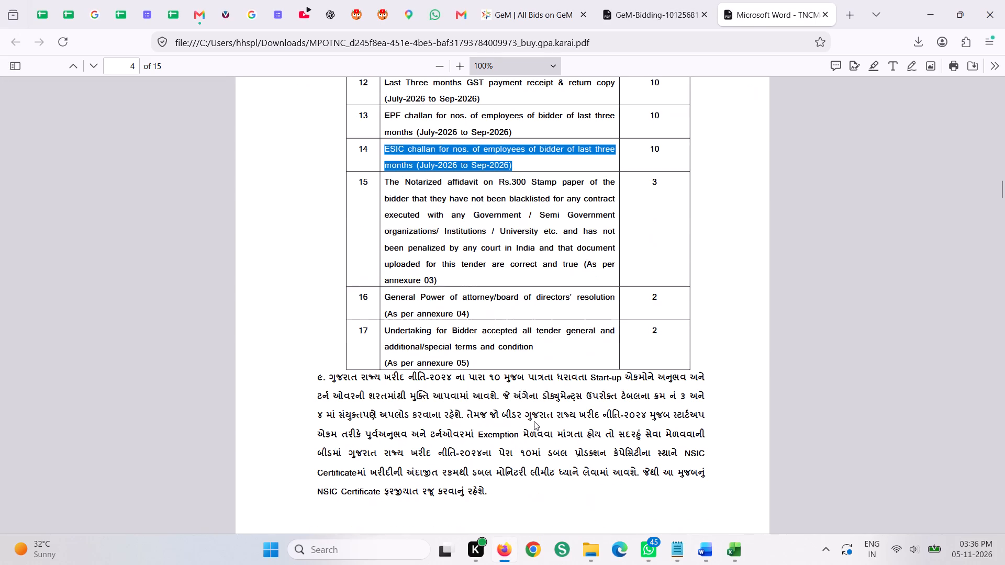